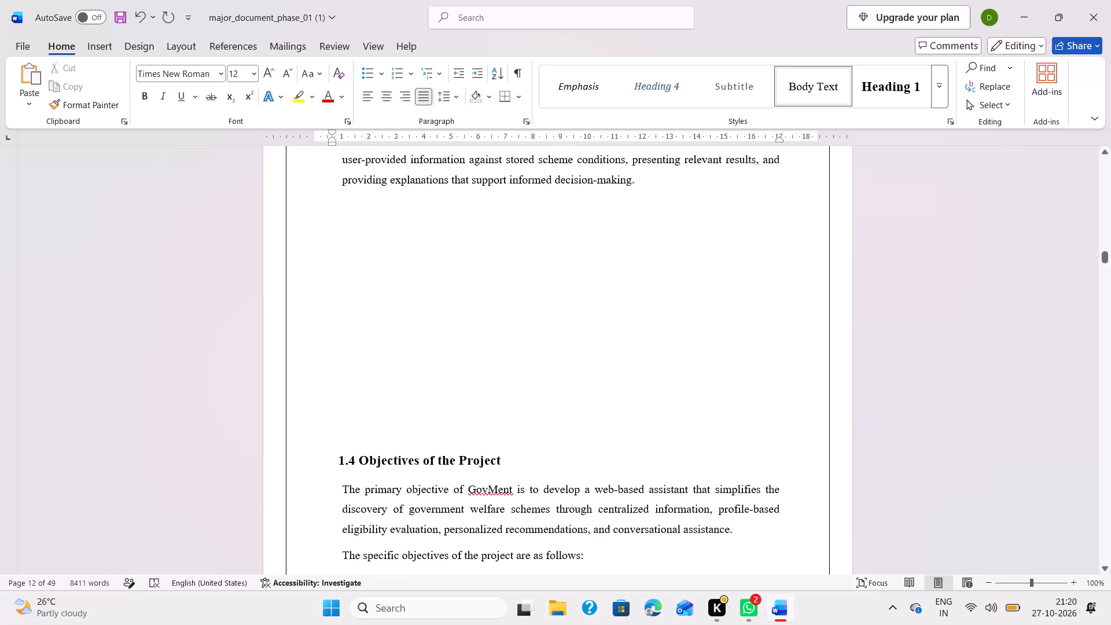
Delete the surplus blank lines above the heading 1.4 Objectives of the Project.
{"action": "left_click", "coordinate": [385, 427]}
{"action": "key", "text": "Down"}
{"action": "key", "text": "Down"}
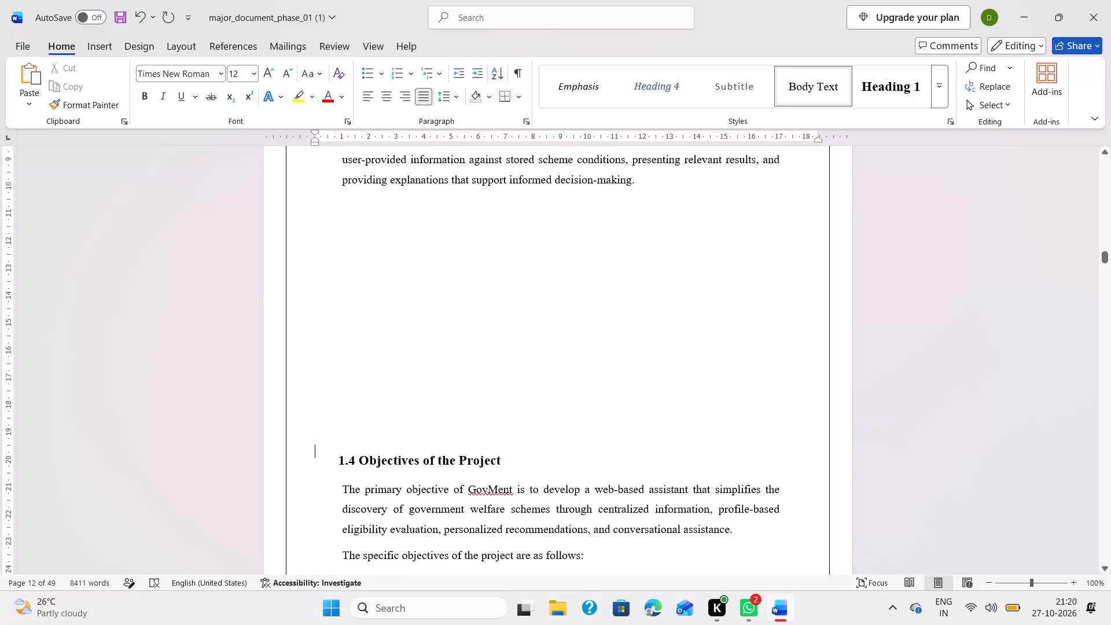
{"action": "key", "text": "Up"}
{"action": "key", "text": "BackSpace"}
{"action": "key", "text": "BackSpace"}
{"action": "key", "text": "BackSpace"}
{"action": "key", "text": "BackSpace"}
{"action": "key", "text": "BackSpace"}
{"action": "key", "text": "BackSpace"}
{"action": "key", "text": "BackSpace"}
{"action": "key", "text": "BackSpace"}
{"action": "key", "text": "BackSpace"}
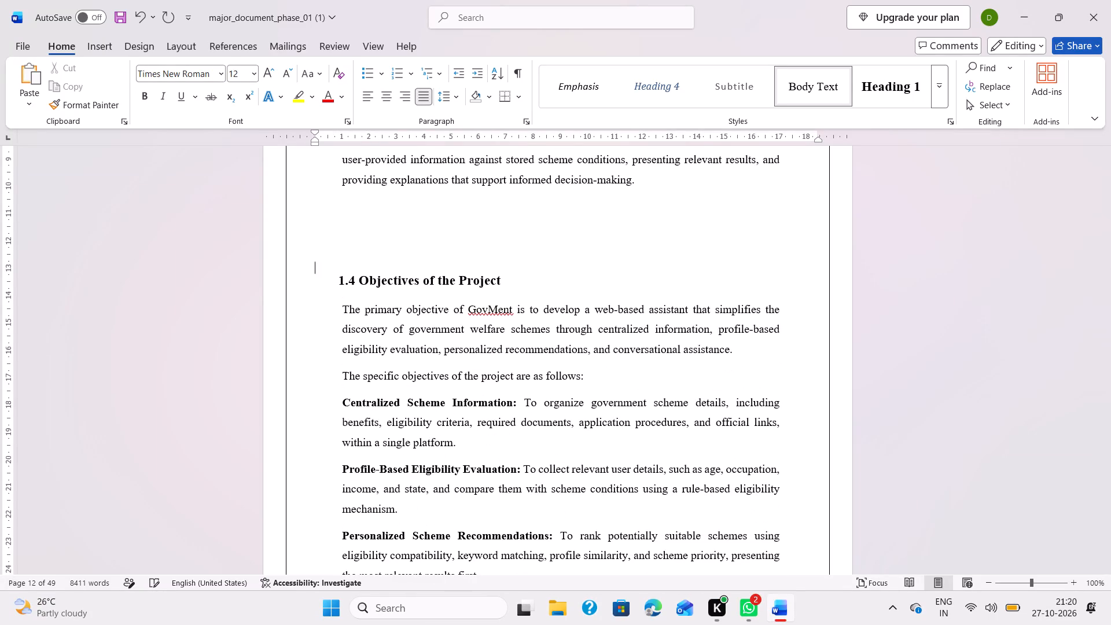
{"action": "key", "text": "BackSpace"}
{"action": "key", "text": "BackSpace"}
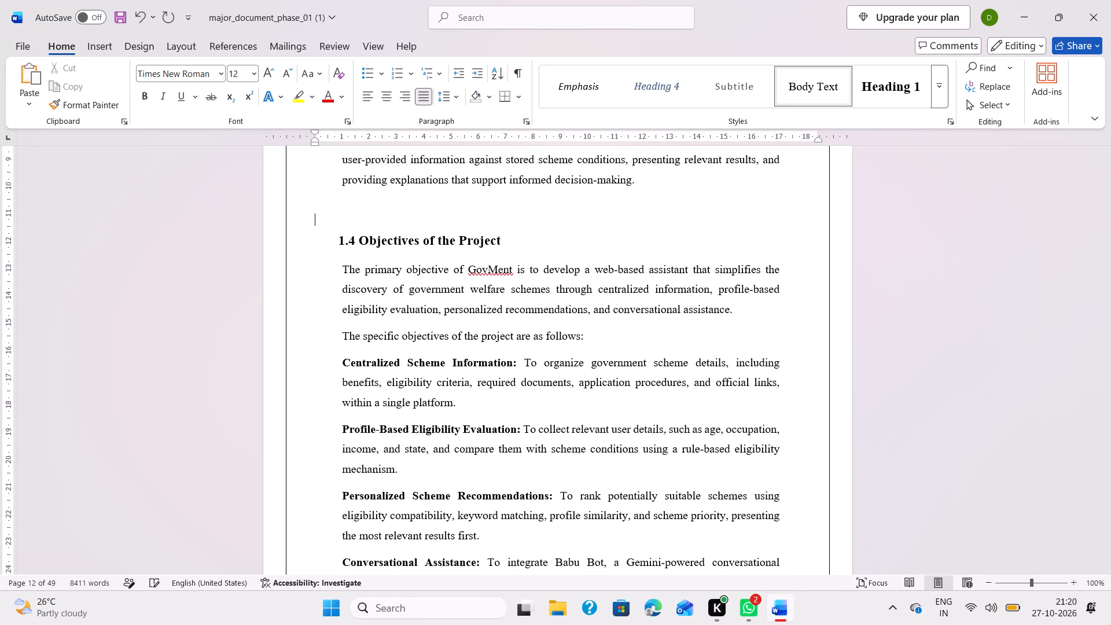
{"action": "key", "text": "BackSpace"}
Delete the surplus blank lines above the heading 1.5 Scope of the project.
{"action": "scroll", "coordinate": [385, 427], "scroll_direction": "down", "scroll_amount": 4}
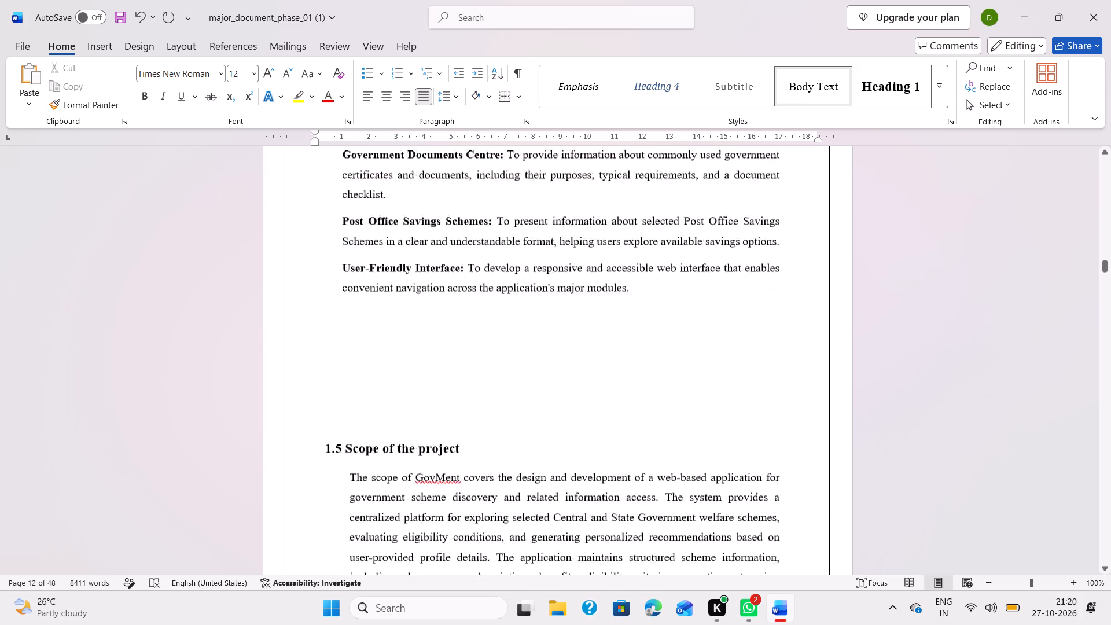
{"action": "left_click", "coordinate": [341, 284]}
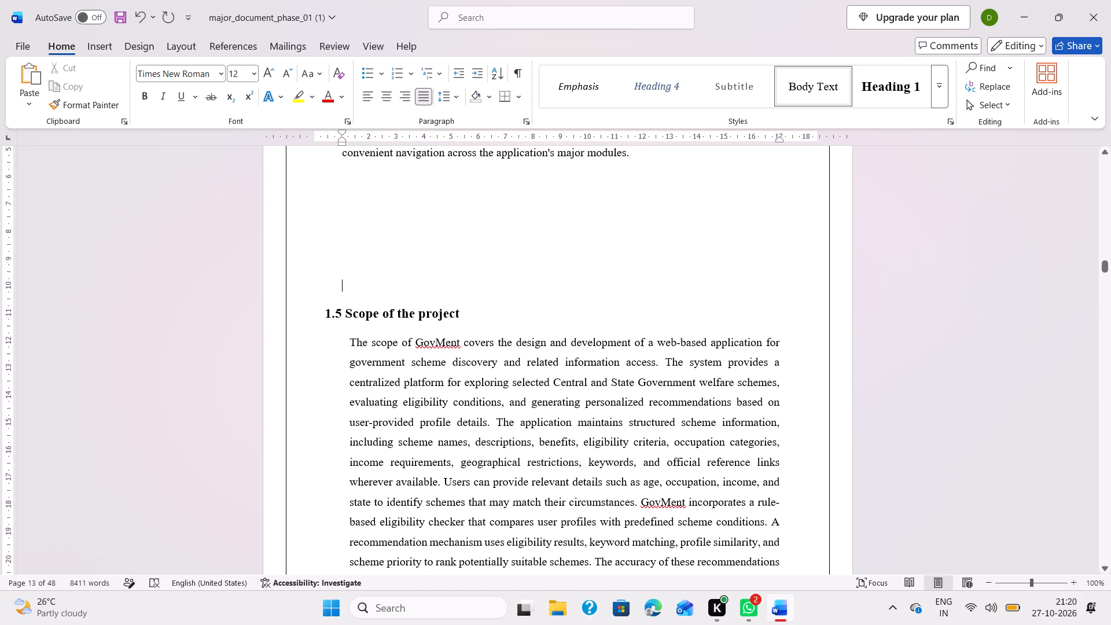
{"action": "key", "text": "Down"}
{"action": "key", "text": "Up"}
{"action": "key", "text": "BackSpace"}
{"action": "key", "text": "BackSpace"}
{"action": "key", "text": "BackSpace"}
{"action": "key", "text": "BackSpace"}
{"action": "key", "text": "BackSpace"}
{"action": "key", "text": "BackSpace"}
Remove the blank lines between the end of section 1.5 and the heading 1.6 Significance of the Project.
{"action": "scroll", "coordinate": [341, 284], "scroll_direction": "down", "scroll_amount": 5}
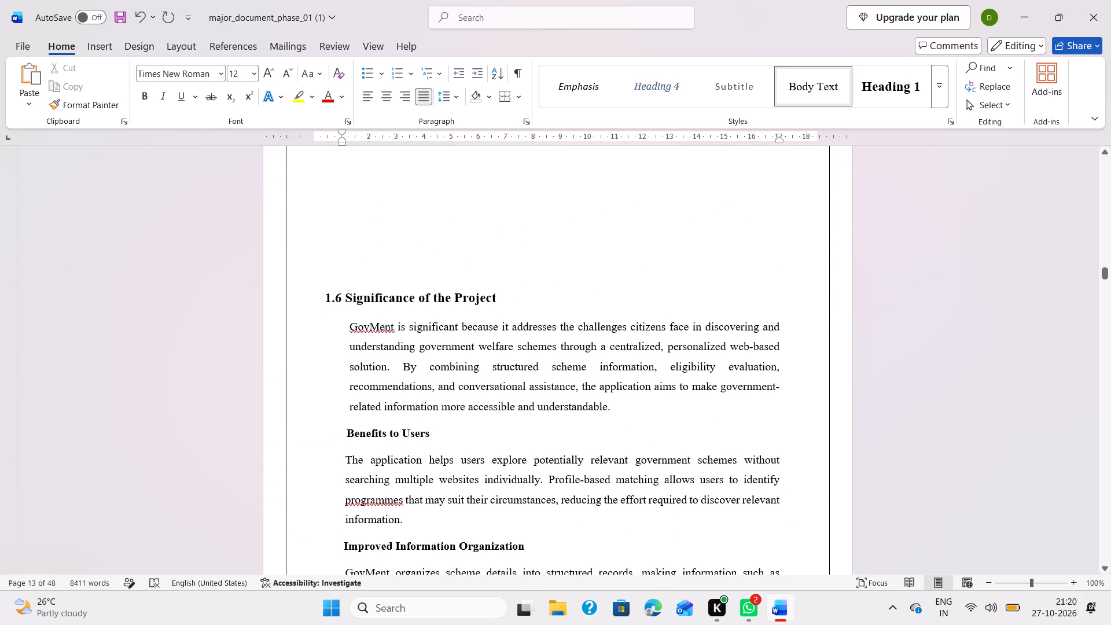
{"action": "left_click", "coordinate": [369, 271]}
{"action": "key", "text": "BackSpace"}
{"action": "key", "text": "BackSpace"}
{"action": "key", "text": "BackSpace"}
{"action": "key", "text": "BackSpace"}
{"action": "key", "text": "BackSpace"}
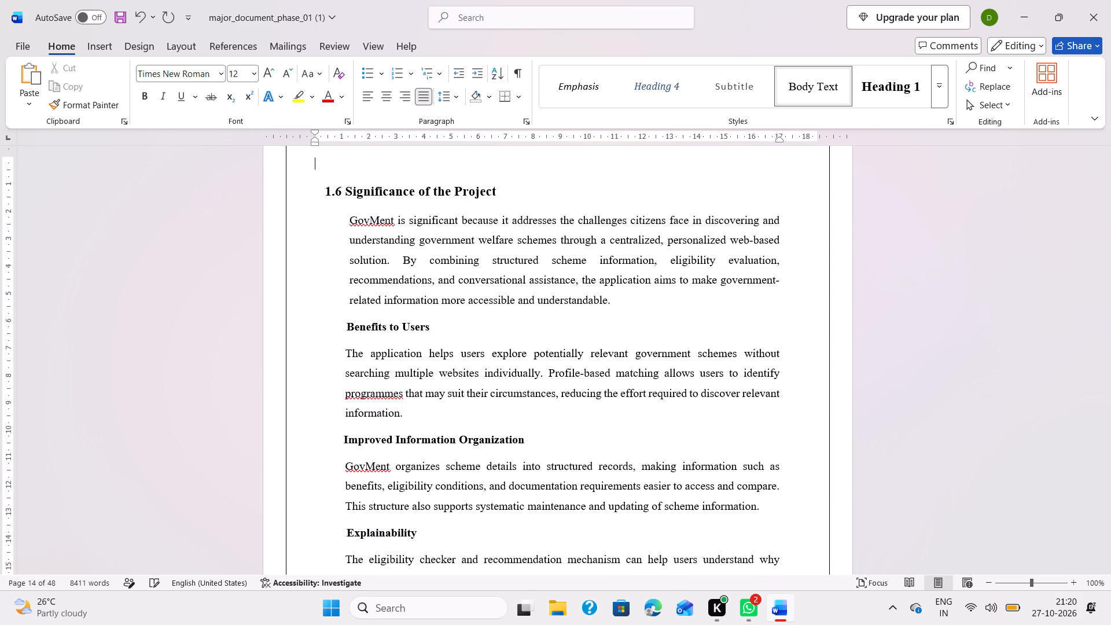
{"action": "scroll", "coordinate": [369, 271], "scroll_direction": "up", "scroll_amount": 1}
{"action": "key", "text": "BackSpace"}
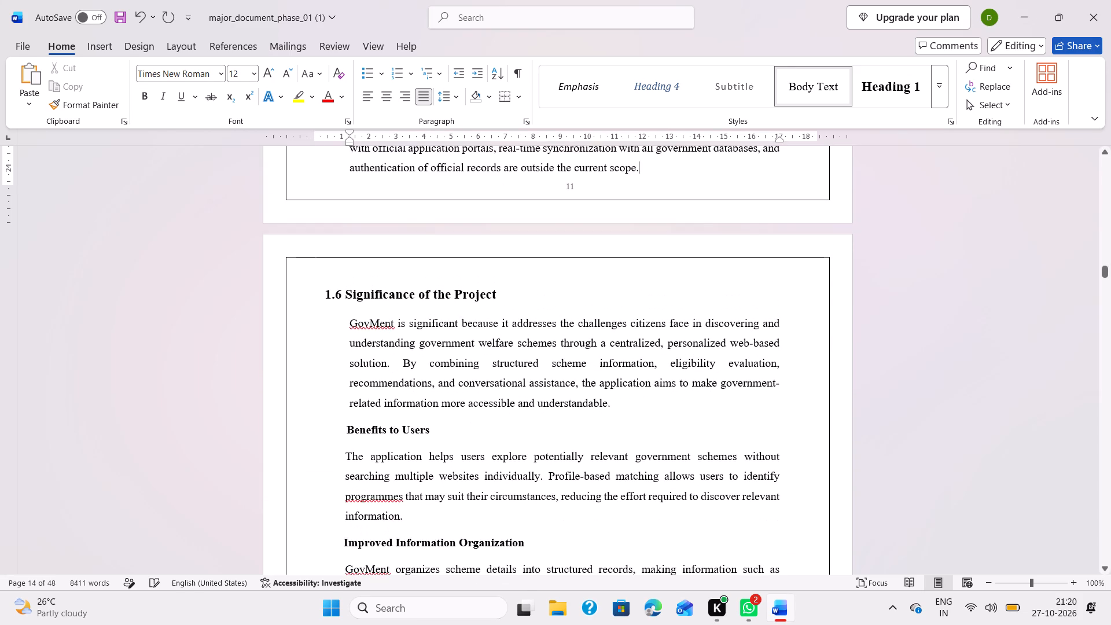
Remove the blank lines between the Conversational Interaction paragraph and the heading 1.7 System Overview.
{"action": "scroll", "coordinate": [369, 271], "scroll_direction": "down", "scroll_amount": 4}
{"action": "scroll", "coordinate": [360, 416], "scroll_direction": "down", "scroll_amount": 1}
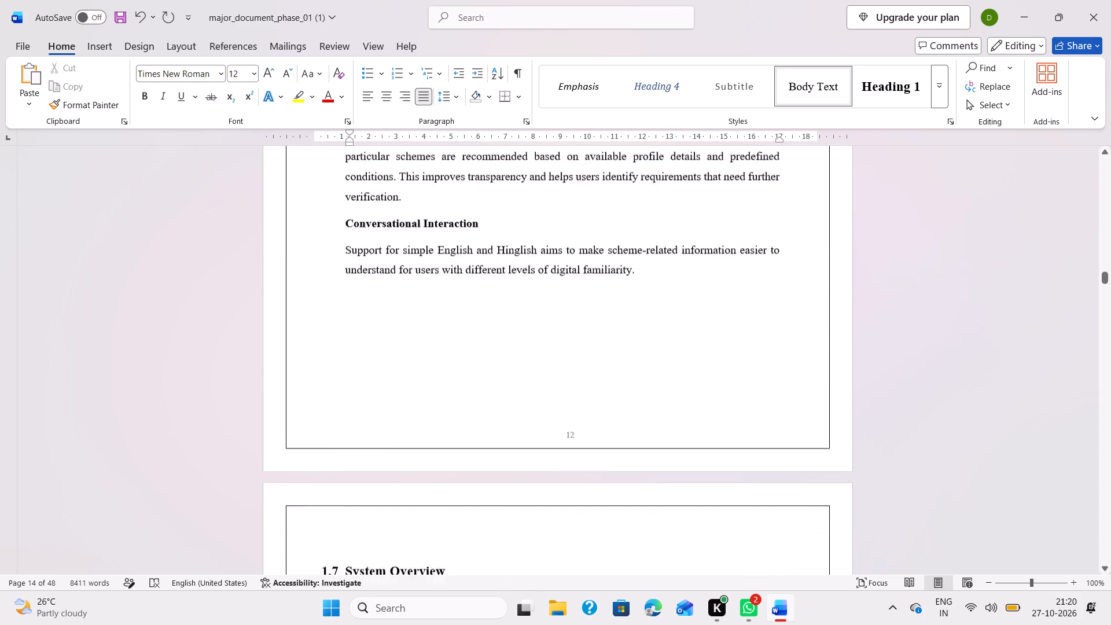
{"action": "scroll", "coordinate": [360, 416], "scroll_direction": "down", "scroll_amount": 1}
{"action": "scroll", "coordinate": [380, 508], "scroll_direction": "up", "scroll_amount": 3}
{"action": "left_click", "coordinate": [378, 377]}
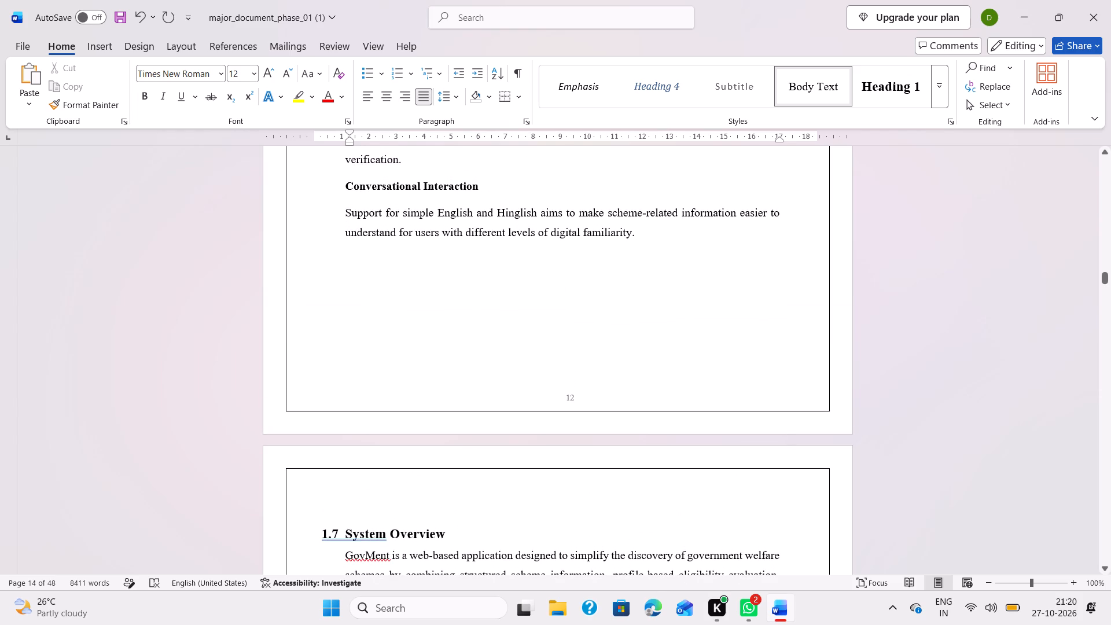
{"action": "key", "text": "BackSpace"}
{"action": "key", "text": "BackSpace"}
{"action": "key", "text": "BackSpace"}
{"action": "key", "text": "BackSpace"}
{"action": "key", "text": "BackSpace"}
{"action": "key", "text": "BackSpace"}
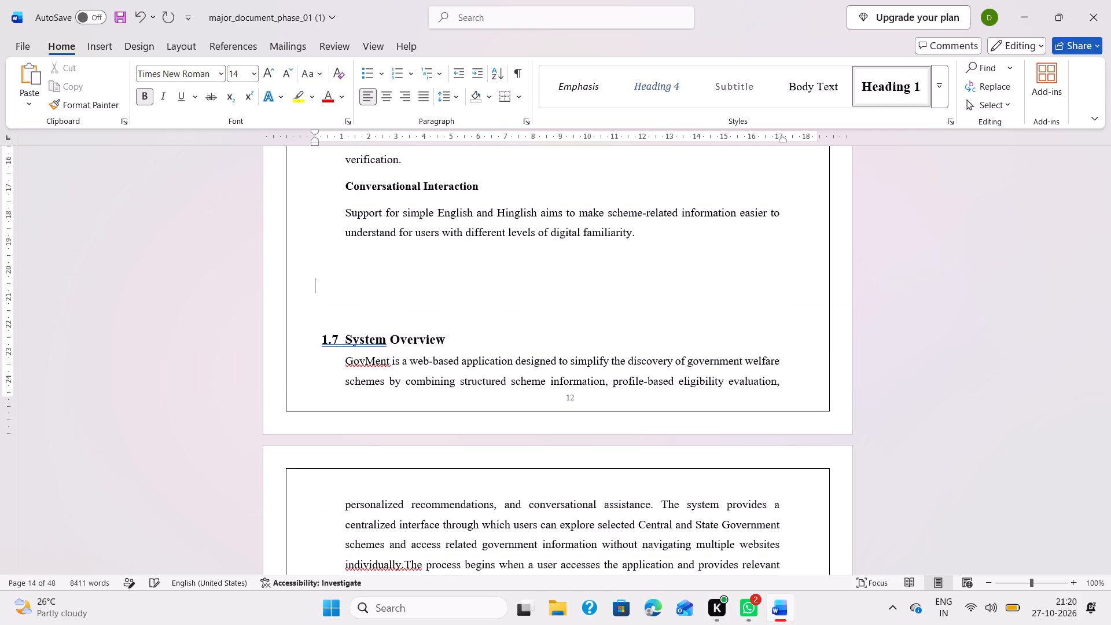
{"action": "key", "text": "BackSpace"}
{"action": "key", "text": "BackSpace"}
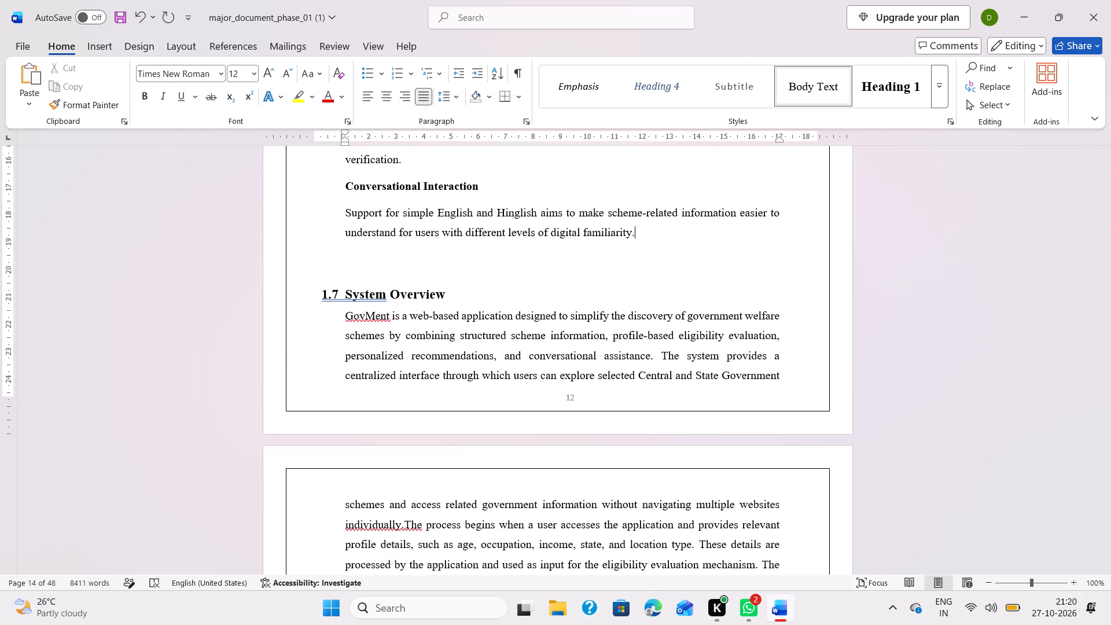
{"action": "key", "text": "Down"}
{"action": "key", "text": "BackSpace"}
Remove the blank lines between the end of section 1.7 and the heading 1.8 Organization of the Thesis.
{"action": "scroll", "coordinate": [378, 377], "scroll_direction": "down", "scroll_amount": 2}
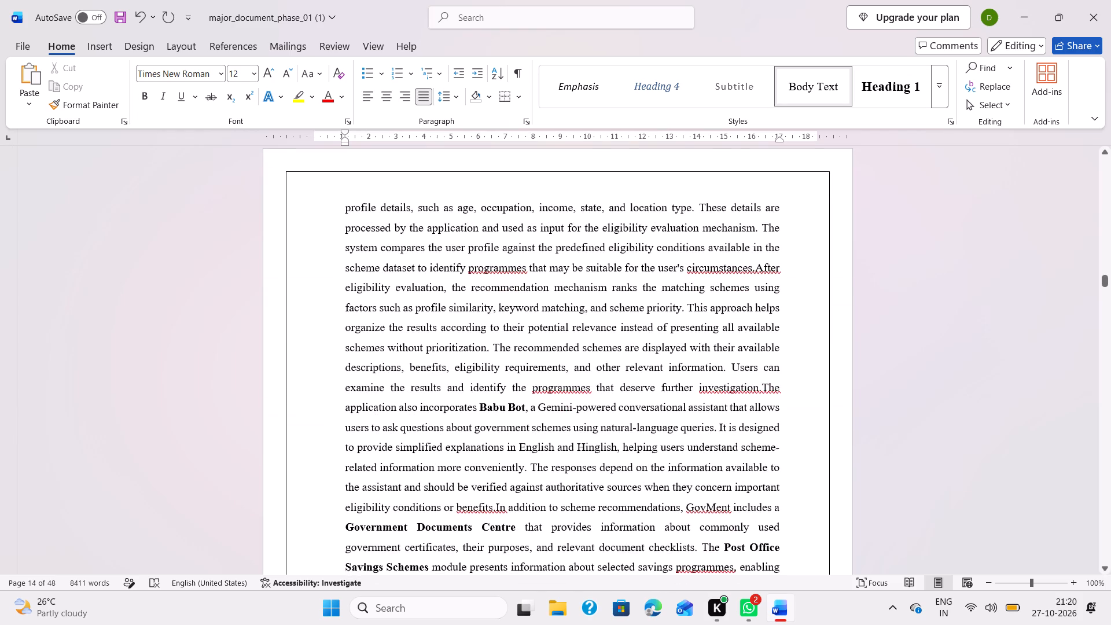
{"action": "scroll", "coordinate": [359, 344], "scroll_direction": "down", "scroll_amount": 3}
{"action": "left_click", "coordinate": [358, 265]}
{"action": "scroll", "coordinate": [358, 265], "scroll_direction": "up", "scroll_amount": 1}
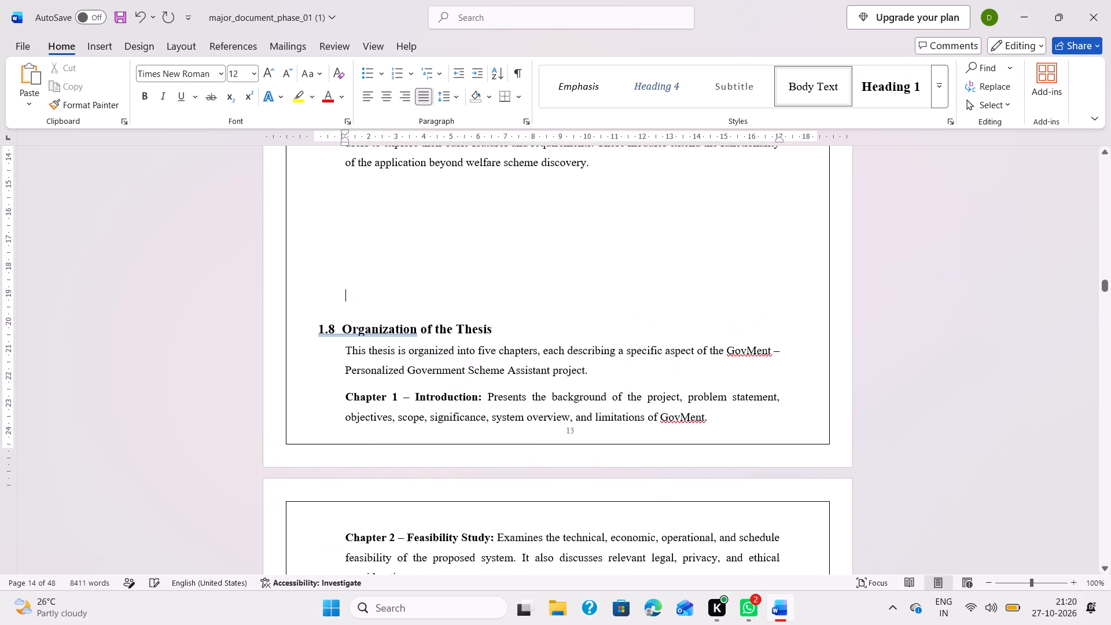
{"action": "scroll", "coordinate": [358, 265], "scroll_direction": "up", "scroll_amount": 1}
{"action": "key", "text": "BackSpace"}
{"action": "key", "text": "BackSpace"}
{"action": "key", "text": "BackSpace"}
{"action": "key", "text": "BackSpace"}
{"action": "key", "text": "BackSpace"}
{"action": "key", "text": "BackSpace"}
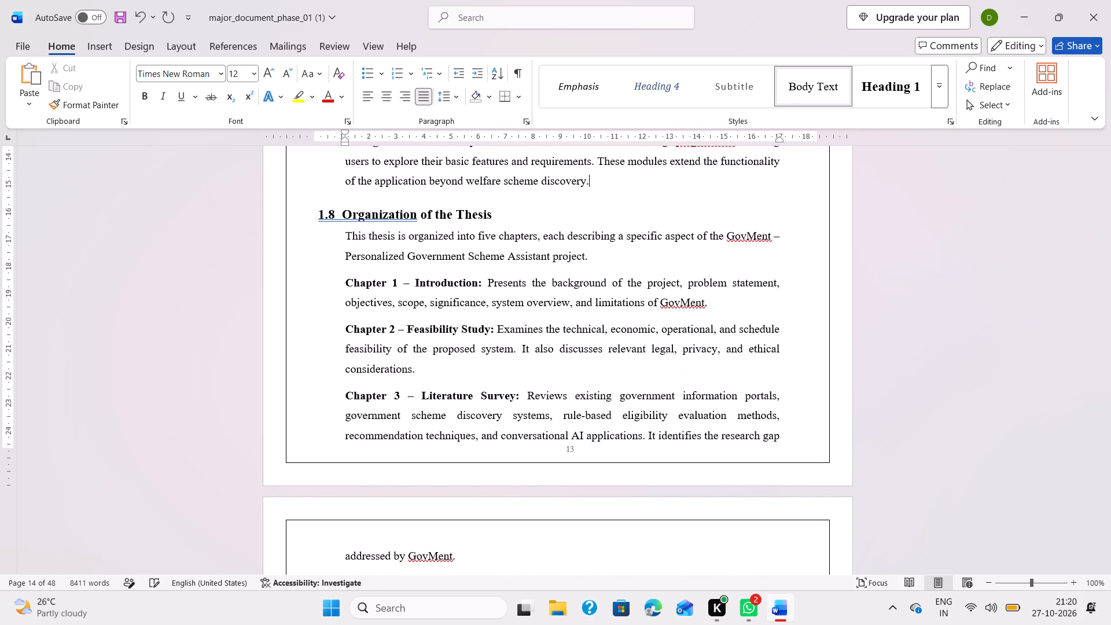
Delete the sentence "It identifies the research gap addressed by GovMent." from the Chapter 3 – Literature Survey summary in section 1.8.
{"action": "scroll", "coordinate": [358, 265], "scroll_direction": "down", "scroll_amount": 4}
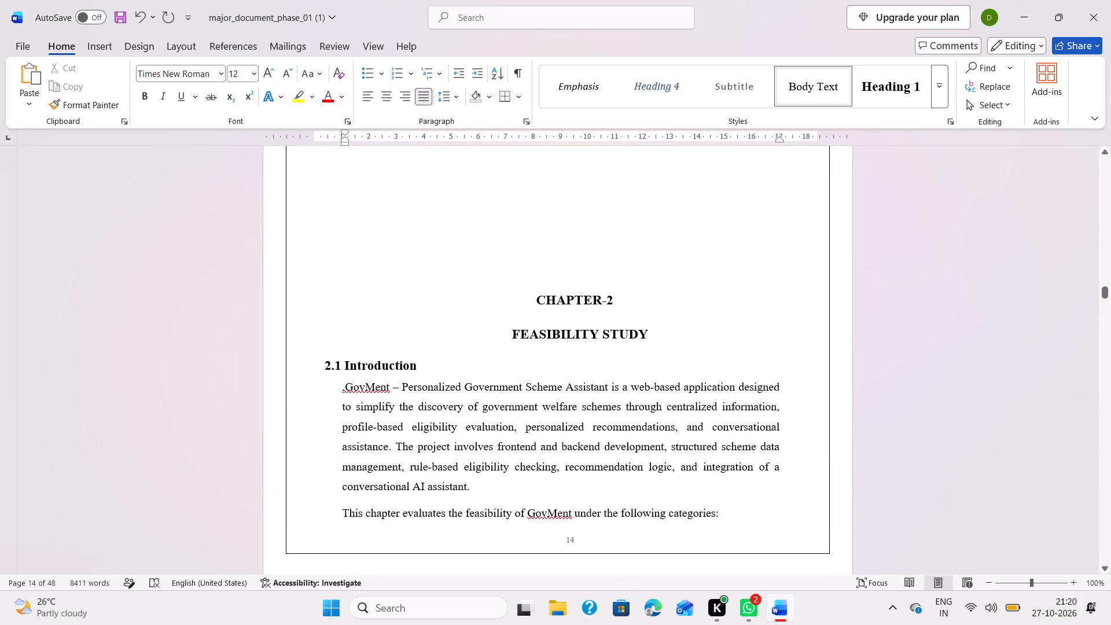
{"action": "scroll", "coordinate": [373, 269], "scroll_direction": "up", "scroll_amount": 3}
{"action": "scroll", "coordinate": [521, 344], "scroll_direction": "up", "scroll_amount": 1}
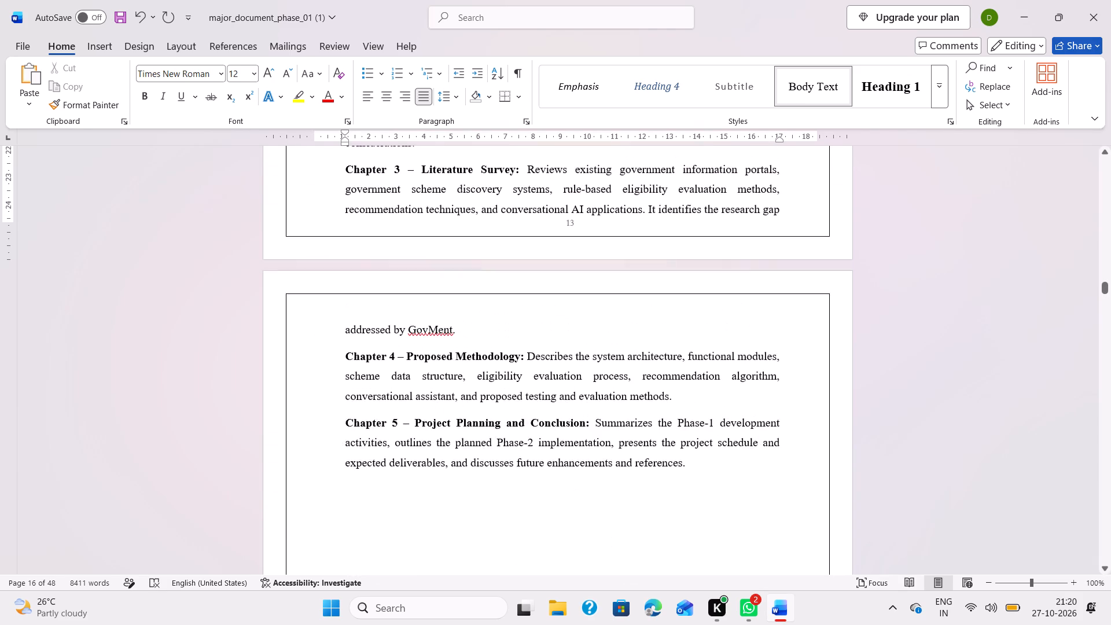
{"action": "scroll", "coordinate": [521, 344], "scroll_direction": "up", "scroll_amount": 1}
{"action": "scroll", "coordinate": [521, 344], "scroll_direction": "down", "scroll_amount": 2}
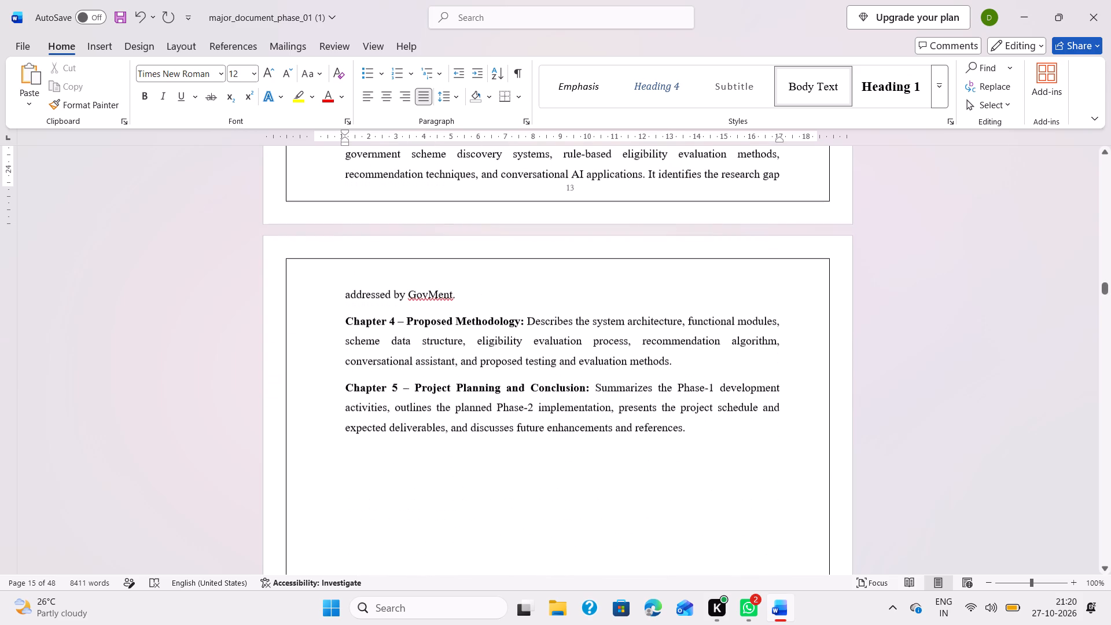
{"action": "scroll", "coordinate": [516, 325], "scroll_direction": "up", "scroll_amount": 1}
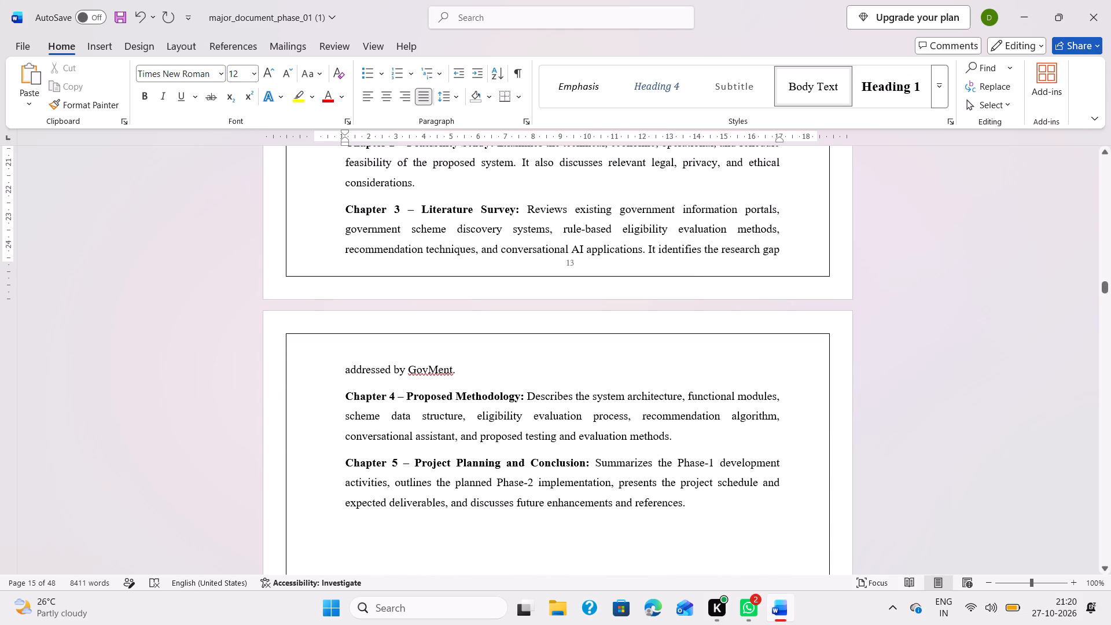
{"action": "left_click_drag", "start_coordinate": [649, 248], "coordinate": [653, 337]}
{"action": "key", "text": "BackSpace"}
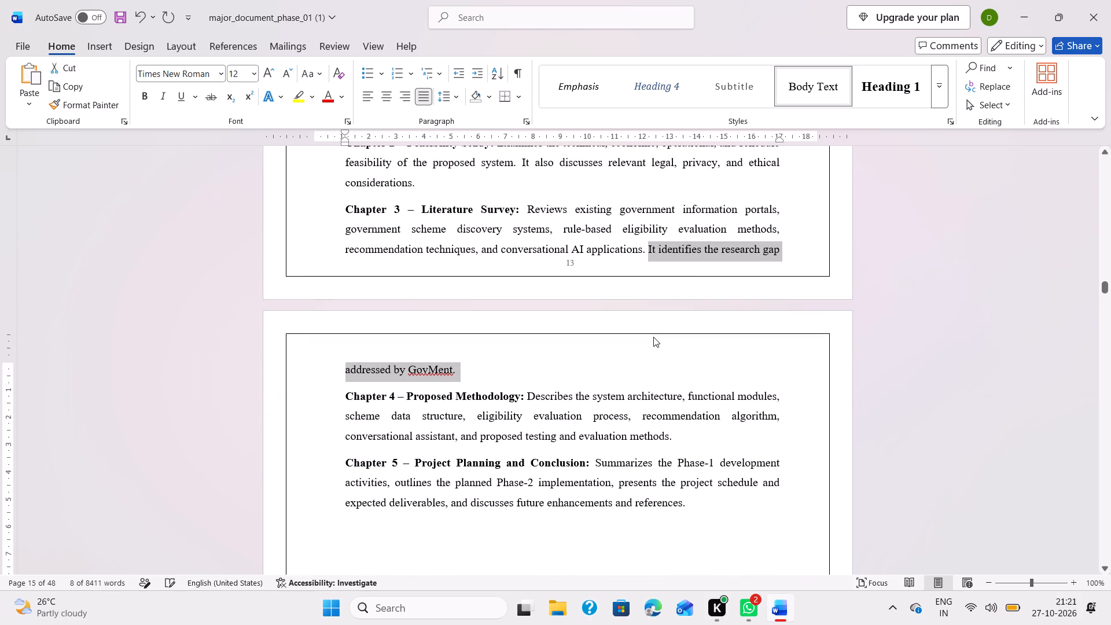
Insert ten blank lines above the CHAPTER-2 heading to push the chapter title onto the next page.
{"action": "scroll", "coordinate": [637, 401], "scroll_direction": "down", "scroll_amount": 2}
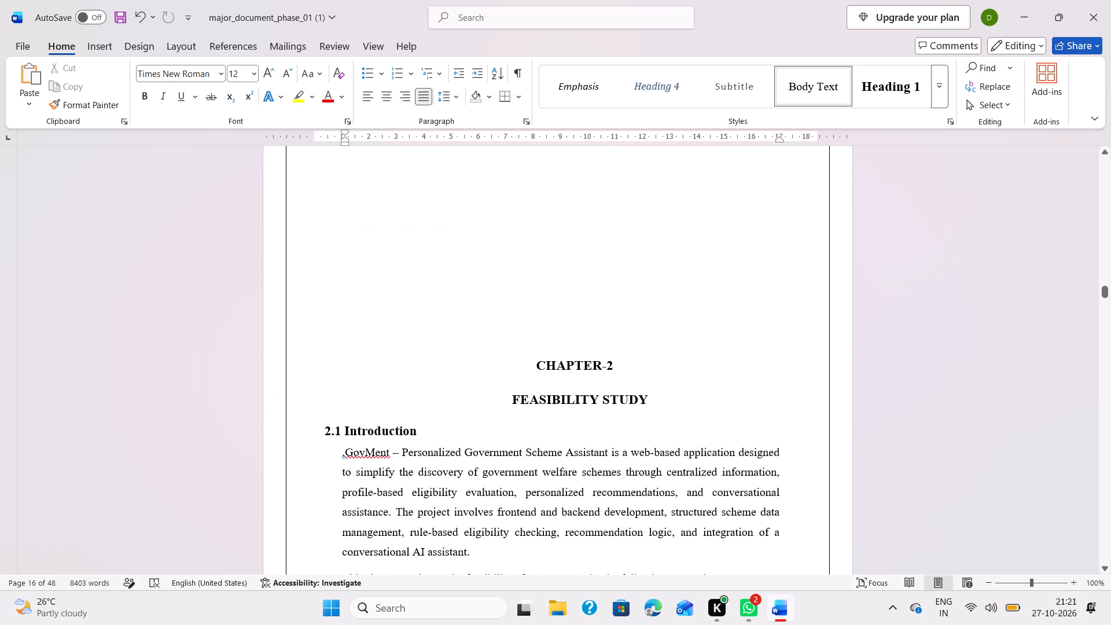
{"action": "left_click", "coordinate": [531, 323]}
{"action": "key", "text": "Return"}
{"action": "key", "text": "Return"}
{"action": "key", "text": "Return"}
{"action": "key", "text": "Return"}
{"action": "key", "text": "Return"}
{"action": "key", "text": "Return"}
{"action": "key", "text": "Return"}
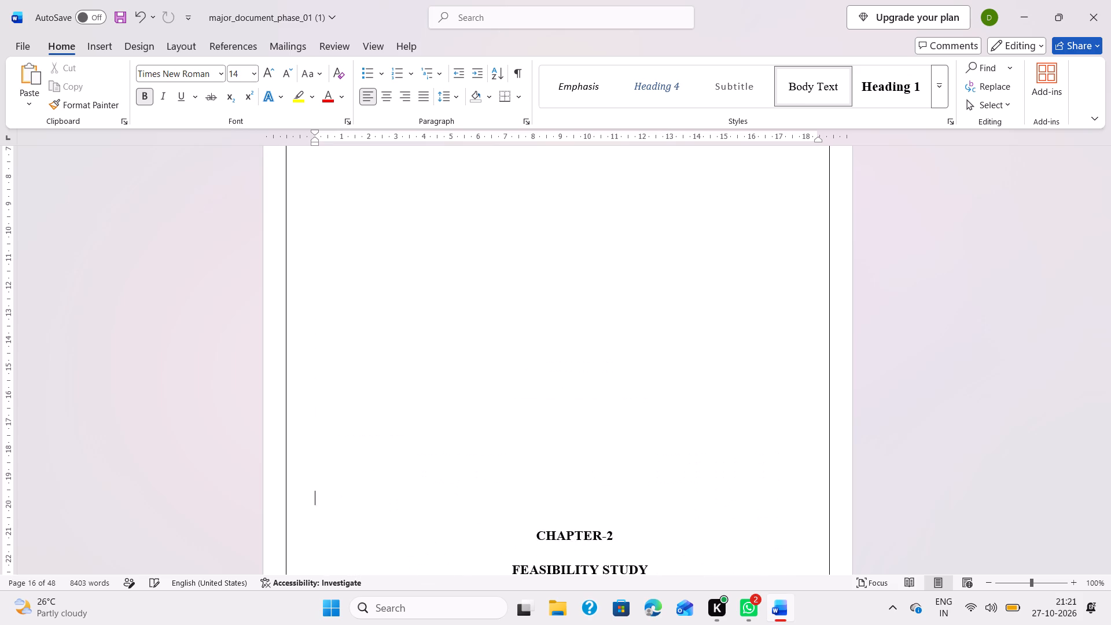
{"action": "key", "text": "Return"}
{"action": "scroll", "coordinate": [531, 323], "scroll_direction": "down", "scroll_amount": 2}
{"action": "key", "text": "Return"}
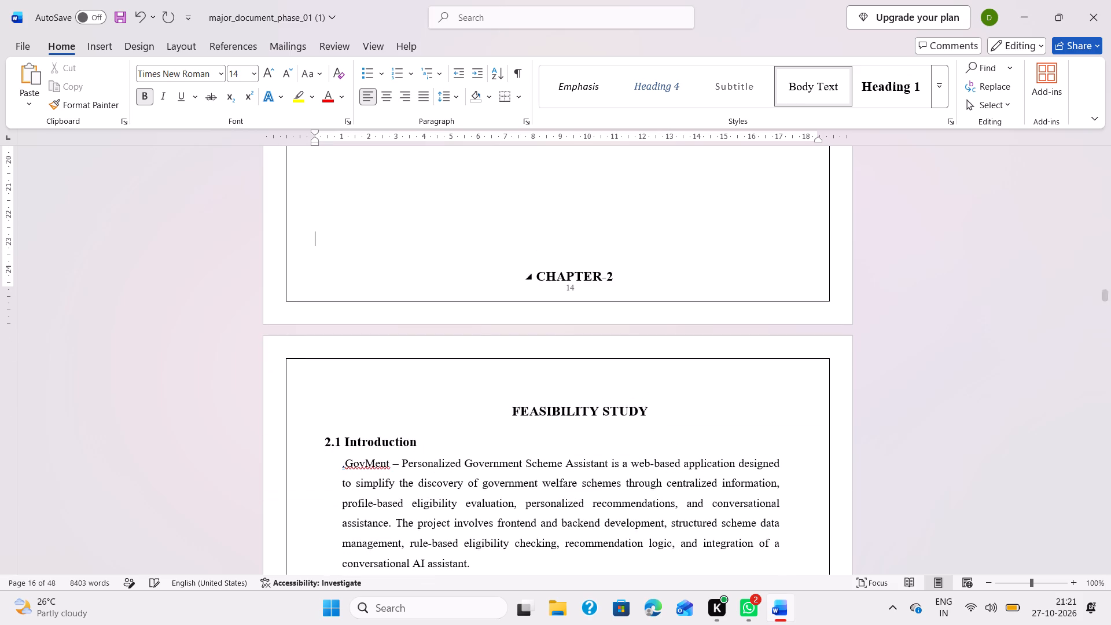
{"action": "key", "text": "Return"}
Delete the blank line above the heading 2.3 Economic Feasibility at the start of its page.
{"action": "scroll", "coordinate": [581, 275], "scroll_direction": "down", "scroll_amount": 3}
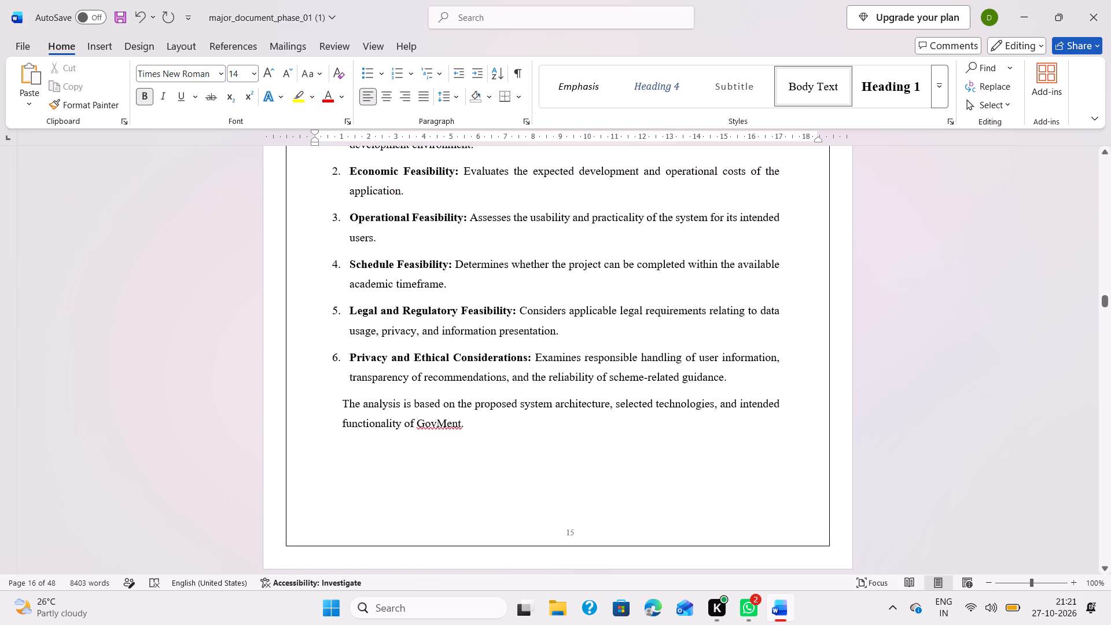
{"action": "scroll", "coordinate": [608, 253], "scroll_direction": "down", "scroll_amount": 1}
{"action": "scroll", "coordinate": [504, 420], "scroll_direction": "down", "scroll_amount": 4}
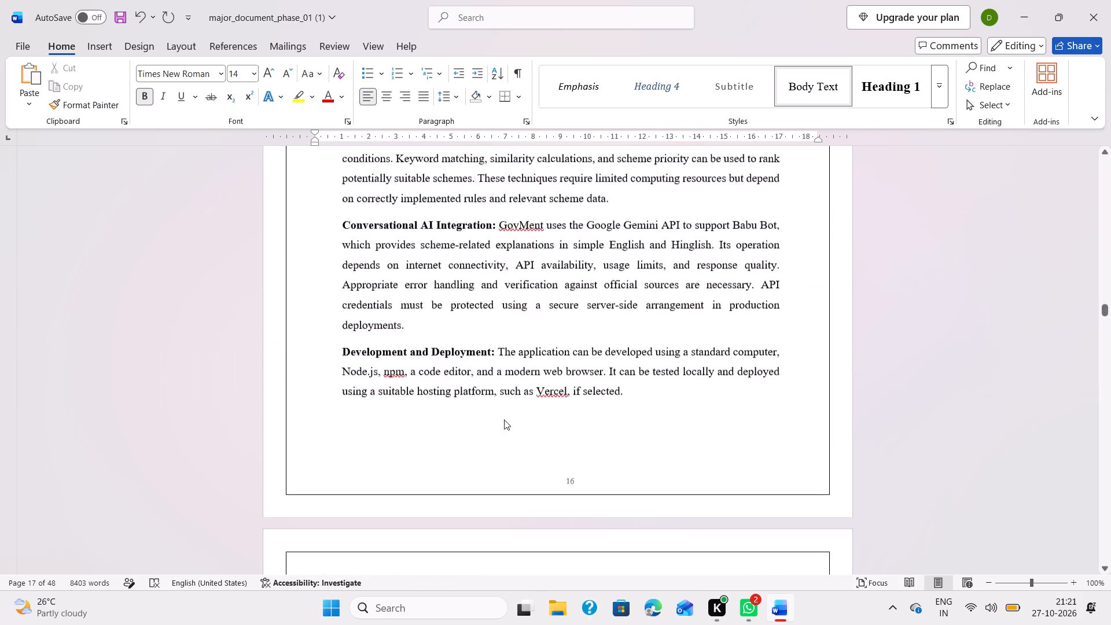
{"action": "scroll", "coordinate": [504, 420], "scroll_direction": "down", "scroll_amount": 1}
{"action": "double_click", "coordinate": [431, 363]}
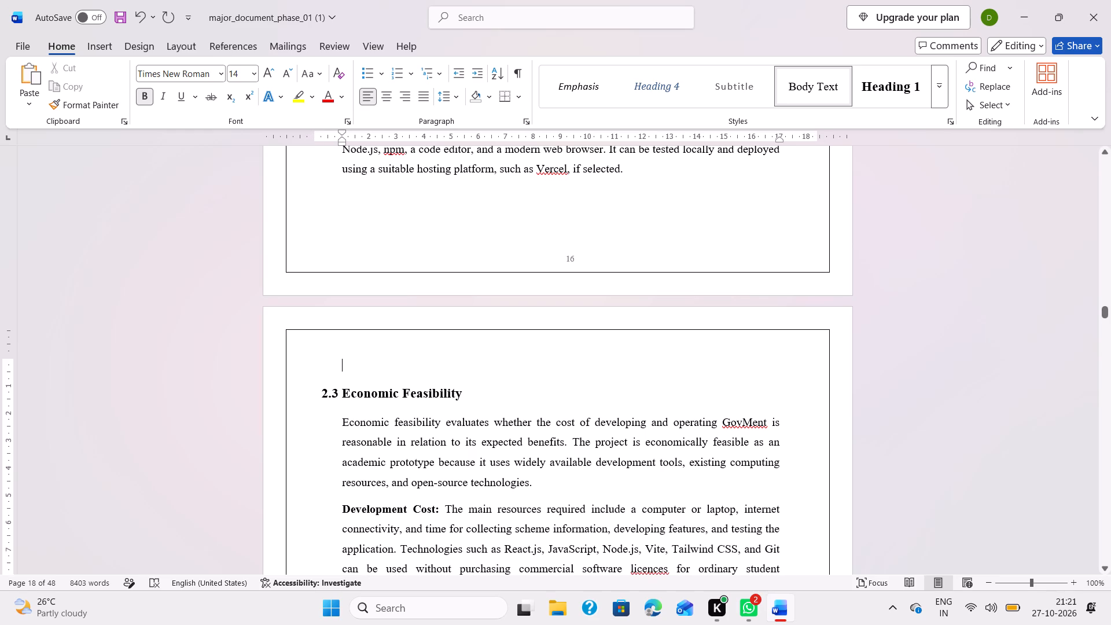
{"action": "double_click", "coordinate": [444, 345]}
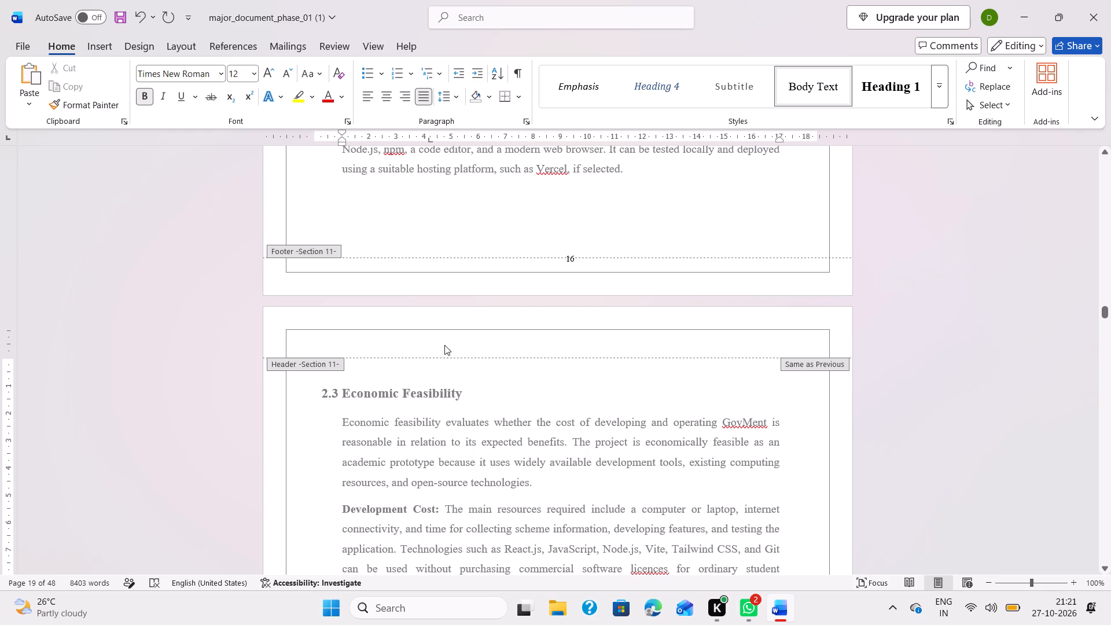
{"action": "left_click", "coordinate": [351, 376]}
{"action": "double_click", "coordinate": [351, 376]}
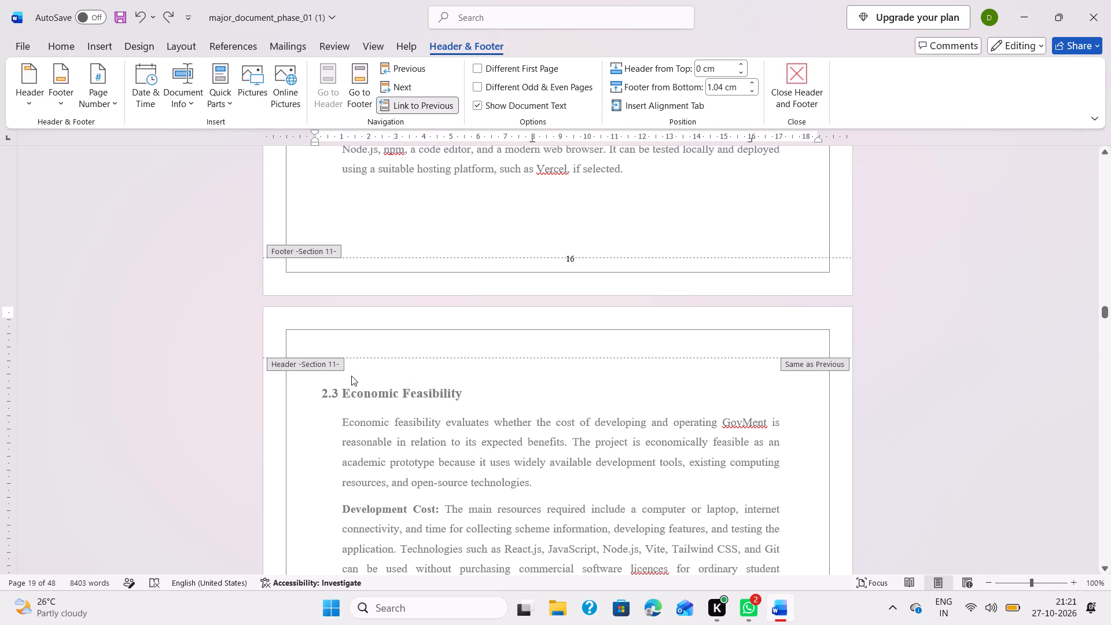
{"action": "left_click", "coordinate": [360, 373]}
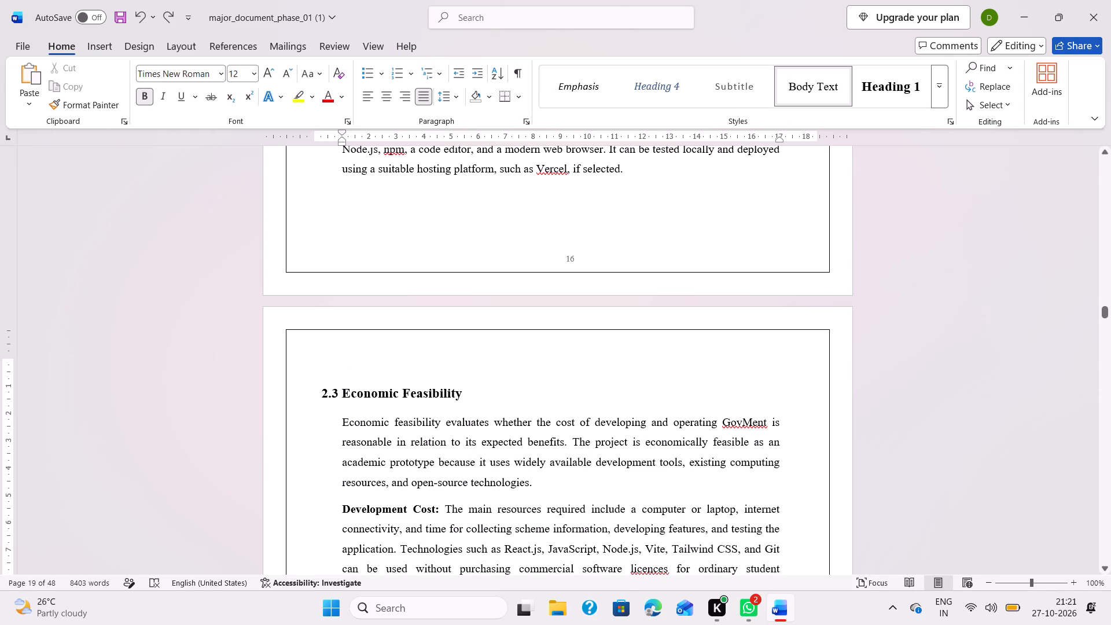
{"action": "key", "text": "BackSpace"}
Delete the blank line above the heading 2.2 Technical Feasibility at the start of its page.
{"action": "scroll", "coordinate": [467, 550], "scroll_direction": "up", "scroll_amount": 1}
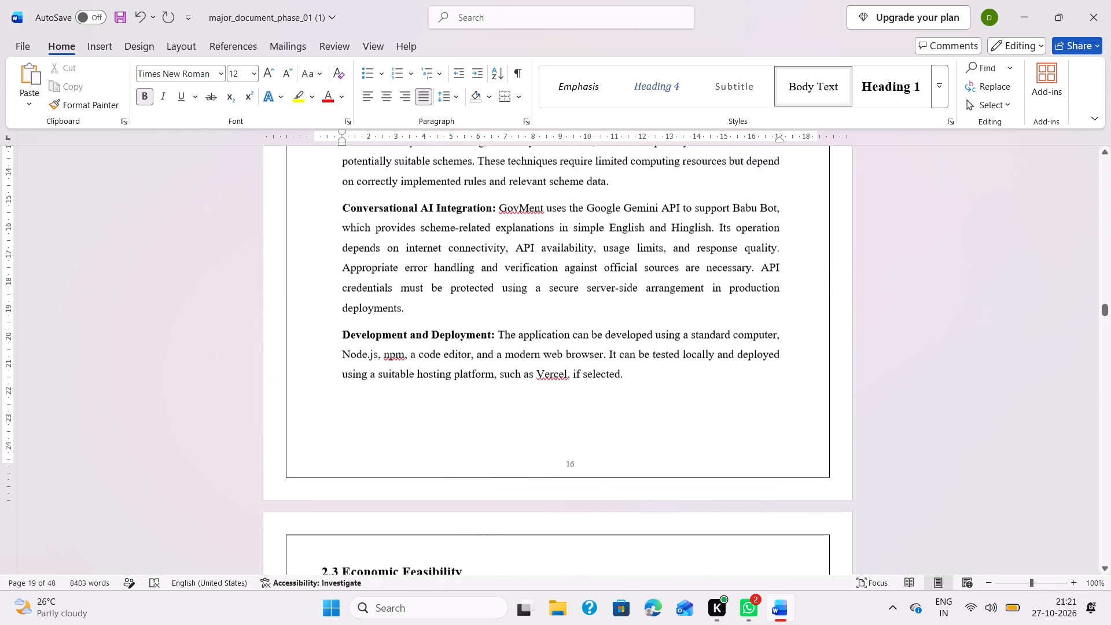
{"action": "scroll", "coordinate": [549, 345], "scroll_direction": "up", "scroll_amount": 3}
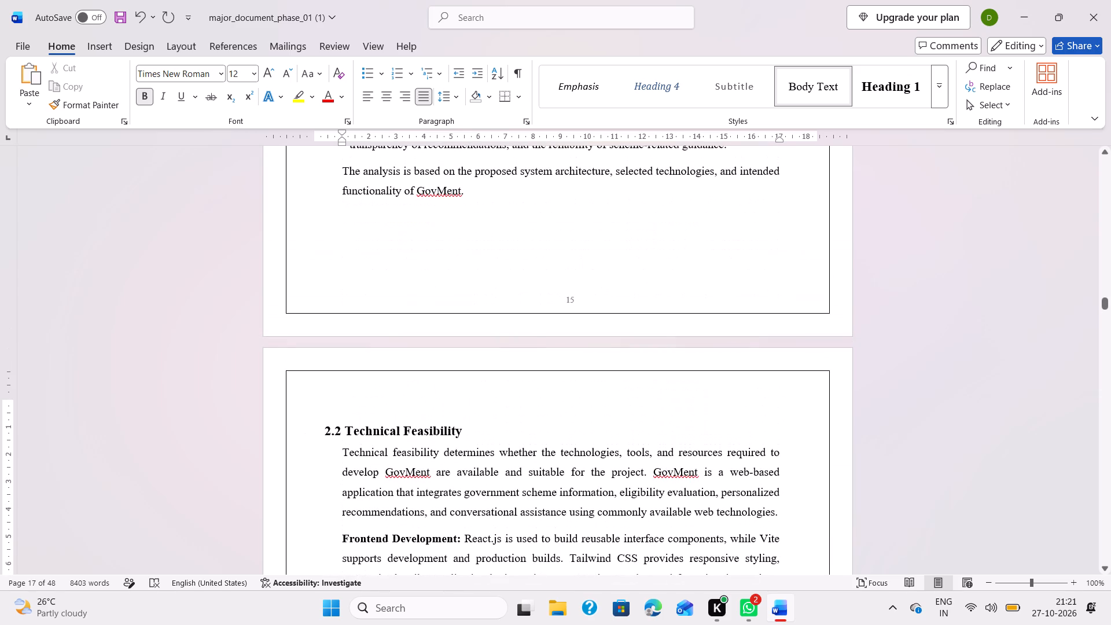
{"action": "left_click", "coordinate": [376, 408]}
{"action": "key", "text": "BackSpace"}
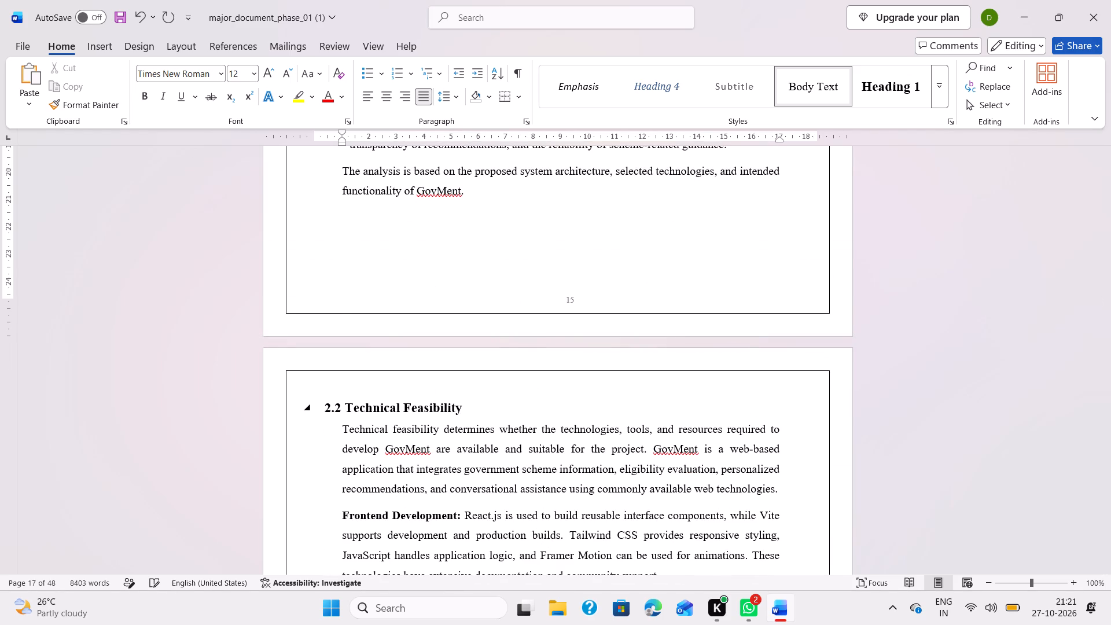
Reduce the gap above the heading 2.4 Operational Feasibility to a single blank line.
{"action": "scroll", "coordinate": [376, 408], "scroll_direction": "up", "scroll_amount": 1}
{"action": "scroll", "coordinate": [376, 408], "scroll_direction": "down", "scroll_amount": 7}
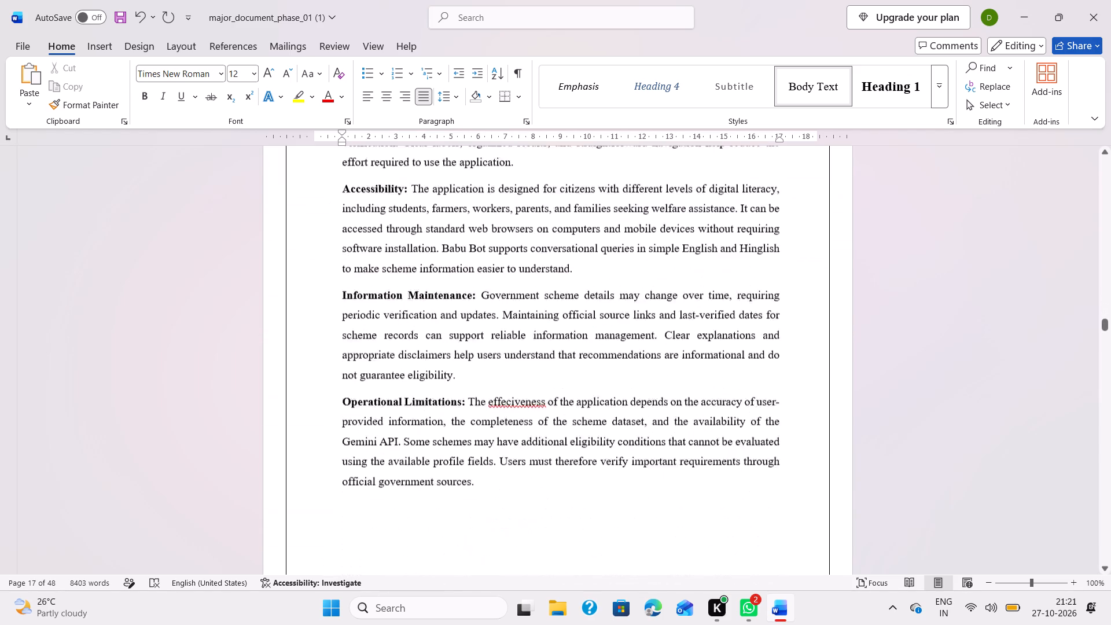
{"action": "scroll", "coordinate": [376, 408], "scroll_direction": "up", "scroll_amount": 3}
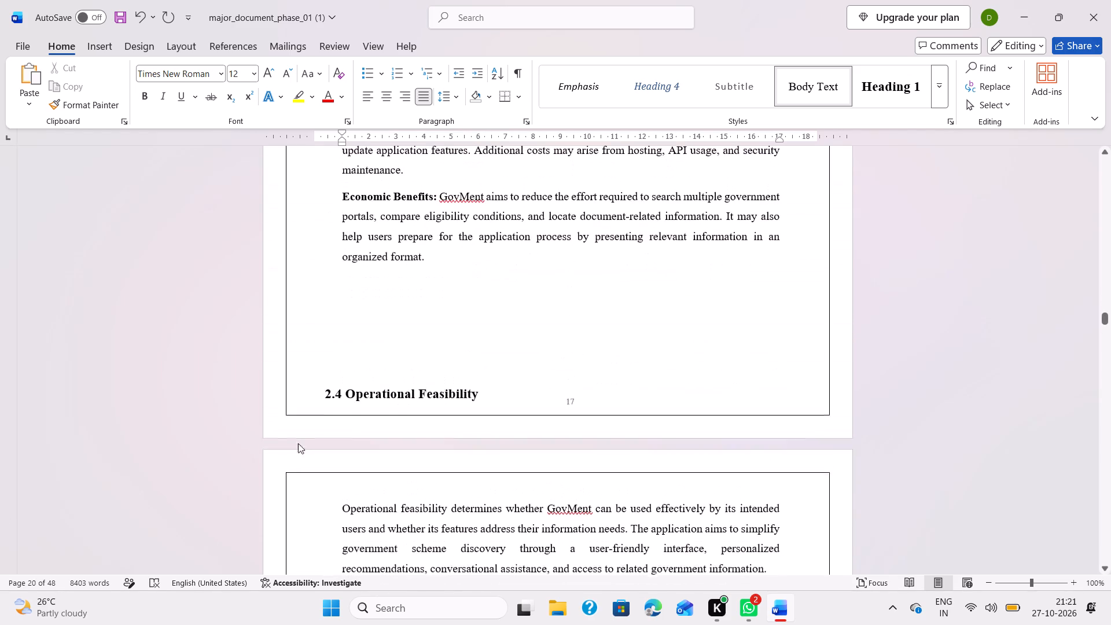
{"action": "left_click", "coordinate": [356, 385]}
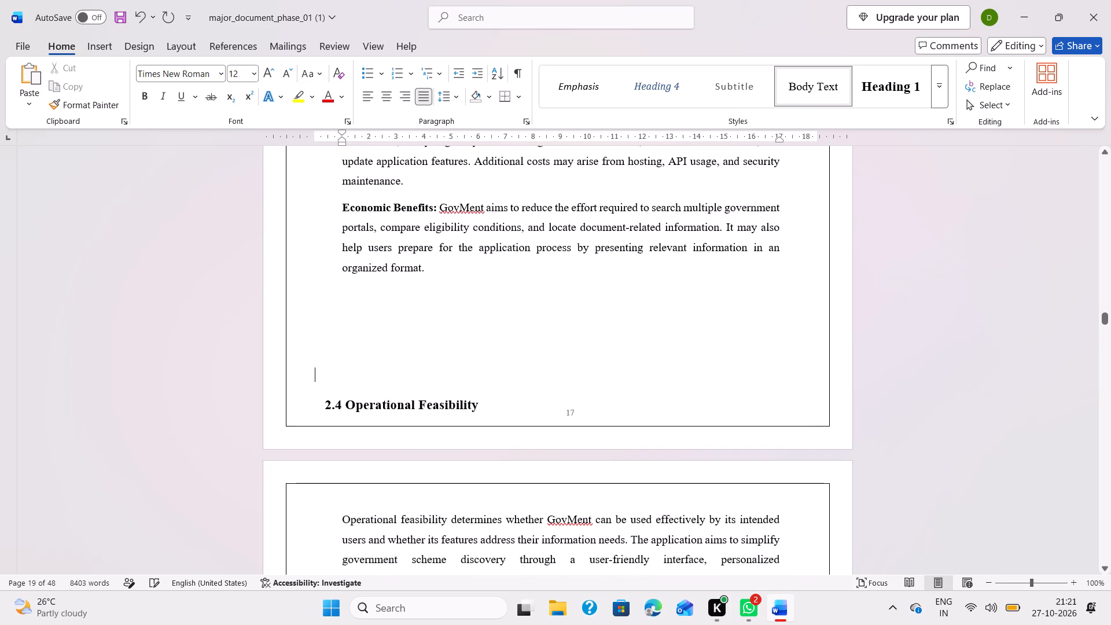
{"action": "key", "text": "BackSpace"}
{"action": "key", "text": "BackSpace"}
{"action": "key", "text": "BackSpace"}
{"action": "key", "text": "BackSpace"}
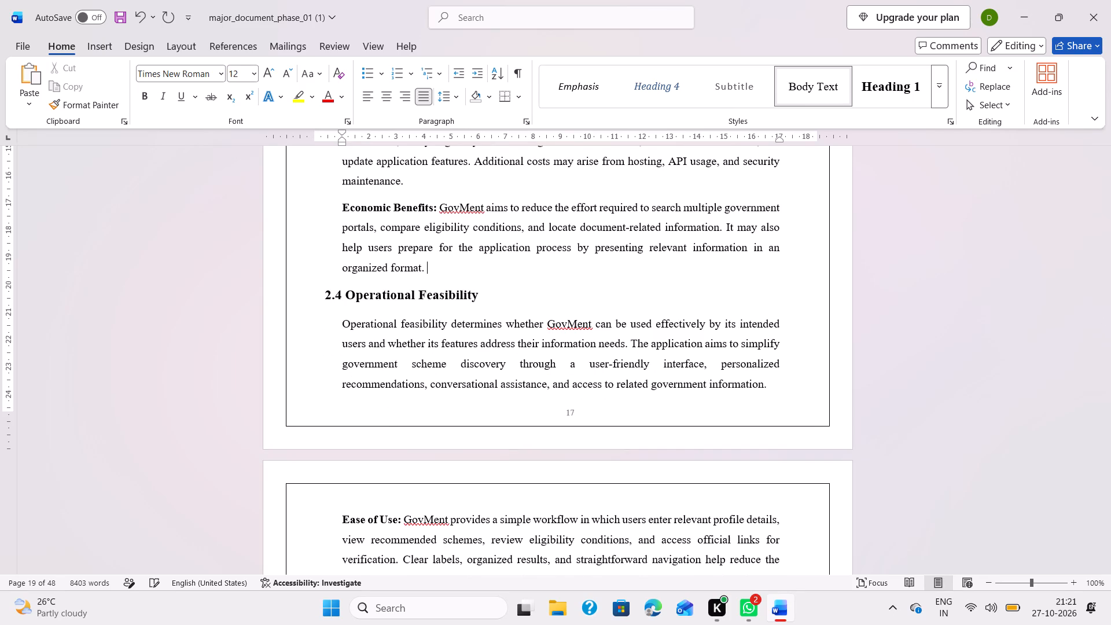
{"action": "key", "text": "Return"}
Reduce the gap above the heading 2.5 Schedule Feasibility to a single blank line.
{"action": "scroll", "coordinate": [356, 385], "scroll_direction": "down", "scroll_amount": 3}
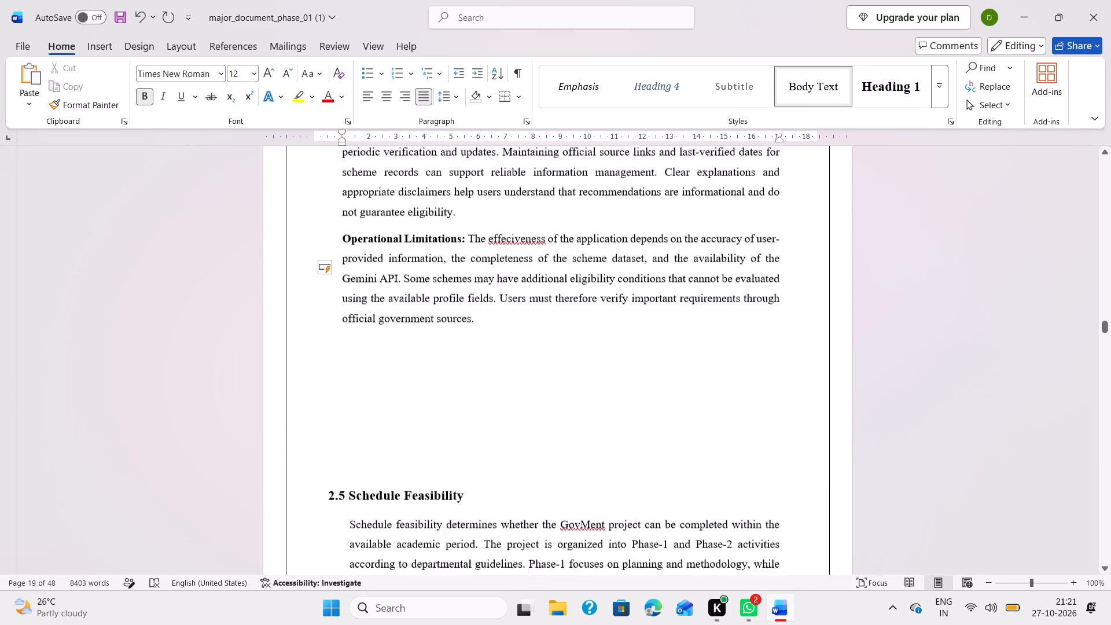
{"action": "scroll", "coordinate": [356, 385], "scroll_direction": "down", "scroll_amount": 1}
{"action": "scroll", "coordinate": [451, 327], "scroll_direction": "up", "scroll_amount": 1}
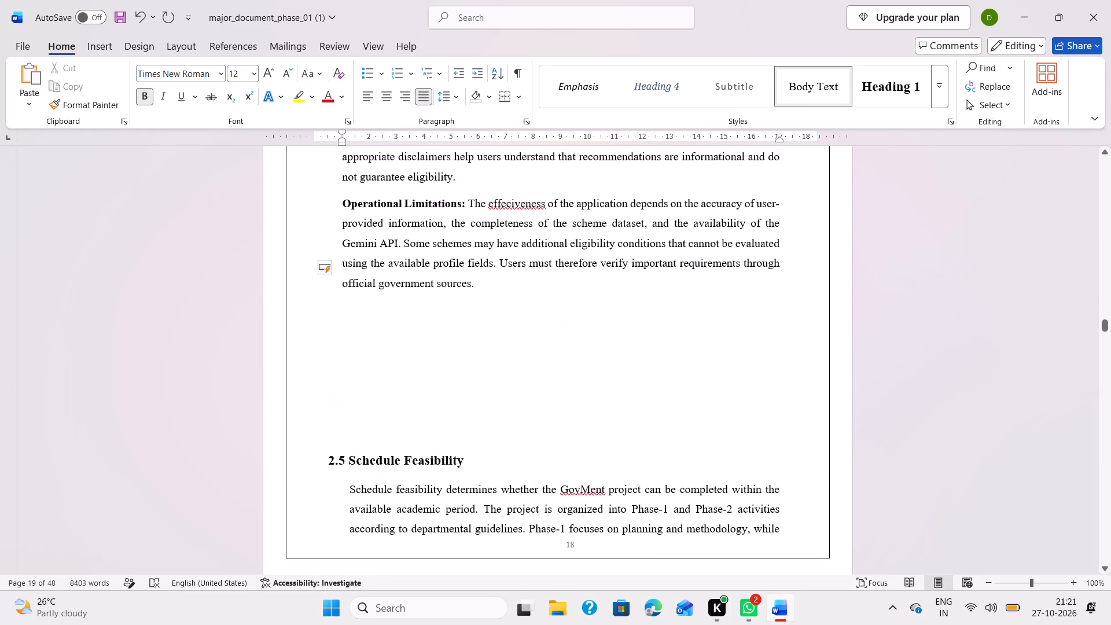
{"action": "left_click", "coordinate": [352, 445]}
{"action": "key", "text": "Up"}
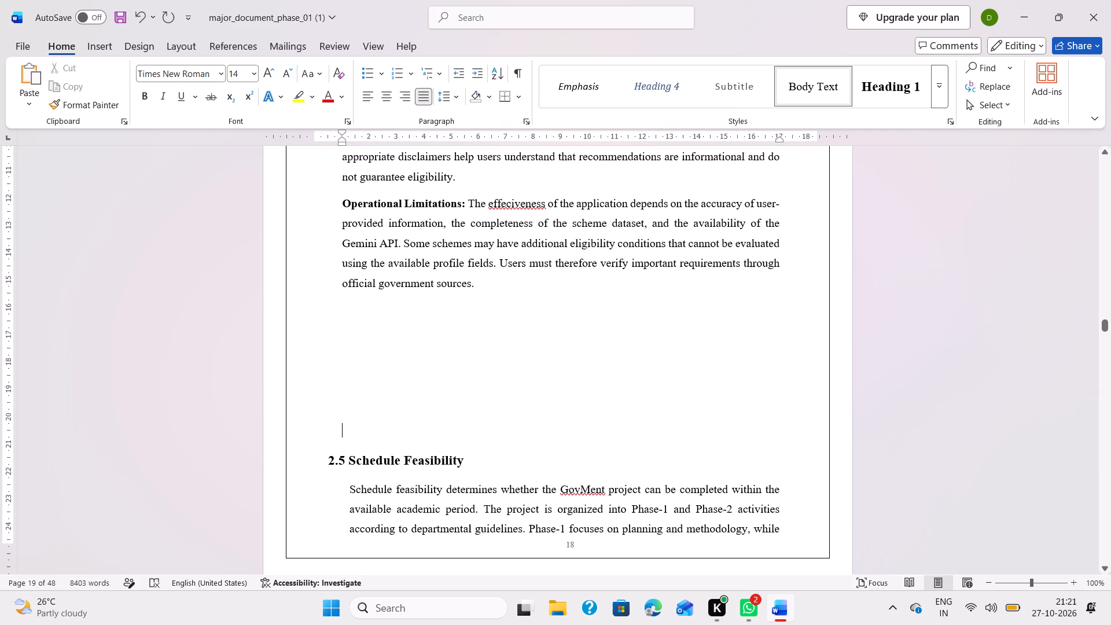
{"action": "key", "text": "BackSpace"}
{"action": "key", "text": "BackSpace"}
{"action": "key", "text": "BackSpace"}
{"action": "key", "text": "BackSpace"}
{"action": "key", "text": "BackSpace"}
{"action": "key", "text": "BackSpace"}
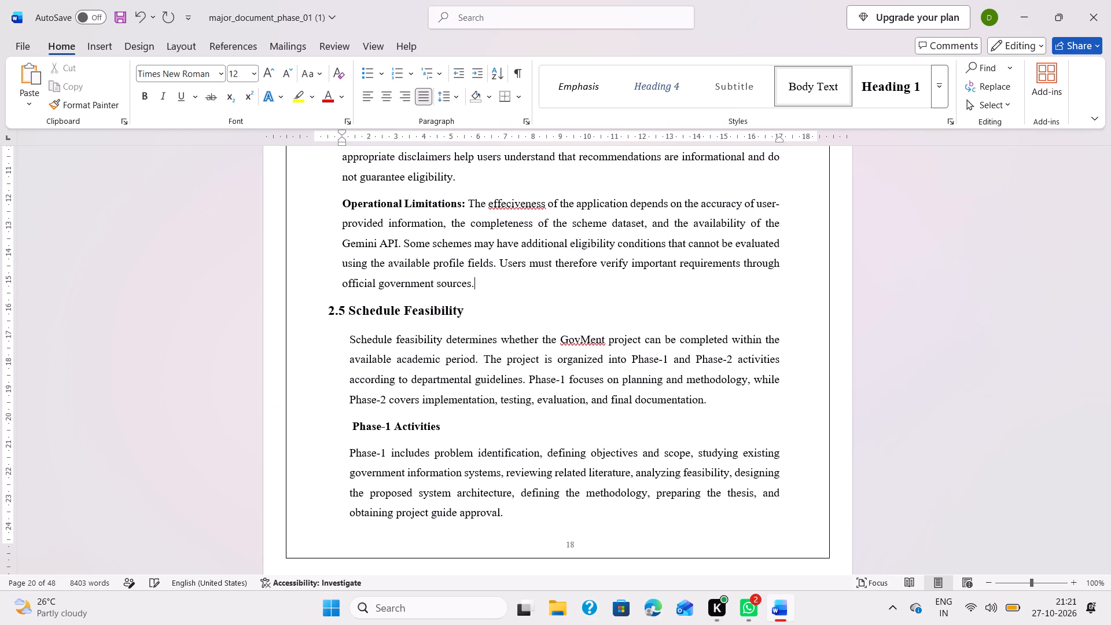
{"action": "key", "text": "Return"}
Shorten the Phase-1 Activities paragraph to end with "preparing the thesis.", removing the words about obtaining project guide approval.
{"action": "scroll", "coordinate": [352, 445], "scroll_direction": "down", "scroll_amount": 2}
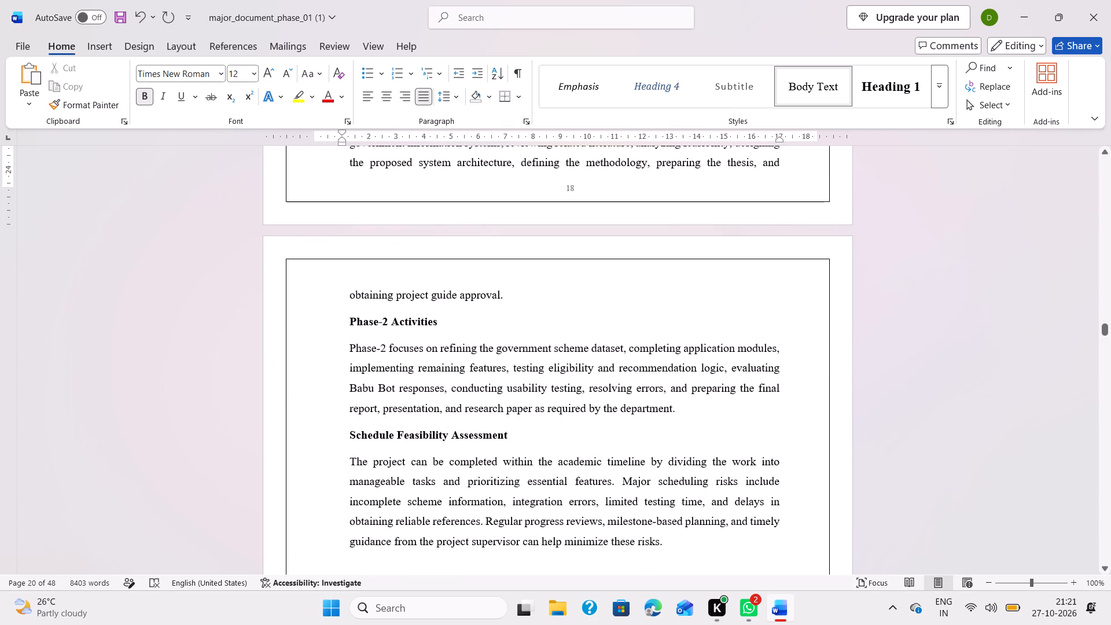
{"action": "scroll", "coordinate": [447, 336], "scroll_direction": "up", "scroll_amount": 1}
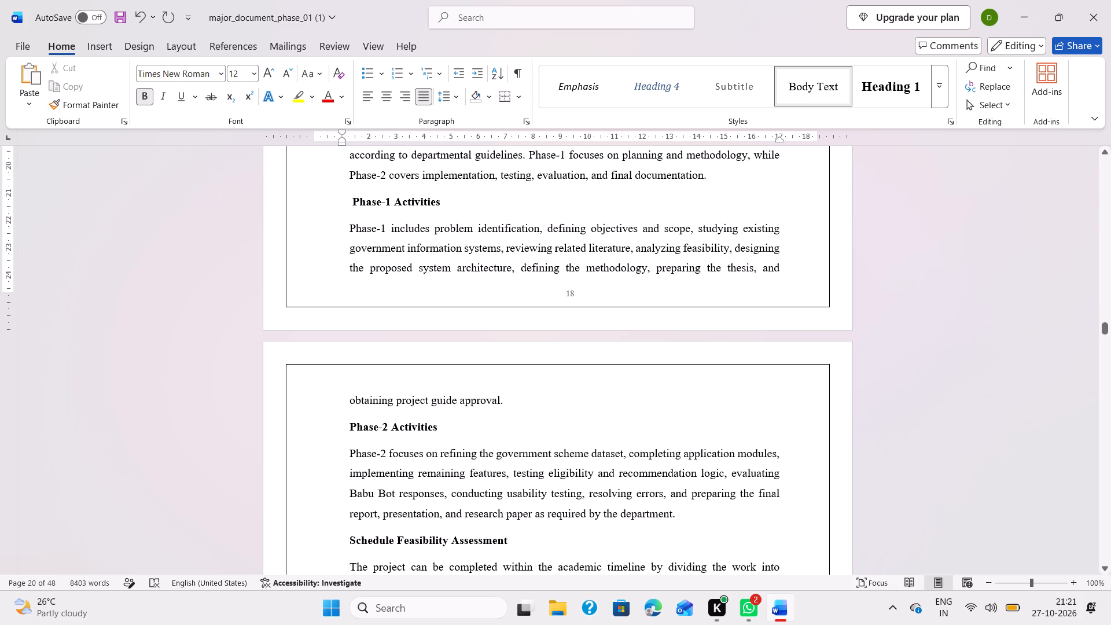
{"action": "left_click_drag", "start_coordinate": [753, 268], "coordinate": [774, 370]}
{"action": "key", "text": "BackSpace"}
{"action": "key", "text": "period"}
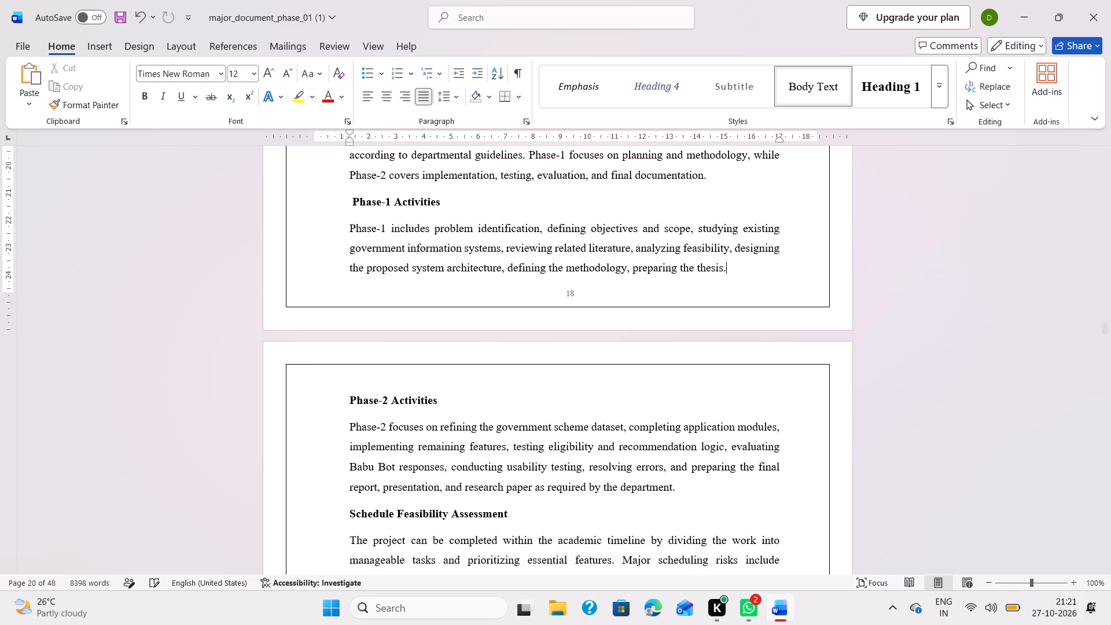
Reduce the gap above the heading 2.6 Legal and Regulatory Feasibility to a single blank line.
{"action": "scroll", "coordinate": [774, 370], "scroll_direction": "down", "scroll_amount": 3}
{"action": "left_click", "coordinate": [463, 435]}
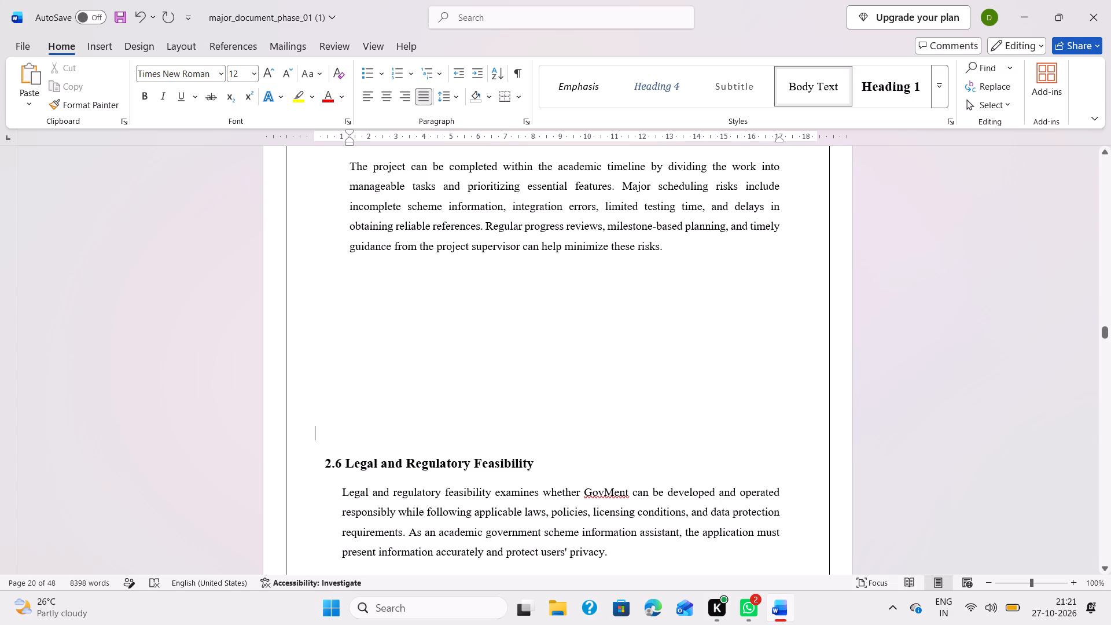
{"action": "key", "text": "BackSpace"}
{"action": "key", "text": "BackSpace"}
{"action": "key", "text": "BackSpace"}
{"action": "key", "text": "BackSpace"}
{"action": "key", "text": "BackSpace"}
{"action": "key", "text": "BackSpace"}
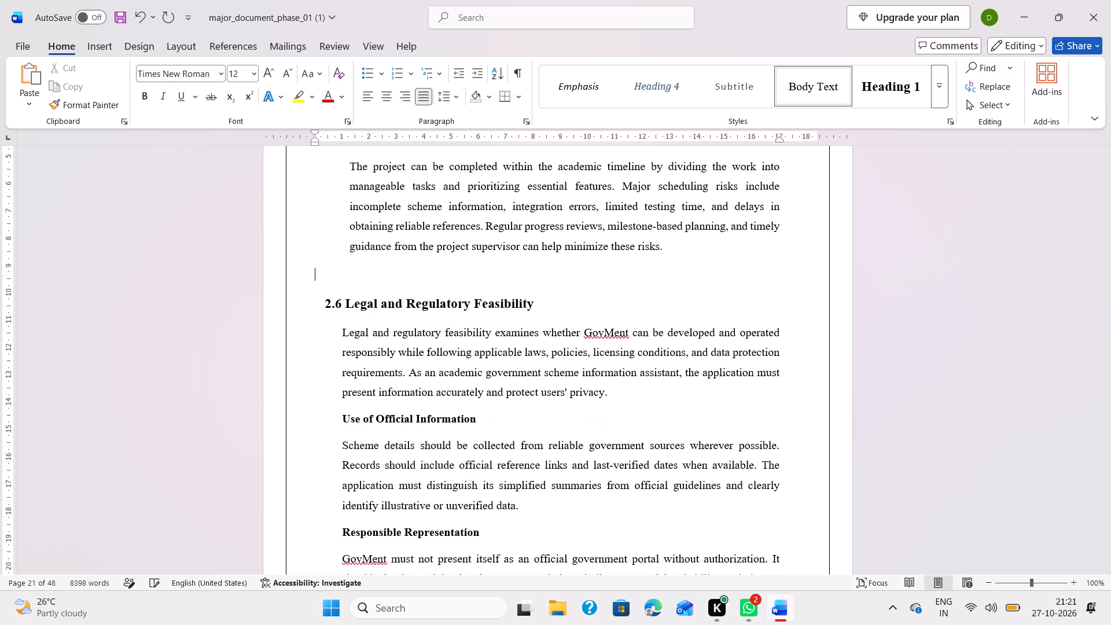
{"action": "key", "text": "BackSpace"}
{"action": "key", "text": "Return"}
Delete all the blank lines above the Legal Feasibility Assessment subheading in section 2.6.
{"action": "scroll", "coordinate": [463, 435], "scroll_direction": "down", "scroll_amount": 4}
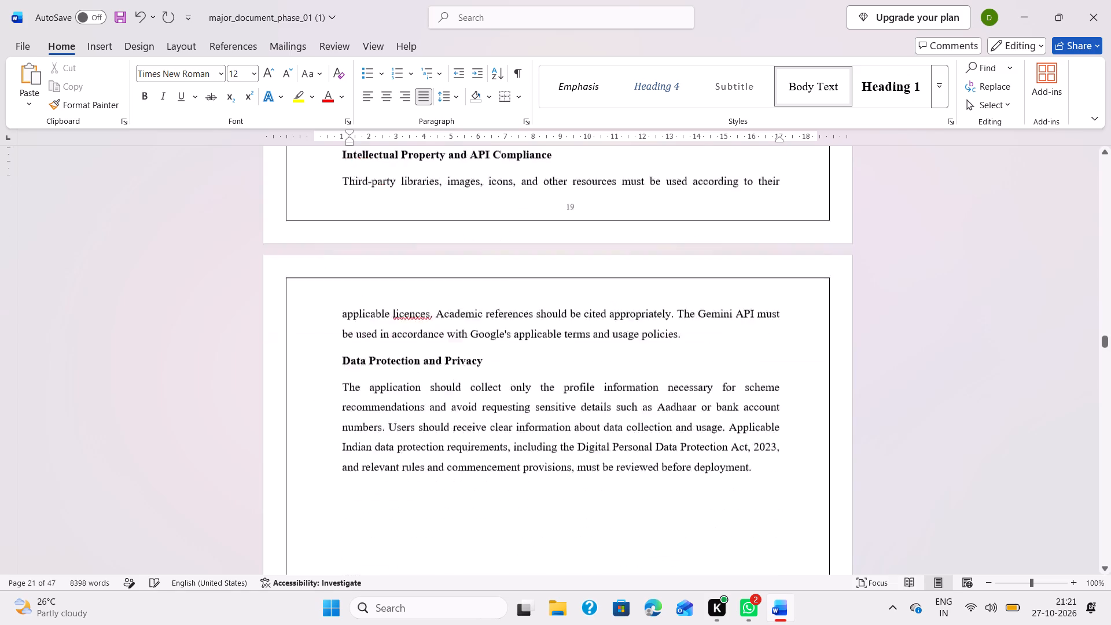
{"action": "scroll", "coordinate": [463, 435], "scroll_direction": "down", "scroll_amount": 1}
{"action": "left_click", "coordinate": [370, 369]}
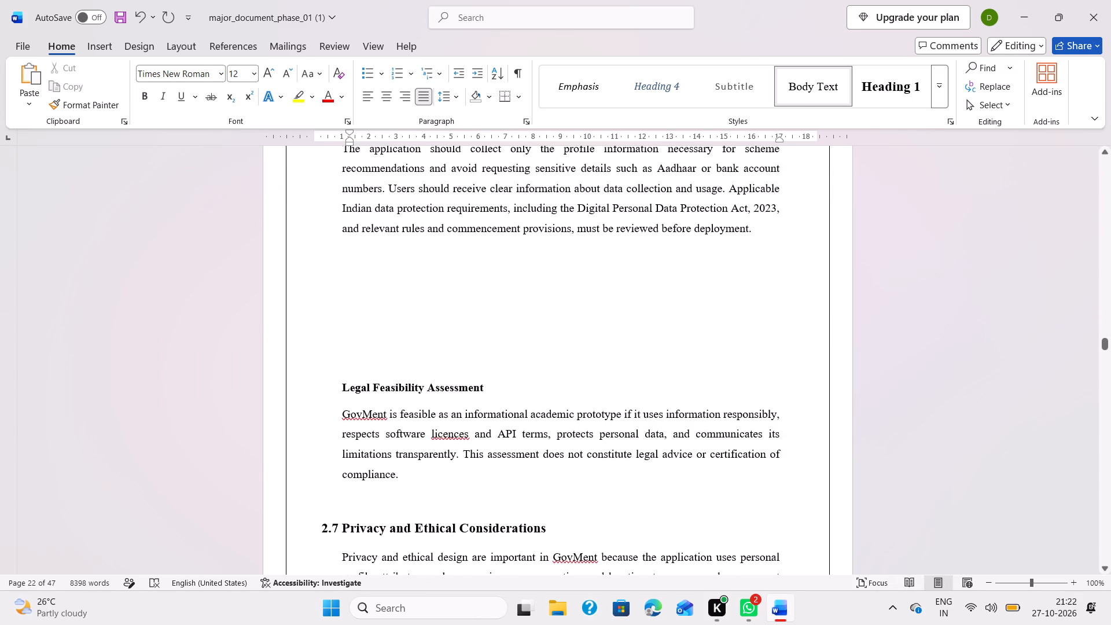
{"action": "key", "text": "BackSpace"}
{"action": "key", "text": "BackSpace"}
{"action": "key", "text": "BackSpace"}
{"action": "key", "text": "BackSpace"}
{"action": "key", "text": "BackSpace"}
{"action": "key", "text": "BackSpace"}
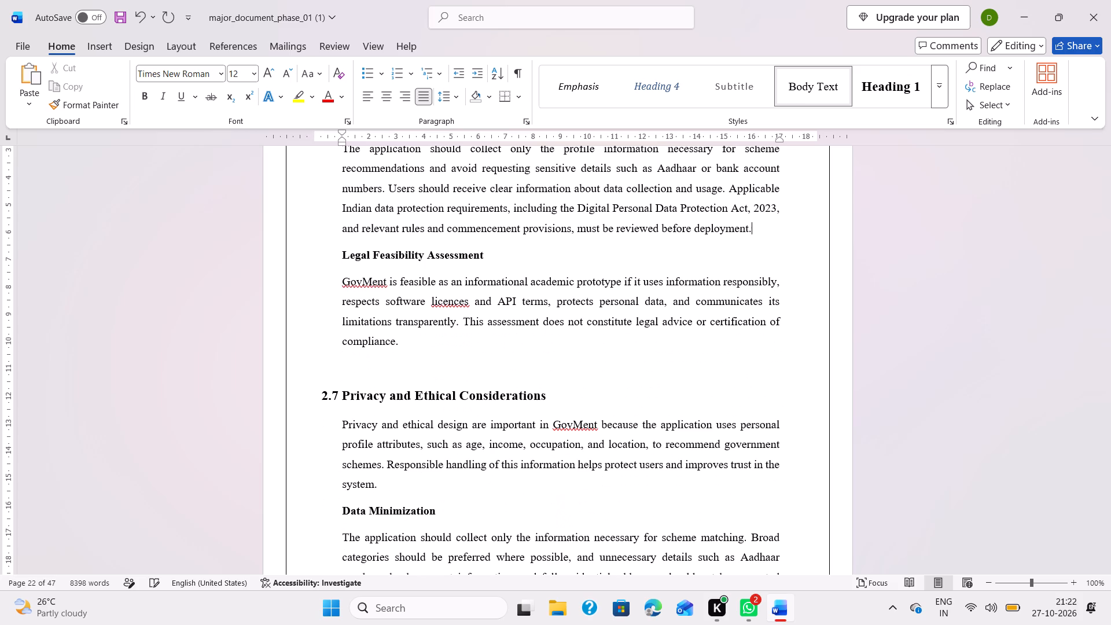
Delete all the blank lines above the Security and Ethical Responsibility subheading in section 2.7.
{"action": "scroll", "coordinate": [380, 403], "scroll_direction": "down", "scroll_amount": 4}
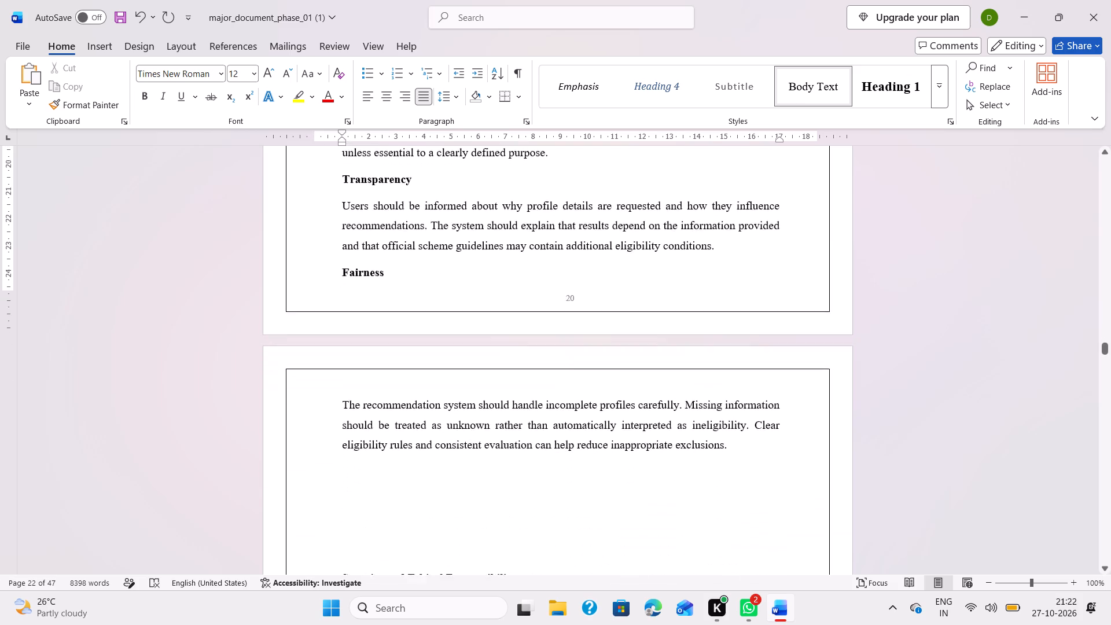
{"action": "scroll", "coordinate": [380, 403], "scroll_direction": "down", "scroll_amount": 1}
{"action": "left_click", "coordinate": [388, 293]}
{"action": "key", "text": "BackSpace"}
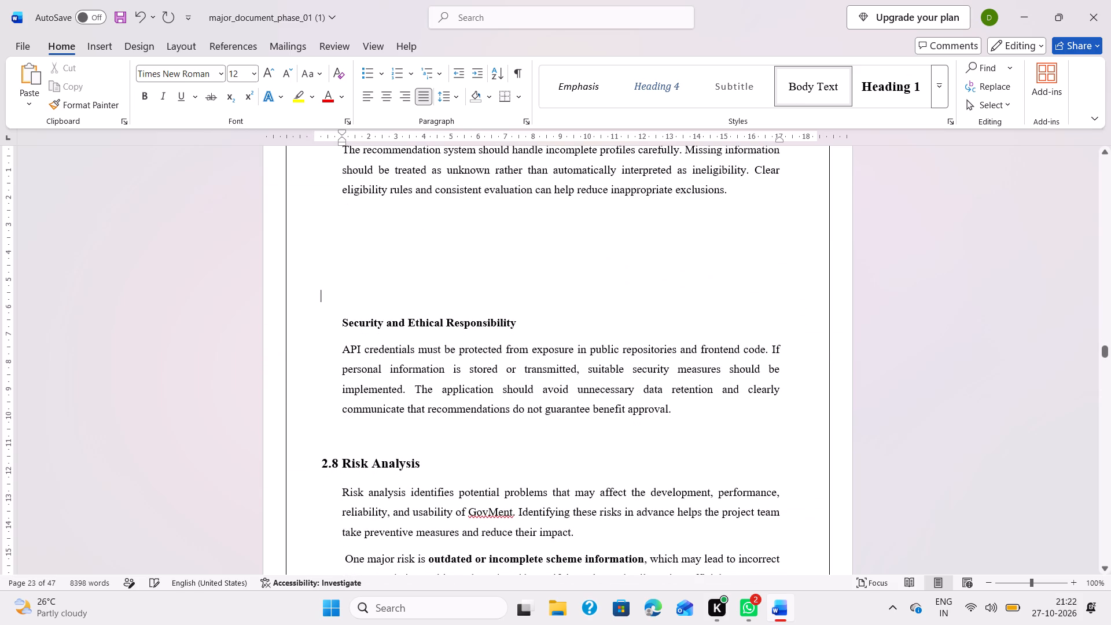
{"action": "key", "text": "BackSpace"}
{"action": "key", "text": "BackSpace"}
{"action": "key", "text": "BackSpace"}
{"action": "key", "text": "BackSpace"}
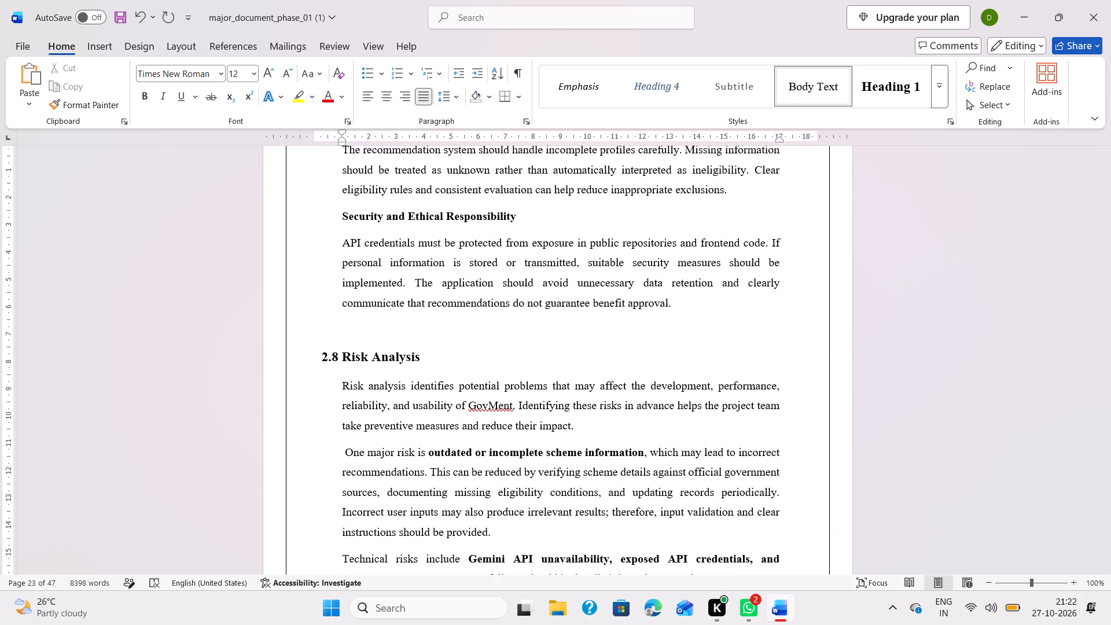
Delete the blank line above the CHAPTER-3 heading and remove the heading's indent.
{"action": "scroll", "coordinate": [388, 293], "scroll_direction": "down", "scroll_amount": 1}
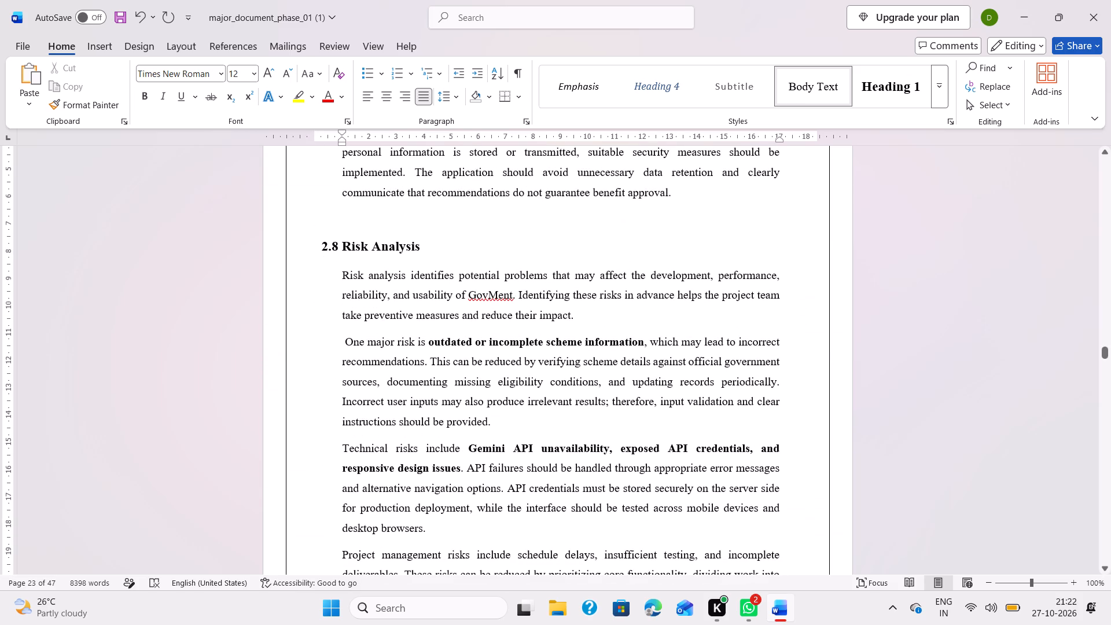
{"action": "scroll", "coordinate": [429, 297], "scroll_direction": "down", "scroll_amount": 3}
{"action": "left_click", "coordinate": [431, 321]}
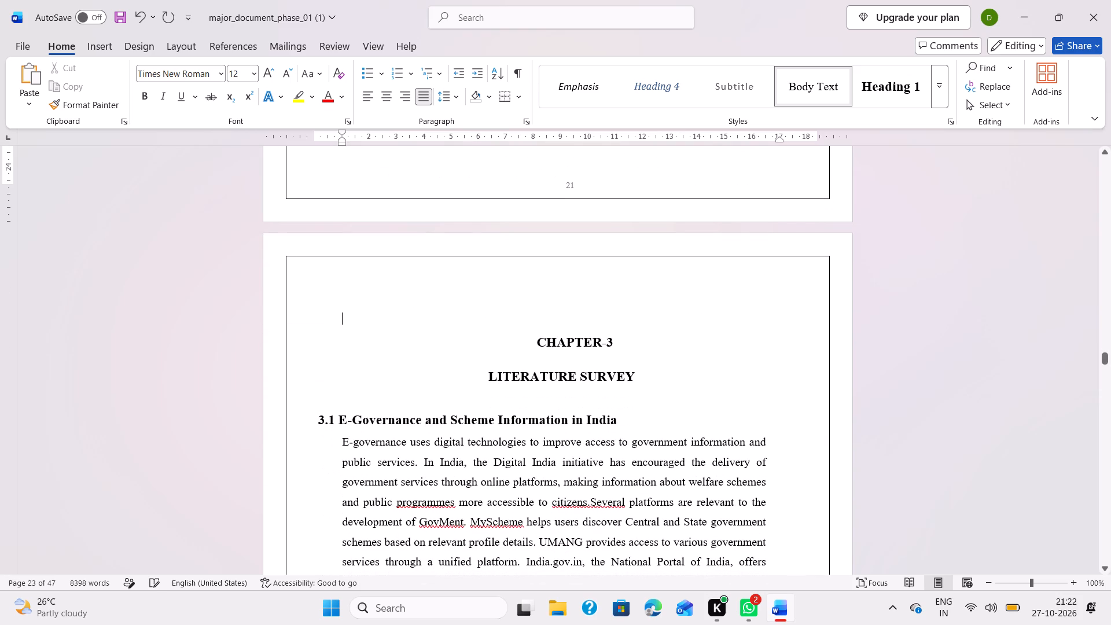
{"action": "left_click", "coordinate": [515, 343]}
{"action": "key", "text": "BackSpace"}
{"action": "key", "text": "BackSpace"}
{"action": "key", "text": "BackSpace"}
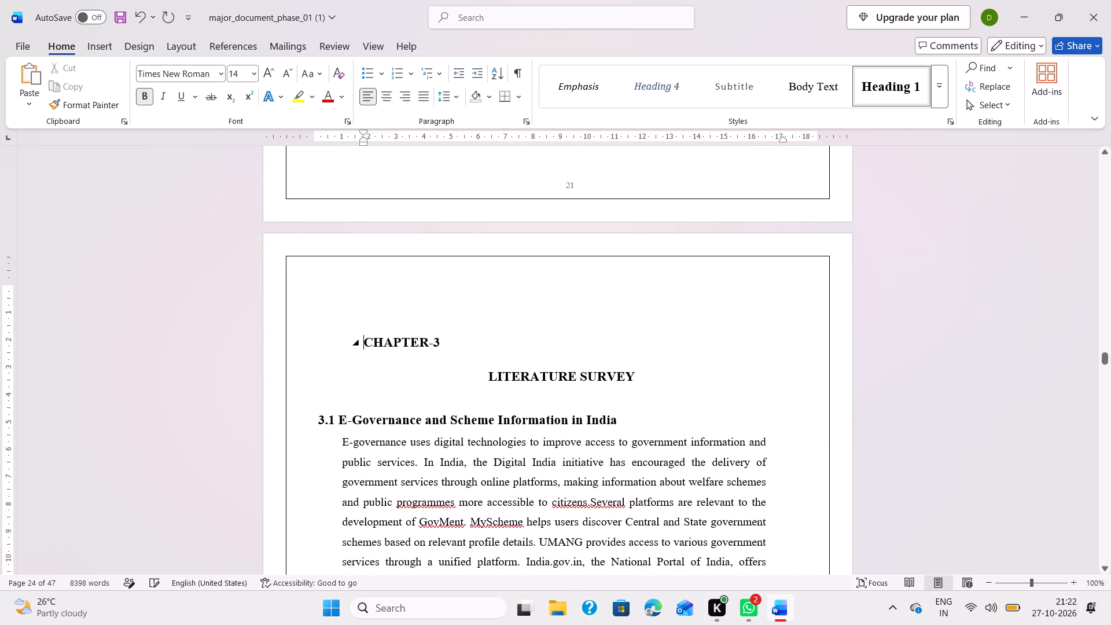
{"action": "key", "text": "BackSpace"}
{"action": "key", "text": "BackSpace"}
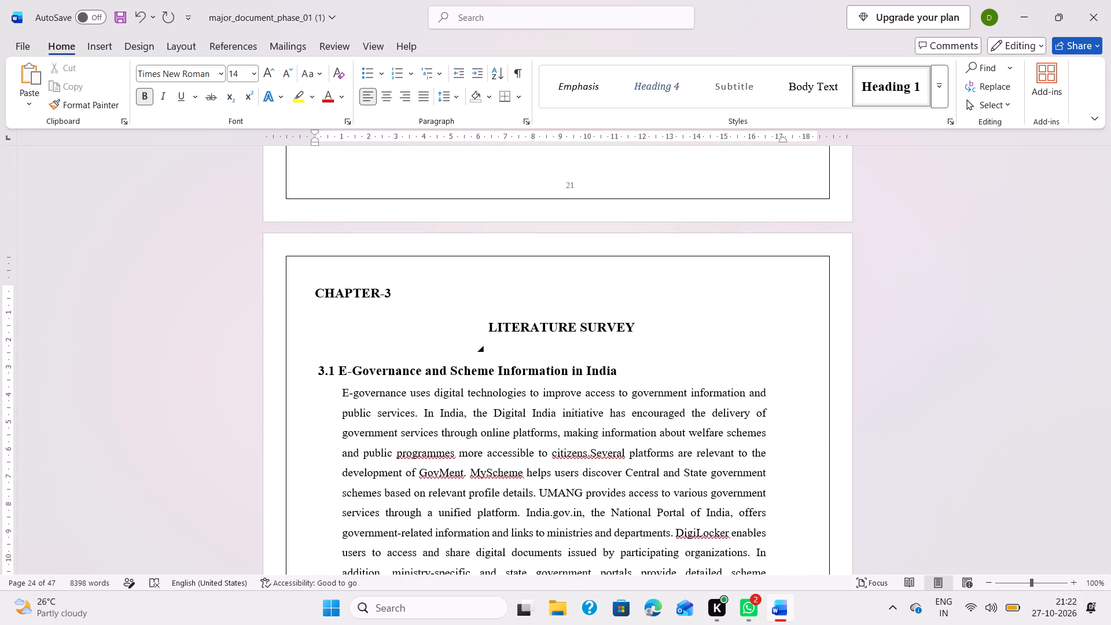
Centre the CHAPTER-3 heading and insert seven spaces before it to line it up with LITERATURE SURVEY.
{"action": "left_click", "coordinate": [392, 98]}
{"action": "key", "text": "space"}
{"action": "key", "text": "space"}
{"action": "key", "text": "space"}
{"action": "key", "text": "space"}
{"action": "key", "text": "space"}
{"action": "key", "text": "space"}
{"action": "key", "text": "space"}
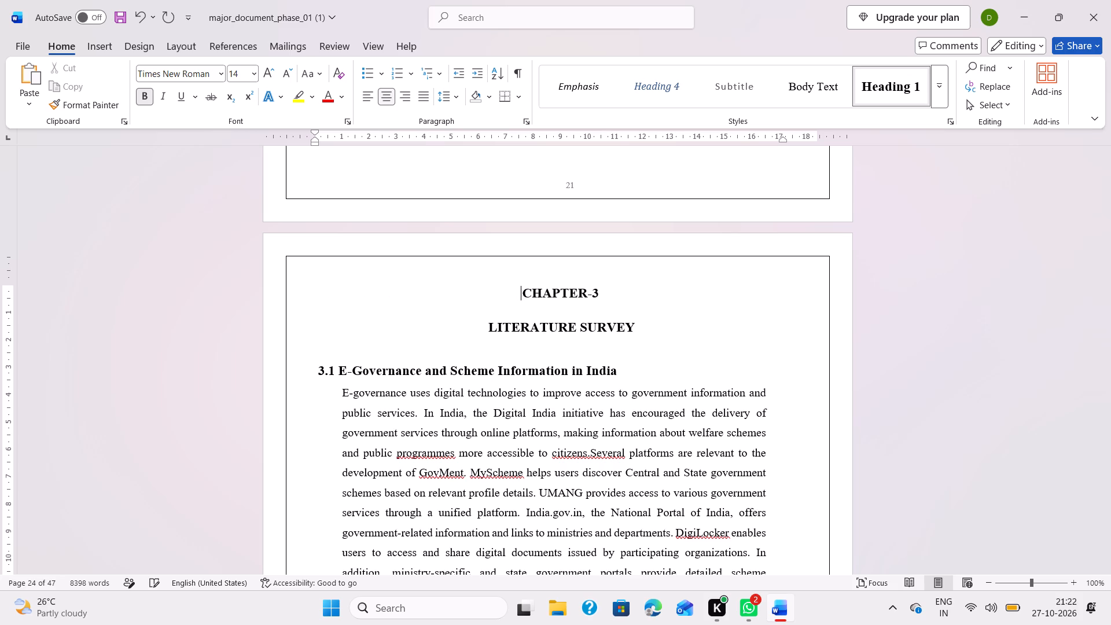
Reduce the gap above the heading 3.2 Recommender Systems and Ranking to a single blank line.
{"action": "scroll", "coordinate": [393, 100], "scroll_direction": "down", "scroll_amount": 3}
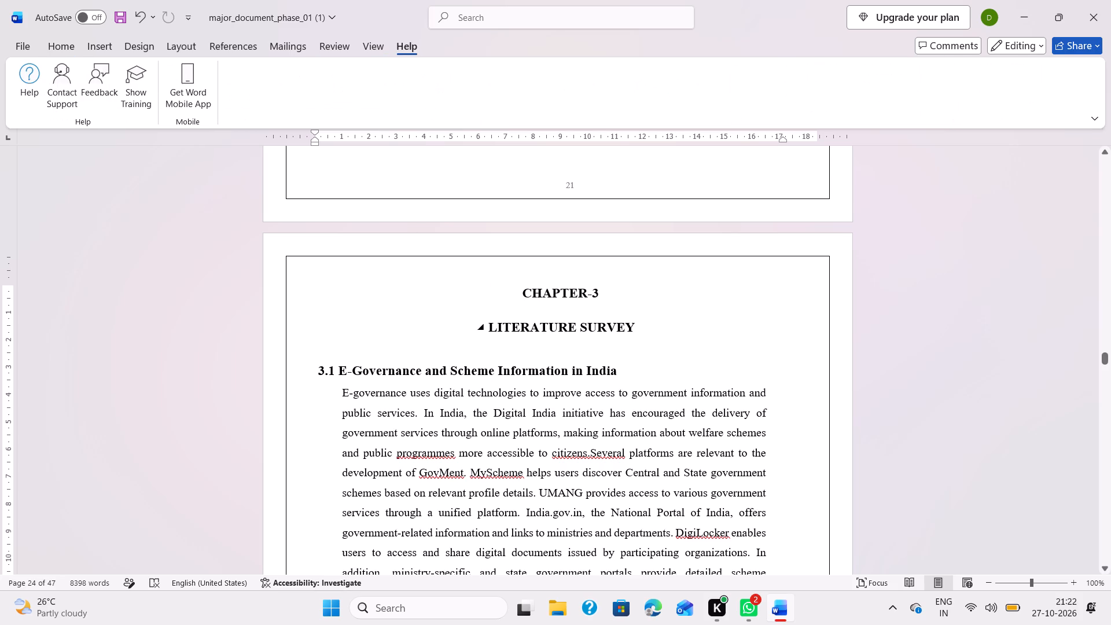
{"action": "scroll", "coordinate": [491, 340], "scroll_direction": "down", "scroll_amount": 5}
{"action": "left_click", "coordinate": [367, 435]}
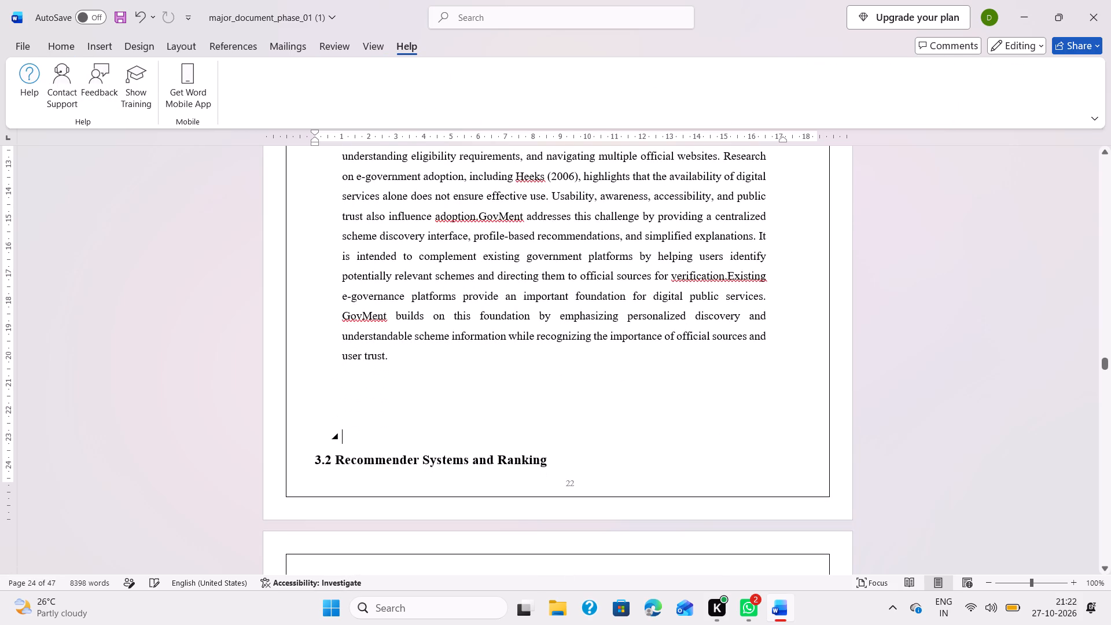
{"action": "key", "text": "BackSpace"}
{"action": "key", "text": "BackSpace"}
{"action": "key", "text": "BackSpace"}
{"action": "key", "text": "BackSpace"}
{"action": "key", "text": "BackSpace"}
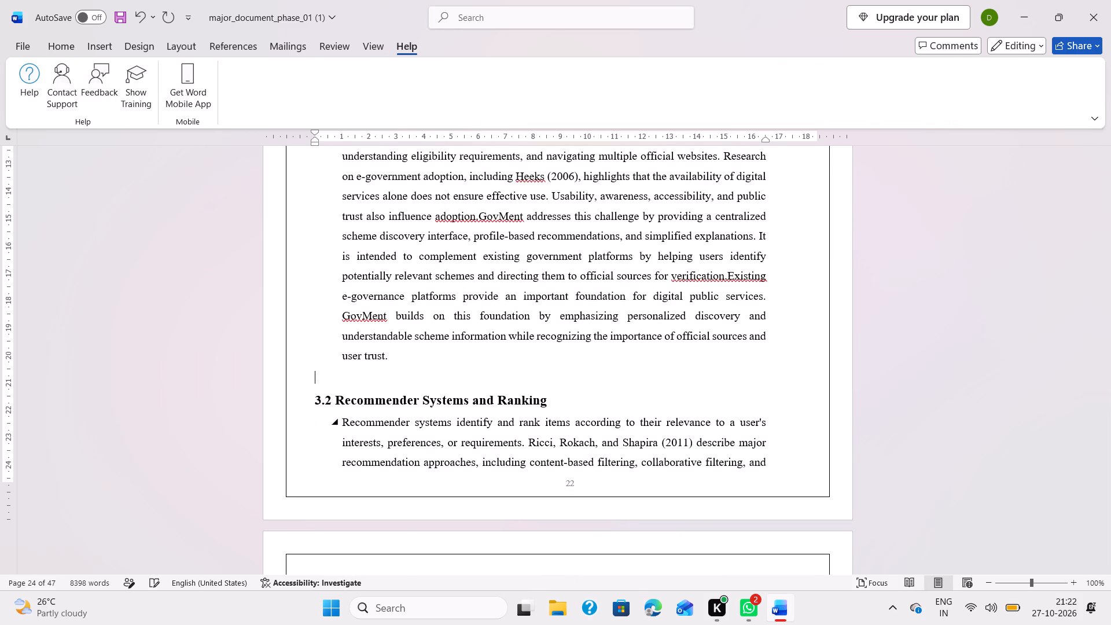
{"action": "key", "text": "BackSpace"}
{"action": "key", "text": "Return"}
Delete the surplus blank lines above the heading 3.3 Conversational Assistants and Large Language Models.
{"action": "scroll", "coordinate": [367, 435], "scroll_direction": "down", "scroll_amount": 2}
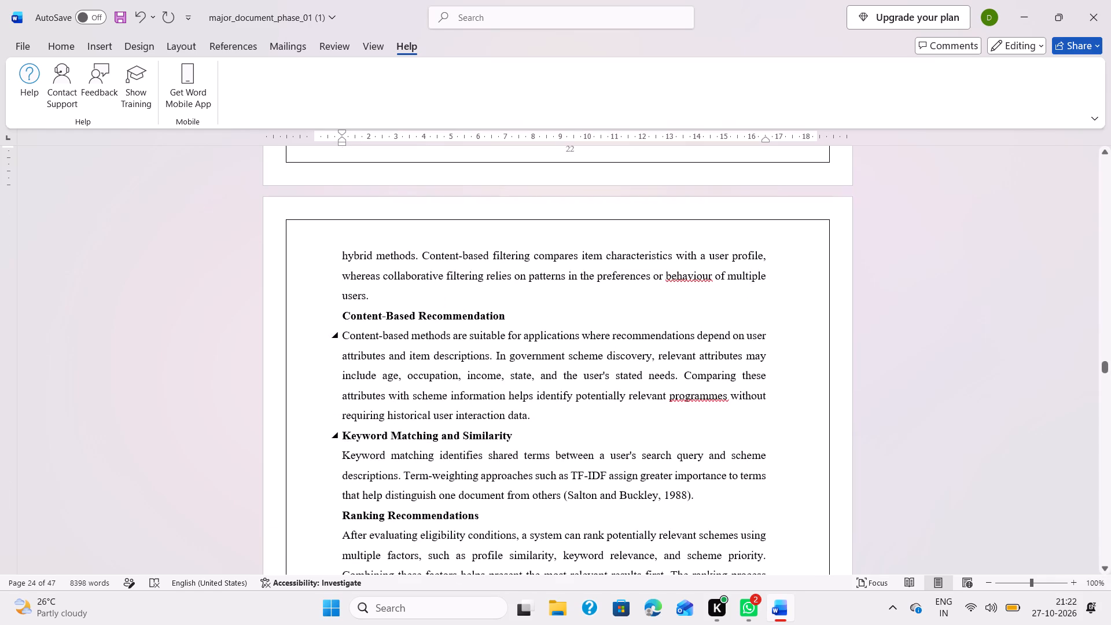
{"action": "scroll", "coordinate": [438, 403], "scroll_direction": "down", "scroll_amount": 2}
{"action": "scroll", "coordinate": [399, 483], "scroll_direction": "down", "scroll_amount": 1}
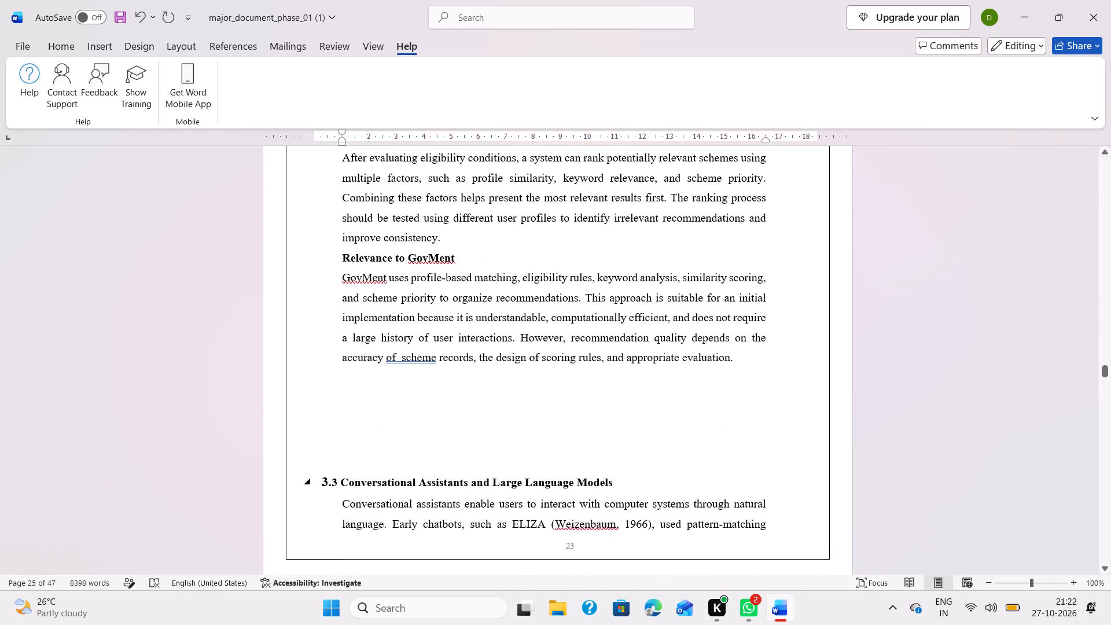
{"action": "left_click", "coordinate": [368, 449]}
{"action": "key", "text": "BackSpace"}
{"action": "key", "text": "BackSpace"}
{"action": "key", "text": "BackSpace"}
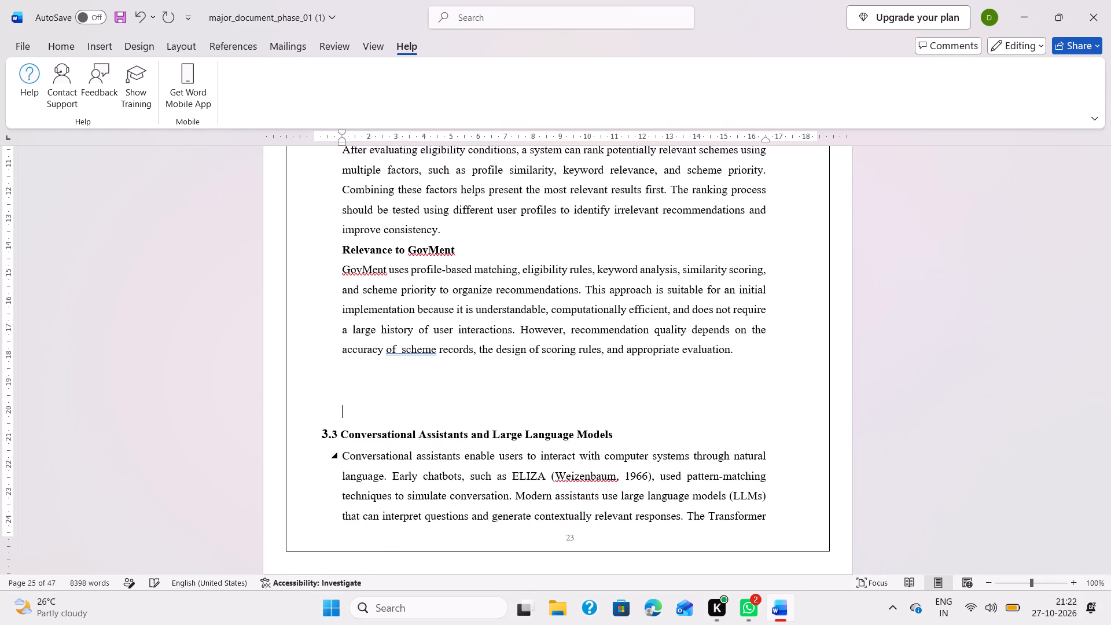
{"action": "key", "text": "BackSpace"}
Shorten the first paragraph of section 3.3 to end with "followed by systems such as GPT.", removing the rest of the sentence.
{"action": "scroll", "coordinate": [368, 449], "scroll_direction": "down", "scroll_amount": 2}
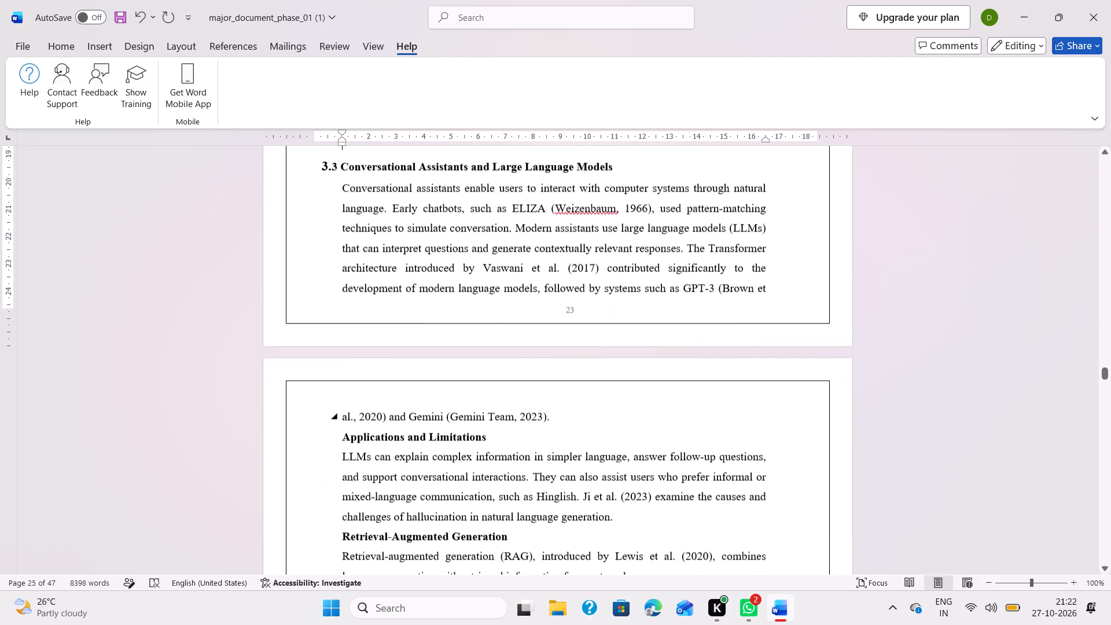
{"action": "scroll", "coordinate": [443, 413], "scroll_direction": "down", "scroll_amount": 1}
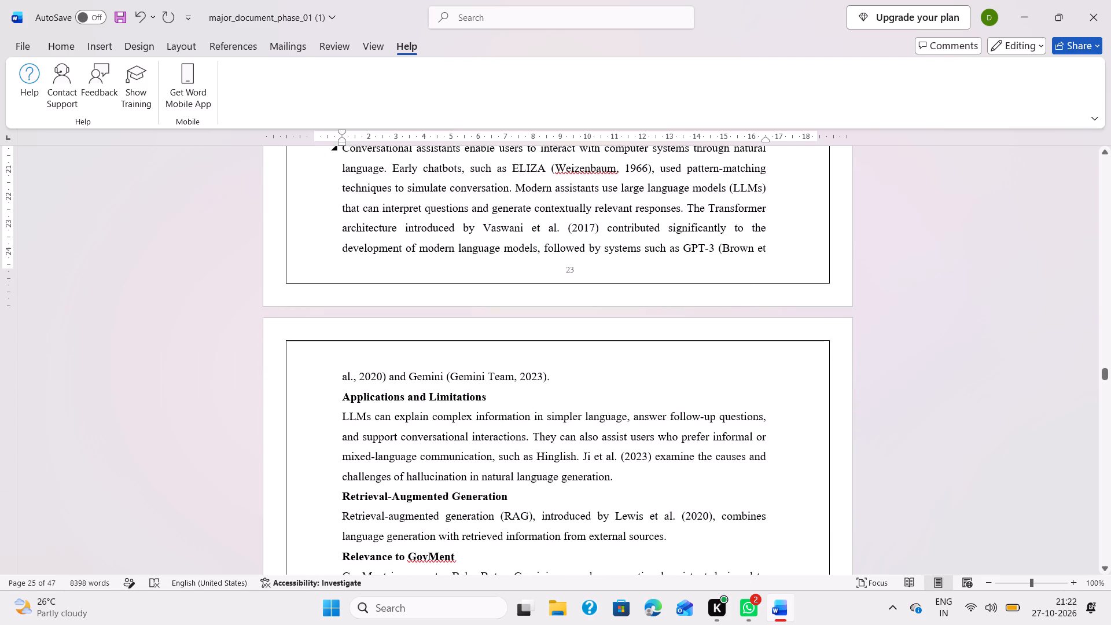
{"action": "left_click_drag", "start_coordinate": [716, 247], "coordinate": [740, 332]}
{"action": "key", "text": "BackSpace"}
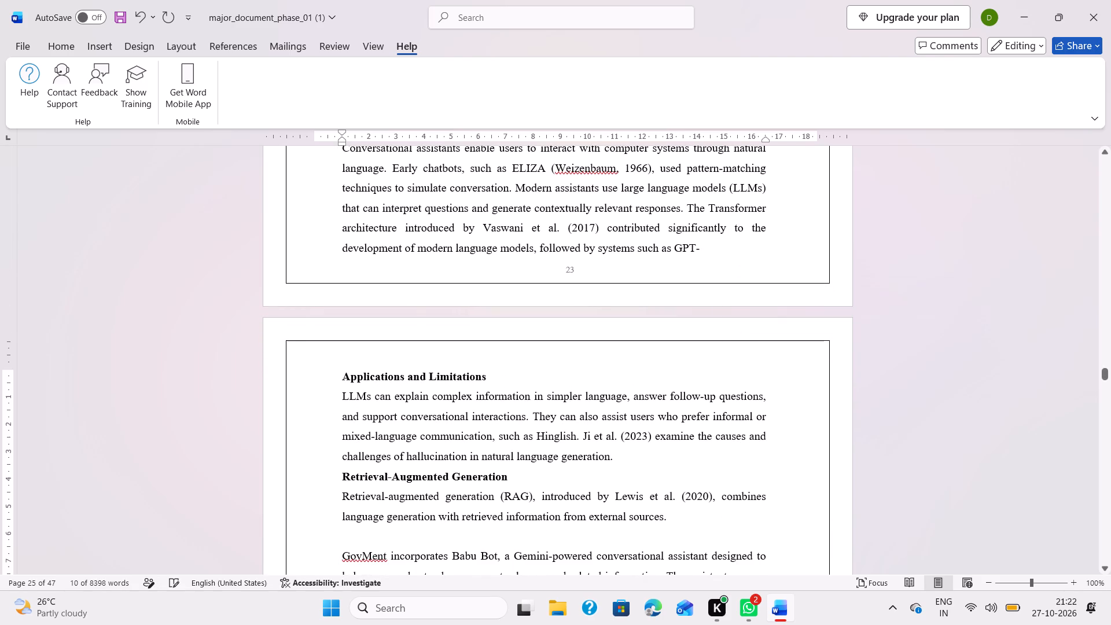
{"action": "key", "text": "BackSpace"}
{"action": "key", "text": "period"}
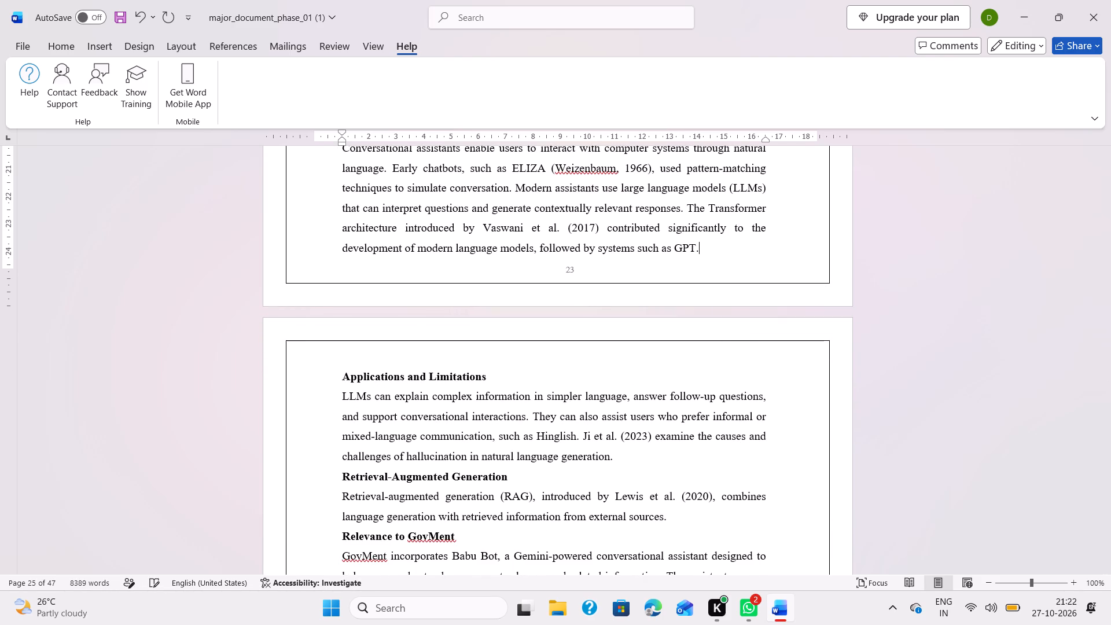
Reduce the gap above the heading 3.4 Comparison of Existing Approaches to a single blank line.
{"action": "scroll", "coordinate": [740, 332], "scroll_direction": "down", "scroll_amount": 4}
{"action": "scroll", "coordinate": [584, 239], "scroll_direction": "up", "scroll_amount": 1}
{"action": "left_click", "coordinate": [402, 372]}
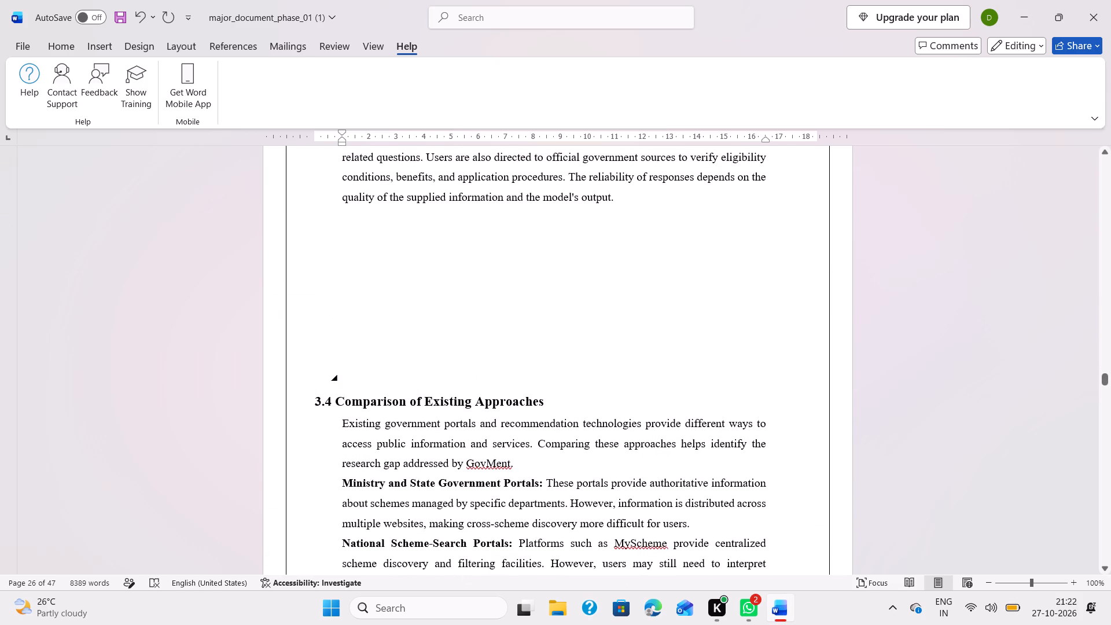
{"action": "key", "text": "BackSpace"}
{"action": "key", "text": "BackSpace"}
{"action": "key", "text": "BackSpace"}
{"action": "key", "text": "BackSpace"}
{"action": "key", "text": "BackSpace"}
{"action": "key", "text": "BackSpace"}
{"action": "key", "text": "BackSpace"}
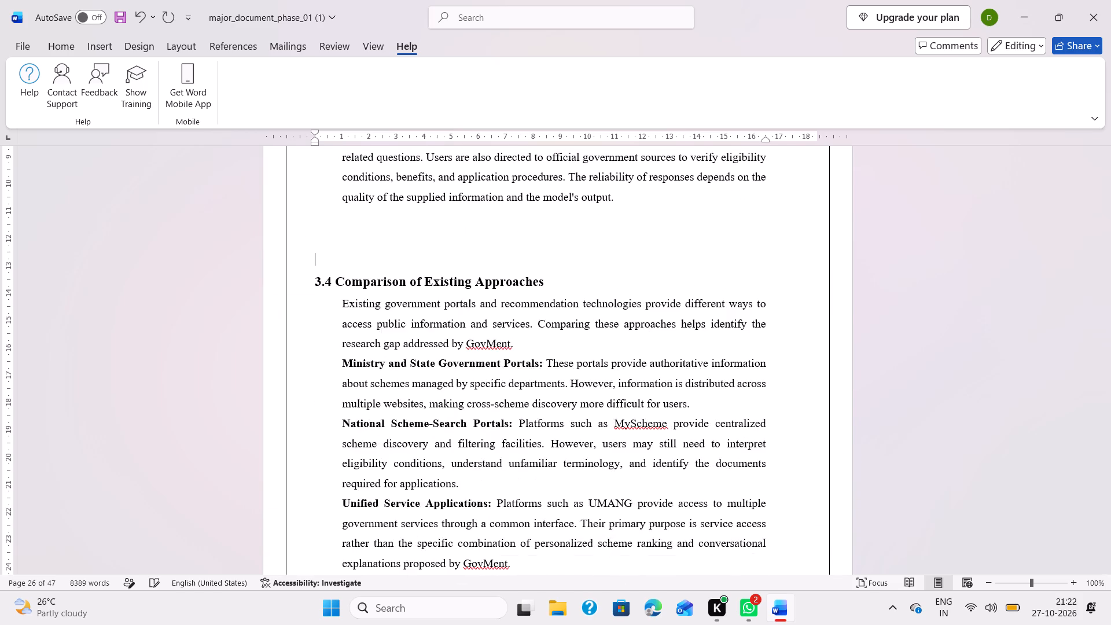
{"action": "key", "text": "BackSpace"}
{"action": "key", "text": "BackSpace"}
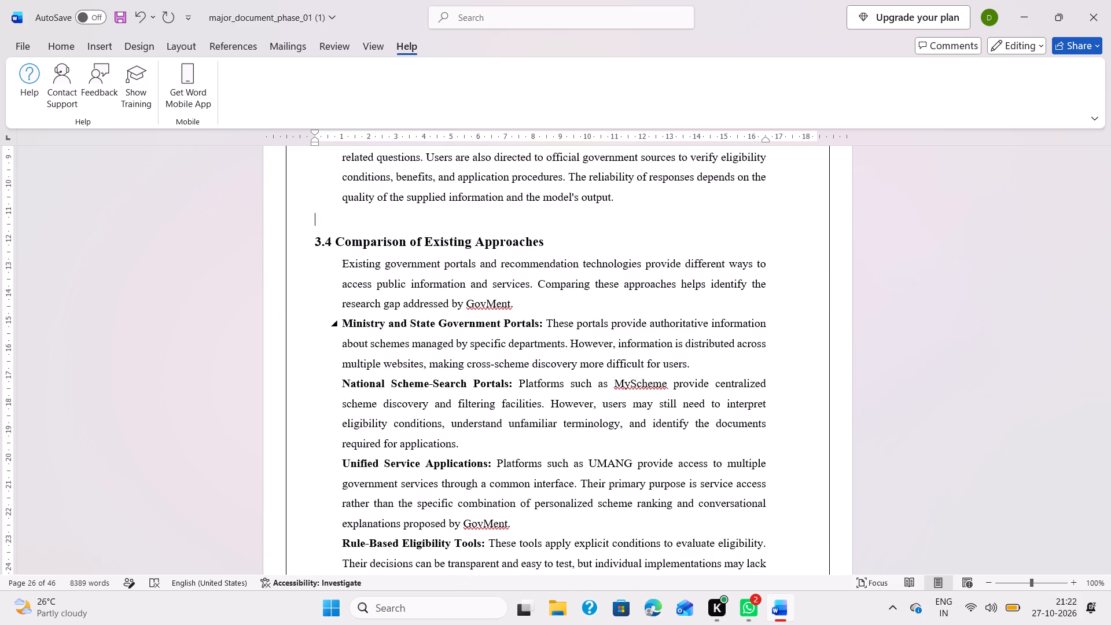
Reduce the gap above the heading 3.6 Structured Government Information and Data Quality to a single blank line.
{"action": "scroll", "coordinate": [402, 372], "scroll_direction": "down", "scroll_amount": 5}
{"action": "left_click", "coordinate": [365, 476]}
{"action": "key", "text": "BackSpace"}
{"action": "key", "text": "BackSpace"}
{"action": "key", "text": "BackSpace"}
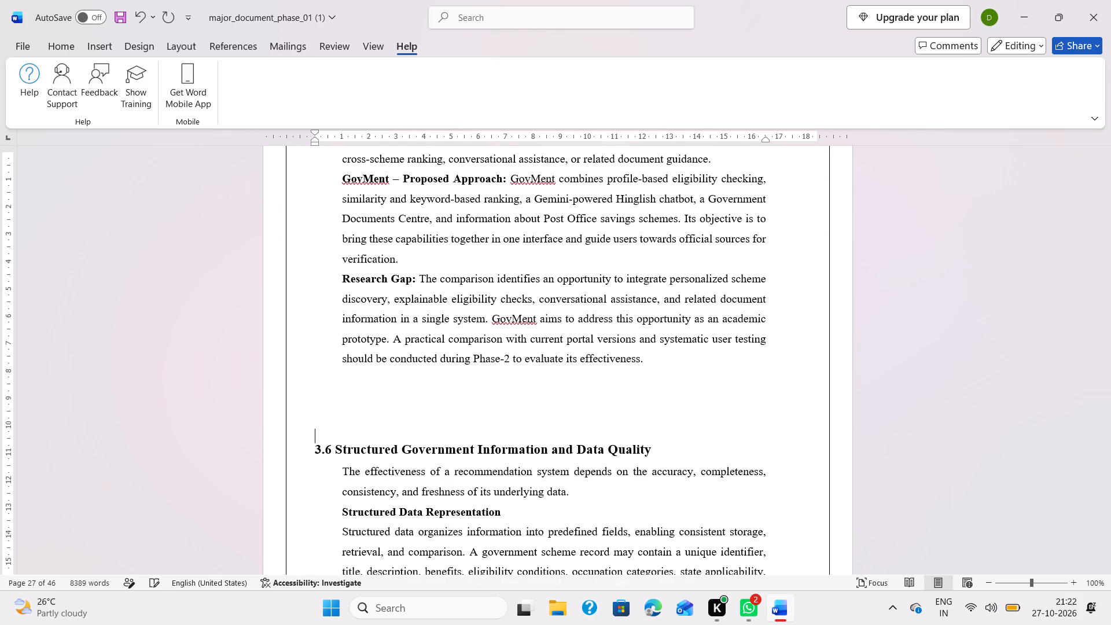
{"action": "key", "text": "BackSpace"}
{"action": "key", "text": "BackSpace"}
Insert a blank line before the section 3.6 subheading Relevance to GovMent so it moves to the next page with its paragraph.
{"action": "scroll", "coordinate": [365, 476], "scroll_direction": "down", "scroll_amount": 1}
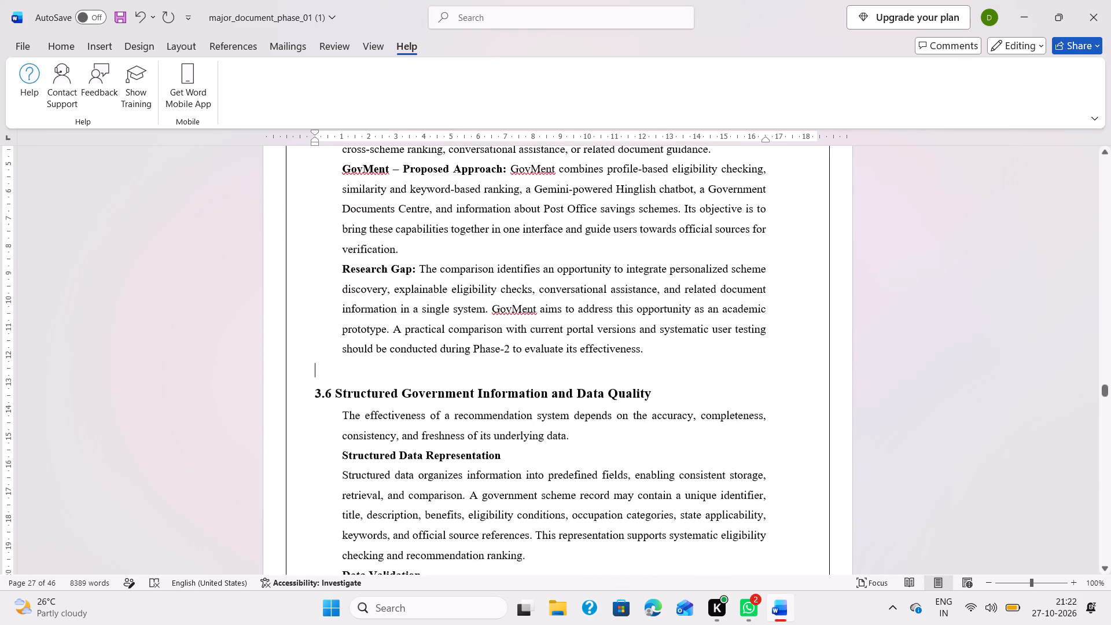
{"action": "scroll", "coordinate": [365, 476], "scroll_direction": "down", "scroll_amount": 2}
{"action": "scroll", "coordinate": [384, 385], "scroll_direction": "up", "scroll_amount": 1}
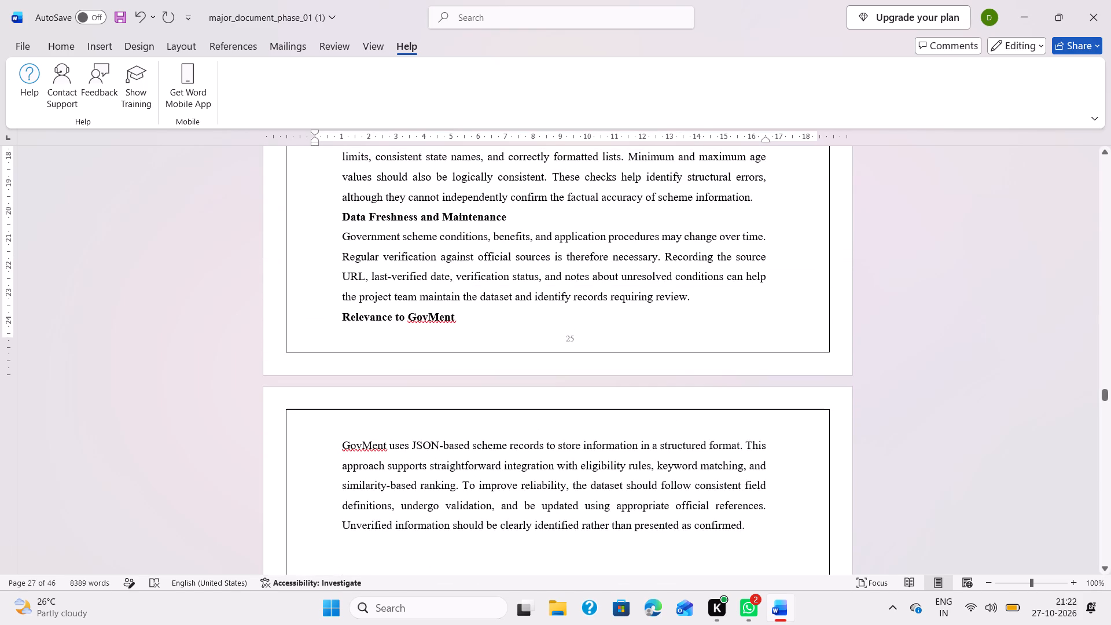
{"action": "left_click", "coordinate": [342, 316]}
{"action": "key", "text": "Return"}
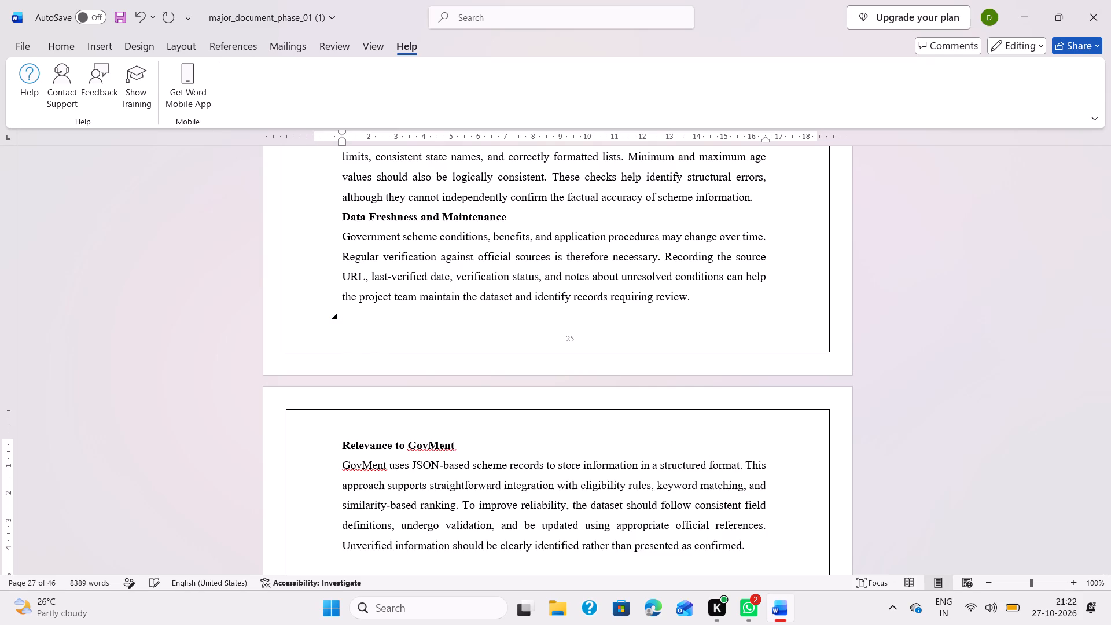
Reduce the gap above the heading 3.7 Review of Related Approaches to a single blank line.
{"action": "scroll", "coordinate": [342, 316], "scroll_direction": "down", "scroll_amount": 1}
{"action": "left_click", "coordinate": [340, 510]}
{"action": "key", "text": "BackSpace"}
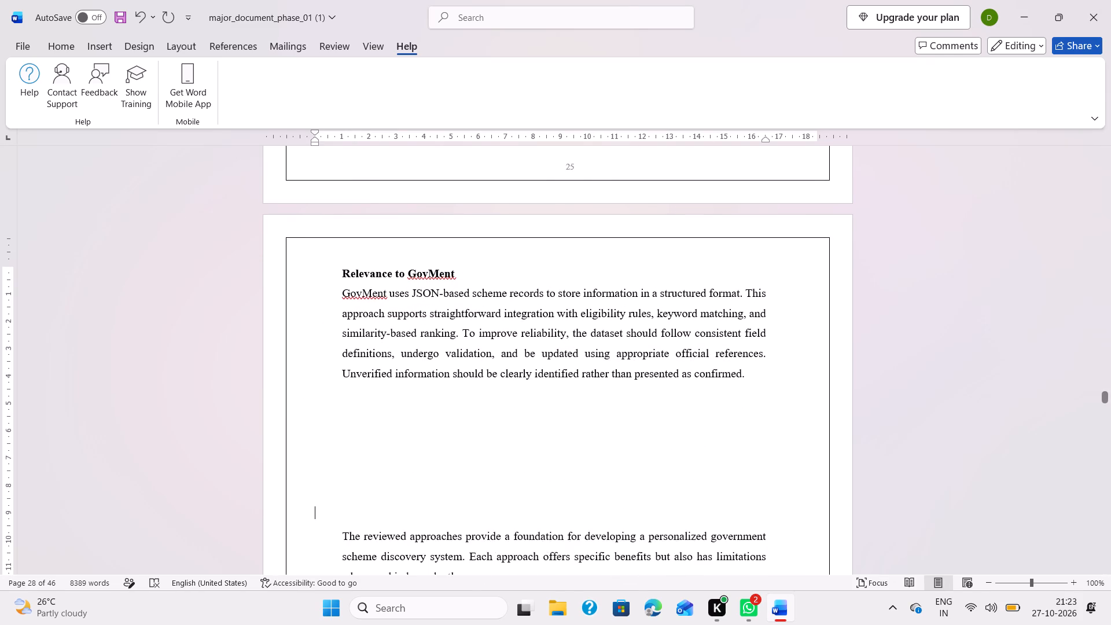
{"action": "key", "text": "BackSpace"}
{"action": "key", "text": "BackSpace"}
{"action": "key", "text": "BackSpace"}
{"action": "key", "text": "BackSpace"}
{"action": "key", "text": "BackSpace"}
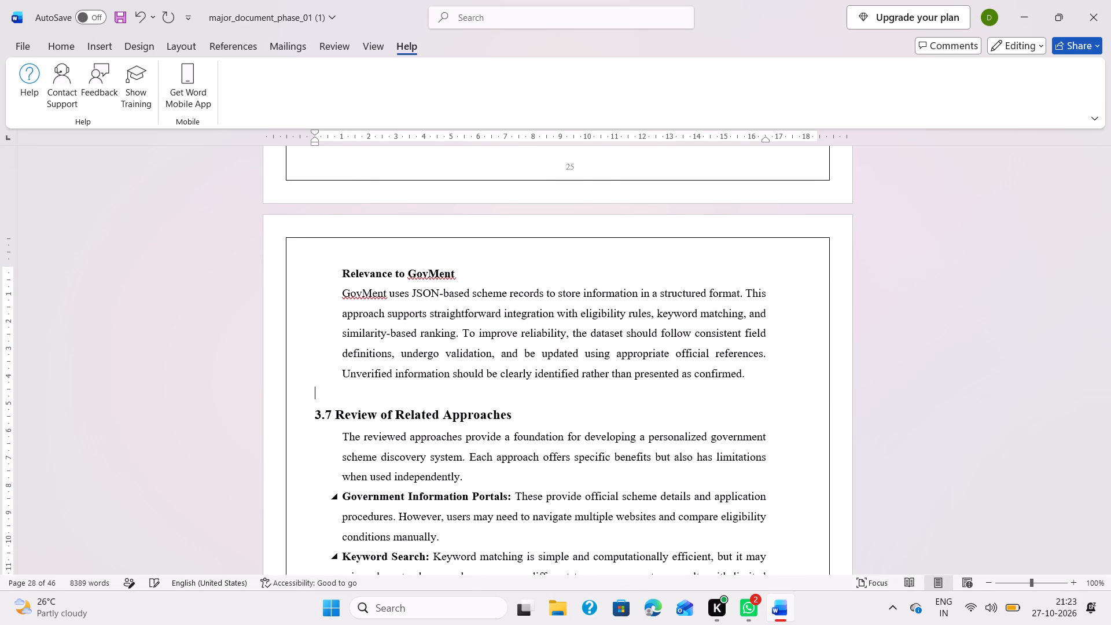
{"action": "key", "text": "BackSpace"}
{"action": "key", "text": "Return"}
Delete the surplus blank lines above the heading 3.8 Research Gap so that it starts at the top of its page.
{"action": "scroll", "coordinate": [340, 510], "scroll_direction": "down", "scroll_amount": 3}
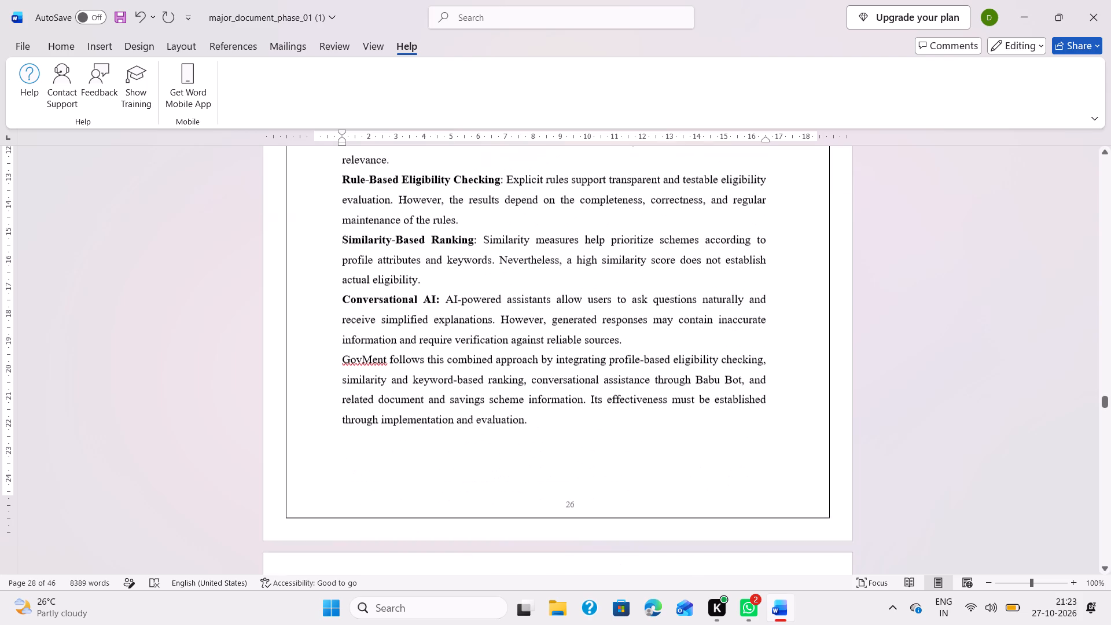
{"action": "scroll", "coordinate": [355, 466], "scroll_direction": "down", "scroll_amount": 1}
{"action": "left_click", "coordinate": [354, 481]}
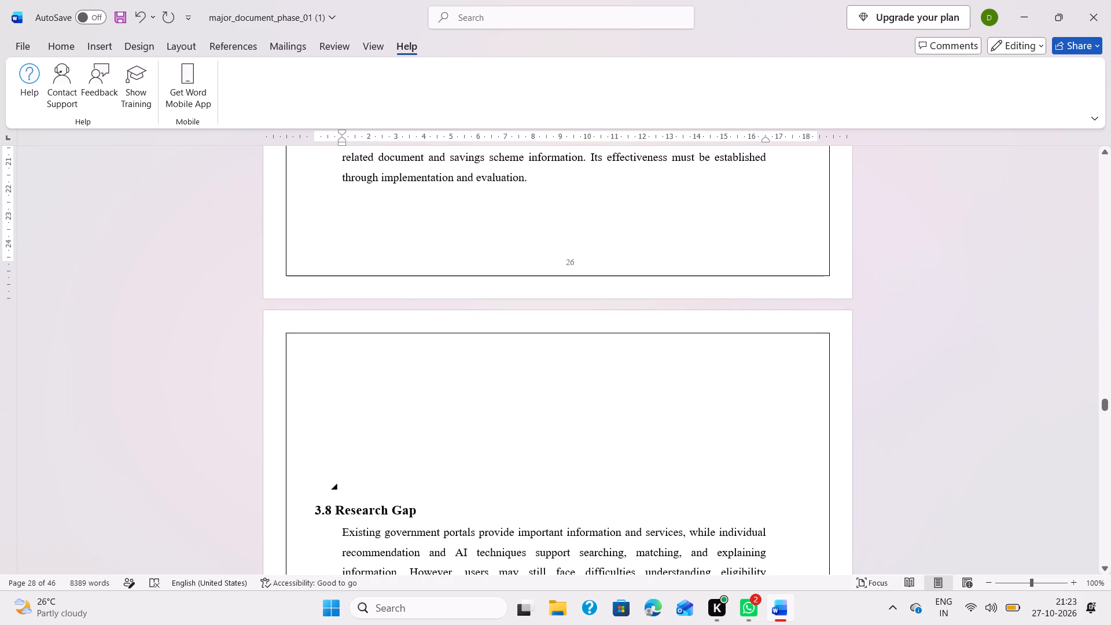
{"action": "key", "text": "BackSpace"}
{"action": "key", "text": "BackSpace"}
{"action": "key", "text": "BackSpace"}
{"action": "key", "text": "BackSpace"}
{"action": "key", "text": "BackSpace"}
{"action": "key", "text": "BackSpace"}
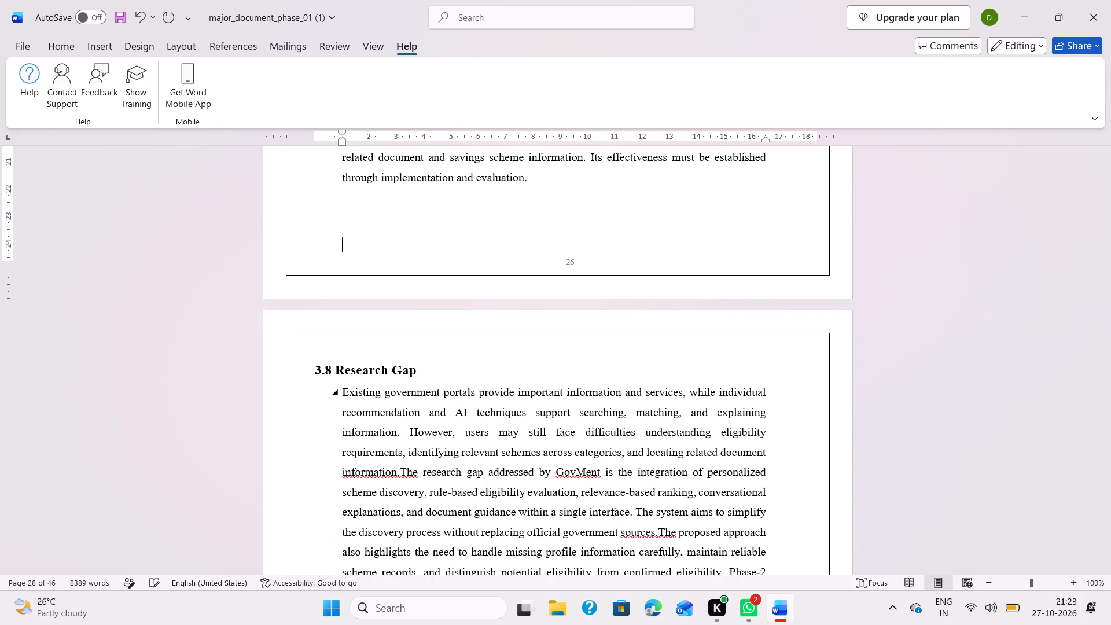
{"action": "key", "text": "BackSpace"}
{"action": "key", "text": "Return"}
Delete the blank line above the CHAPTER-4 heading and strip the heading's centring and indent.
{"action": "scroll", "coordinate": [354, 481], "scroll_direction": "down", "scroll_amount": 2}
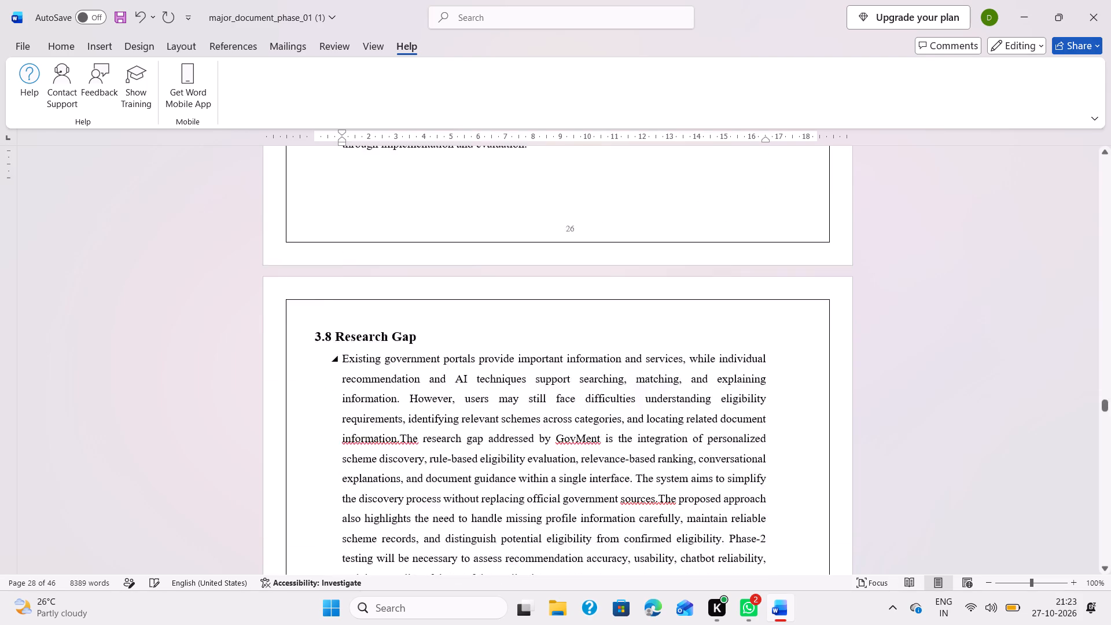
{"action": "scroll", "coordinate": [354, 481], "scroll_direction": "down", "scroll_amount": 2}
{"action": "scroll", "coordinate": [352, 617], "scroll_direction": "down", "scroll_amount": 2}
{"action": "scroll", "coordinate": [439, 468], "scroll_direction": "down", "scroll_amount": 2}
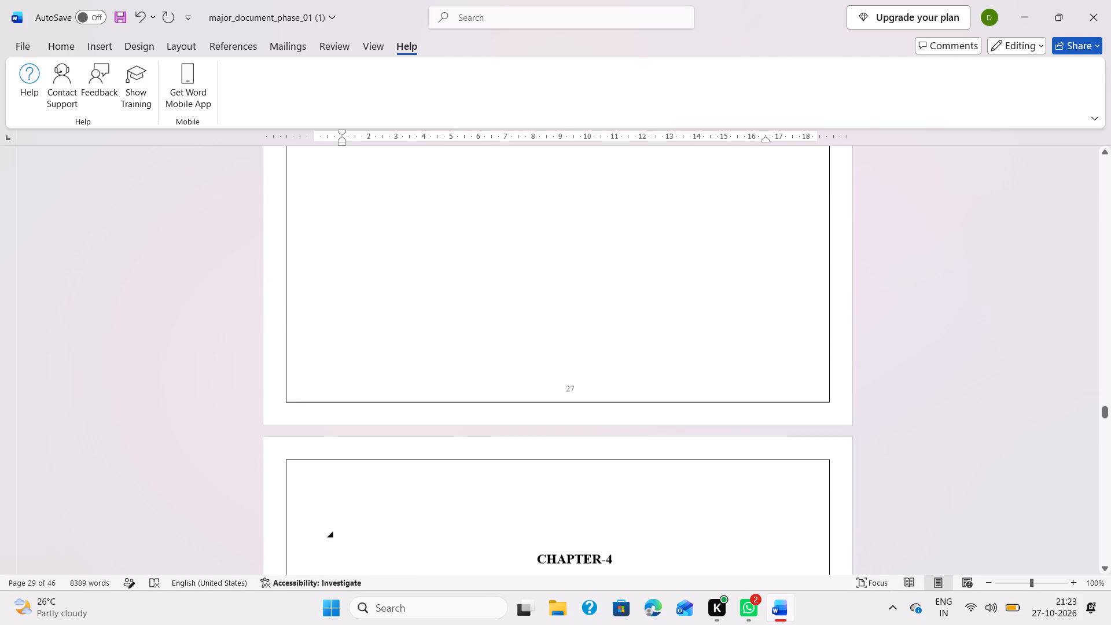
{"action": "scroll", "coordinate": [454, 383], "scroll_direction": "up", "scroll_amount": 1}
{"action": "scroll", "coordinate": [478, 550], "scroll_direction": "down", "scroll_amount": 1}
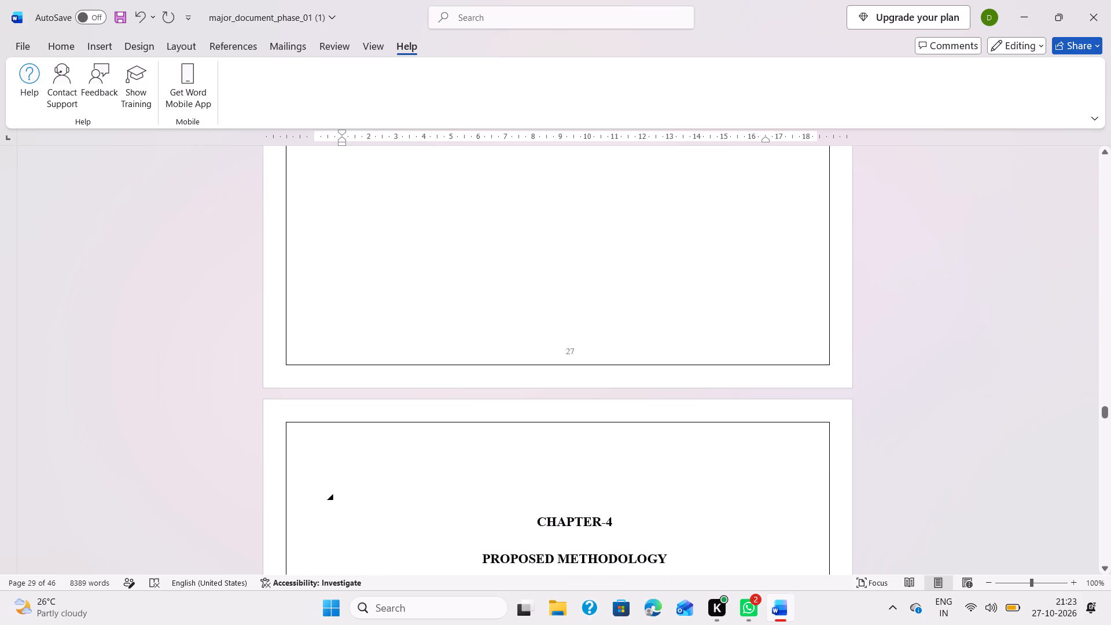
{"action": "left_click", "coordinate": [538, 520]}
{"action": "key", "text": "BackSpace"}
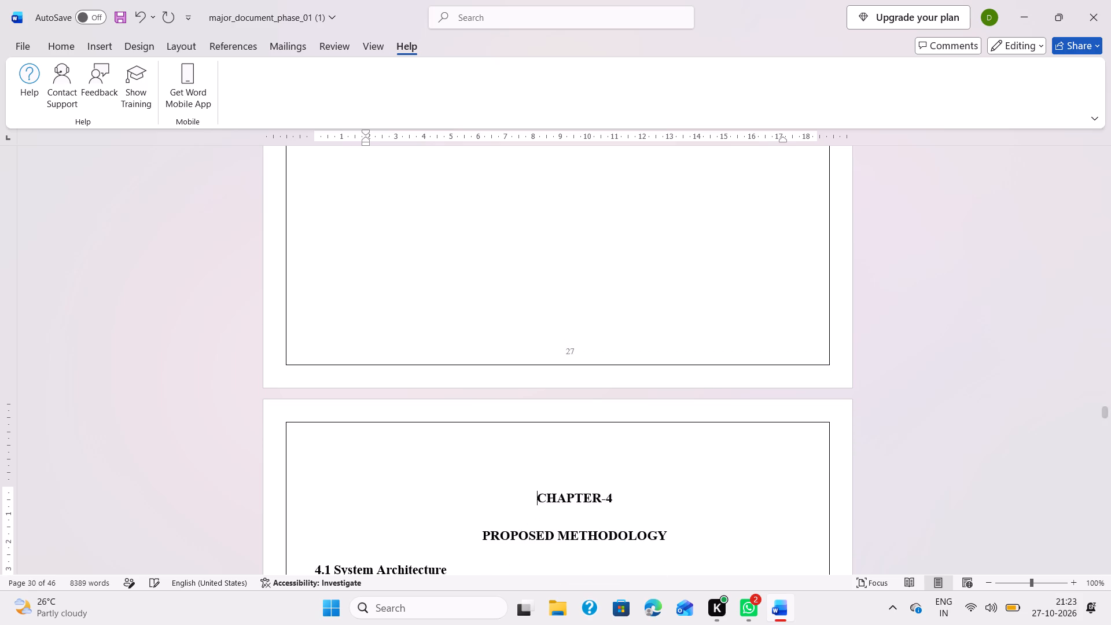
{"action": "key", "text": "BackSpace"}
{"action": "key", "text": "BackSpace"}
{"action": "key", "text": "BackSpace"}
{"action": "key", "text": "BackSpace"}
Centre the CHAPTER-4 heading and insert 17 spaces before it to line it up with PROPOSED METHODOLOGY.
{"action": "scroll", "coordinate": [538, 520], "scroll_direction": "down", "scroll_amount": 1}
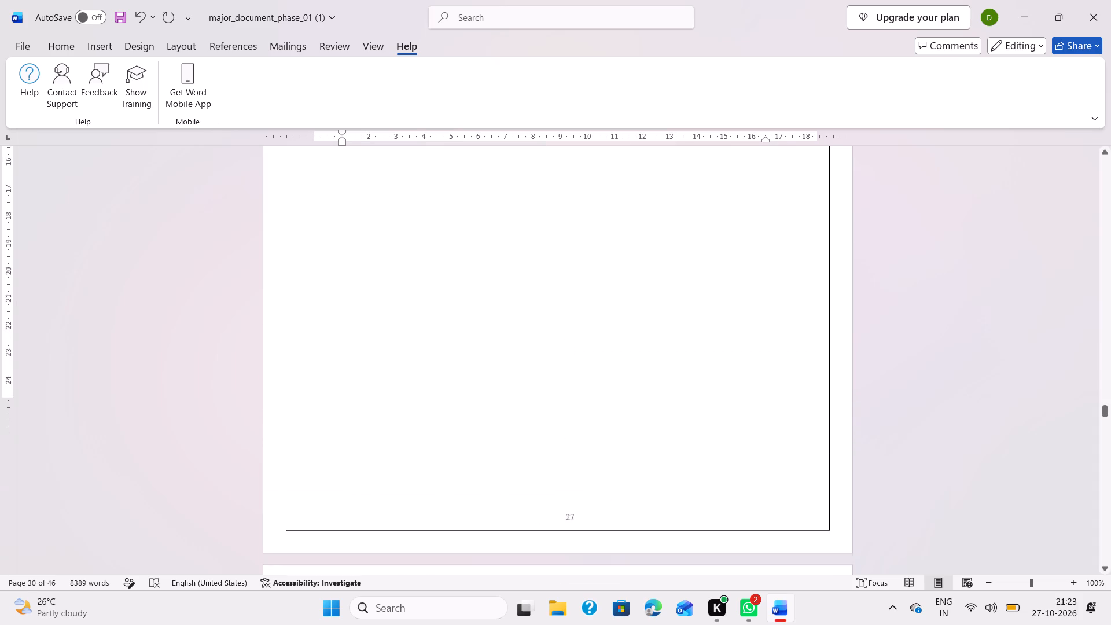
{"action": "scroll", "coordinate": [538, 520], "scroll_direction": "down", "scroll_amount": 2}
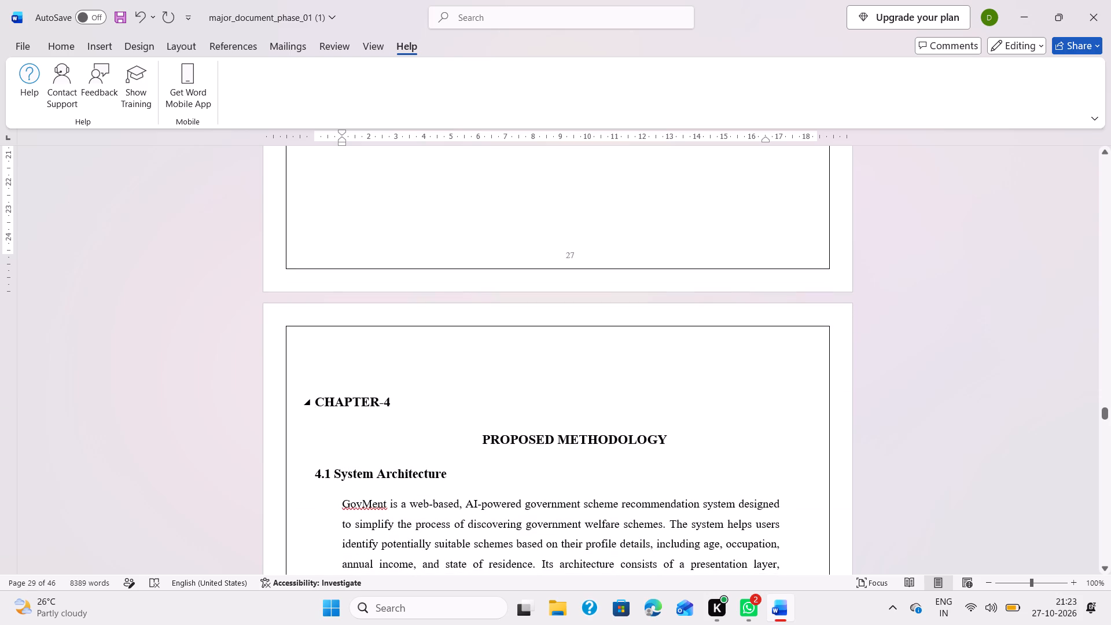
{"action": "left_click", "coordinate": [312, 404]}
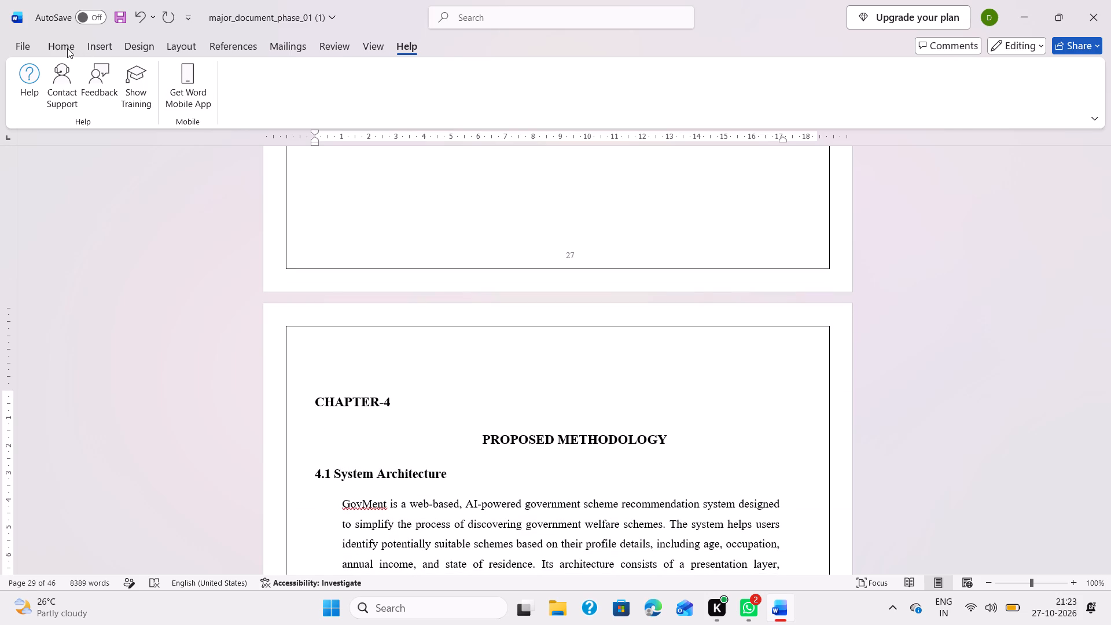
{"action": "left_click", "coordinate": [67, 48]}
{"action": "left_click", "coordinate": [387, 98]}
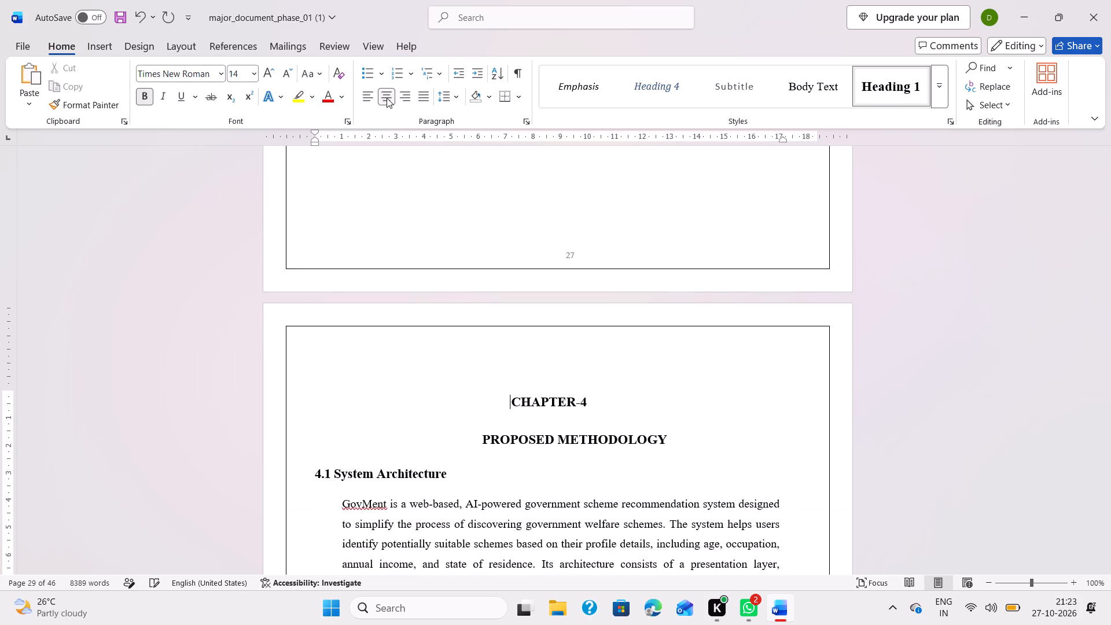
{"action": "key", "text": "space"}
{"action": "key", "text": "space"}
{"action": "key", "text": "space"}
{"action": "key", "text": "space"}
{"action": "key", "text": "space"}
{"action": "key", "text": "space"}
{"action": "key", "text": "space"}
{"action": "key", "text": "space"}
{"action": "key", "text": "space"}
{"action": "key", "text": "space"}
{"action": "key", "text": "space"}
{"action": "key", "text": "space"}
{"action": "key", "text": "space"}
{"action": "key", "text": "space"}
{"action": "key", "text": "space"}
{"action": "key", "text": "space"}
{"action": "key", "text": "space"}
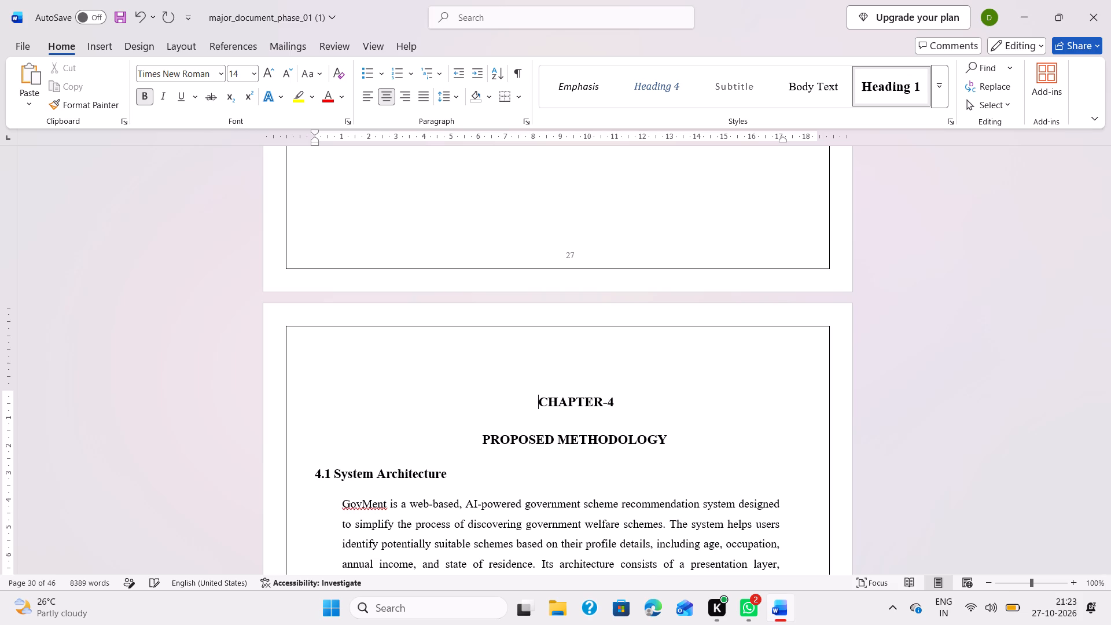
Remove the blank line above the heading 4.2 DEVELOPMENT APPROACH, keeping the heading at the top of the page after Figure 4.1.
{"action": "scroll", "coordinate": [675, 392], "scroll_direction": "down", "scroll_amount": 2}
{"action": "scroll", "coordinate": [597, 359], "scroll_direction": "down", "scroll_amount": 2}
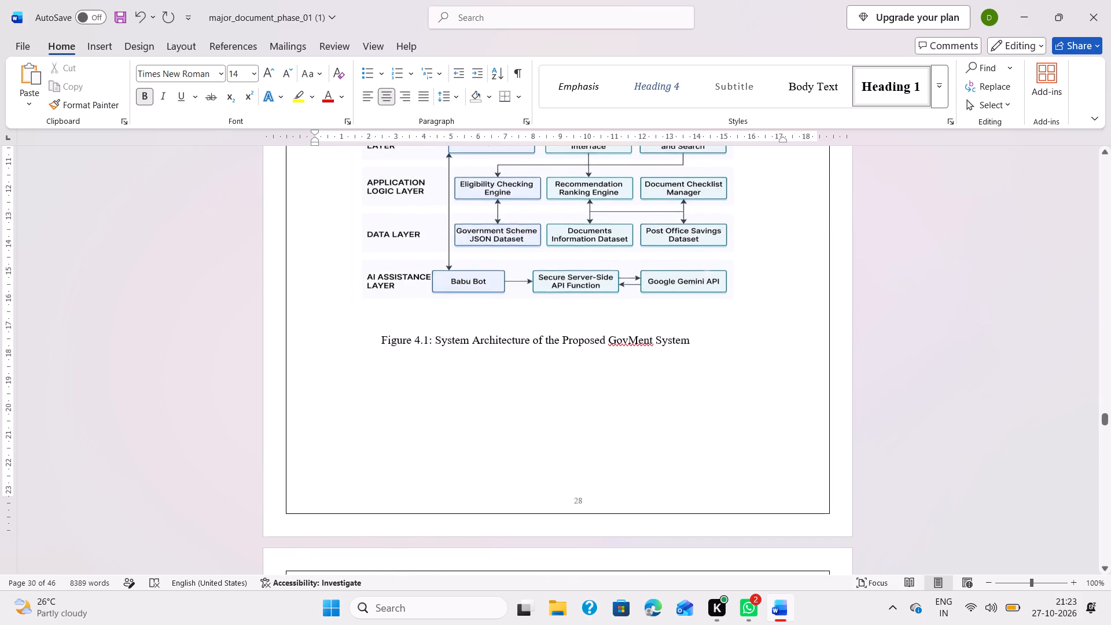
{"action": "scroll", "coordinate": [563, 373], "scroll_direction": "down", "scroll_amount": 2}
{"action": "left_click", "coordinate": [419, 385]}
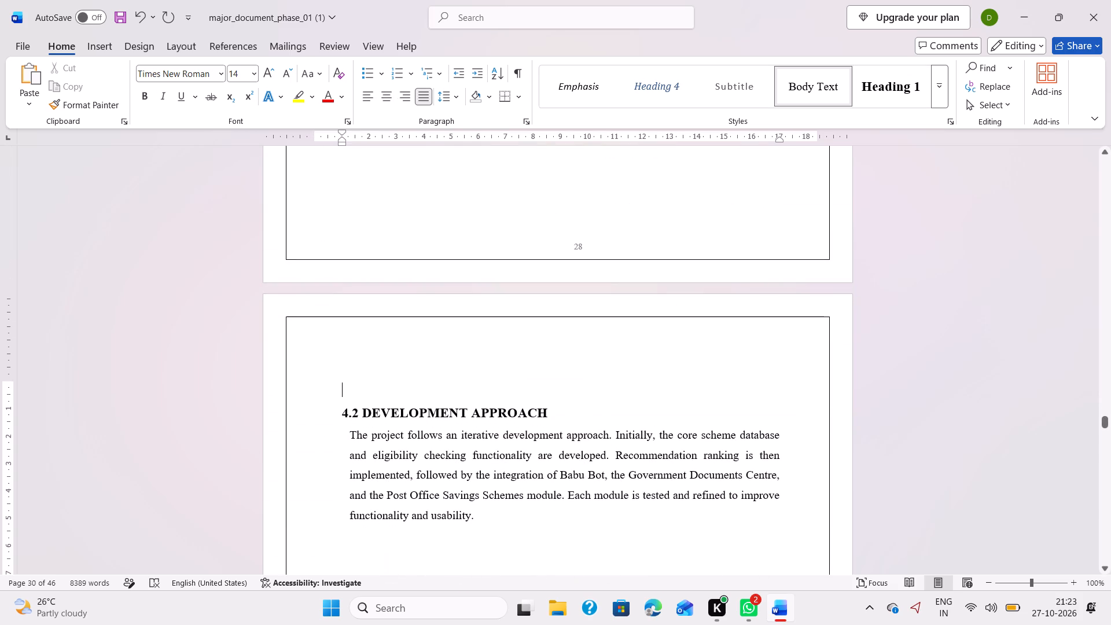
{"action": "key", "text": "BackSpace"}
{"action": "key", "text": "BackSpace"}
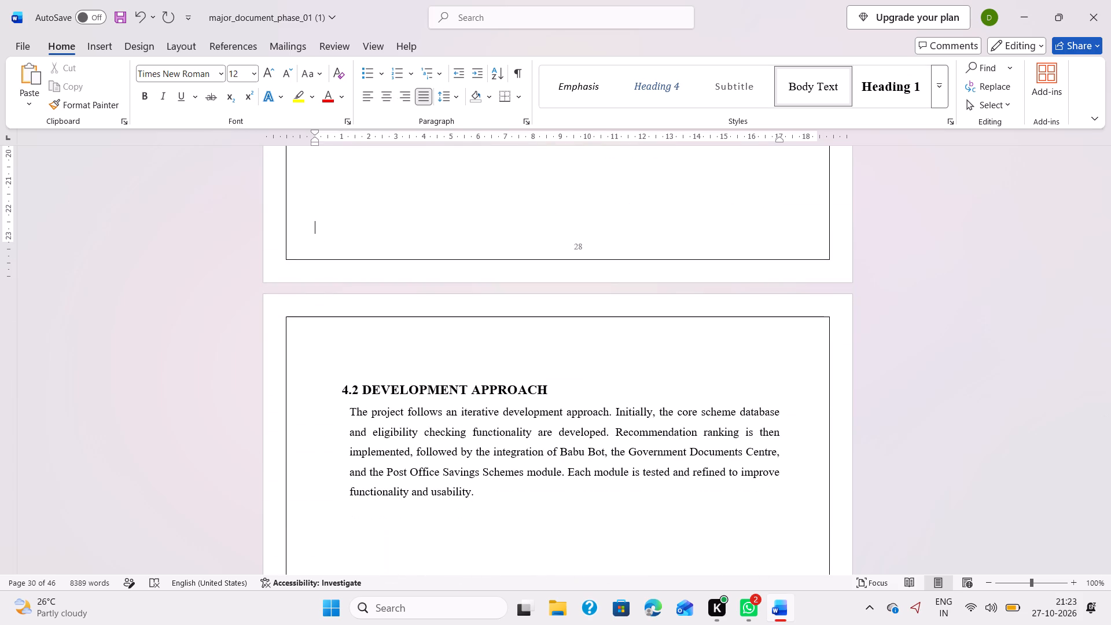
{"action": "key", "text": "Down"}
{"action": "key", "text": "BackSpace"}
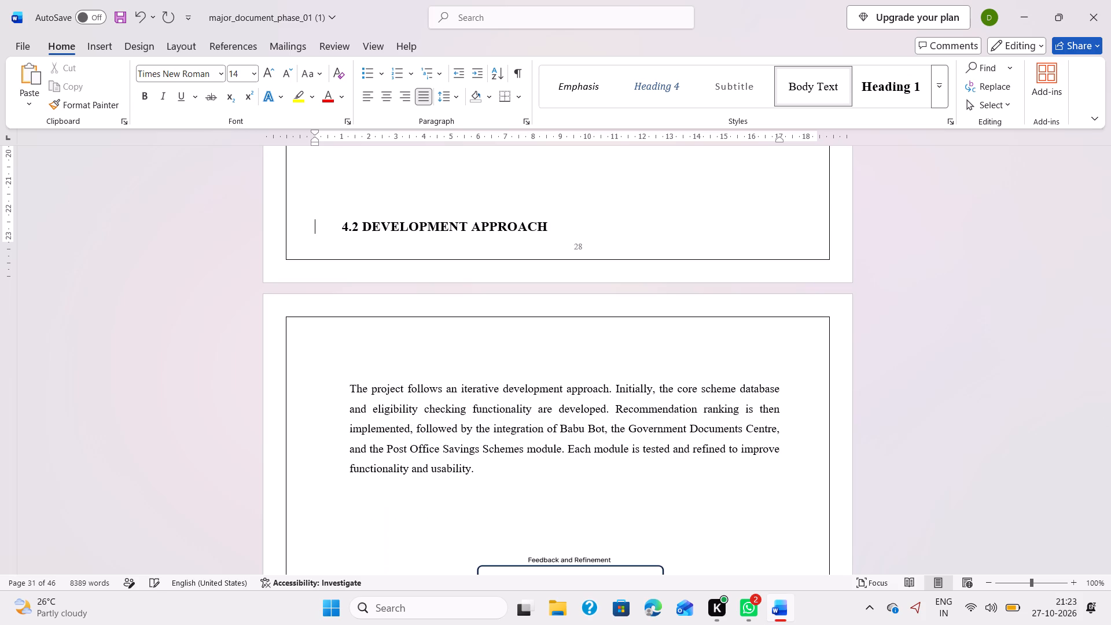
{"action": "key", "text": "Return"}
Delete the surplus blank lines between the Figure 4.2 caption and the heading 4.3 Data Design.
{"action": "scroll", "coordinate": [419, 385], "scroll_direction": "down", "scroll_amount": 1}
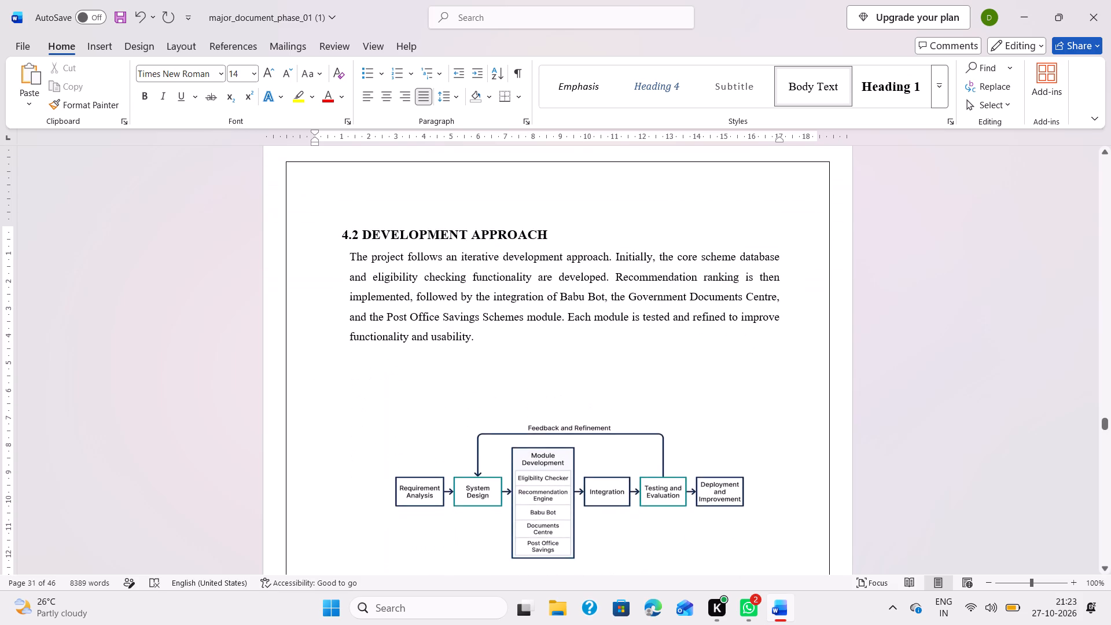
{"action": "scroll", "coordinate": [576, 348], "scroll_direction": "down", "scroll_amount": 2}
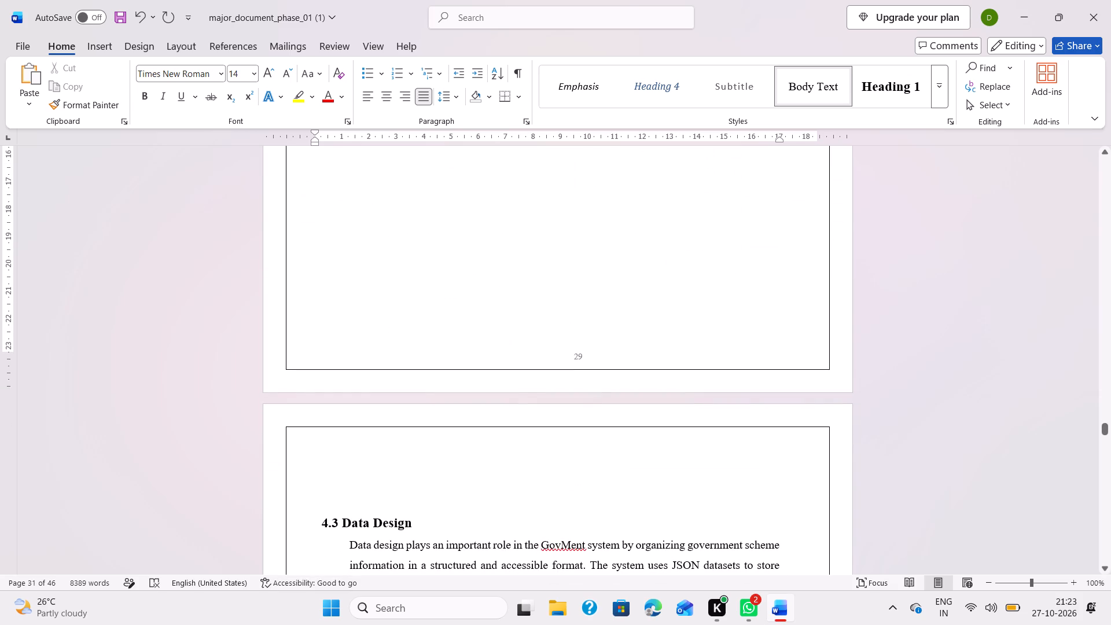
{"action": "left_click", "coordinate": [425, 340]}
{"action": "key", "text": "BackSpace"}
{"action": "key", "text": "BackSpace"}
{"action": "key", "text": "BackSpace"}
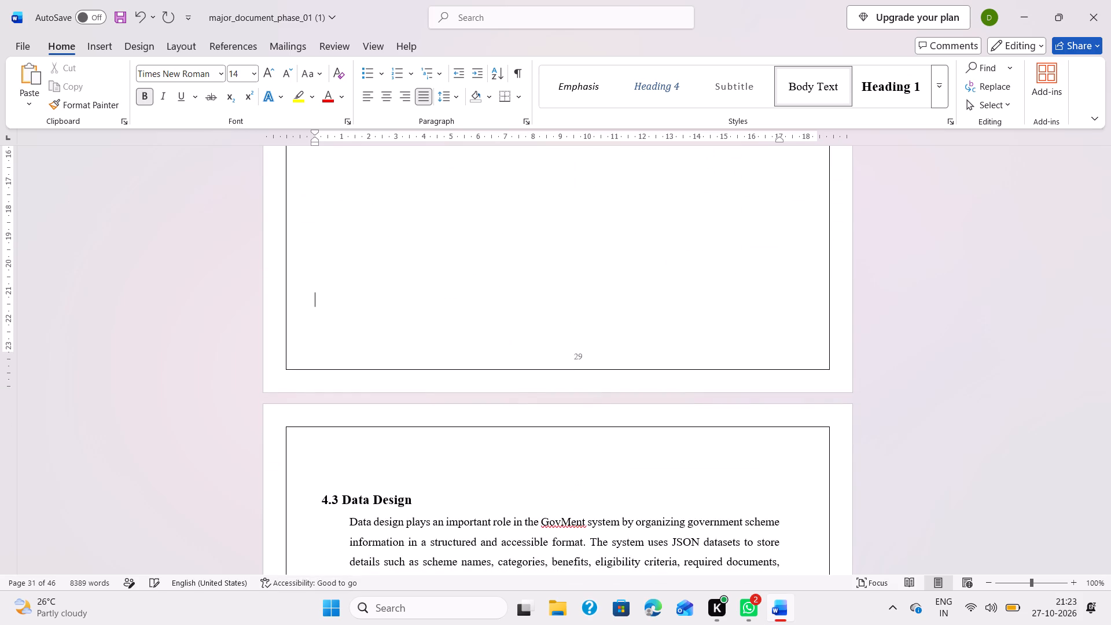
{"action": "key", "text": "BackSpace"}
{"action": "key", "text": "BackSpace"}
{"action": "key", "text": "BackSpace"}
{"action": "key", "text": "BackSpace"}
{"action": "key", "text": "BackSpace"}
{"action": "key", "text": "BackSpace"}
{"action": "key", "text": "BackSpace"}
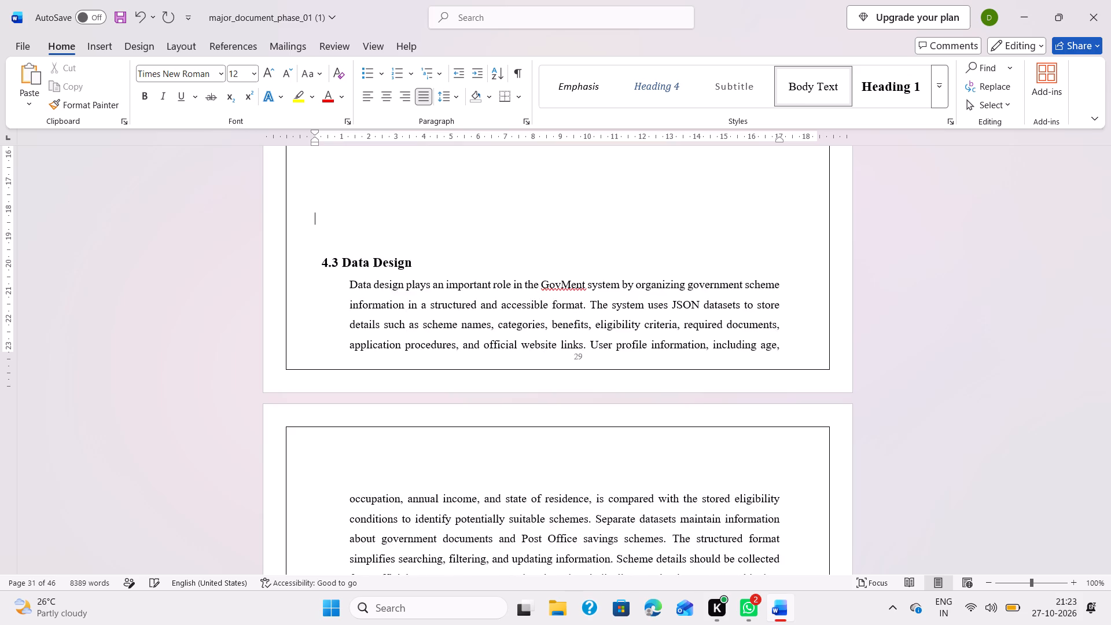
{"action": "key", "text": "BackSpace"}
{"action": "key", "text": "BackSpace"}
{"action": "scroll", "coordinate": [425, 340], "scroll_direction": "up", "scroll_amount": 1}
{"action": "key", "text": "BackSpace"}
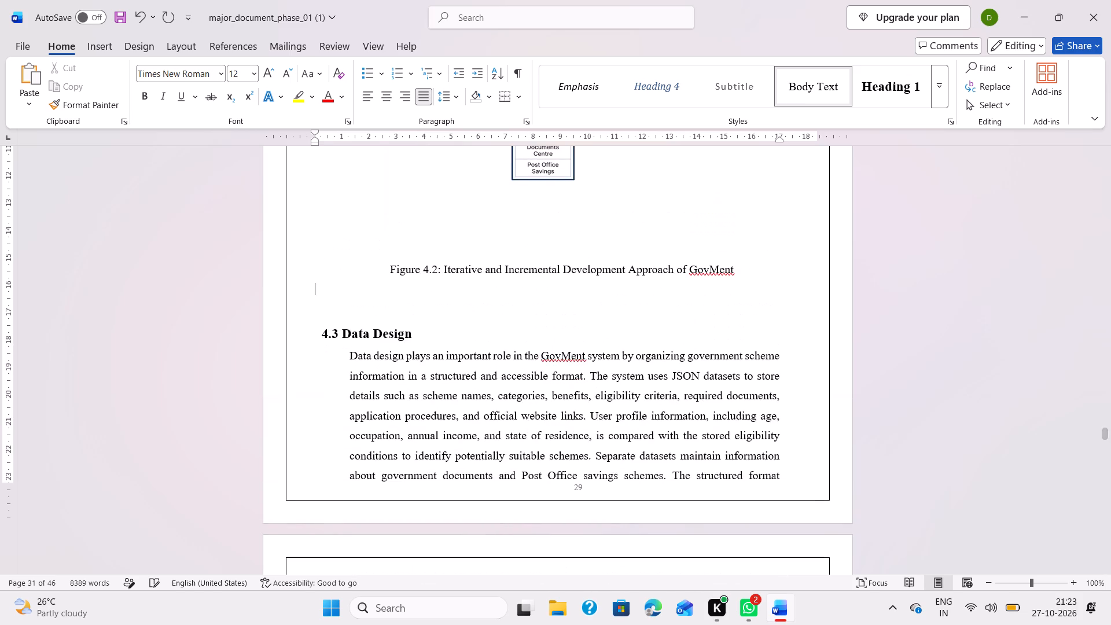
{"action": "key", "text": "BackSpace"}
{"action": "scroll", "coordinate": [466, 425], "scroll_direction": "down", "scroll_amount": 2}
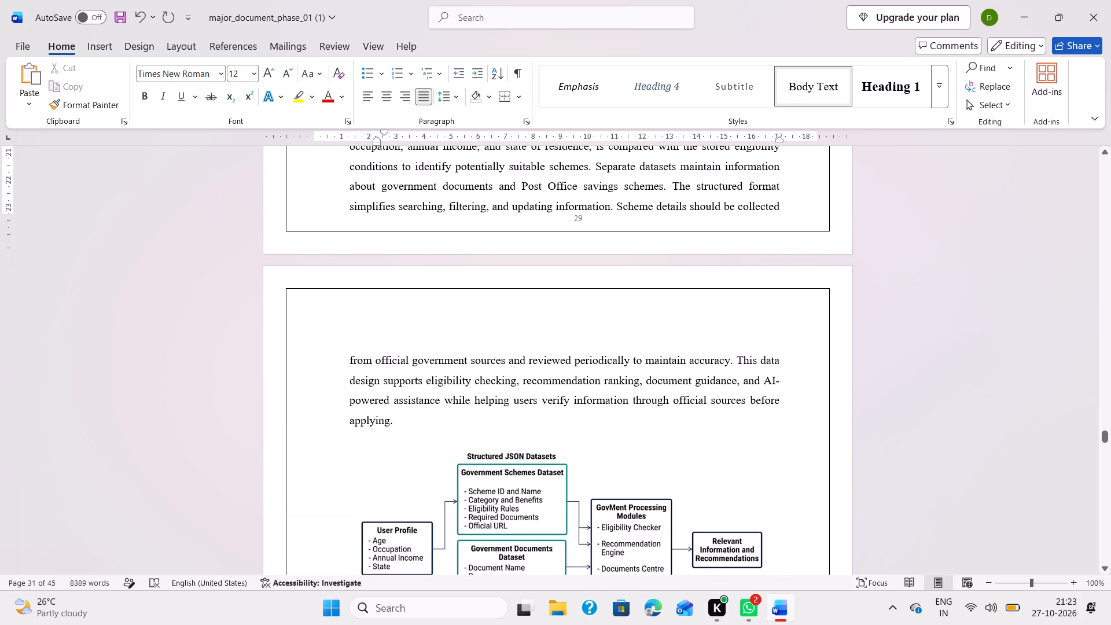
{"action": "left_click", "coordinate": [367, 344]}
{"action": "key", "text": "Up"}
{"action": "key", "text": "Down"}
Delete the surplus blank lines between the Figure 4.3 caption and the heading 4.4 Profile Input and Rule-Based Eligibility Checking.
{"action": "scroll", "coordinate": [367, 344], "scroll_direction": "down", "scroll_amount": 2}
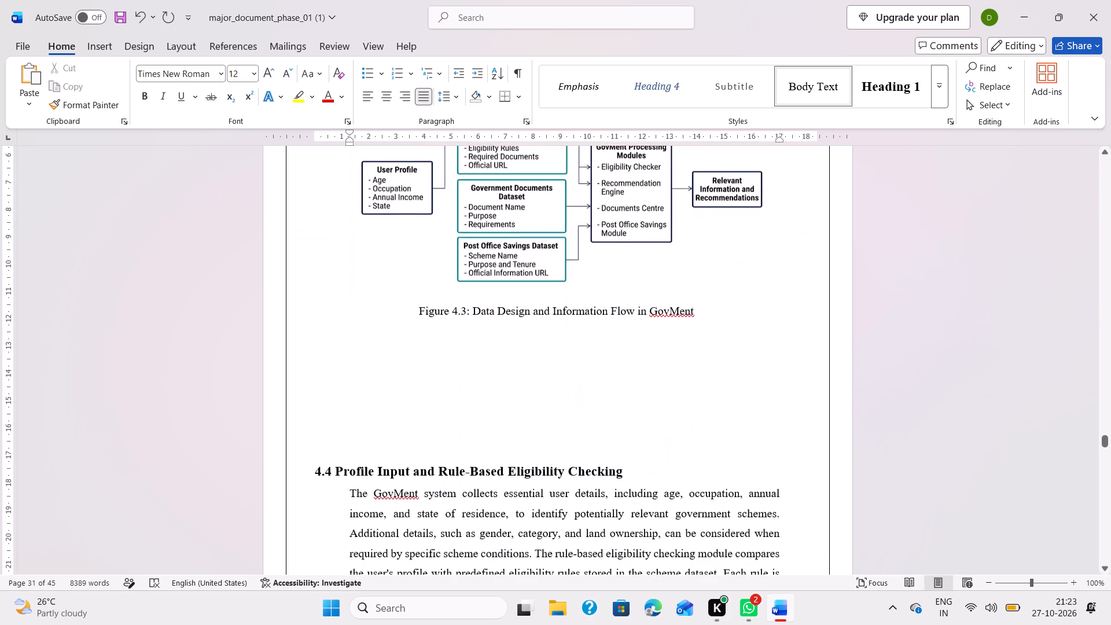
{"action": "left_click", "coordinate": [366, 446]}
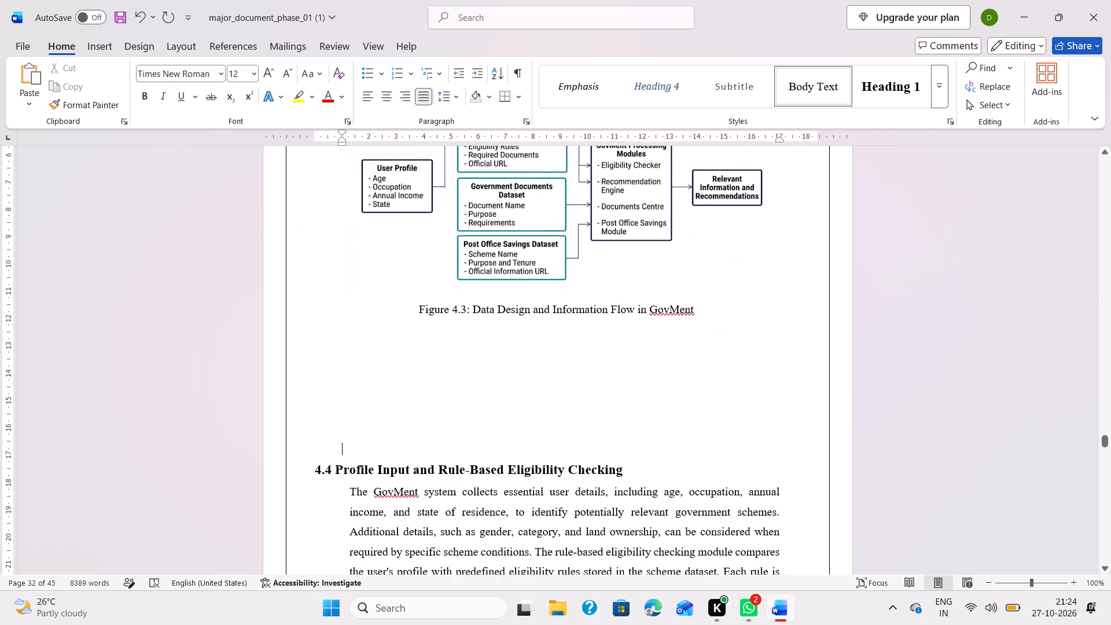
{"action": "key", "text": "BackSpace"}
{"action": "key", "text": "BackSpace"}
{"action": "key", "text": "BackSpace"}
{"action": "key", "text": "BackSpace"}
{"action": "key", "text": "BackSpace"}
{"action": "key", "text": "BackSpace"}
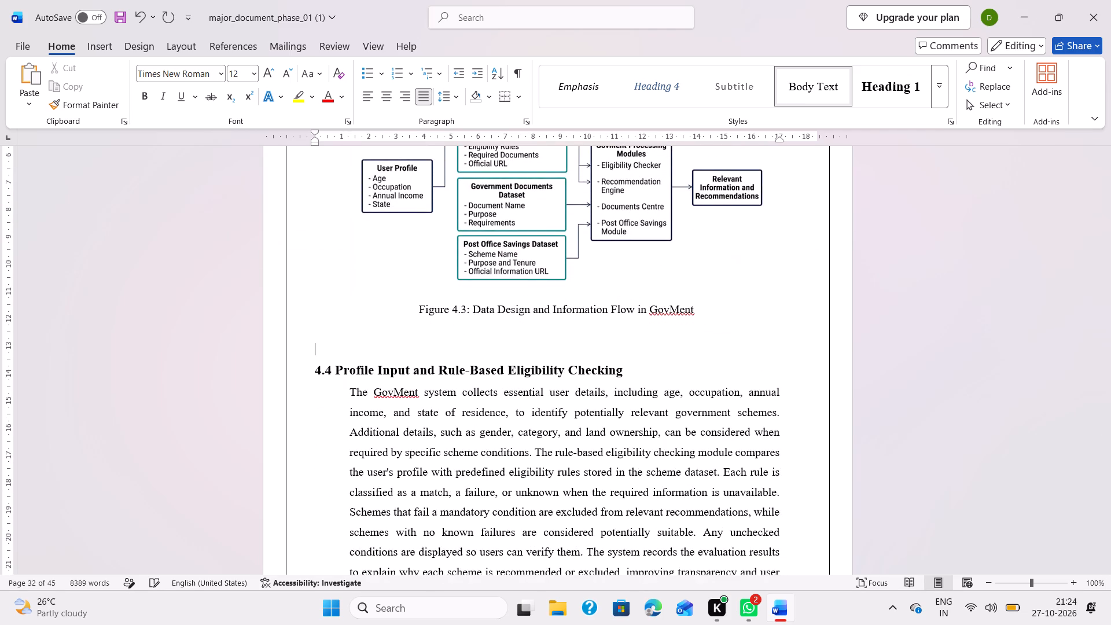
{"action": "key", "text": "BackSpace"}
Delete the surplus blank lines between the Figure 4.4 caption and the heading 4.5 Ranking of Recommendations.
{"action": "scroll", "coordinate": [366, 446], "scroll_direction": "down", "scroll_amount": 3}
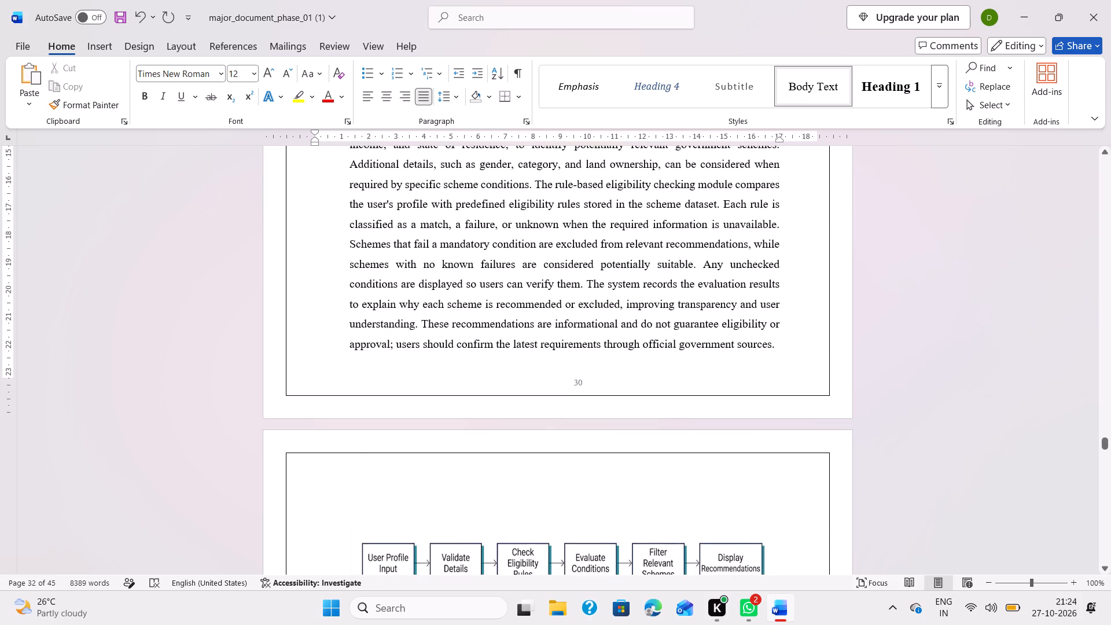
{"action": "scroll", "coordinate": [531, 381], "scroll_direction": "down", "scroll_amount": 1}
{"action": "scroll", "coordinate": [501, 318], "scroll_direction": "down", "scroll_amount": 1}
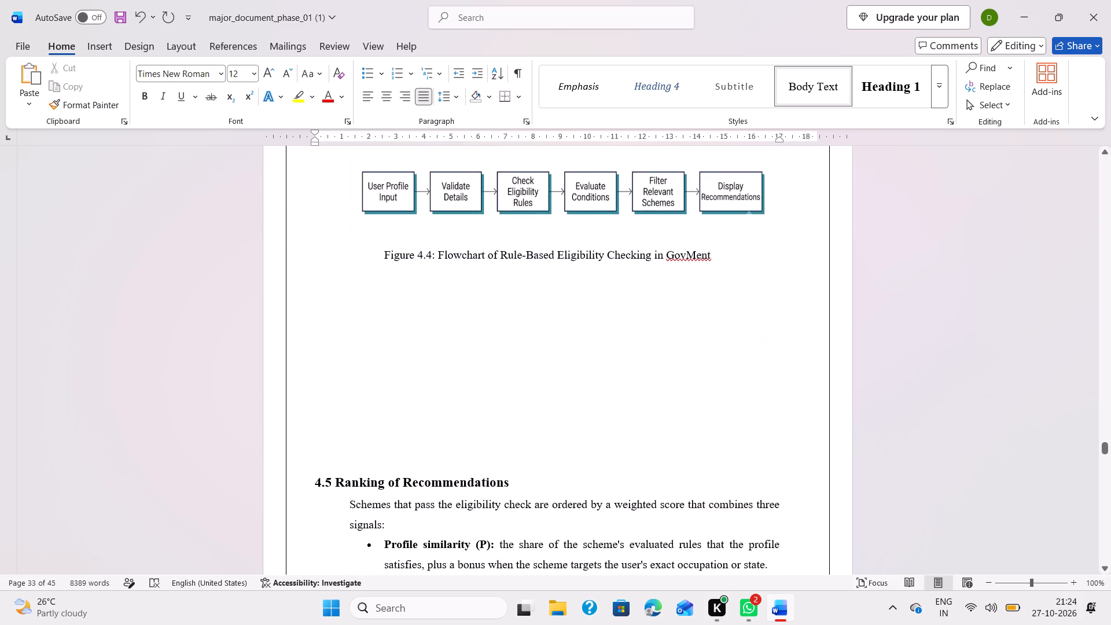
{"action": "left_click", "coordinate": [370, 457]}
{"action": "key", "text": "BackSpace"}
{"action": "key", "text": "BackSpace"}
{"action": "key", "text": "BackSpace"}
{"action": "key", "text": "BackSpace"}
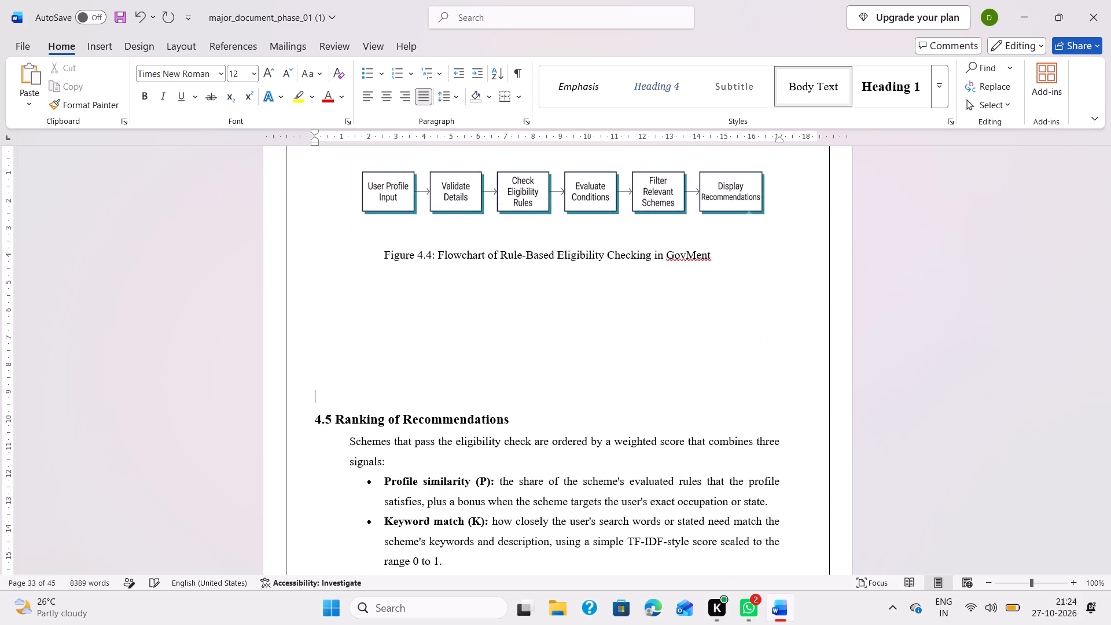
{"action": "key", "text": "BackSpace"}
{"action": "key", "text": "BackSpace"}
{"action": "key", "text": "BackSpace"}
{"action": "key", "text": "BackSpace"}
{"action": "key", "text": "BackSpace"}
Pull the heading 4.6 Babu Bot up below the section 4.5 text by deleting the blank lines above it, keeping one.
{"action": "scroll", "coordinate": [370, 457], "scroll_direction": "down", "scroll_amount": 3}
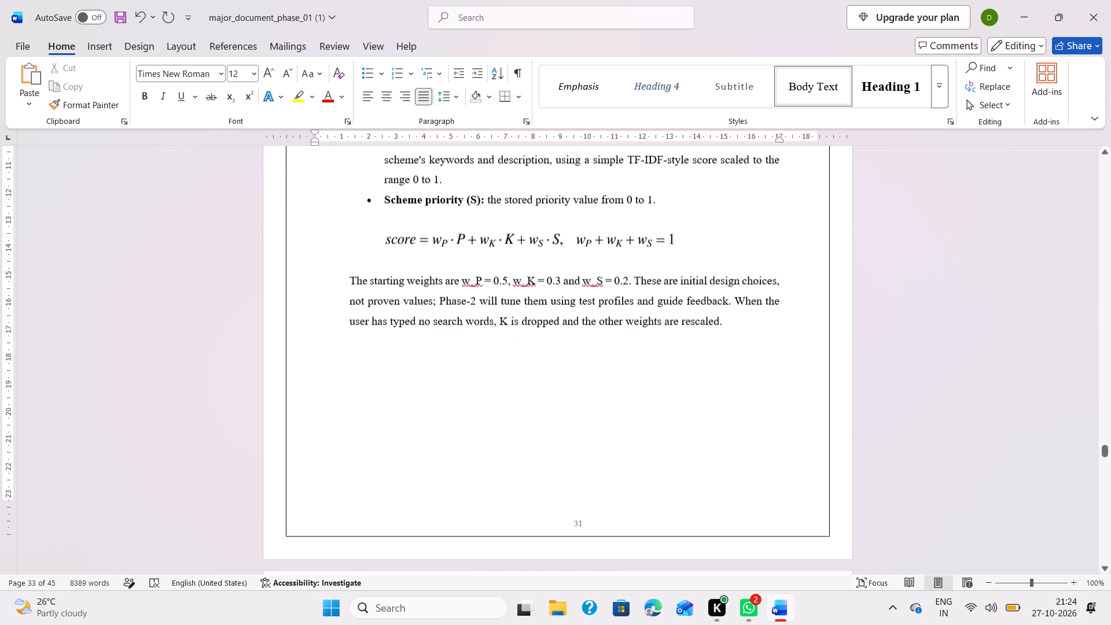
{"action": "scroll", "coordinate": [424, 518], "scroll_direction": "down", "scroll_amount": 2}
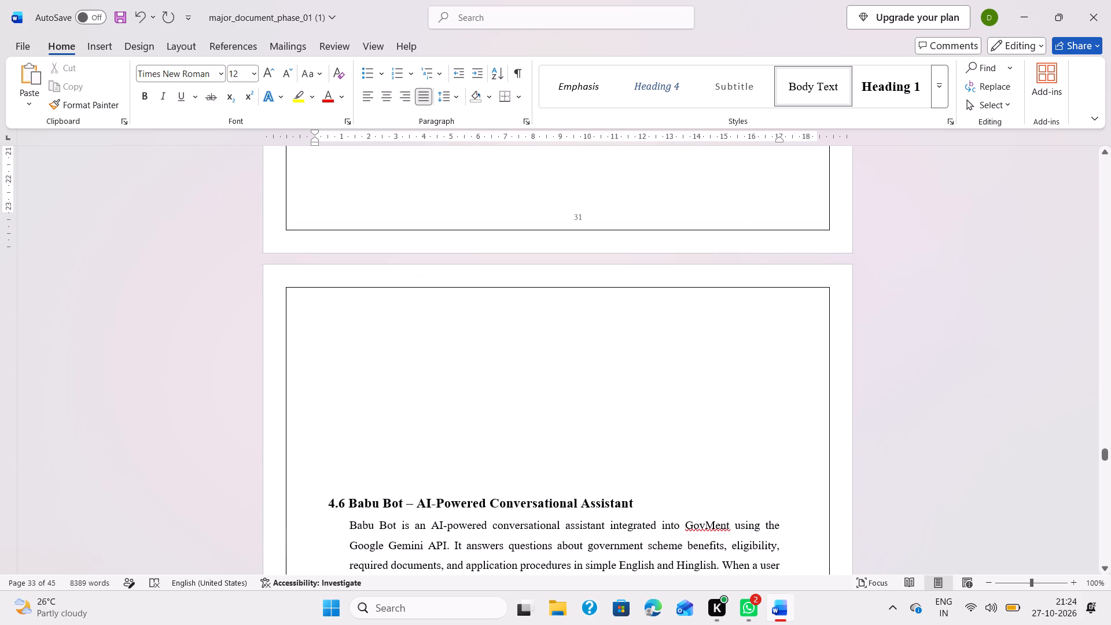
{"action": "left_click", "coordinate": [391, 480]}
{"action": "key", "text": "BackSpace"}
{"action": "key", "text": "BackSpace"}
{"action": "key", "text": "BackSpace"}
{"action": "key", "text": "BackSpace"}
{"action": "key", "text": "BackSpace"}
{"action": "key", "text": "BackSpace"}
{"action": "key", "text": "BackSpace"}
{"action": "key", "text": "BackSpace"}
{"action": "key", "text": "BackSpace"}
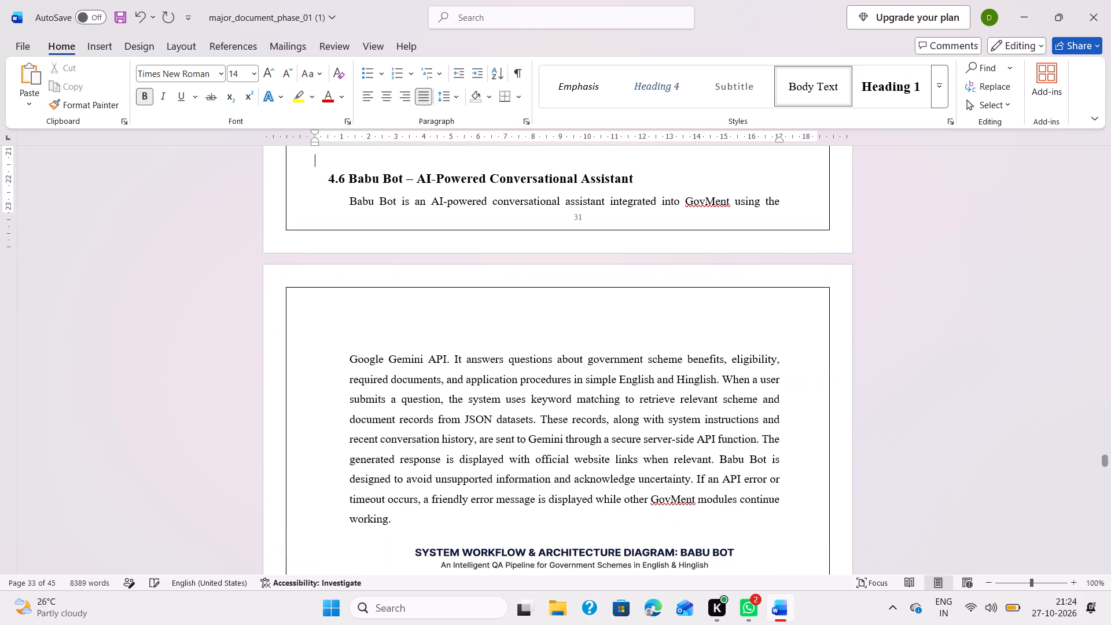
{"action": "scroll", "coordinate": [391, 480], "scroll_direction": "up", "scroll_amount": 1}
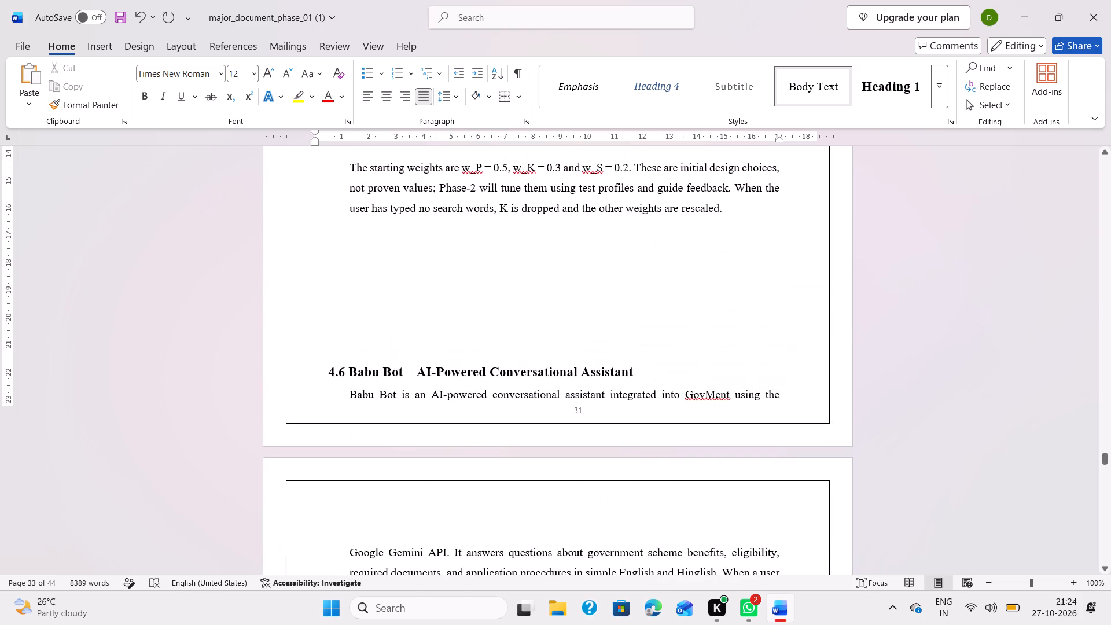
{"action": "key", "text": "BackSpace"}
{"action": "key", "text": "BackSpace"}
{"action": "key", "text": "BackSpace"}
{"action": "key", "text": "BackSpace"}
{"action": "key", "text": "BackSpace"}
{"action": "key", "text": "BackSpace"}
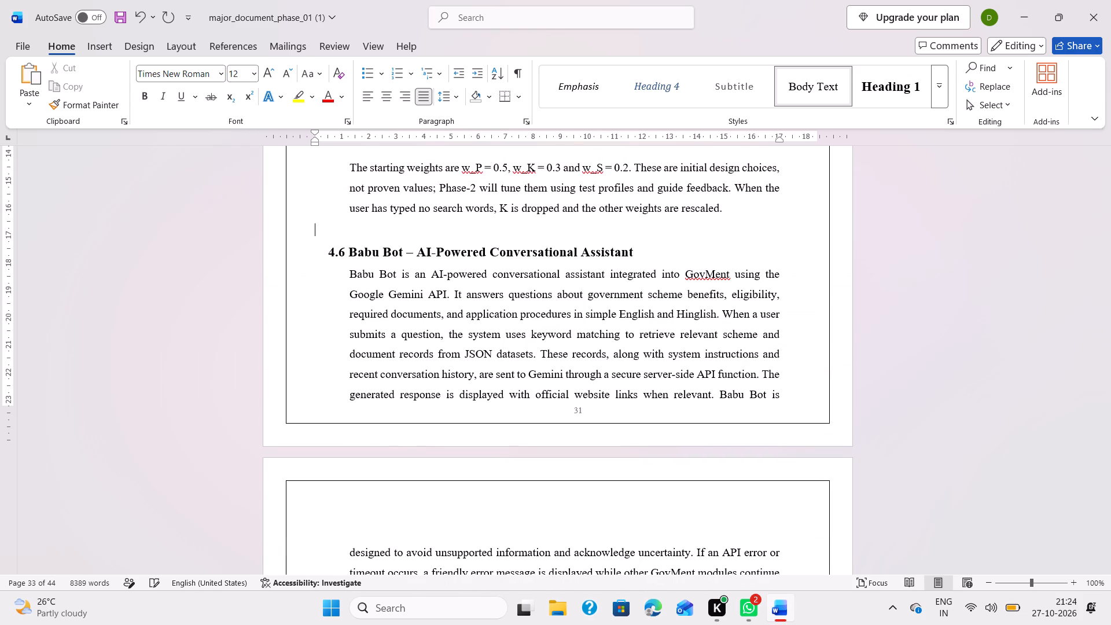
Reduce the gap between the Figure 4.6 caption and the heading 4.7 Government Documents Centre to a single blank line.
{"action": "scroll", "coordinate": [391, 480], "scroll_direction": "down", "scroll_amount": 1}
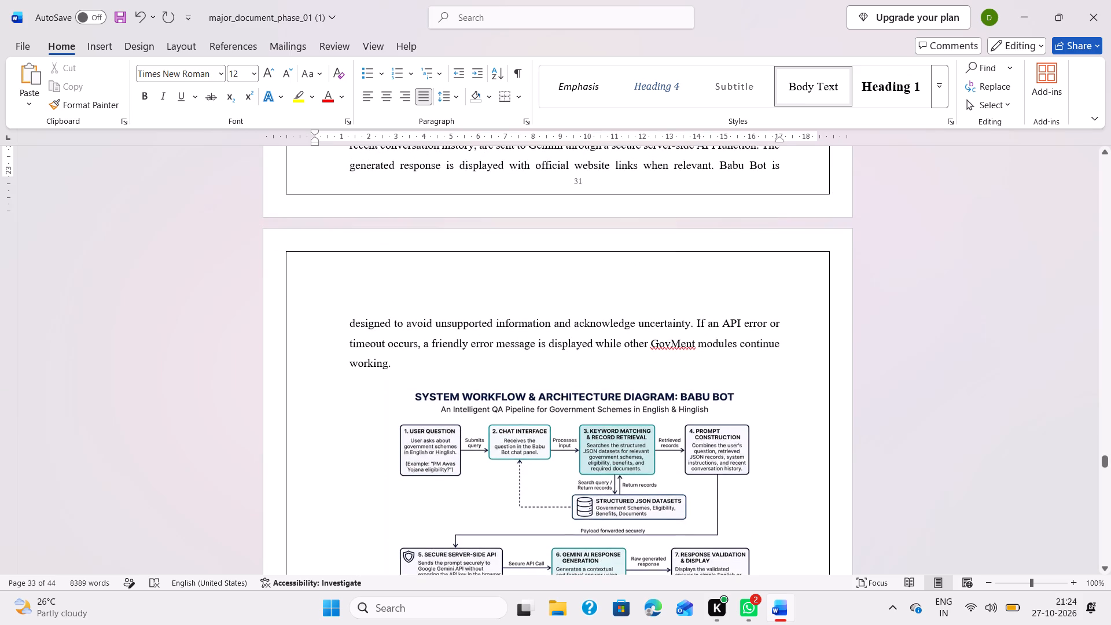
{"action": "left_click", "coordinate": [365, 305]}
{"action": "scroll", "coordinate": [365, 305], "scroll_direction": "down", "scroll_amount": 2}
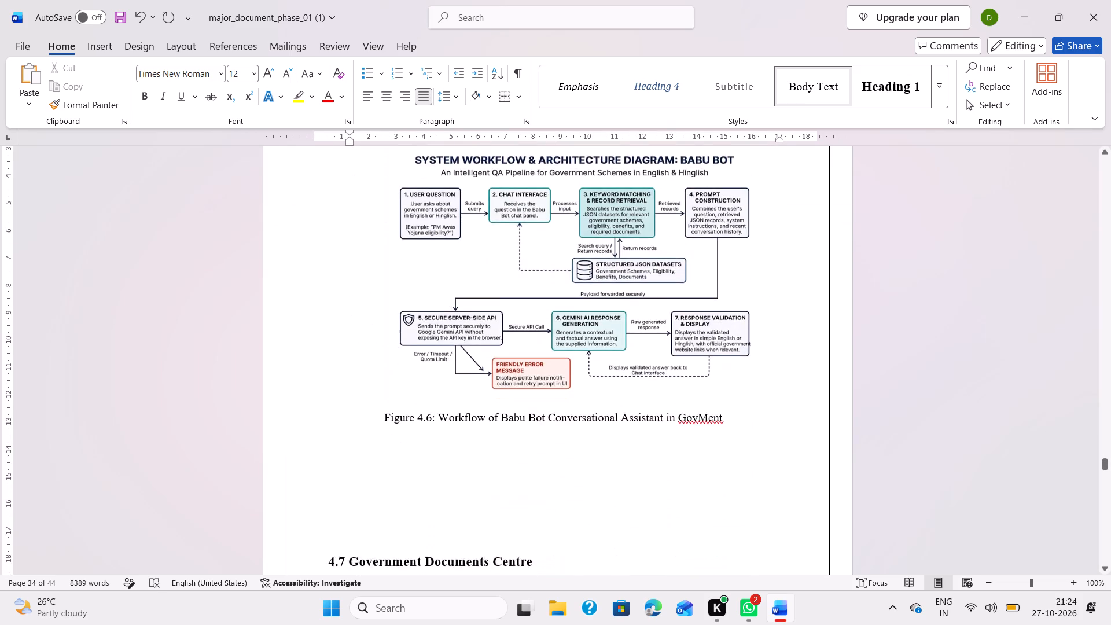
{"action": "scroll", "coordinate": [365, 305], "scroll_direction": "down", "scroll_amount": 1}
{"action": "left_click", "coordinate": [366, 500]}
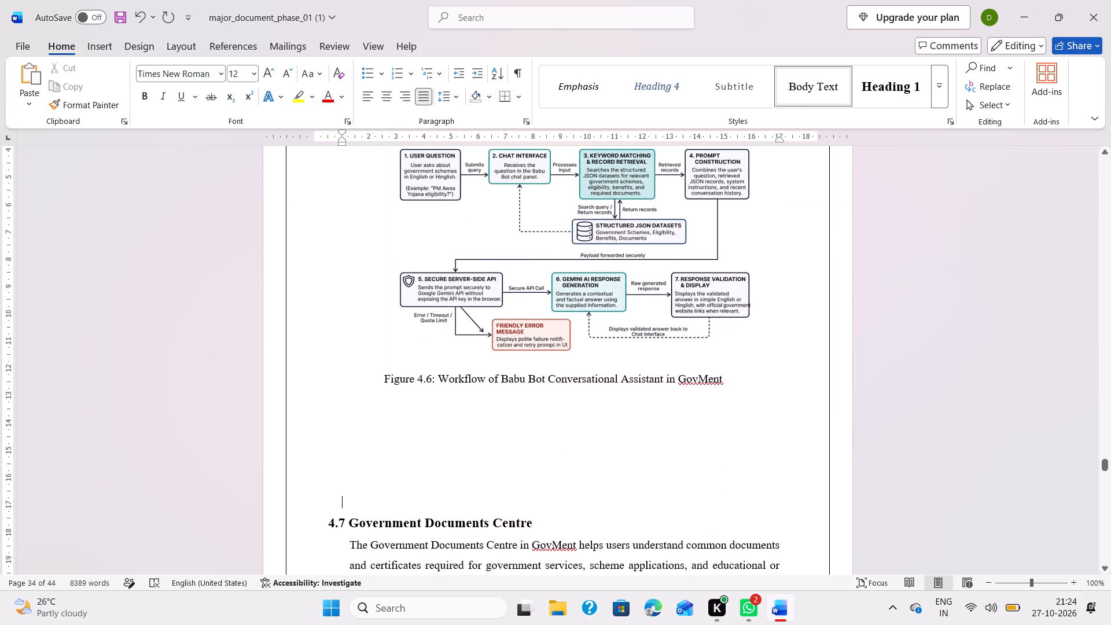
{"action": "key", "text": "BackSpace"}
{"action": "key", "text": "BackSpace"}
{"action": "key", "text": "BackSpace"}
{"action": "key", "text": "BackSpace"}
{"action": "key", "text": "BackSpace"}
{"action": "key", "text": "BackSpace"}
{"action": "key", "text": "BackSpace"}
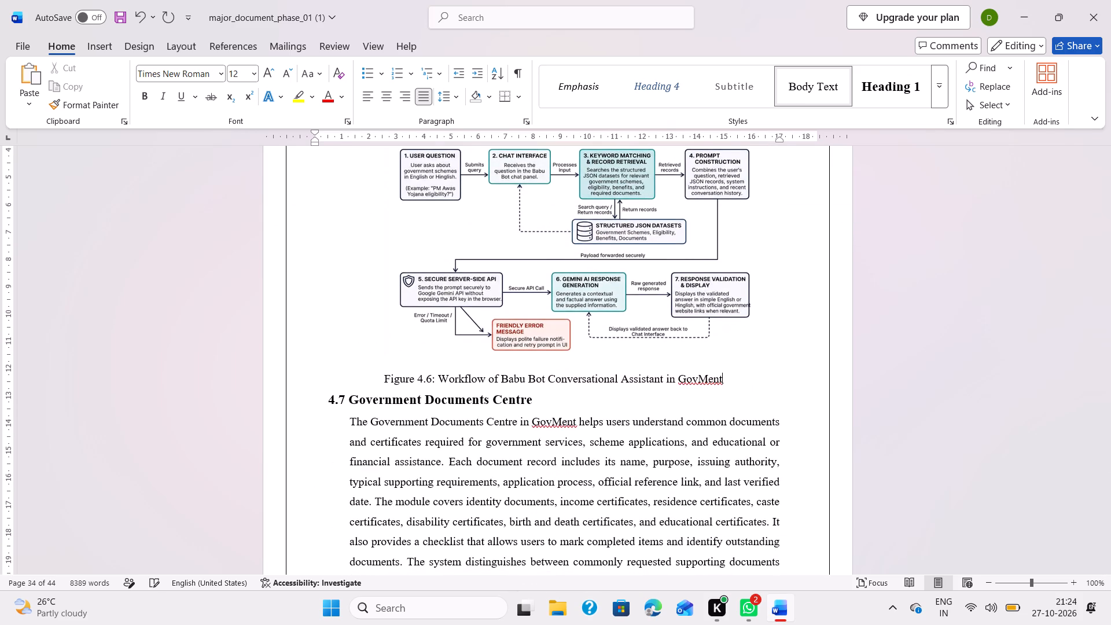
{"action": "key", "text": "Return"}
Delete the last sentence of section 4.7, "This feature helps users organize their documents…", which spills onto the following page.
{"action": "scroll", "coordinate": [366, 500], "scroll_direction": "down", "scroll_amount": 2}
{"action": "scroll", "coordinate": [451, 519], "scroll_direction": "down", "scroll_amount": 1}
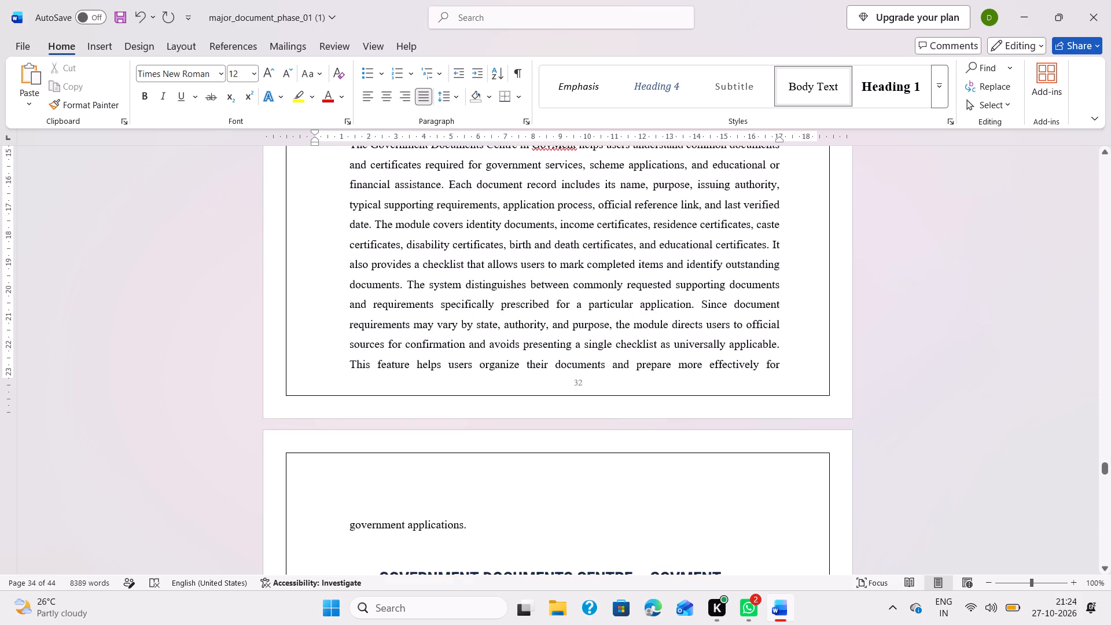
{"action": "scroll", "coordinate": [451, 519], "scroll_direction": "down", "scroll_amount": 1}
{"action": "scroll", "coordinate": [535, 297], "scroll_direction": "up", "scroll_amount": 1}
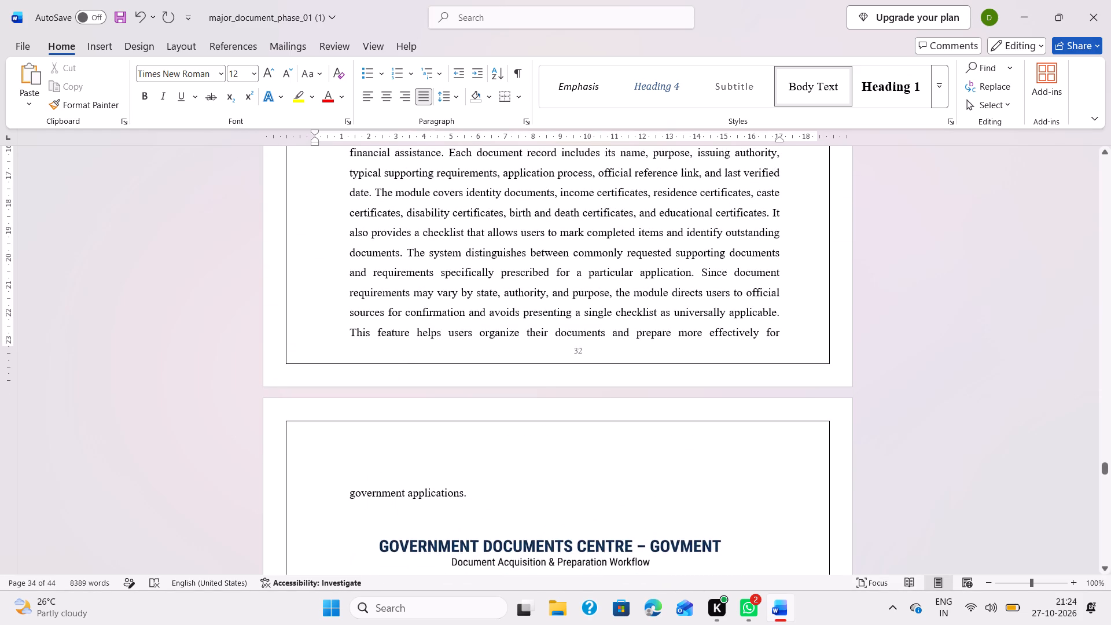
{"action": "left_click_drag", "start_coordinate": [345, 332], "coordinate": [486, 489]}
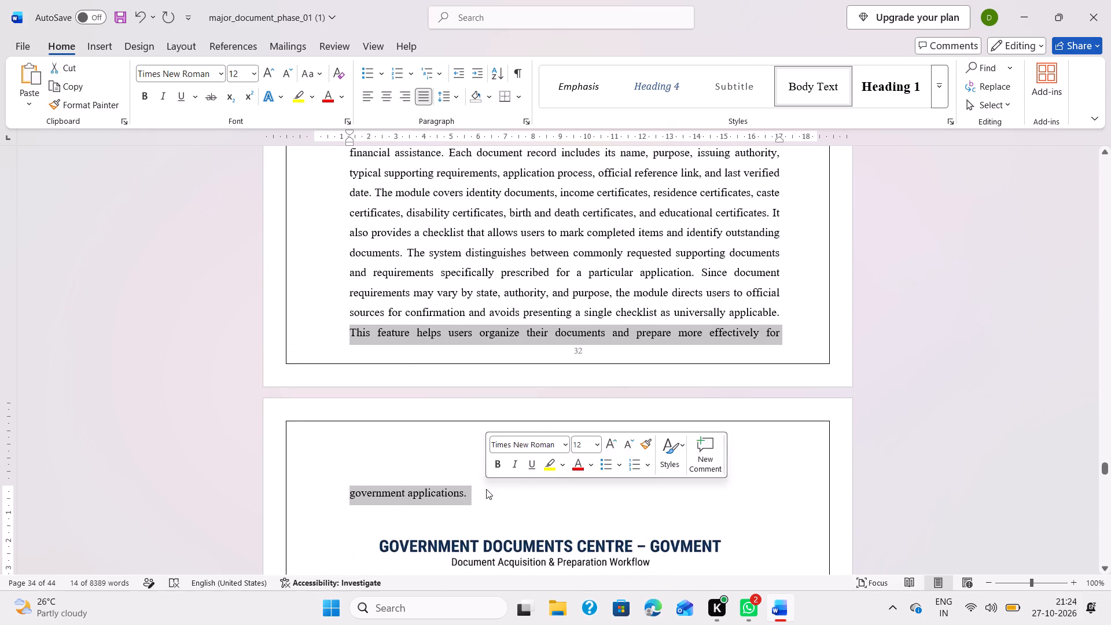
{"action": "key", "text": "BackSpace"}
Delete the surplus blank lines between the Figure 4.7 caption and the heading 4.8 Post Office Savings Schemes Module.
{"action": "scroll", "coordinate": [572, 394], "scroll_direction": "down", "scroll_amount": 4}
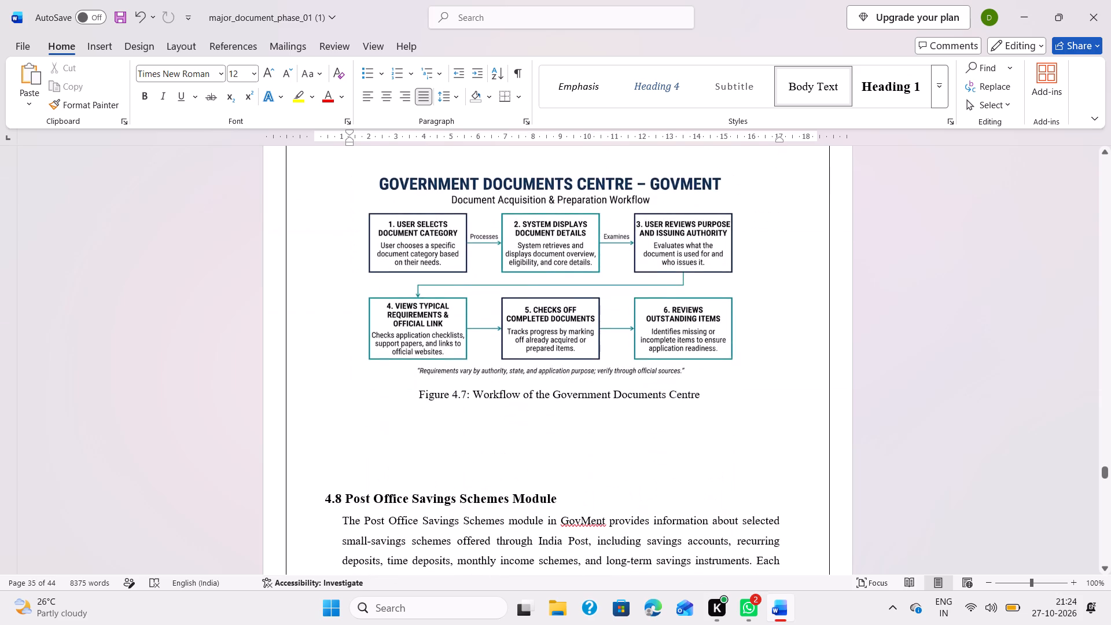
{"action": "scroll", "coordinate": [566, 376], "scroll_direction": "down", "scroll_amount": 1}
{"action": "left_click", "coordinate": [435, 395]}
{"action": "key", "text": "BackSpace"}
{"action": "key", "text": "BackSpace"}
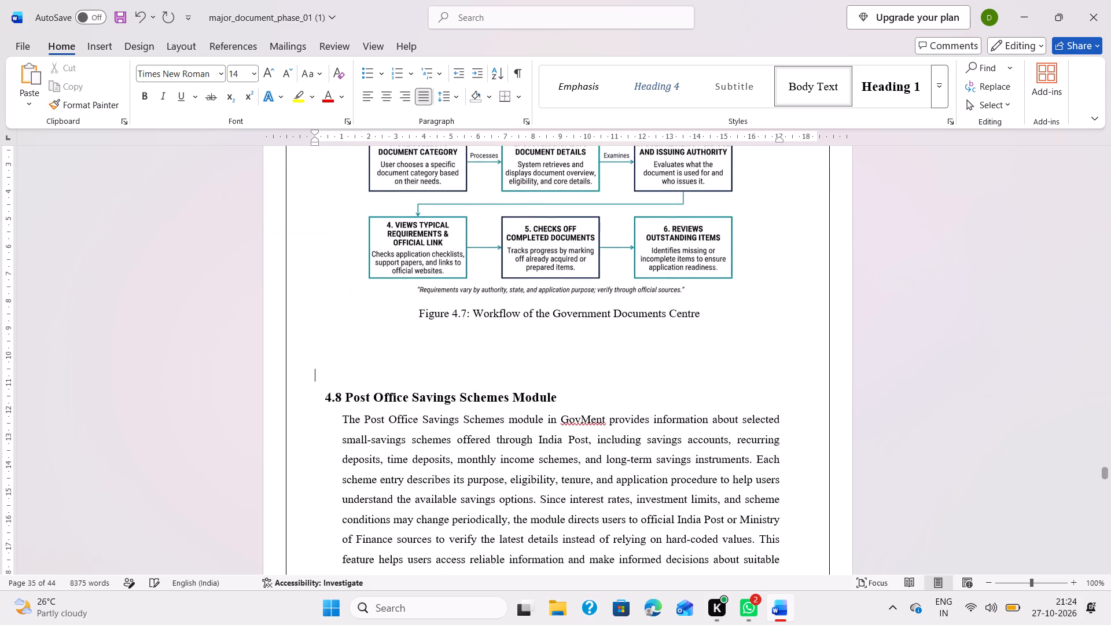
{"action": "key", "text": "BackSpace"}
{"action": "key", "text": "BackSpace"}
Reduce the gap between the Figure 4.8 caption and the heading 4.9 User Interface Design to one blank line.
{"action": "scroll", "coordinate": [435, 395], "scroll_direction": "down", "scroll_amount": 1}
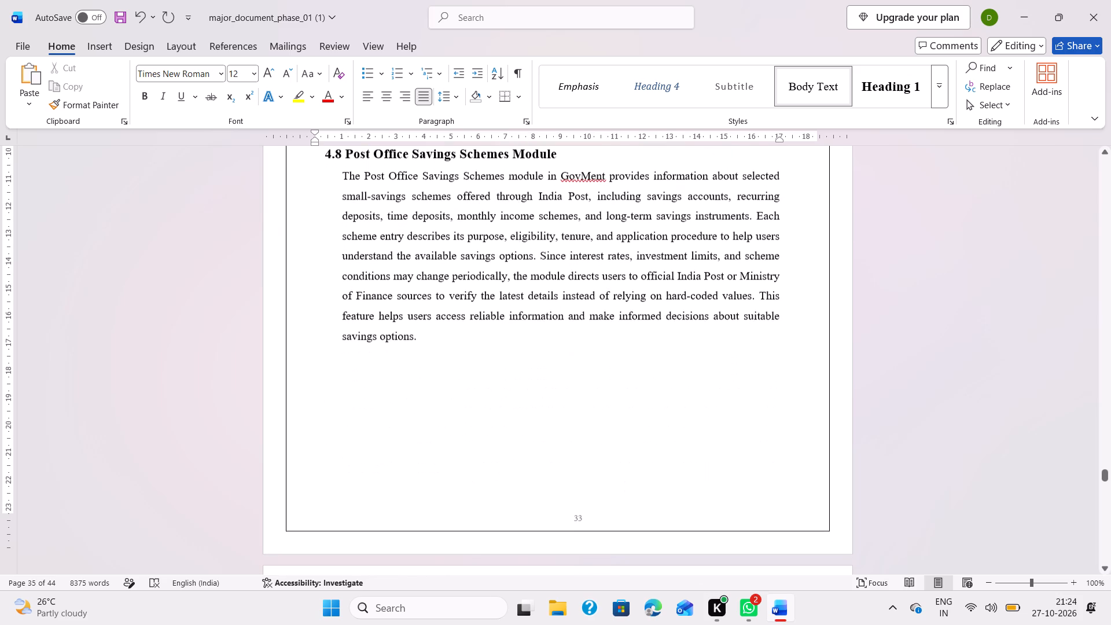
{"action": "scroll", "coordinate": [438, 442], "scroll_direction": "down", "scroll_amount": 2}
{"action": "scroll", "coordinate": [455, 368], "scroll_direction": "down", "scroll_amount": 2}
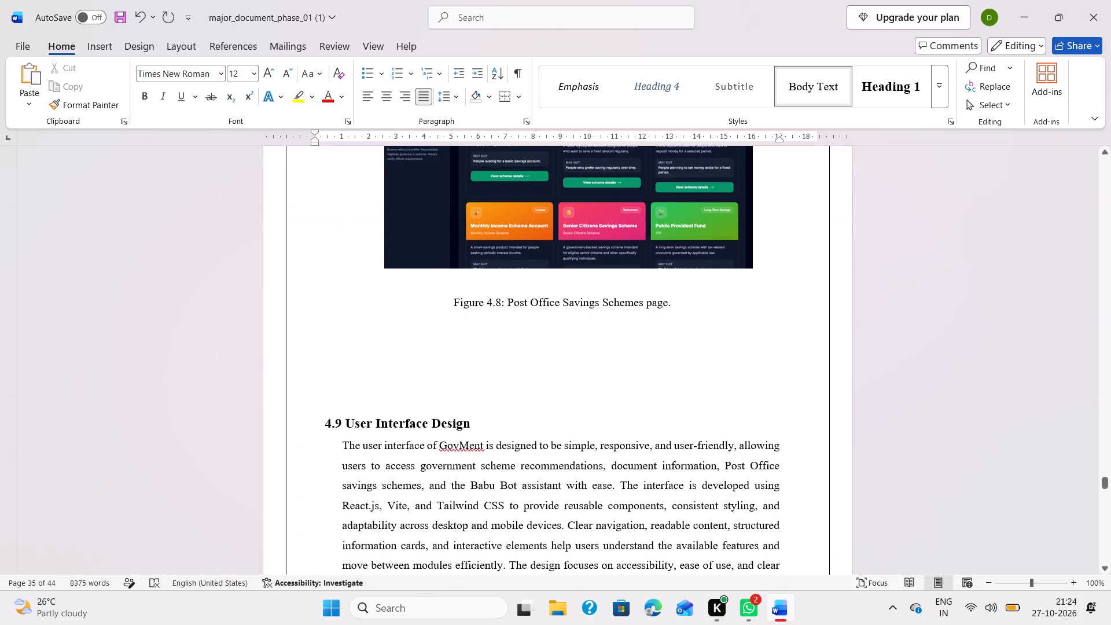
{"action": "left_click", "coordinate": [398, 400]}
{"action": "key", "text": "BackSpace"}
{"action": "key", "text": "BackSpace"}
{"action": "key", "text": "BackSpace"}
{"action": "key", "text": "BackSpace"}
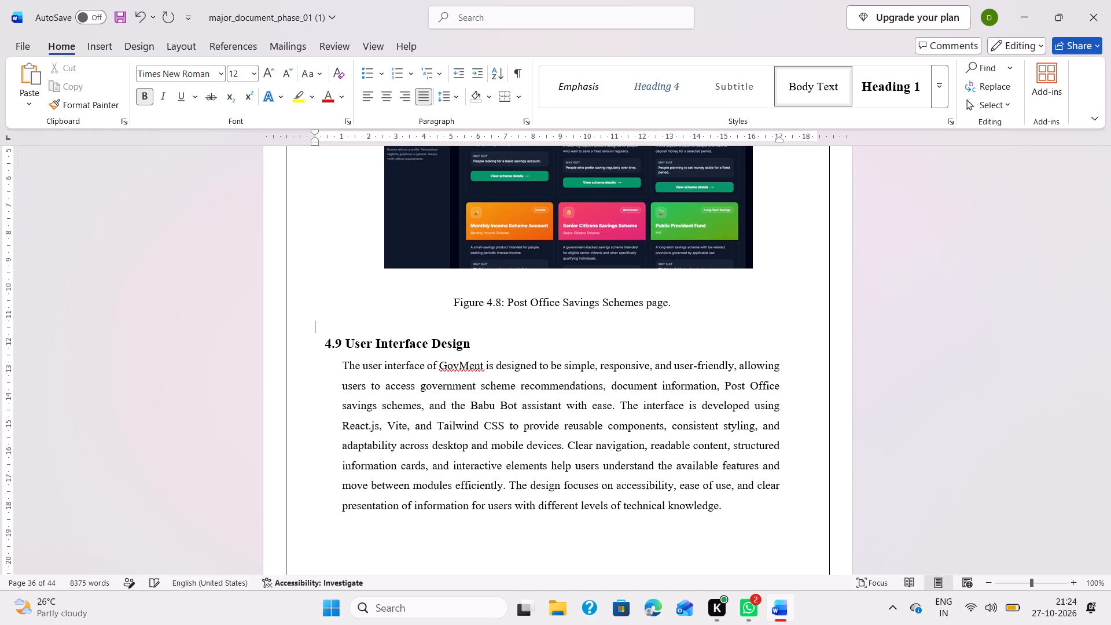
Reduce the gap between the Figure 4.9 caption and the heading 4.10 Technology Stack to one blank line.
{"action": "scroll", "coordinate": [398, 400], "scroll_direction": "down", "scroll_amount": 5}
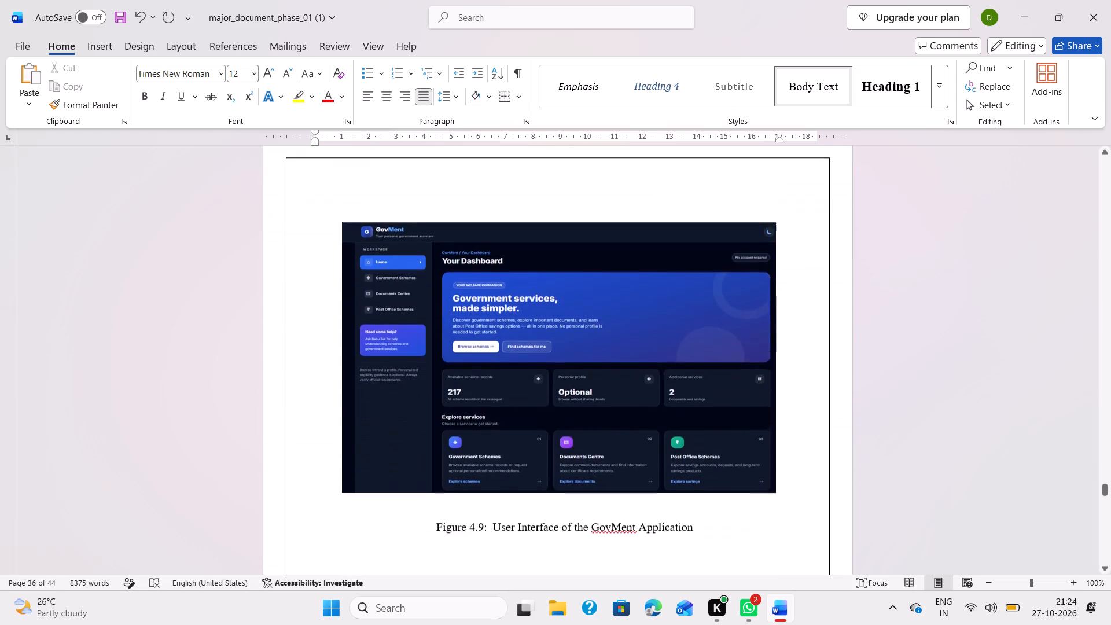
{"action": "scroll", "coordinate": [398, 400], "scroll_direction": "down", "scroll_amount": 1}
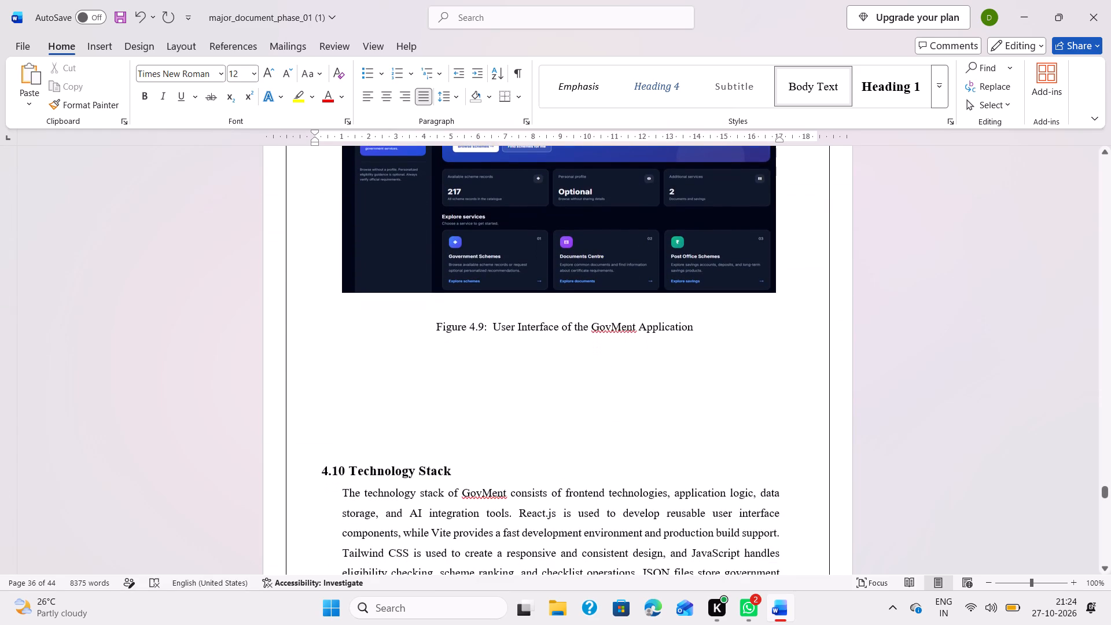
{"action": "left_click", "coordinate": [347, 450]}
{"action": "key", "text": "BackSpace"}
{"action": "key", "text": "BackSpace"}
{"action": "key", "text": "BackSpace"}
{"action": "key", "text": "BackSpace"}
{"action": "key", "text": "BackSpace"}
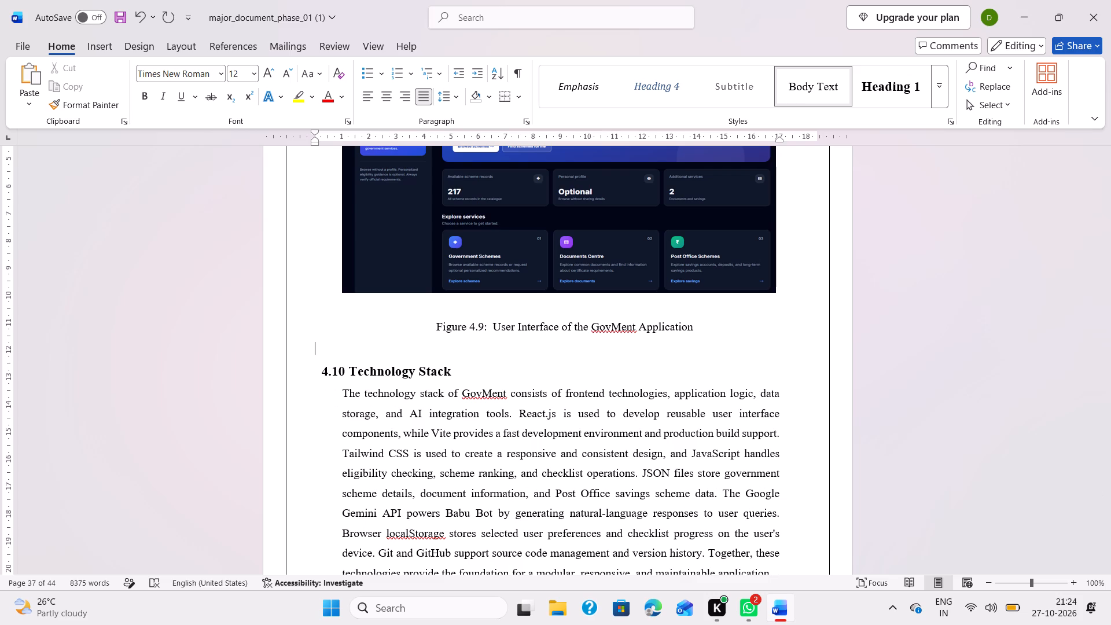
Check the layout of the pages from the Figure 4.9 dashboard image through the technology stack diagram to the testing table.
{"action": "scroll", "coordinate": [347, 450], "scroll_direction": "up", "scroll_amount": 1}
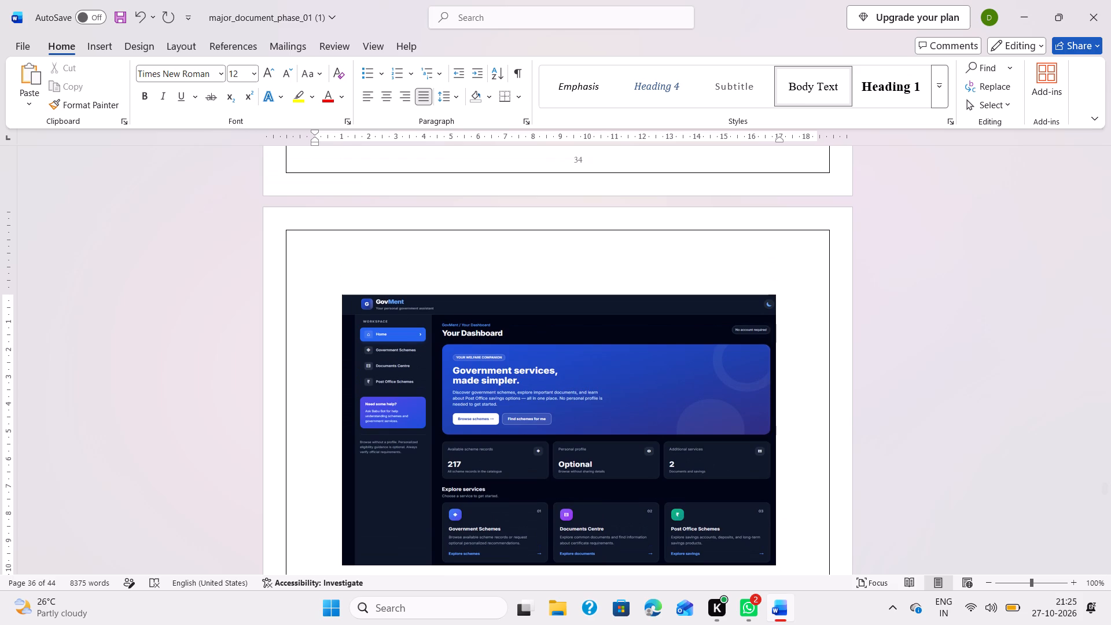
{"action": "scroll", "coordinate": [473, 381], "scroll_direction": "down", "scroll_amount": 1}
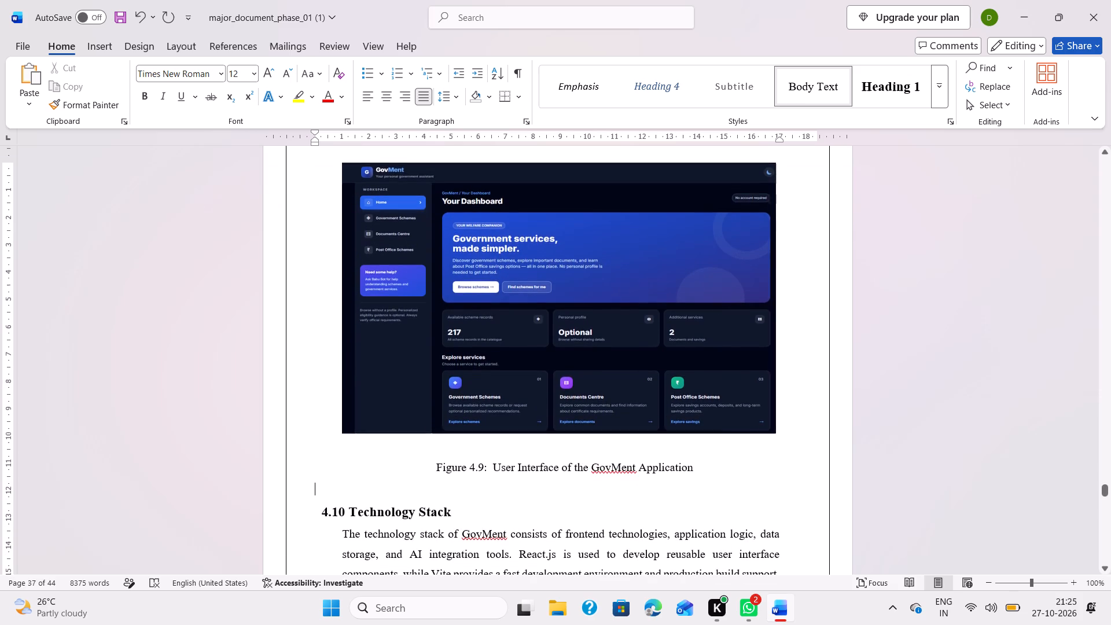
{"action": "scroll", "coordinate": [473, 381], "scroll_direction": "up", "scroll_amount": 2}
{"action": "scroll", "coordinate": [473, 381], "scroll_direction": "down", "scroll_amount": 5}
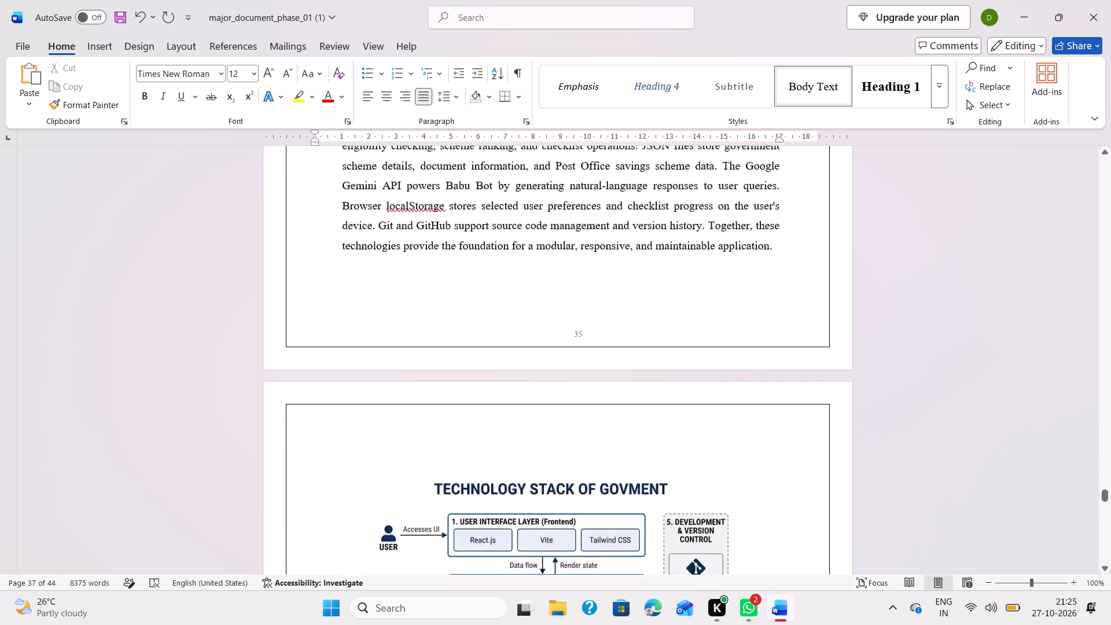
{"action": "scroll", "coordinate": [473, 381], "scroll_direction": "down", "scroll_amount": 2}
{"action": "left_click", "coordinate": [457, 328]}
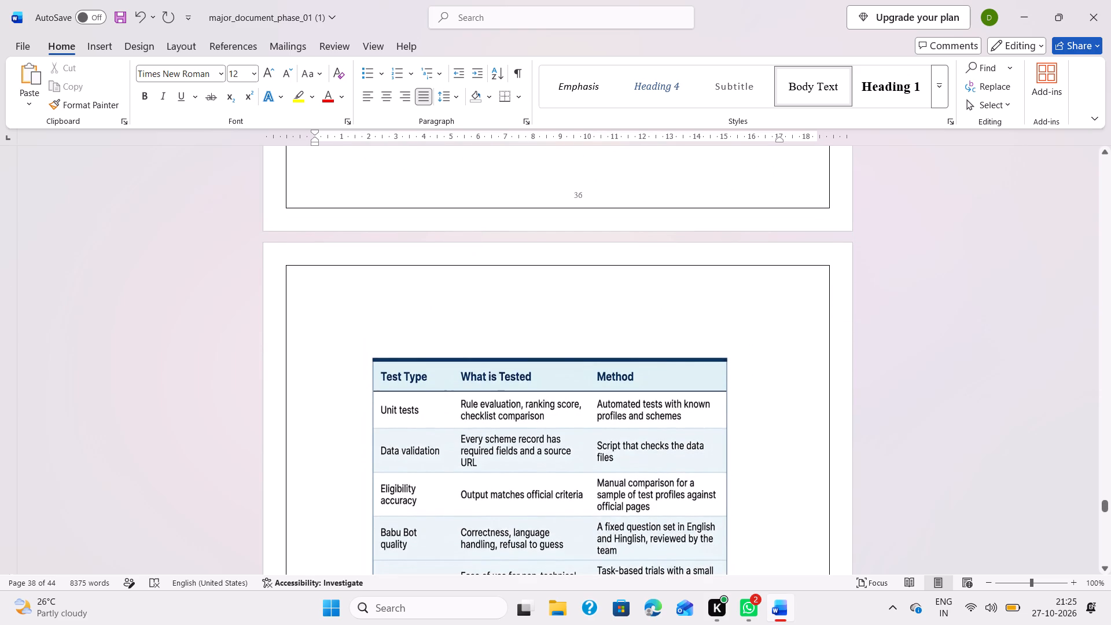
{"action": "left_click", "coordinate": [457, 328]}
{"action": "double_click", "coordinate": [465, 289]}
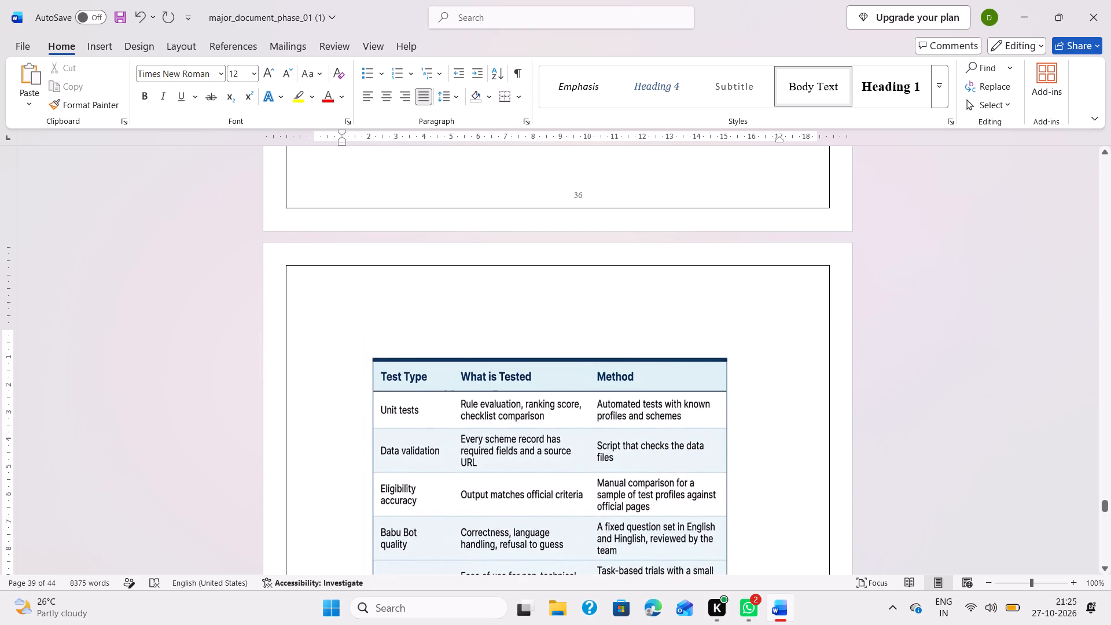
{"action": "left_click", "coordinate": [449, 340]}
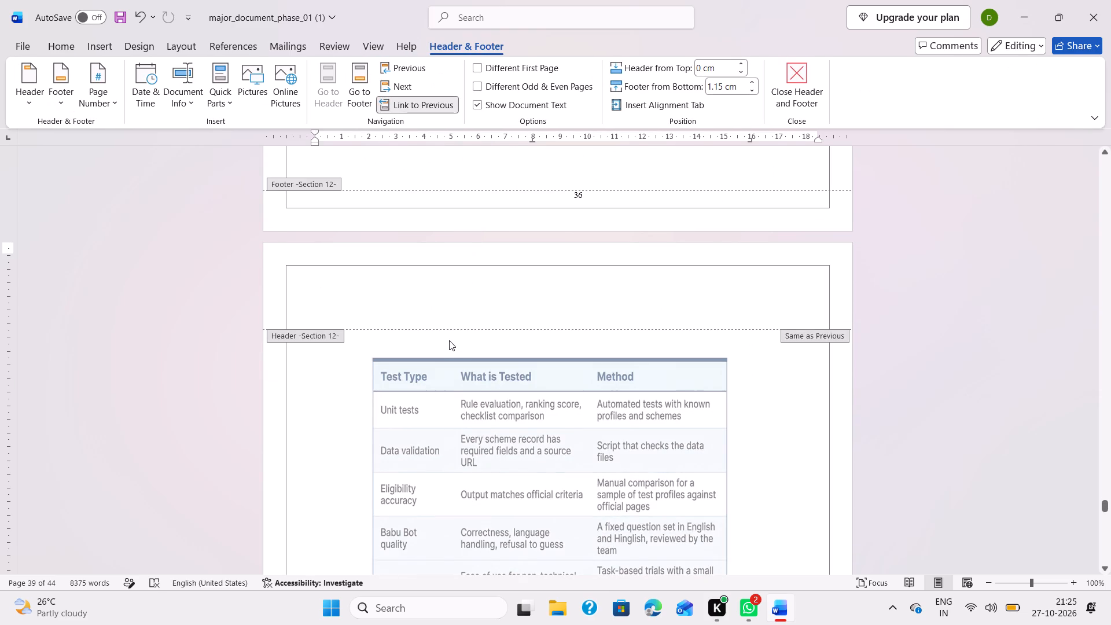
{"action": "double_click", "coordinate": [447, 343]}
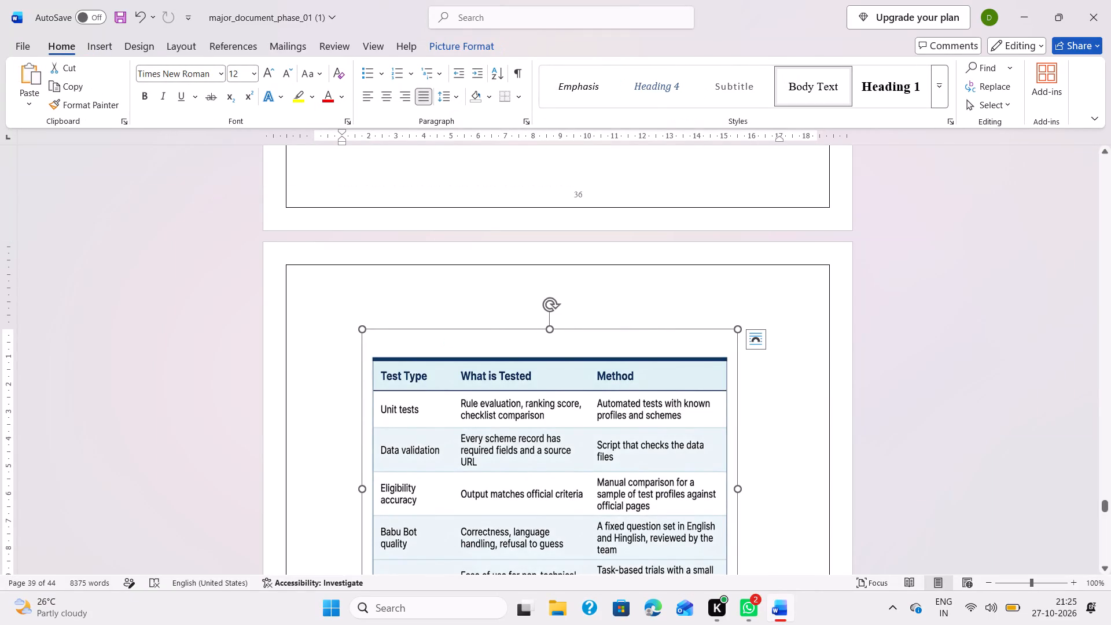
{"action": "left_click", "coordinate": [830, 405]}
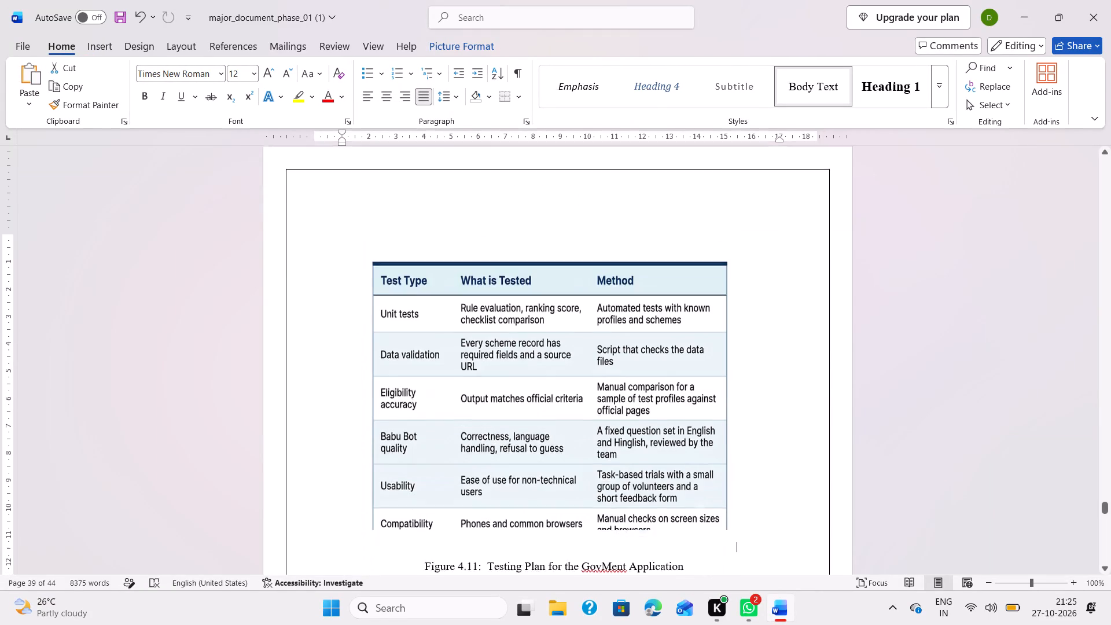
Reduce the gap above the heading 4.12 Privacy and Security to one blank line.
{"action": "scroll", "coordinate": [800, 443], "scroll_direction": "down", "scroll_amount": 3}
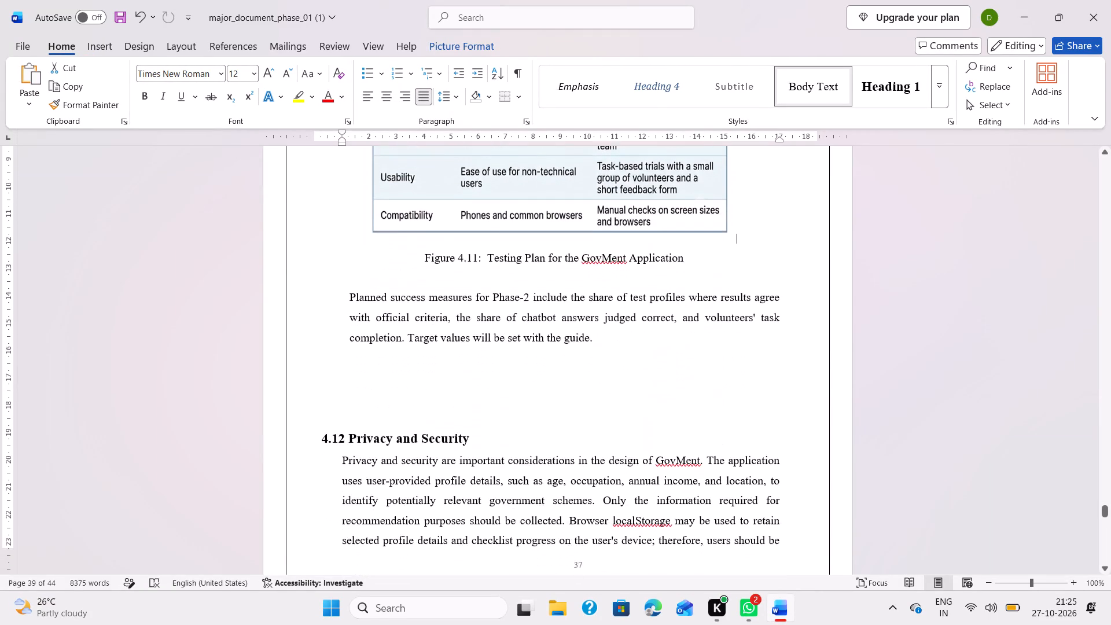
{"action": "left_click", "coordinate": [406, 402]}
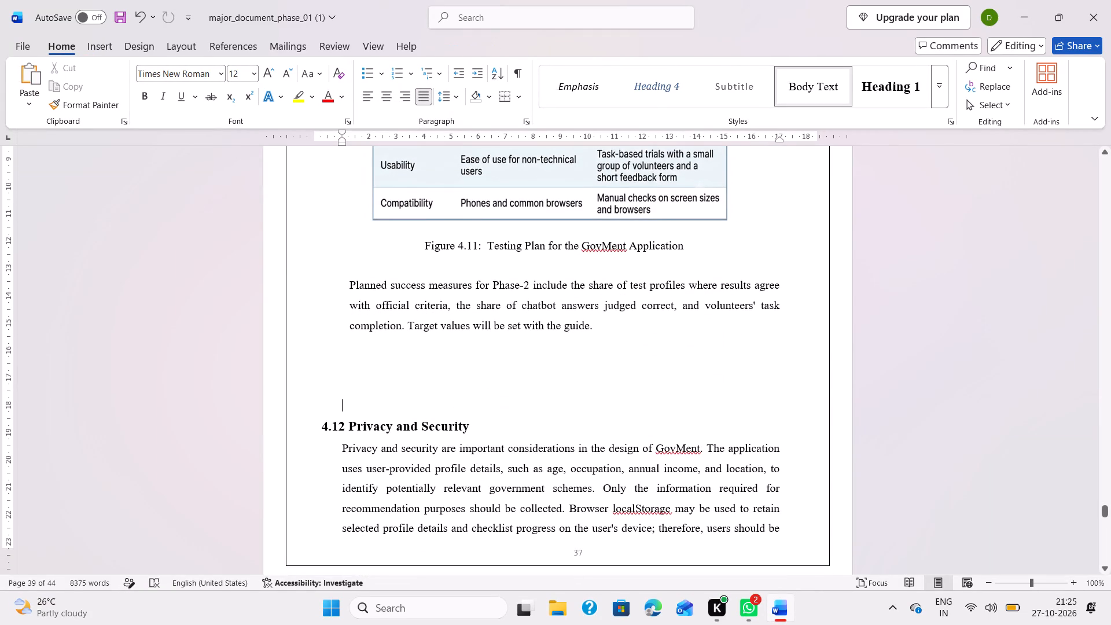
{"action": "key", "text": "BackSpace"}
{"action": "key", "text": "BackSpace"}
{"action": "key", "text": "BackSpace"}
{"action": "key", "text": "BackSpace"}
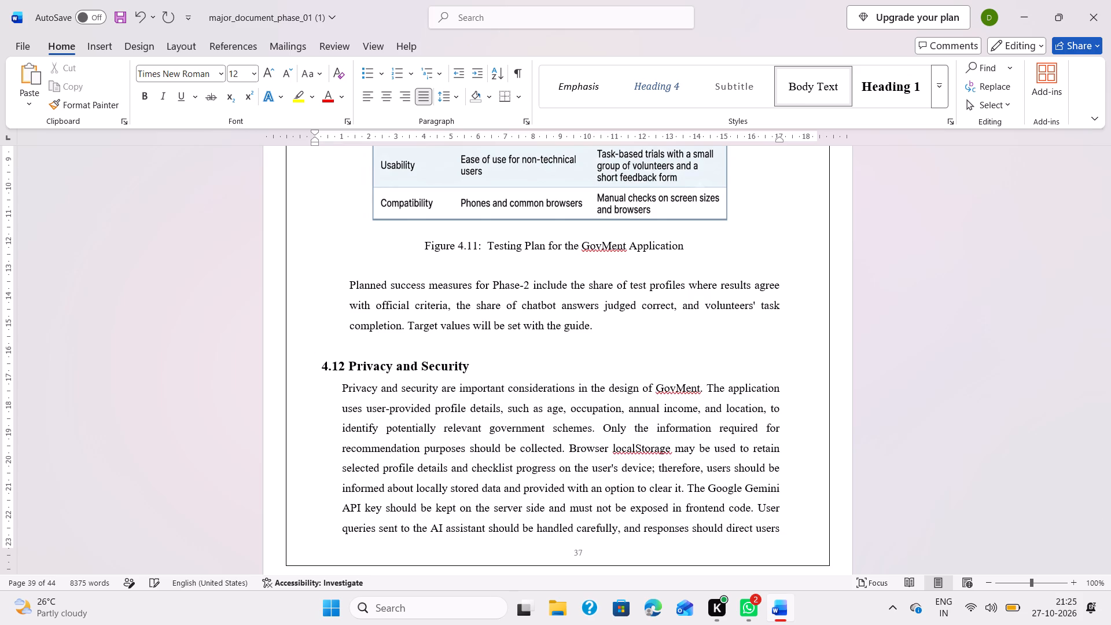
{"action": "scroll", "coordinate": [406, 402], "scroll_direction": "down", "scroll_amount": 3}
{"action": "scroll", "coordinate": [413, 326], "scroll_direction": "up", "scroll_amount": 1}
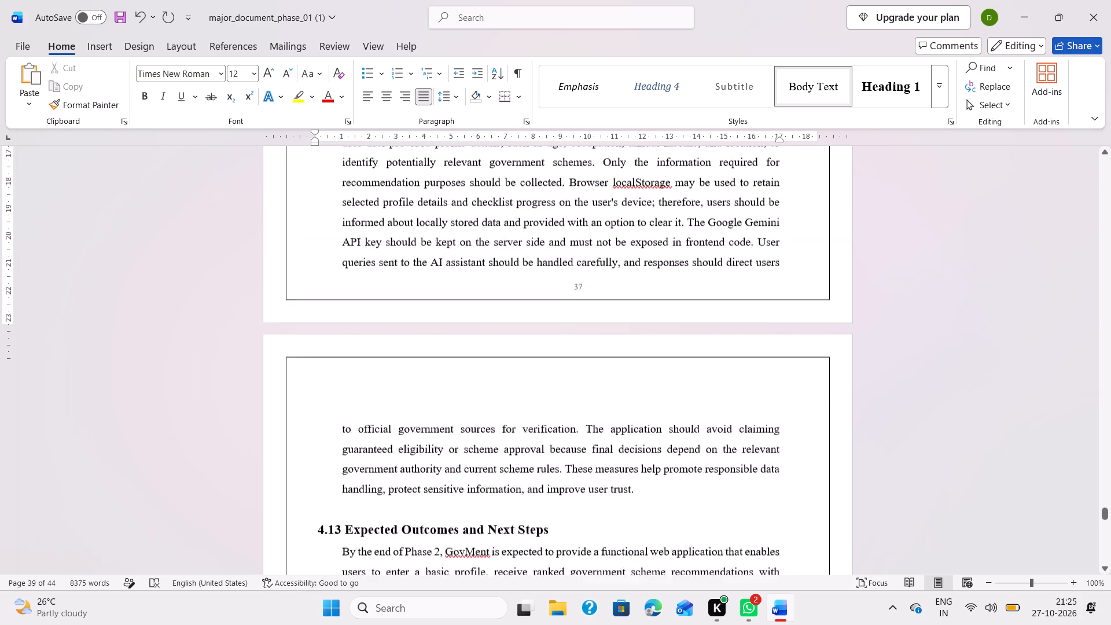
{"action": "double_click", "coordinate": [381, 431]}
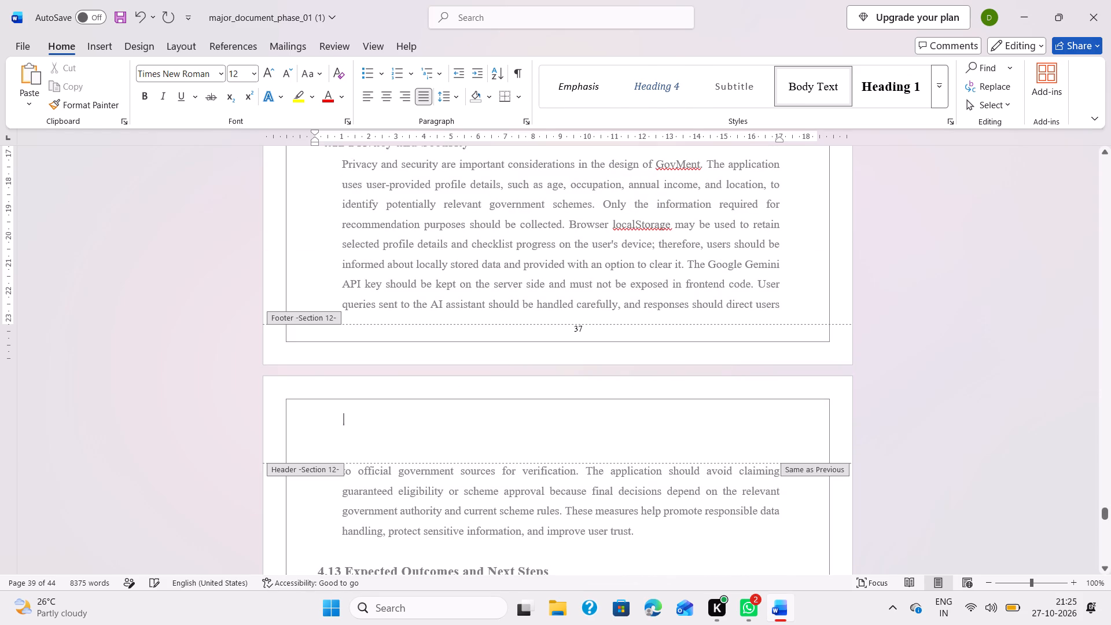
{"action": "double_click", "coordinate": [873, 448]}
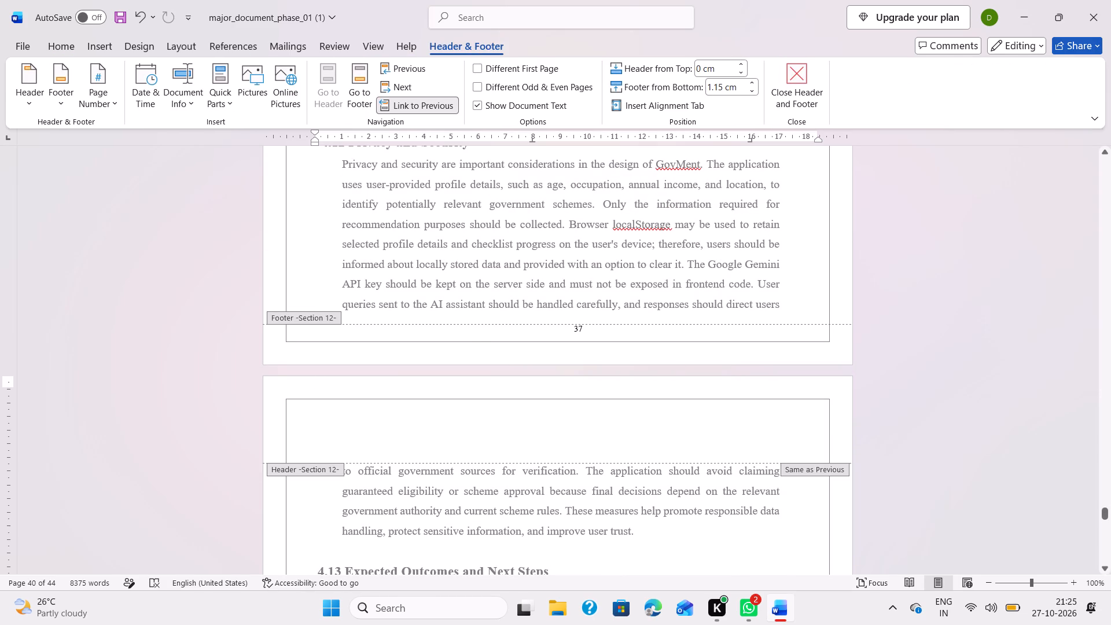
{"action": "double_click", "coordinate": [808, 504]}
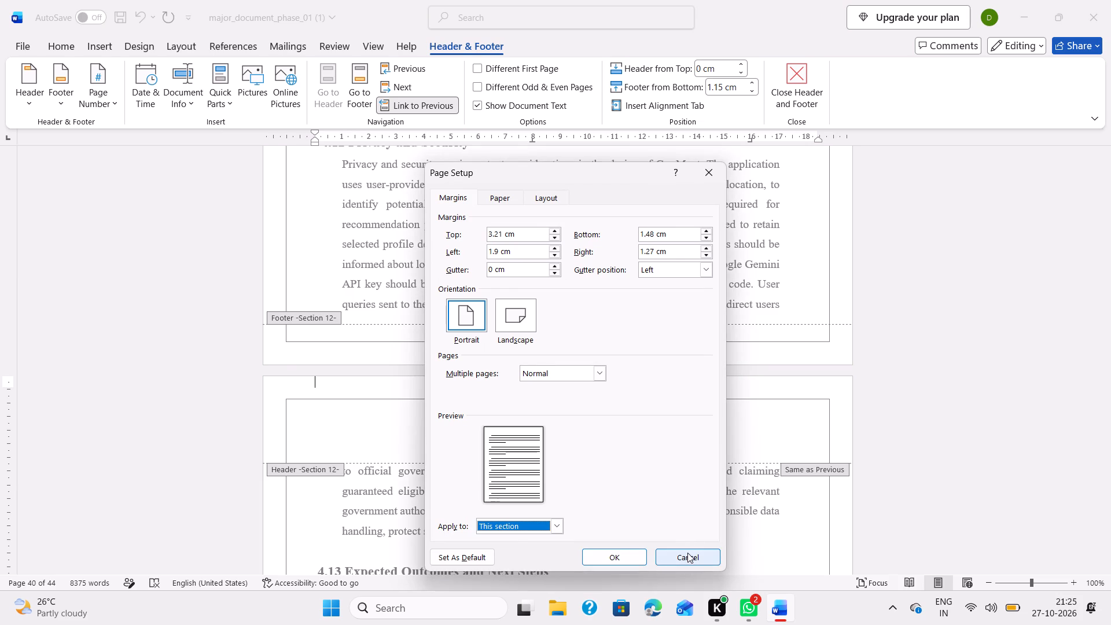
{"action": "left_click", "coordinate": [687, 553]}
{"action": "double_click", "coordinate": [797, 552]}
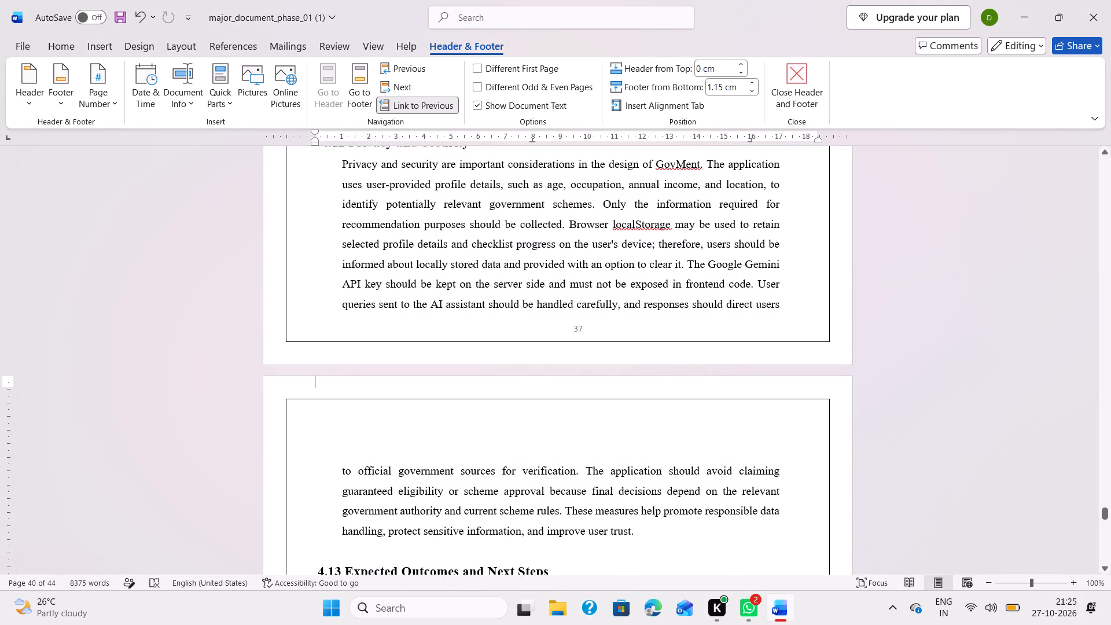
Insert blank lines after the section 4.13 text so that the CHAPTER 5 PROJECT PLANNING heading starts at the top of a new page.
{"action": "scroll", "coordinate": [767, 413], "scroll_direction": "down", "scroll_amount": 2}
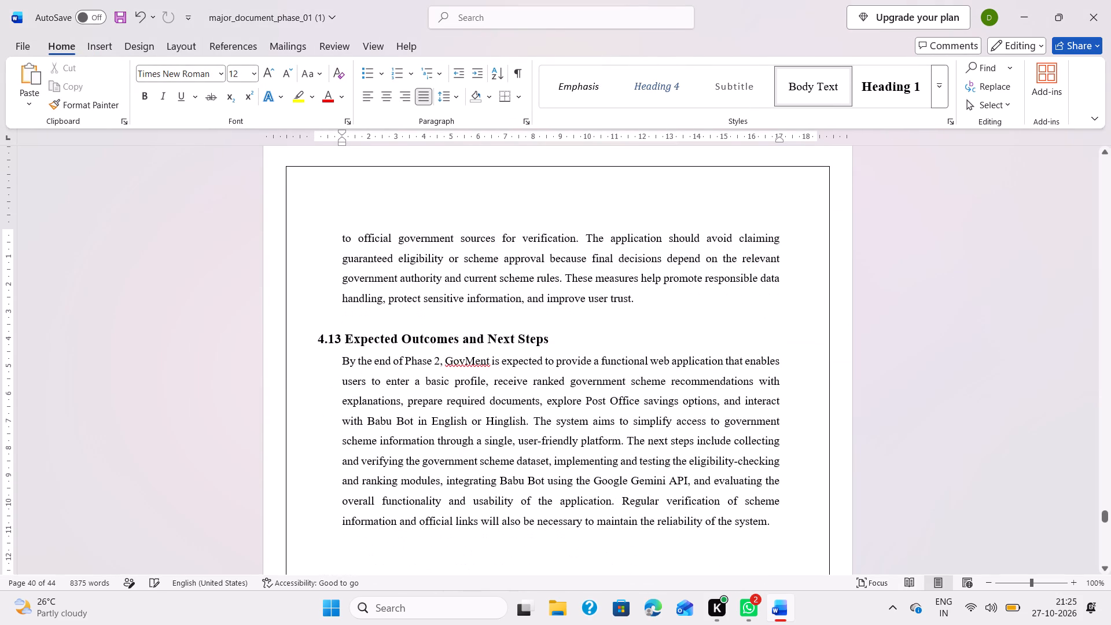
{"action": "scroll", "coordinate": [643, 380], "scroll_direction": "down", "scroll_amount": 1}
{"action": "scroll", "coordinate": [578, 425], "scroll_direction": "down", "scroll_amount": 2}
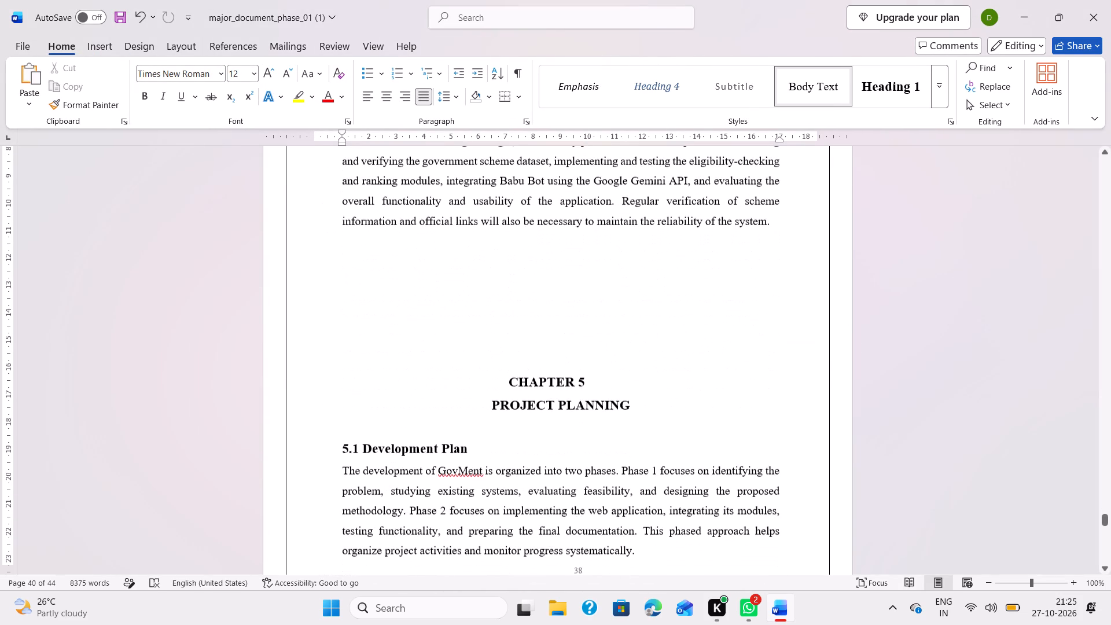
{"action": "left_click", "coordinate": [536, 339]}
{"action": "key", "text": "Return"}
{"action": "key", "text": "Return"}
{"action": "key", "text": "Return"}
{"action": "key", "text": "Return"}
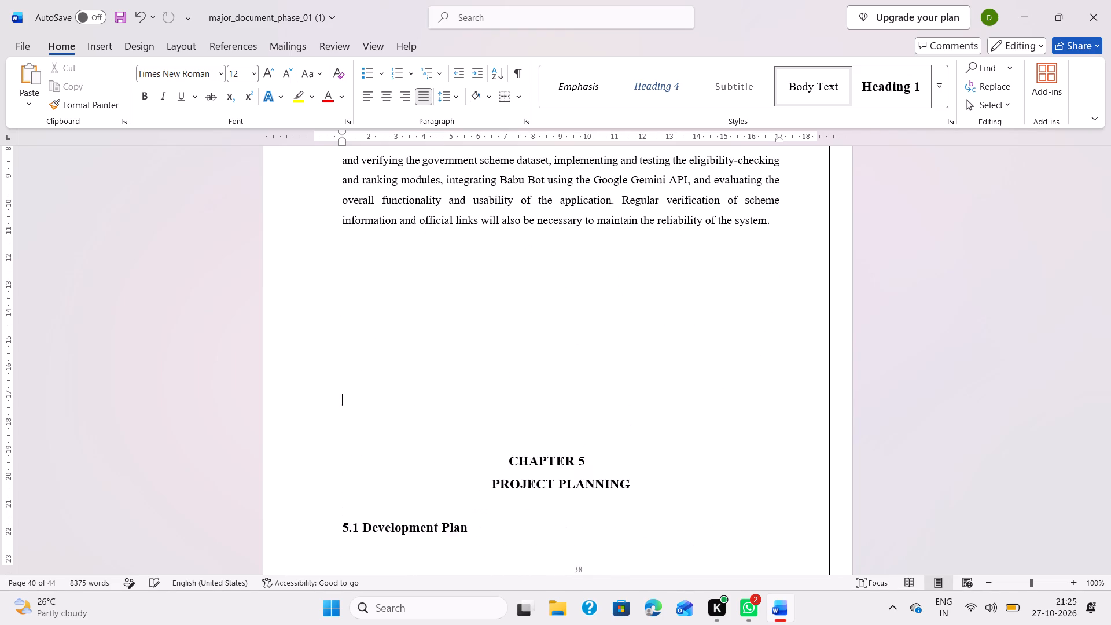
{"action": "key", "text": "Return"}
{"action": "key", "text": "Return"}
{"action": "key", "text": "Return"}
{"action": "key", "text": "Return"}
{"action": "key", "text": "Return"}
{"action": "key", "text": "Return"}
{"action": "key", "text": "Return"}
{"action": "scroll", "coordinate": [536, 339], "scroll_direction": "down", "scroll_amount": 2}
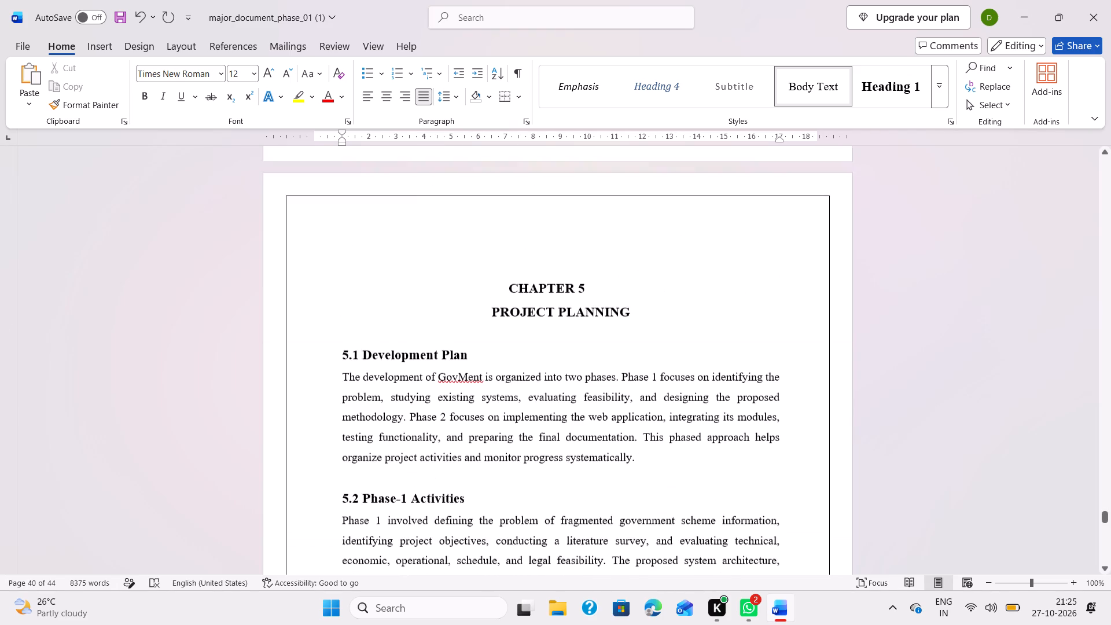
{"action": "scroll", "coordinate": [536, 339], "scroll_direction": "down", "scroll_amount": 1}
{"action": "scroll", "coordinate": [536, 339], "scroll_direction": "up", "scroll_amount": 1}
{"action": "key", "text": "BackSpace"}
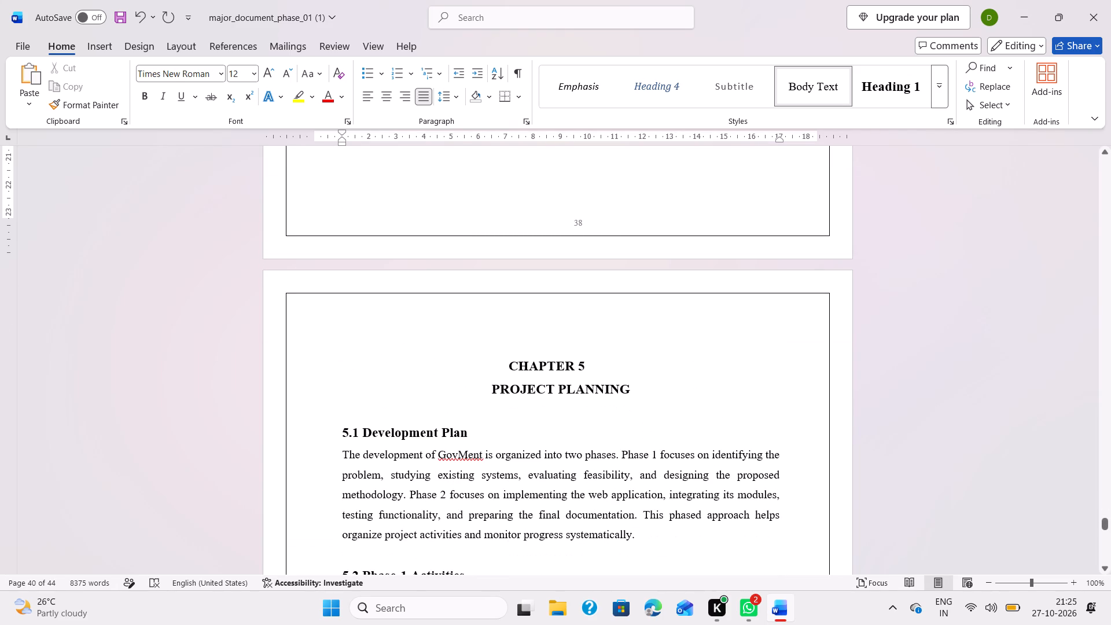
Add three spaces before CHAPTER 5 to centre it over the PROJECT PLANNING title.
{"action": "left_click", "coordinate": [504, 366]}
{"action": "key", "text": "space"}
{"action": "key", "text": "space"}
{"action": "key", "text": "space"}
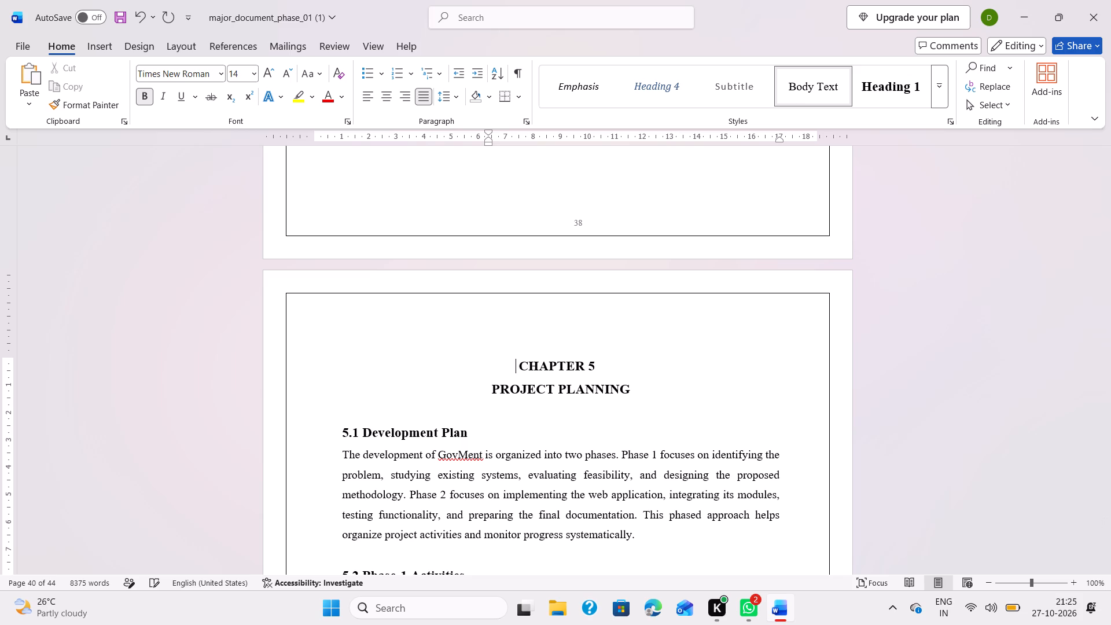
Check the layout of the Chapter 5 pages from the development plan through the project schedule and deliverables to the document's end.
{"action": "scroll", "coordinate": [604, 364], "scroll_direction": "down", "scroll_amount": 3}
{"action": "scroll", "coordinate": [558, 352], "scroll_direction": "down", "scroll_amount": 3}
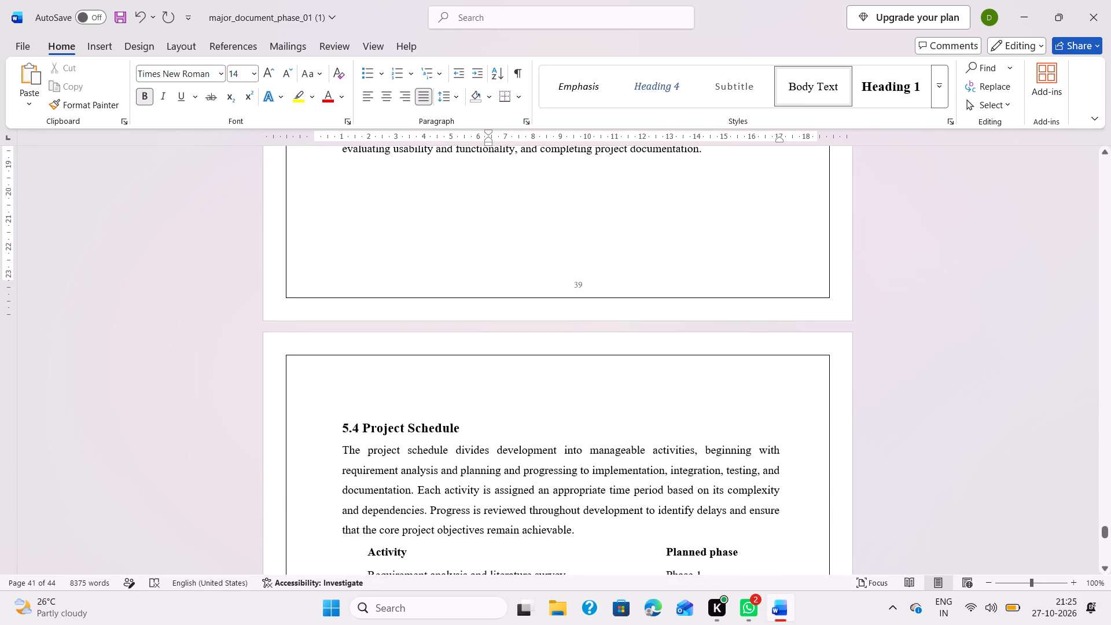
{"action": "left_click", "coordinate": [377, 406]}
{"action": "scroll", "coordinate": [378, 385], "scroll_direction": "down", "scroll_amount": 2}
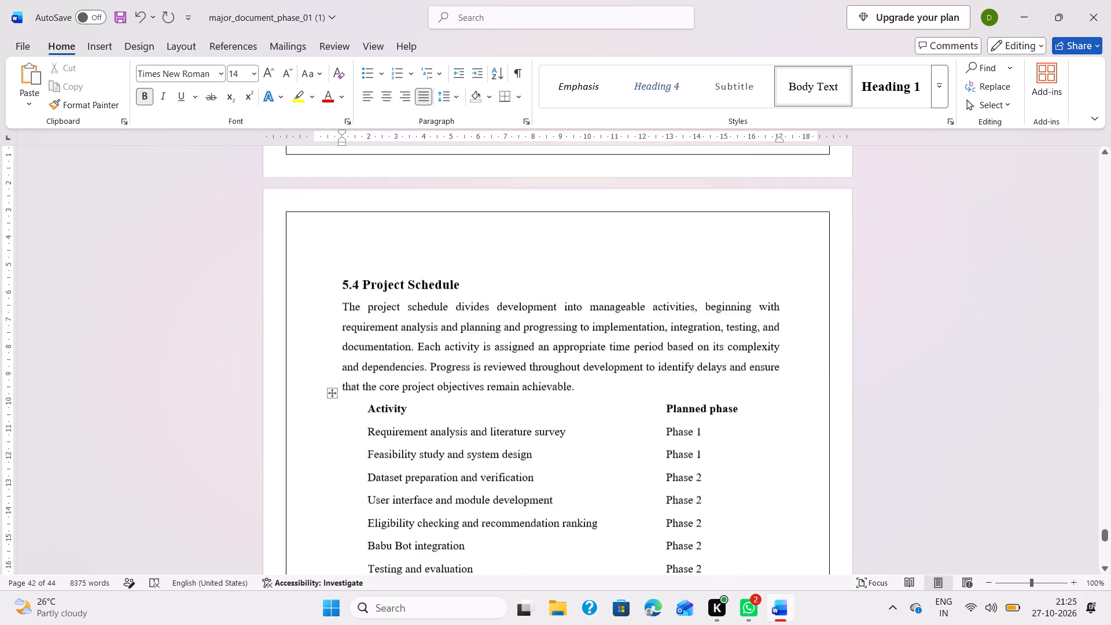
{"action": "scroll", "coordinate": [474, 372], "scroll_direction": "down", "scroll_amount": 1}
{"action": "scroll", "coordinate": [485, 444], "scroll_direction": "down", "scroll_amount": 2}
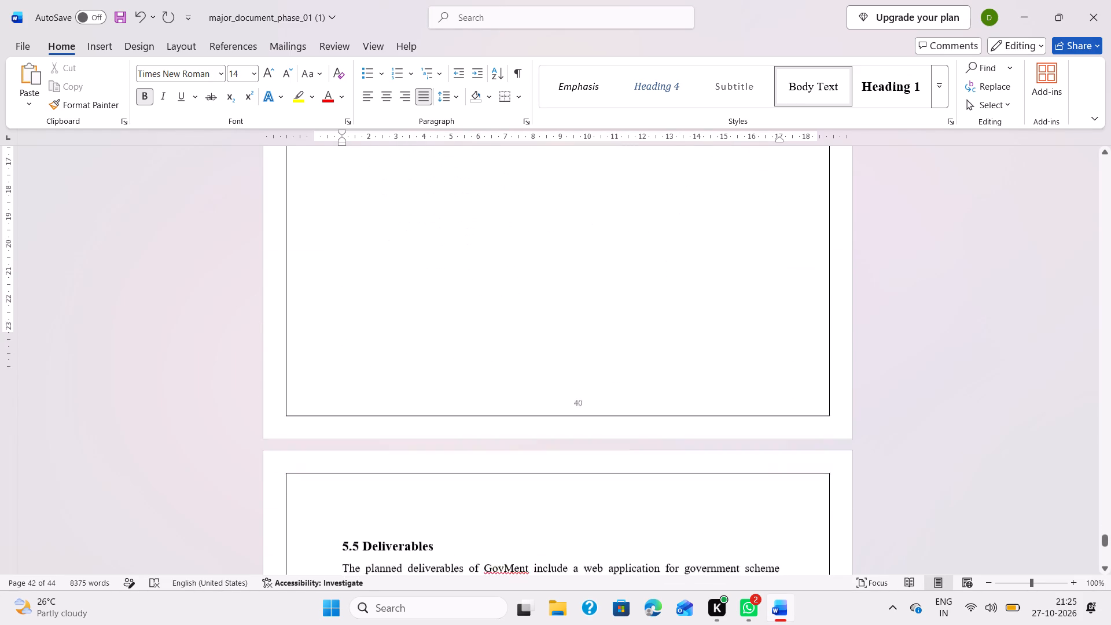
{"action": "scroll", "coordinate": [494, 419], "scroll_direction": "down", "scroll_amount": 1}
{"action": "left_click", "coordinate": [360, 414]}
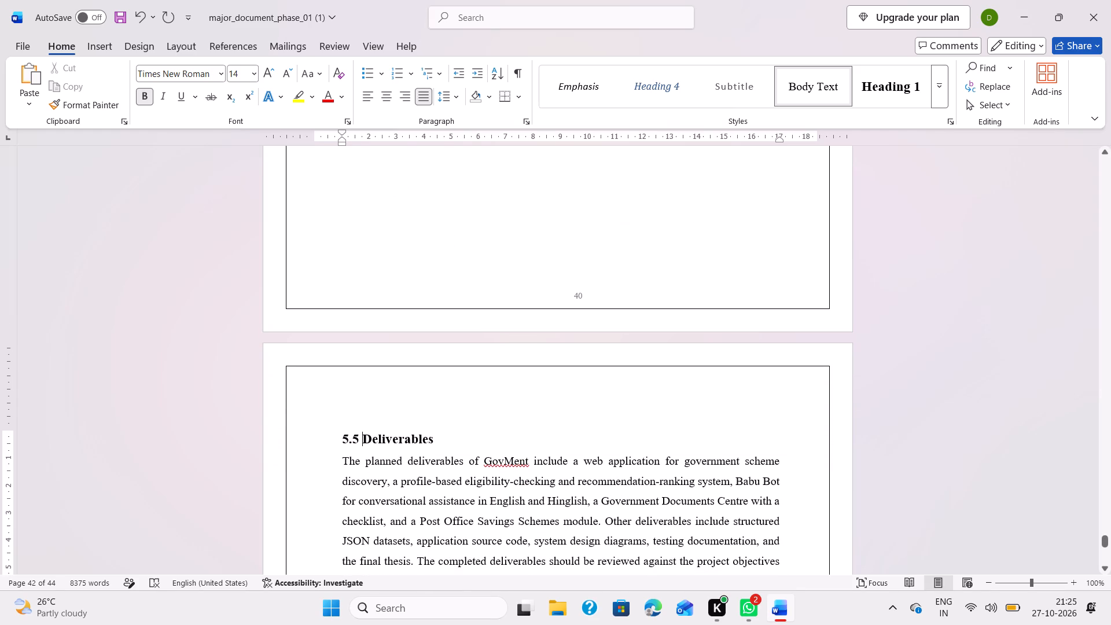
{"action": "scroll", "coordinate": [561, 368], "scroll_direction": "up", "scroll_amount": 6}
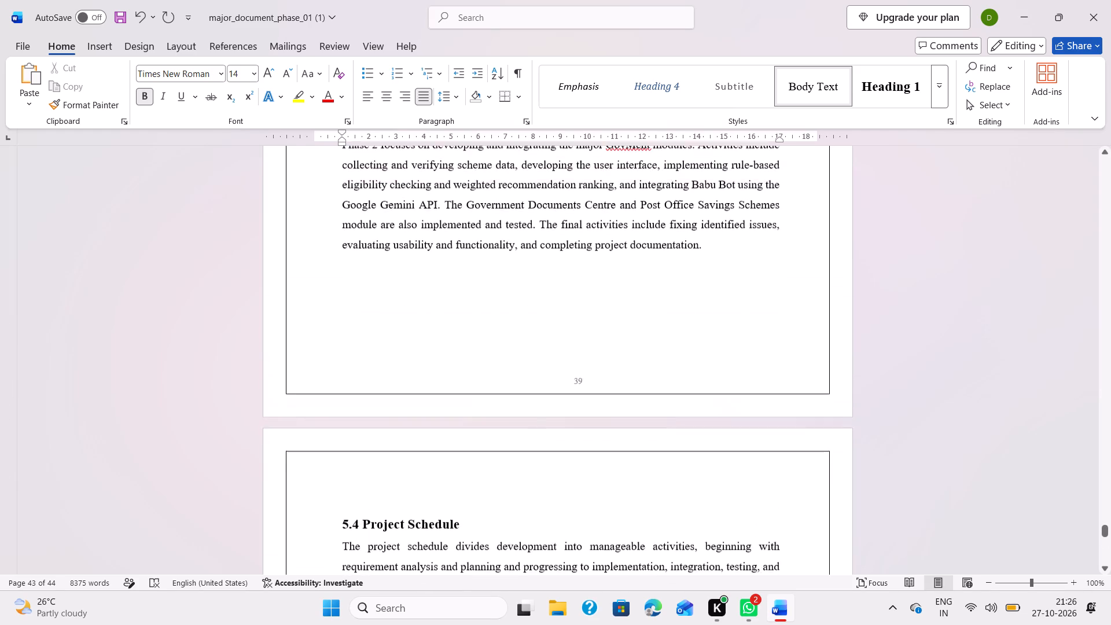
{"action": "scroll", "coordinate": [561, 368], "scroll_direction": "down", "scroll_amount": 9}
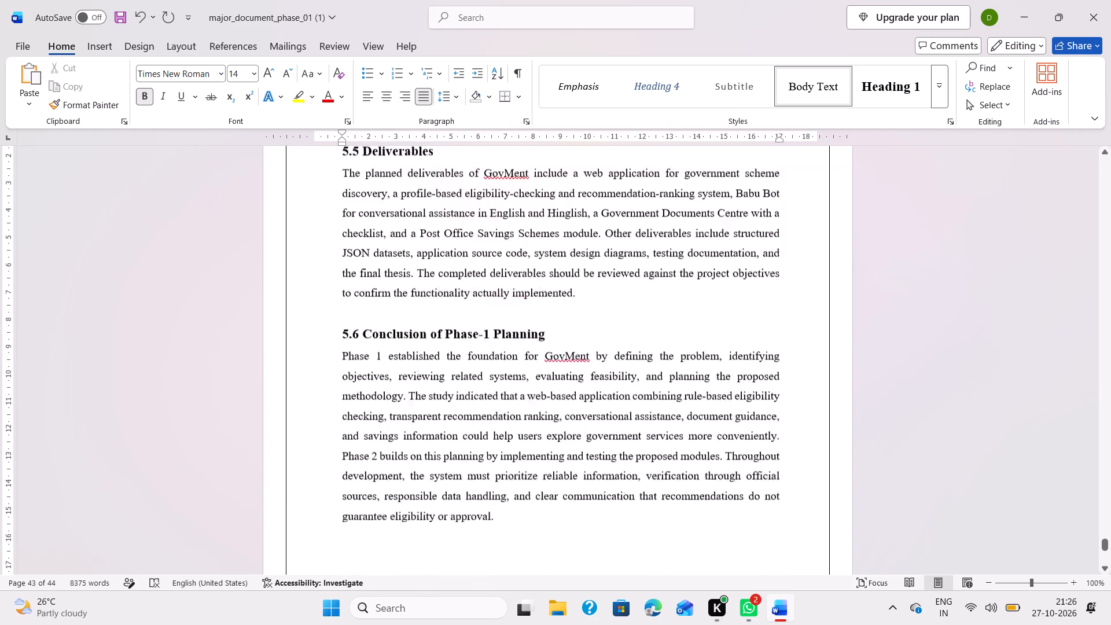
{"action": "scroll", "coordinate": [561, 368], "scroll_direction": "down", "scroll_amount": 8}
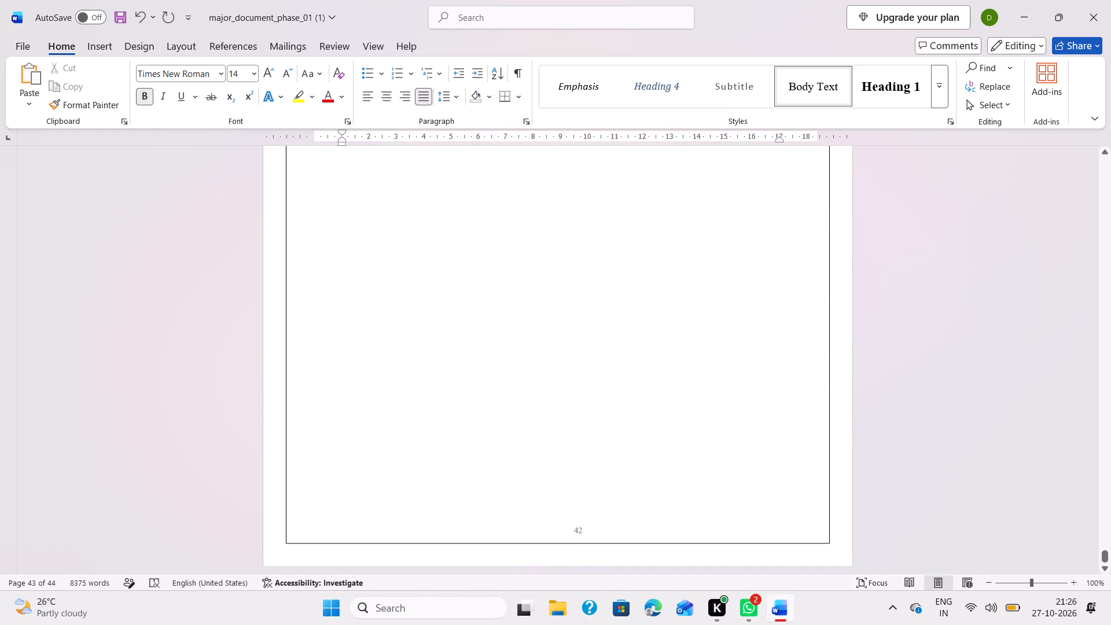
{"action": "scroll", "coordinate": [561, 368], "scroll_direction": "down", "scroll_amount": 4}
{"action": "scroll", "coordinate": [561, 368], "scroll_direction": "up", "scroll_amount": 13}
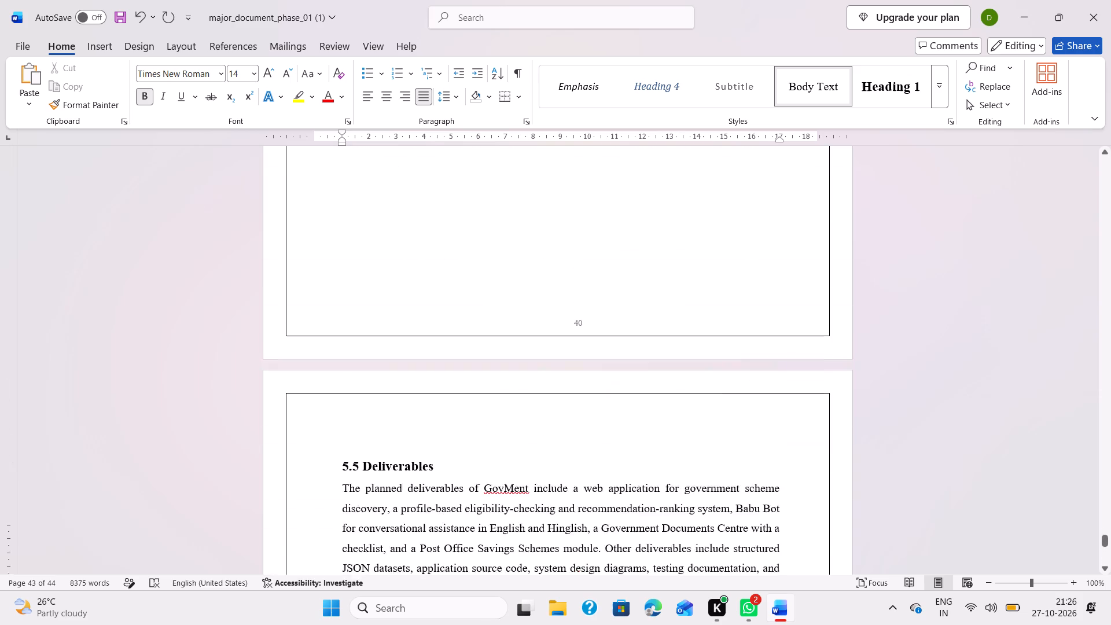
Check the layout of the Acknowledgement and Abstract pages in the front matter.
{"action": "scroll", "coordinate": [561, 368], "scroll_direction": "up", "scroll_amount": 20}
{"action": "scroll", "coordinate": [561, 368], "scroll_direction": "up", "scroll_amount": 2}
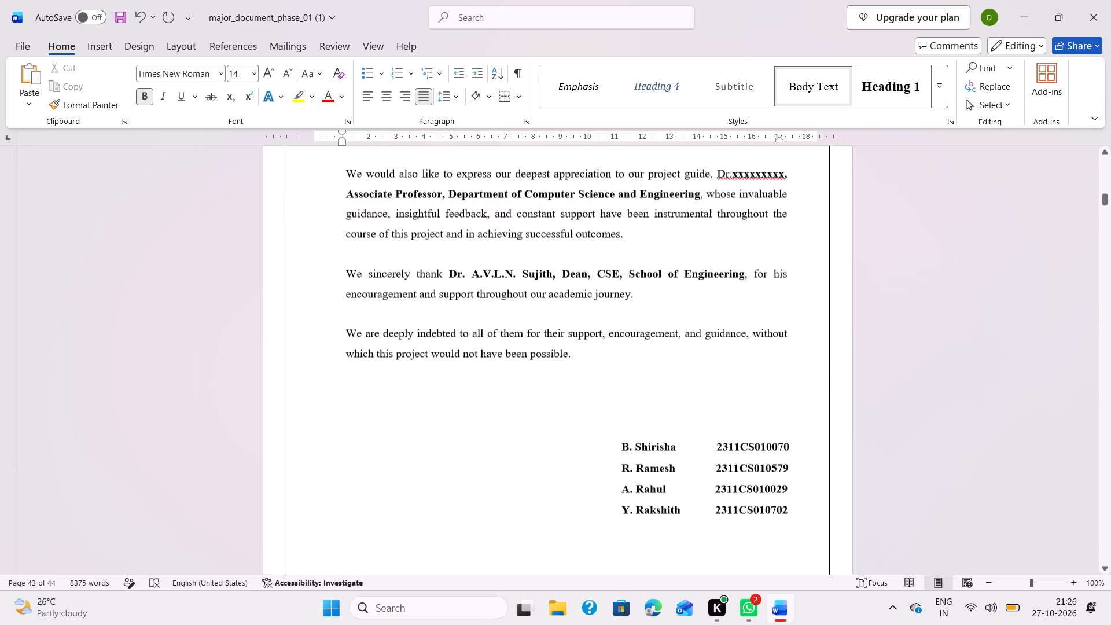
{"action": "scroll", "coordinate": [561, 368], "scroll_direction": "up", "scroll_amount": 1}
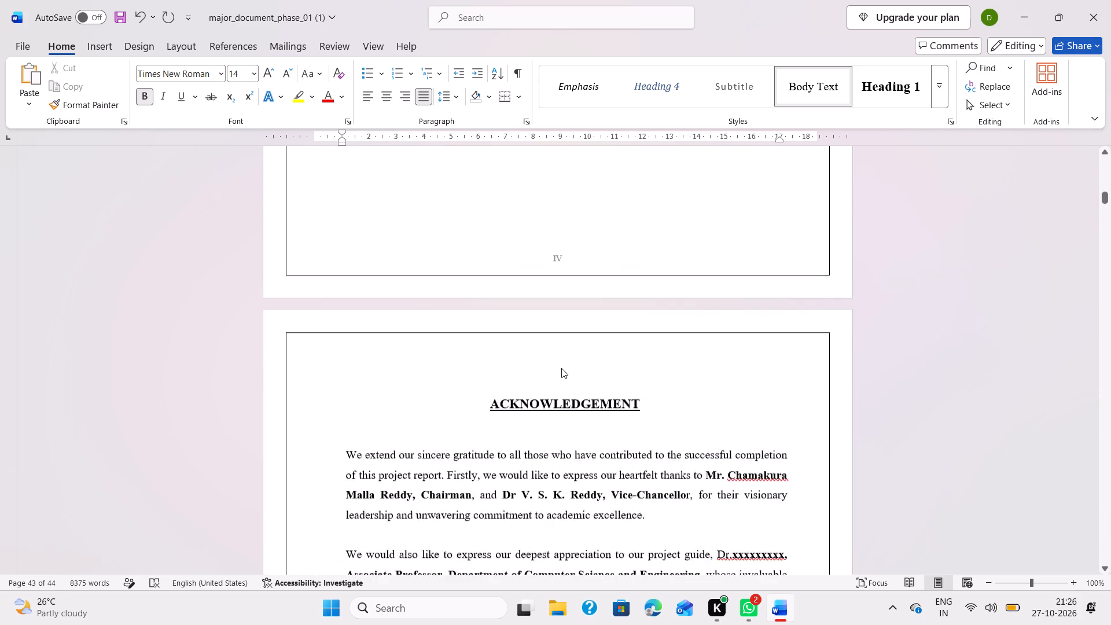
{"action": "scroll", "coordinate": [561, 368], "scroll_direction": "down", "scroll_amount": 5}
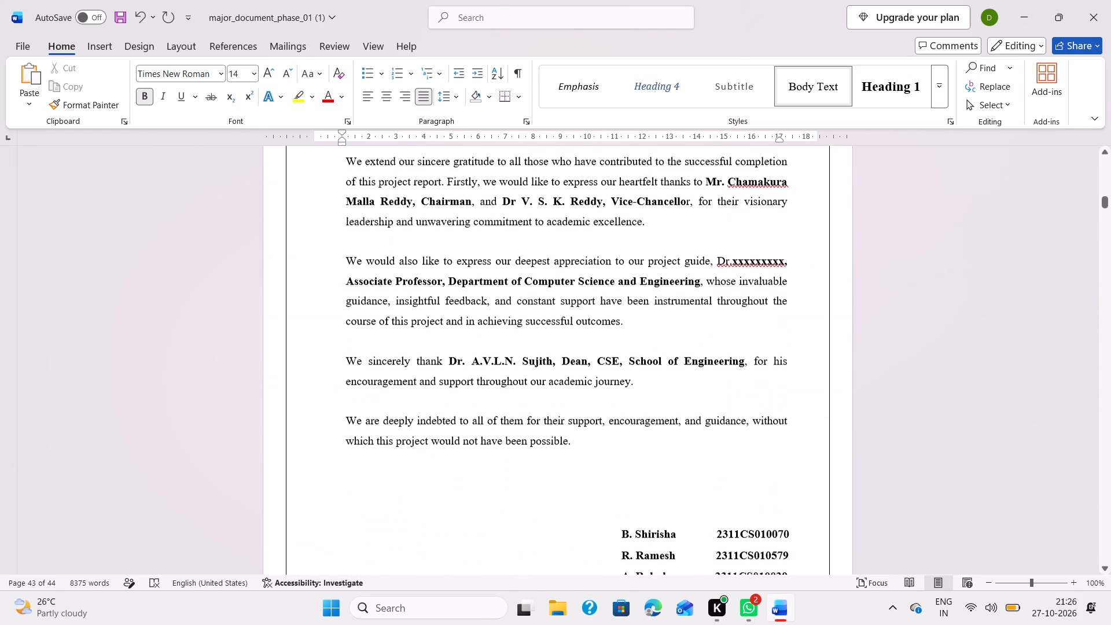
{"action": "scroll", "coordinate": [561, 368], "scroll_direction": "down", "scroll_amount": 4}
{"action": "scroll", "coordinate": [561, 368], "scroll_direction": "up", "scroll_amount": 4}
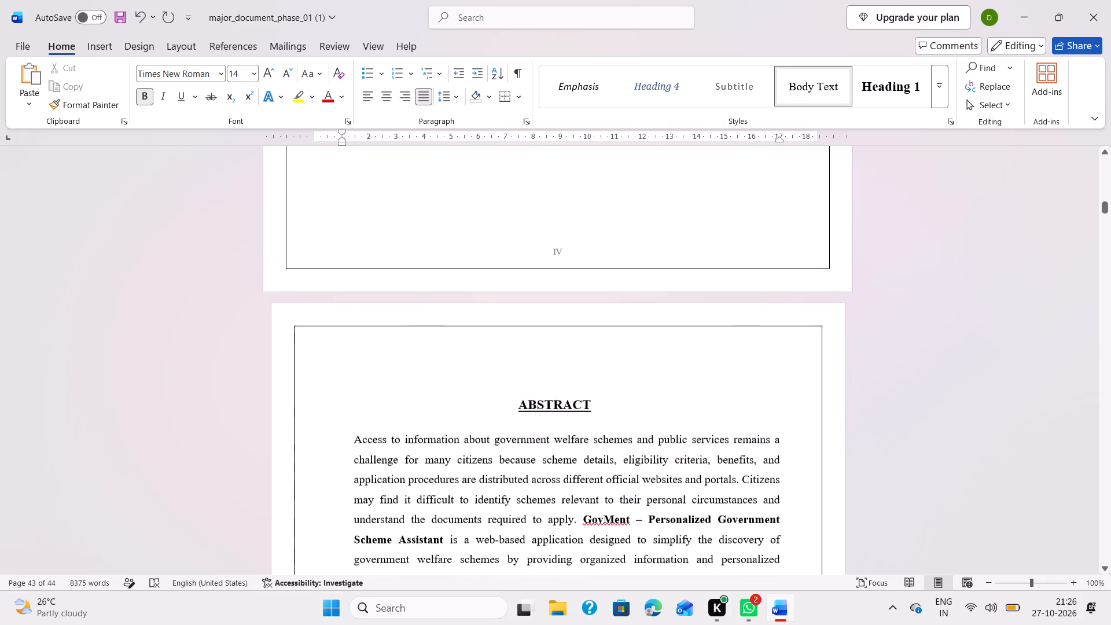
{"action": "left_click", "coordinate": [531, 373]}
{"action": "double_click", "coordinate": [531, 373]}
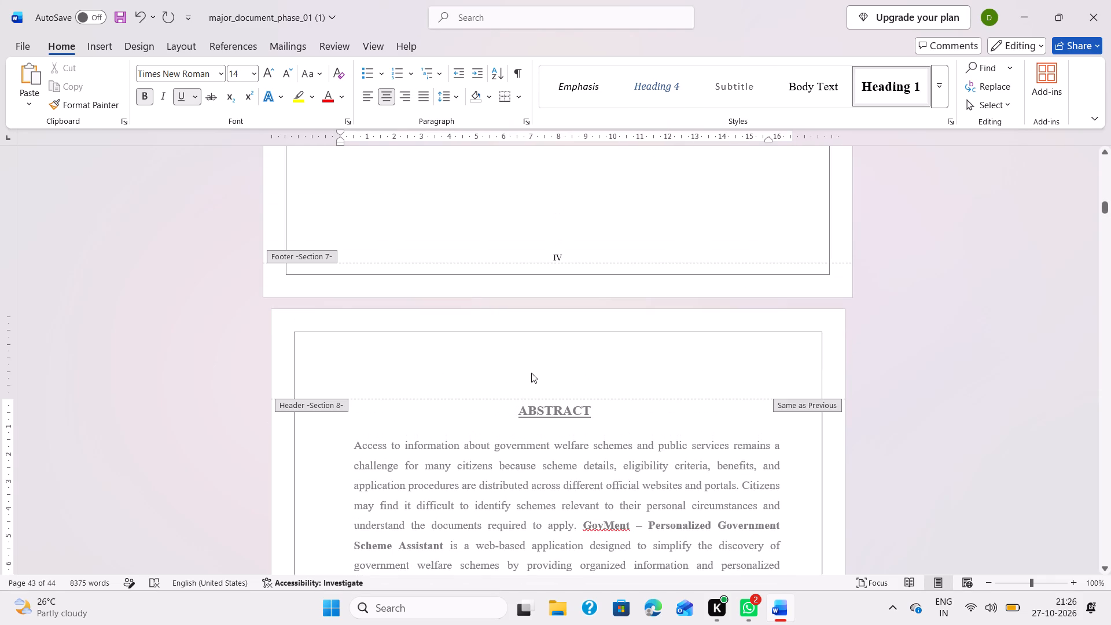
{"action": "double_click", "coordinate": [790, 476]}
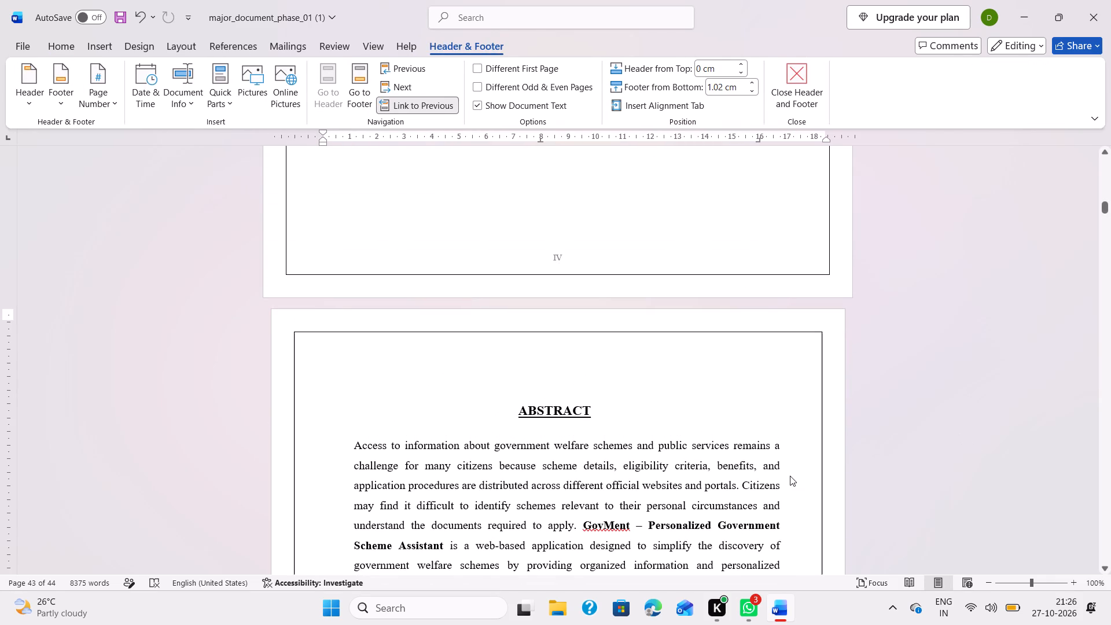
Add five spaces before the TABLE OF CONTENTS heading to bring it closer to the page centre.
{"action": "scroll", "coordinate": [691, 434], "scroll_direction": "down", "scroll_amount": 5}
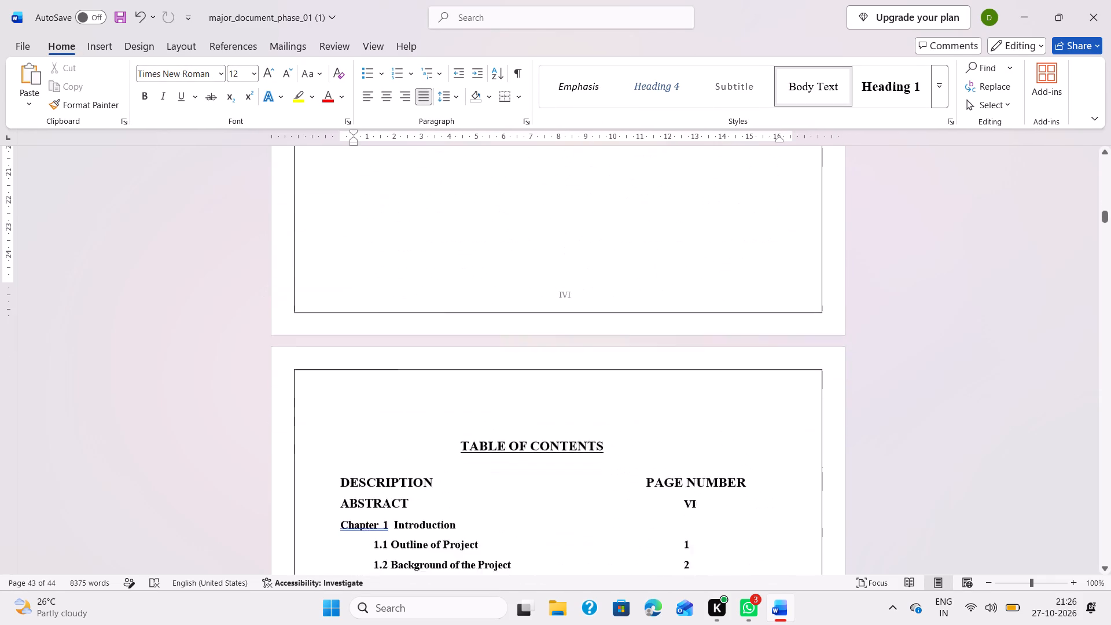
{"action": "scroll", "coordinate": [691, 434], "scroll_direction": "down", "scroll_amount": 1}
{"action": "scroll", "coordinate": [678, 394], "scroll_direction": "up", "scroll_amount": 2}
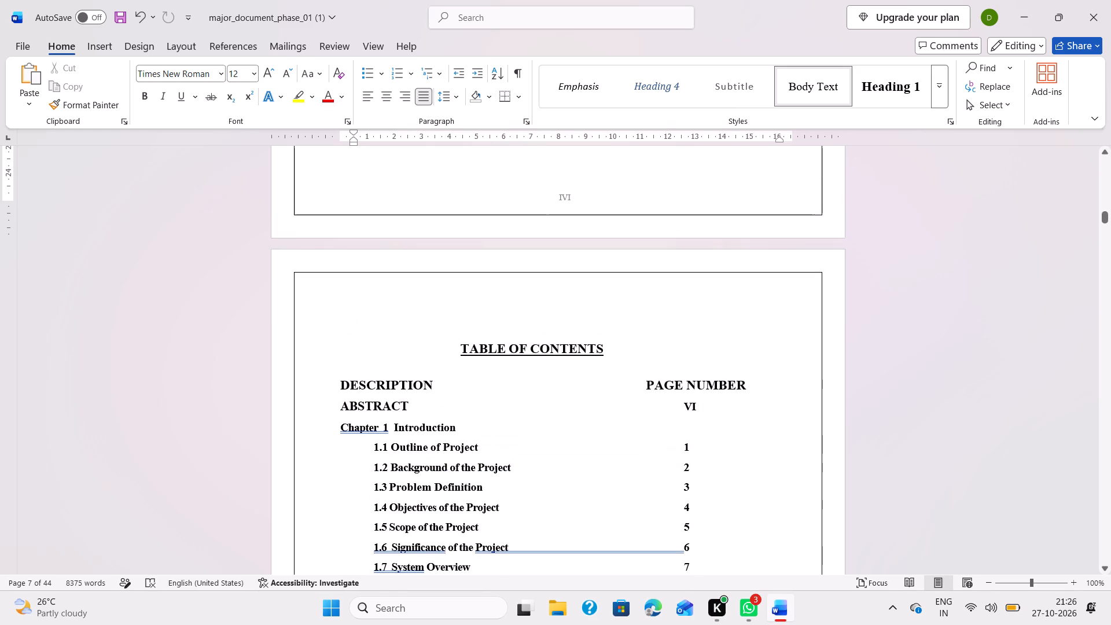
{"action": "left_click", "coordinate": [460, 345]}
{"action": "key", "text": "space"}
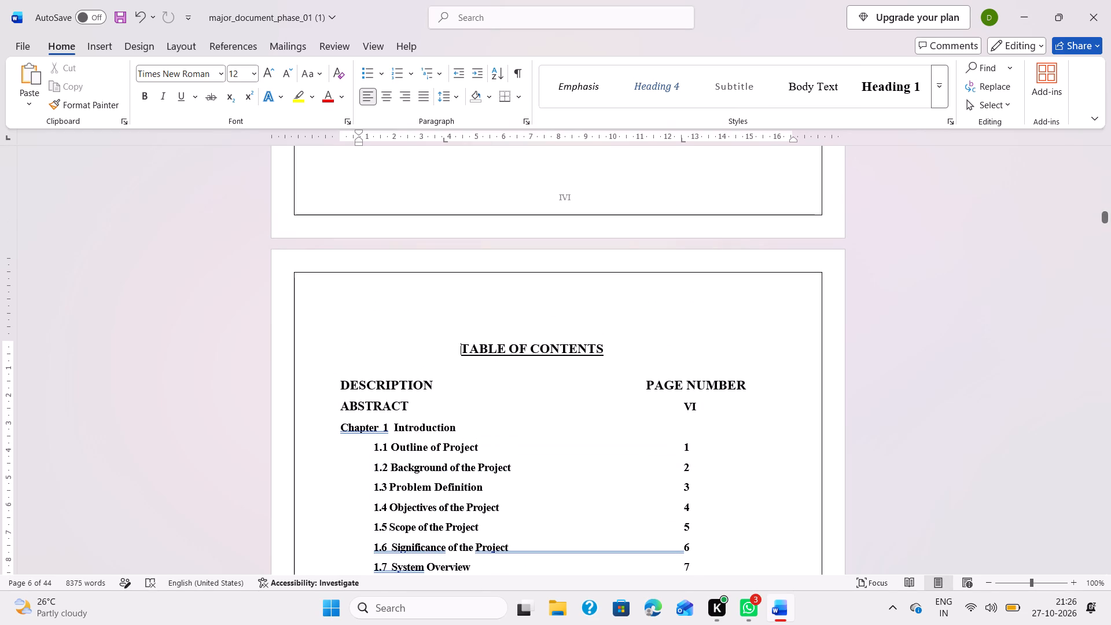
{"action": "key", "text": "space"}
{"action": "key", "text": "space"}
{"action": "key", "text": "space"}
{"action": "key", "text": "space"}
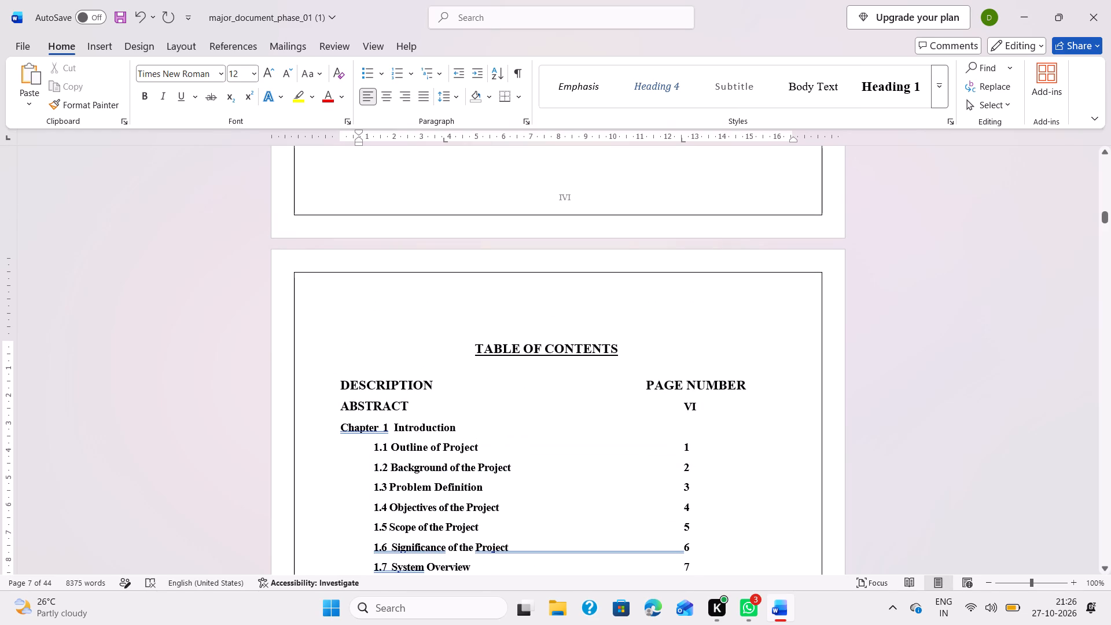
Insert a blank line below the TABLE OF CONTENTS heading.
{"action": "left_click", "coordinate": [624, 349]}
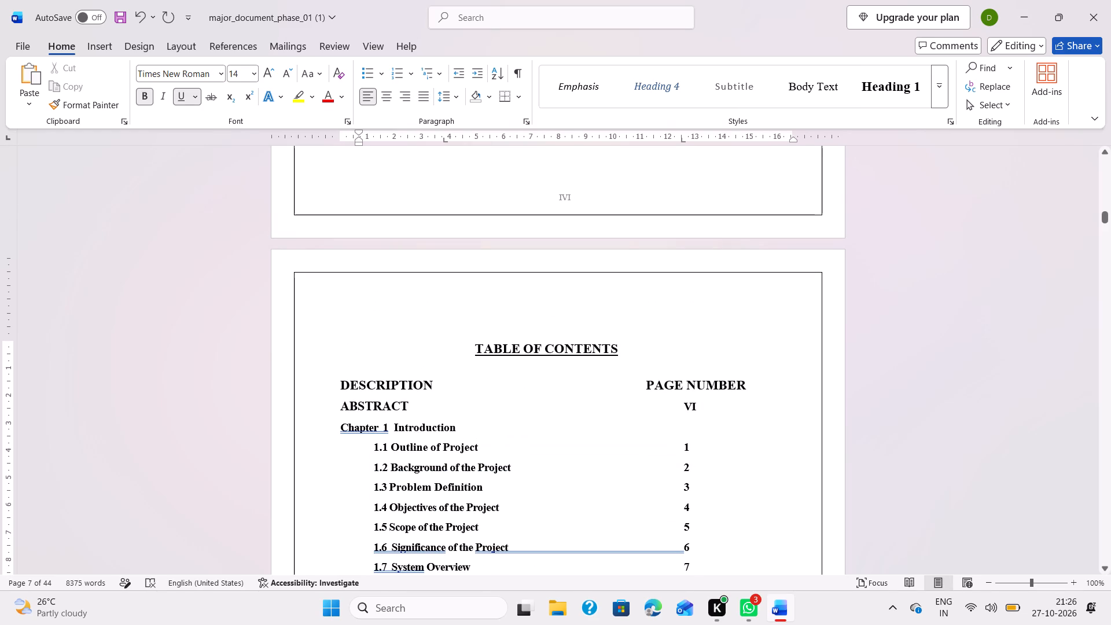
{"action": "key", "text": "Return"}
Check the layout of the table of contents entries and the list of figures up to the start of Chapter 1.
{"action": "scroll", "coordinate": [601, 396], "scroll_direction": "down", "scroll_amount": 3}
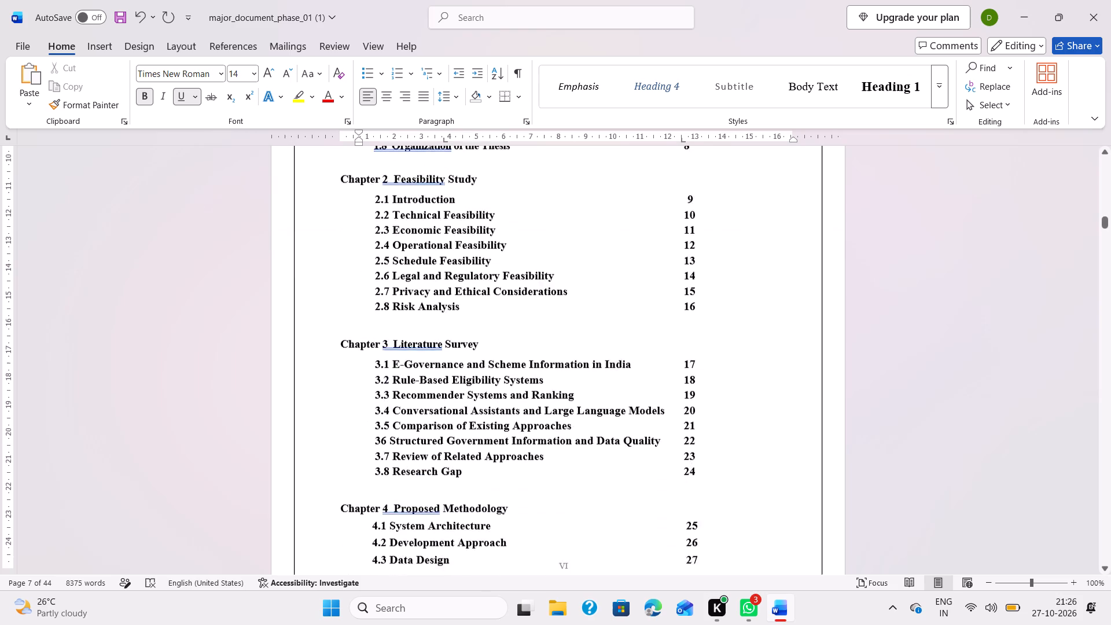
{"action": "scroll", "coordinate": [601, 396], "scroll_direction": "down", "scroll_amount": 1}
{"action": "scroll", "coordinate": [595, 340], "scroll_direction": "down", "scroll_amount": 2}
{"action": "scroll", "coordinate": [550, 419], "scroll_direction": "down", "scroll_amount": 1}
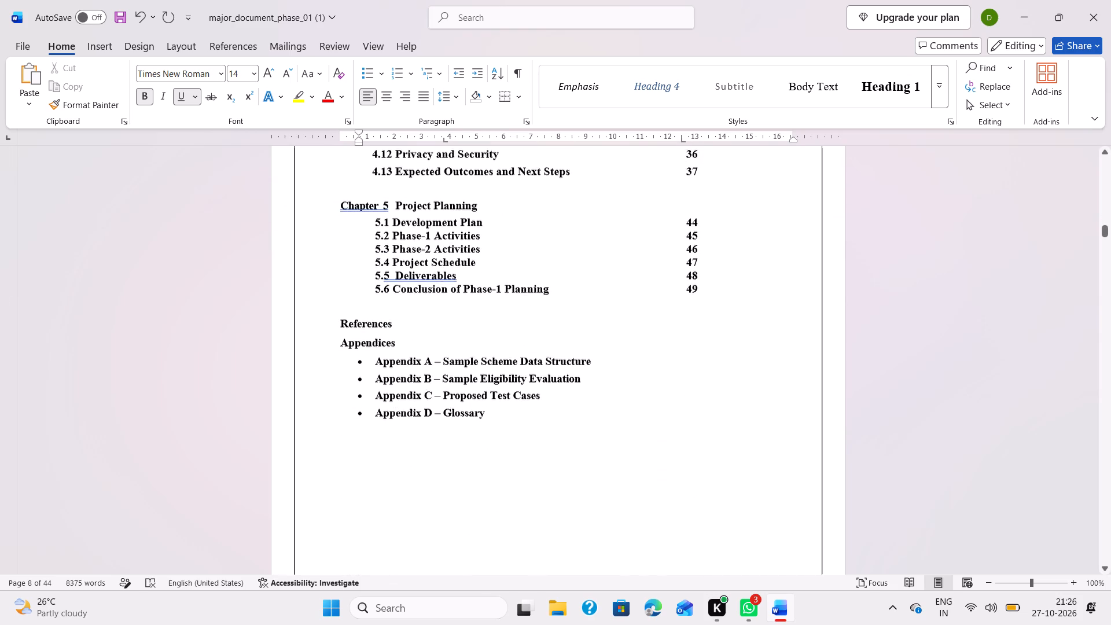
{"action": "scroll", "coordinate": [550, 419], "scroll_direction": "down", "scroll_amount": 6}
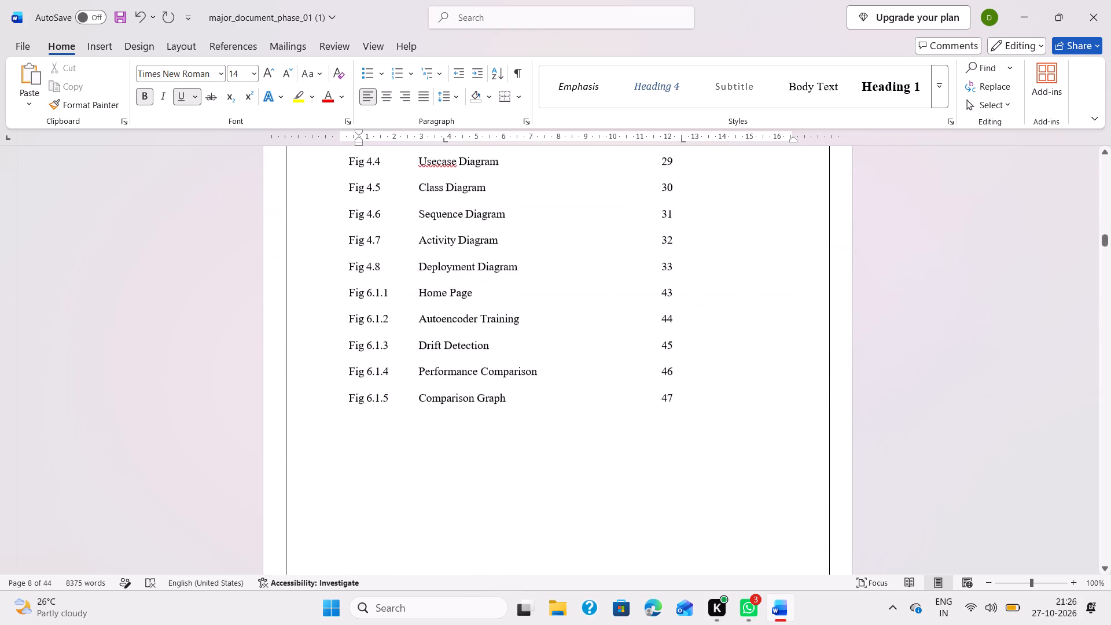
{"action": "scroll", "coordinate": [550, 419], "scroll_direction": "down", "scroll_amount": 4}
Remove the blank line between the CHAPTER – 1 and INTRODUCTION headings.
{"action": "scroll", "coordinate": [550, 419], "scroll_direction": "up", "scroll_amount": 1}
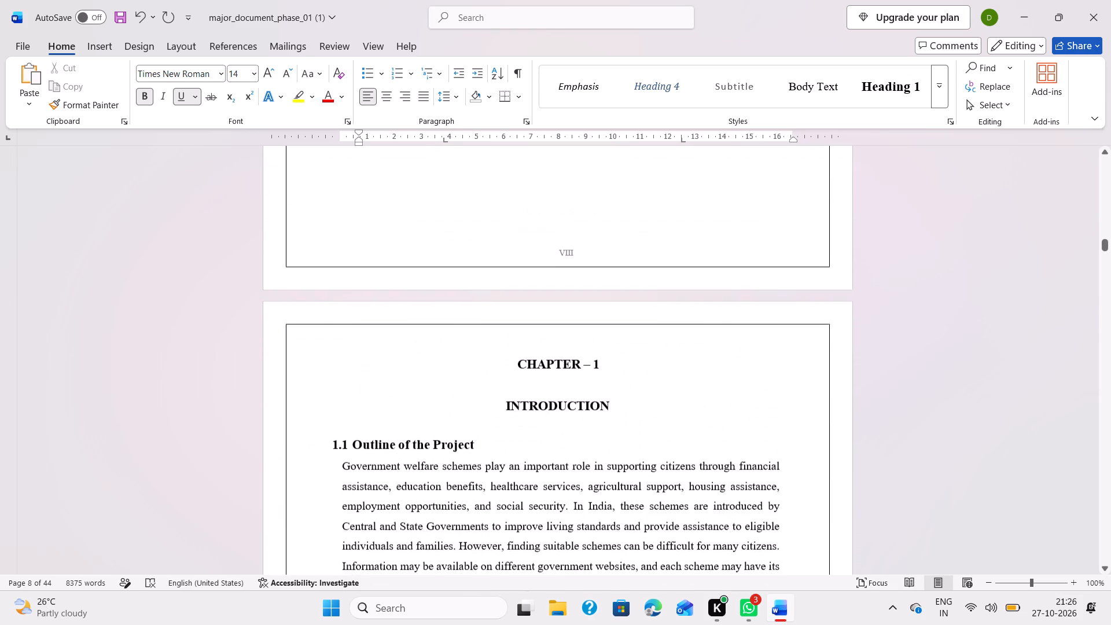
{"action": "left_click", "coordinate": [525, 389]}
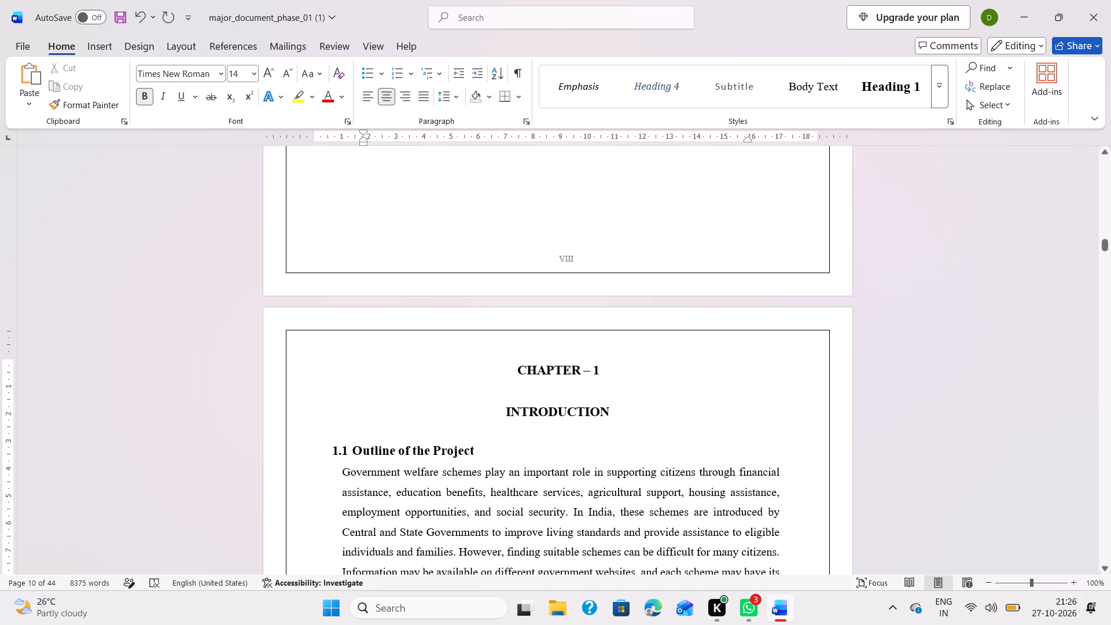
{"action": "key", "text": "BackSpace"}
{"action": "key", "text": "BackSpace"}
{"action": "key", "text": "BackSpace"}
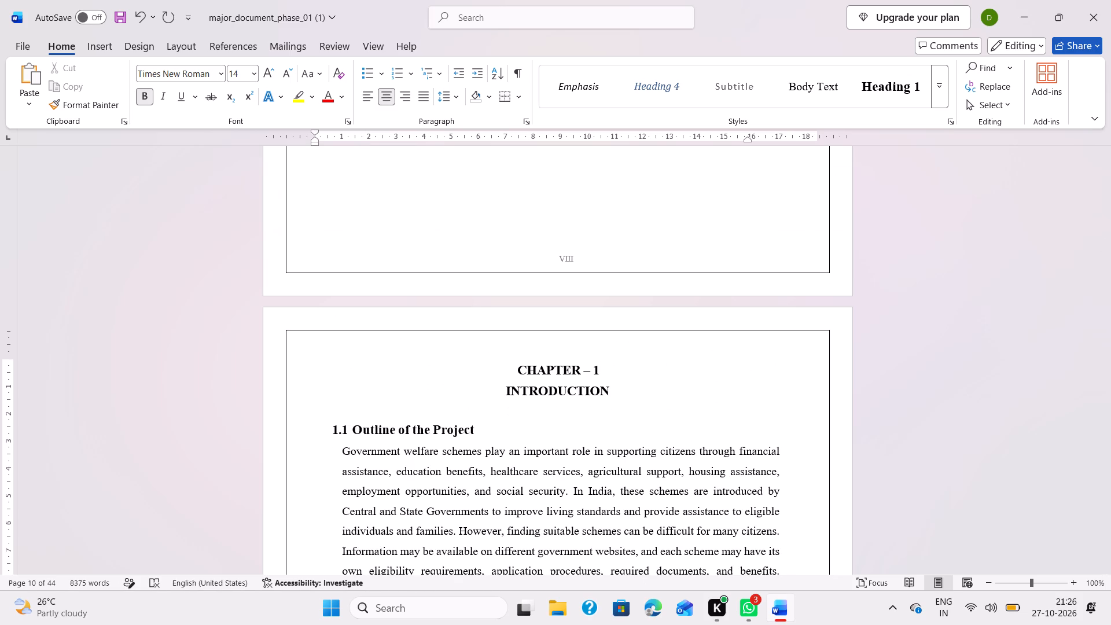
Remove the surplus blank lines above the 1.2 Background of the Project heading, leaving a single blank line.
{"action": "scroll", "coordinate": [525, 389], "scroll_direction": "down", "scroll_amount": 2}
{"action": "scroll", "coordinate": [615, 368], "scroll_direction": "down", "scroll_amount": 2}
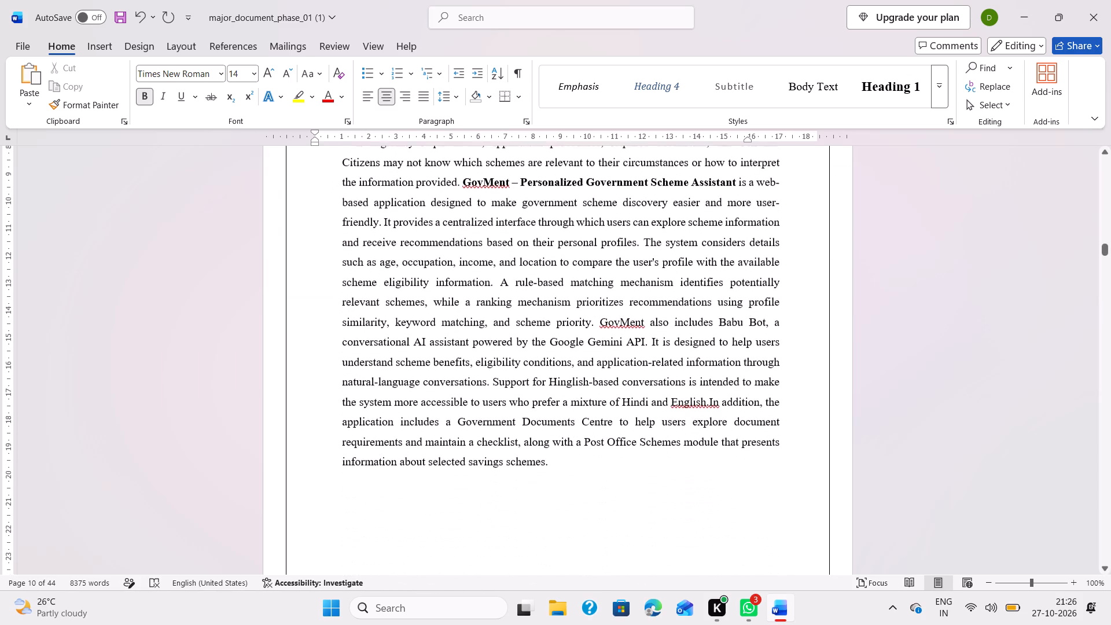
{"action": "scroll", "coordinate": [590, 325], "scroll_direction": "down", "scroll_amount": 1}
{"action": "left_click", "coordinate": [467, 382]}
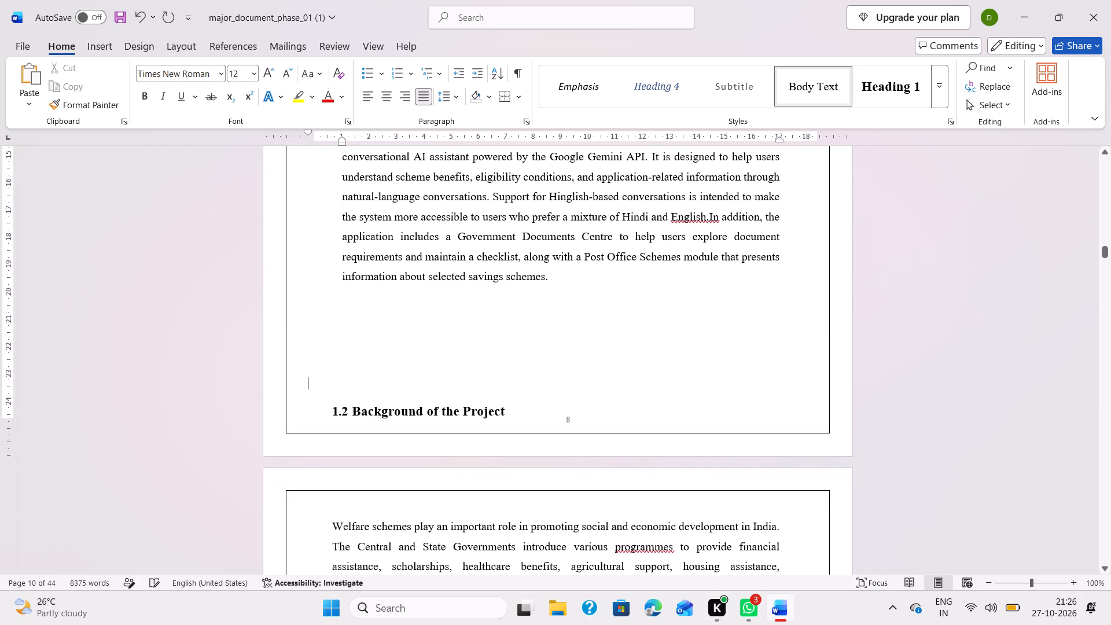
{"action": "key", "text": "BackSpace"}
{"action": "key", "text": "BackSpace"}
{"action": "key", "text": "BackSpace"}
{"action": "key", "text": "BackSpace"}
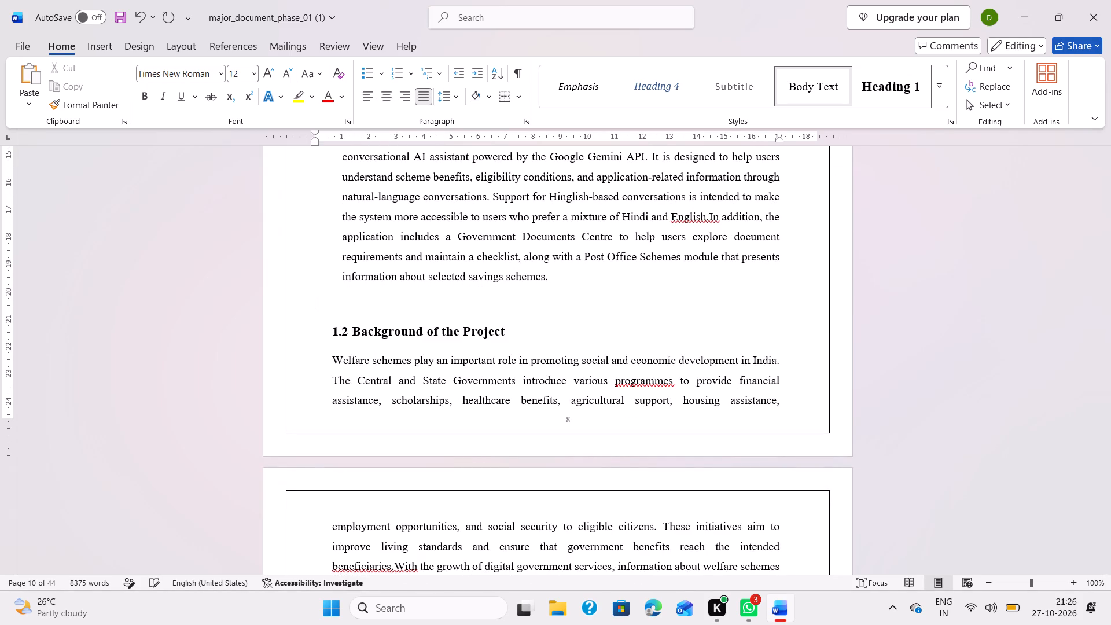
{"action": "key", "text": "BackSpace"}
{"action": "key", "text": "Return"}
Check the layout of the remaining Chapter 1 pages, from section 1.2 through to the start of Chapter 2.
{"action": "scroll", "coordinate": [467, 382], "scroll_direction": "down", "scroll_amount": 3}
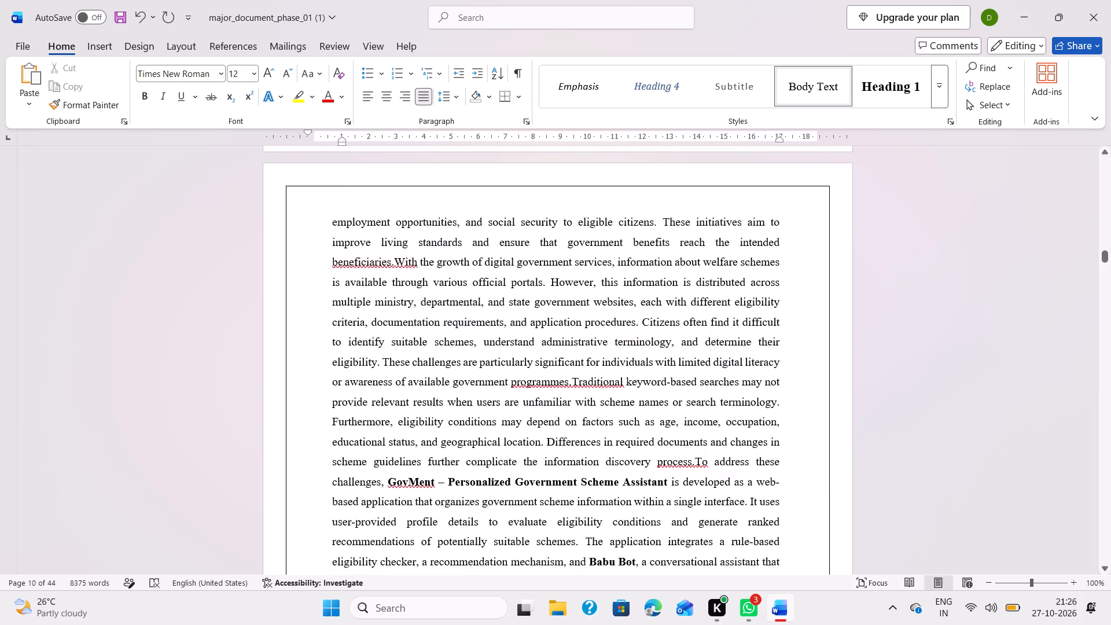
{"action": "scroll", "coordinate": [467, 382], "scroll_direction": "down", "scroll_amount": 2}
{"action": "scroll", "coordinate": [402, 314], "scroll_direction": "down", "scroll_amount": 1}
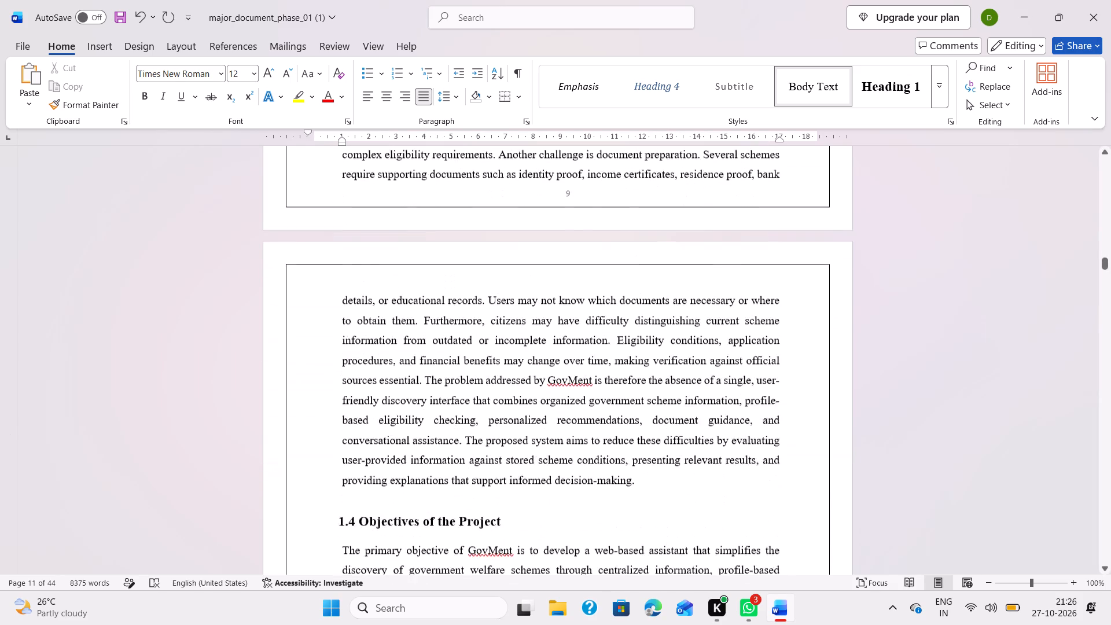
{"action": "scroll", "coordinate": [402, 314], "scroll_direction": "down", "scroll_amount": 6}
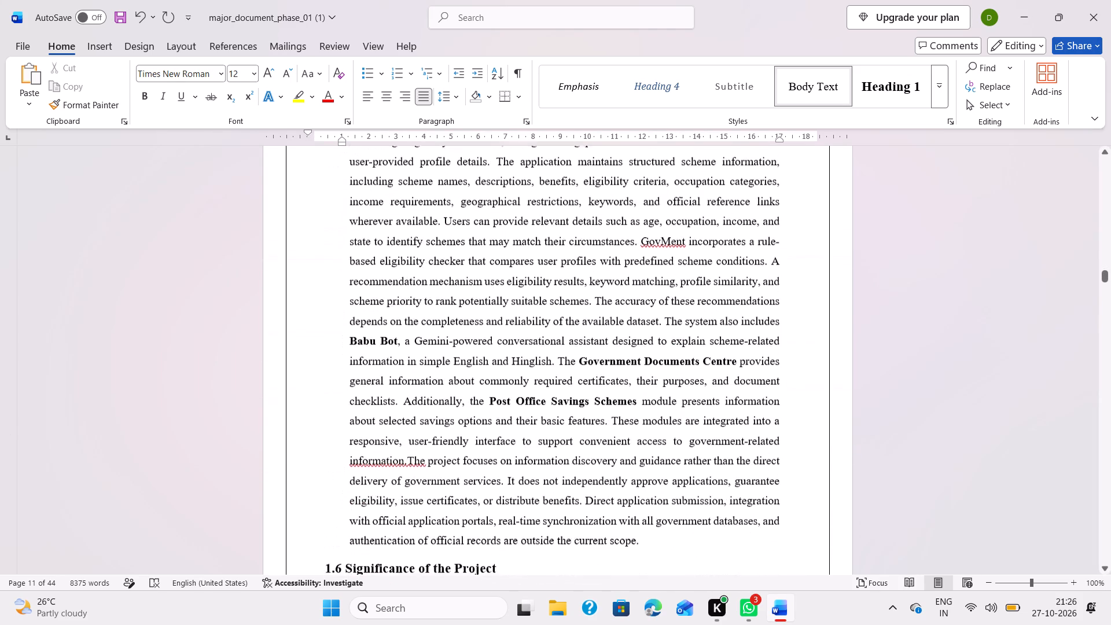
{"action": "scroll", "coordinate": [402, 314], "scroll_direction": "down", "scroll_amount": 7}
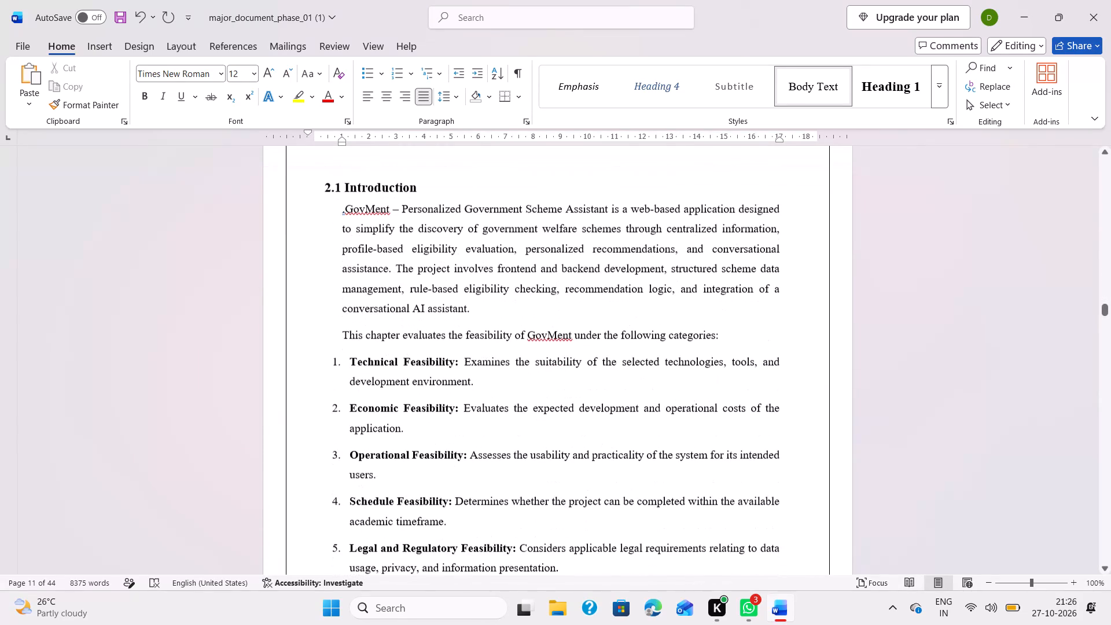
Insert two blank lines above the CHAPTER-2 heading to move it and FEASIBILITY STUDY onto a new page.
{"action": "scroll", "coordinate": [402, 314], "scroll_direction": "up", "scroll_amount": 3}
{"action": "left_click", "coordinate": [492, 461]}
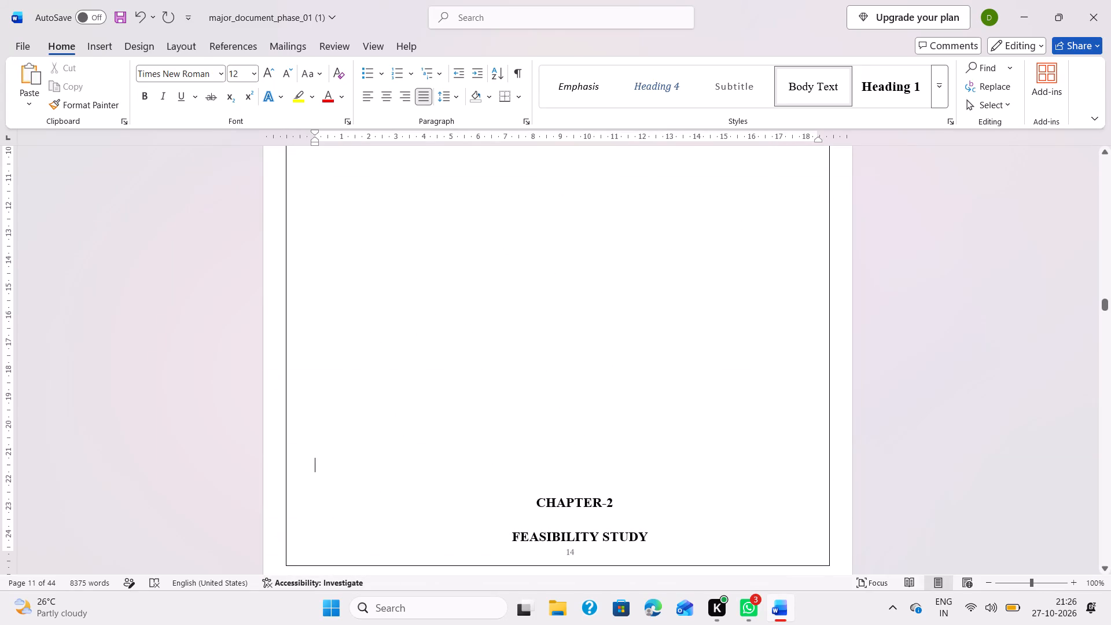
{"action": "key", "text": "Return"}
{"action": "key", "text": "Return"}
Remove the surplus blank lines above the 2.2 Technical Feasibility heading, leaving a single blank line.
{"action": "scroll", "coordinate": [492, 461], "scroll_direction": "down", "scroll_amount": 2}
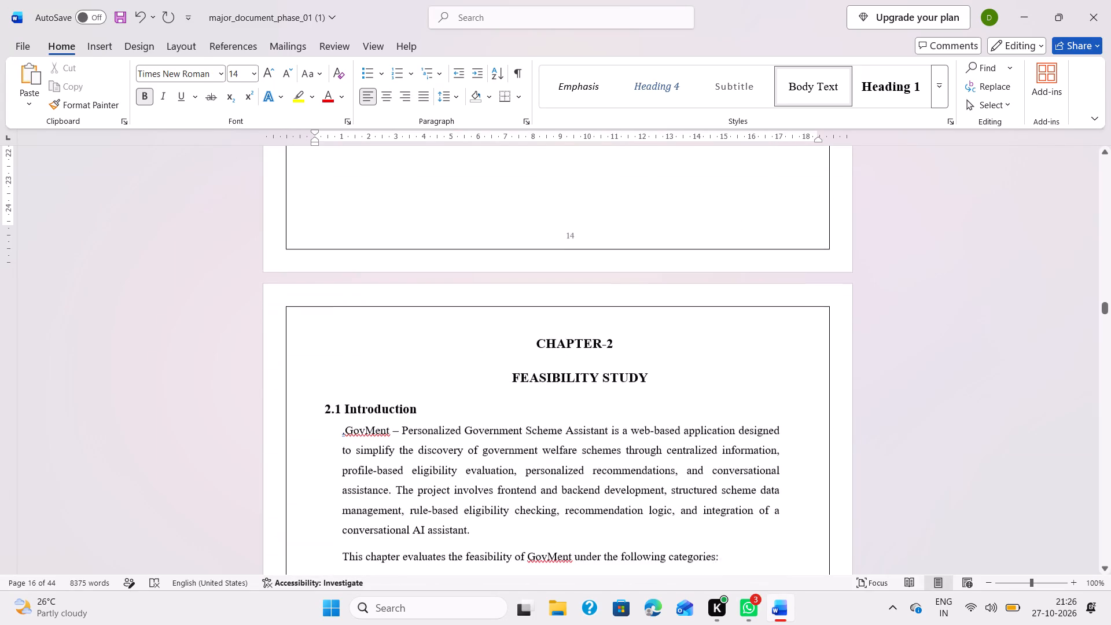
{"action": "scroll", "coordinate": [594, 428], "scroll_direction": "down", "scroll_amount": 3}
{"action": "scroll", "coordinate": [624, 373], "scroll_direction": "down", "scroll_amount": 1}
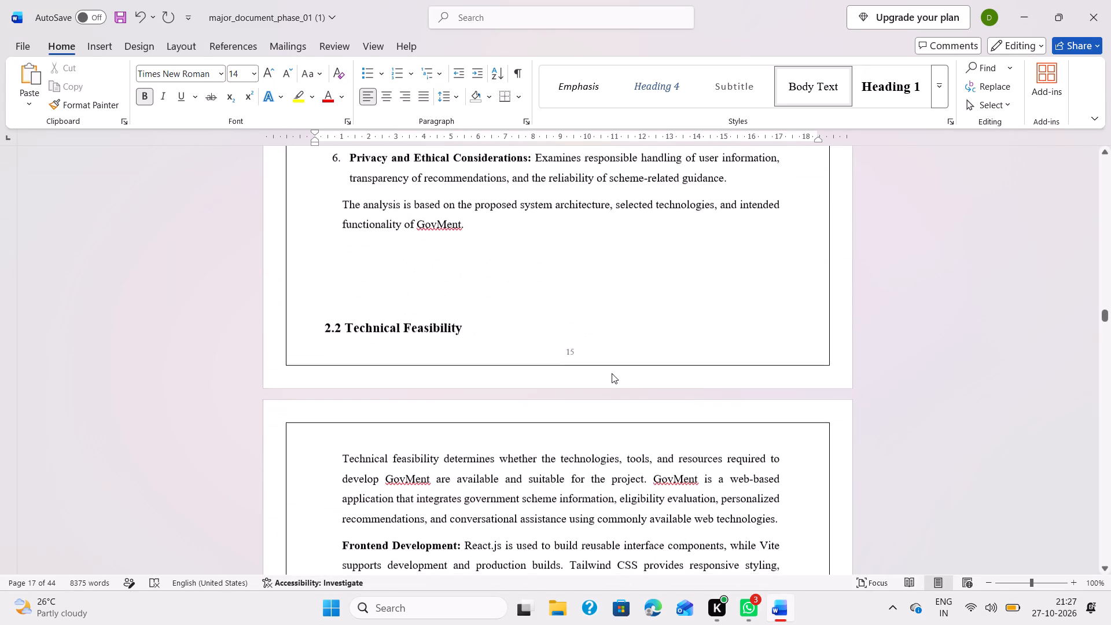
{"action": "left_click", "coordinate": [424, 281]}
{"action": "left_click", "coordinate": [409, 310]}
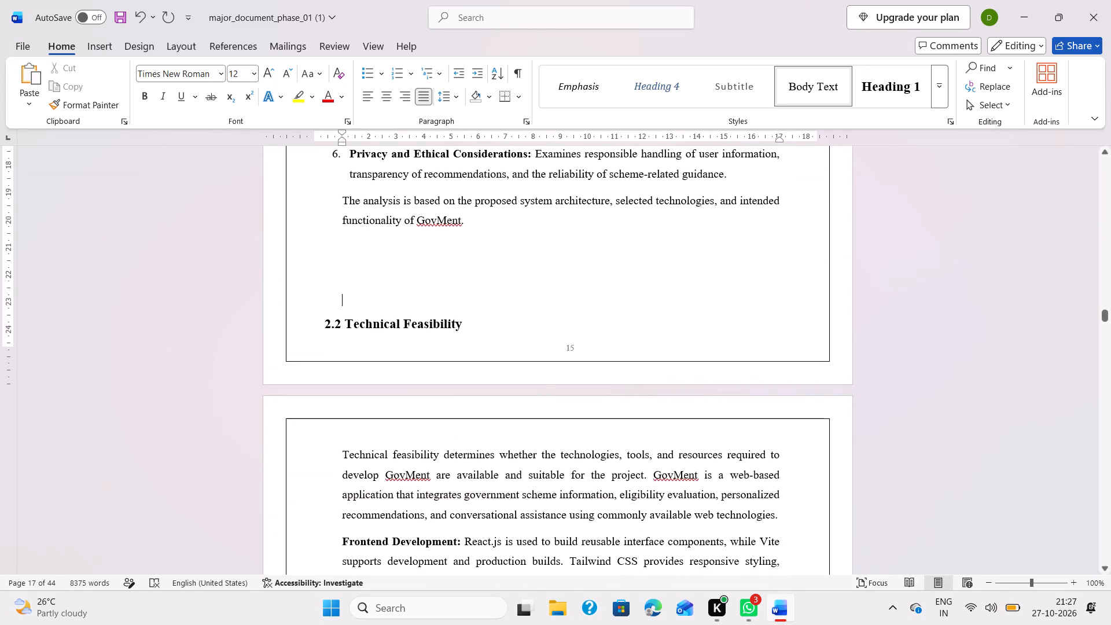
{"action": "key", "text": "BackSpace"}
{"action": "key", "text": "BackSpace"}
{"action": "key", "text": "BackSpace"}
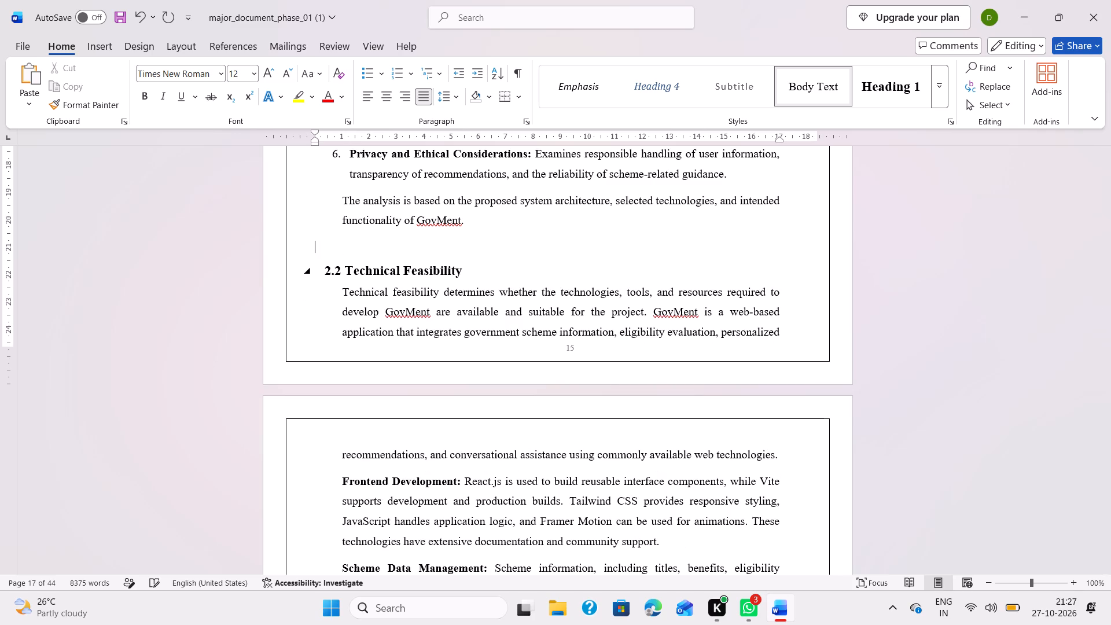
Remove the surplus blank lines above the 2.3 Economic Feasibility heading, leaving a single blank line.
{"action": "scroll", "coordinate": [387, 296], "scroll_direction": "down", "scroll_amount": 1}
{"action": "scroll", "coordinate": [475, 258], "scroll_direction": "down", "scroll_amount": 2}
{"action": "scroll", "coordinate": [462, 385], "scroll_direction": "down", "scroll_amount": 1}
{"action": "left_click", "coordinate": [383, 346]}
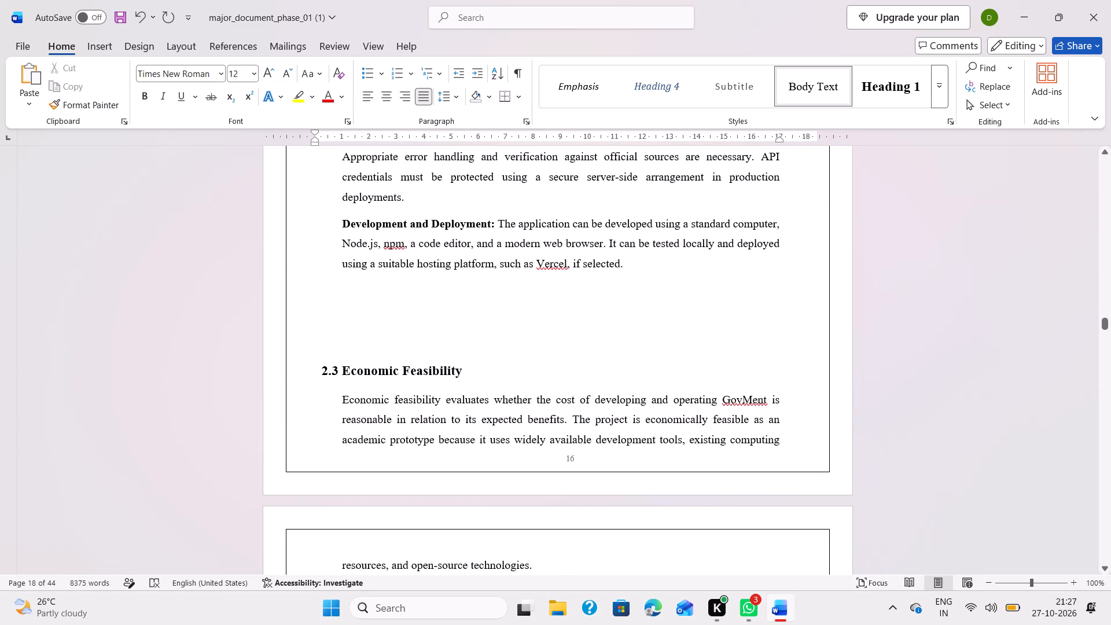
{"action": "key", "text": "BackSpace"}
{"action": "key", "text": "BackSpace"}
{"action": "key", "text": "BackSpace"}
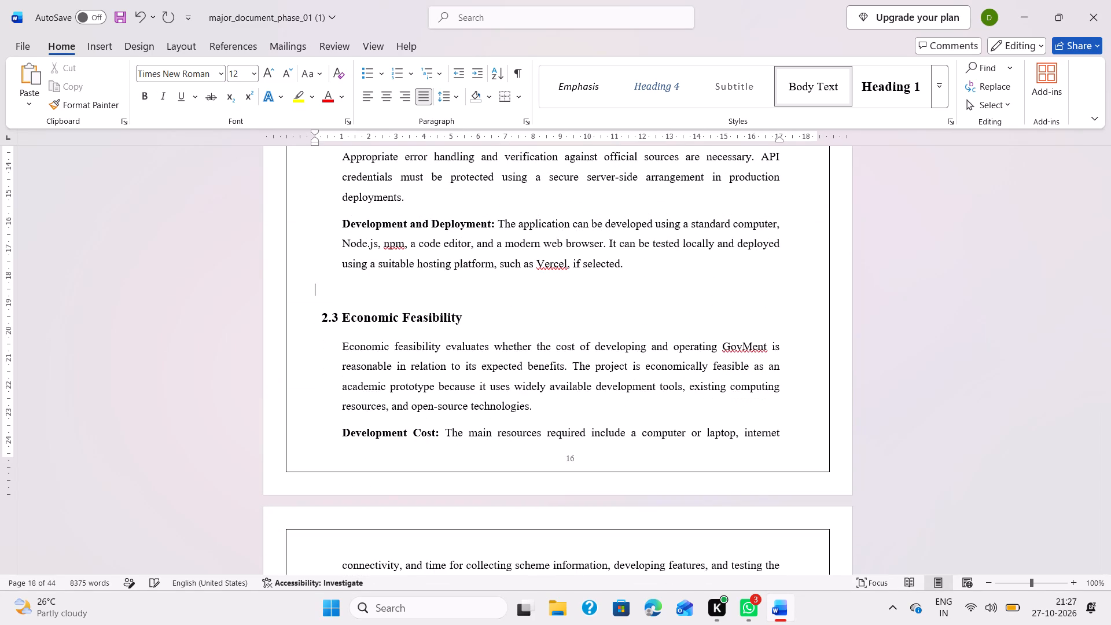
{"action": "key", "text": "BackSpace"}
{"action": "key", "text": "Return"}
Replace the blank line above the 2.4 Operational Feasibility heading with a fresh one.
{"action": "scroll", "coordinate": [383, 346], "scroll_direction": "down", "scroll_amount": 2}
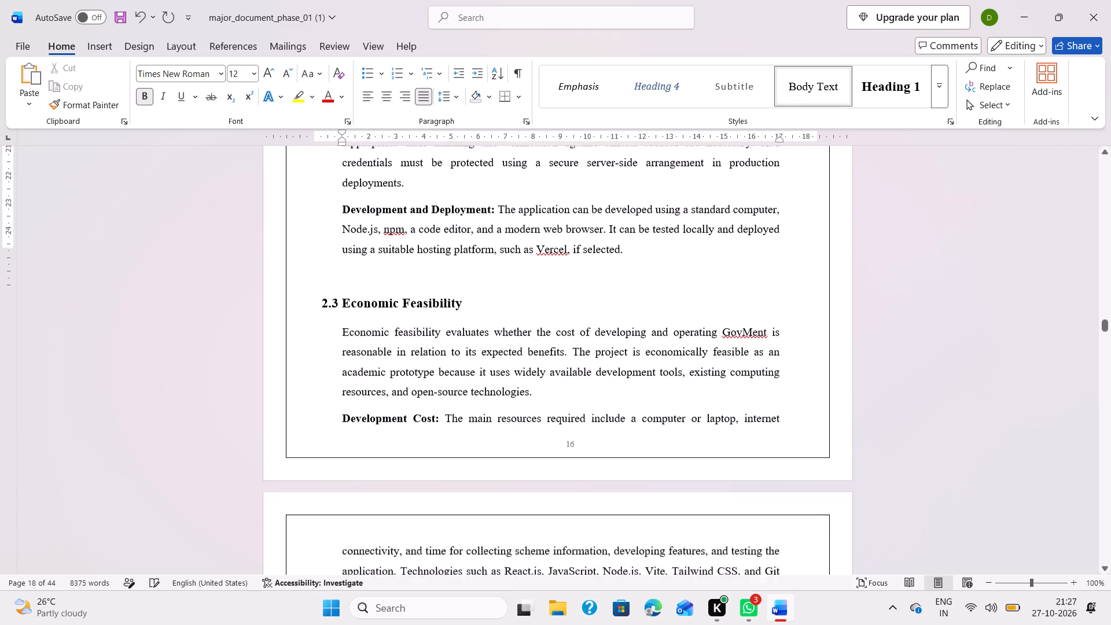
{"action": "scroll", "coordinate": [383, 346], "scroll_direction": "down", "scroll_amount": 1}
{"action": "scroll", "coordinate": [426, 304], "scroll_direction": "down", "scroll_amount": 3}
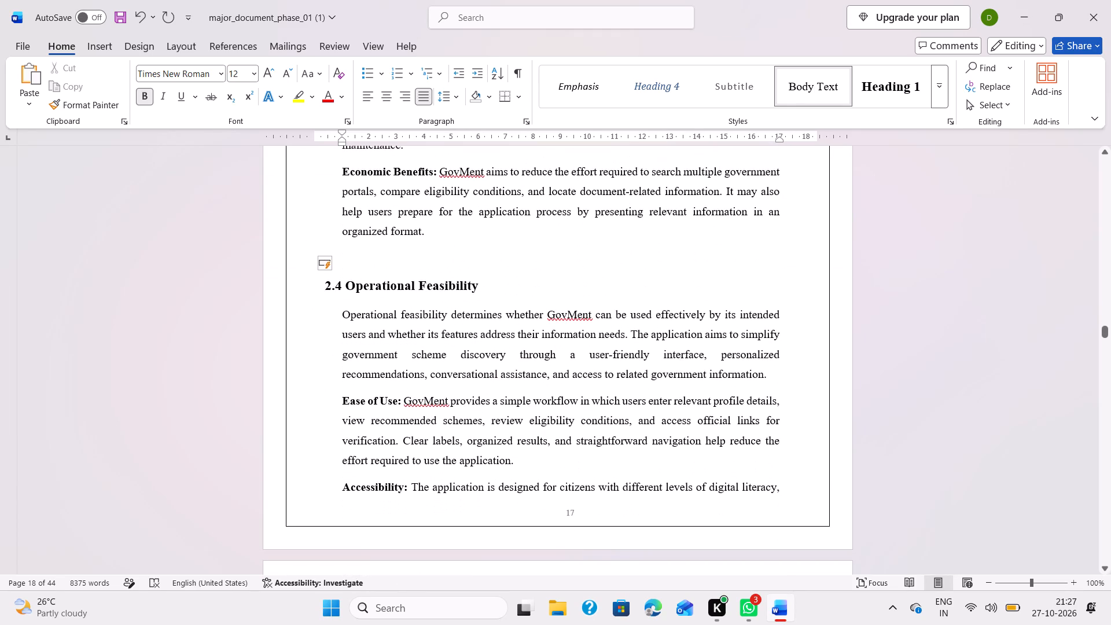
{"action": "left_click", "coordinate": [382, 270]}
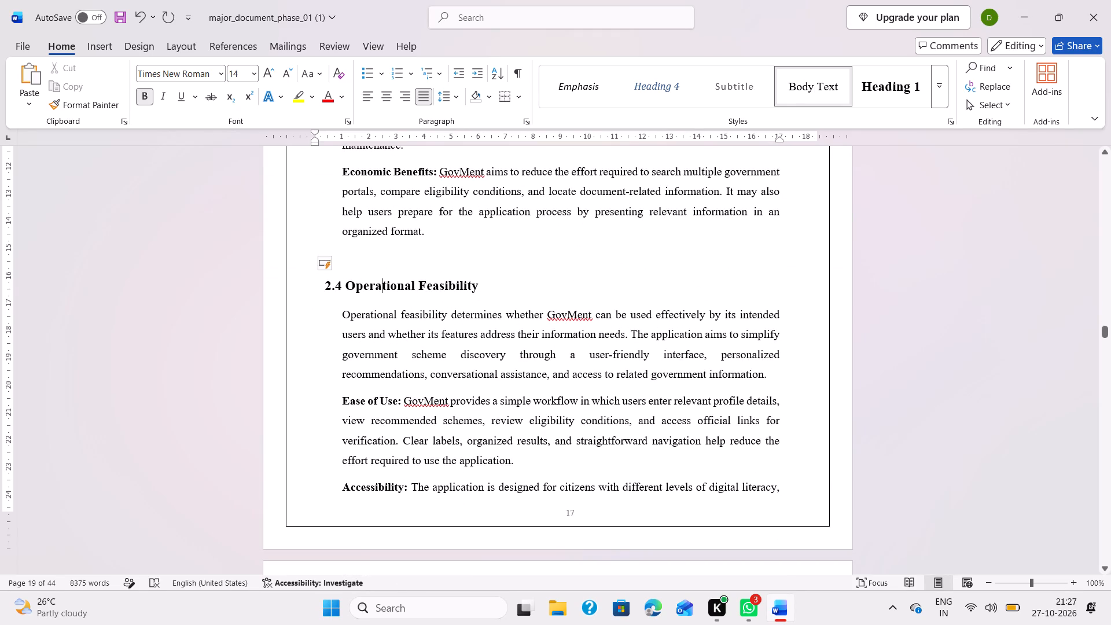
{"action": "left_click", "coordinate": [382, 266]}
{"action": "key", "text": "BackSpace"}
{"action": "key", "text": "BackSpace"}
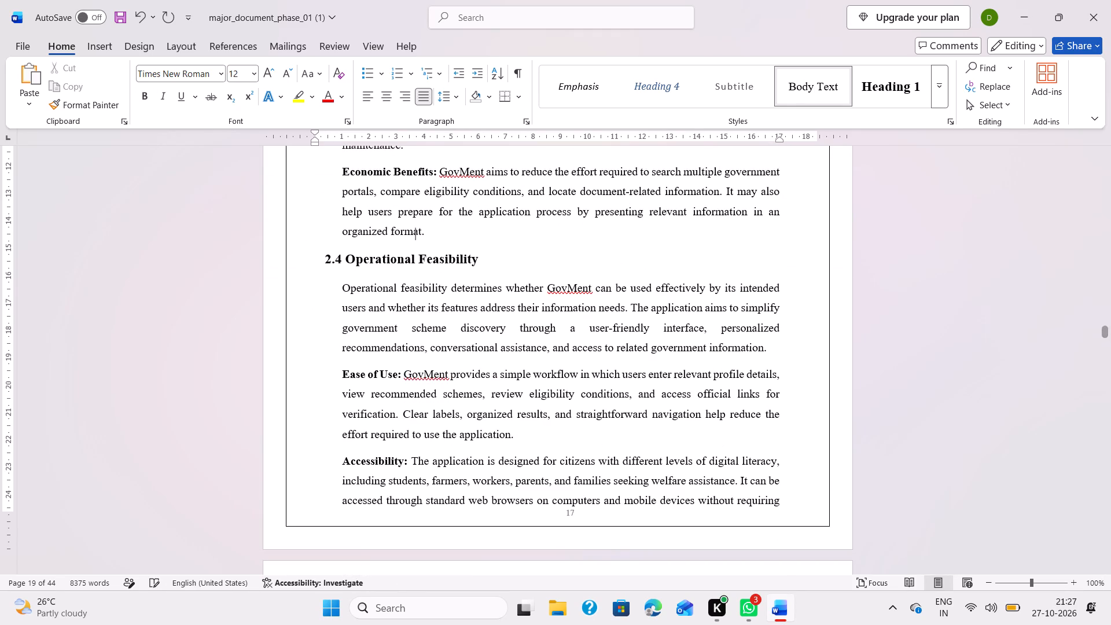
{"action": "key", "text": "Return"}
Insert a blank line before the Schedule Feasibility Assessment subheading at the page bottom to push it onto the page with its paragraph.
{"action": "scroll", "coordinate": [382, 266], "scroll_direction": "down", "scroll_amount": 3}
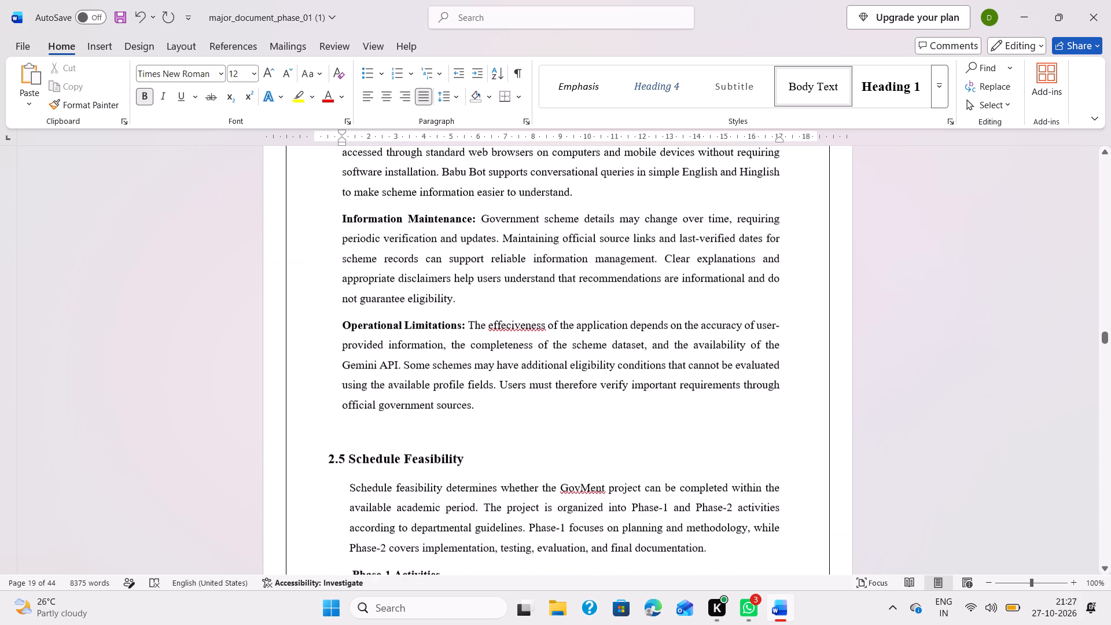
{"action": "scroll", "coordinate": [382, 266], "scroll_direction": "down", "scroll_amount": 1}
{"action": "scroll", "coordinate": [410, 343], "scroll_direction": "down", "scroll_amount": 4}
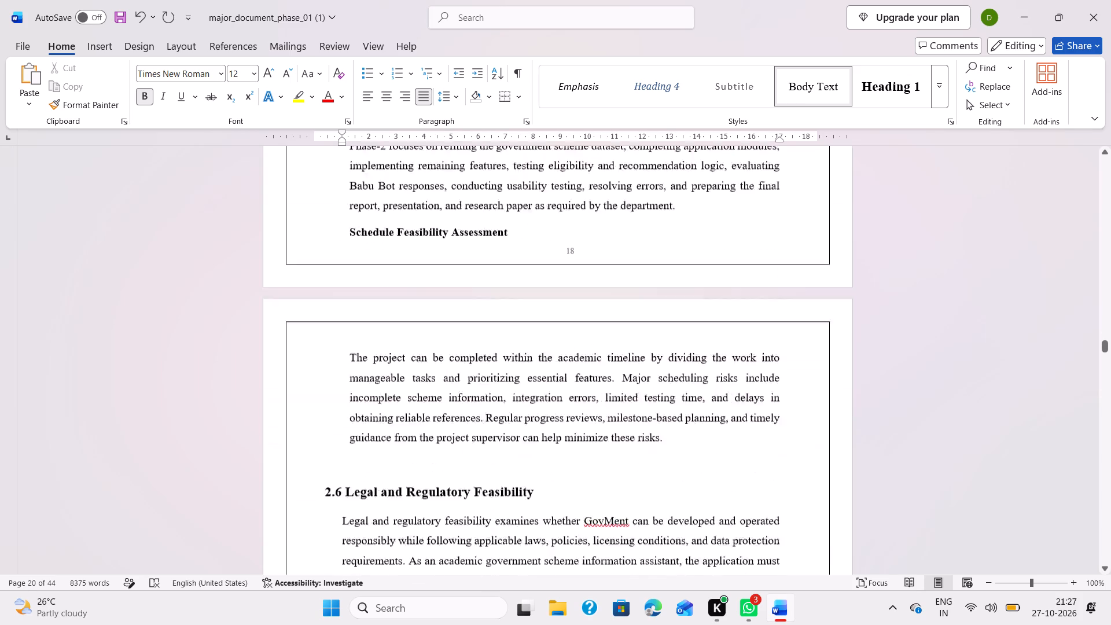
{"action": "scroll", "coordinate": [410, 343], "scroll_direction": "down", "scroll_amount": 1}
{"action": "scroll", "coordinate": [410, 343], "scroll_direction": "up", "scroll_amount": 2}
{"action": "left_click", "coordinate": [344, 365]}
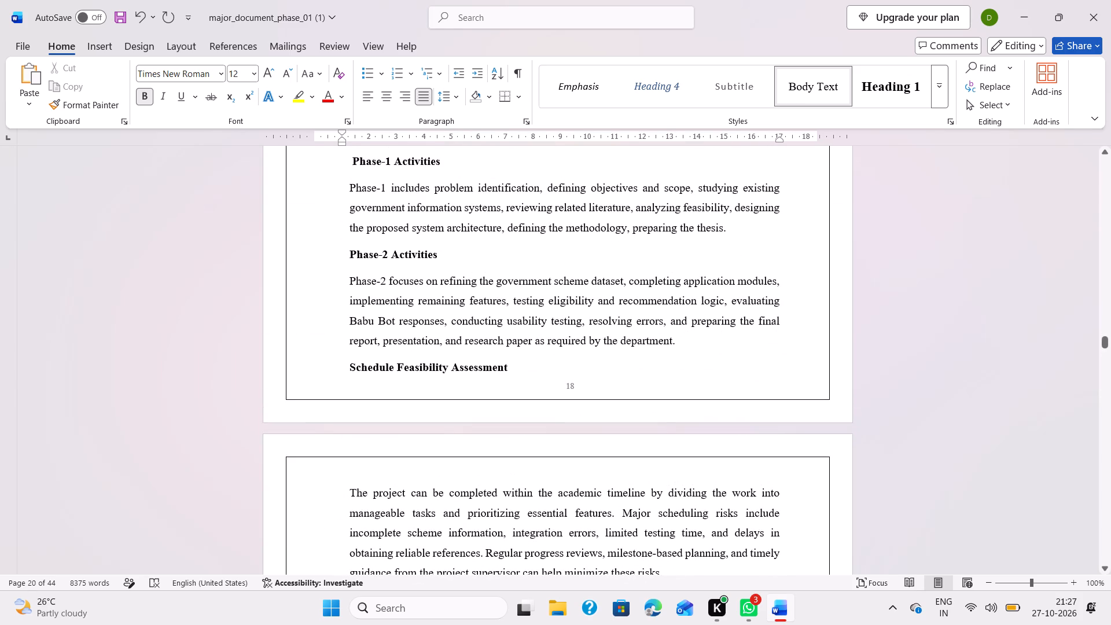
{"action": "key", "text": "Return"}
Check the layout of sections 2.6 to 2.8 through to the start of Chapter 3.
{"action": "scroll", "coordinate": [344, 365], "scroll_direction": "down", "scroll_amount": 4}
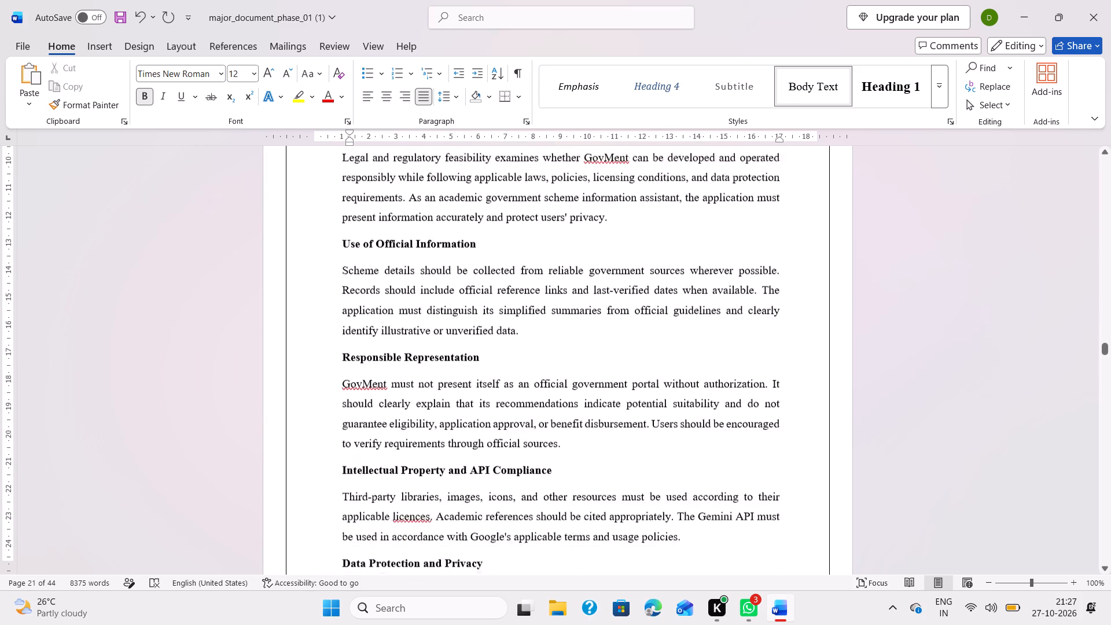
{"action": "scroll", "coordinate": [344, 365], "scroll_direction": "down", "scroll_amount": 4}
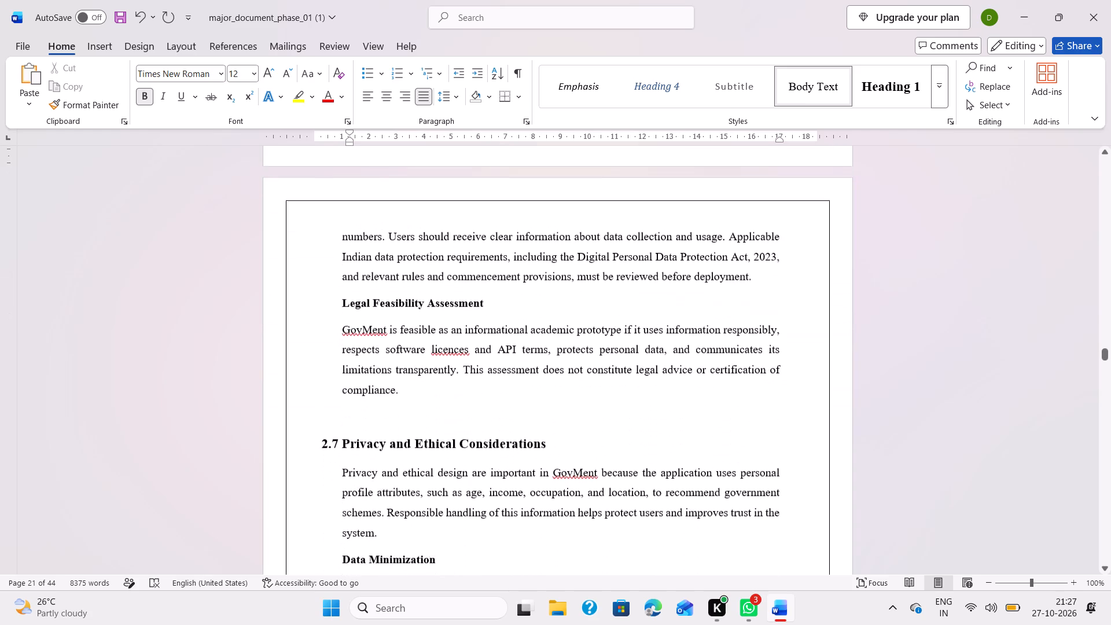
{"action": "scroll", "coordinate": [344, 365], "scroll_direction": "down", "scroll_amount": 3}
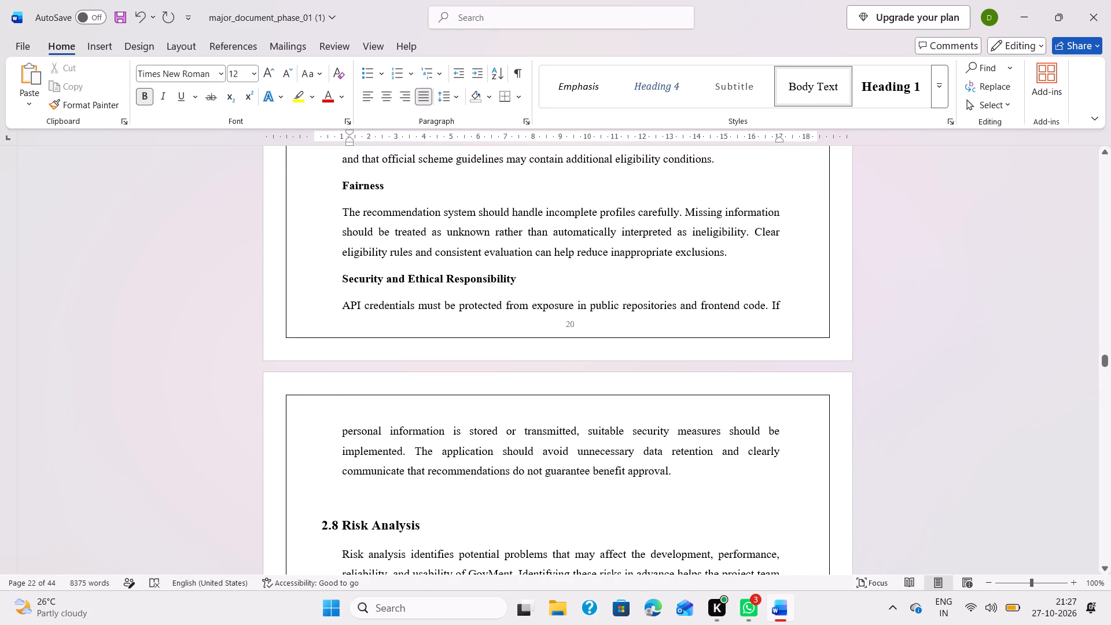
{"action": "scroll", "coordinate": [492, 400], "scroll_direction": "down", "scroll_amount": 6}
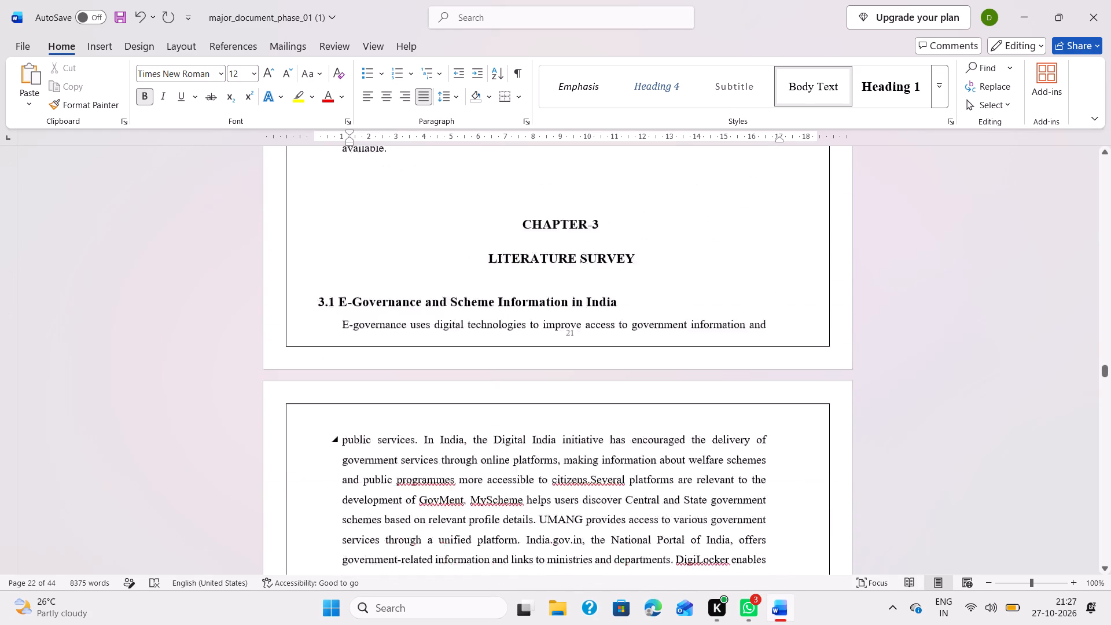
Insert four blank lines above the CHAPTER-3 heading to move it and LITERATURE SURVEY onto a new page.
{"action": "scroll", "coordinate": [492, 400], "scroll_direction": "down", "scroll_amount": 1}
{"action": "scroll", "coordinate": [492, 400], "scroll_direction": "up", "scroll_amount": 1}
{"action": "left_click", "coordinate": [519, 256]}
{"action": "key", "text": "Return"}
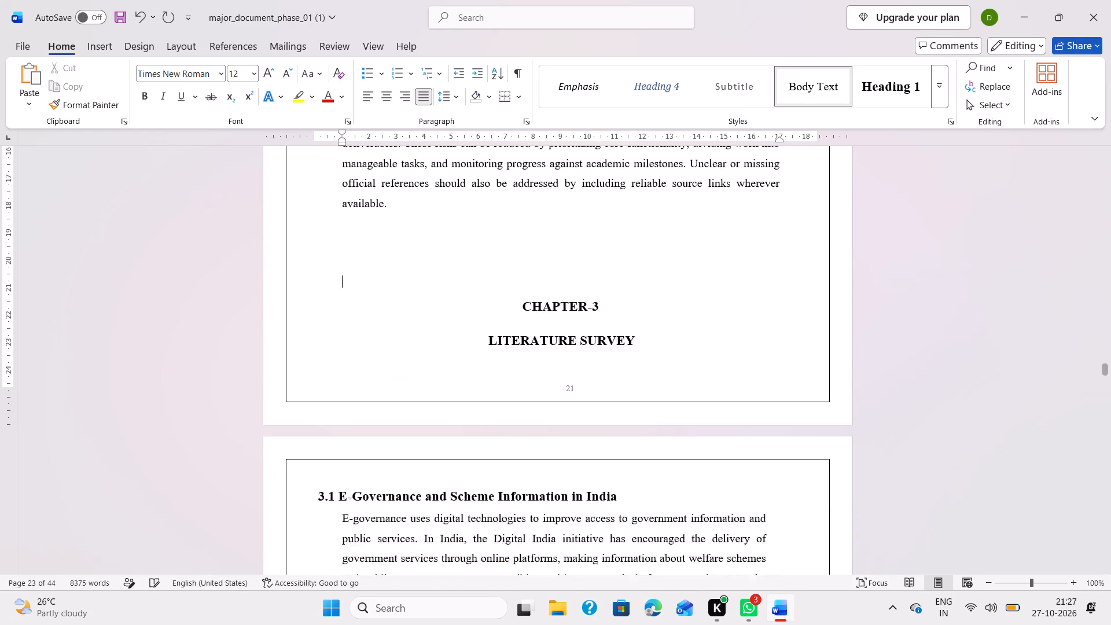
{"action": "key", "text": "Return"}
{"action": "key", "text": "Return"}
{"action": "key", "text": "Return"}
Check the layout of Chapter 3, from section 3.1 through 3.8, up to the start of Chapter 4.
{"action": "scroll", "coordinate": [519, 256], "scroll_direction": "down", "scroll_amount": 5}
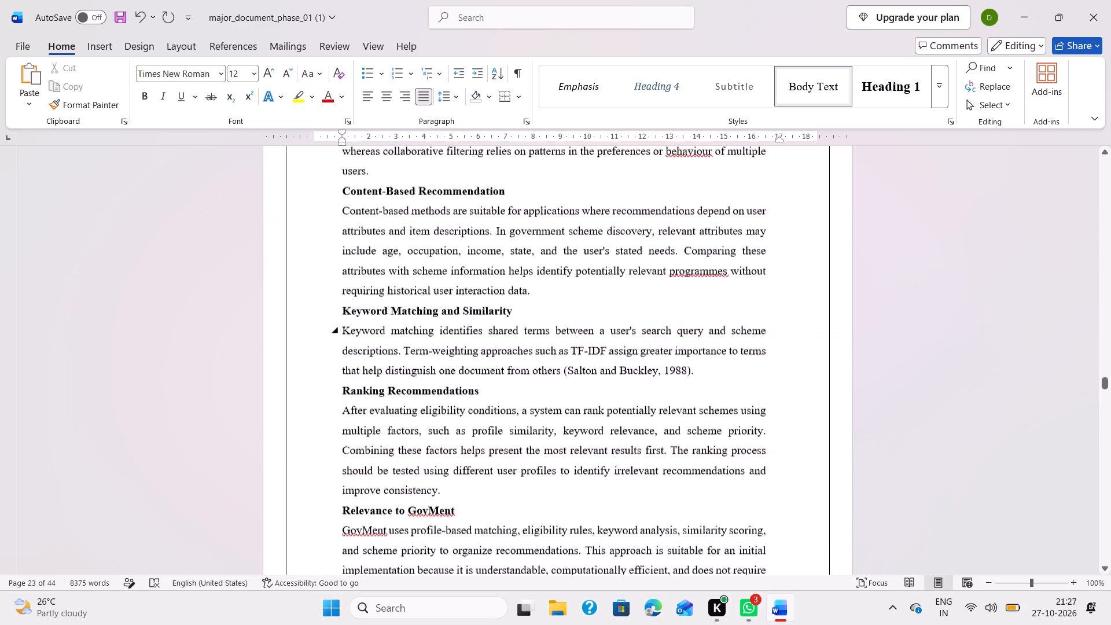
{"action": "scroll", "coordinate": [519, 256], "scroll_direction": "up", "scroll_amount": 2}
{"action": "scroll", "coordinate": [491, 97], "scroll_direction": "up", "scroll_amount": 1}
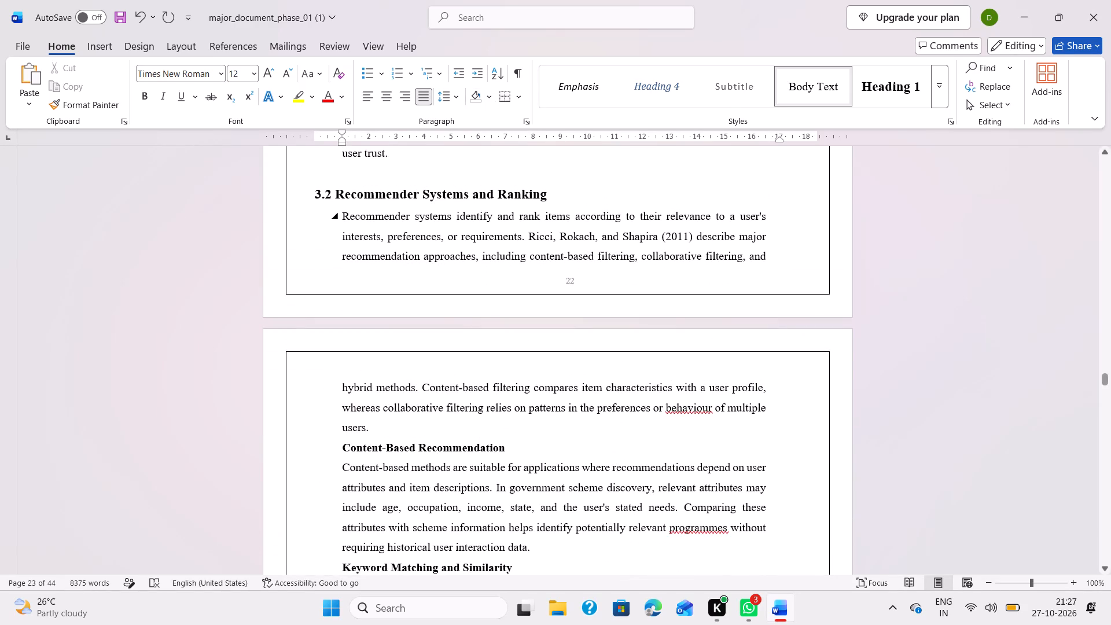
{"action": "scroll", "coordinate": [444, 336], "scroll_direction": "down", "scroll_amount": 8}
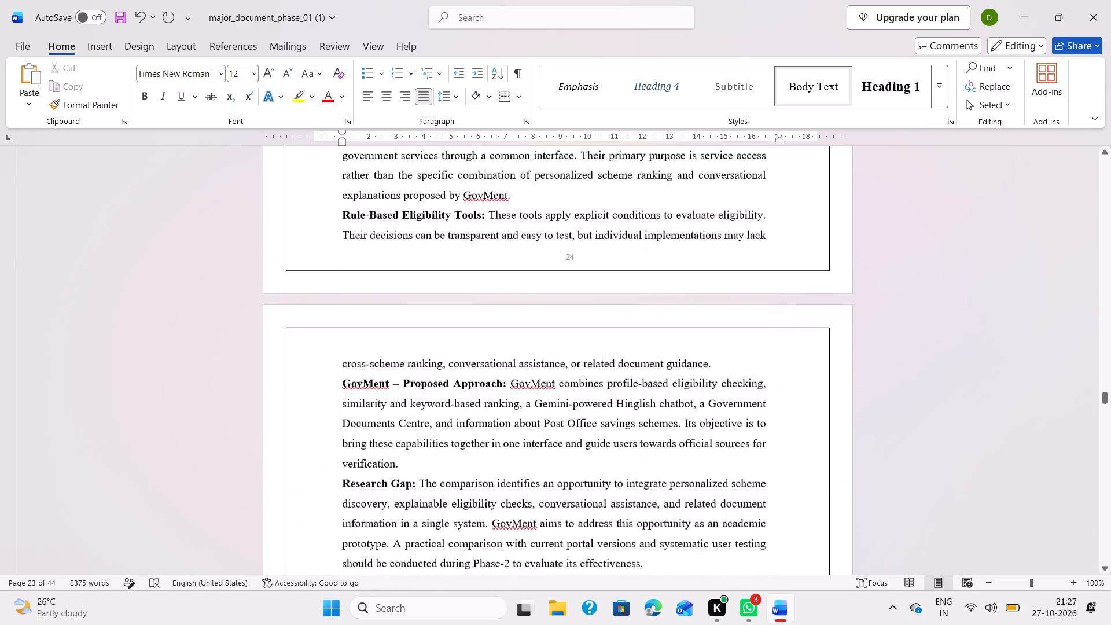
{"action": "scroll", "coordinate": [444, 336], "scroll_direction": "down", "scroll_amount": 6}
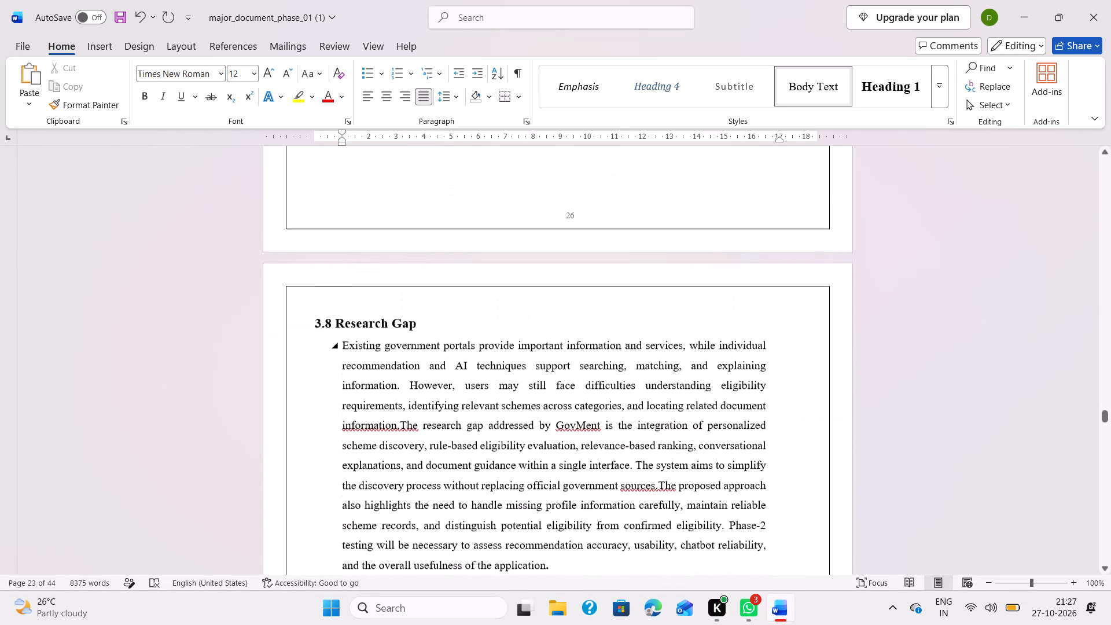
{"action": "scroll", "coordinate": [444, 336], "scroll_direction": "down", "scroll_amount": 5}
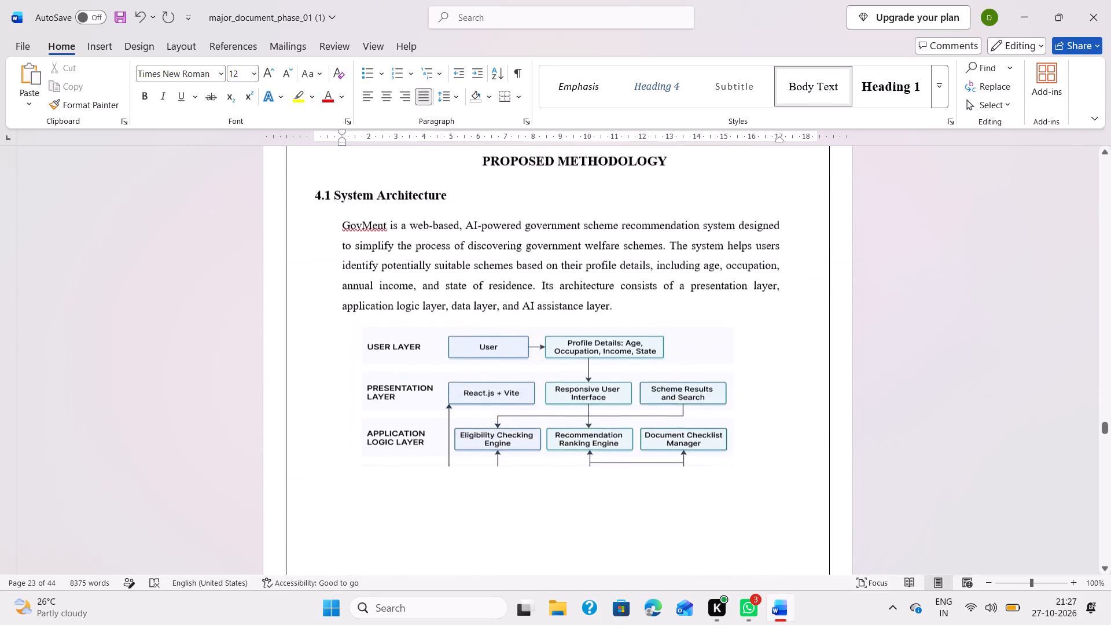
Check page breaks, figures and spacing in Chapter 4 from 4.1 System Architecture through 4.11 Testing and Evaluation Plan.
{"action": "scroll", "coordinate": [444, 336], "scroll_direction": "up", "scroll_amount": 1}
{"action": "scroll", "coordinate": [444, 336], "scroll_direction": "down", "scroll_amount": 4}
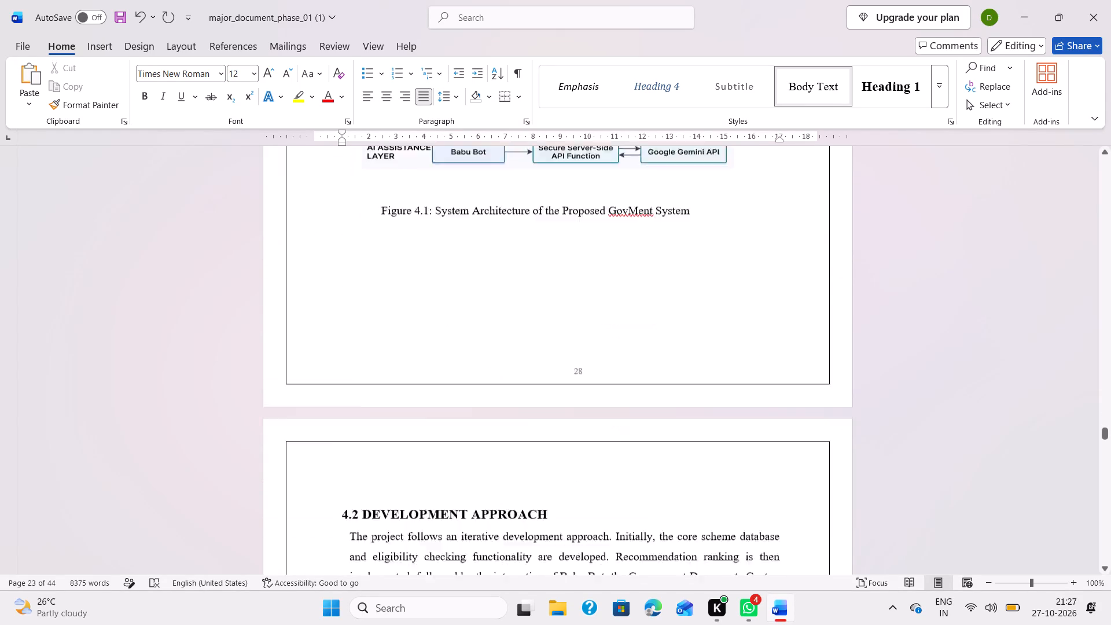
{"action": "scroll", "coordinate": [444, 336], "scroll_direction": "down", "scroll_amount": 1}
{"action": "scroll", "coordinate": [444, 336], "scroll_direction": "up", "scroll_amount": 3}
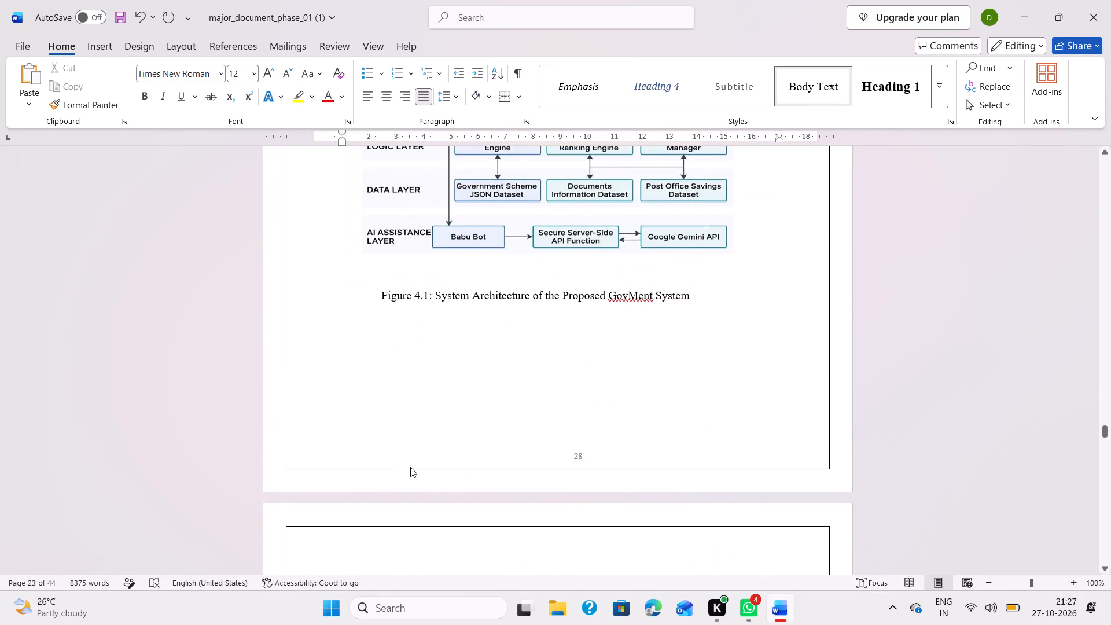
{"action": "scroll", "coordinate": [407, 479], "scroll_direction": "down", "scroll_amount": 6}
{"action": "scroll", "coordinate": [407, 479], "scroll_direction": "up", "scroll_amount": 1}
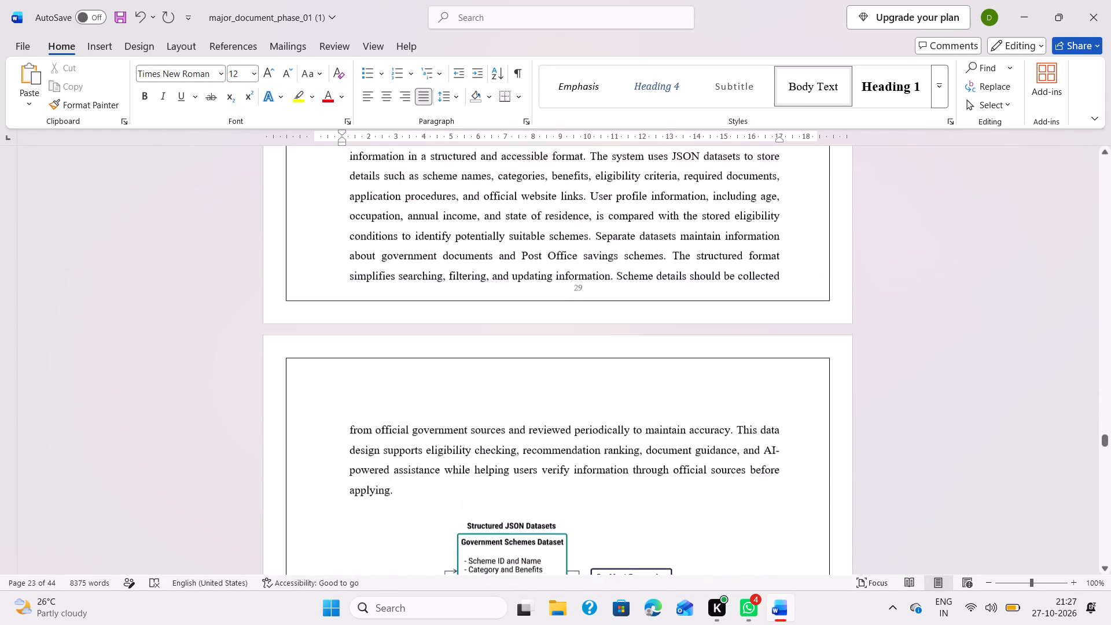
{"action": "scroll", "coordinate": [407, 479], "scroll_direction": "up", "scroll_amount": 2}
{"action": "scroll", "coordinate": [470, 432], "scroll_direction": "down", "scroll_amount": 3}
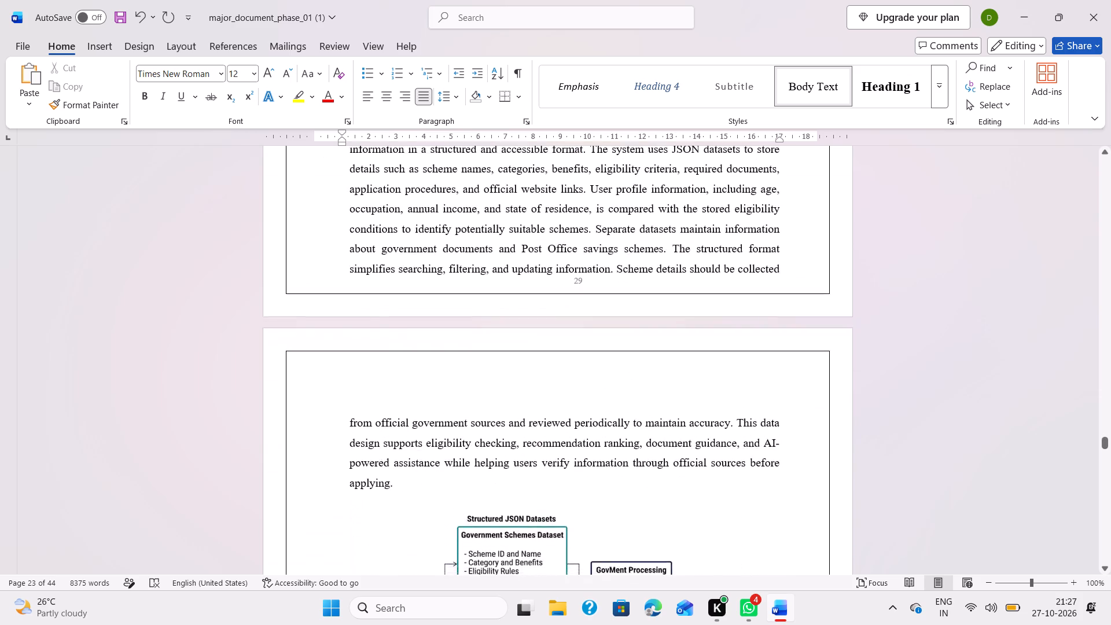
{"action": "scroll", "coordinate": [470, 432], "scroll_direction": "down", "scroll_amount": 4}
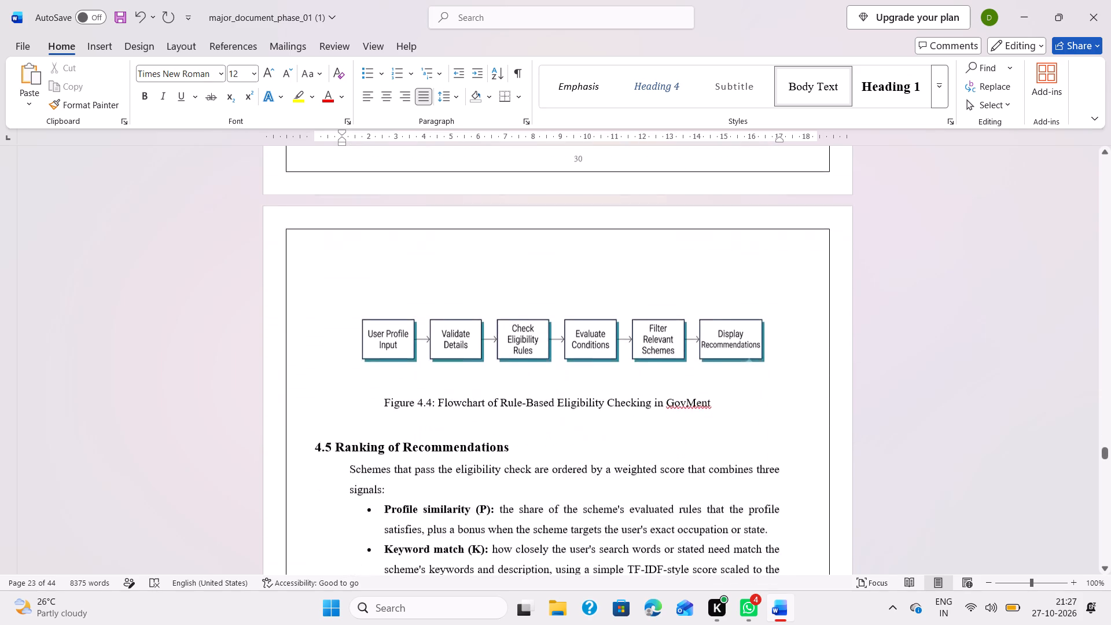
{"action": "scroll", "coordinate": [470, 432], "scroll_direction": "down", "scroll_amount": 4}
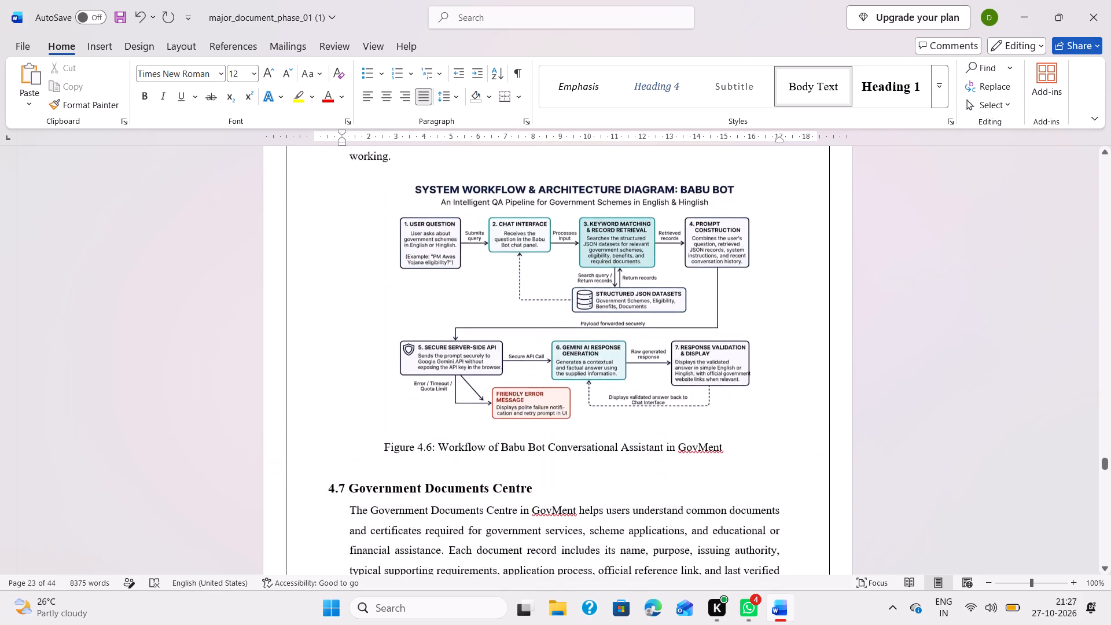
{"action": "scroll", "coordinate": [470, 432], "scroll_direction": "down", "scroll_amount": 4}
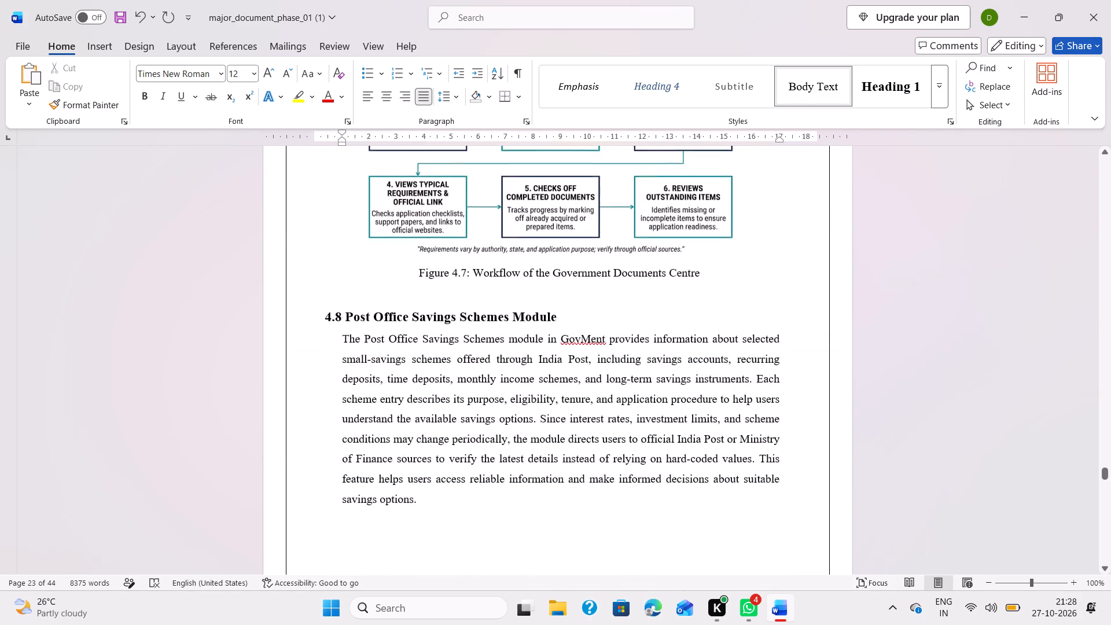
{"action": "scroll", "coordinate": [470, 432], "scroll_direction": "down", "scroll_amount": 6}
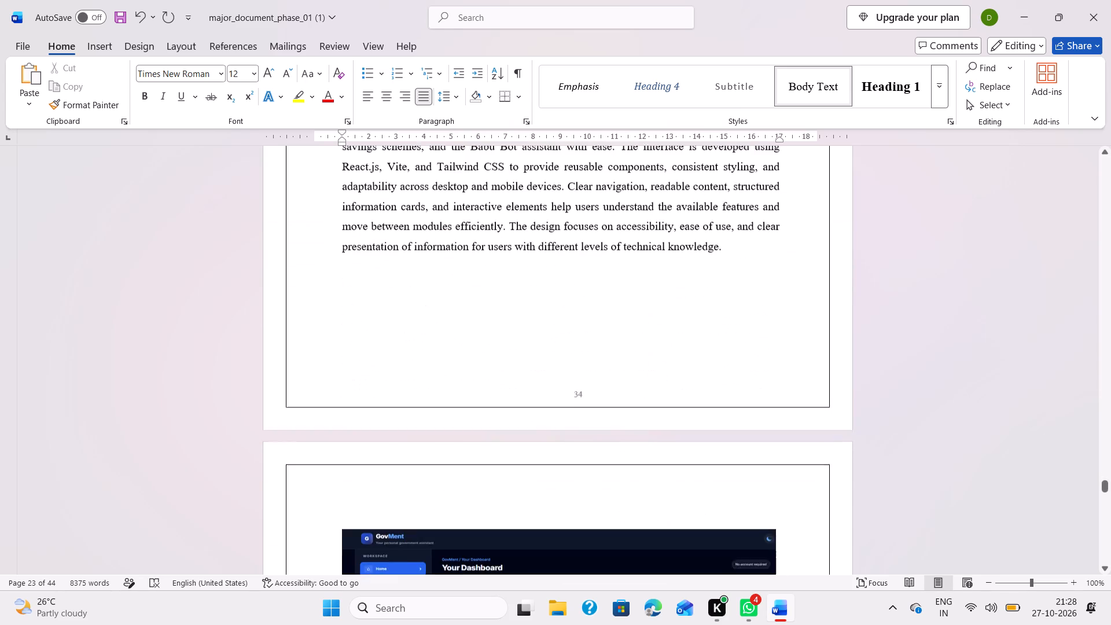
{"action": "scroll", "coordinate": [470, 432], "scroll_direction": "down", "scroll_amount": 7}
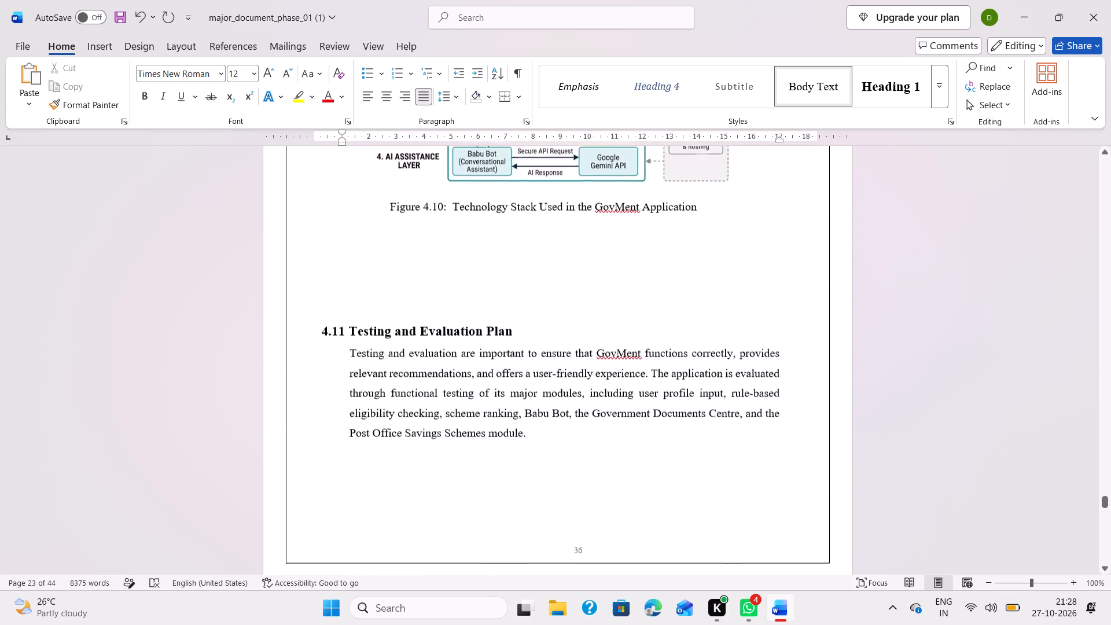
Delete four extra blank lines between the Figure 4.10 caption and the 4.11 Testing and Evaluation Plan heading, leaving one.
{"action": "scroll", "coordinate": [470, 432], "scroll_direction": "up", "scroll_amount": 1}
{"action": "left_click", "coordinate": [385, 443]}
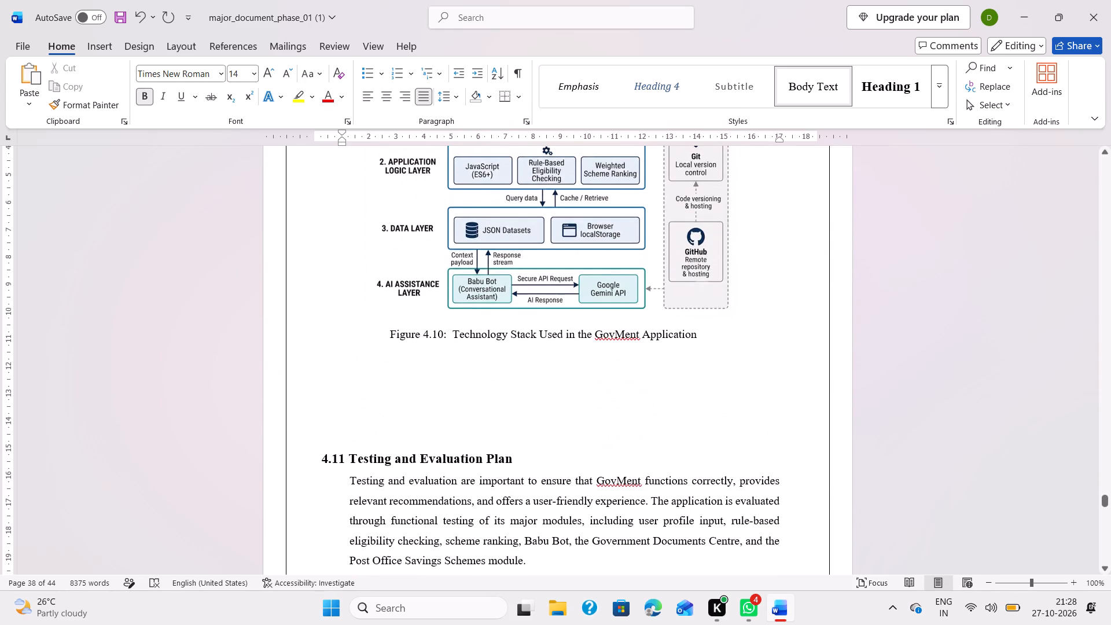
{"action": "key", "text": "BackSpace"}
{"action": "key", "text": "BackSpace"}
{"action": "key", "text": "BackSpace"}
{"action": "key", "text": "BackSpace"}
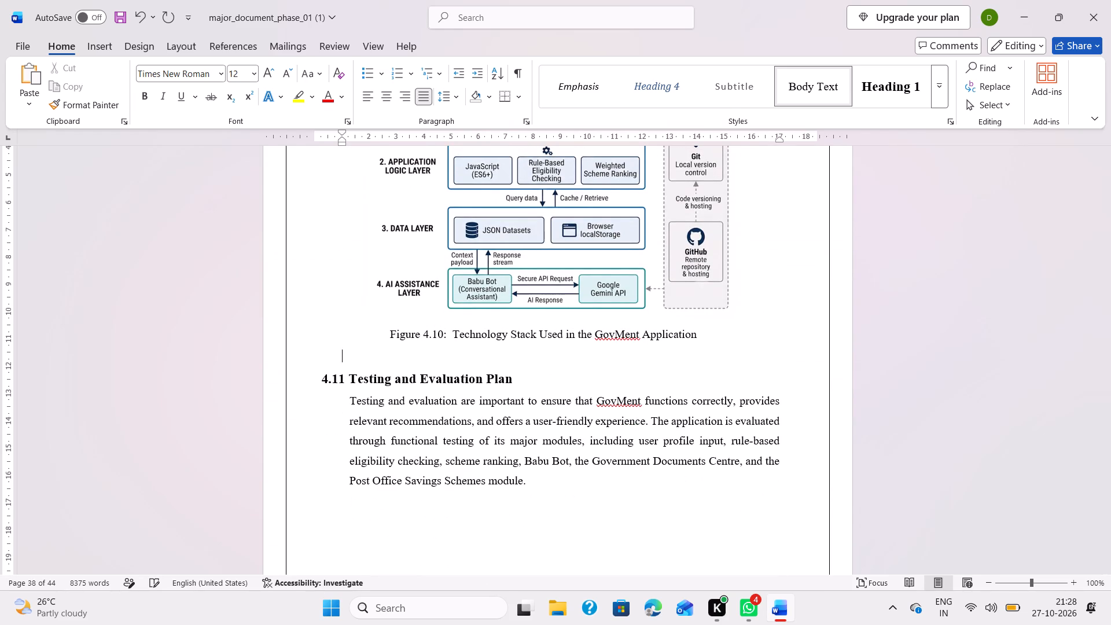
Check the layout from the Figure 4.11 testing plan through Chapter 5's 5.4 Project Schedule heading.
{"action": "scroll", "coordinate": [385, 443], "scroll_direction": "down", "scroll_amount": 5}
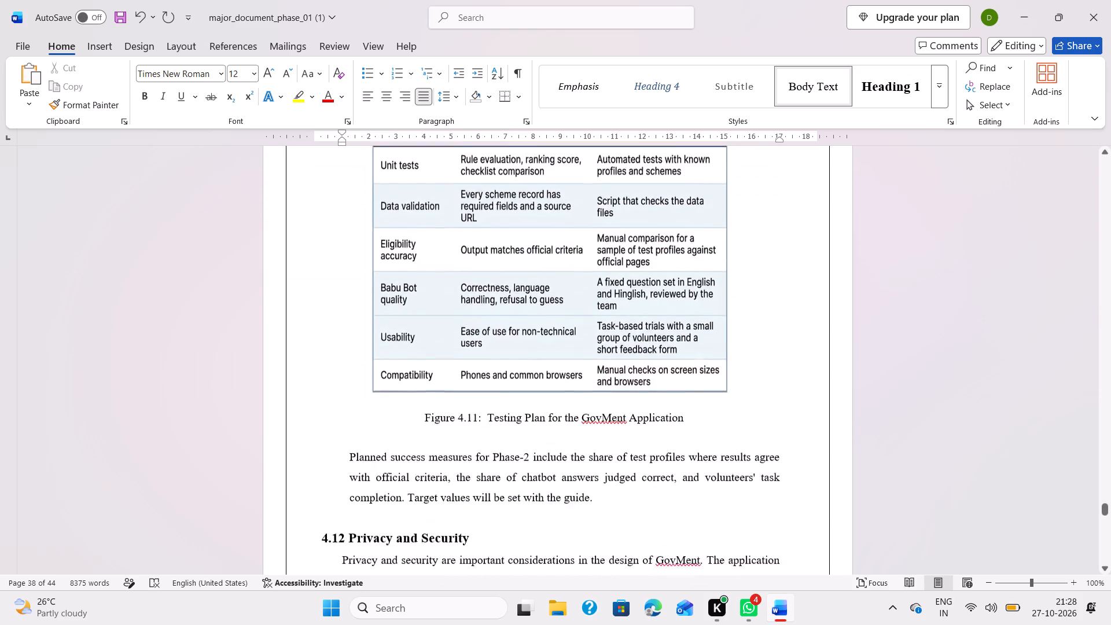
{"action": "scroll", "coordinate": [385, 443], "scroll_direction": "down", "scroll_amount": 3}
{"action": "scroll", "coordinate": [386, 361], "scroll_direction": "down", "scroll_amount": 2}
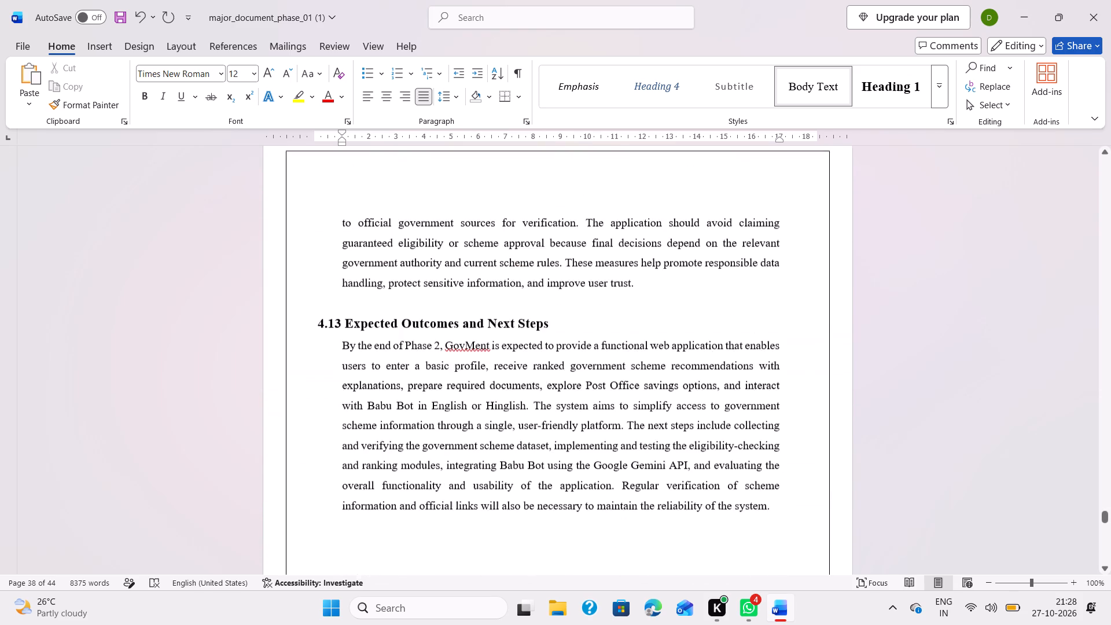
{"action": "scroll", "coordinate": [481, 339], "scroll_direction": "down", "scroll_amount": 6}
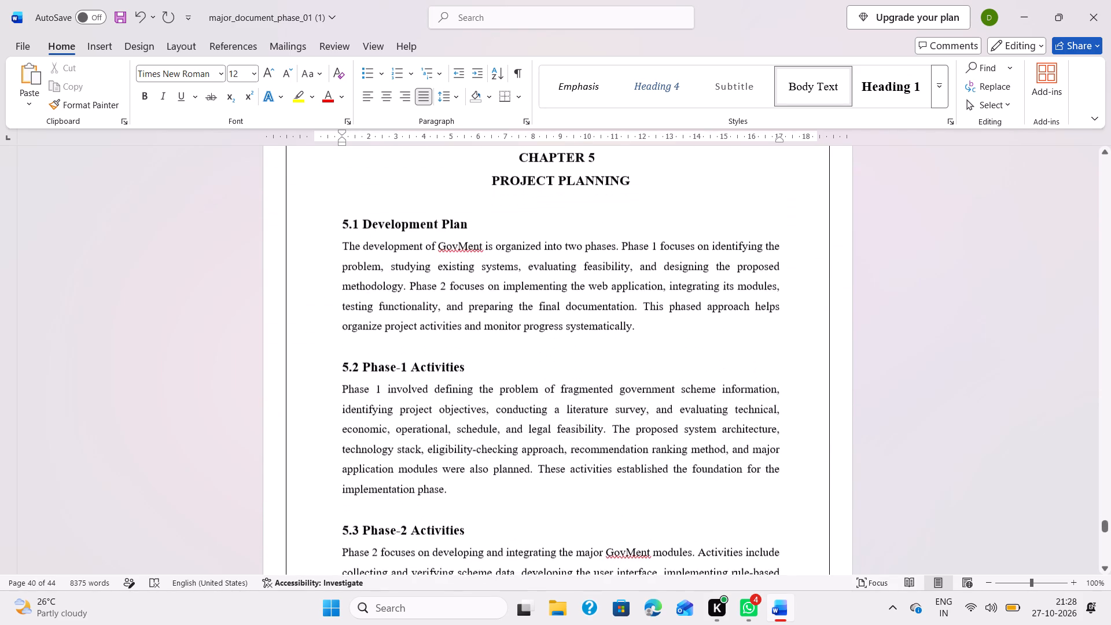
{"action": "scroll", "coordinate": [481, 339], "scroll_direction": "up", "scroll_amount": 2}
{"action": "scroll", "coordinate": [481, 339], "scroll_direction": "down", "scroll_amount": 8}
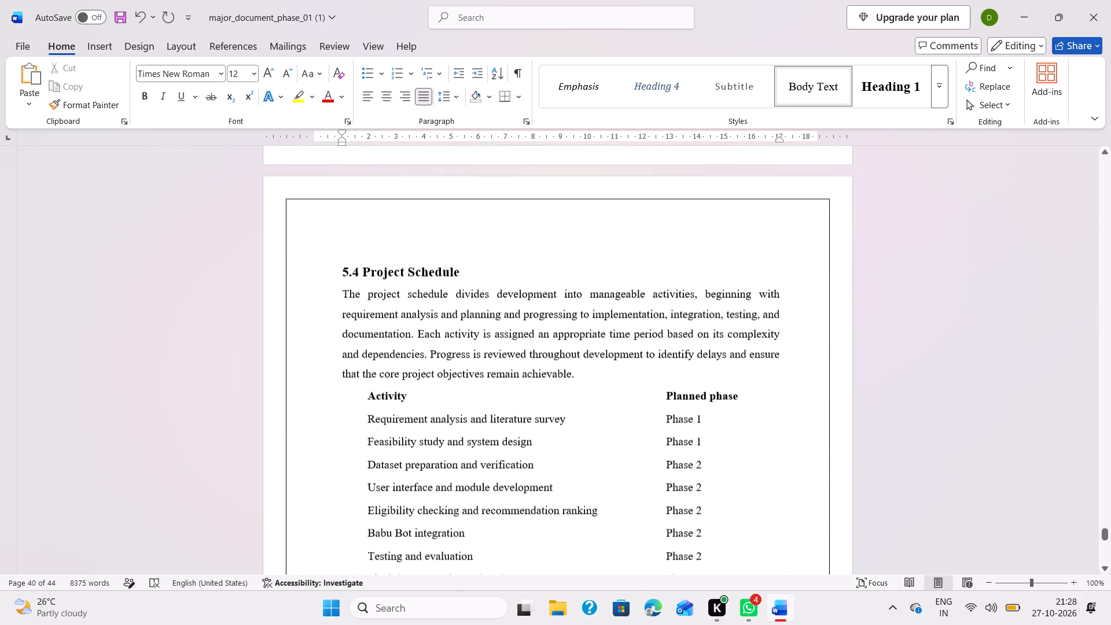
{"action": "scroll", "coordinate": [481, 339], "scroll_direction": "up", "scroll_amount": 2}
{"action": "scroll", "coordinate": [481, 339], "scroll_direction": "down", "scroll_amount": 1}
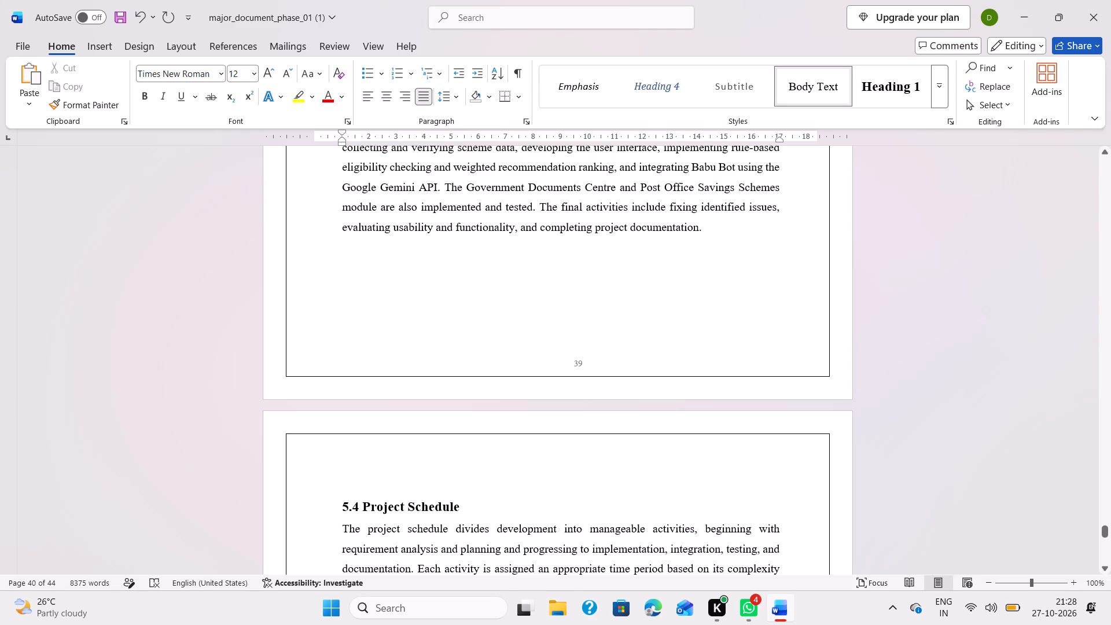
{"action": "left_click", "coordinate": [333, 501]}
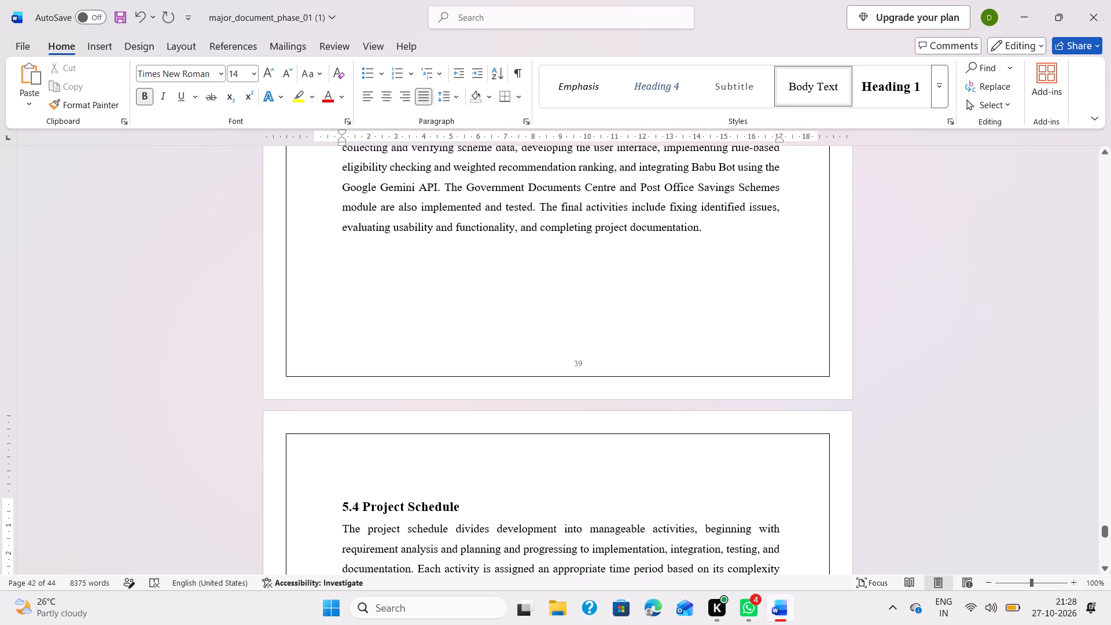
{"action": "left_click", "coordinate": [354, 490]}
Check the layout from section 5.4 through 5.6 Conclusion of Phase-1 Planning to the document's last pages.
{"action": "scroll", "coordinate": [398, 444], "scroll_direction": "down", "scroll_amount": 3}
{"action": "scroll", "coordinate": [457, 365], "scroll_direction": "down", "scroll_amount": 1}
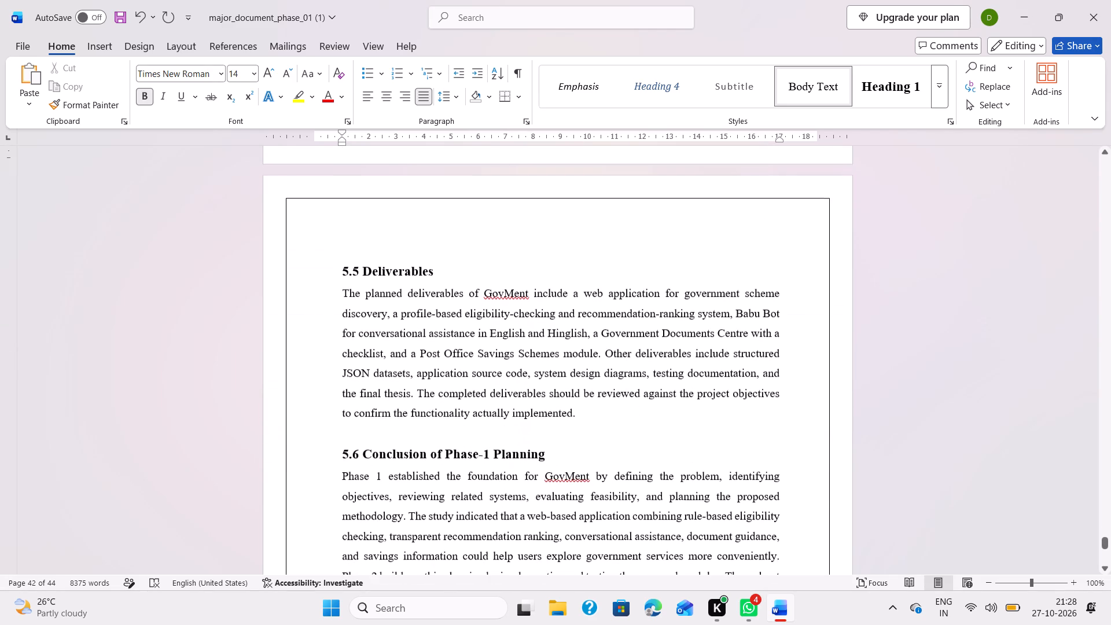
{"action": "scroll", "coordinate": [432, 392], "scroll_direction": "down", "scroll_amount": 2}
{"action": "scroll", "coordinate": [477, 344], "scroll_direction": "down", "scroll_amount": 2}
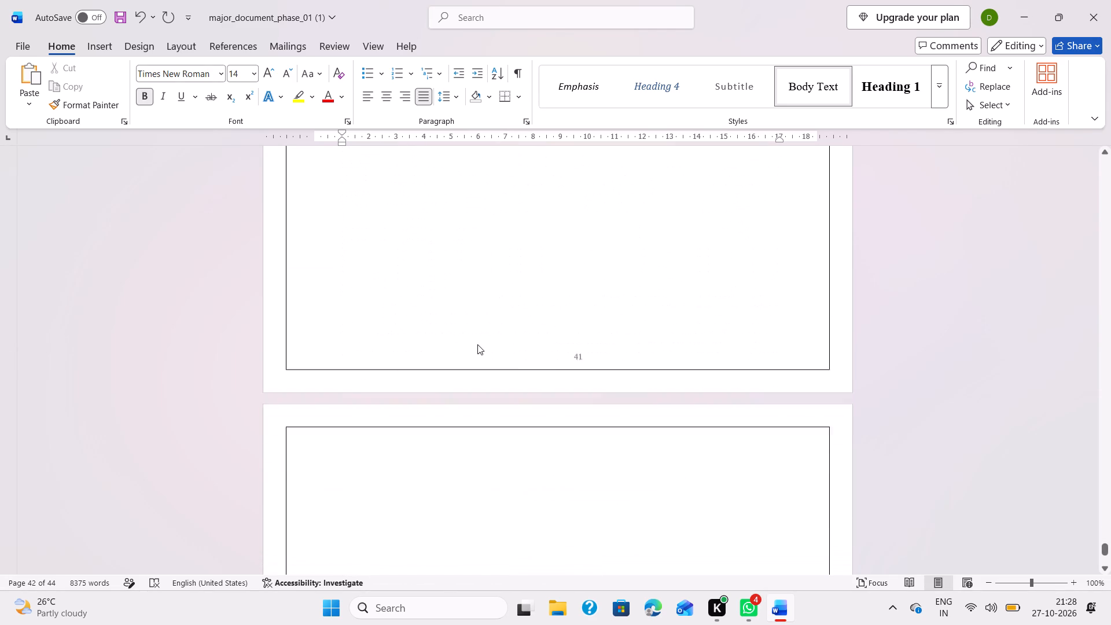
{"action": "scroll", "coordinate": [453, 406], "scroll_direction": "down", "scroll_amount": 3}
{"action": "scroll", "coordinate": [533, 320], "scroll_direction": "down", "scroll_amount": 6}
Increase the left indent of the four student name lines on the yellow cover page to about 3.8 cm.
{"action": "scroll", "coordinate": [533, 320], "scroll_direction": "up", "scroll_amount": 20}
{"action": "scroll", "coordinate": [533, 320], "scroll_direction": "up", "scroll_amount": 2}
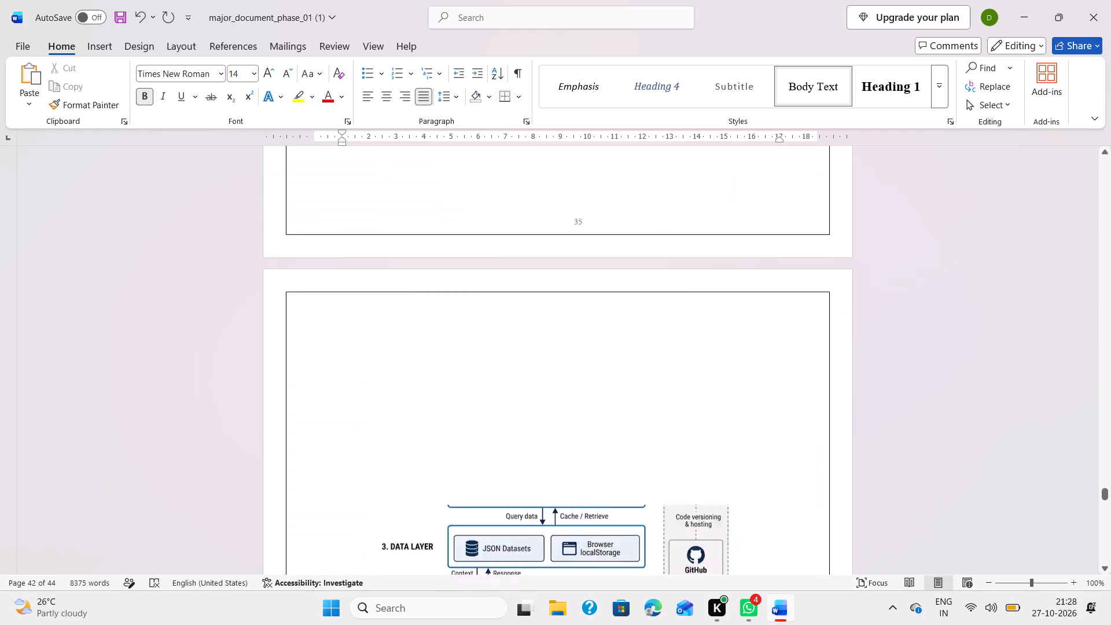
{"action": "scroll", "coordinate": [533, 320], "scroll_direction": "up", "scroll_amount": 5}
{"action": "scroll", "coordinate": [574, 362], "scroll_direction": "up", "scroll_amount": 19}
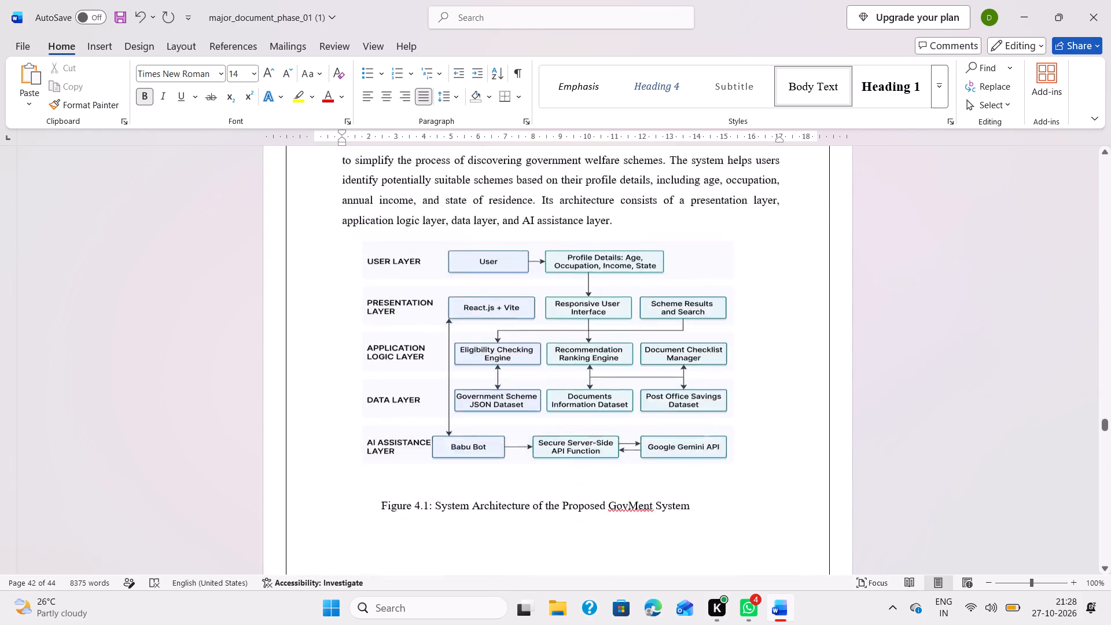
{"action": "scroll", "coordinate": [574, 362], "scroll_direction": "up", "scroll_amount": 20}
{"action": "scroll", "coordinate": [574, 362], "scroll_direction": "up", "scroll_amount": 13}
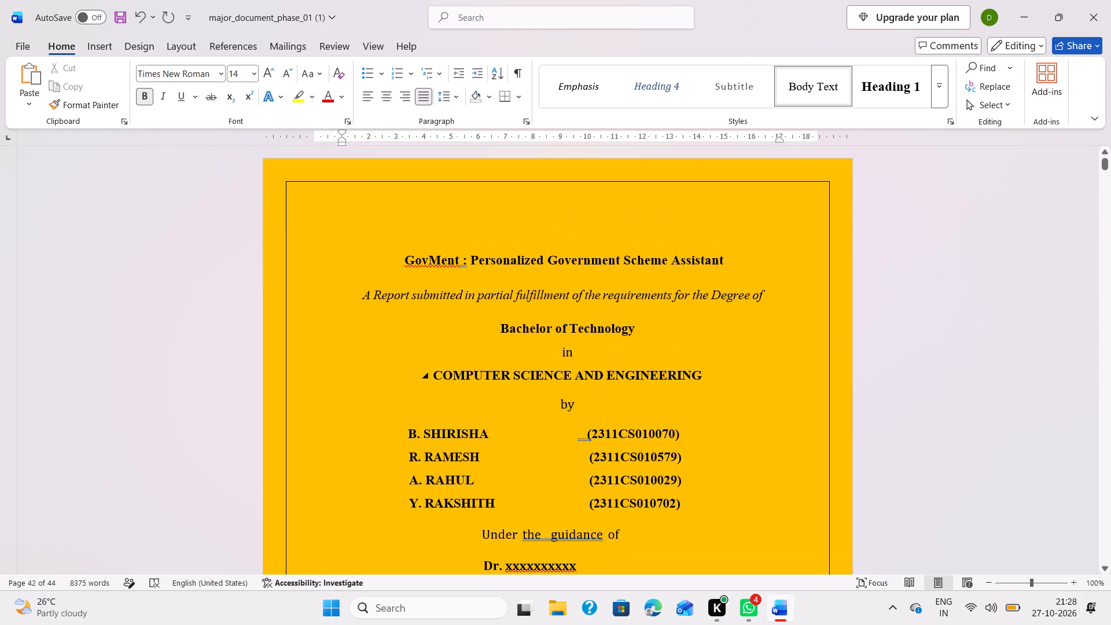
{"action": "scroll", "coordinate": [675, 302], "scroll_direction": "down", "scroll_amount": 4}
{"action": "scroll", "coordinate": [675, 302], "scroll_direction": "up", "scroll_amount": 1}
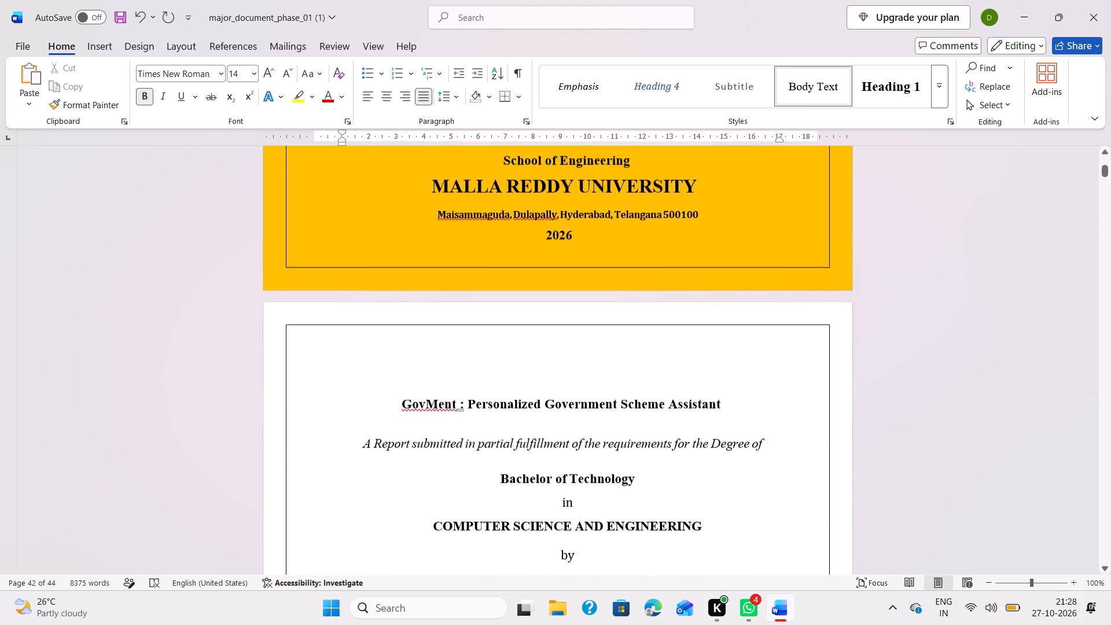
{"action": "scroll", "coordinate": [675, 302], "scroll_direction": "up", "scroll_amount": 5}
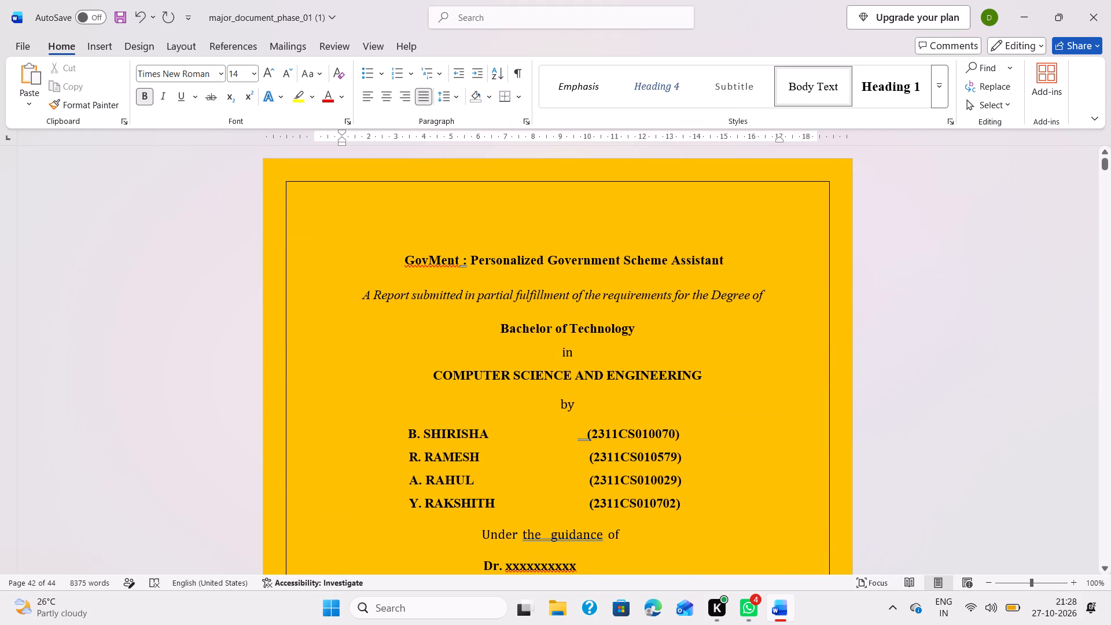
{"action": "left_click_drag", "start_coordinate": [404, 433], "coordinate": [686, 503]}
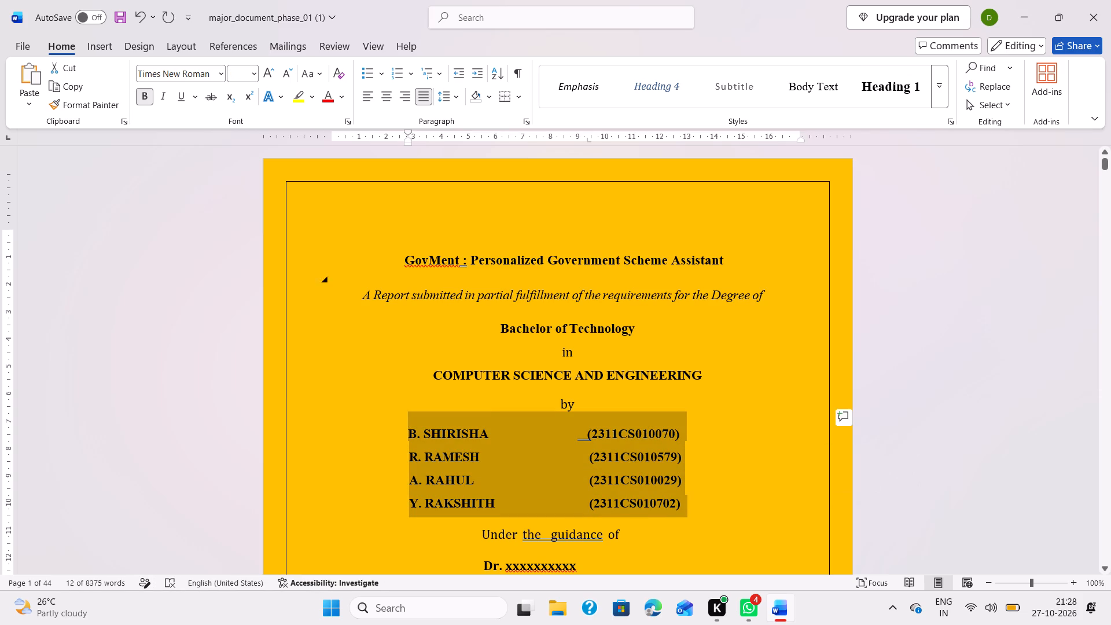
{"action": "left_click_drag", "start_coordinate": [408, 142], "coordinate": [410, 142]}
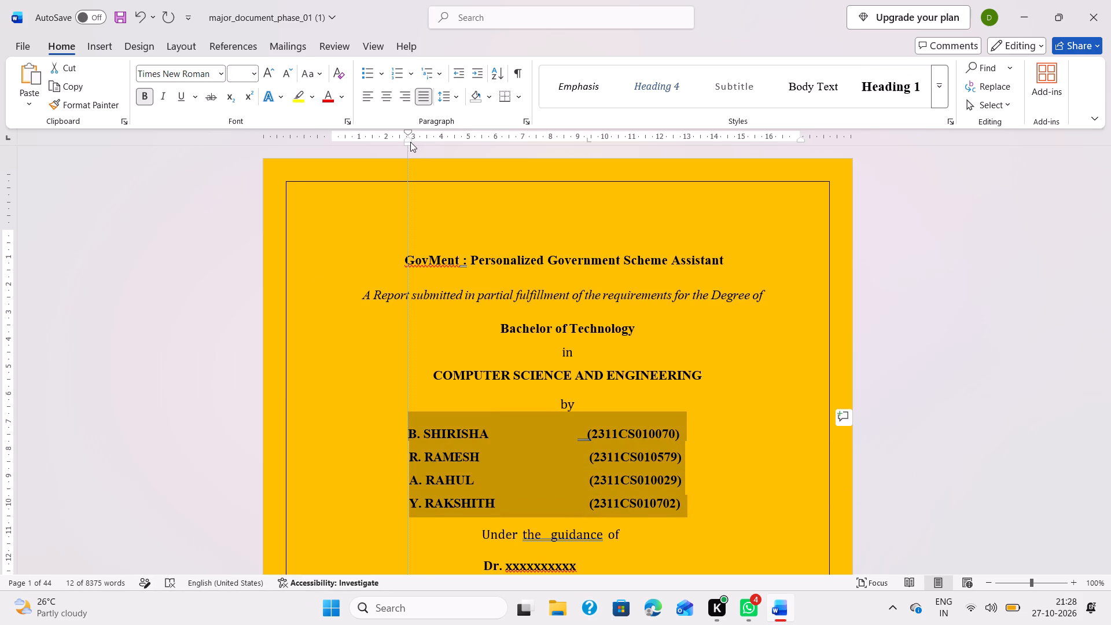
{"action": "left_click_drag", "start_coordinate": [410, 142], "coordinate": [431, 144]}
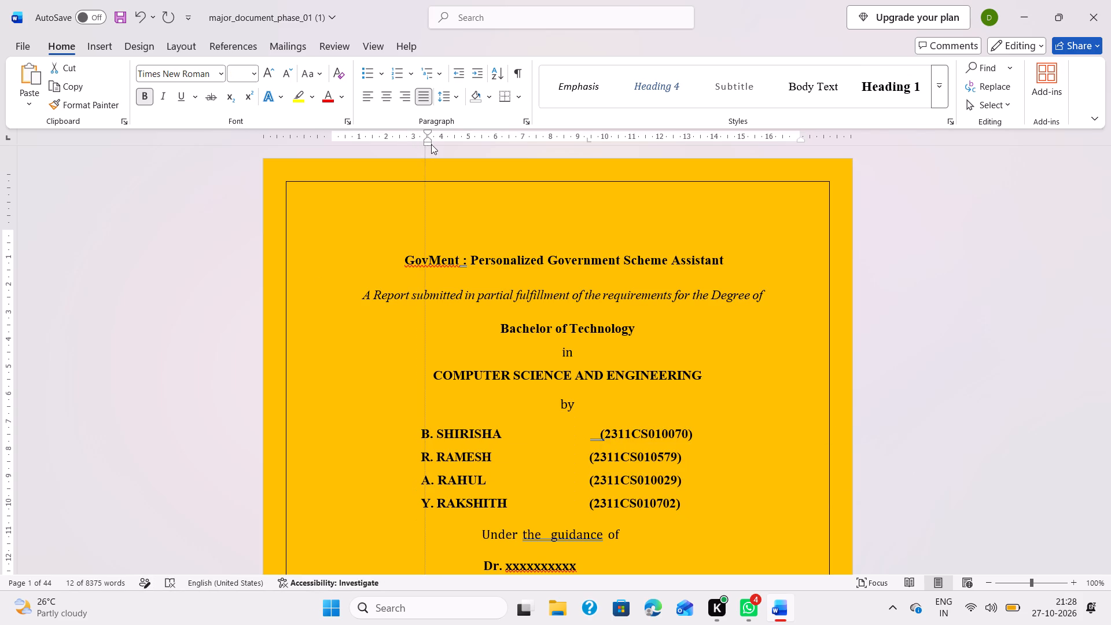
{"action": "left_click_drag", "start_coordinate": [431, 144], "coordinate": [432, 144]}
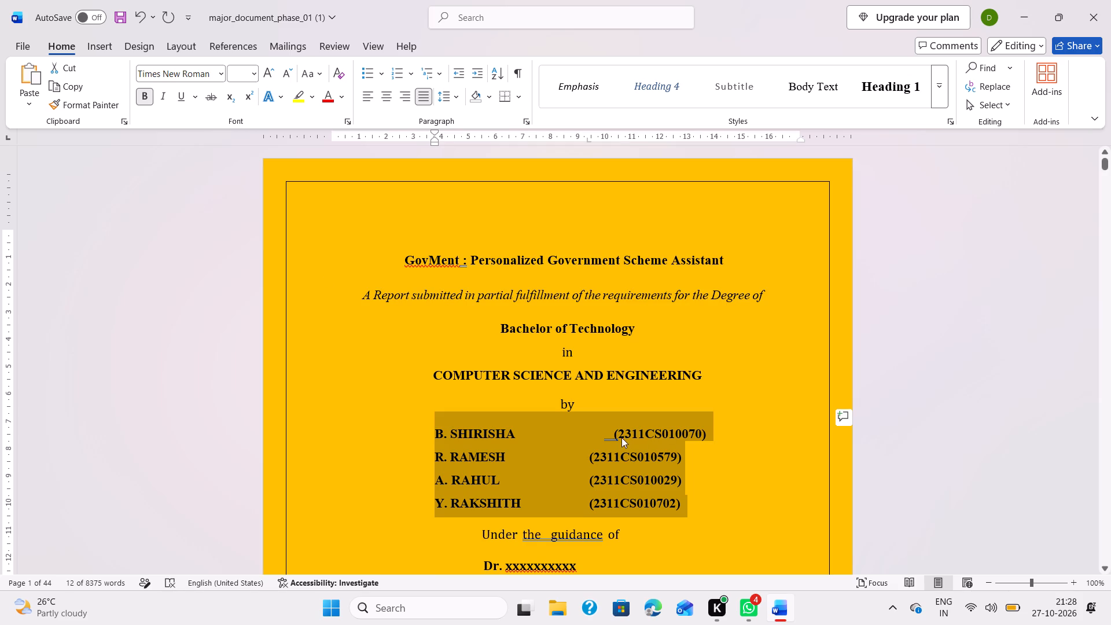
Remove seven spaces before the roll number in the first student line to align it with the roll numbers below.
{"action": "left_click", "coordinate": [616, 439]}
{"action": "left_click", "coordinate": [615, 439]}
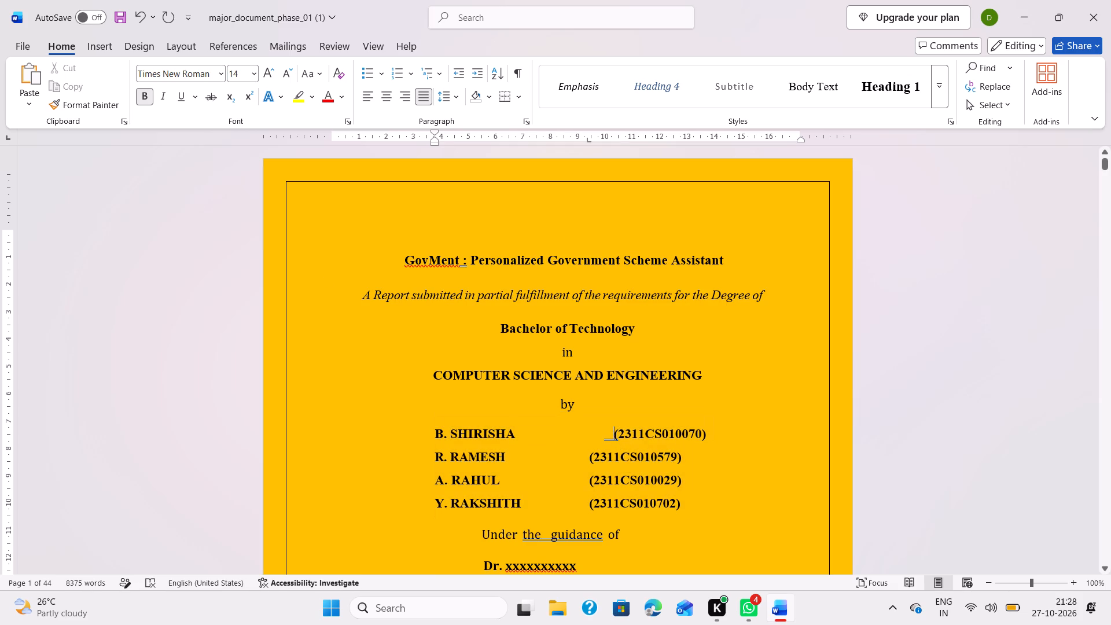
{"action": "key", "text": "BackSpace"}
{"action": "key", "text": "BackSpace"}
{"action": "key", "text": "BackSpace"}
{"action": "key", "text": "BackSpace"}
{"action": "key", "text": "BackSpace"}
{"action": "key", "text": "BackSpace"}
{"action": "key", "text": "BackSpace"}
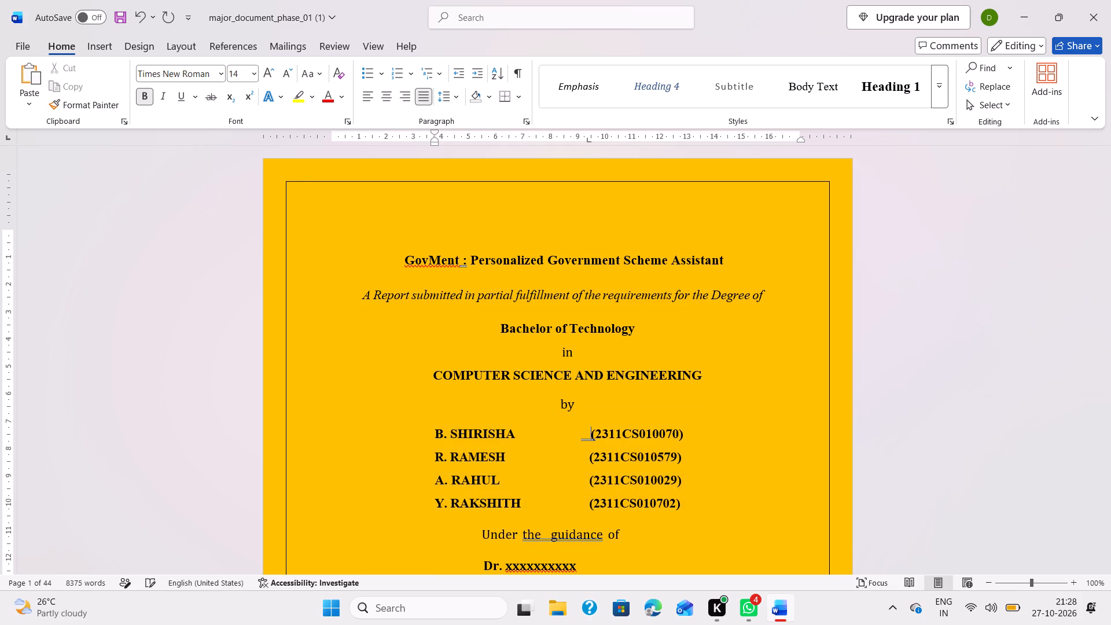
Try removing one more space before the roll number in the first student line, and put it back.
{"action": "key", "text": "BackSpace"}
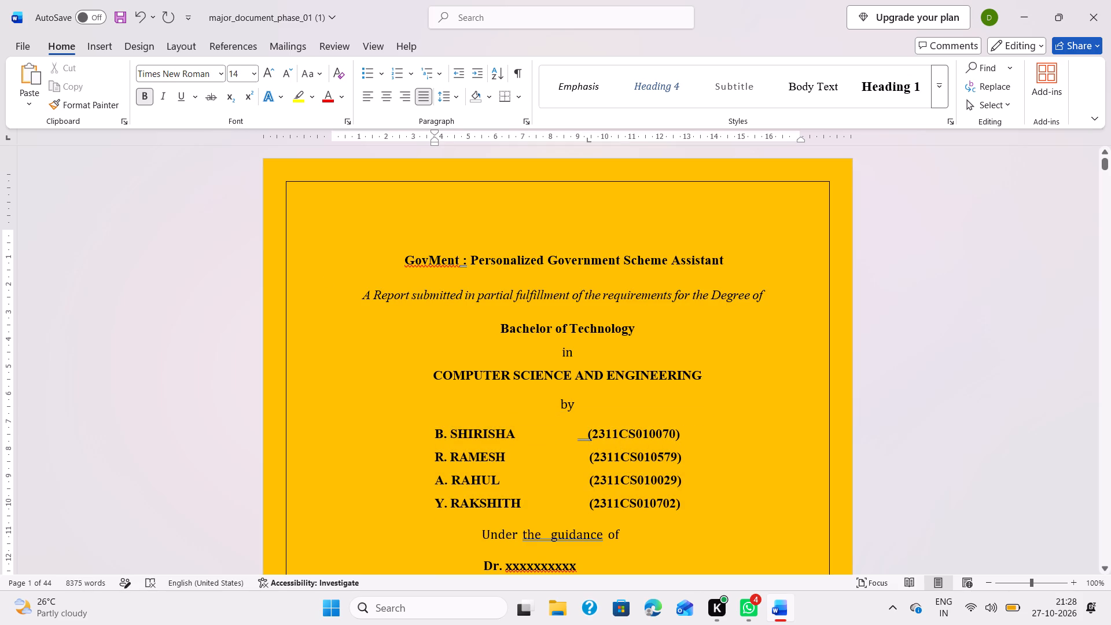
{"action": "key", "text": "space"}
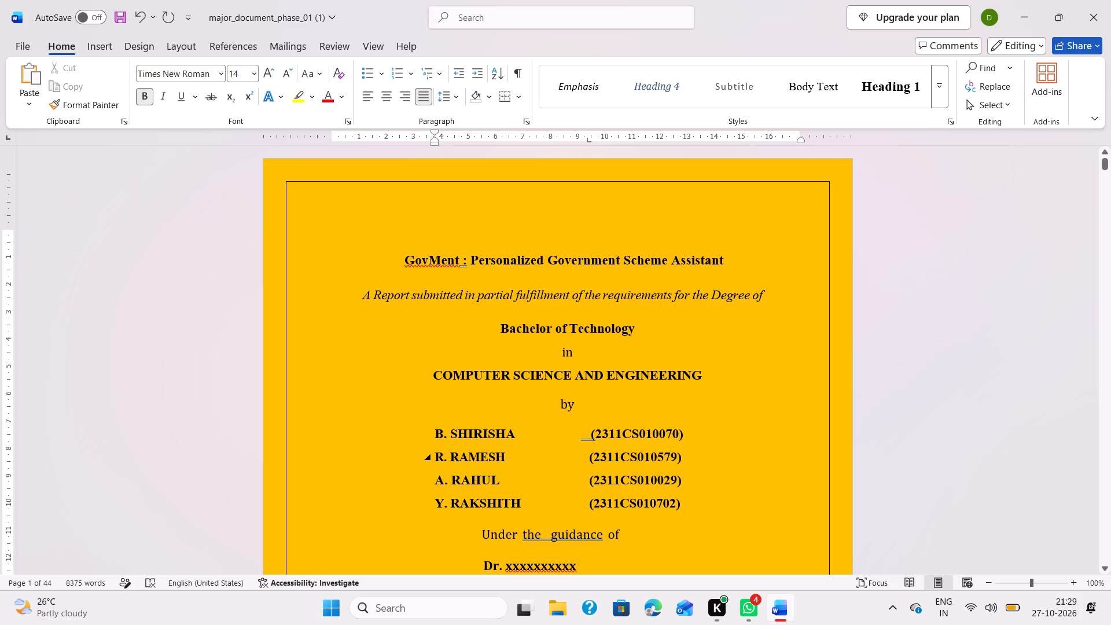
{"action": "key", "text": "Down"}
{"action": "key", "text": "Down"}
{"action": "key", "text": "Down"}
Insert six spaces before the guide's name line, Dr. xxxxxxxxxx, on the yellow cover page.
{"action": "scroll", "coordinate": [628, 466], "scroll_direction": "down", "scroll_amount": 2}
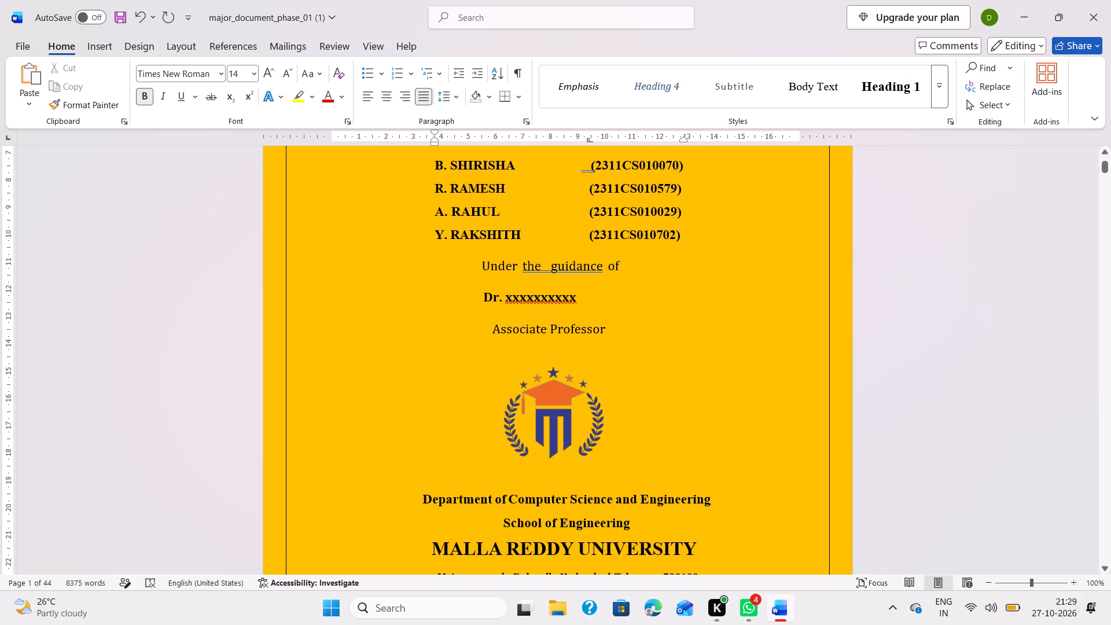
{"action": "left_click", "coordinate": [480, 290]}
{"action": "key", "text": "space"}
{"action": "key", "text": "space"}
{"action": "key", "text": "space"}
{"action": "key", "text": "space"}
{"action": "key", "text": "space"}
{"action": "key", "text": "space"}
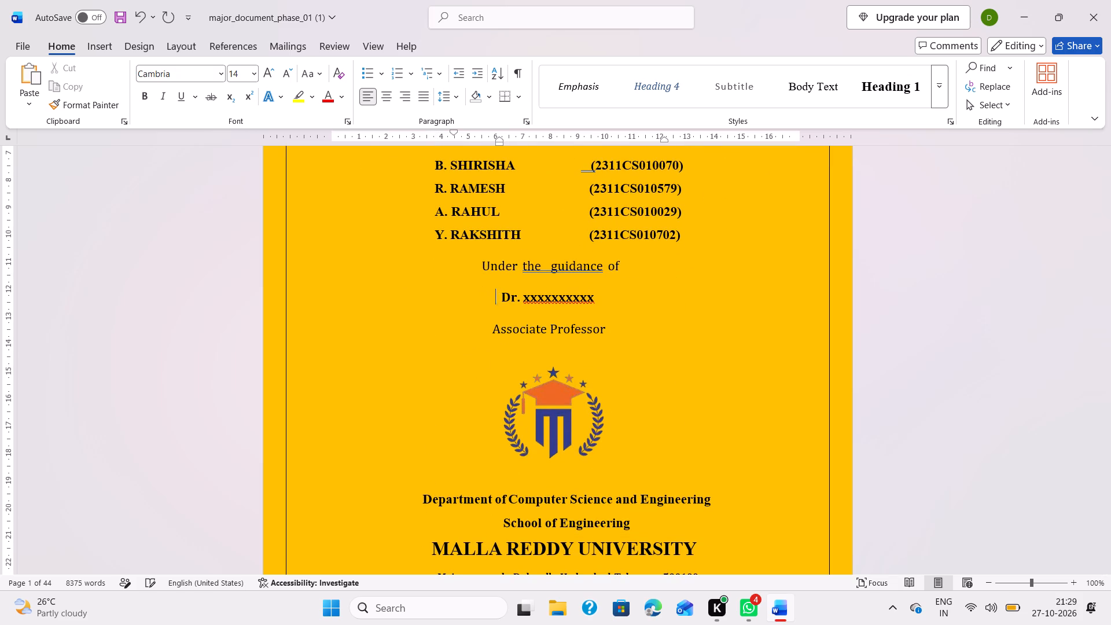
Change the year at the bottom of the yellow cover page to 2027.
{"action": "scroll", "coordinate": [658, 348], "scroll_direction": "down", "scroll_amount": 2}
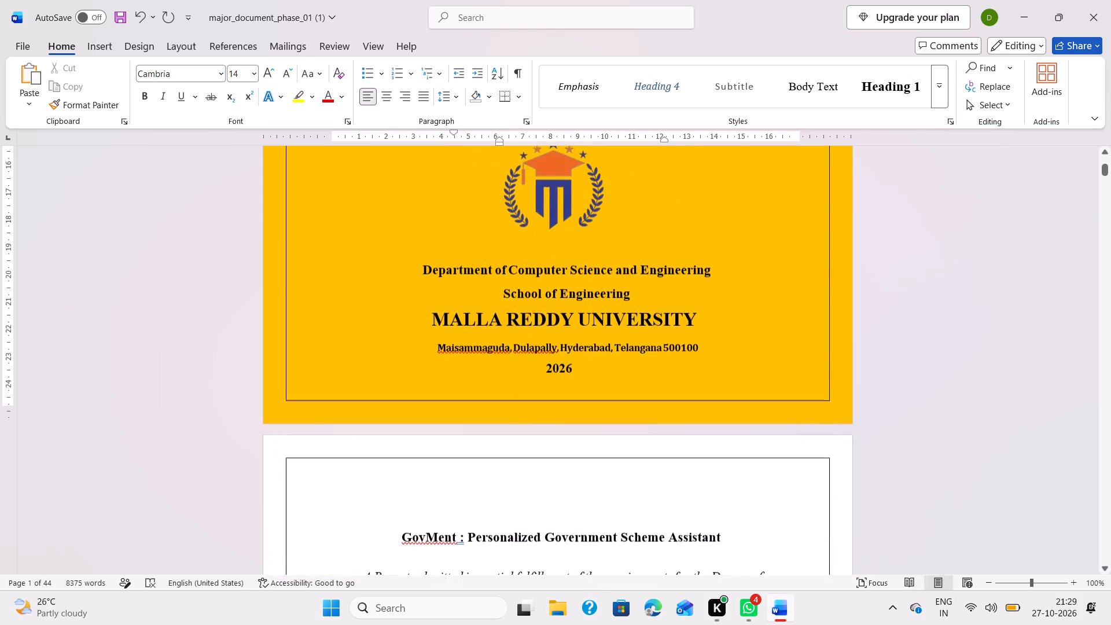
{"action": "scroll", "coordinate": [594, 366], "scroll_direction": "down", "scroll_amount": 2}
{"action": "scroll", "coordinate": [593, 299], "scroll_direction": "up", "scroll_amount": 2}
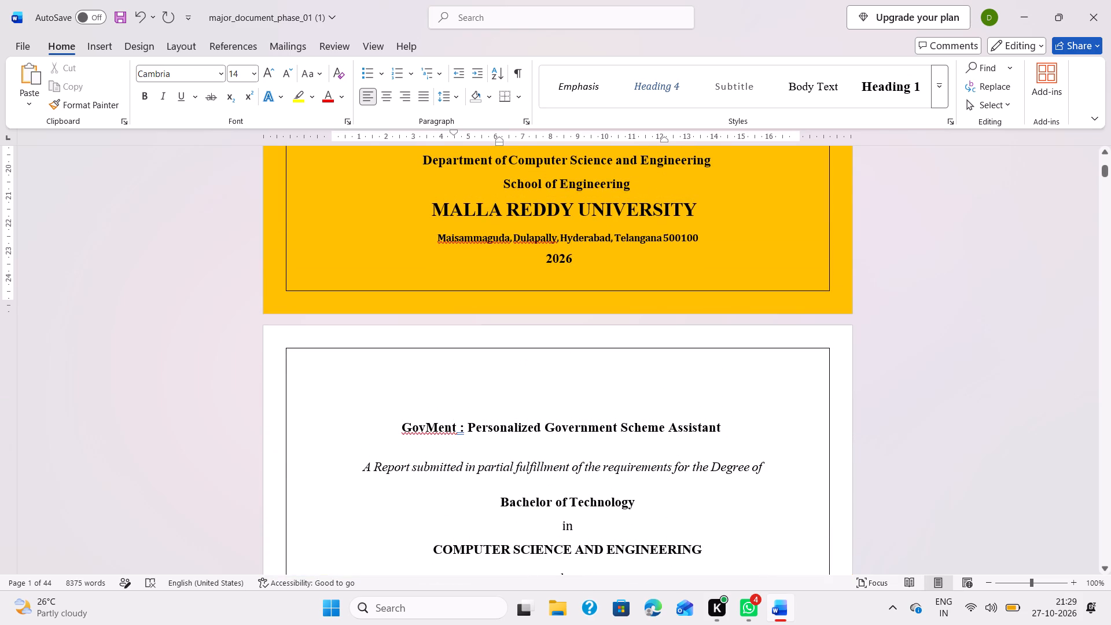
{"action": "left_click", "coordinate": [575, 256]}
{"action": "key", "text": "BackSpace"}
{"action": "key", "text": "7"}
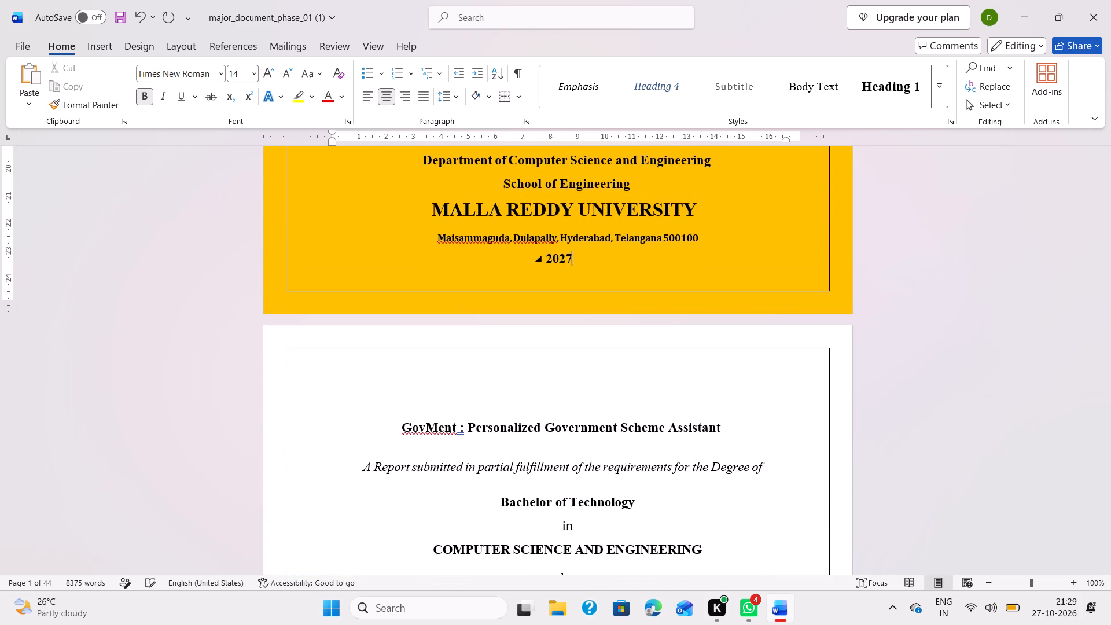
Insert six spaces before the guide's name line, Dr. xxxxxxxxxx, on the white title page.
{"action": "scroll", "coordinate": [575, 256], "scroll_direction": "down", "scroll_amount": 4}
{"action": "scroll", "coordinate": [648, 345], "scroll_direction": "down", "scroll_amount": 2}
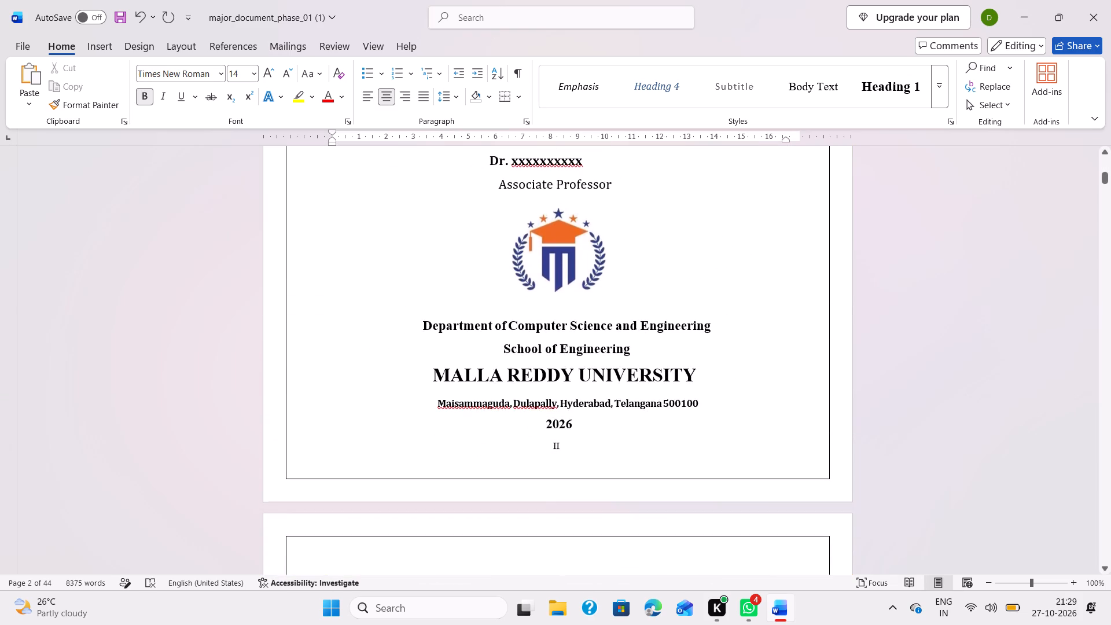
{"action": "scroll", "coordinate": [587, 261], "scroll_direction": "up", "scroll_amount": 1}
{"action": "left_click", "coordinate": [483, 218]}
{"action": "key", "text": "space"}
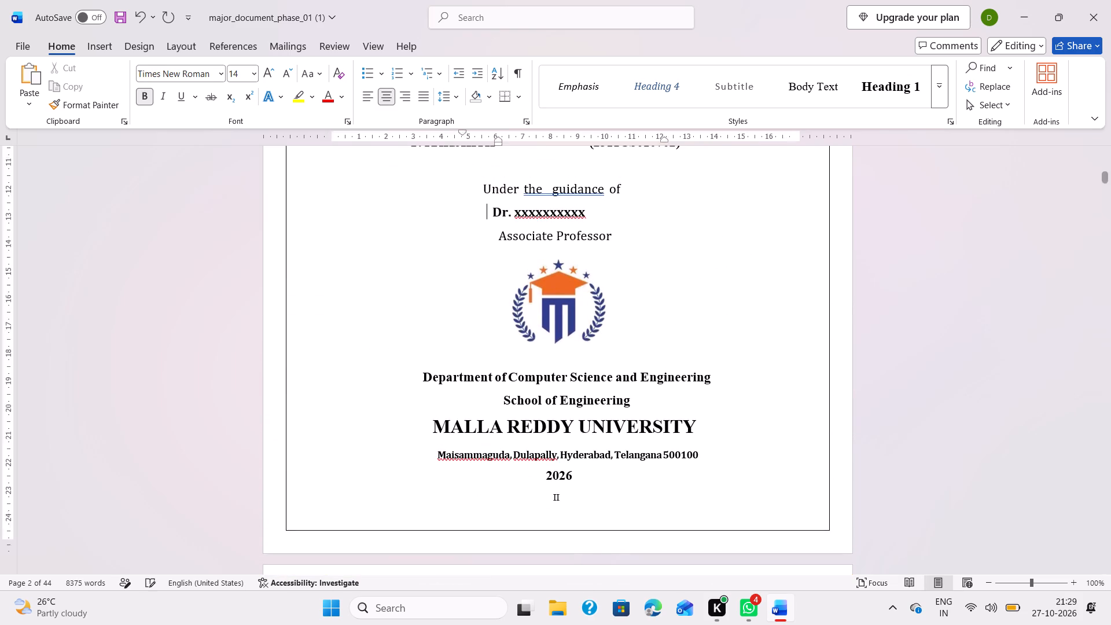
{"action": "key", "text": "space"}
{"action": "key", "text": "space"}
{"action": "key", "text": "space"}
{"action": "key", "text": "space"}
{"action": "key", "text": "space"}
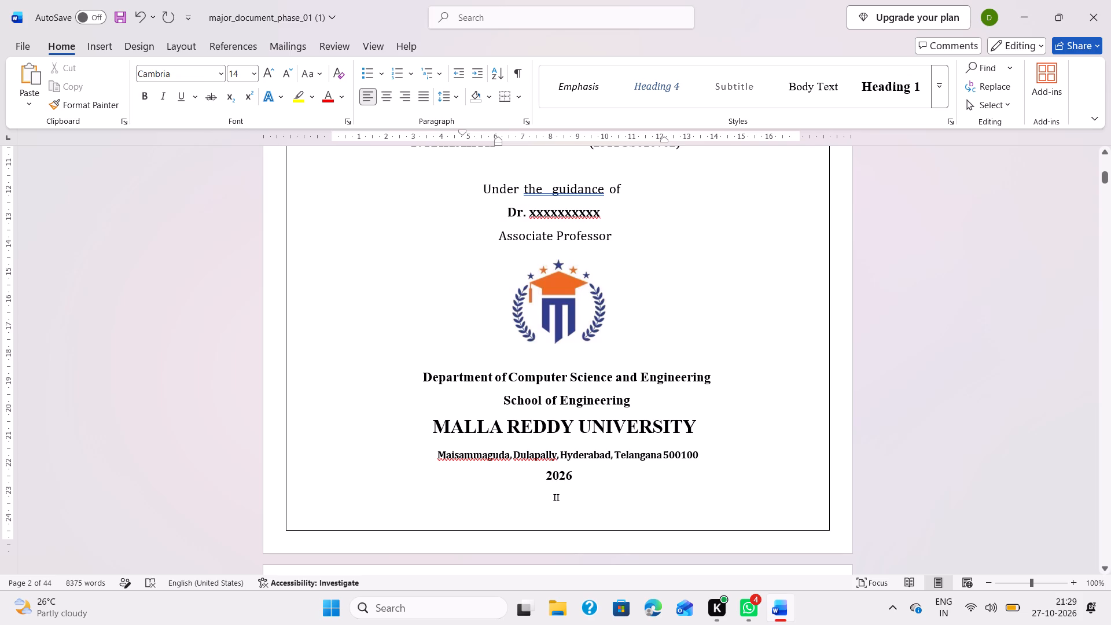
Change the year at the bottom of the white title page to 2027.
{"action": "scroll", "coordinate": [586, 236], "scroll_direction": "down", "scroll_amount": 1}
{"action": "left_click", "coordinate": [575, 395]}
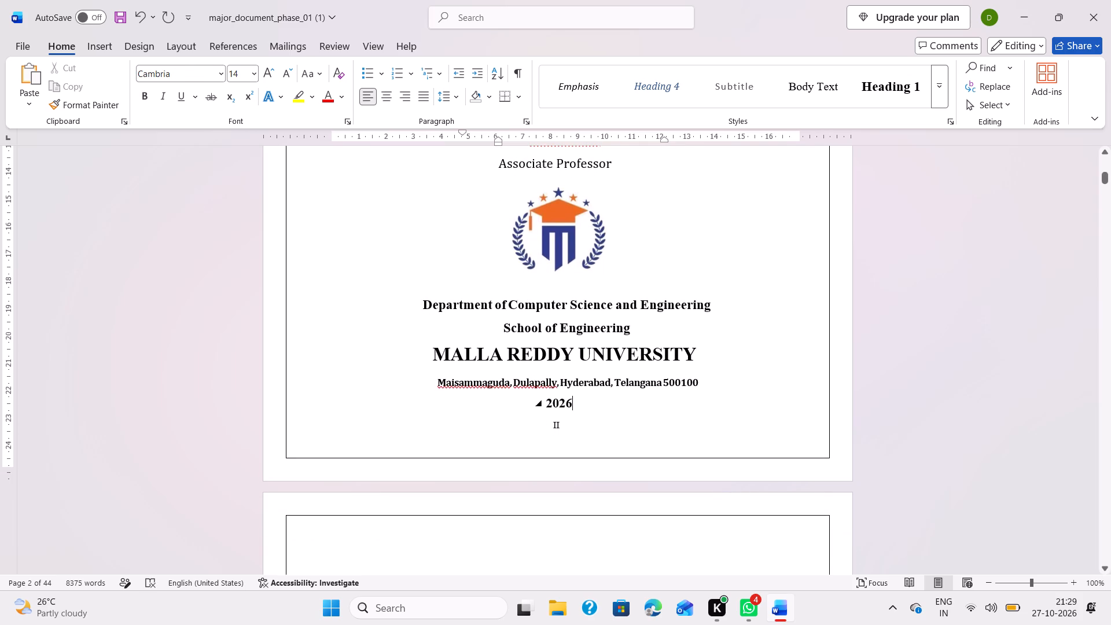
{"action": "key", "text": "BackSpace"}
{"action": "key", "text": "7"}
Check the layout of the front matter from the Certificate and Declaration pages through the Abstract to the Table of Contents.
{"action": "scroll", "coordinate": [575, 401], "scroll_direction": "down", "scroll_amount": 2}
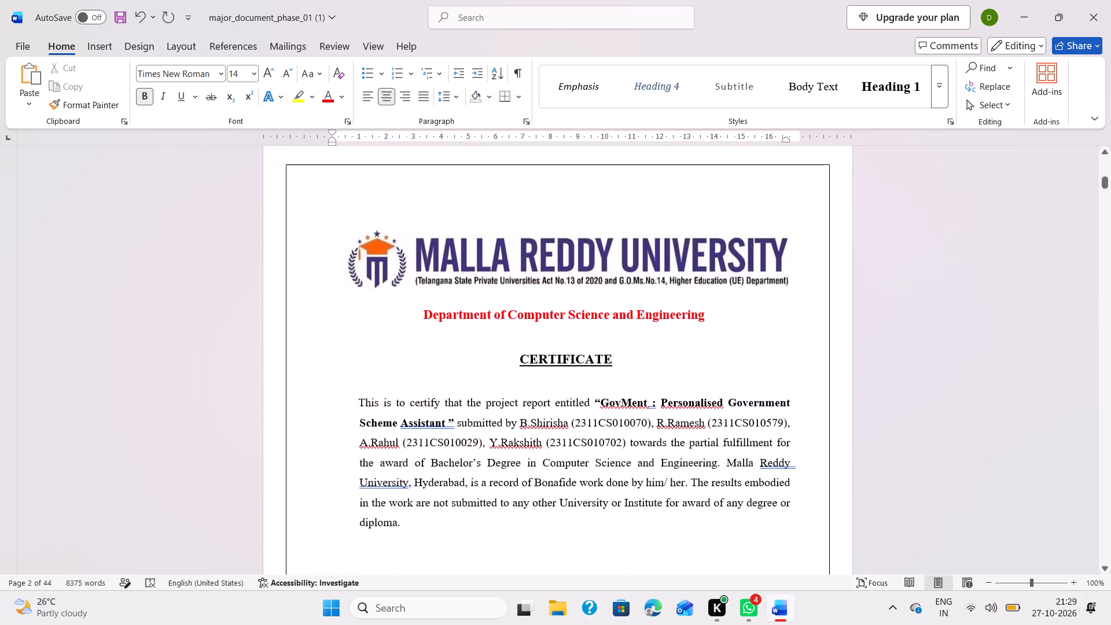
{"action": "scroll", "coordinate": [575, 401], "scroll_direction": "down", "scroll_amount": 1}
{"action": "scroll", "coordinate": [646, 387], "scroll_direction": "down", "scroll_amount": 4}
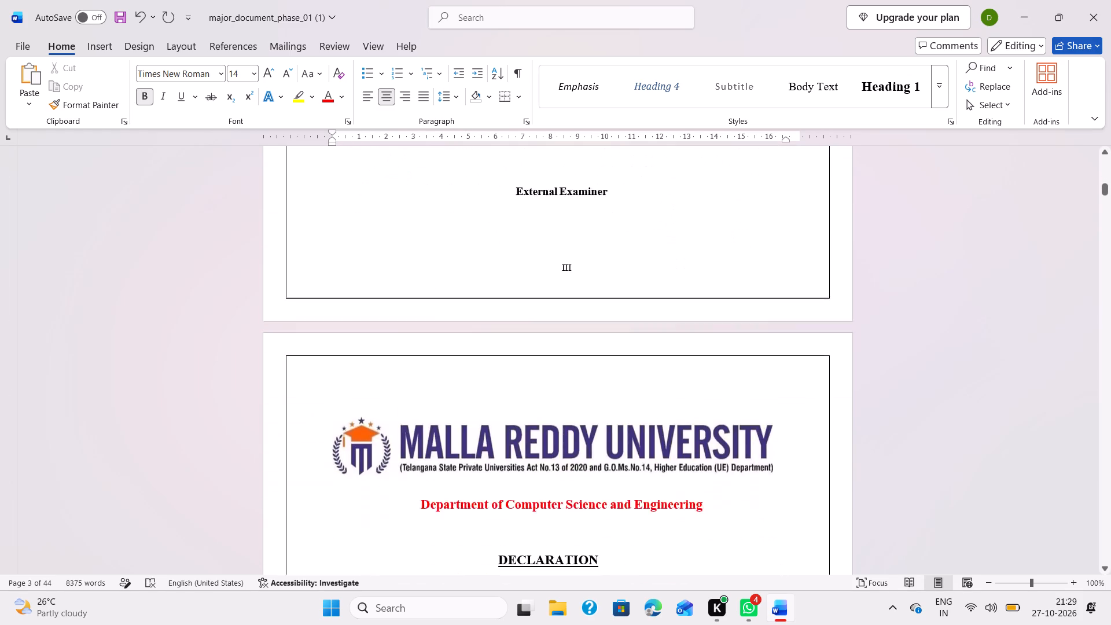
{"action": "scroll", "coordinate": [646, 387], "scroll_direction": "down", "scroll_amount": 3}
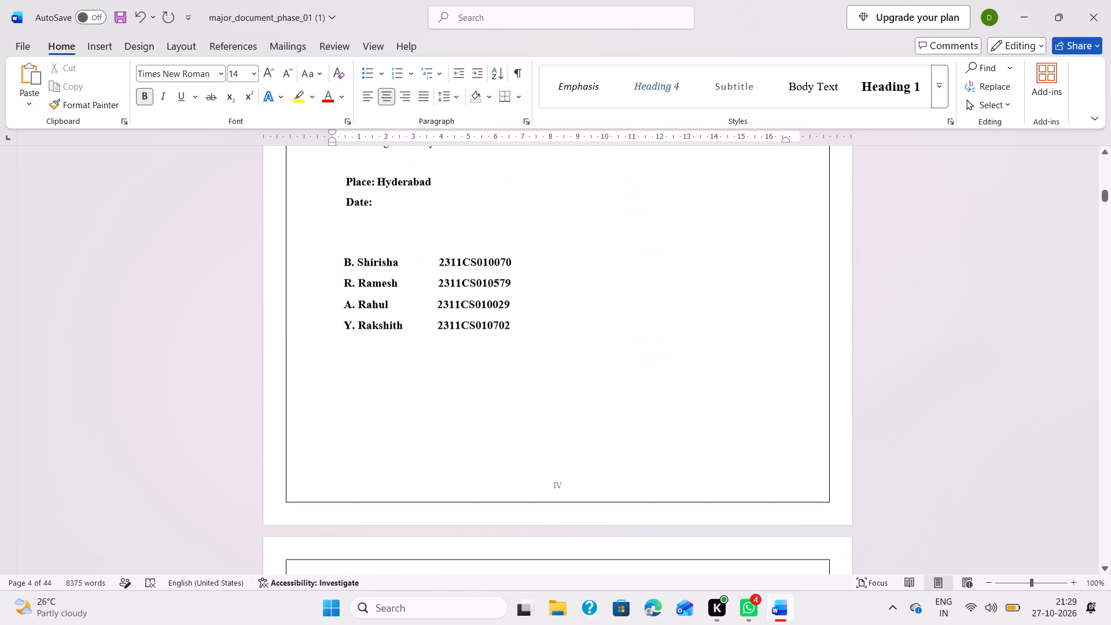
{"action": "scroll", "coordinate": [562, 366], "scroll_direction": "down", "scroll_amount": 6}
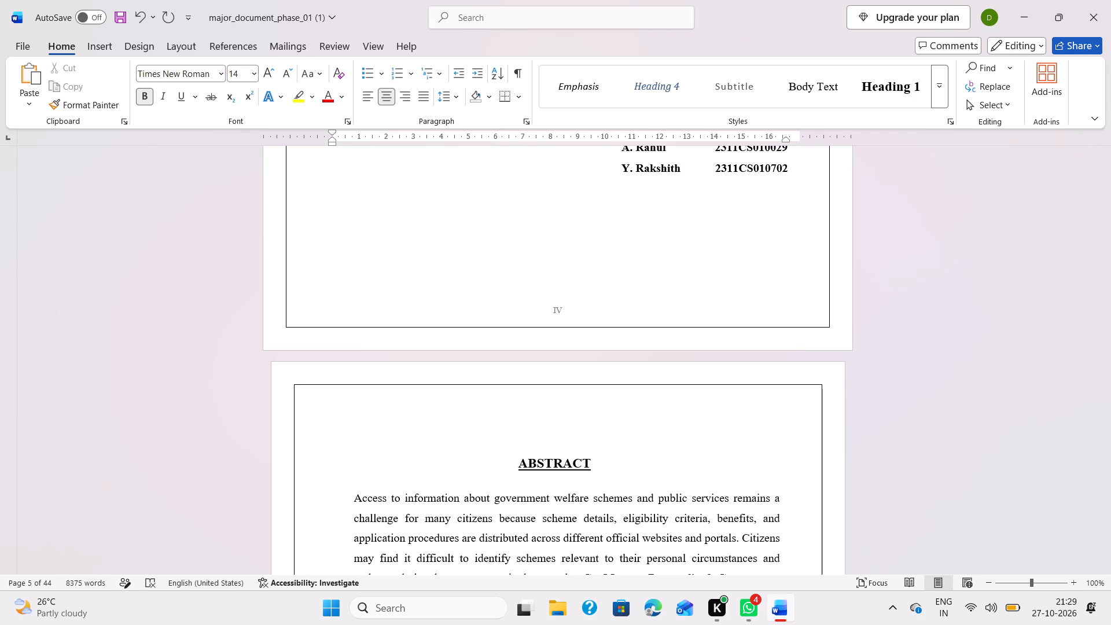
{"action": "scroll", "coordinate": [562, 366], "scroll_direction": "down", "scroll_amount": 2}
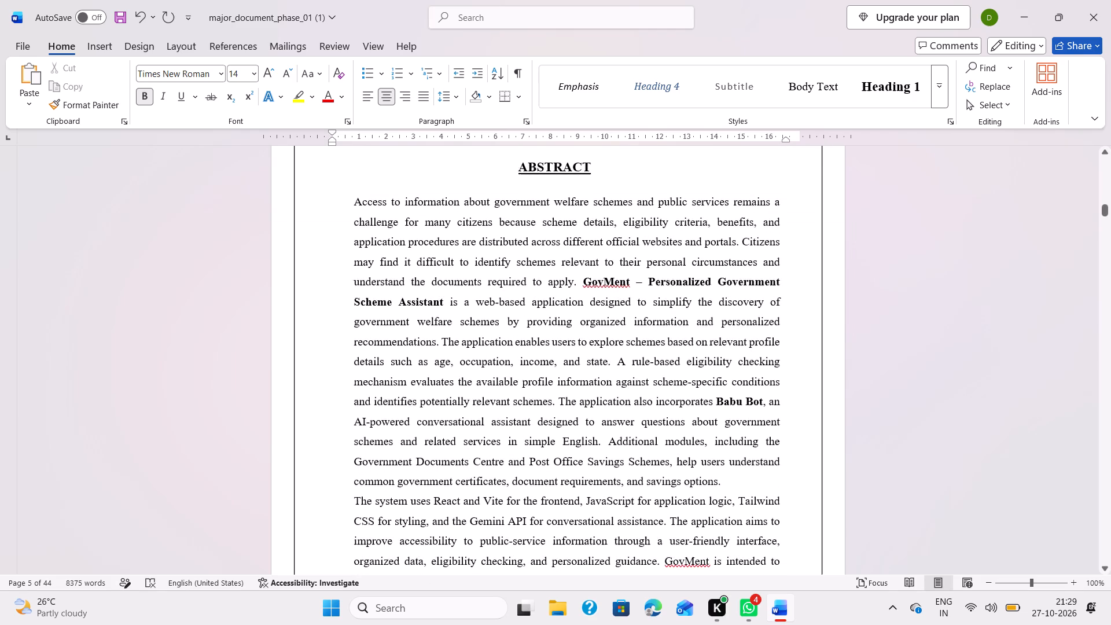
{"action": "scroll", "coordinate": [566, 312], "scroll_direction": "down", "scroll_amount": 2}
{"action": "scroll", "coordinate": [579, 260], "scroll_direction": "down", "scroll_amount": 2}
{"action": "scroll", "coordinate": [528, 286], "scroll_direction": "down", "scroll_amount": 1}
Replace the leading spaces before the TABLE OF CONTENTS heading with centre alignment, keeping the heading at the top of its page.
{"action": "scroll", "coordinate": [528, 286], "scroll_direction": "up", "scroll_amount": 1}
{"action": "left_click", "coordinate": [490, 321]}
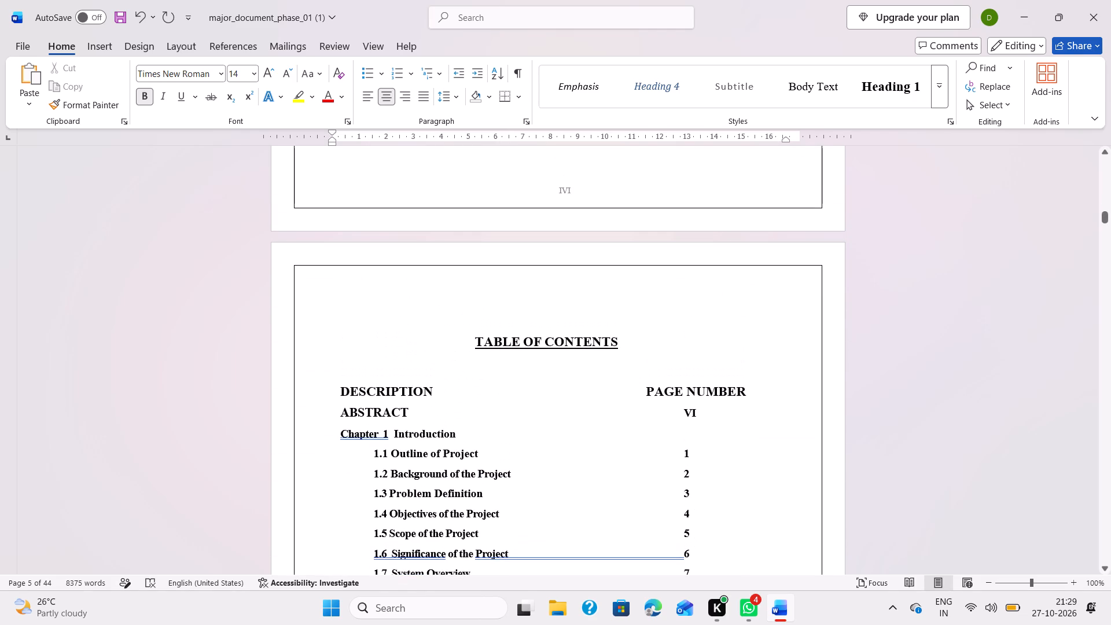
{"action": "left_click", "coordinate": [474, 343]}
{"action": "key", "text": "BackSpace"}
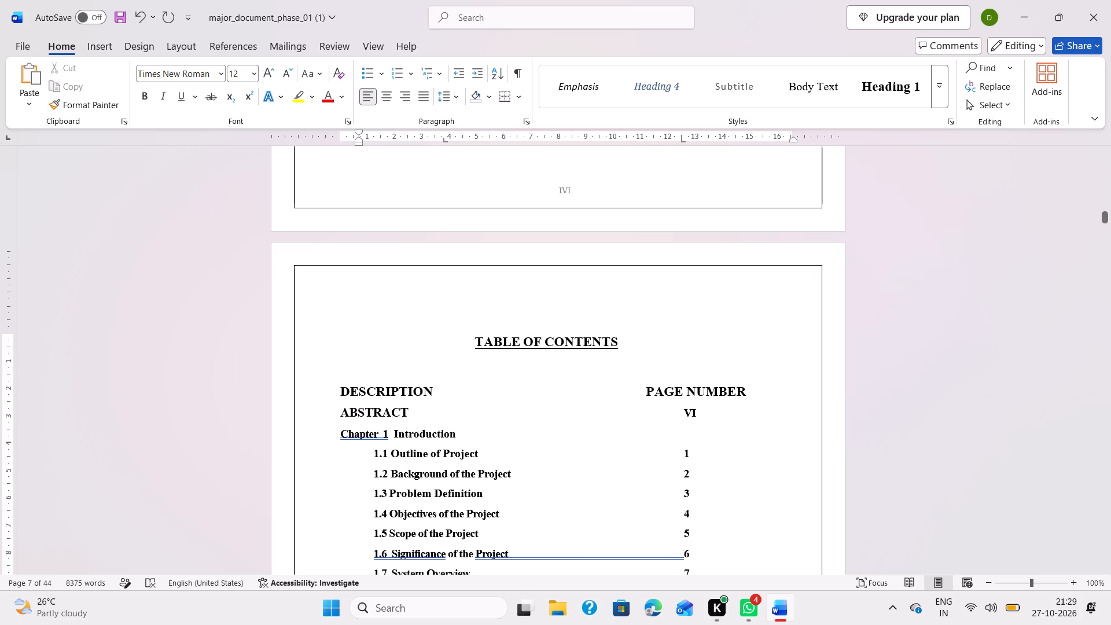
{"action": "key", "text": "BackSpace"}
{"action": "key", "text": "BackSpace"}
{"action": "key", "text": "BackSpace"}
{"action": "key", "text": "BackSpace"}
{"action": "key", "text": "BackSpace"}
{"action": "key", "text": "BackSpace"}
{"action": "key", "text": "BackSpace"}
{"action": "key", "text": "BackSpace"}
{"action": "key", "text": "BackSpace"}
{"action": "key", "text": "BackSpace"}
{"action": "key", "text": "BackSpace"}
{"action": "key", "text": "BackSpace"}
{"action": "key", "text": "BackSpace"}
{"action": "key", "text": "BackSpace"}
{"action": "key", "text": "BackSpace"}
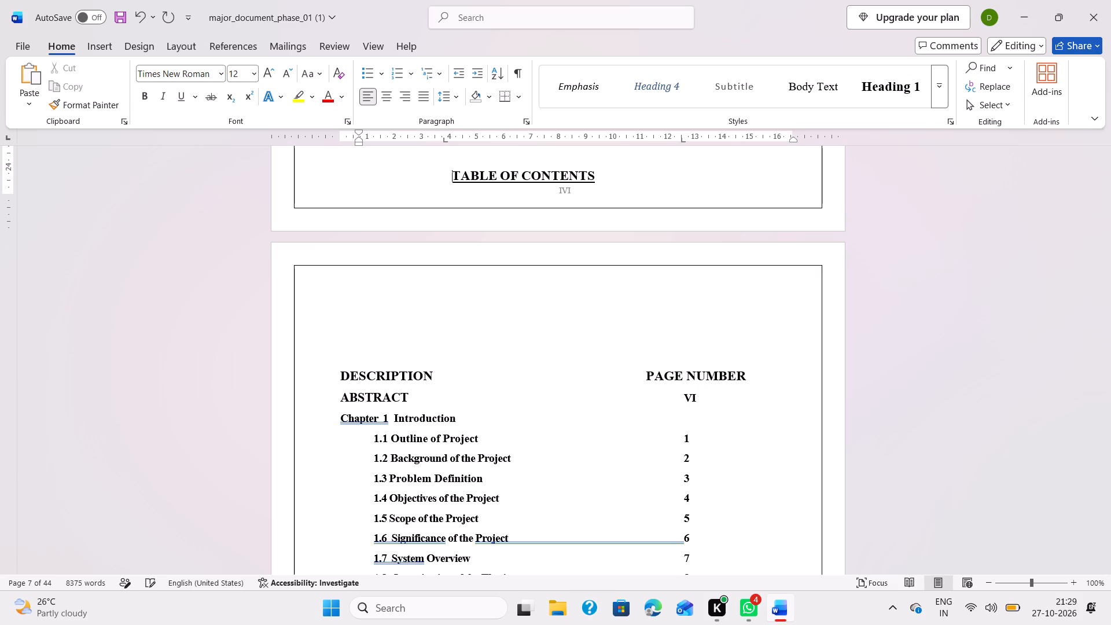
{"action": "key", "text": "Return"}
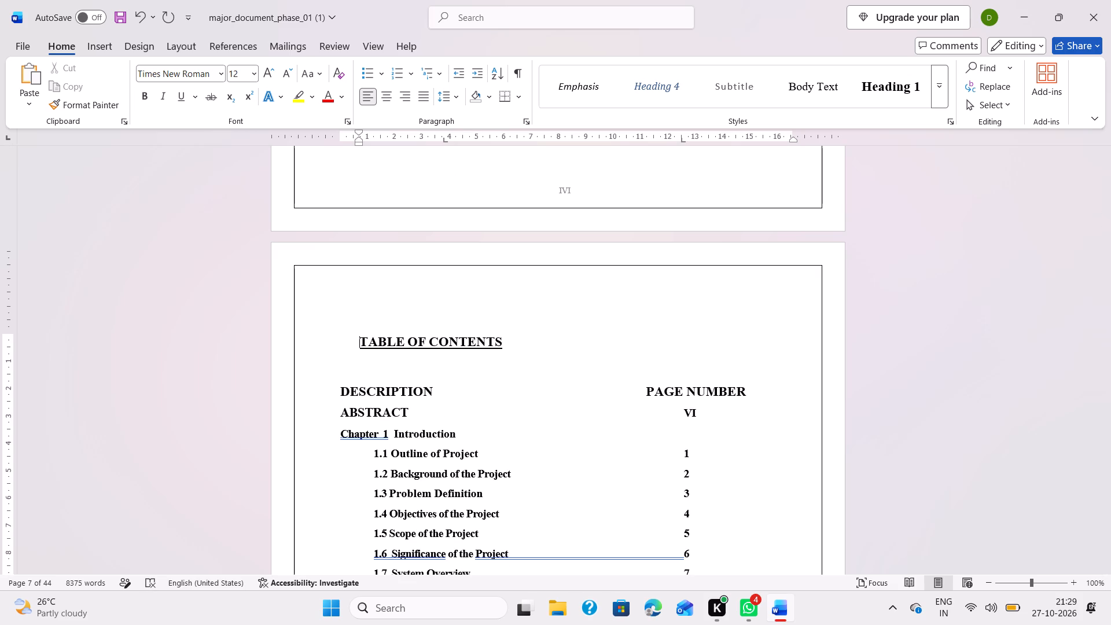
{"action": "left_click", "coordinate": [391, 98]}
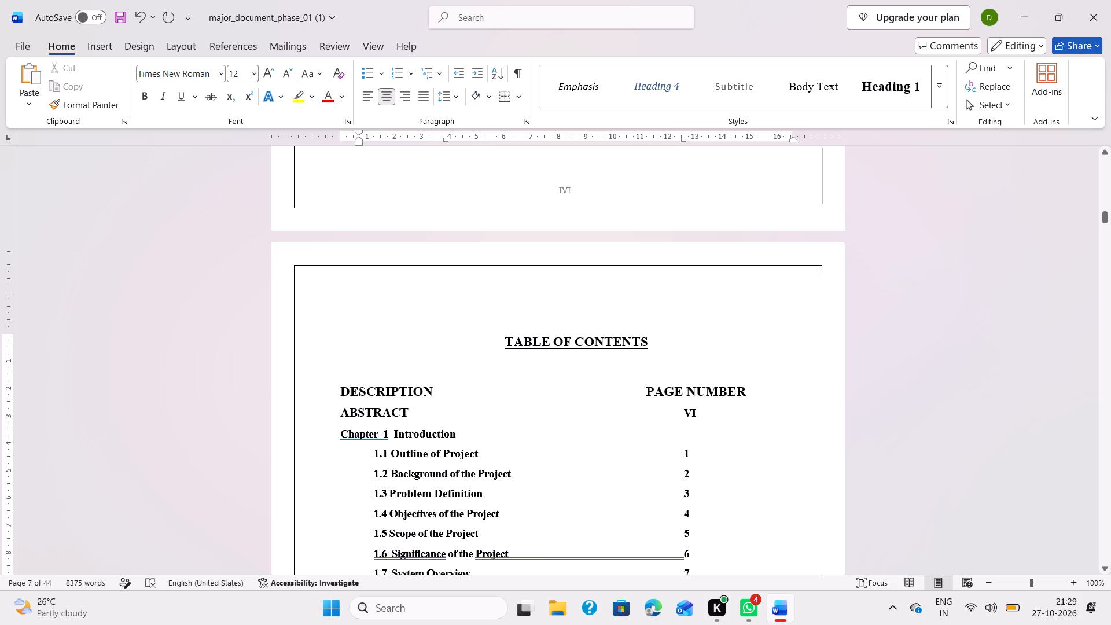
Check the Table of Contents entries and page numbers from Chapter 1 through the appendices.
{"action": "scroll", "coordinate": [608, 346], "scroll_direction": "down", "scroll_amount": 3}
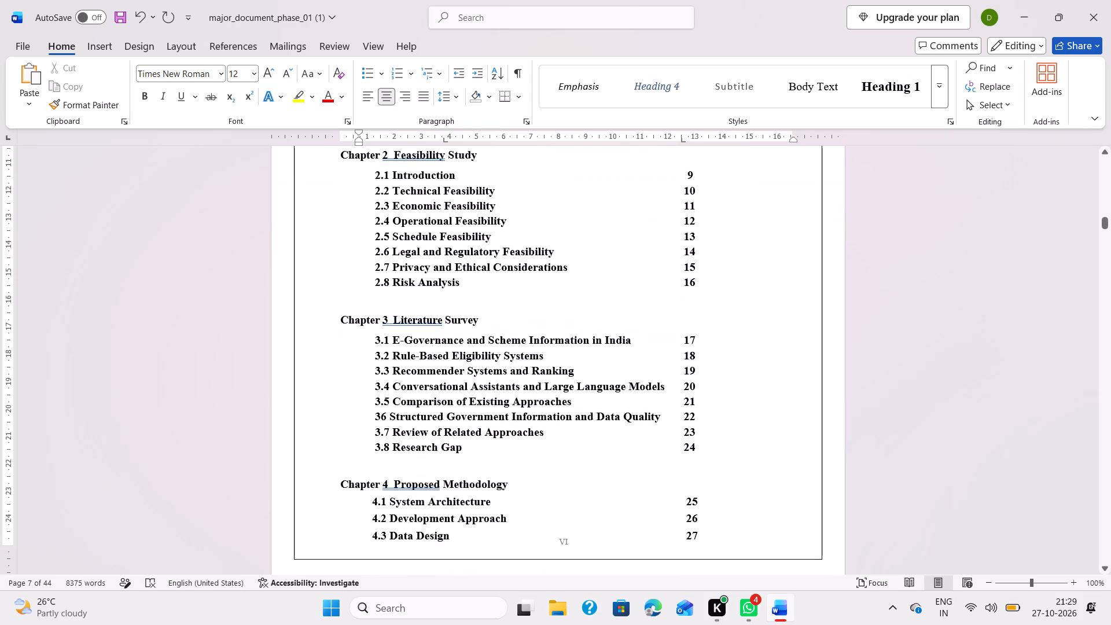
{"action": "scroll", "coordinate": [576, 389], "scroll_direction": "down", "scroll_amount": 1}
{"action": "scroll", "coordinate": [576, 389], "scroll_direction": "up", "scroll_amount": 4}
{"action": "scroll", "coordinate": [576, 389], "scroll_direction": "down", "scroll_amount": 3}
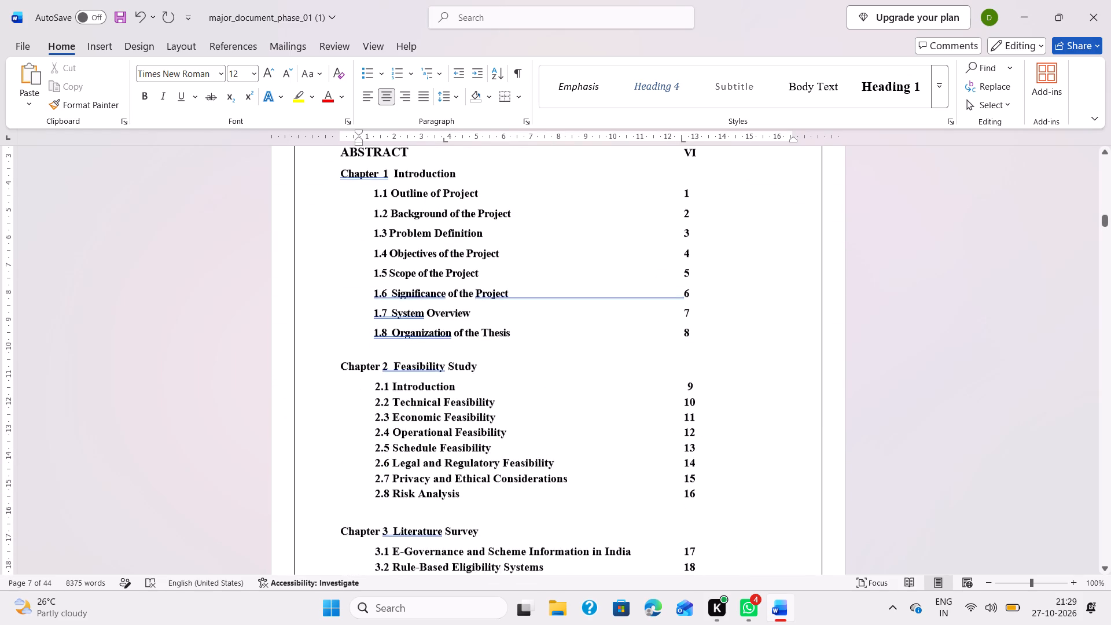
{"action": "scroll", "coordinate": [696, 349], "scroll_direction": "up", "scroll_amount": 1}
{"action": "scroll", "coordinate": [700, 351], "scroll_direction": "down", "scroll_amount": 1}
{"action": "scroll", "coordinate": [697, 300], "scroll_direction": "down", "scroll_amount": 8}
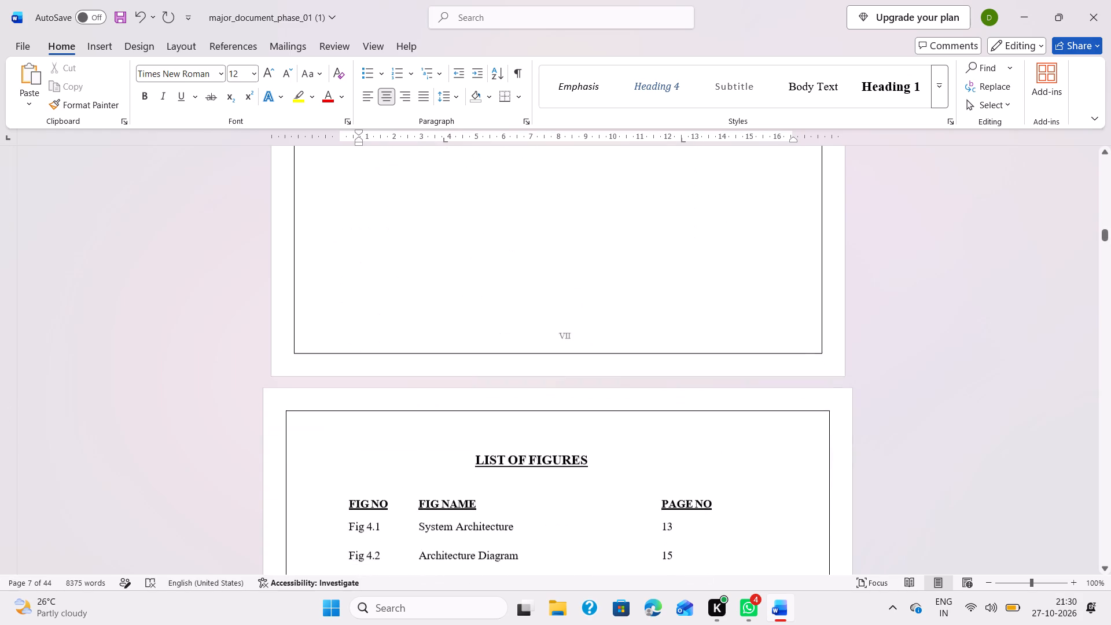
Check the List of Figures and the page numbering of Chapter 1's opening sections 1.1 and 1.2.
{"action": "scroll", "coordinate": [697, 300], "scroll_direction": "down", "scroll_amount": 3}
{"action": "scroll", "coordinate": [697, 300], "scroll_direction": "up", "scroll_amount": 3}
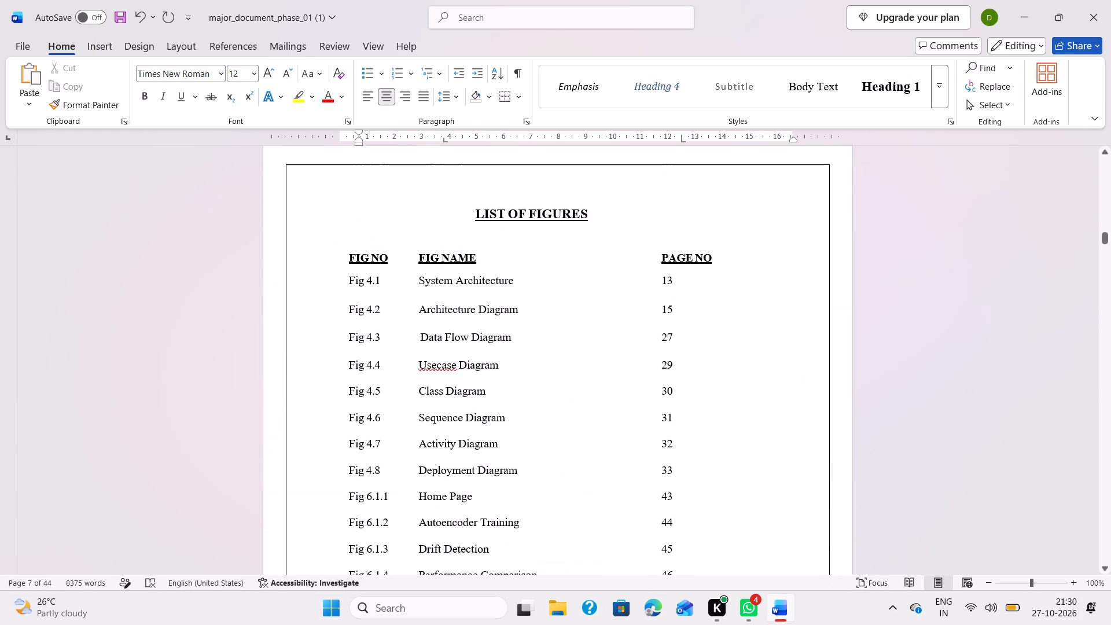
{"action": "scroll", "coordinate": [620, 283], "scroll_direction": "down", "scroll_amount": 6}
{"action": "scroll", "coordinate": [620, 283], "scroll_direction": "up", "scroll_amount": 1}
{"action": "scroll", "coordinate": [620, 283], "scroll_direction": "down", "scroll_amount": 2}
{"action": "scroll", "coordinate": [620, 283], "scroll_direction": "up", "scroll_amount": 2}
{"action": "scroll", "coordinate": [620, 283], "scroll_direction": "down", "scroll_amount": 5}
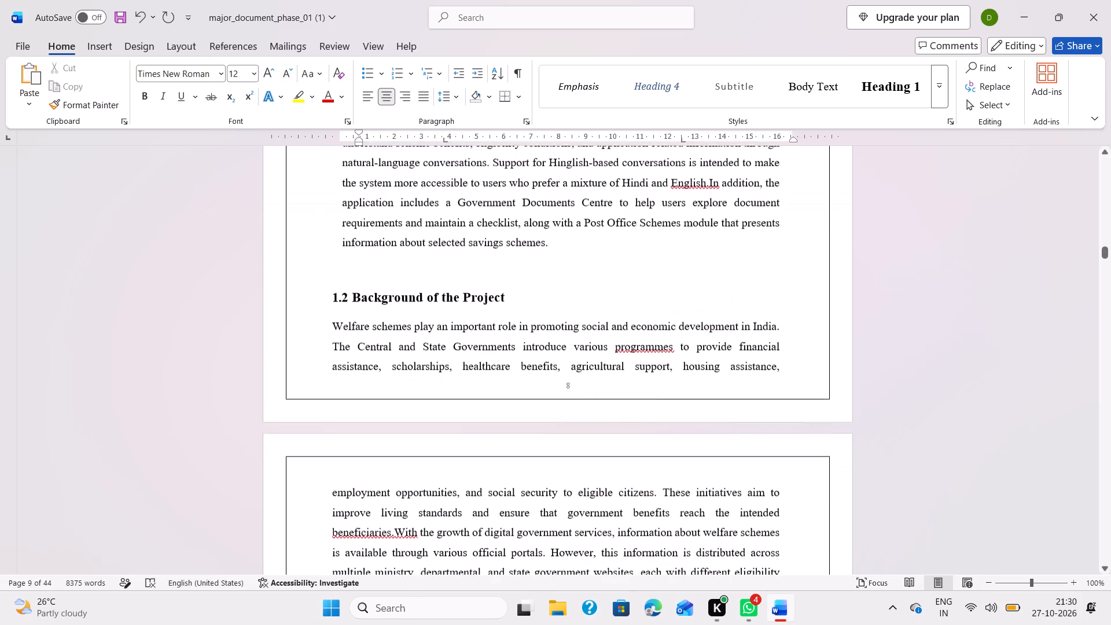
{"action": "scroll", "coordinate": [620, 283], "scroll_direction": "down", "scroll_amount": 1}
{"action": "scroll", "coordinate": [595, 276], "scroll_direction": "up", "scroll_amount": 4}
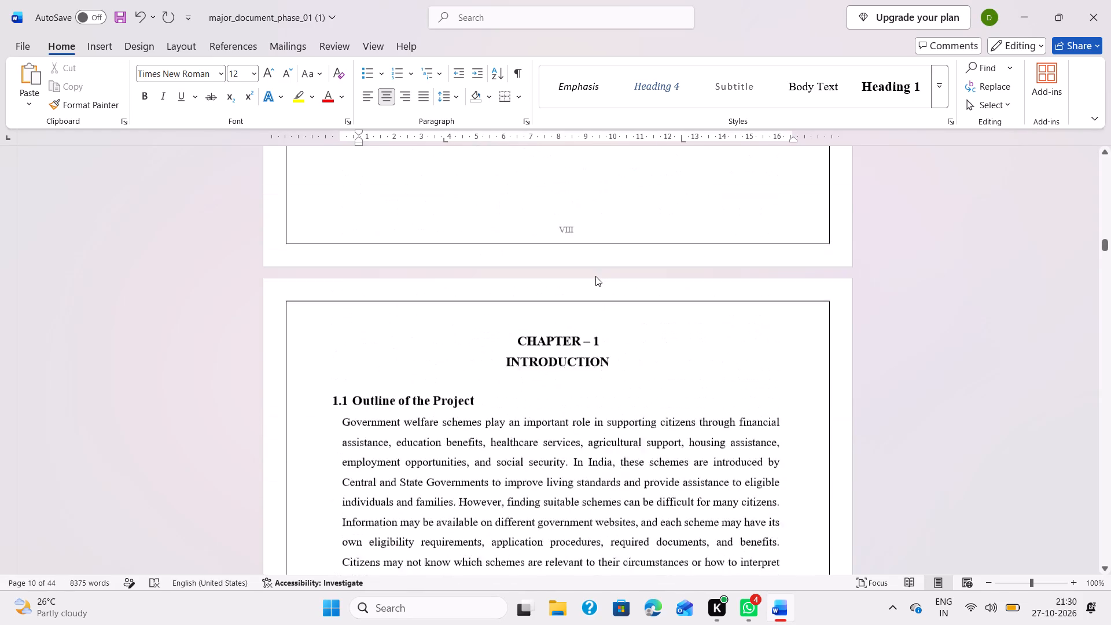
Set the page number of 1.1 Outline of Project in the Table of Contents to 8.
{"action": "scroll", "coordinate": [595, 276], "scroll_direction": "up", "scroll_amount": 9}
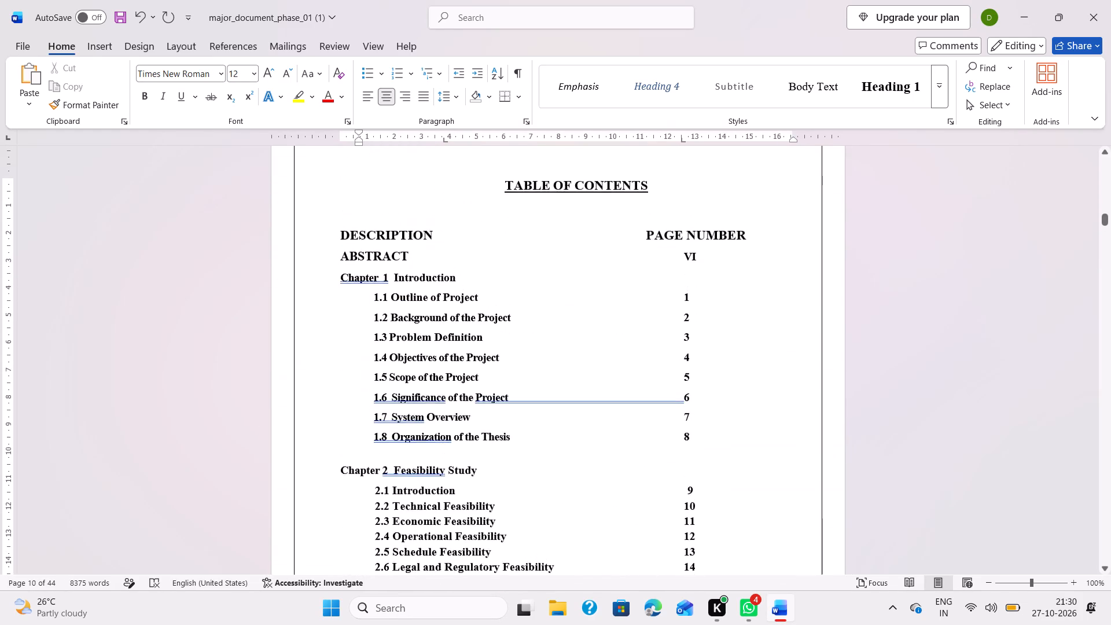
{"action": "left_click", "coordinate": [690, 308]}
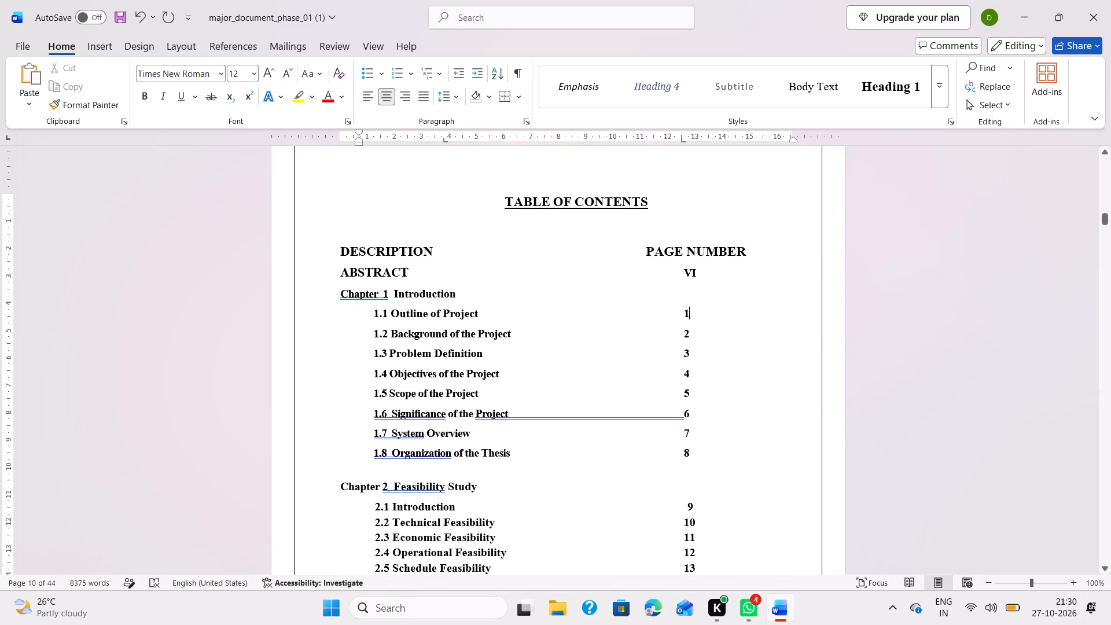
{"action": "key", "text": "BackSpace"}
{"action": "key", "text": "8"}
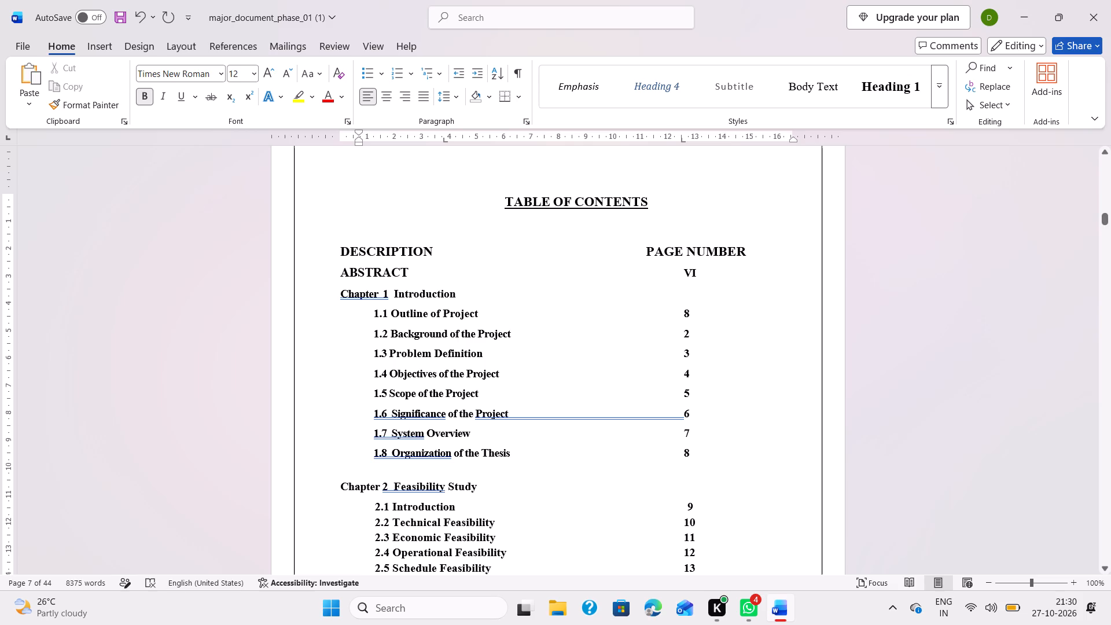
Check the Chapter 1 pages for where 1.2 Background of the Project and 1.3 Problem Definition begin, against the Table of Contents.
{"action": "left_click", "coordinate": [690, 330]}
{"action": "scroll", "coordinate": [690, 330], "scroll_direction": "down", "scroll_amount": 7}
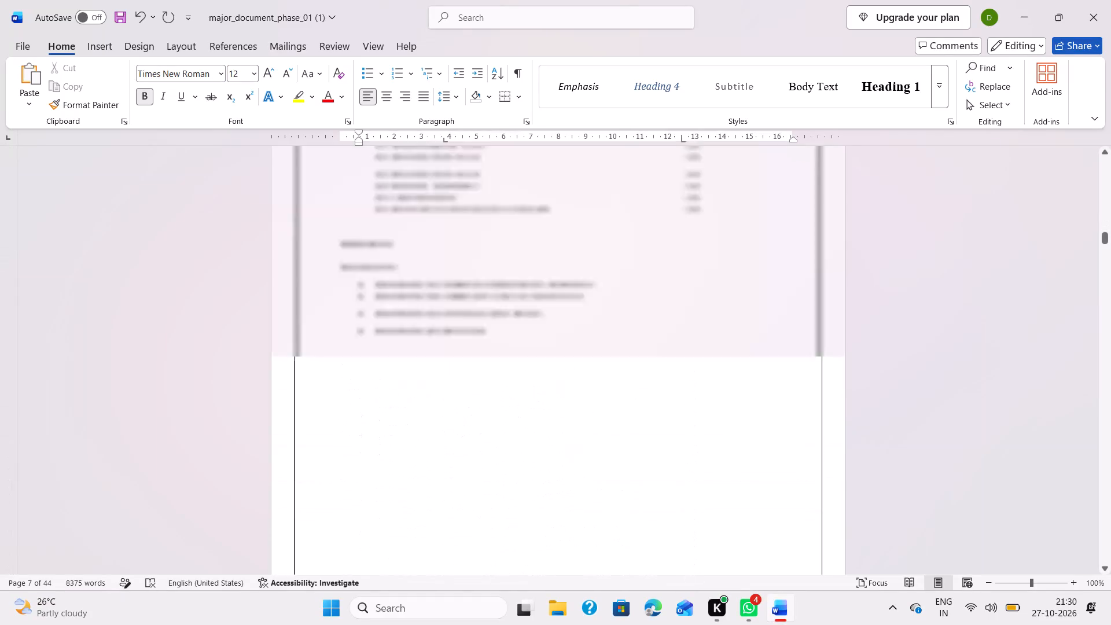
{"action": "scroll", "coordinate": [690, 330], "scroll_direction": "down", "scroll_amount": 2}
{"action": "scroll", "coordinate": [690, 330], "scroll_direction": "up", "scroll_amount": 10}
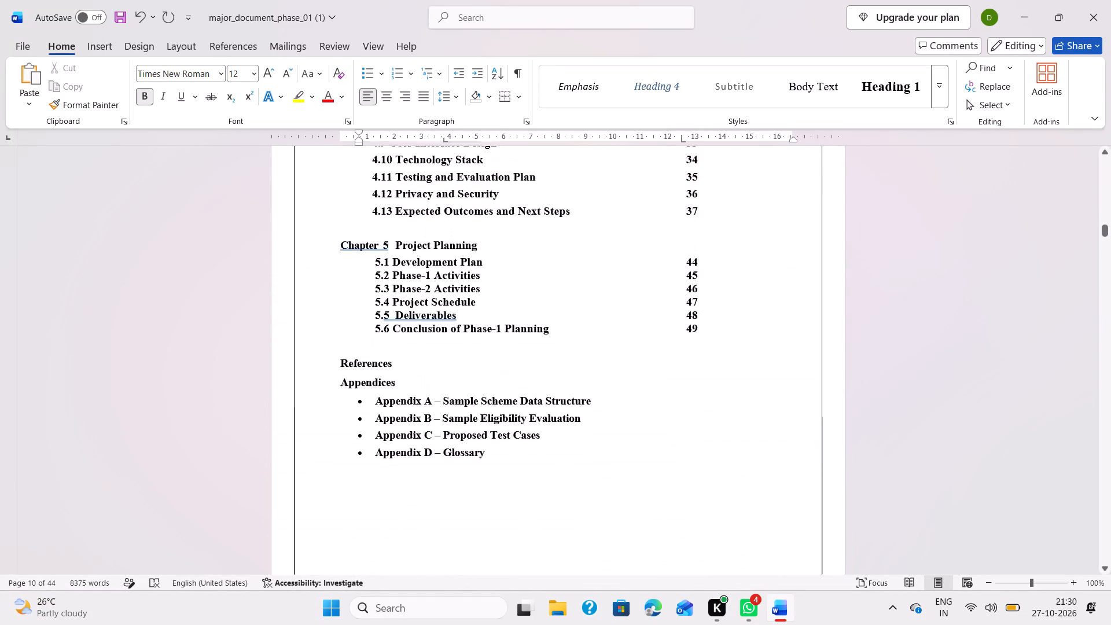
{"action": "scroll", "coordinate": [690, 330], "scroll_direction": "up", "scroll_amount": 4}
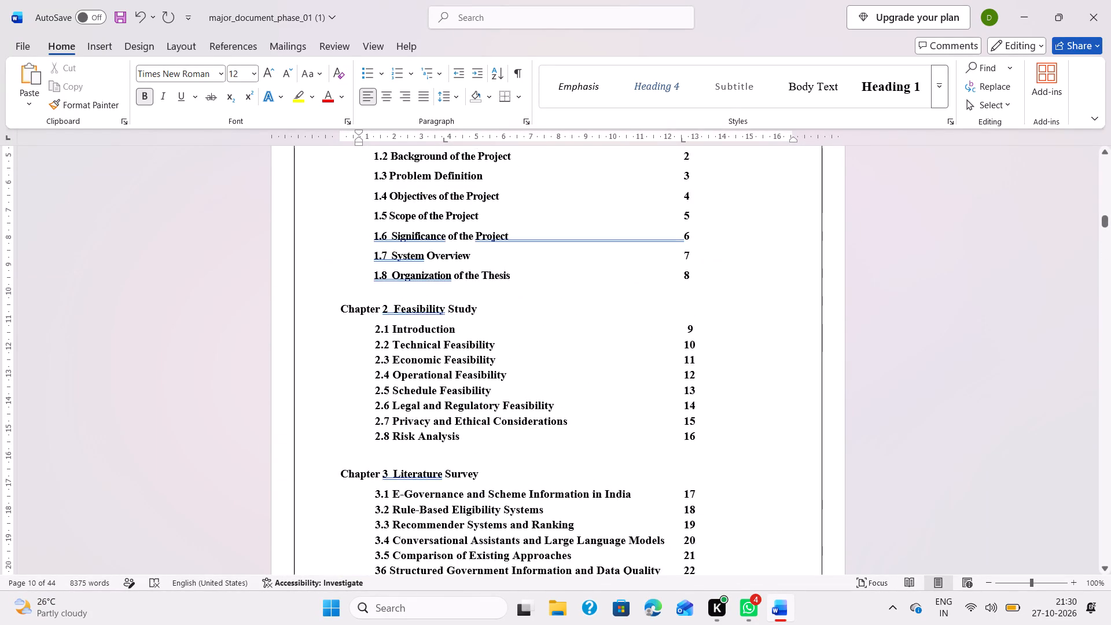
{"action": "scroll", "coordinate": [690, 330], "scroll_direction": "up", "scroll_amount": 1}
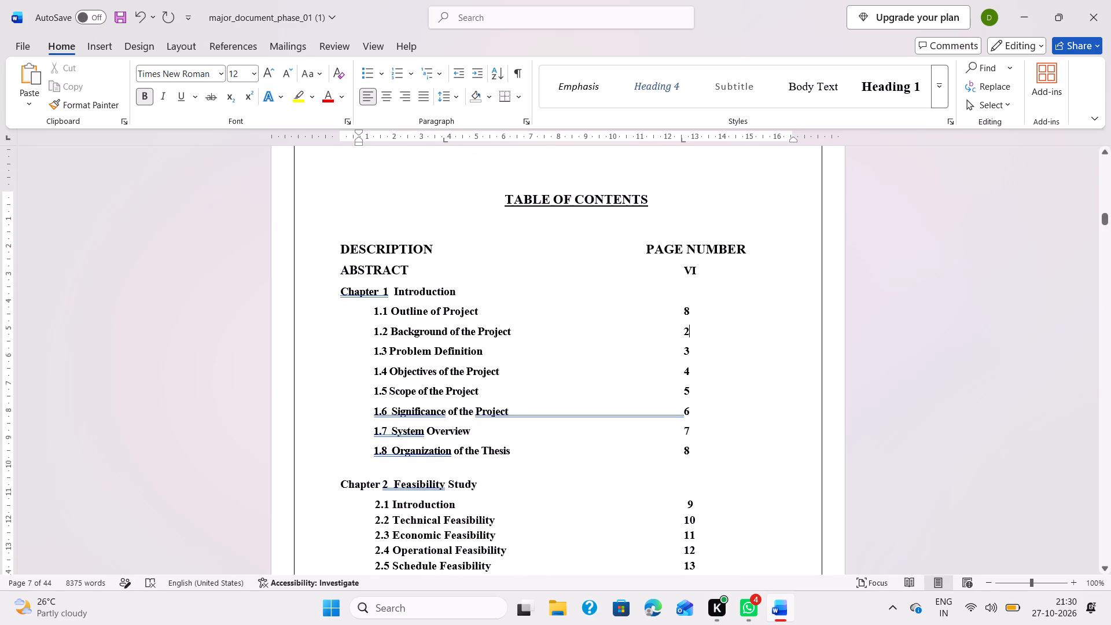
{"action": "scroll", "coordinate": [690, 330], "scroll_direction": "down", "scroll_amount": 6}
{"action": "scroll", "coordinate": [690, 330], "scroll_direction": "up", "scroll_amount": 1}
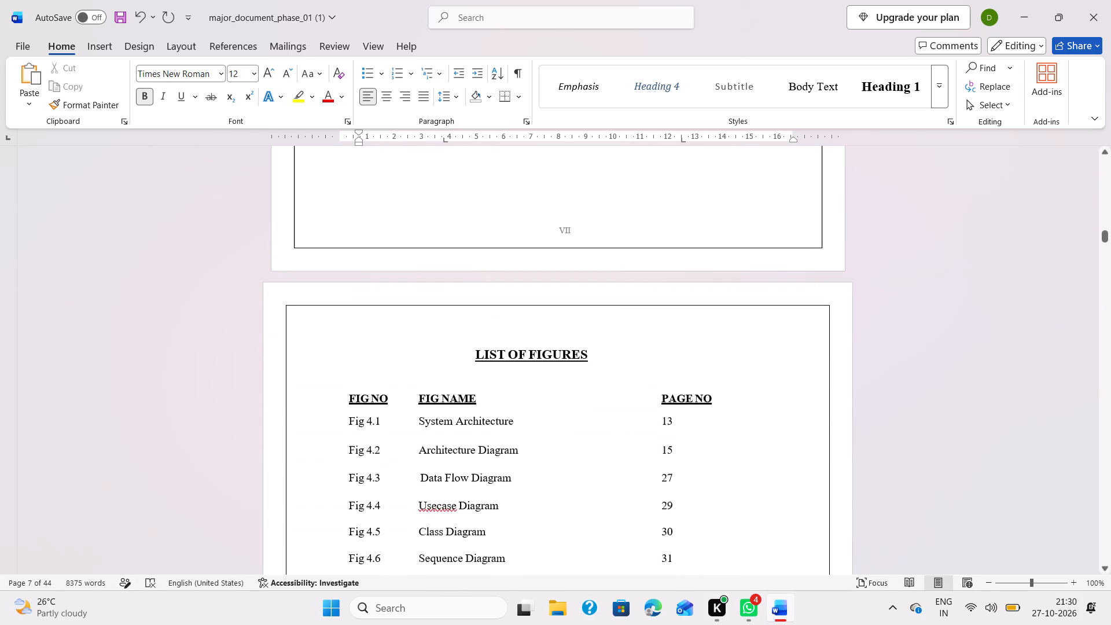
{"action": "scroll", "coordinate": [690, 330], "scroll_direction": "up", "scroll_amount": 2}
{"action": "scroll", "coordinate": [690, 330], "scroll_direction": "down", "scroll_amount": 3}
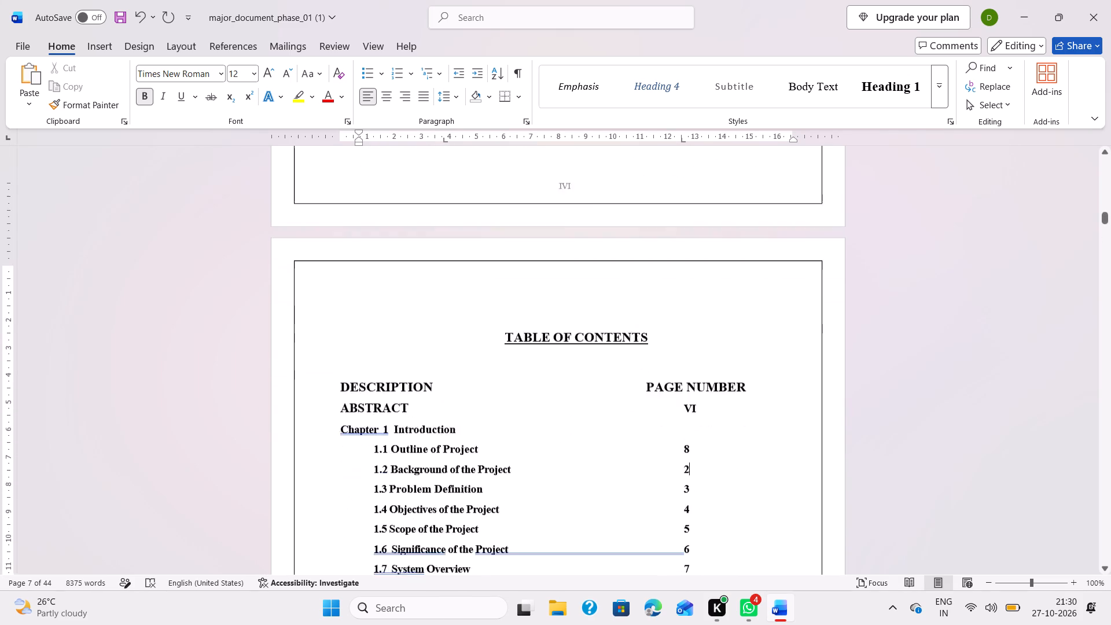
{"action": "scroll", "coordinate": [690, 330], "scroll_direction": "down", "scroll_amount": 2}
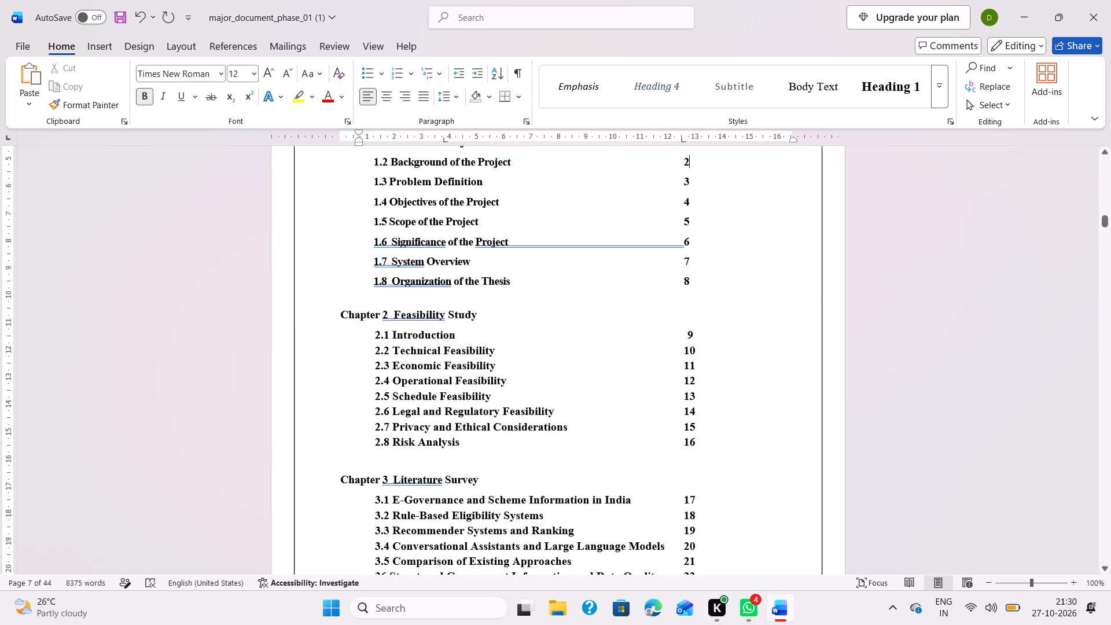
{"action": "scroll", "coordinate": [690, 330], "scroll_direction": "down", "scroll_amount": 8}
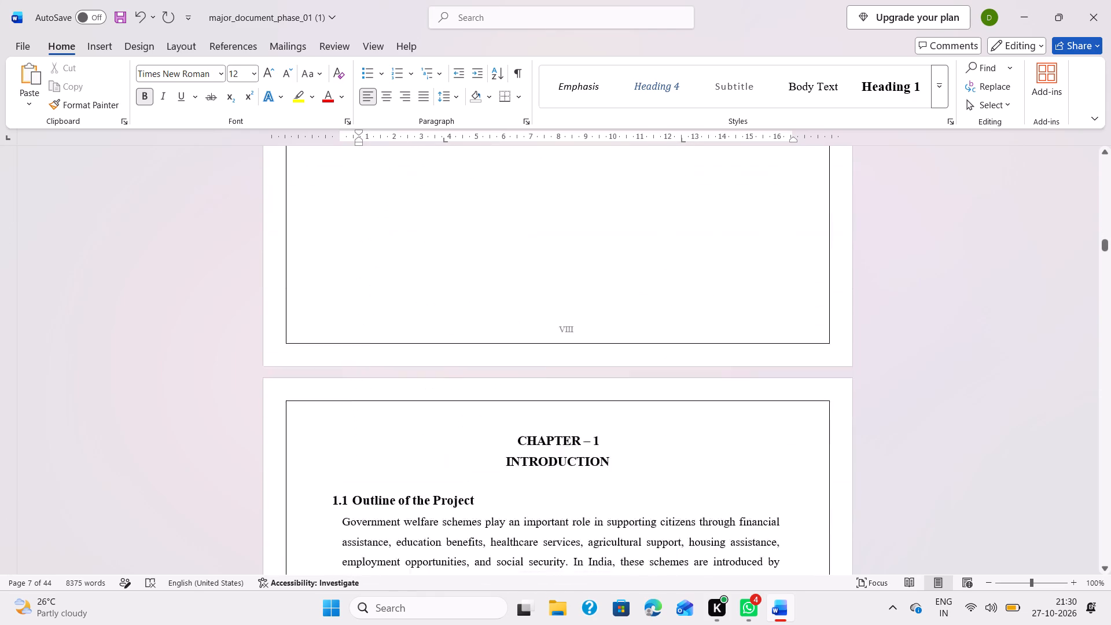
{"action": "scroll", "coordinate": [690, 330], "scroll_direction": "down", "scroll_amount": 4}
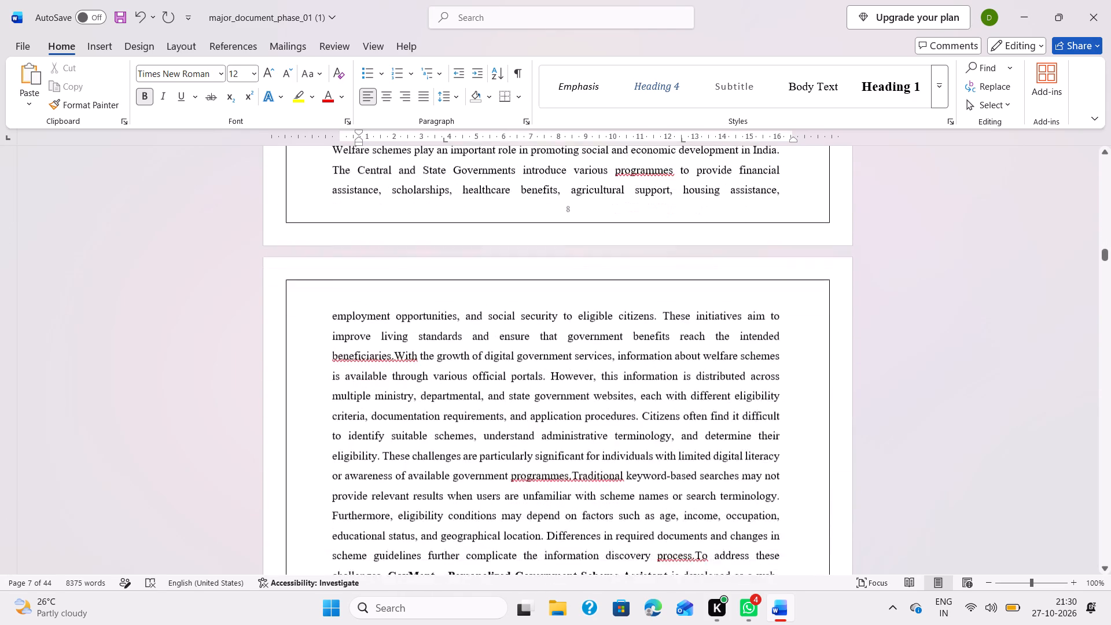
{"action": "scroll", "coordinate": [690, 330], "scroll_direction": "down", "scroll_amount": 2}
{"action": "scroll", "coordinate": [690, 330], "scroll_direction": "up", "scroll_amount": 10}
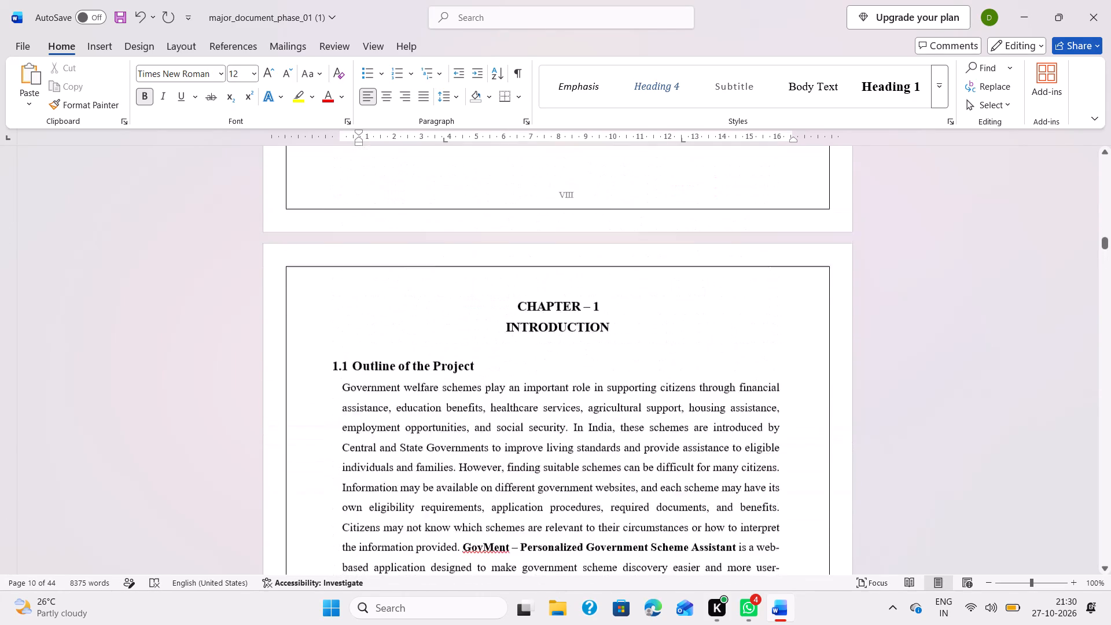
{"action": "scroll", "coordinate": [690, 330], "scroll_direction": "down", "scroll_amount": 4}
{"action": "scroll", "coordinate": [690, 330], "scroll_direction": "up", "scroll_amount": 1}
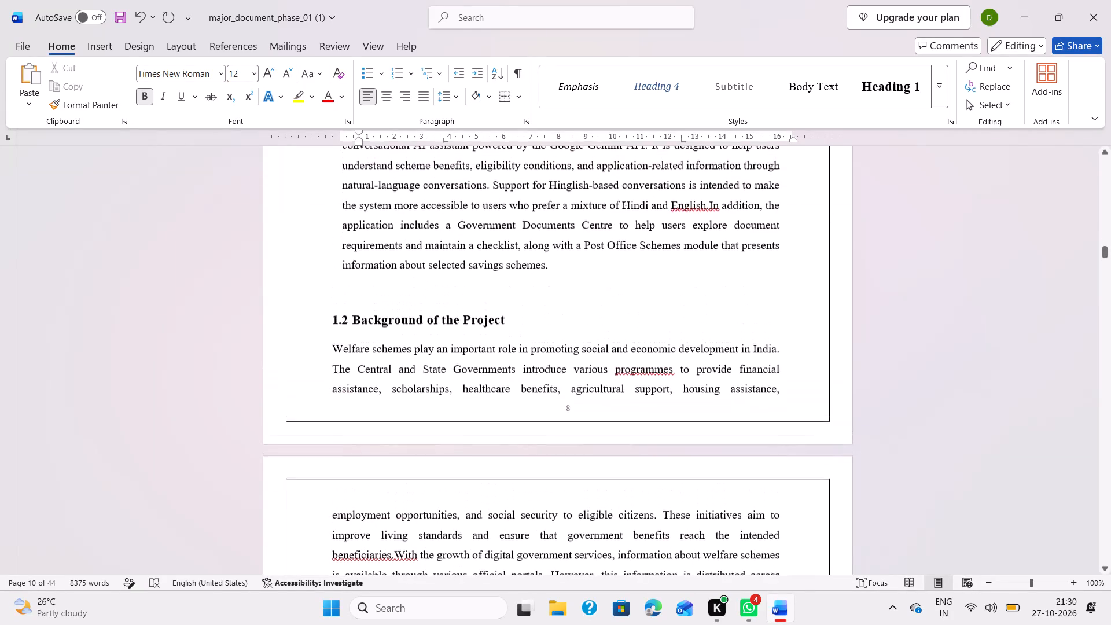
{"action": "scroll", "coordinate": [690, 330], "scroll_direction": "up", "scroll_amount": 2}
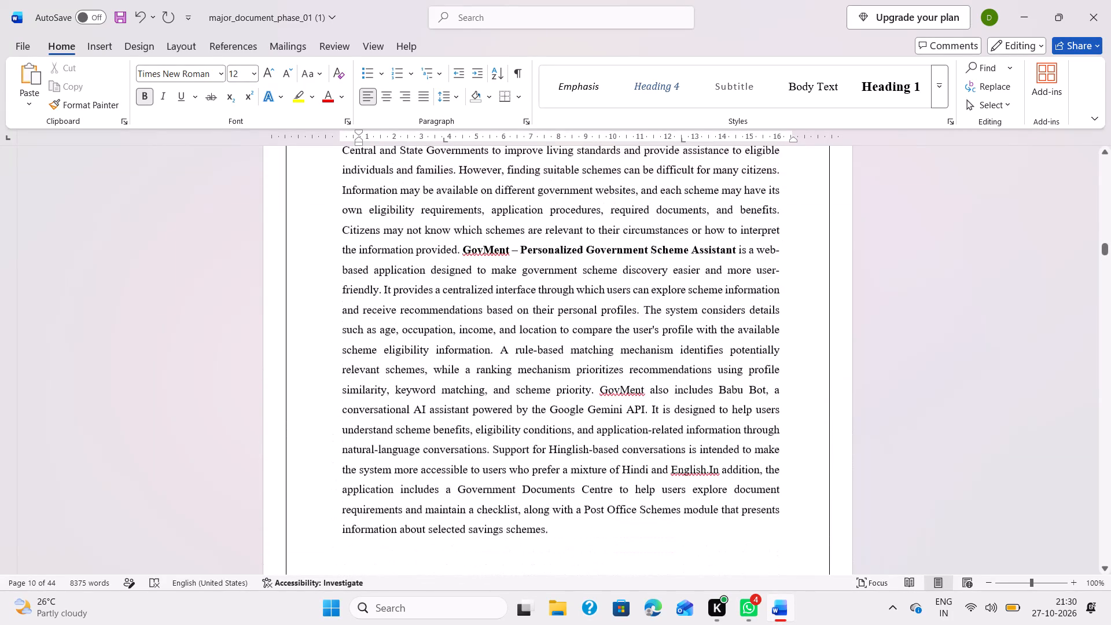
{"action": "scroll", "coordinate": [652, 352], "scroll_direction": "up", "scroll_amount": 7}
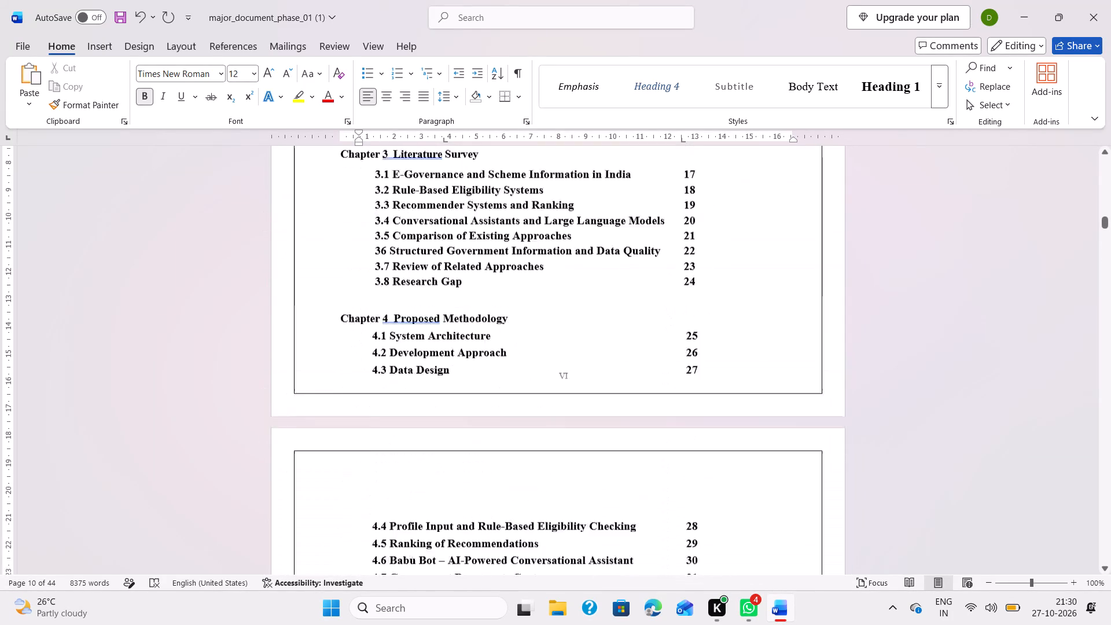
{"action": "scroll", "coordinate": [652, 352], "scroll_direction": "up", "scroll_amount": 3}
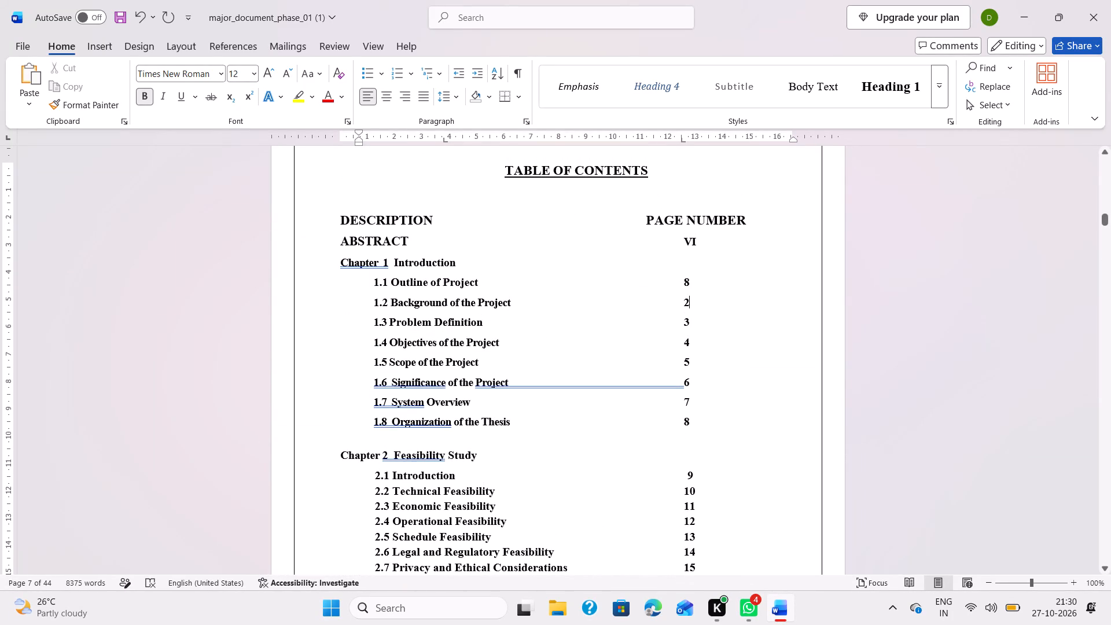
Set the Table of Contents page numbers of 1.2 Background of the Project to 8 and 1.3 Problem Definition to 9.
{"action": "key", "text": "BackSpace"}
{"action": "key", "text": "8"}
{"action": "key", "text": "Down"}
{"action": "key", "text": "BackSpace"}
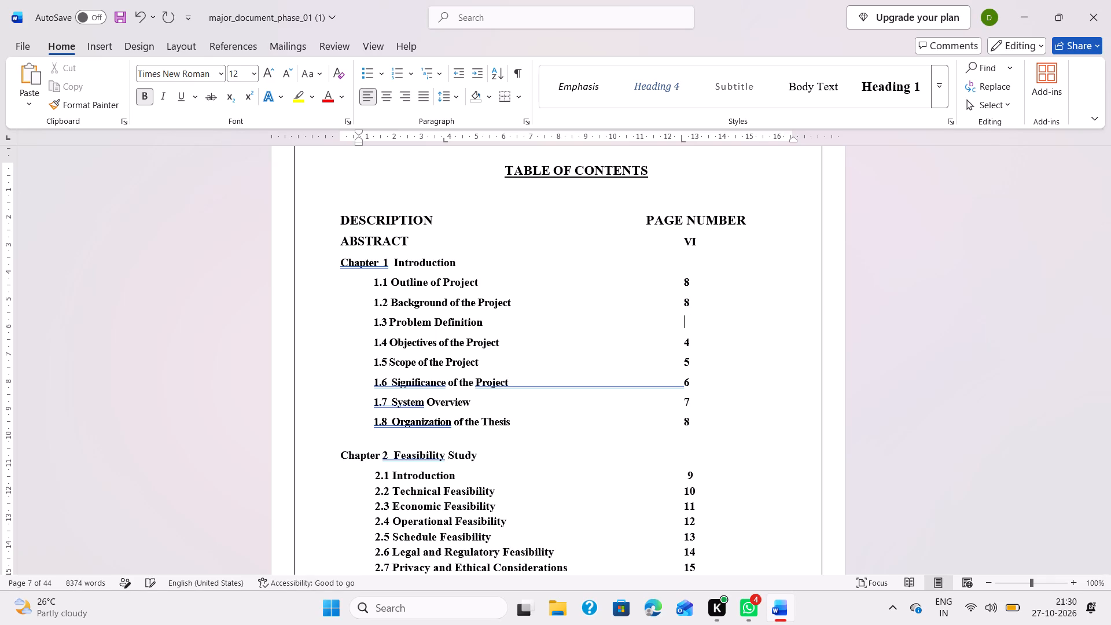
{"action": "key", "text": "9"}
Check on which page of Chapter 1 the section 1.4 Objectives of the Project appears.
{"action": "scroll", "coordinate": [718, 333], "scroll_direction": "down", "scroll_amount": 5}
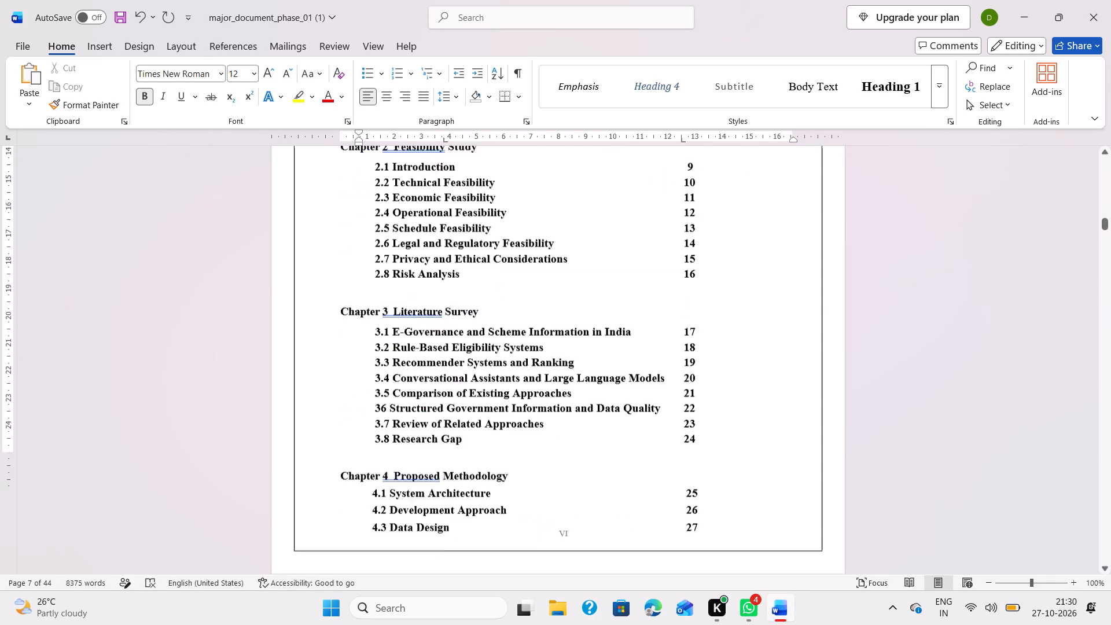
{"action": "scroll", "coordinate": [718, 333], "scroll_direction": "down", "scroll_amount": 7}
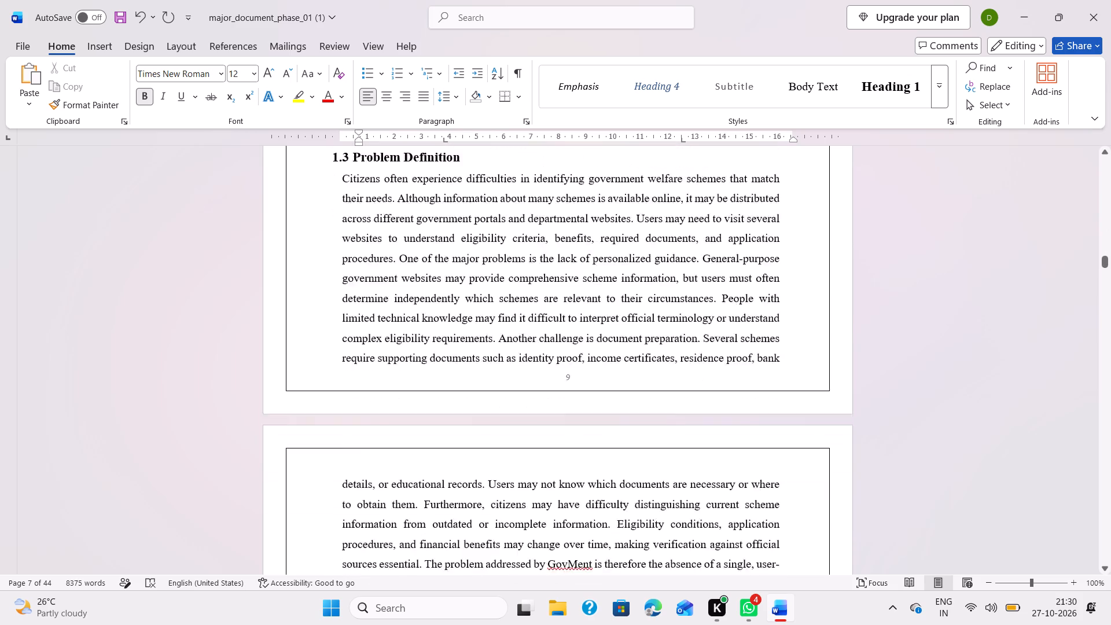
{"action": "scroll", "coordinate": [718, 333], "scroll_direction": "down", "scroll_amount": 4}
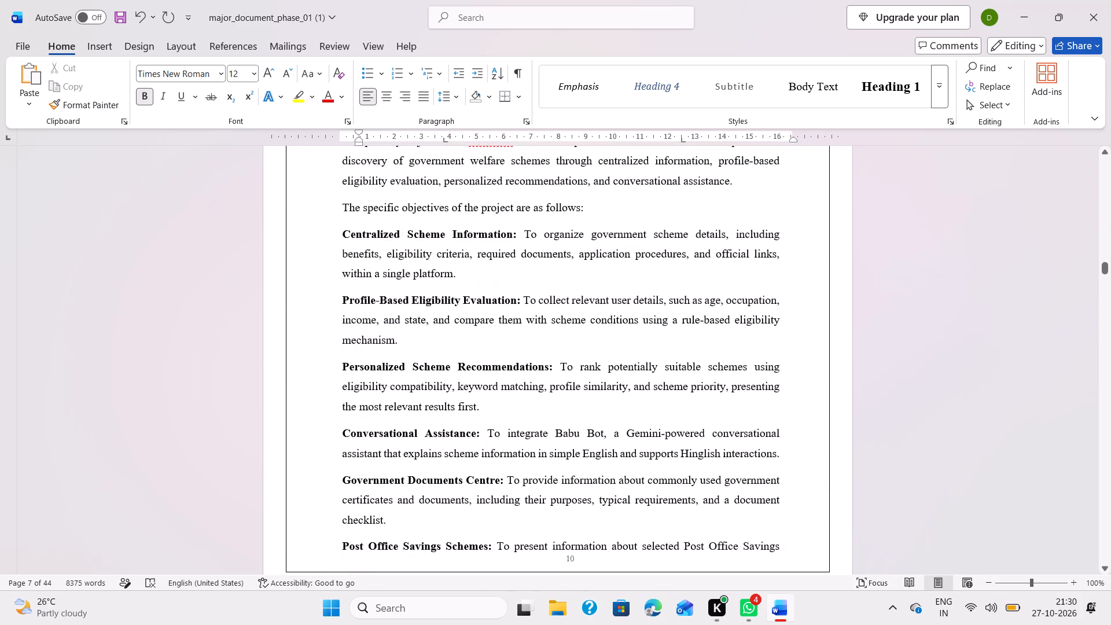
{"action": "scroll", "coordinate": [718, 333], "scroll_direction": "up", "scroll_amount": 1}
{"action": "scroll", "coordinate": [718, 333], "scroll_direction": "down", "scroll_amount": 2}
{"action": "scroll", "coordinate": [718, 333], "scroll_direction": "up", "scroll_amount": 1}
{"action": "scroll", "coordinate": [718, 333], "scroll_direction": "down", "scroll_amount": 1}
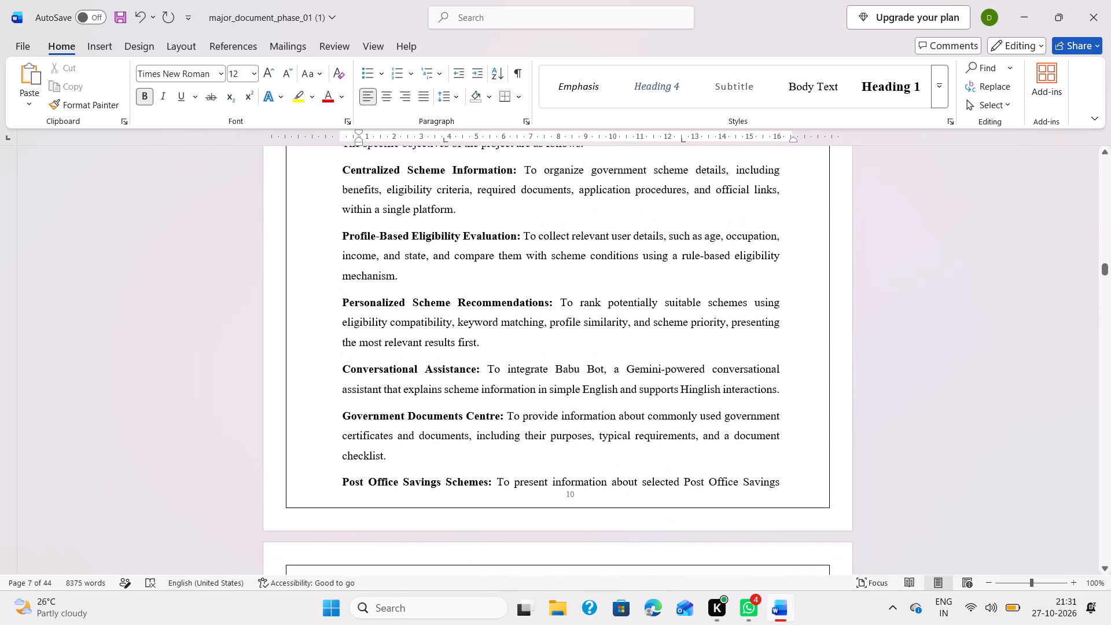
{"action": "scroll", "coordinate": [718, 333], "scroll_direction": "up", "scroll_amount": 10}
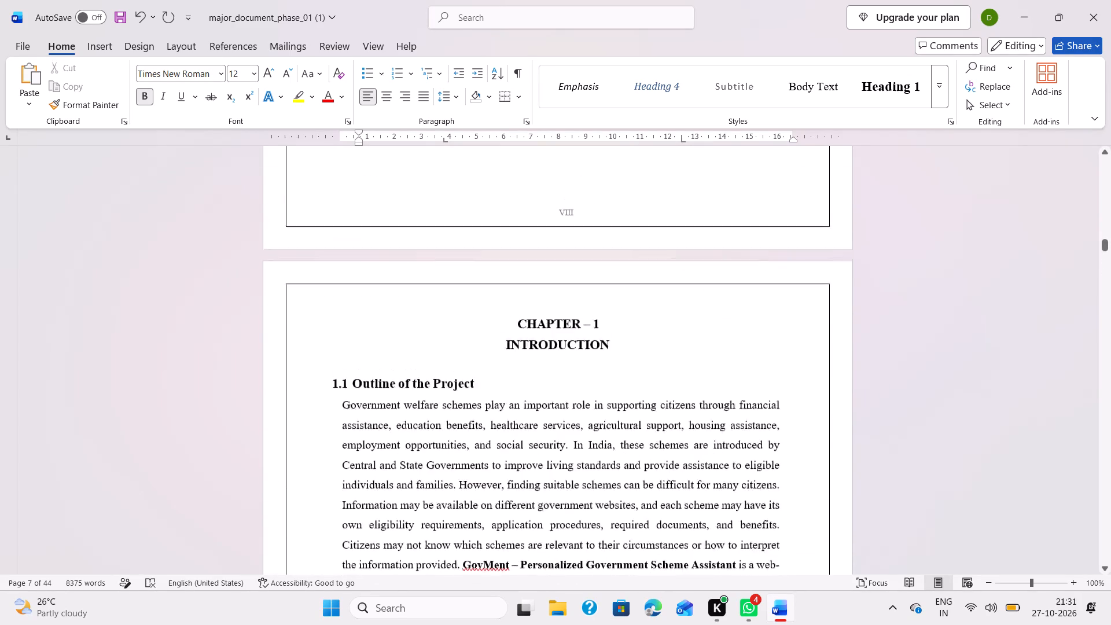
{"action": "scroll", "coordinate": [718, 333], "scroll_direction": "up", "scroll_amount": 6}
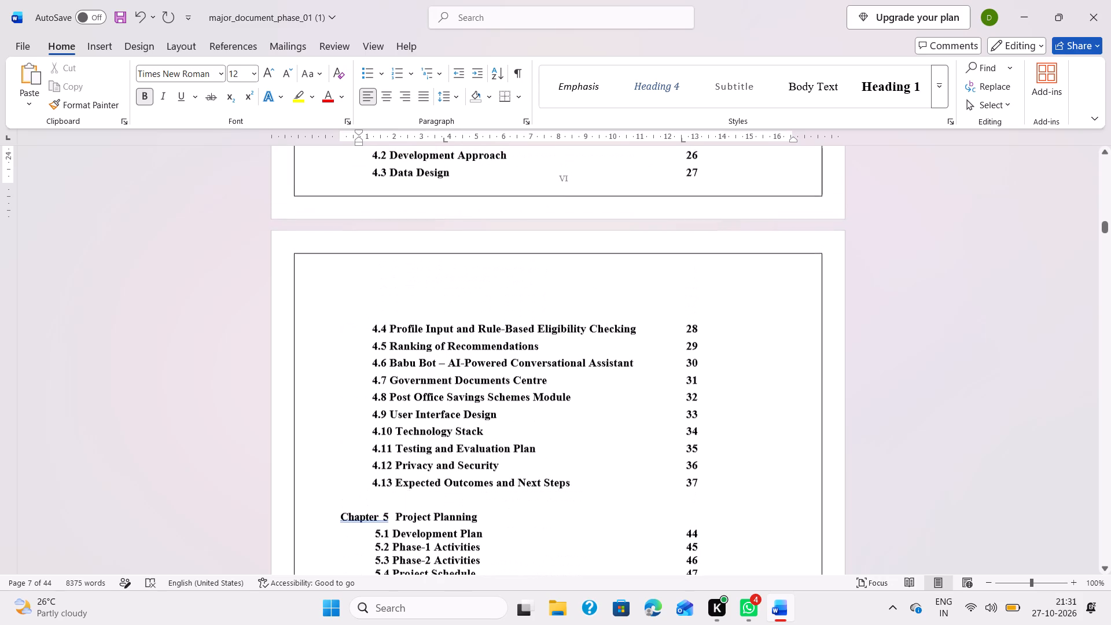
{"action": "scroll", "coordinate": [707, 399], "scroll_direction": "up", "scroll_amount": 3}
{"action": "scroll", "coordinate": [711, 325], "scroll_direction": "up", "scroll_amount": 1}
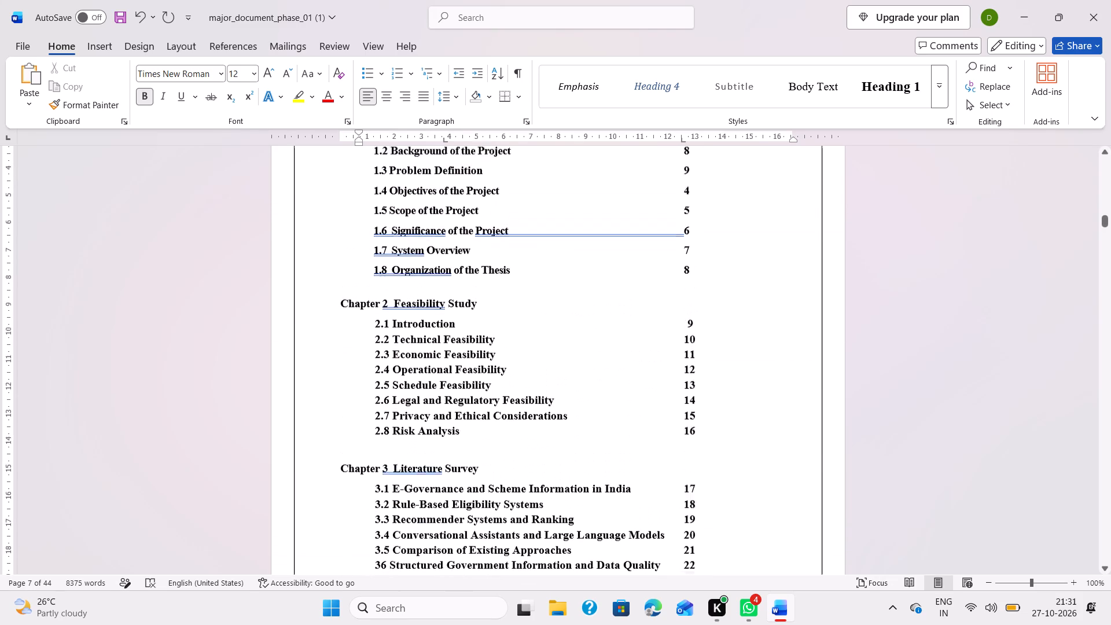
{"action": "scroll", "coordinate": [711, 325], "scroll_direction": "up", "scroll_amount": 1}
Set the page number of 1.4 Objectives of the Project in the Table of Contents to 10.
{"action": "key", "text": "Down"}
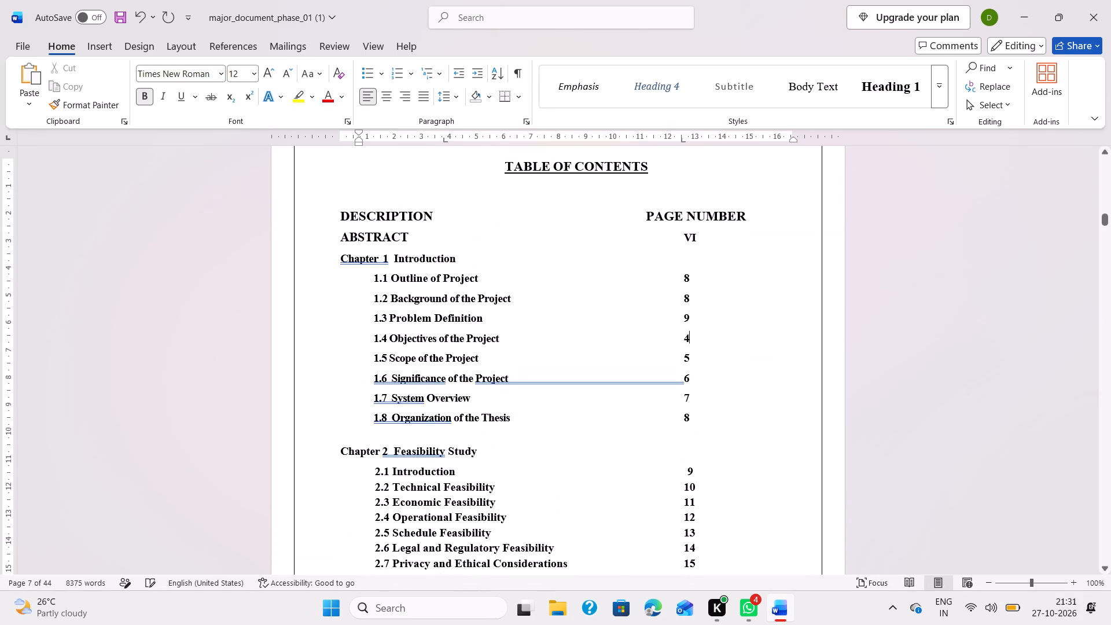
{"action": "key", "text": "BackSpace"}
{"action": "type", "text": "10"}
Check on which pages of Chapter 1 the sections 1.5 Scope of the Project and 1.6 Significance of the Project begin.
{"action": "scroll", "coordinate": [698, 340], "scroll_direction": "down", "scroll_amount": 1}
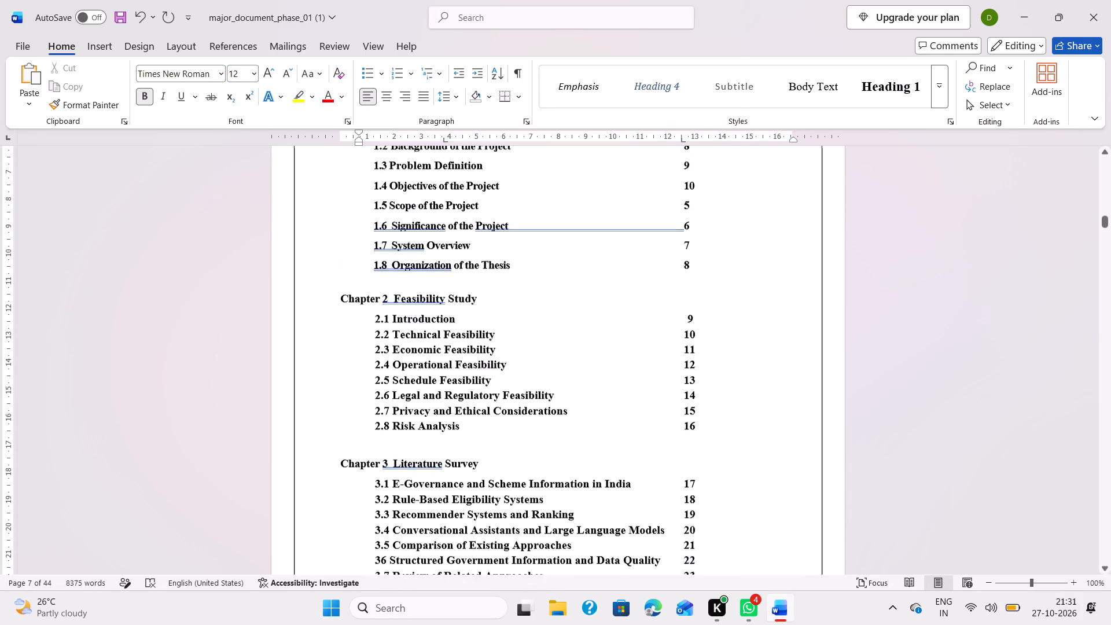
{"action": "scroll", "coordinate": [761, 348], "scroll_direction": "up", "scroll_amount": 1}
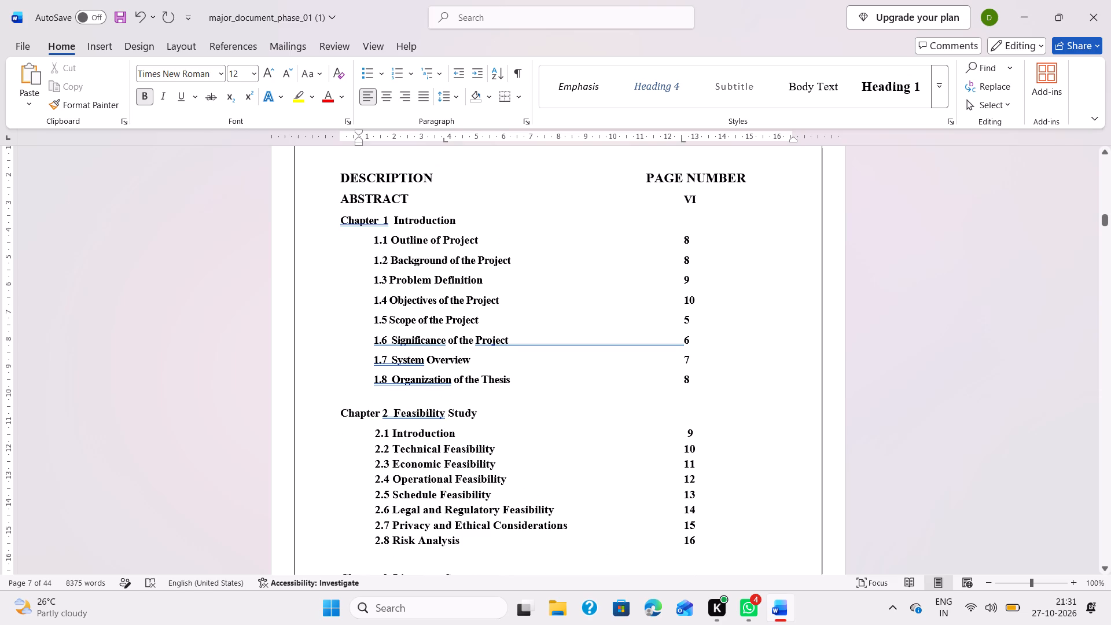
{"action": "scroll", "coordinate": [710, 319], "scroll_direction": "down", "scroll_amount": 11}
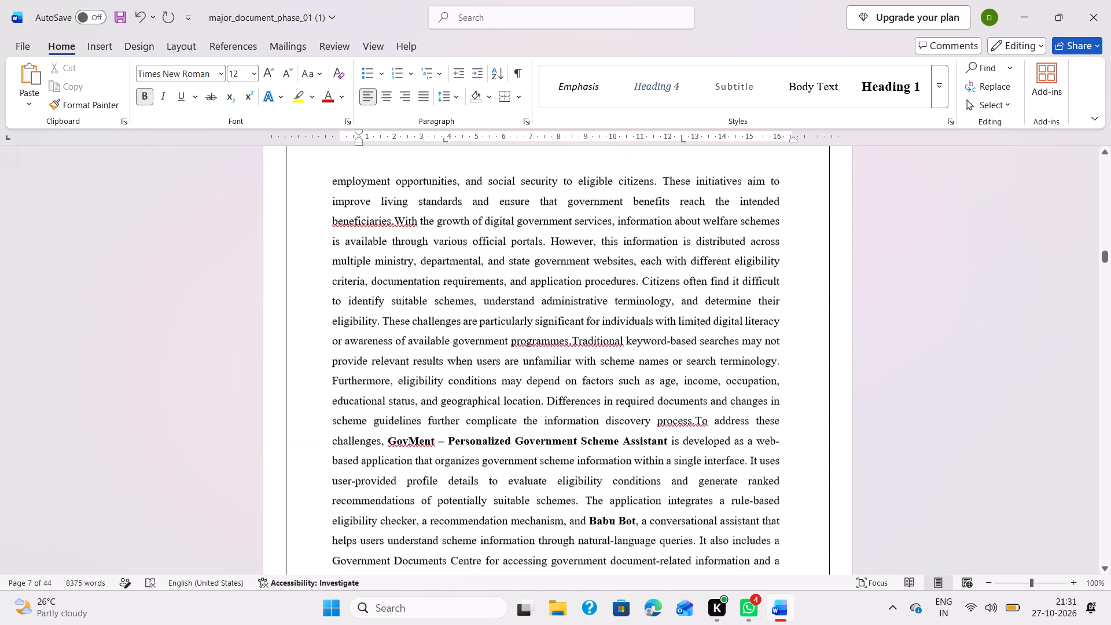
{"action": "scroll", "coordinate": [710, 319], "scroll_direction": "down", "scroll_amount": 4}
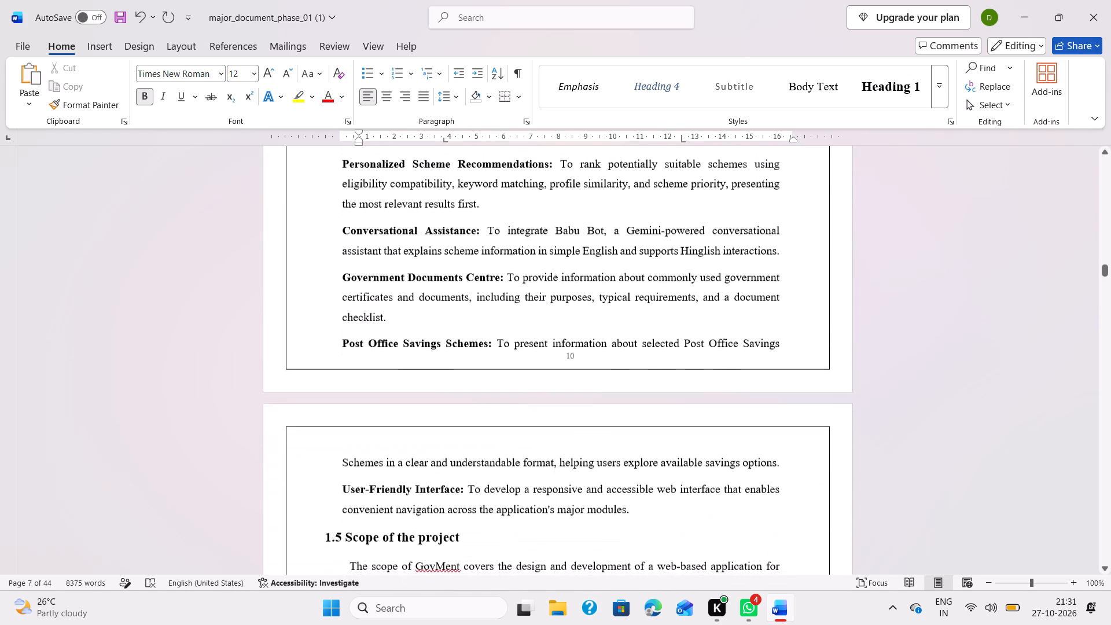
{"action": "scroll", "coordinate": [710, 319], "scroll_direction": "down", "scroll_amount": 1}
{"action": "scroll", "coordinate": [564, 287], "scroll_direction": "down", "scroll_amount": 1}
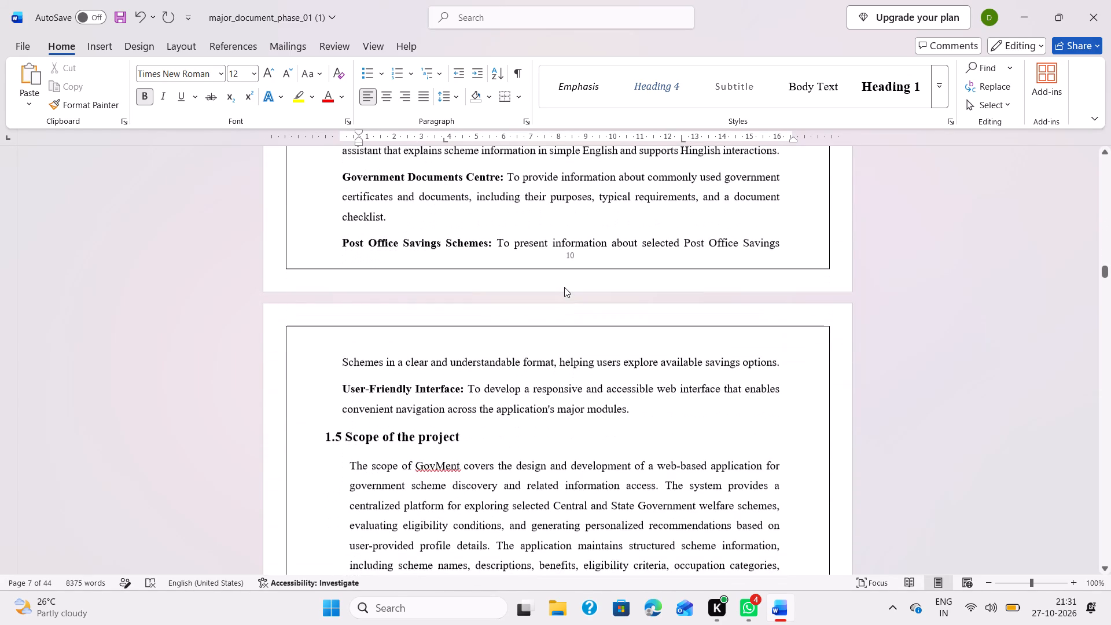
{"action": "scroll", "coordinate": [564, 287], "scroll_direction": "down", "scroll_amount": 4}
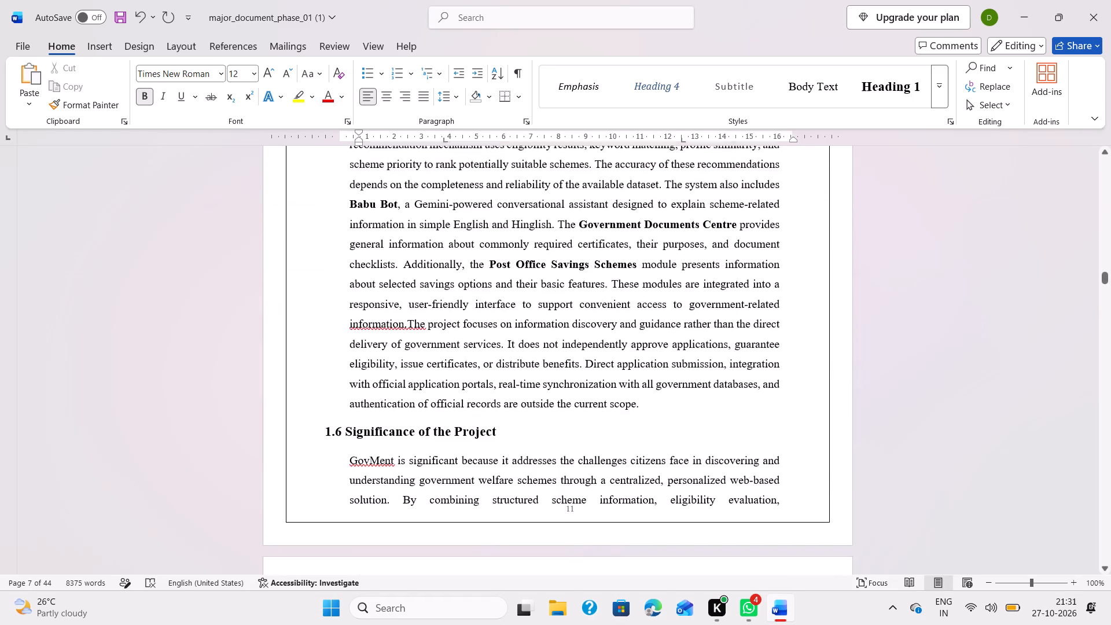
{"action": "scroll", "coordinate": [564, 287], "scroll_direction": "down", "scroll_amount": 1}
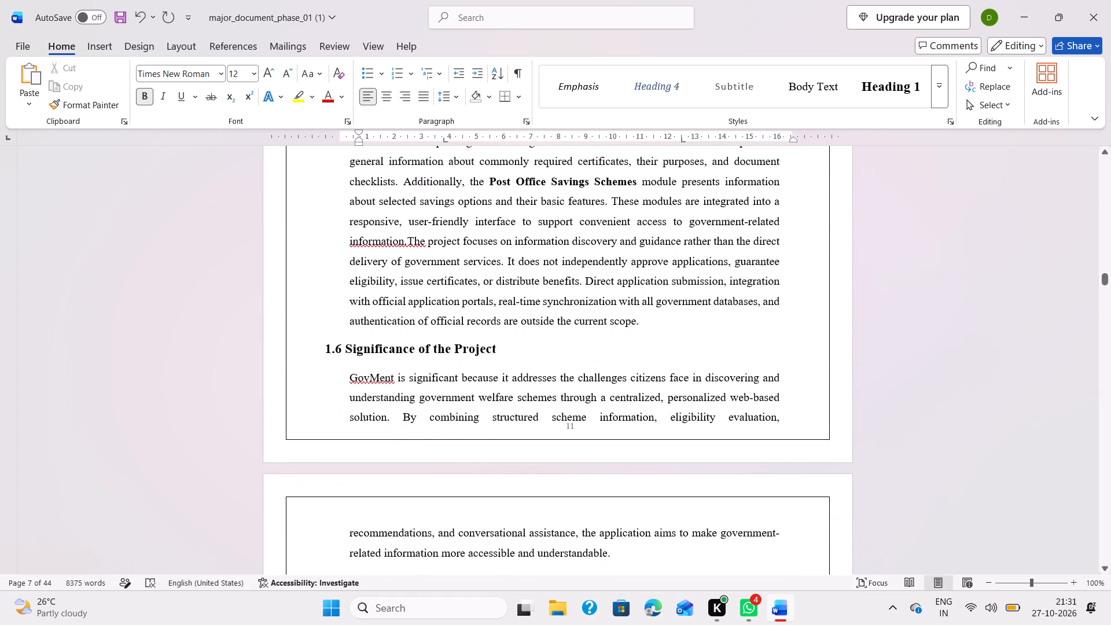
{"action": "scroll", "coordinate": [619, 310], "scroll_direction": "up", "scroll_amount": 2}
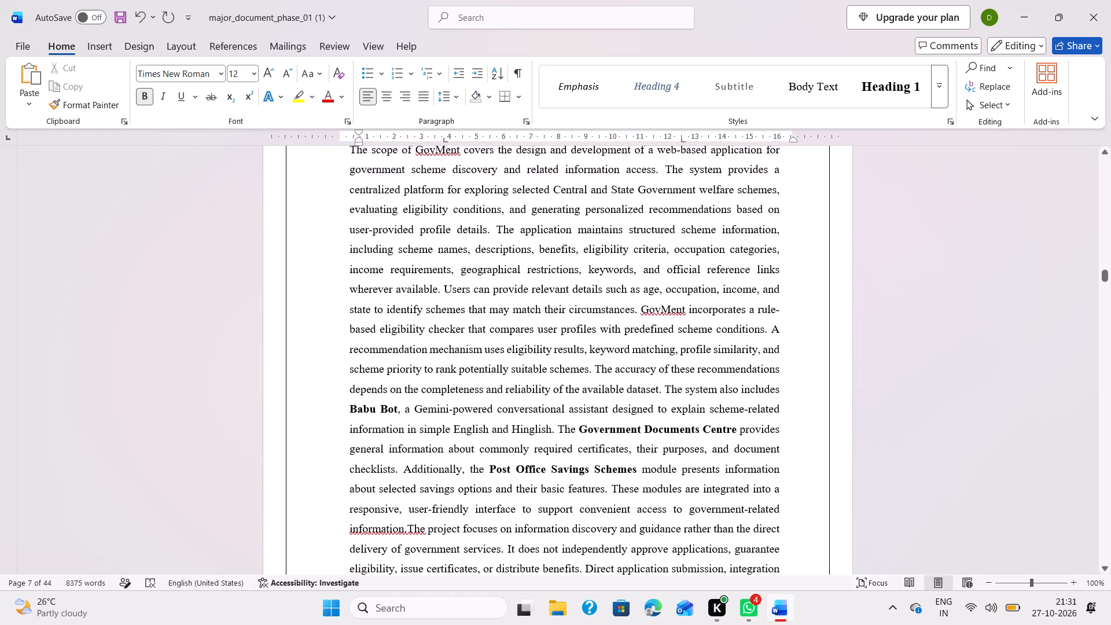
{"action": "scroll", "coordinate": [619, 310], "scroll_direction": "up", "scroll_amount": 1}
{"action": "scroll", "coordinate": [619, 310], "scroll_direction": "down", "scroll_amount": 3}
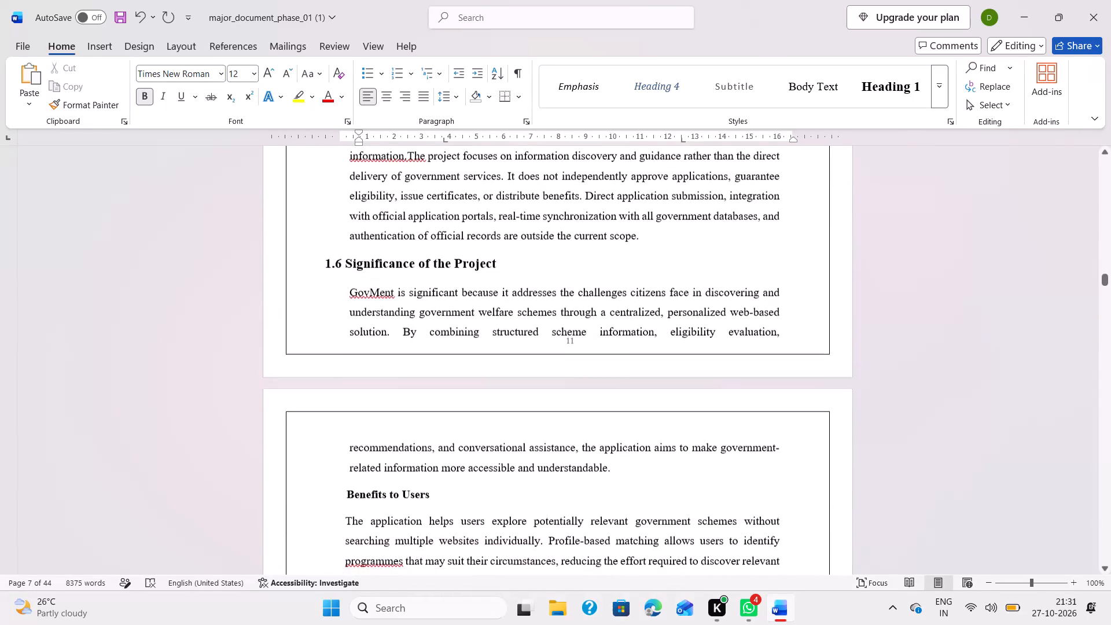
{"action": "scroll", "coordinate": [619, 310], "scroll_direction": "up", "scroll_amount": 14}
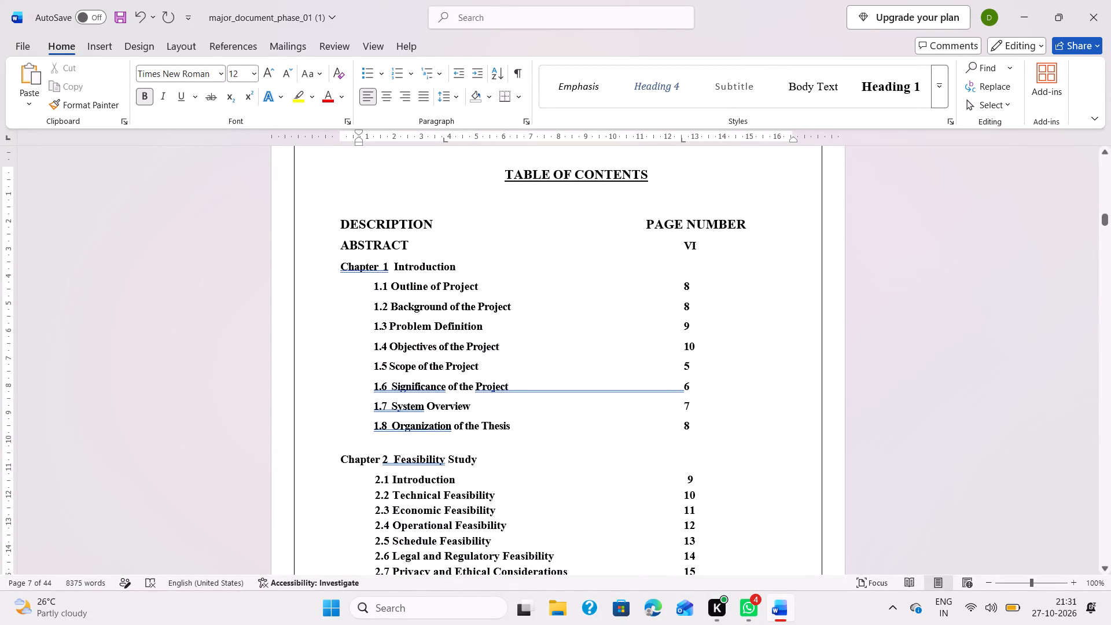
Set the Table of Contents page numbers of 1.5 Scope of the Project and 1.6 Significance of the Project to 11.
{"action": "key", "text": "Down"}
{"action": "key", "text": "BackSpace"}
{"action": "type", "text": "11"}
{"action": "key", "text": "Down"}
{"action": "key", "text": "BackSpace"}
{"action": "type", "text": "11"}
Check on which pages of Chapter 1 the sections 1.7 System Overview and 1.8 Organization of the Thesis begin.
{"action": "left_click", "coordinate": [689, 400]}
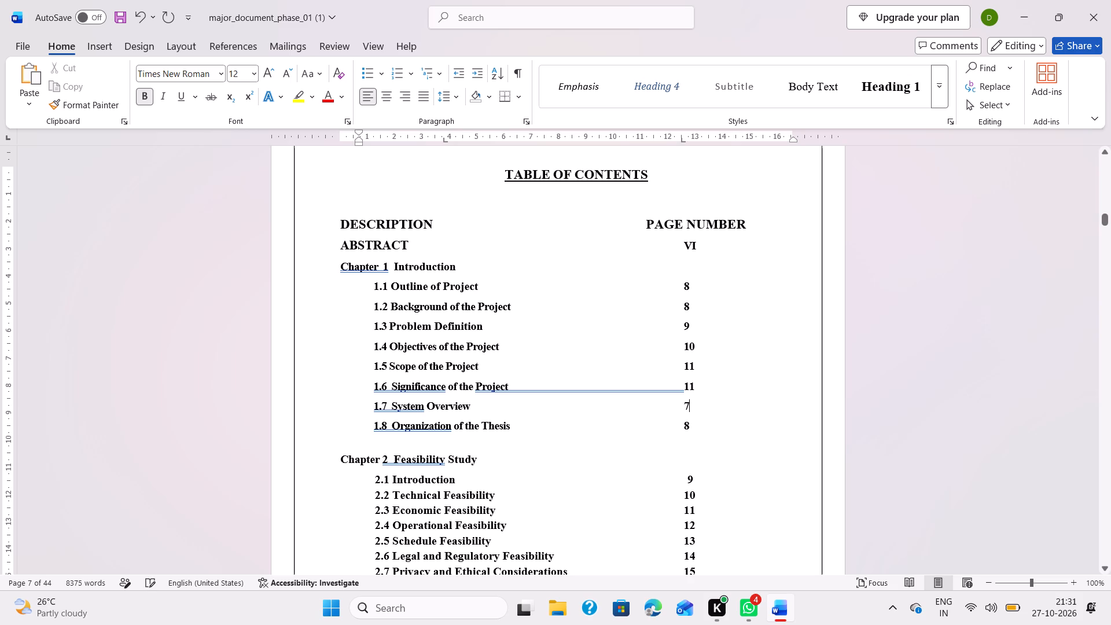
{"action": "scroll", "coordinate": [689, 400], "scroll_direction": "down", "scroll_amount": 15}
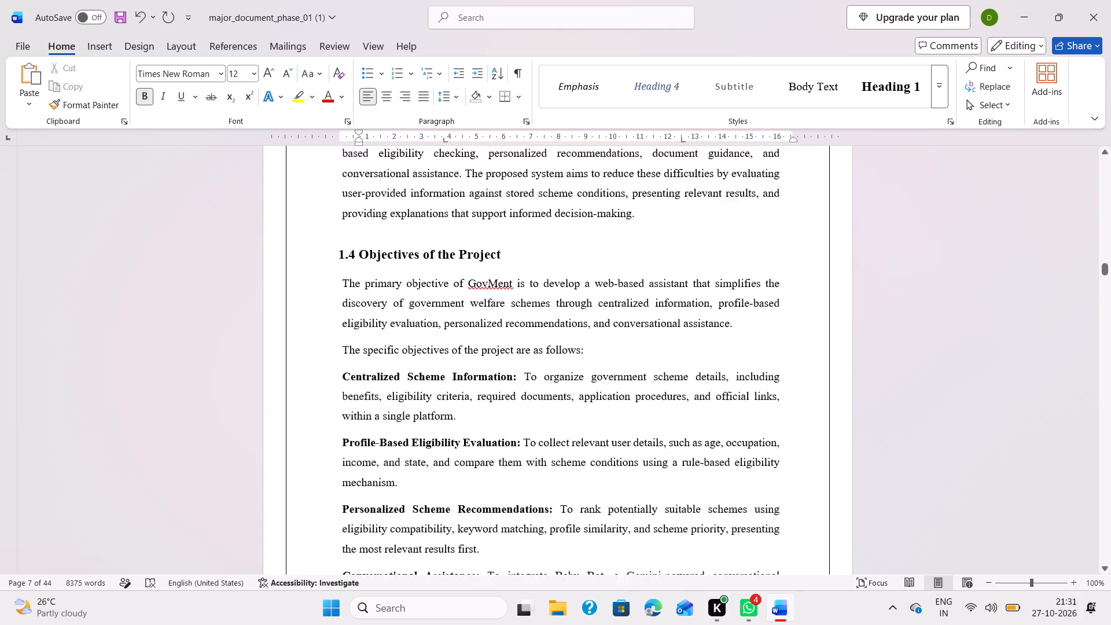
{"action": "scroll", "coordinate": [689, 400], "scroll_direction": "down", "scroll_amount": 1}
{"action": "scroll", "coordinate": [689, 400], "scroll_direction": "up", "scroll_amount": 1}
{"action": "scroll", "coordinate": [689, 400], "scroll_direction": "down", "scroll_amount": 1}
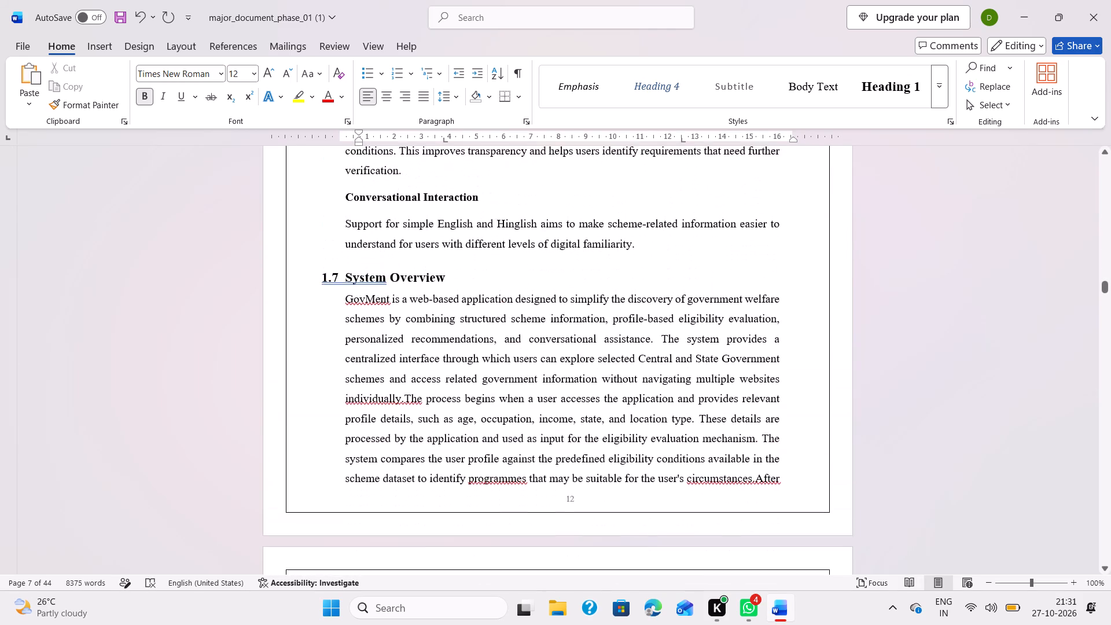
{"action": "scroll", "coordinate": [689, 400], "scroll_direction": "down", "scroll_amount": 5}
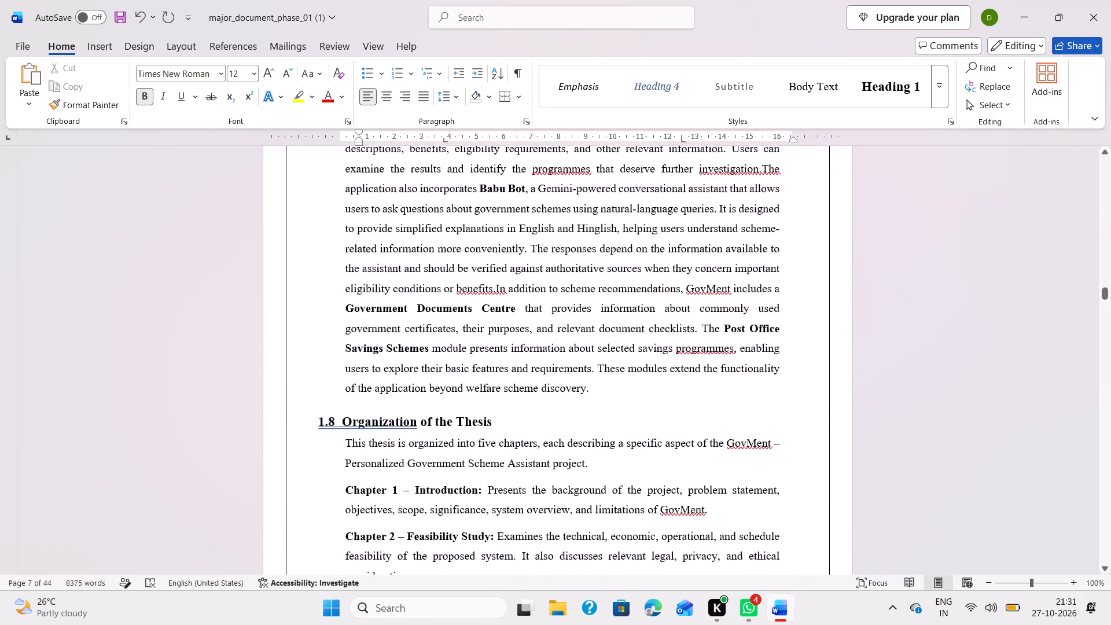
{"action": "scroll", "coordinate": [689, 400], "scroll_direction": "down", "scroll_amount": 1}
{"action": "scroll", "coordinate": [689, 400], "scroll_direction": "up", "scroll_amount": 10}
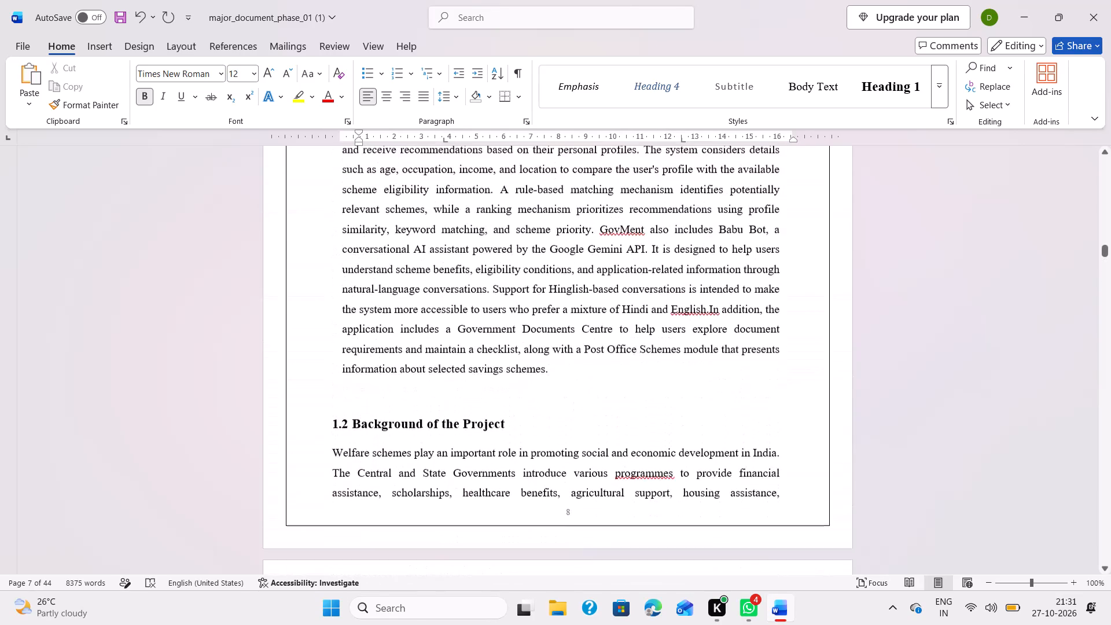
{"action": "scroll", "coordinate": [689, 400], "scroll_direction": "up", "scroll_amount": 10}
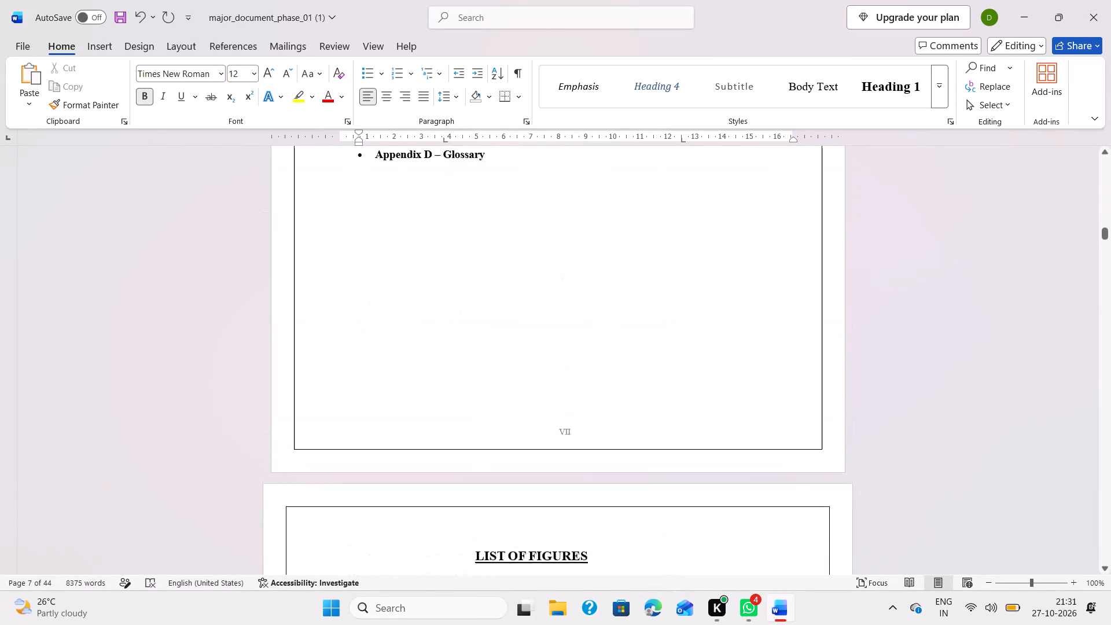
{"action": "scroll", "coordinate": [689, 400], "scroll_direction": "up", "scroll_amount": 5}
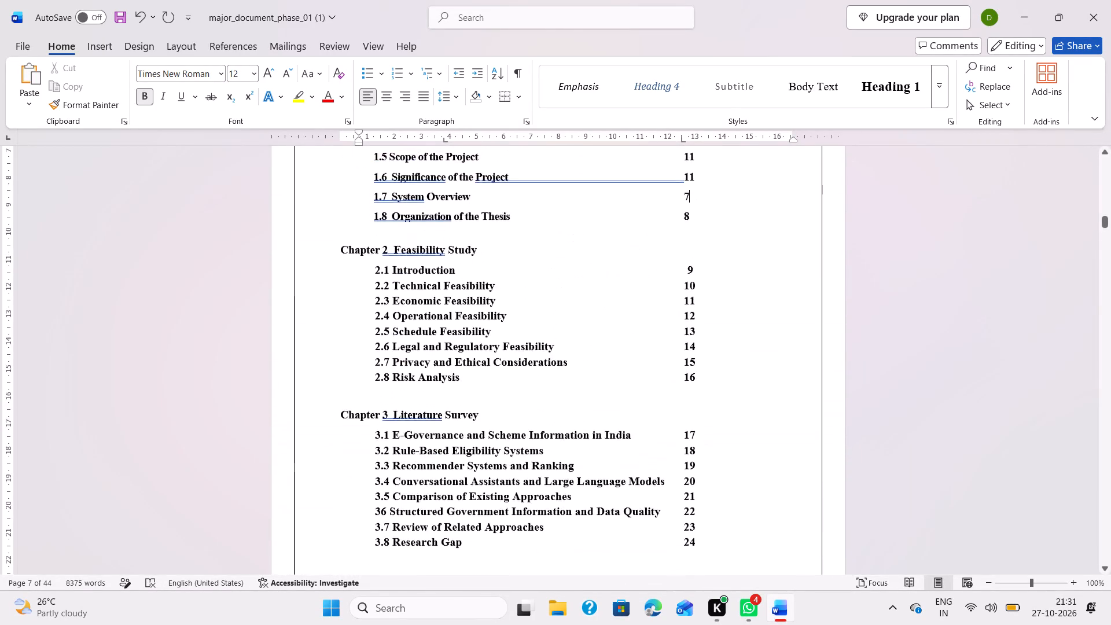
Set the Table of Contents page numbers of 1.7 System Overview to 12 and 1.8 Organization of the Thesis to 13.
{"action": "scroll", "coordinate": [689, 400], "scroll_direction": "up", "scroll_amount": 2}
{"action": "key", "text": "BackSpace"}
{"action": "type", "text": "12"}
{"action": "key", "text": "Down"}
{"action": "key", "text": "BackSpace"}
{"action": "type", "text": "13"}
Check on which pages of Chapter 2 the sections 2.1 Introduction and 2.2 Technical Feasibility begin.
{"action": "scroll", "coordinate": [689, 400], "scroll_direction": "down", "scroll_amount": 1}
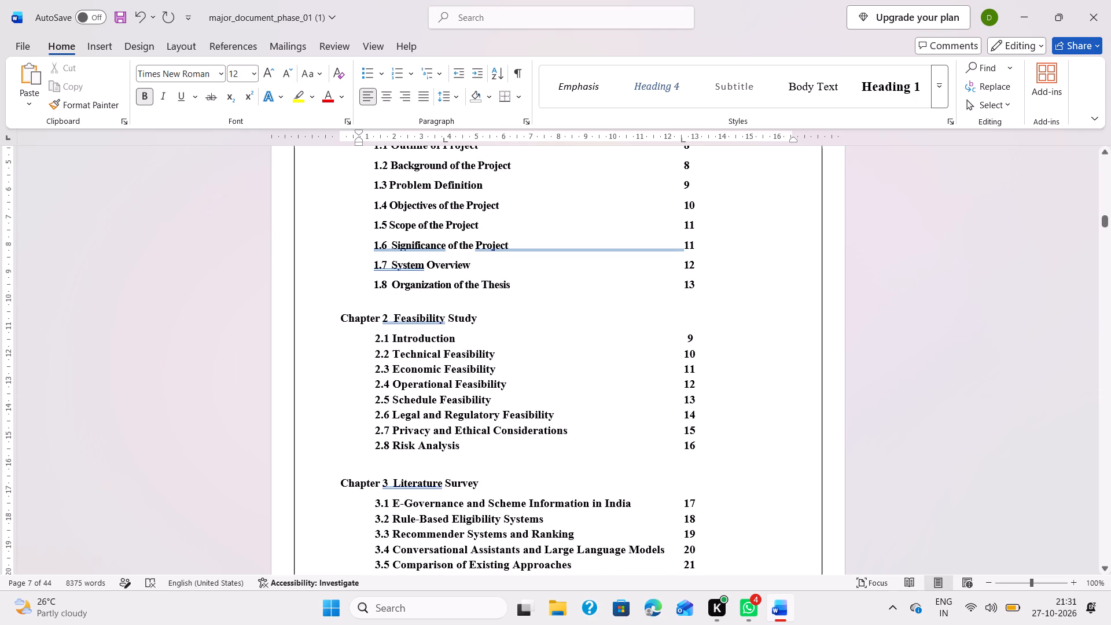
{"action": "left_click", "coordinate": [705, 337]}
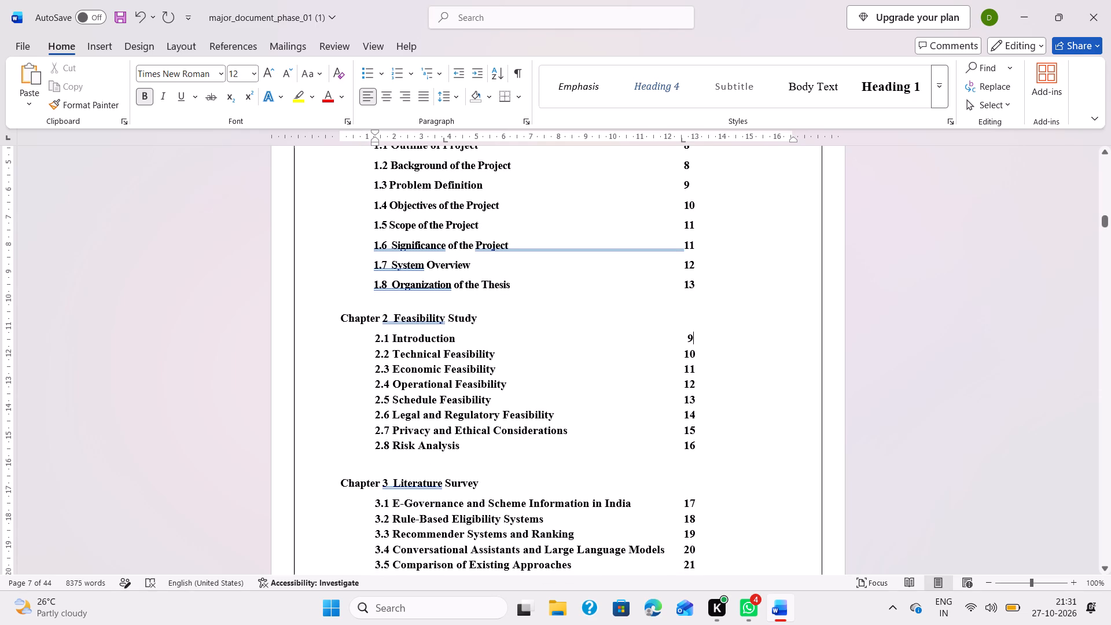
{"action": "scroll", "coordinate": [705, 337], "scroll_direction": "down", "scroll_amount": 16}
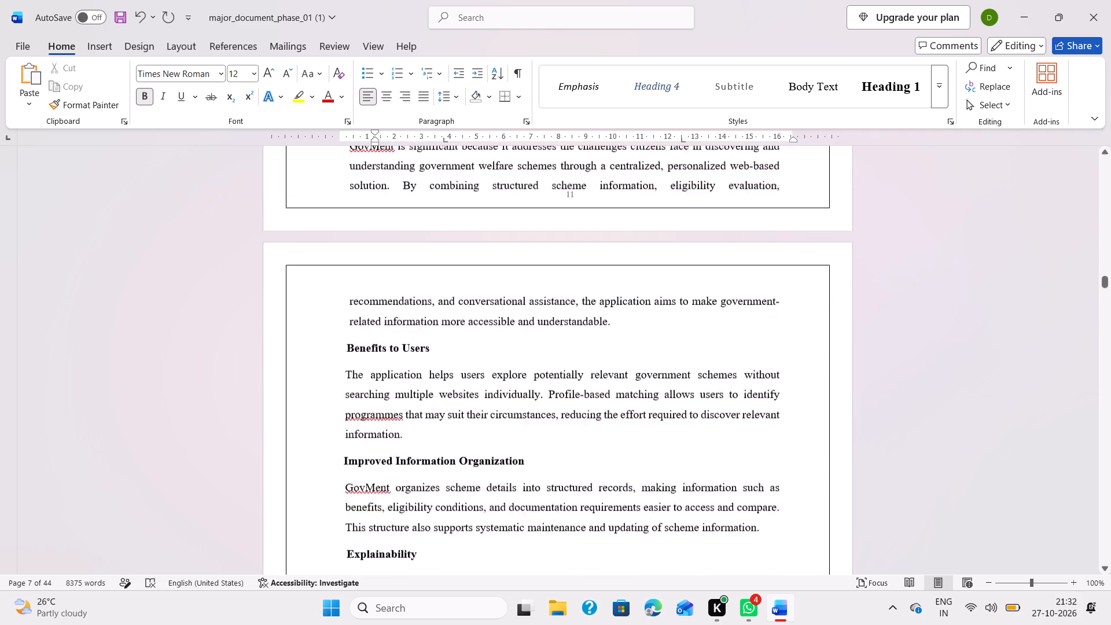
{"action": "scroll", "coordinate": [705, 337], "scroll_direction": "down", "scroll_amount": 2}
{"action": "scroll", "coordinate": [705, 337], "scroll_direction": "up", "scroll_amount": 5}
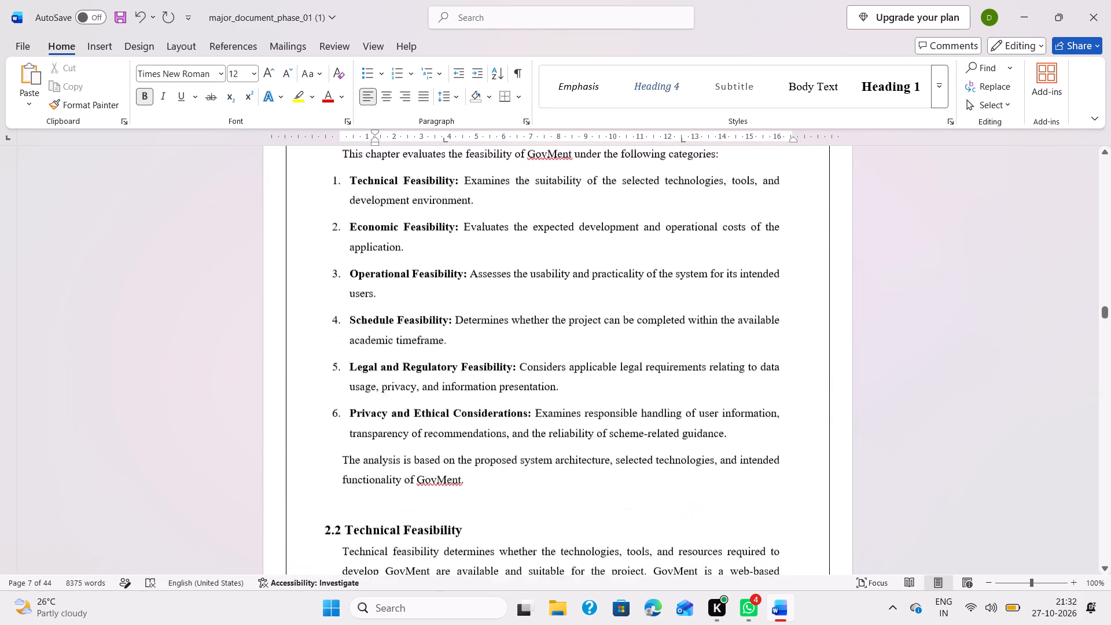
{"action": "scroll", "coordinate": [705, 337], "scroll_direction": "up", "scroll_amount": 3}
{"action": "scroll", "coordinate": [705, 337], "scroll_direction": "down", "scroll_amount": 2}
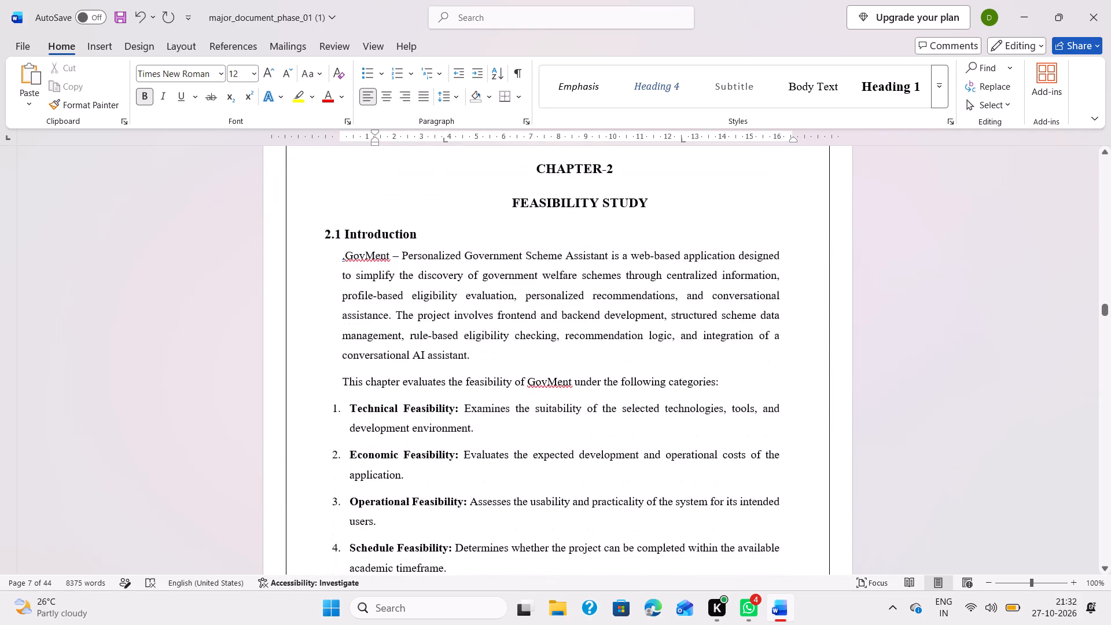
{"action": "scroll", "coordinate": [705, 337], "scroll_direction": "down", "scroll_amount": 2}
{"action": "scroll", "coordinate": [705, 337], "scroll_direction": "up", "scroll_amount": 3}
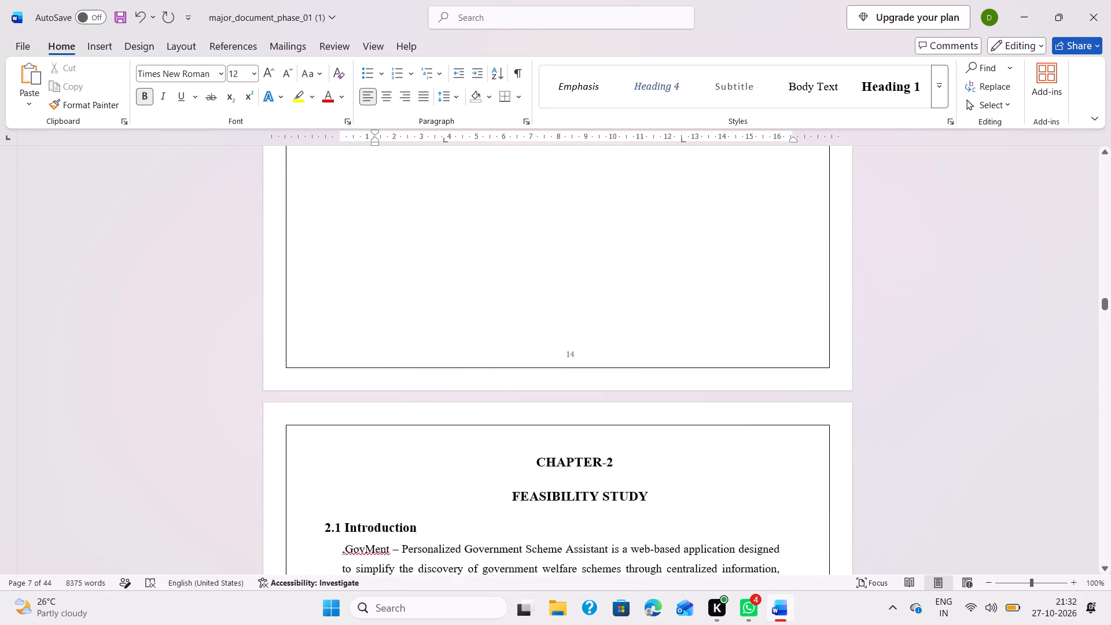
{"action": "scroll", "coordinate": [705, 337], "scroll_direction": "up", "scroll_amount": 12}
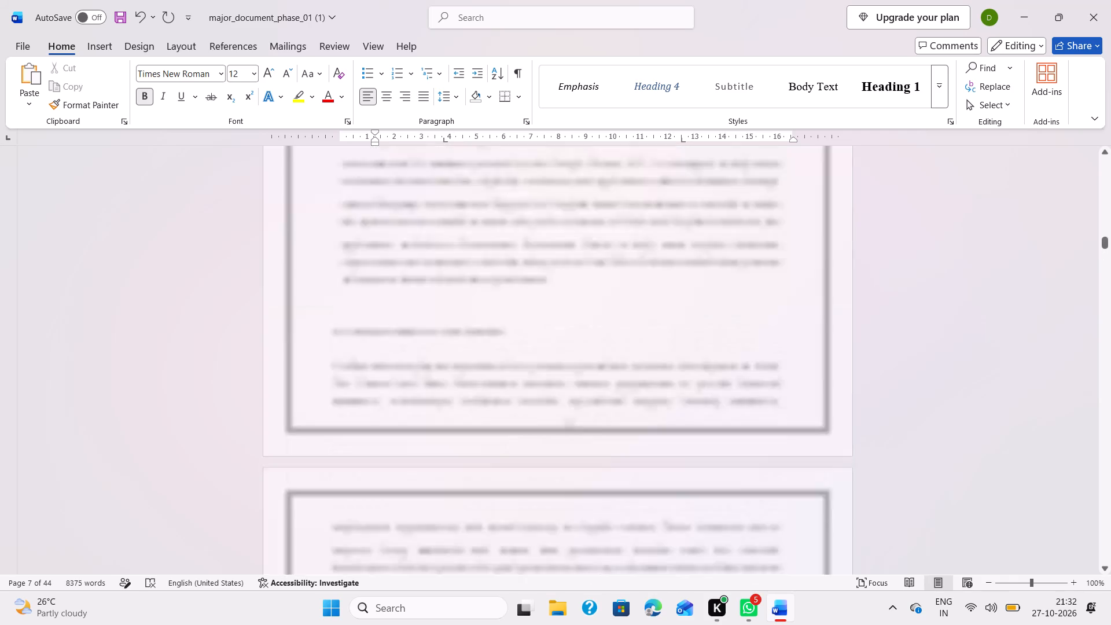
{"action": "scroll", "coordinate": [705, 337], "scroll_direction": "up", "scroll_amount": 8}
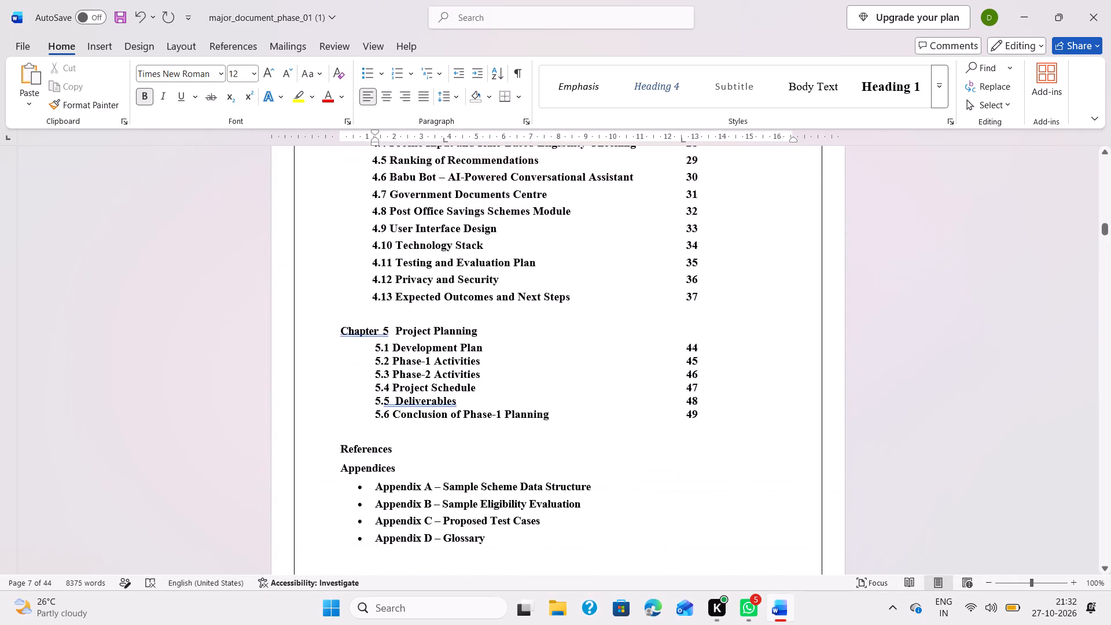
{"action": "scroll", "coordinate": [705, 337], "scroll_direction": "up", "scroll_amount": 5}
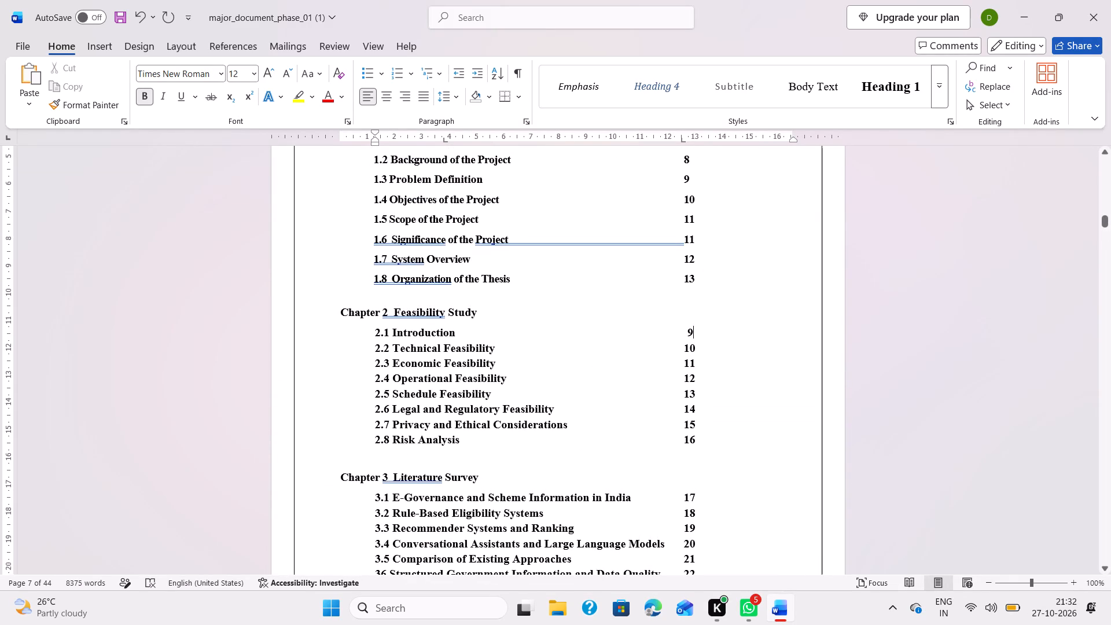
Set the Table of Contents page numbers of 2.1 Introduction and 2.2 Technical Feasibility to 15, removing the extra space before the 2.1 number.
{"action": "key", "text": "BackSpace"}
{"action": "type", "text": "15"}
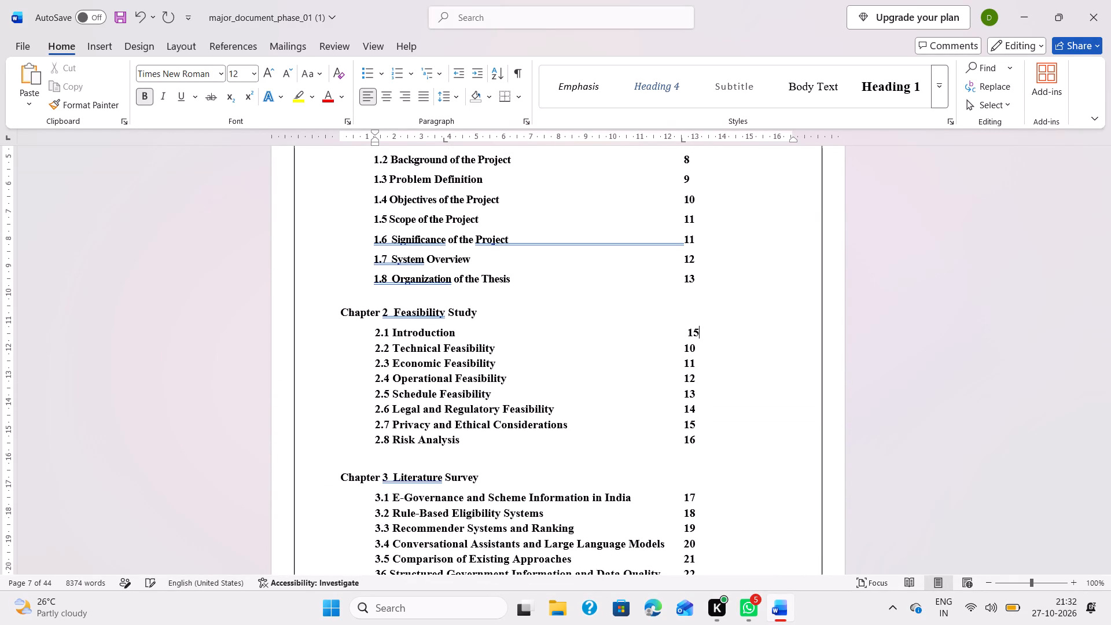
{"action": "key", "text": "Down"}
{"action": "key", "text": "BackSpace"}
{"action": "key", "text": "BackSpace"}
{"action": "type", "text": "15"}
{"action": "key", "text": "Up"}
{"action": "key", "text": "Left"}
{"action": "key", "text": "BackSpace"}
Look through the opening pages of Chapter 2 for the page where section 2.3 Economic Feasibility begins.
{"action": "scroll", "coordinate": [704, 322], "scroll_direction": "down", "scroll_amount": 1}
{"action": "left_click", "coordinate": [696, 304]}
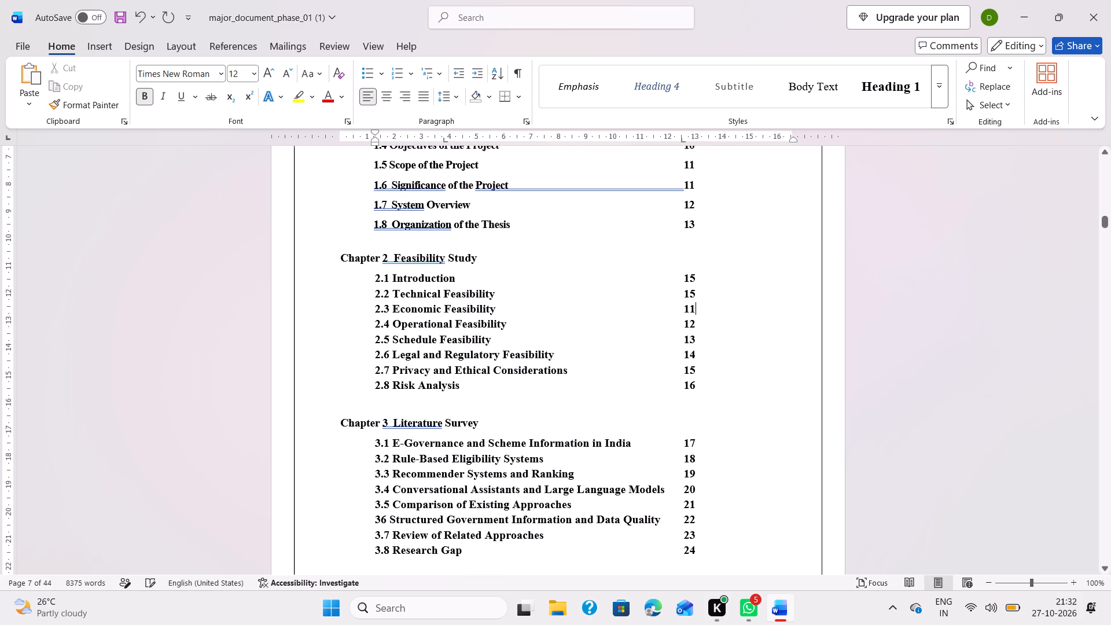
{"action": "scroll", "coordinate": [707, 294], "scroll_direction": "down", "scroll_amount": 14}
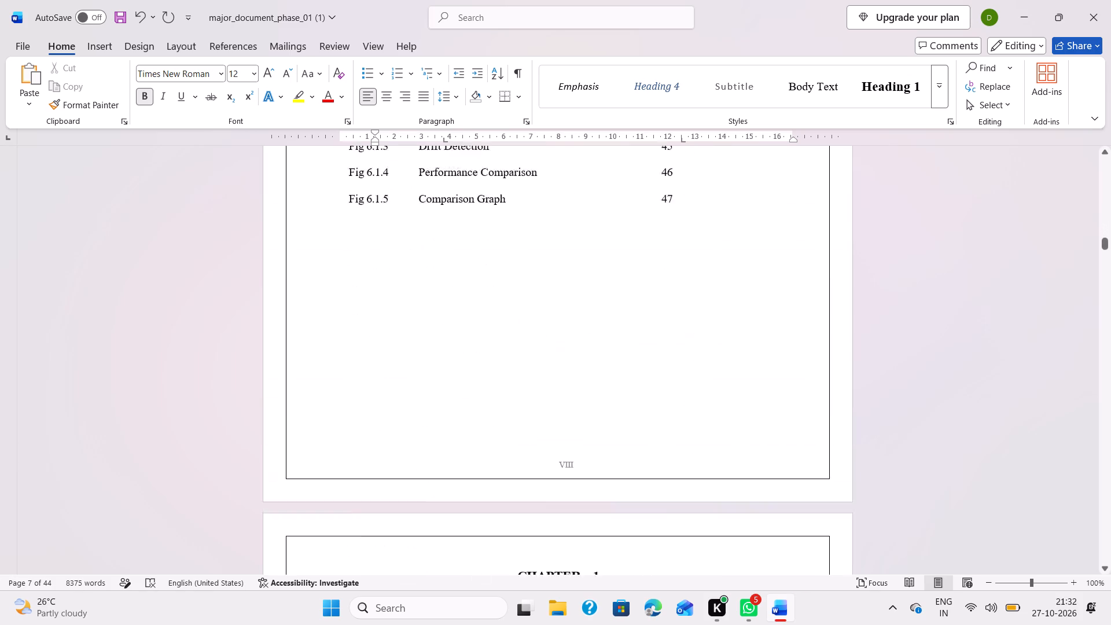
{"action": "scroll", "coordinate": [707, 294], "scroll_direction": "down", "scroll_amount": 11}
{"action": "scroll", "coordinate": [707, 294], "scroll_direction": "up", "scroll_amount": 1}
{"action": "scroll", "coordinate": [707, 294], "scroll_direction": "down", "scroll_amount": 1}
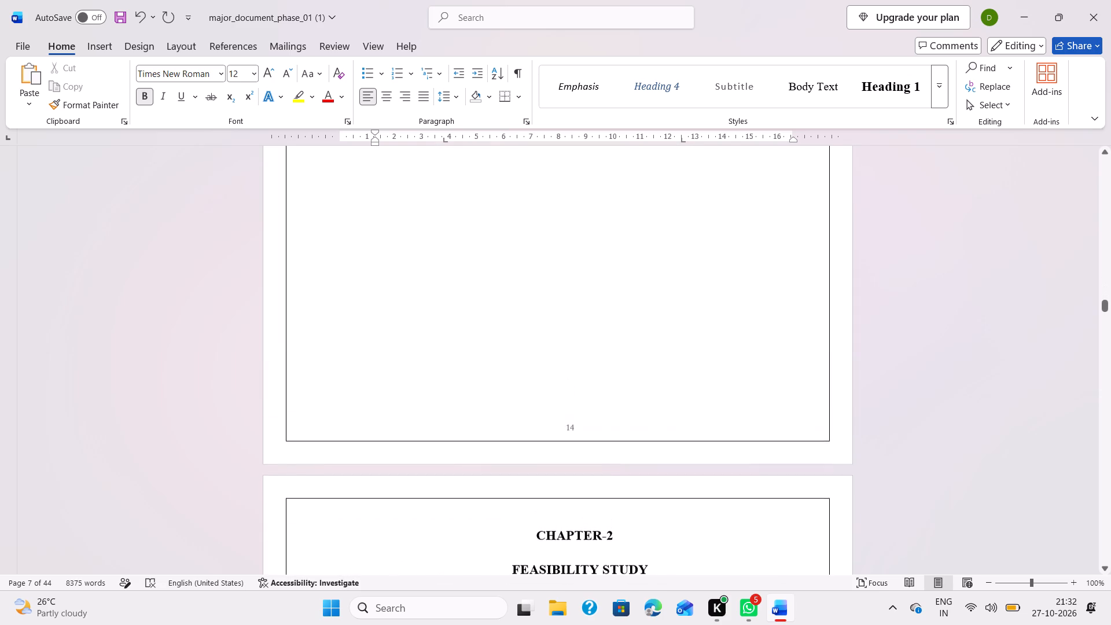
{"action": "scroll", "coordinate": [707, 294], "scroll_direction": "down", "scroll_amount": 1}
{"action": "scroll", "coordinate": [707, 294], "scroll_direction": "up", "scroll_amount": 3}
{"action": "scroll", "coordinate": [707, 294], "scroll_direction": "down", "scroll_amount": 4}
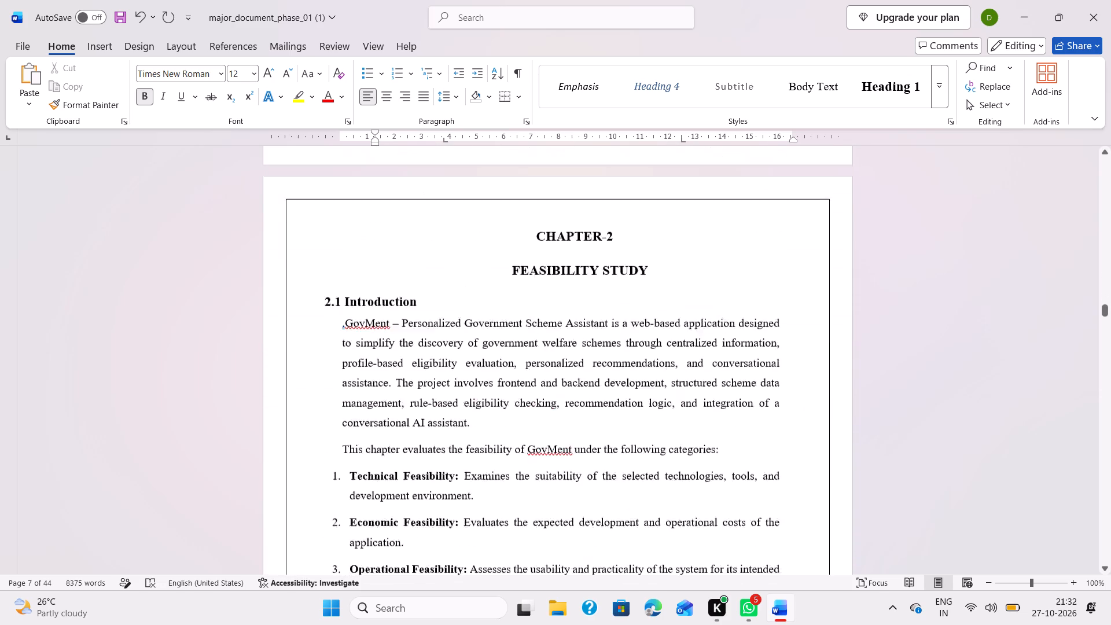
{"action": "scroll", "coordinate": [707, 294], "scroll_direction": "down", "scroll_amount": 6}
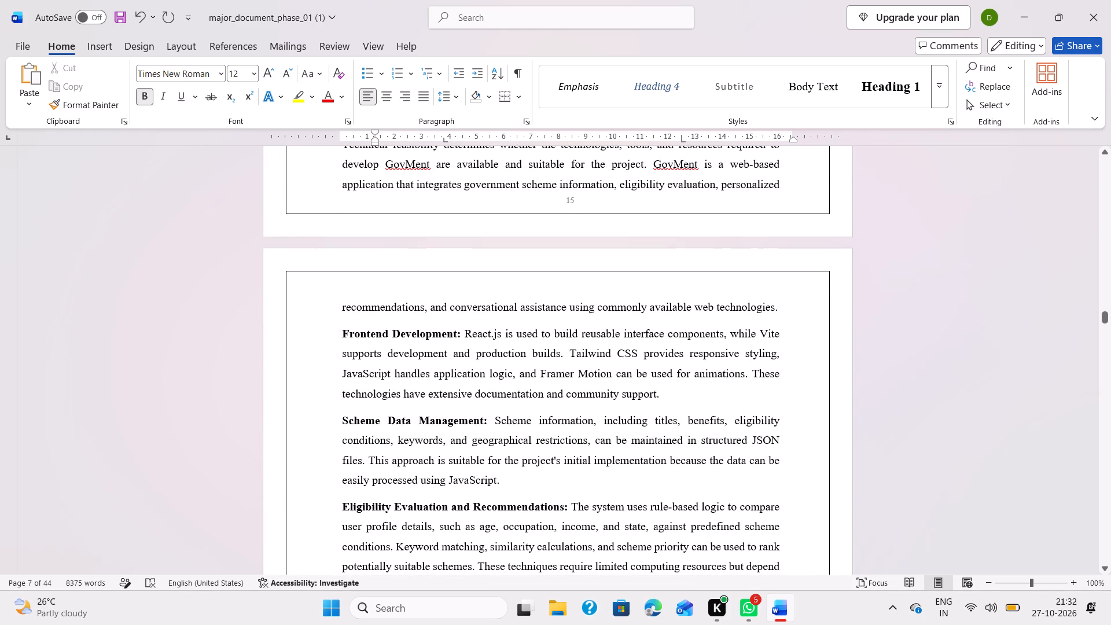
{"action": "scroll", "coordinate": [707, 294], "scroll_direction": "up", "scroll_amount": 3}
{"action": "scroll", "coordinate": [707, 294], "scroll_direction": "down", "scroll_amount": 1}
{"action": "scroll", "coordinate": [707, 294], "scroll_direction": "up", "scroll_amount": 2}
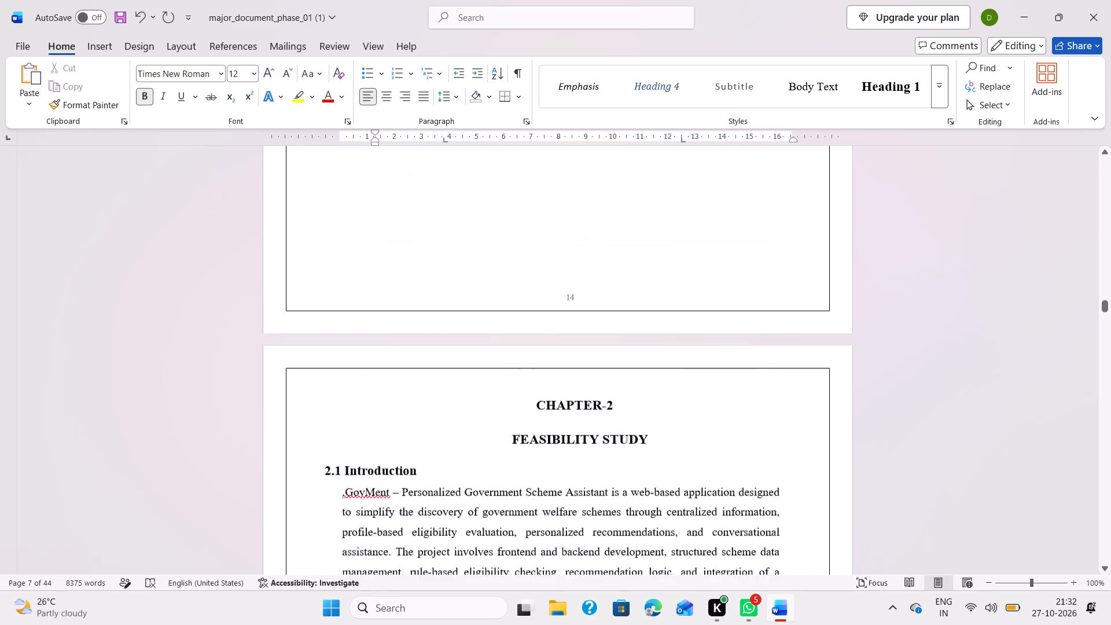
{"action": "scroll", "coordinate": [707, 294], "scroll_direction": "up", "scroll_amount": 6}
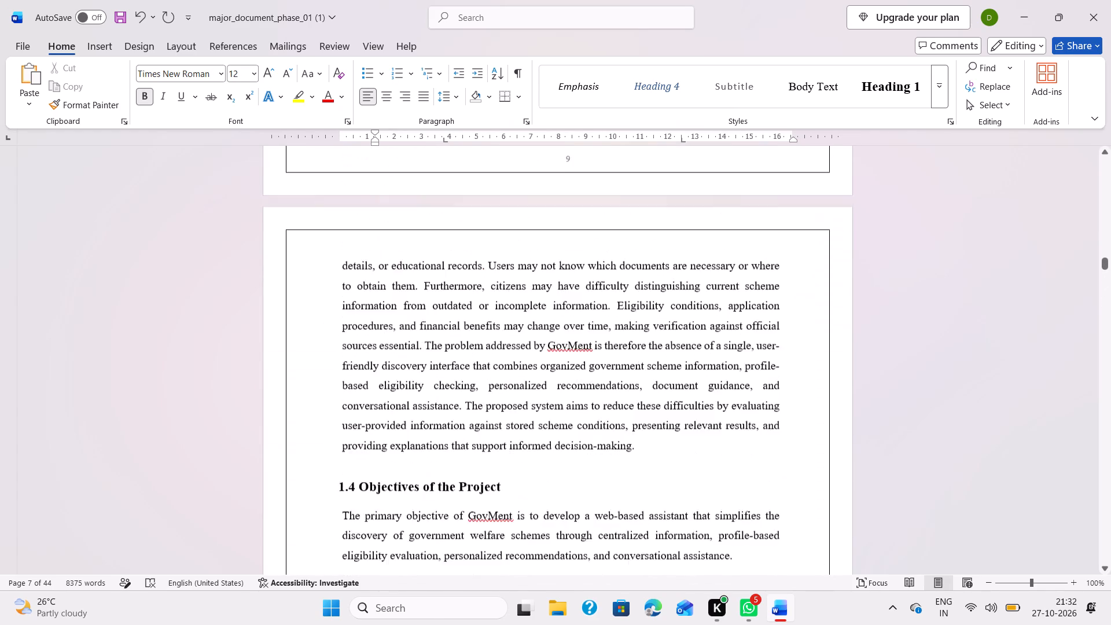
{"action": "scroll", "coordinate": [680, 310], "scroll_direction": "up", "scroll_amount": 6}
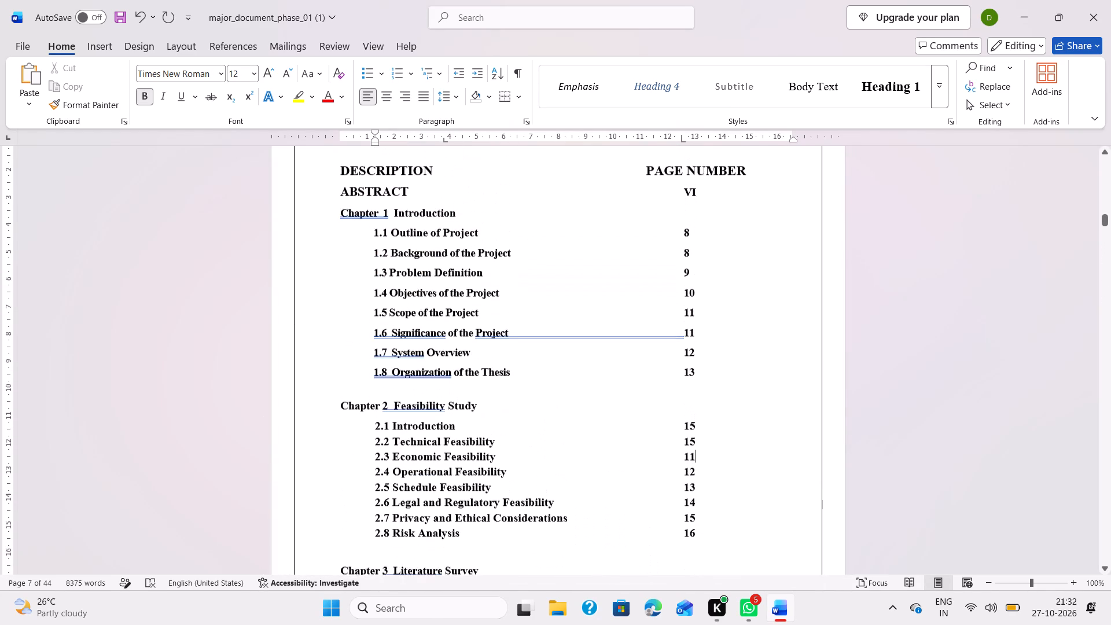
Check again in Chapter 2 on which page section 2.3 Economic Feasibility begins and return to the Table of Contents.
{"action": "scroll", "coordinate": [680, 310], "scroll_direction": "down", "scroll_amount": 1}
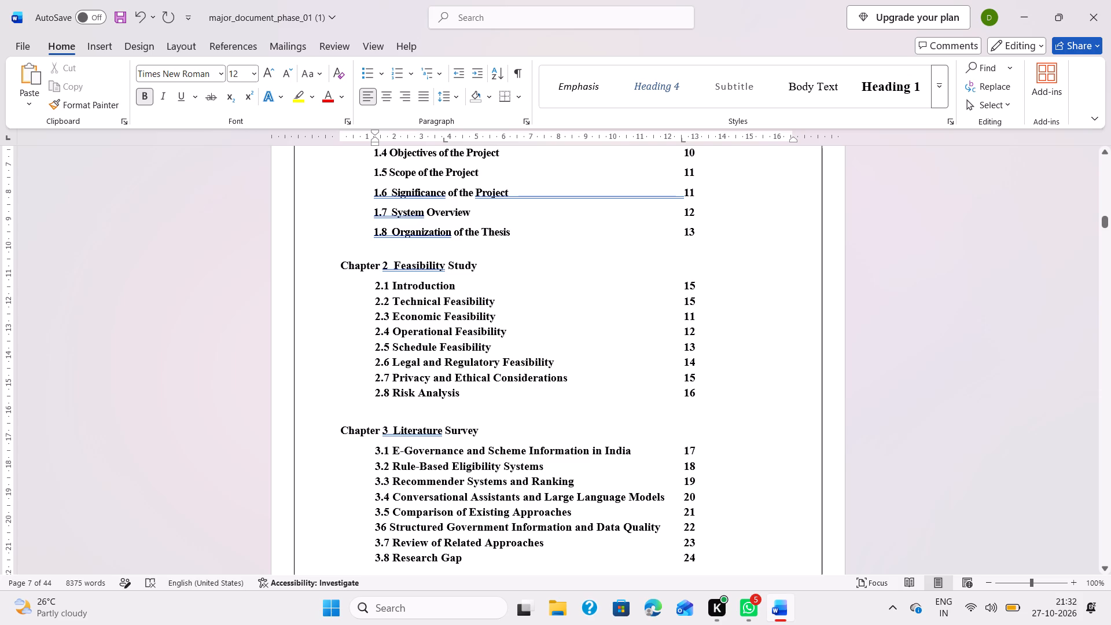
{"action": "key", "text": "Down"}
{"action": "scroll", "coordinate": [691, 331], "scroll_direction": "down", "scroll_amount": 11}
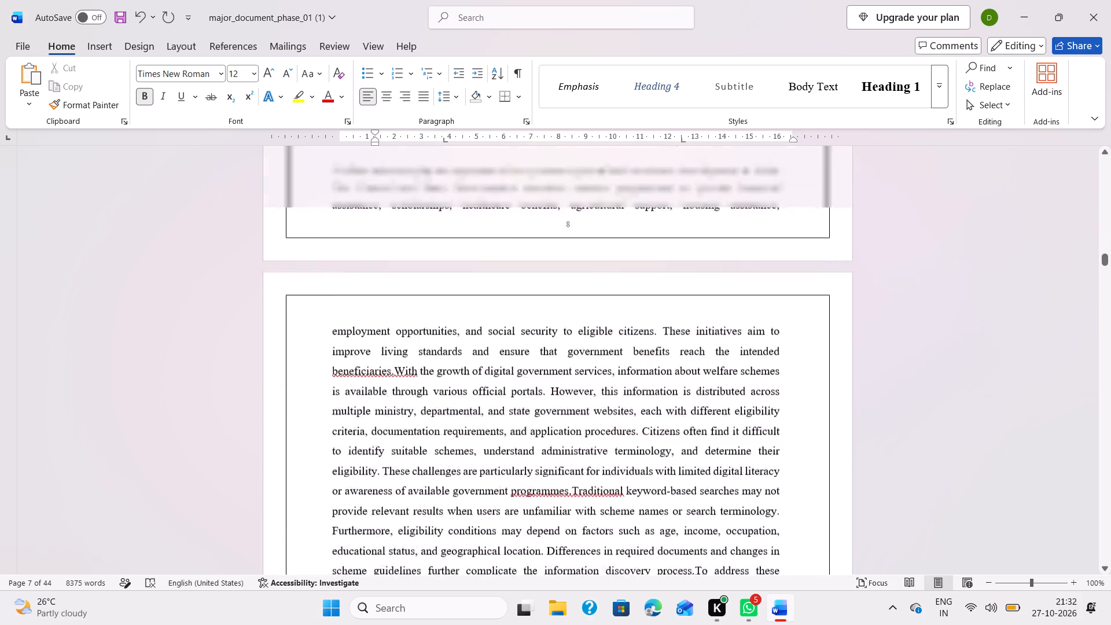
{"action": "scroll", "coordinate": [691, 331], "scroll_direction": "down", "scroll_amount": 6}
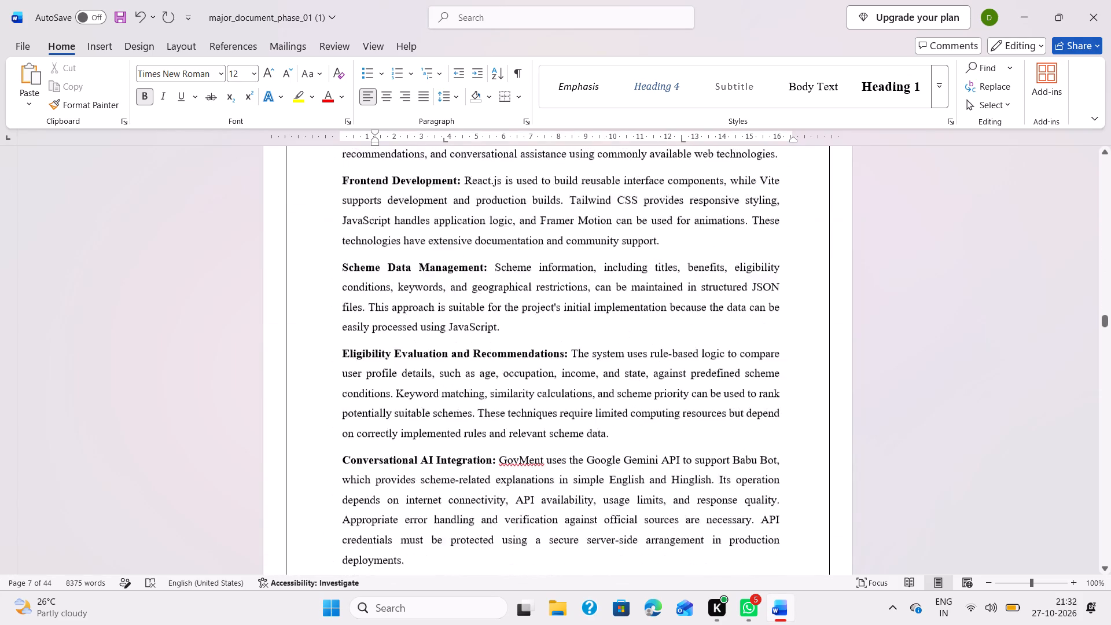
{"action": "scroll", "coordinate": [691, 331], "scroll_direction": "down", "scroll_amount": 1}
{"action": "scroll", "coordinate": [691, 331], "scroll_direction": "up", "scroll_amount": 1}
{"action": "scroll", "coordinate": [691, 331], "scroll_direction": "down", "scroll_amount": 3}
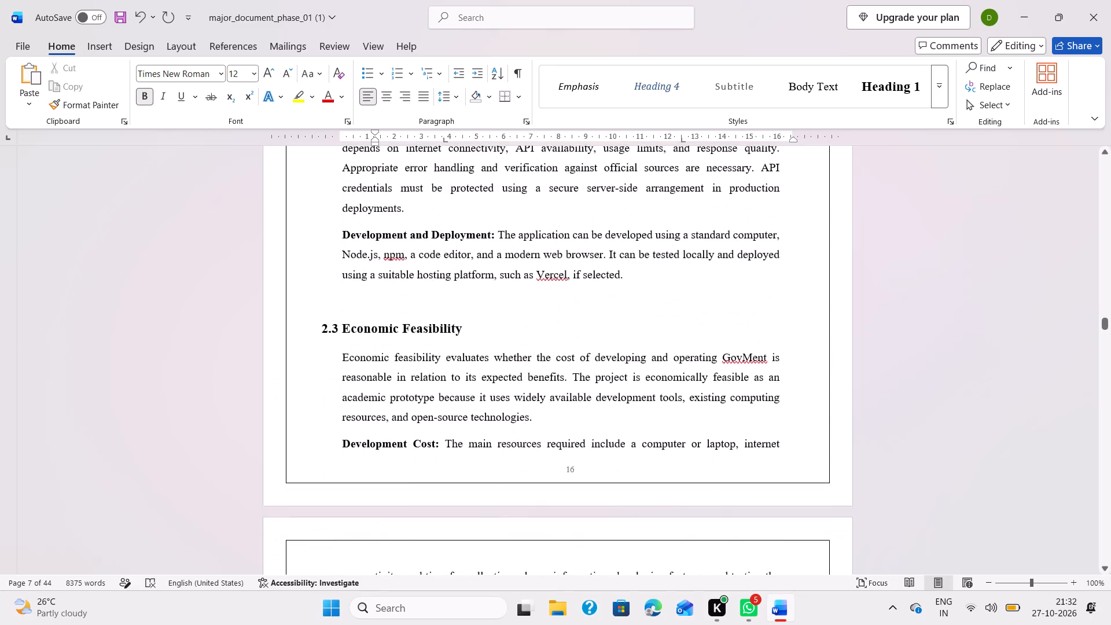
{"action": "scroll", "coordinate": [691, 331], "scroll_direction": "down", "scroll_amount": 1}
{"action": "scroll", "coordinate": [691, 331], "scroll_direction": "up", "scroll_amount": 3}
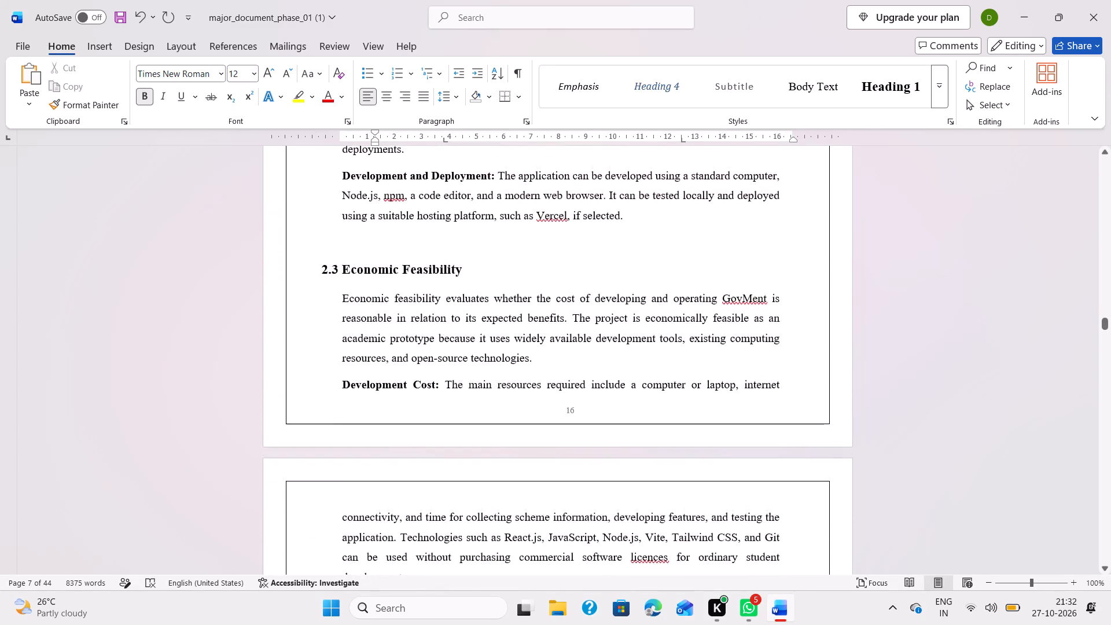
{"action": "scroll", "coordinate": [691, 331], "scroll_direction": "up", "scroll_amount": 13}
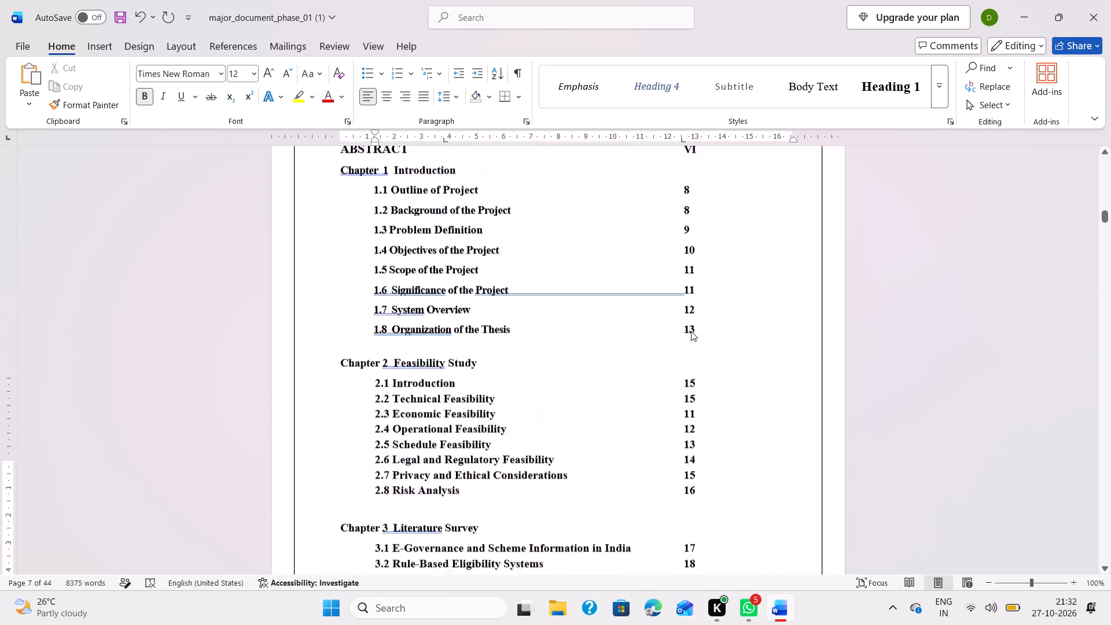
Set the Table of Contents page number of 2.3 Economic Feasibility to 16.
{"action": "scroll", "coordinate": [691, 331], "scroll_direction": "up", "scroll_amount": 3}
{"action": "scroll", "coordinate": [691, 331], "scroll_direction": "down", "scroll_amount": 3}
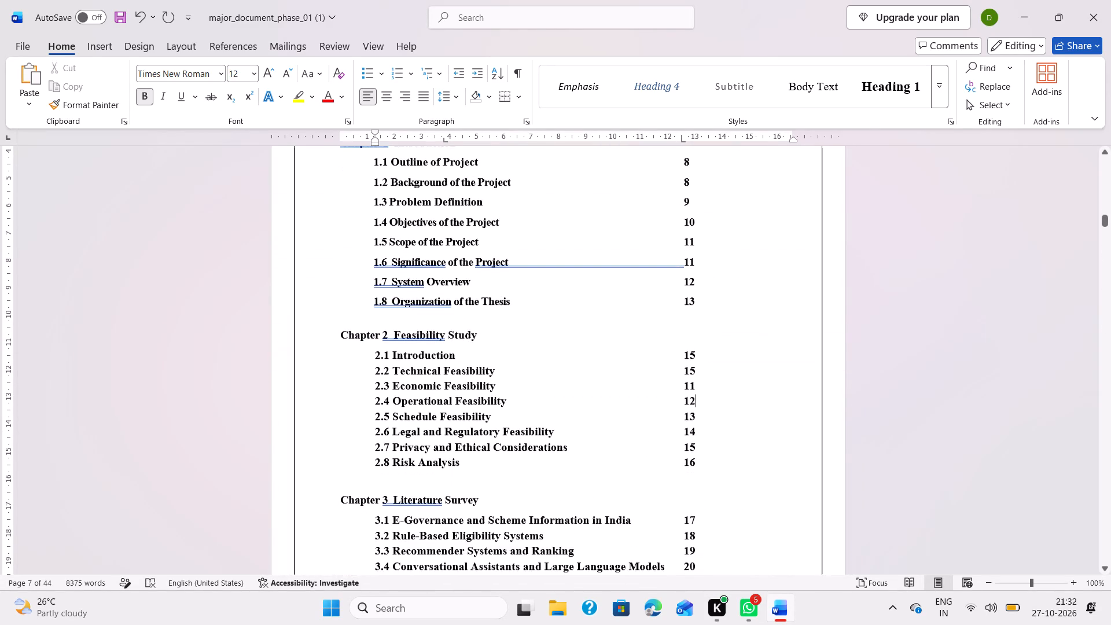
{"action": "left_click", "coordinate": [697, 383]}
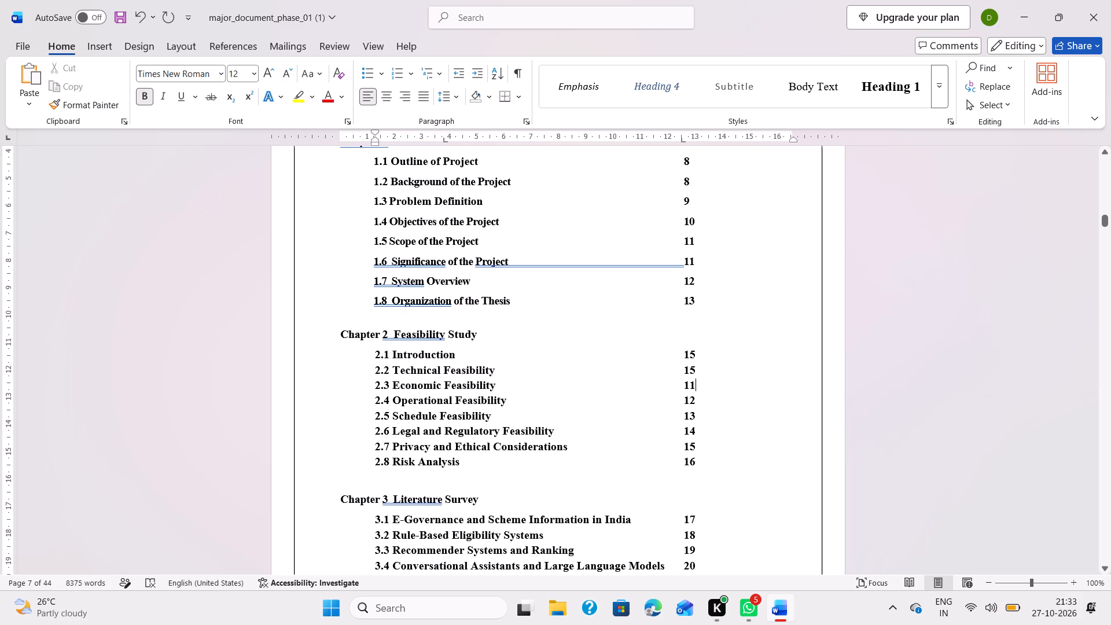
{"action": "key", "text": "BackSpace"}
{"action": "key", "text": "6"}
{"action": "key", "text": "Down"}
Check in Chapter 2 on which pages sections 2.4 Operational Feasibility and 2.5 Schedule Feasibility begin and return to the Table of Contents.
{"action": "scroll", "coordinate": [613, 382], "scroll_direction": "down", "scroll_amount": 9}
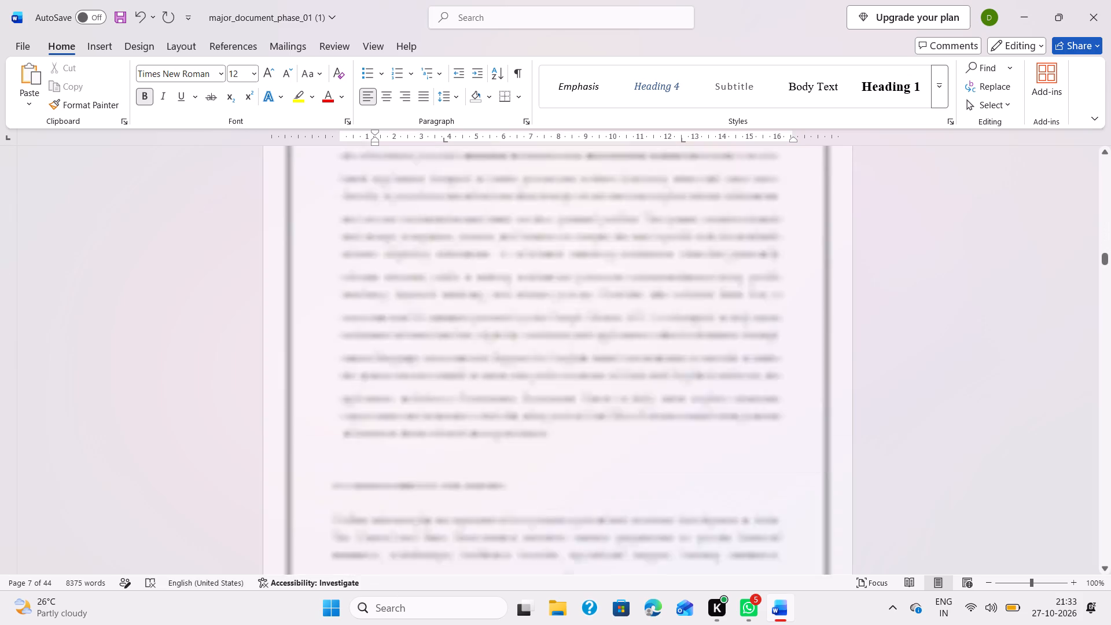
{"action": "scroll", "coordinate": [613, 382], "scroll_direction": "down", "scroll_amount": 7}
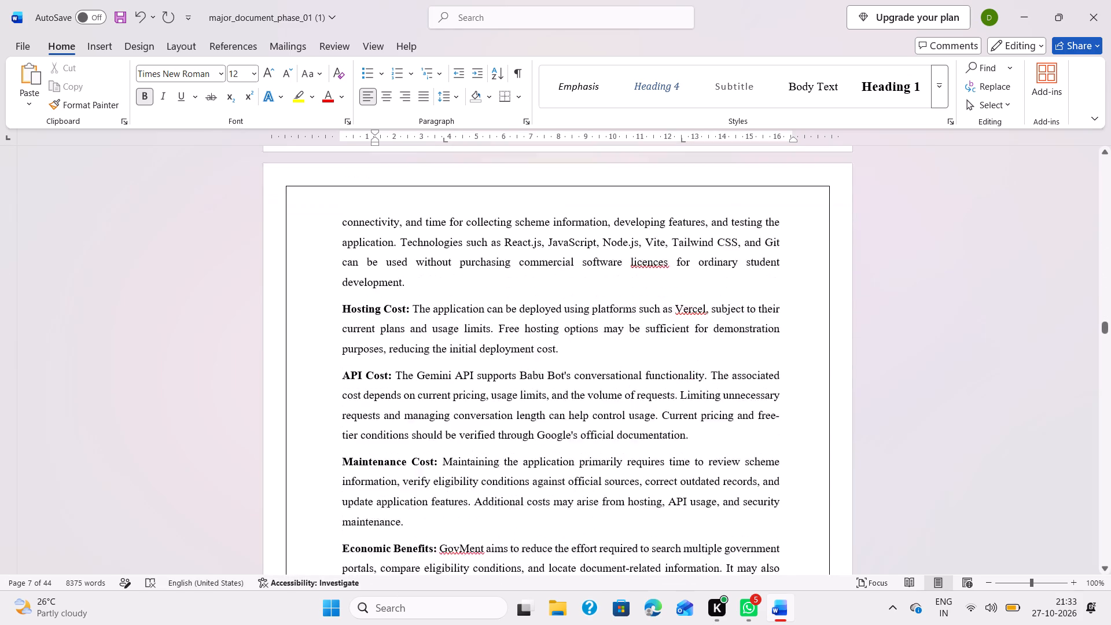
{"action": "scroll", "coordinate": [613, 382], "scroll_direction": "down", "scroll_amount": 5}
{"action": "scroll", "coordinate": [613, 382], "scroll_direction": "up", "scroll_amount": 1}
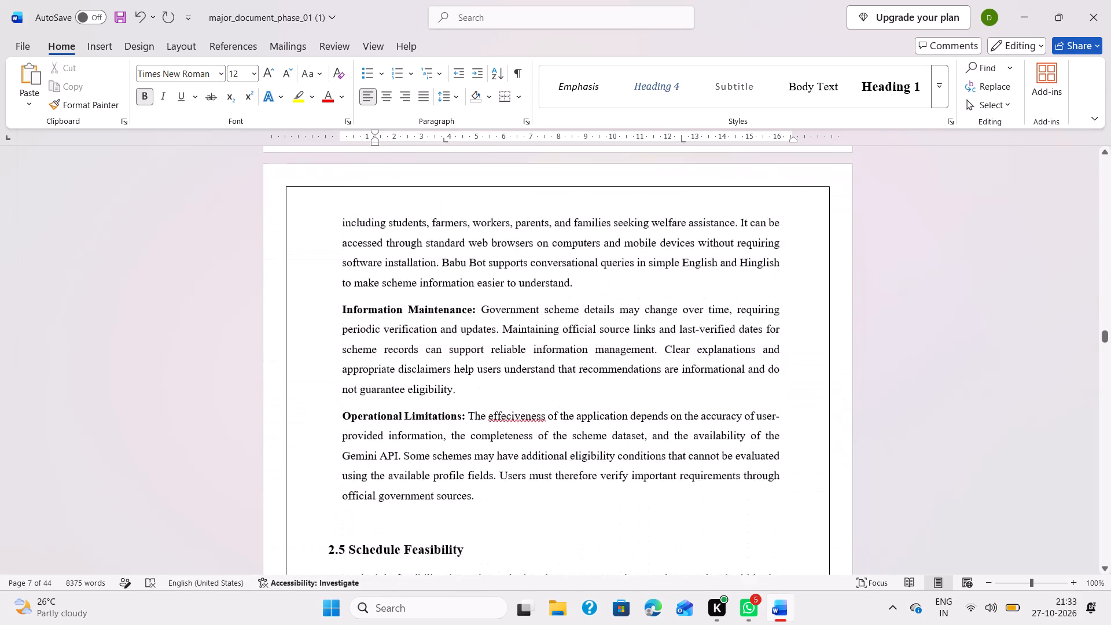
{"action": "scroll", "coordinate": [613, 382], "scroll_direction": "up", "scroll_amount": 4}
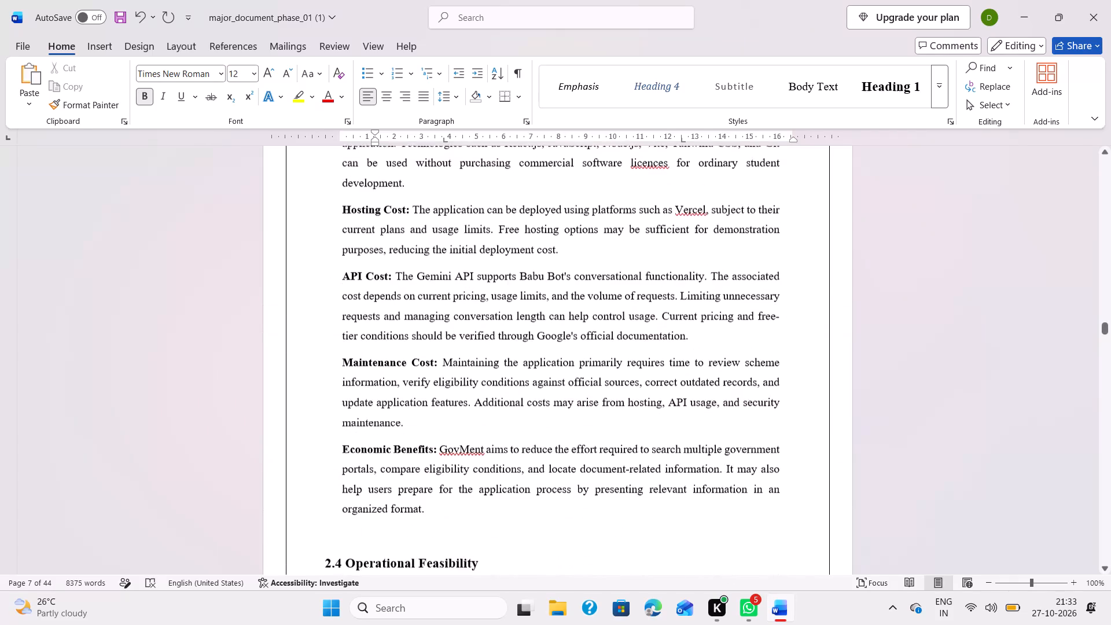
{"action": "scroll", "coordinate": [613, 382], "scroll_direction": "up", "scroll_amount": 1}
{"action": "scroll", "coordinate": [613, 382], "scroll_direction": "down", "scroll_amount": 4}
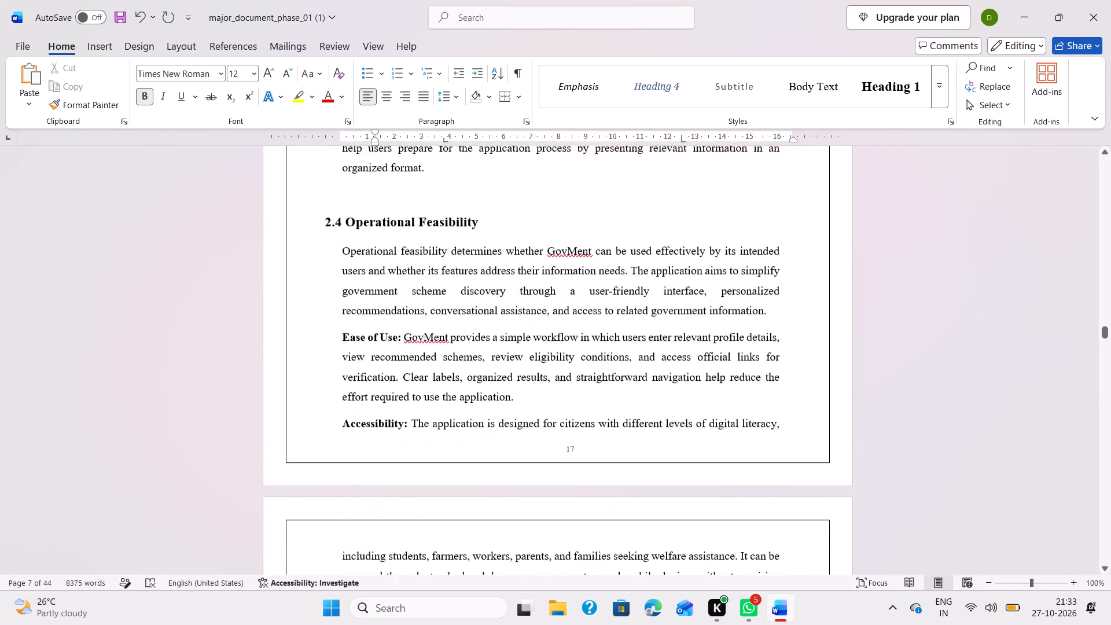
{"action": "scroll", "coordinate": [613, 382], "scroll_direction": "down", "scroll_amount": 3}
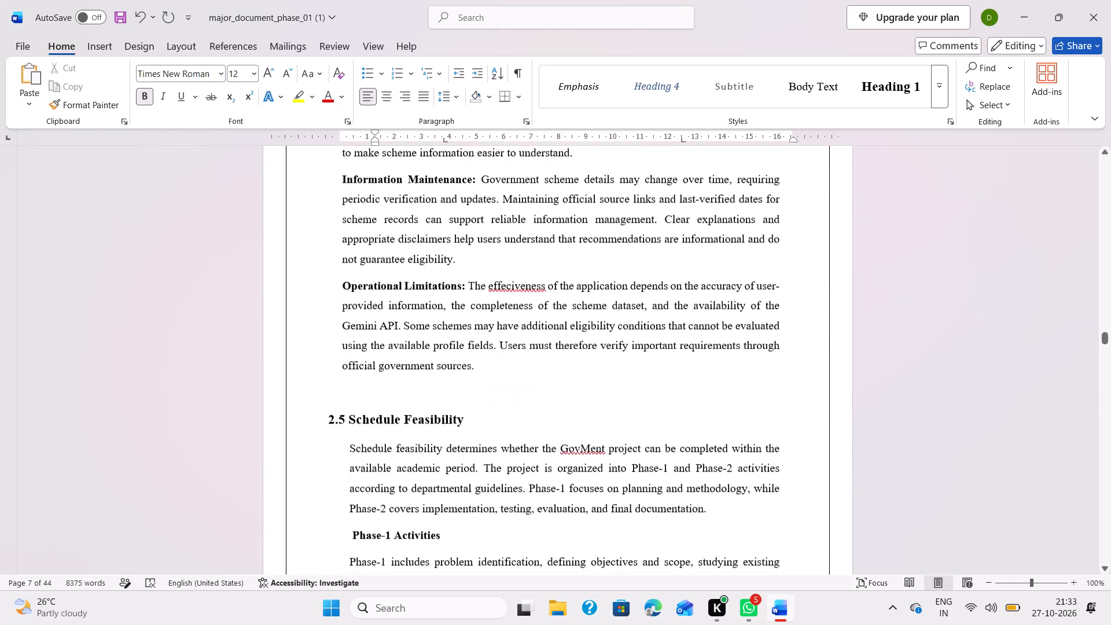
{"action": "scroll", "coordinate": [613, 382], "scroll_direction": "up", "scroll_amount": 2}
{"action": "scroll", "coordinate": [613, 382], "scroll_direction": "down", "scroll_amount": 3}
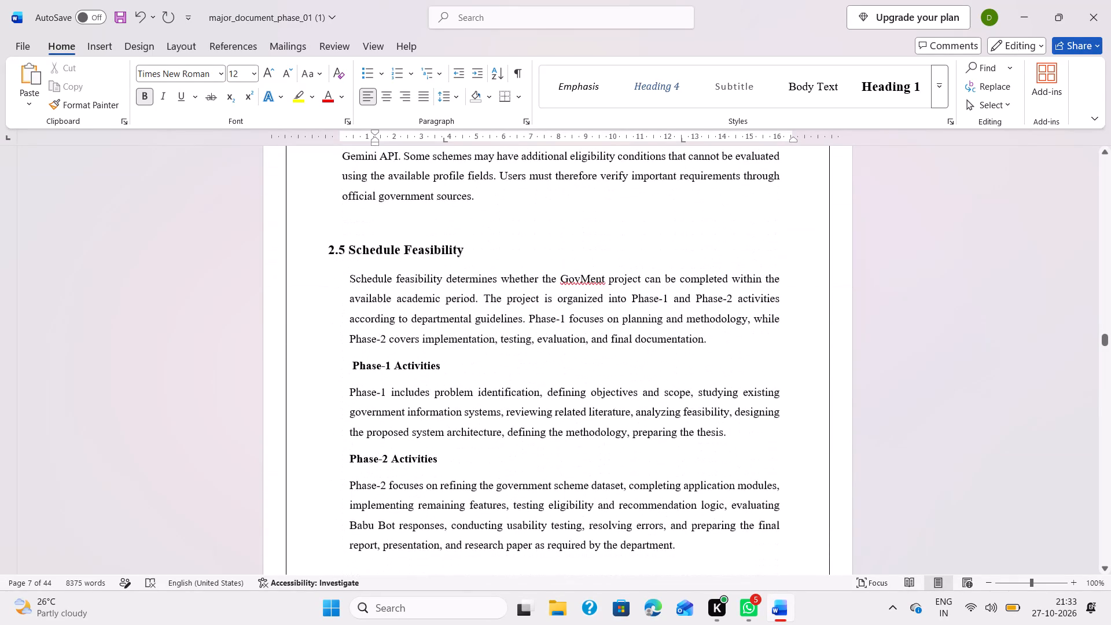
{"action": "scroll", "coordinate": [613, 382], "scroll_direction": "down", "scroll_amount": 1}
{"action": "scroll", "coordinate": [613, 382], "scroll_direction": "up", "scroll_amount": 6}
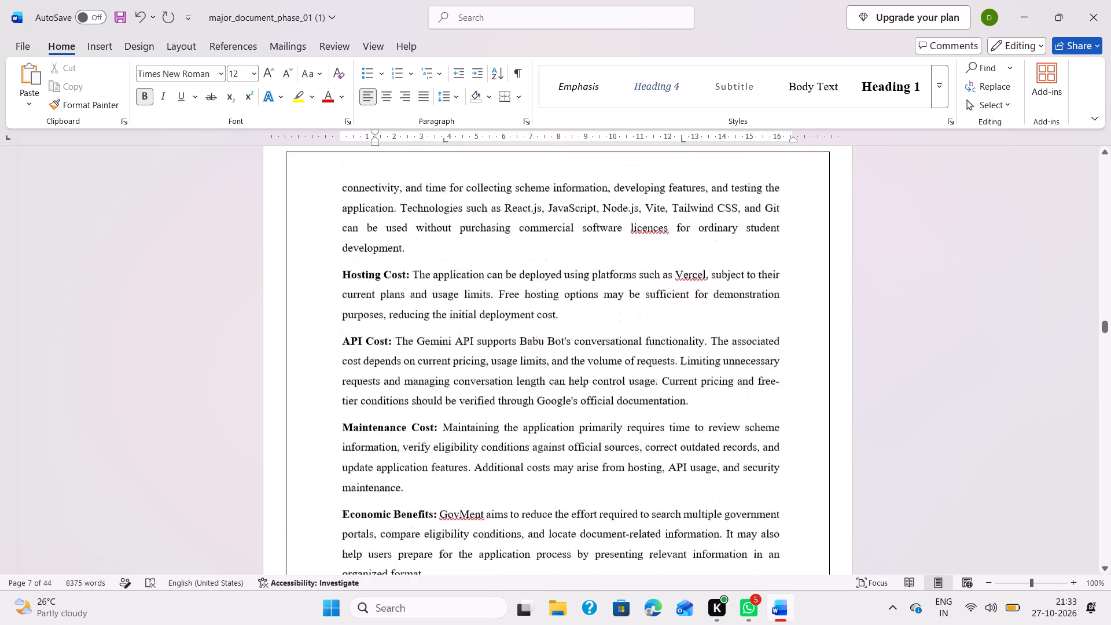
{"action": "scroll", "coordinate": [613, 382], "scroll_direction": "up", "scroll_amount": 10}
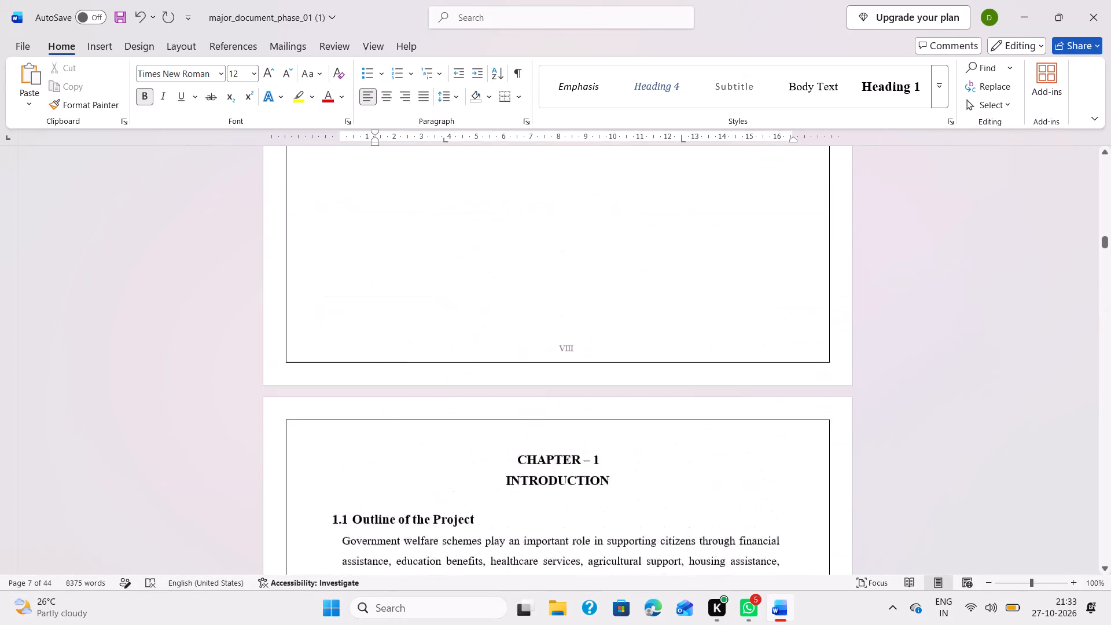
{"action": "scroll", "coordinate": [613, 382], "scroll_direction": "up", "scroll_amount": 5}
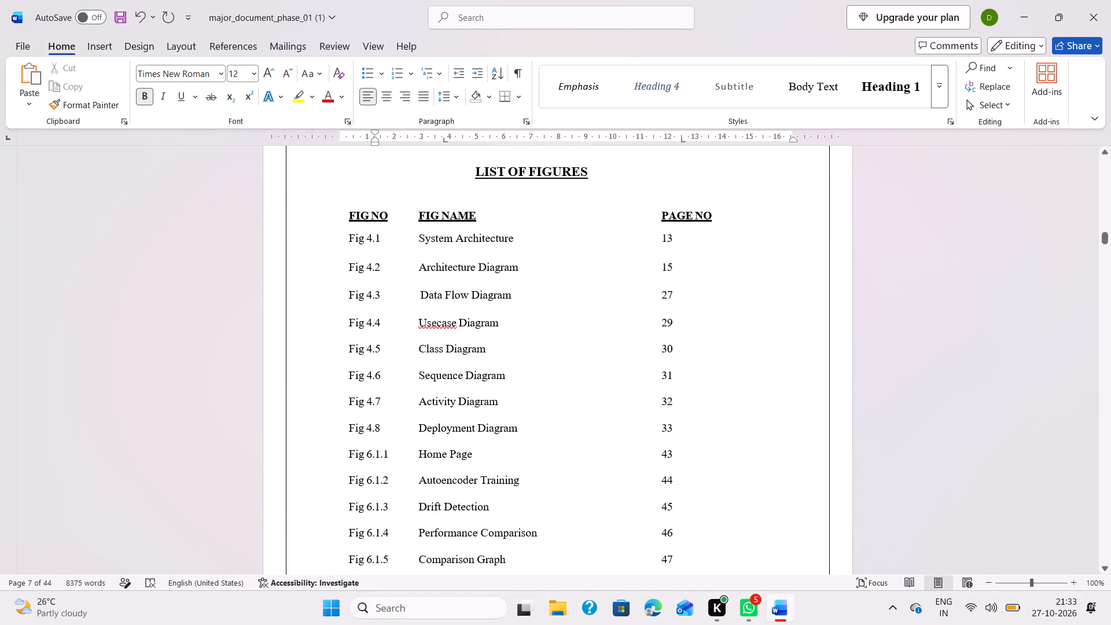
{"action": "scroll", "coordinate": [689, 373], "scroll_direction": "up", "scroll_amount": 5}
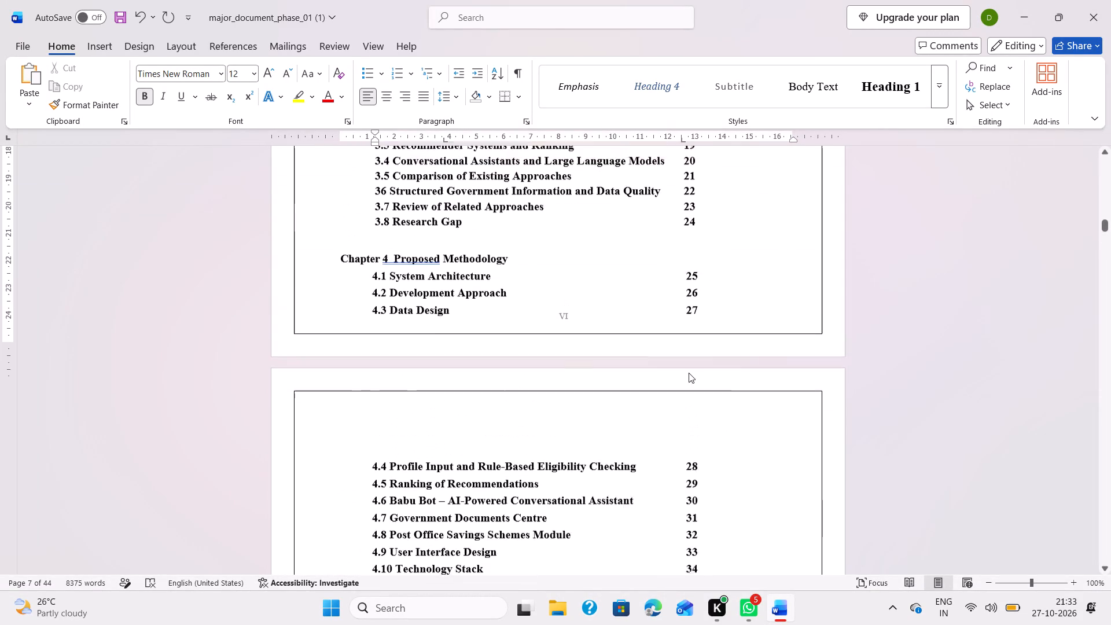
{"action": "scroll", "coordinate": [689, 373], "scroll_direction": "up", "scroll_amount": 3}
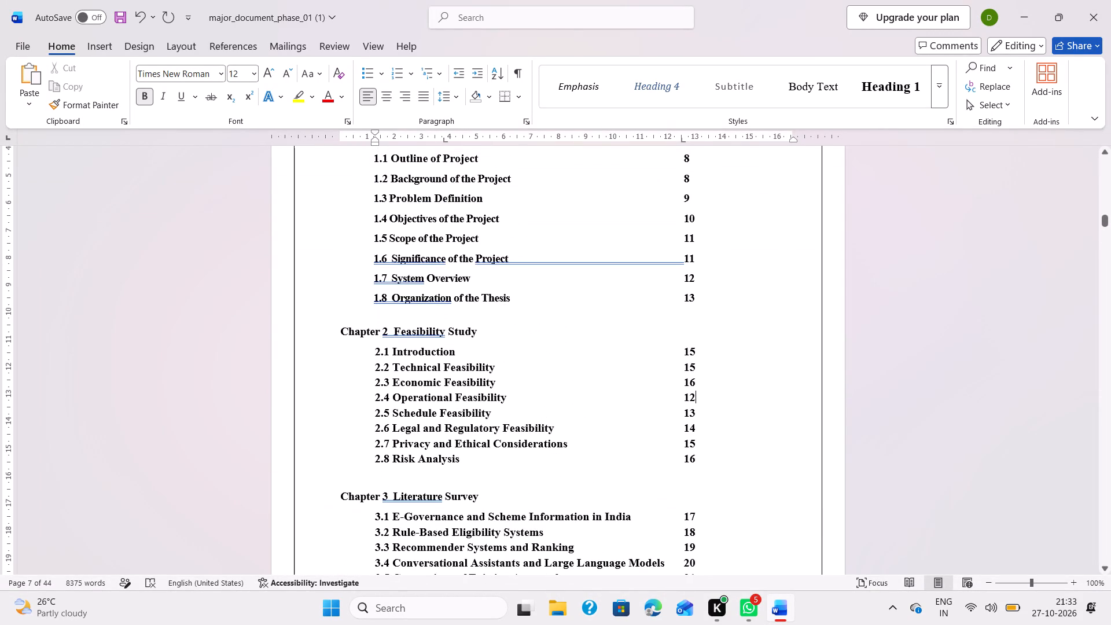
Set the Table of Contents page number of 2.5 Schedule Feasibility to 17.
{"action": "left_click", "coordinate": [697, 414]}
{"action": "key", "text": "BackSpace"}
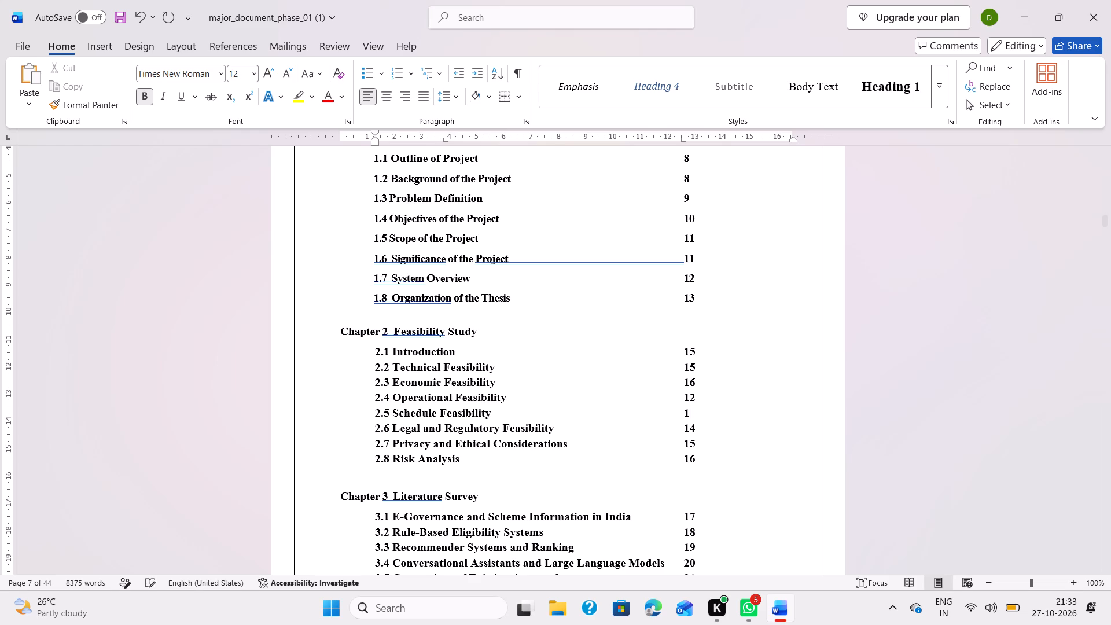
{"action": "key", "text": "7"}
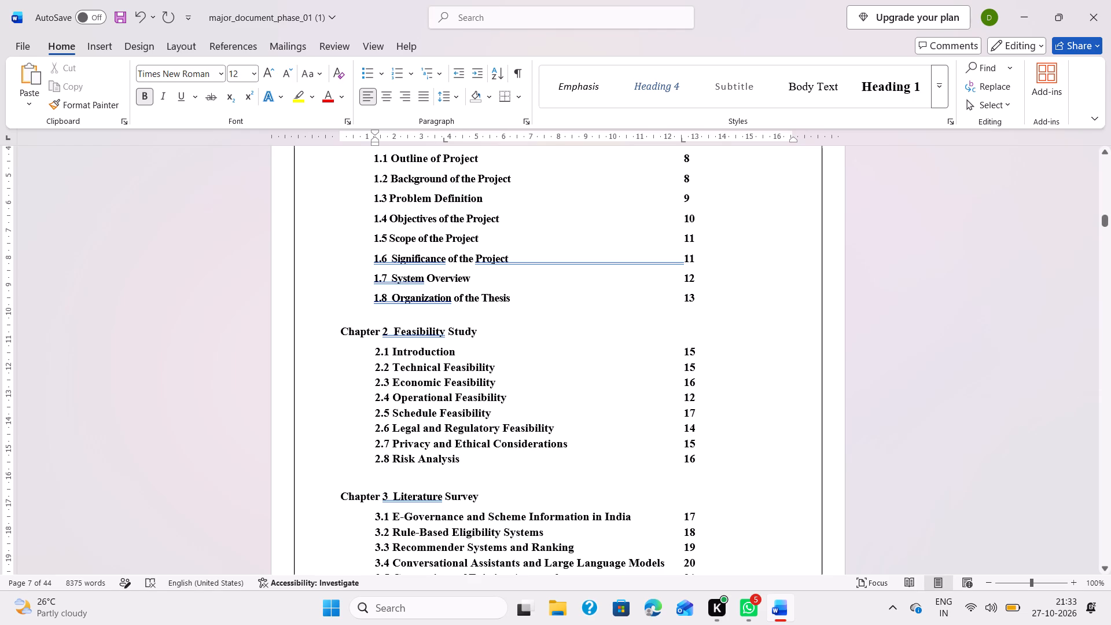
Look over the report in a multi-page overview for the start of the Chapter 2 sections and return to the Table of Contents.
{"action": "left_click", "coordinate": [698, 432]}
{"action": "scroll", "coordinate": [724, 414], "scroll_direction": "down", "scroll_amount": 7, "text": "ctrl"}
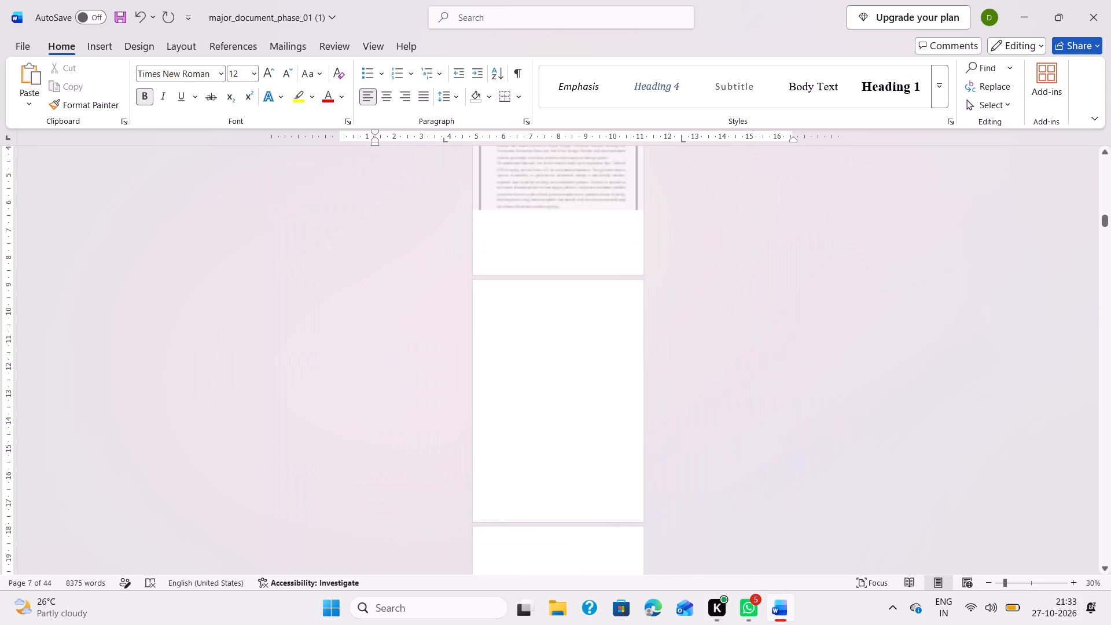
{"action": "scroll", "coordinate": [610, 384], "scroll_direction": "down", "scroll_amount": 1}
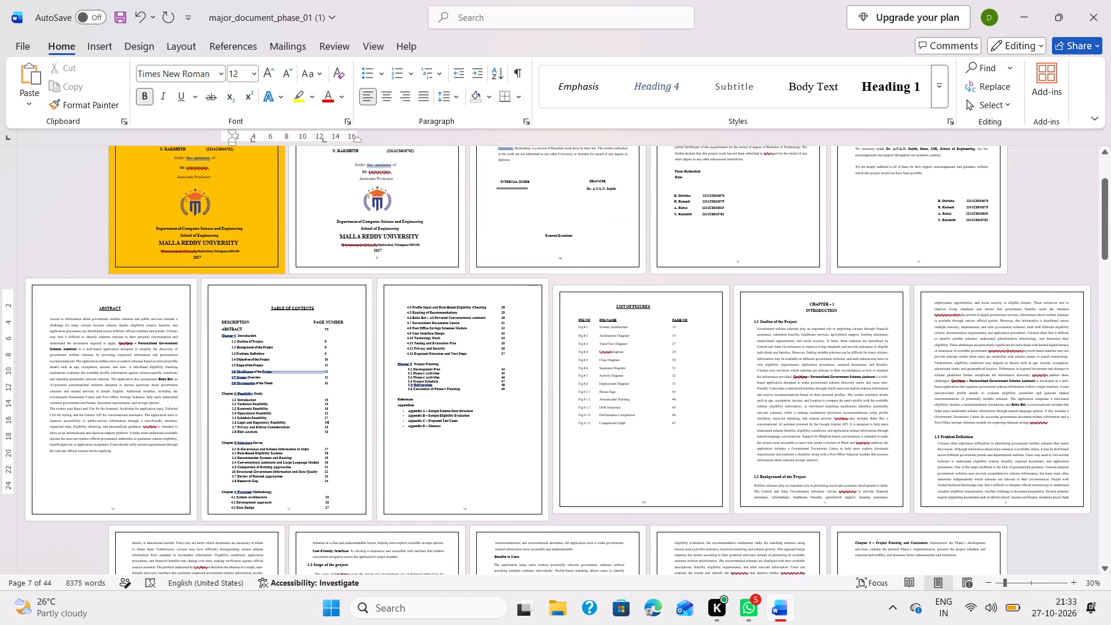
{"action": "scroll", "coordinate": [610, 384], "scroll_direction": "down", "scroll_amount": 3}
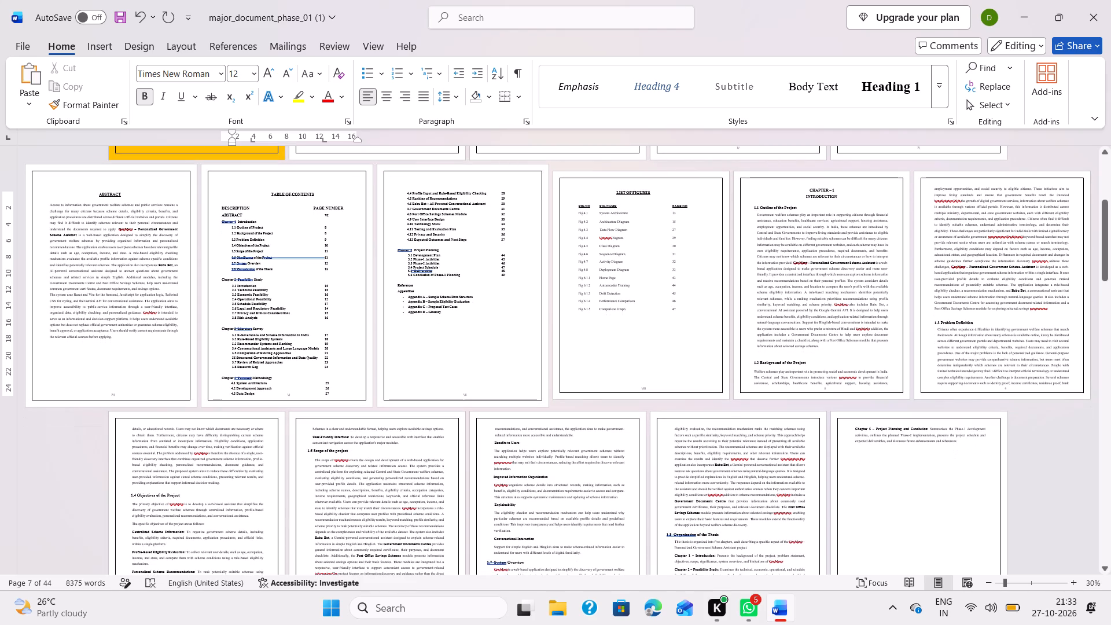
{"action": "scroll", "coordinate": [656, 385], "scroll_direction": "down", "scroll_amount": 2}
{"action": "scroll", "coordinate": [656, 385], "scroll_direction": "up", "scroll_amount": 2, "text": "ctrl"}
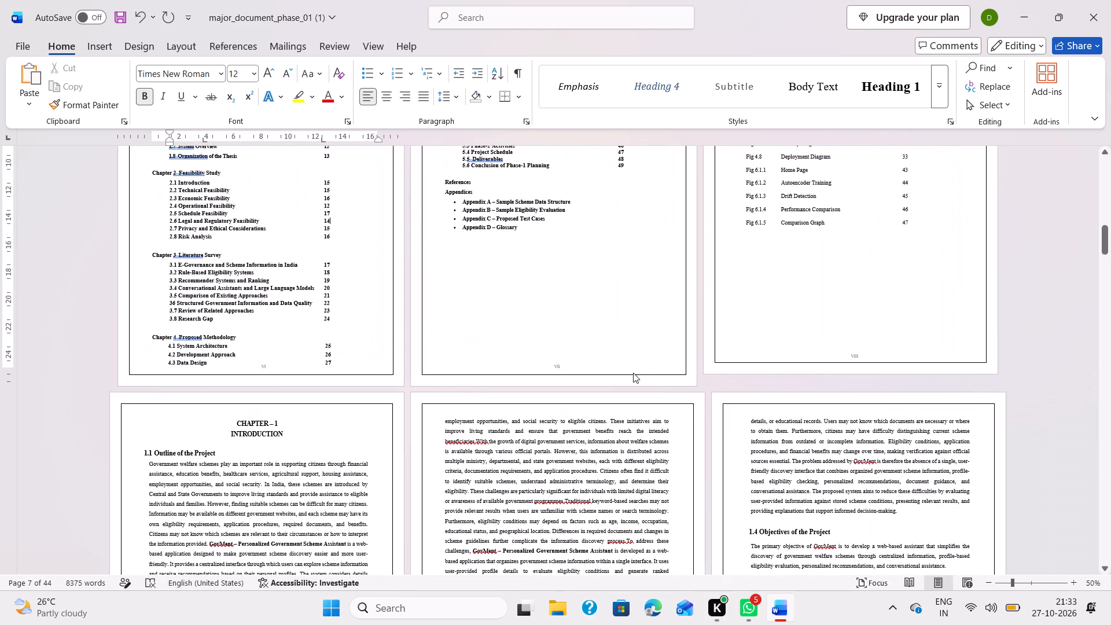
{"action": "scroll", "coordinate": [611, 356], "scroll_direction": "down", "scroll_amount": 7}
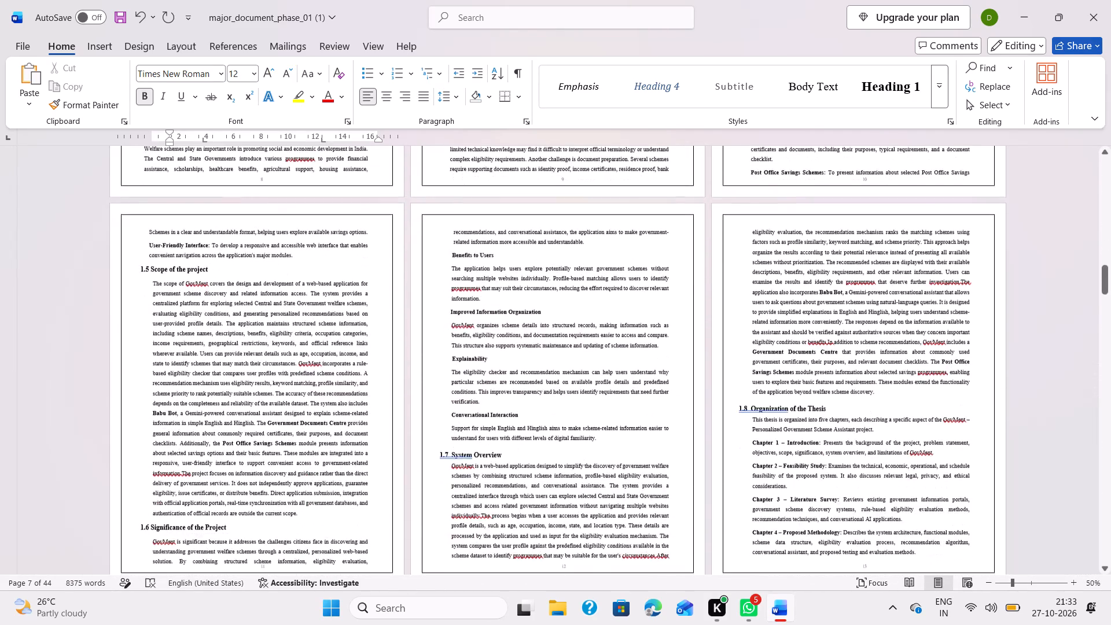
{"action": "scroll", "coordinate": [611, 356], "scroll_direction": "down", "scroll_amount": 4}
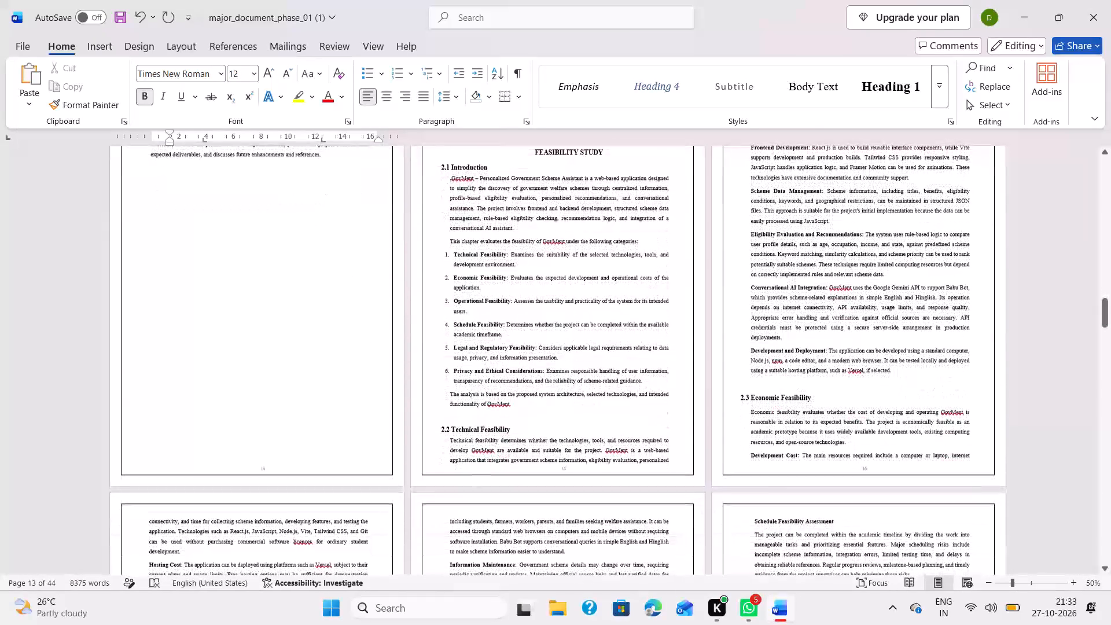
{"action": "scroll", "coordinate": [611, 356], "scroll_direction": "down", "scroll_amount": 1}
{"action": "scroll", "coordinate": [617, 402], "scroll_direction": "up", "scroll_amount": 6}
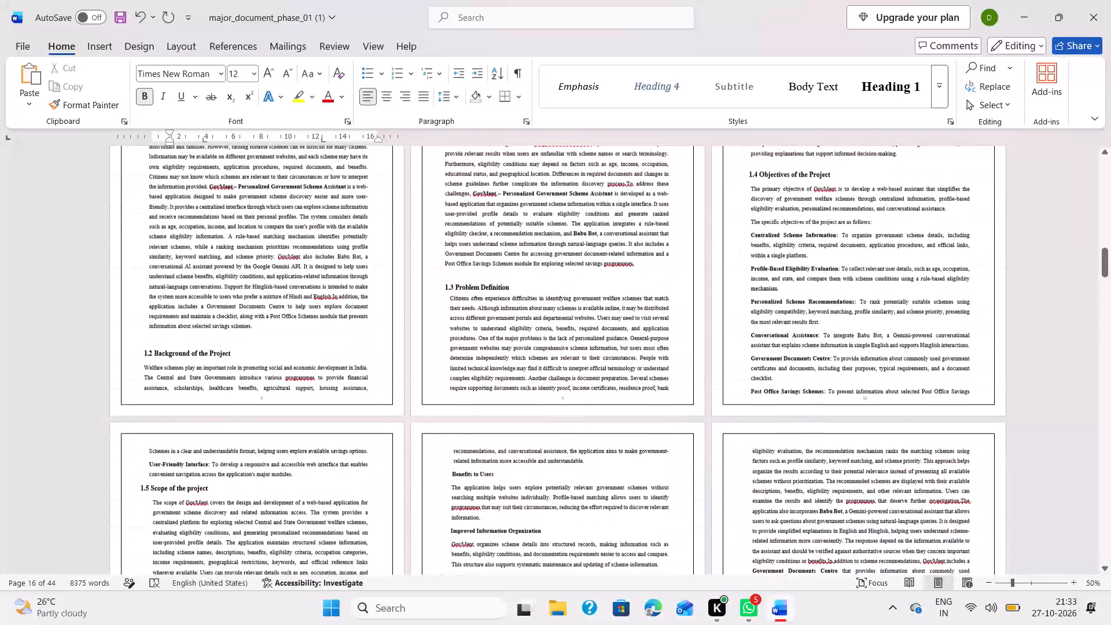
{"action": "scroll", "coordinate": [617, 402], "scroll_direction": "up", "scroll_amount": 12}
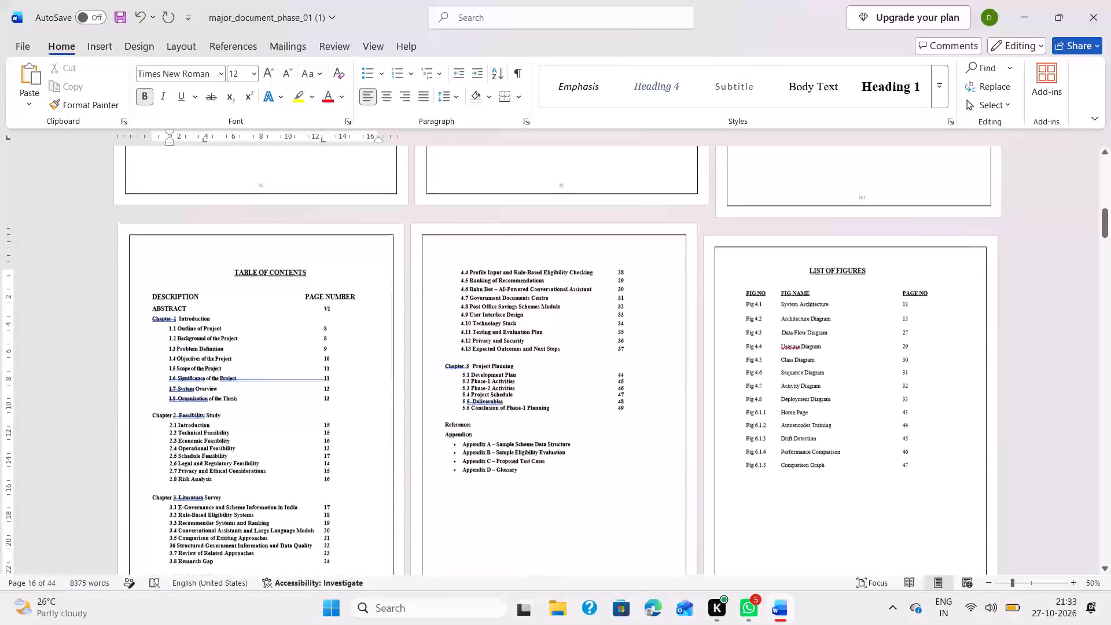
{"action": "scroll", "coordinate": [354, 468], "scroll_direction": "down", "scroll_amount": 1}
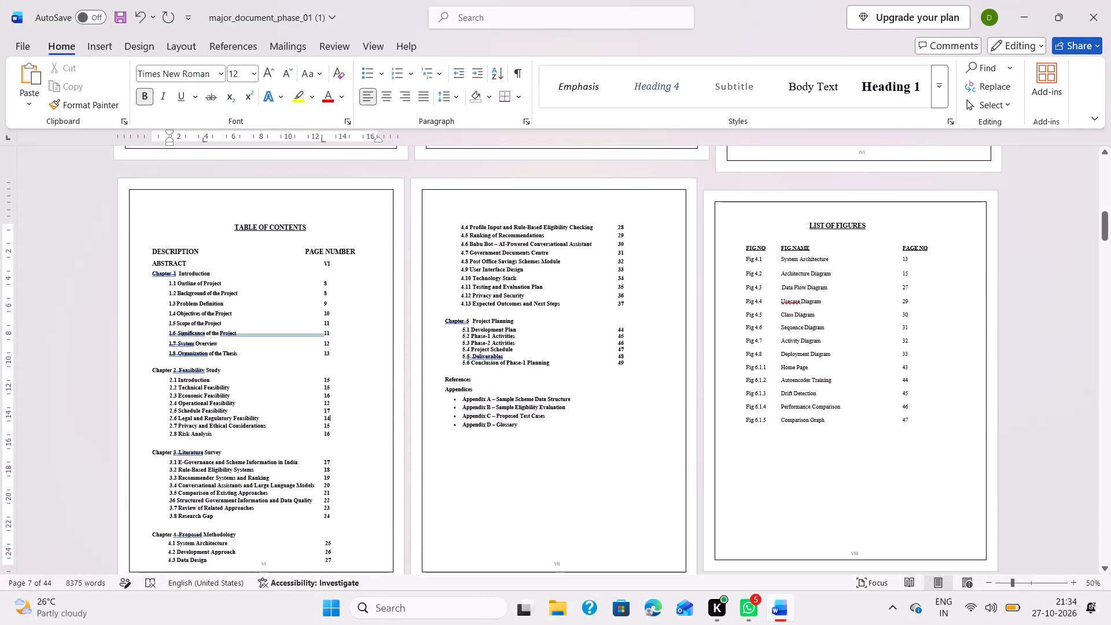
{"action": "scroll", "coordinate": [277, 394], "scroll_direction": "up", "scroll_amount": 4, "text": "ctrl"}
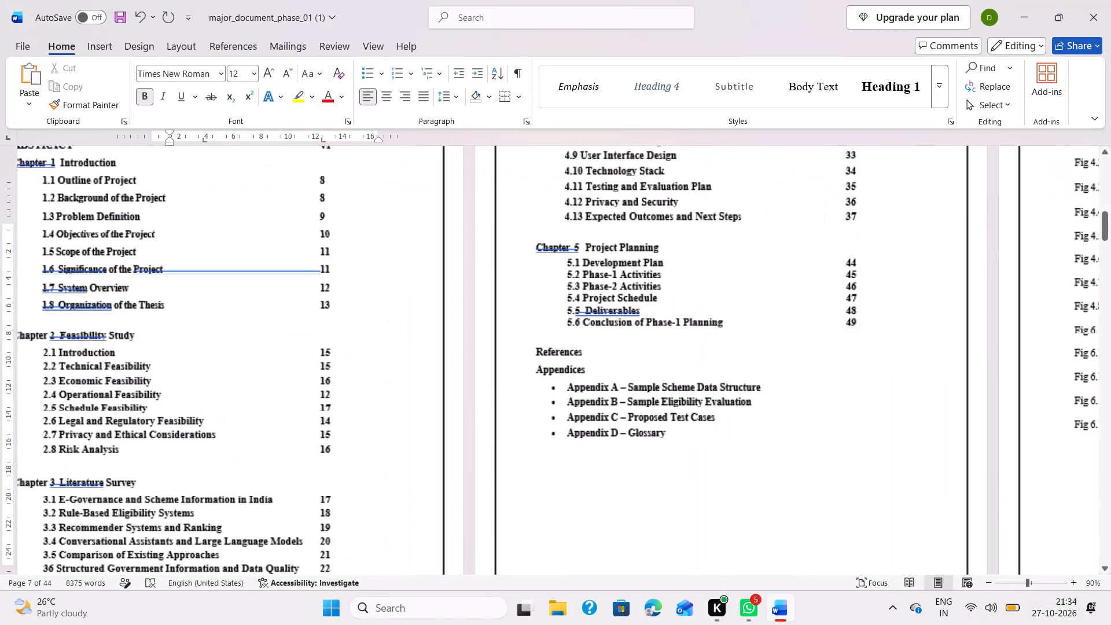
{"action": "scroll", "coordinate": [718, 378], "scroll_direction": "up", "scroll_amount": 3, "text": "ctrl"}
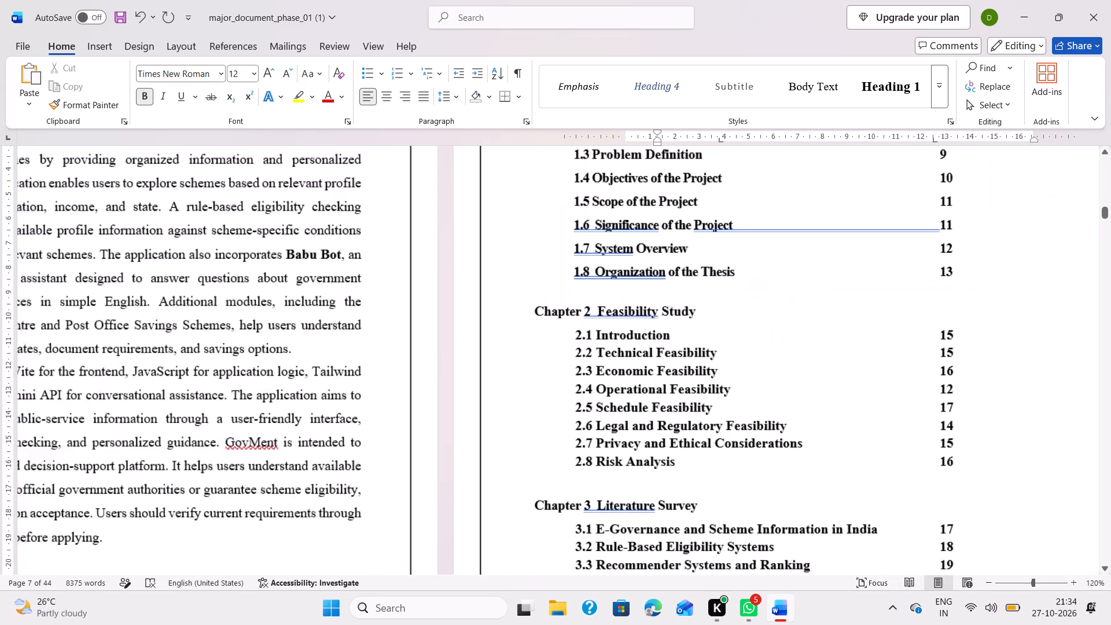
{"action": "scroll", "coordinate": [658, 362], "scroll_direction": "down", "scroll_amount": 1}
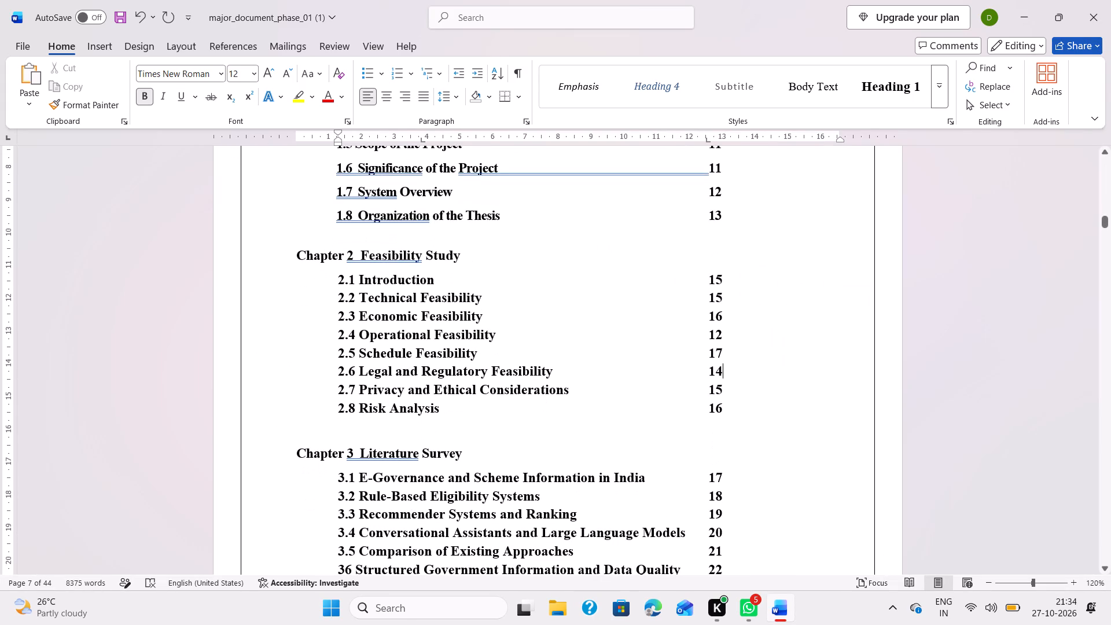
Check in Chapter 2 on which pages sections 2.4 Operational Feasibility through 2.6 Legal and Regulatory Feasibility begin and return to the Table of Contents.
{"action": "left_click", "coordinate": [408, 355]}
{"action": "left_click_drag", "start_coordinate": [433, 357], "coordinate": [701, 359]}
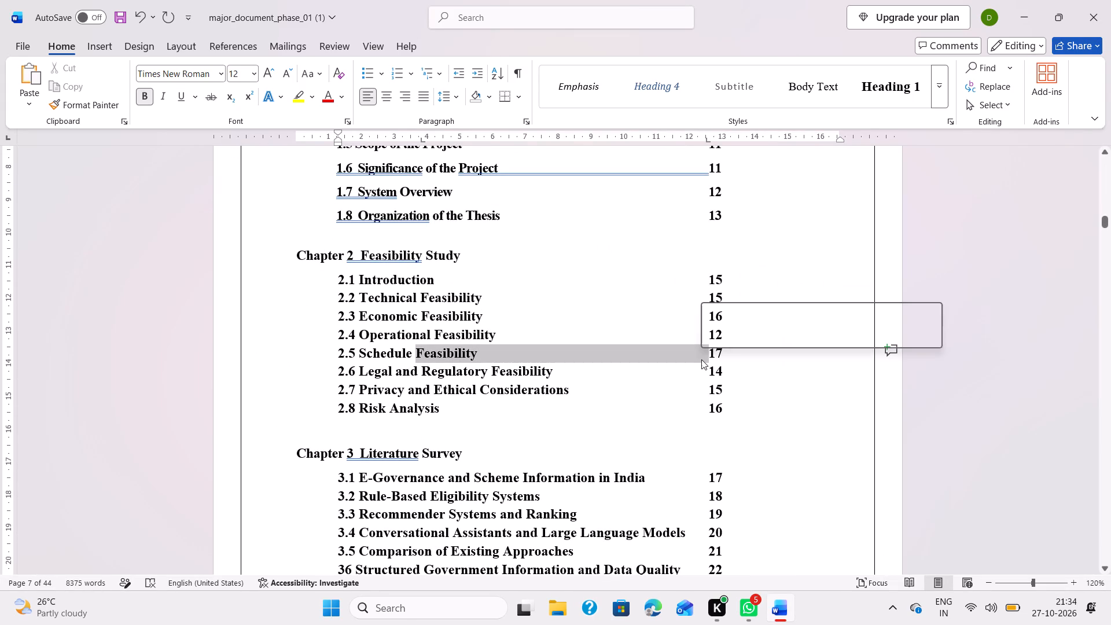
{"action": "left_click", "coordinate": [725, 366]}
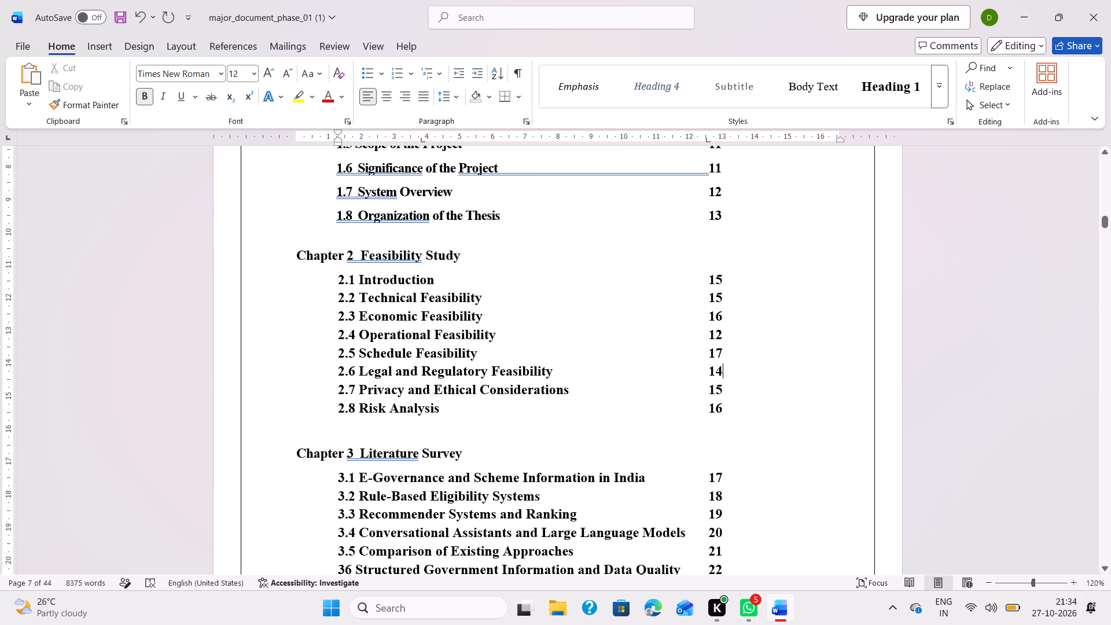
{"action": "scroll", "coordinate": [724, 369], "scroll_direction": "down", "scroll_amount": 18}
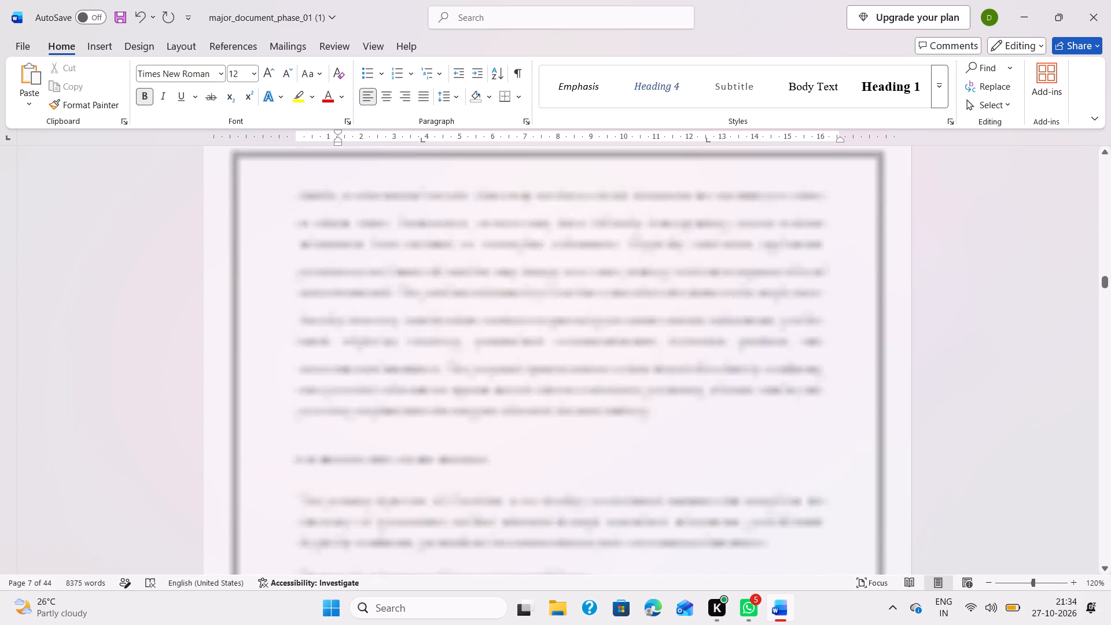
{"action": "scroll", "coordinate": [724, 369], "scroll_direction": "down", "scroll_amount": 3}
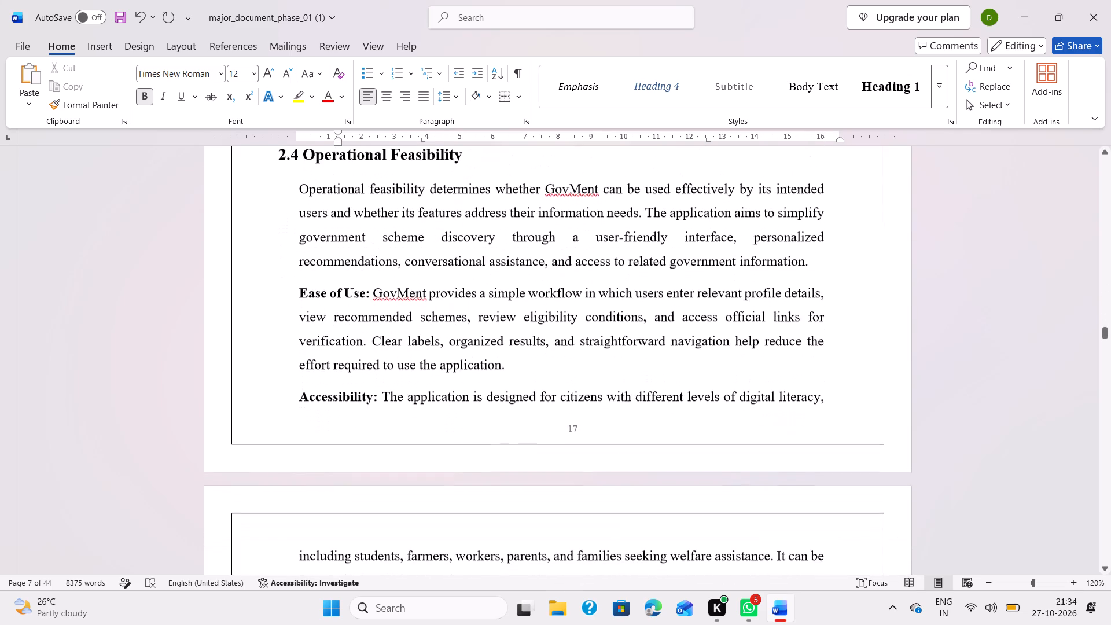
{"action": "scroll", "coordinate": [724, 369], "scroll_direction": "up", "scroll_amount": 2}
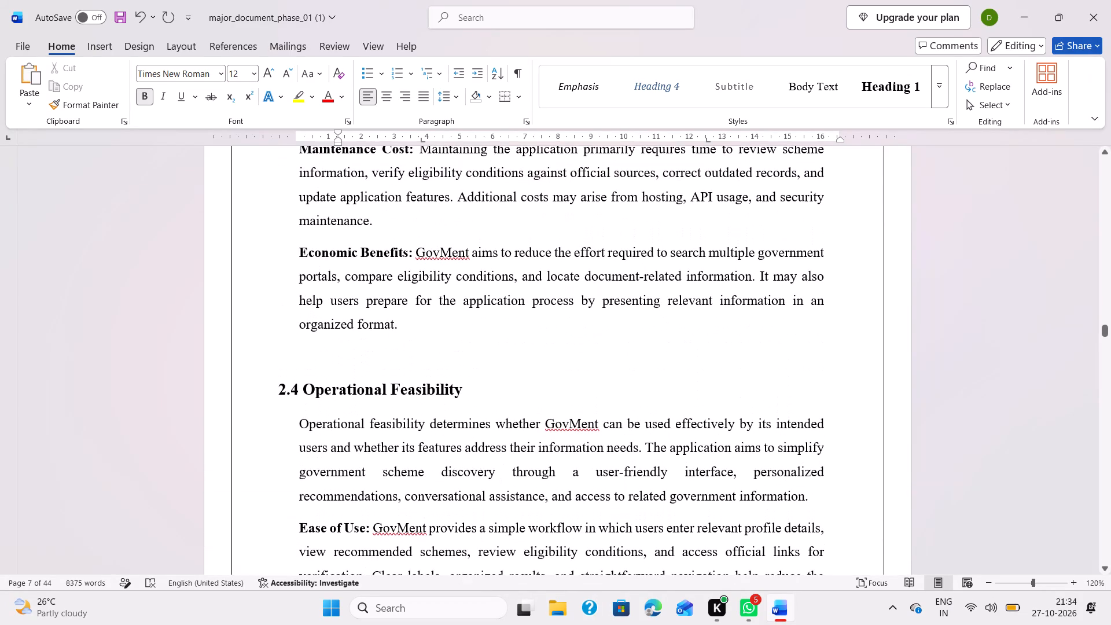
{"action": "scroll", "coordinate": [688, 352], "scroll_direction": "down", "scroll_amount": 1}
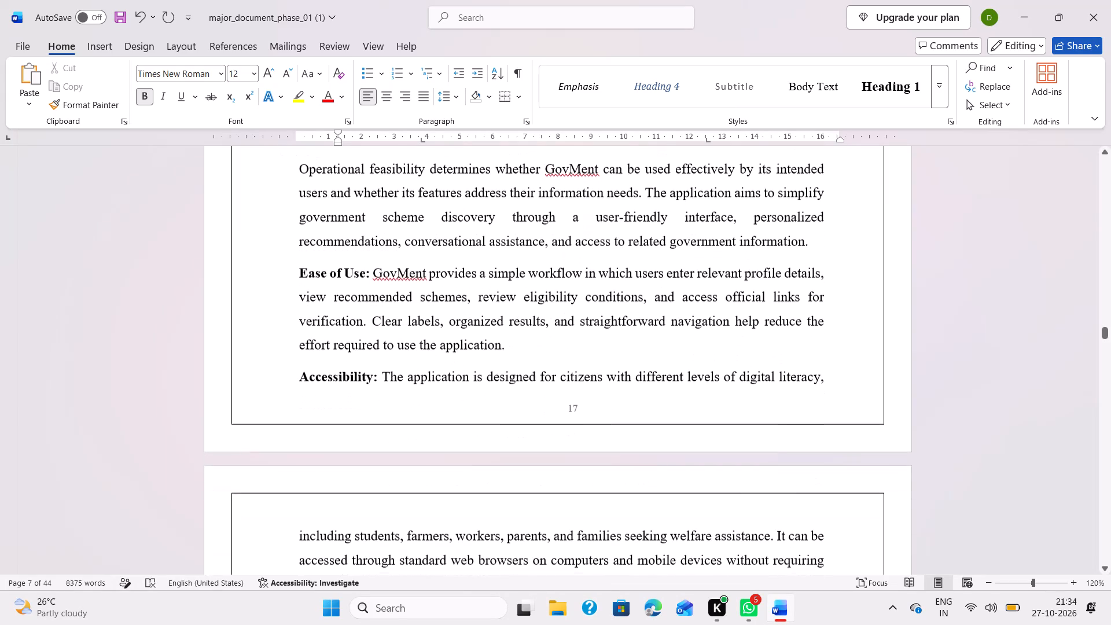
{"action": "scroll", "coordinate": [644, 336], "scroll_direction": "up", "scroll_amount": 1}
{"action": "scroll", "coordinate": [644, 336], "scroll_direction": "down", "scroll_amount": 4}
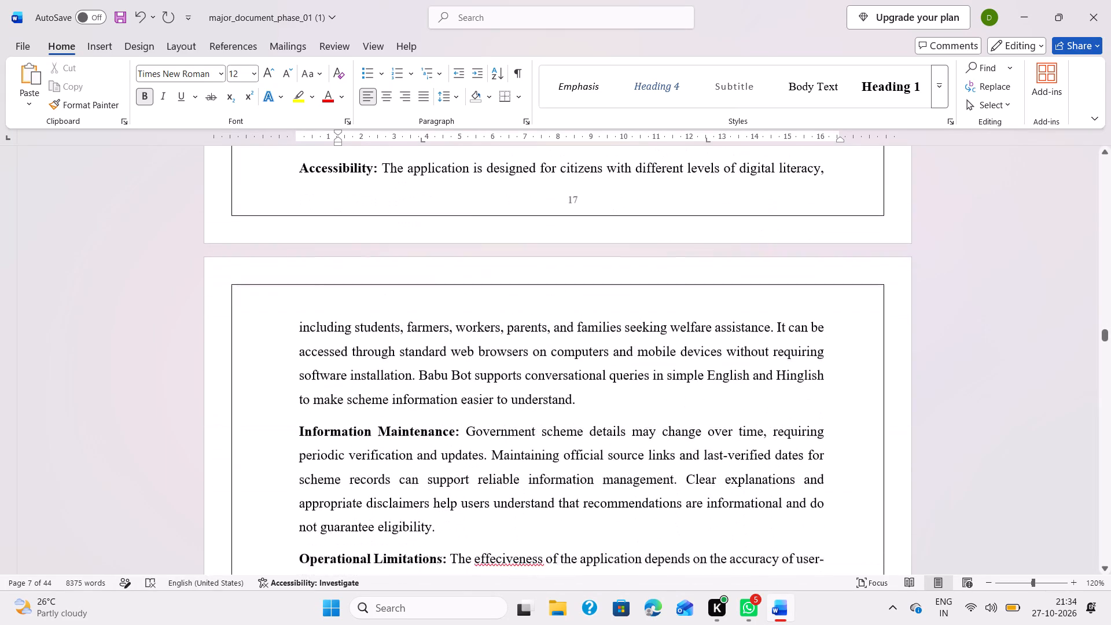
{"action": "scroll", "coordinate": [644, 336], "scroll_direction": "down", "scroll_amount": 2}
{"action": "scroll", "coordinate": [610, 378], "scroll_direction": "down", "scroll_amount": 2}
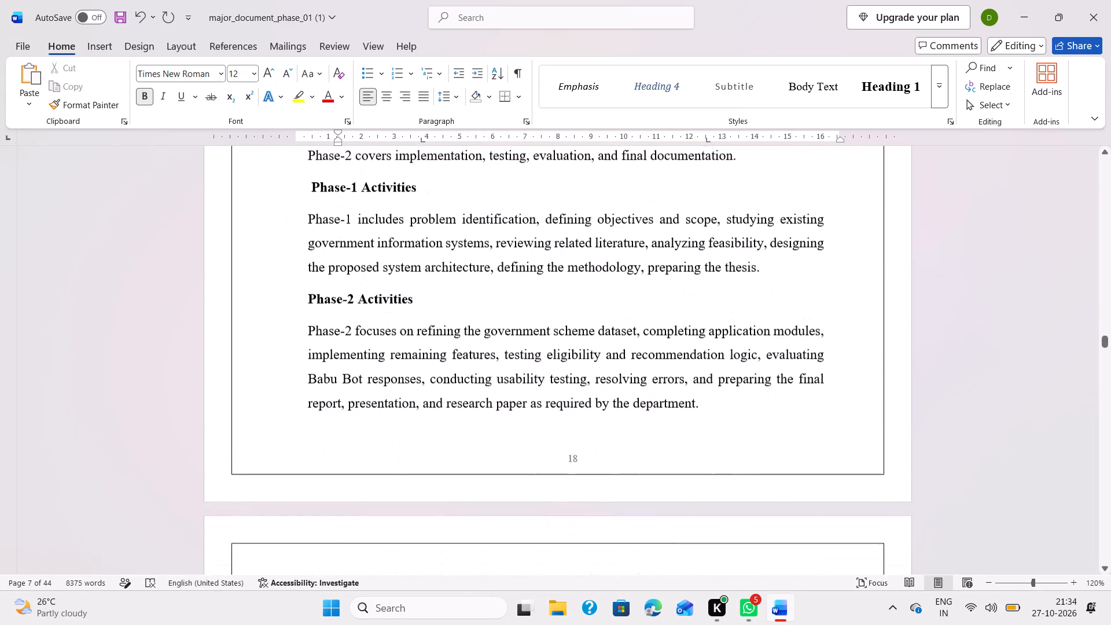
{"action": "scroll", "coordinate": [610, 378], "scroll_direction": "down", "scroll_amount": 2}
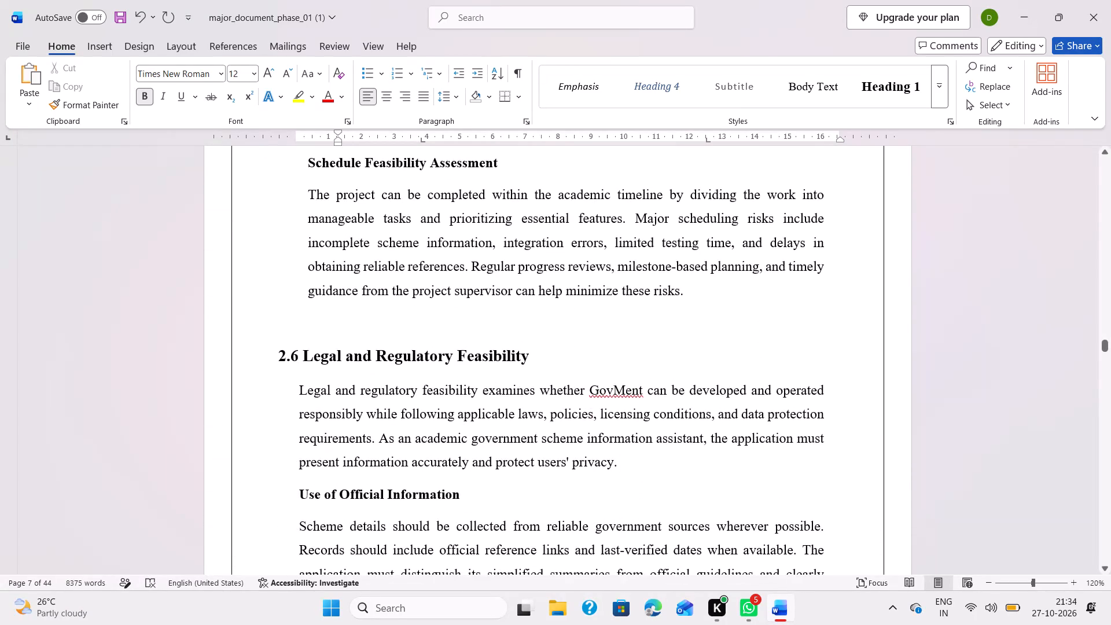
{"action": "scroll", "coordinate": [610, 378], "scroll_direction": "up", "scroll_amount": 16}
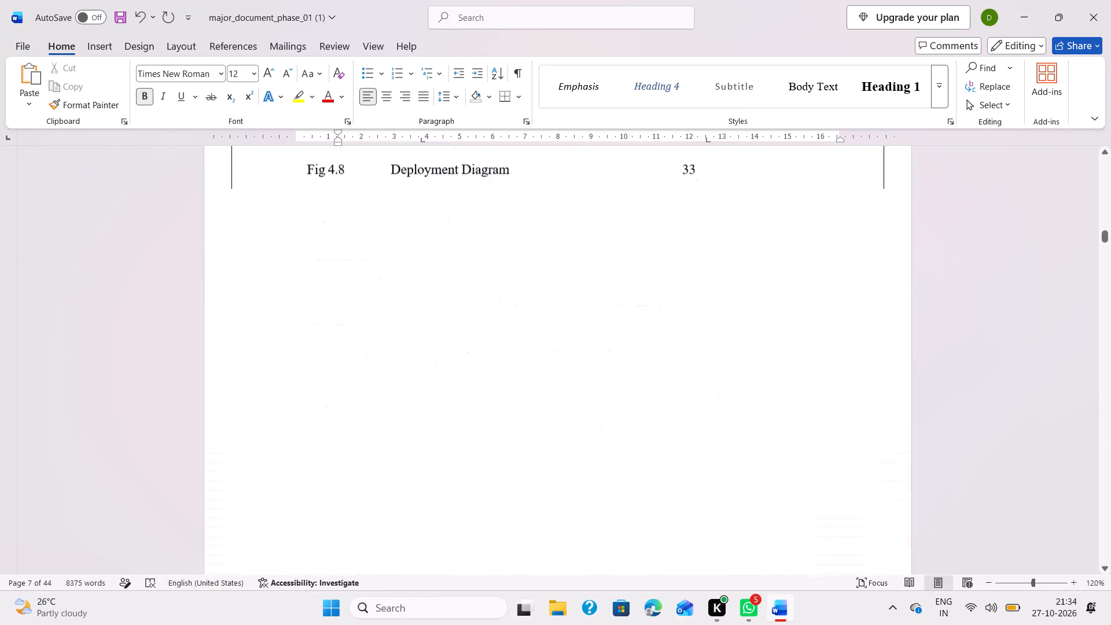
{"action": "scroll", "coordinate": [610, 378], "scroll_direction": "up", "scroll_amount": 2}
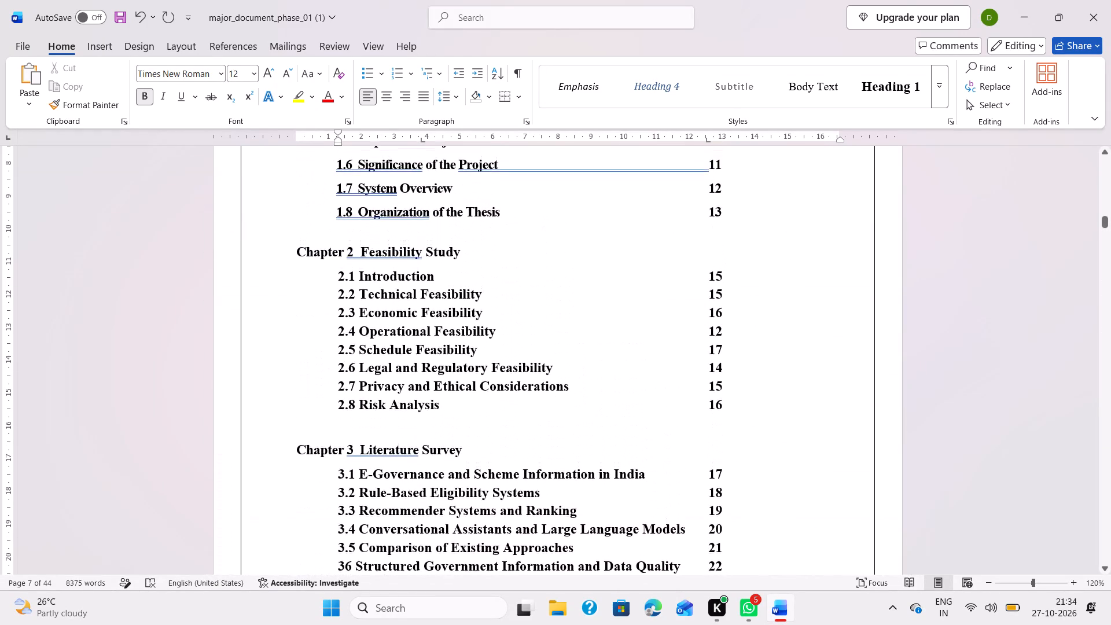
Set the Table of Contents page numbers of 2.6 Legal and Regulatory Feasibility to 18 and 2.7 Privacy and Ethical Considerations to 19.
{"action": "key", "text": "BackSpace"}
{"action": "key", "text": "8"}
{"action": "key", "text": "Down"}
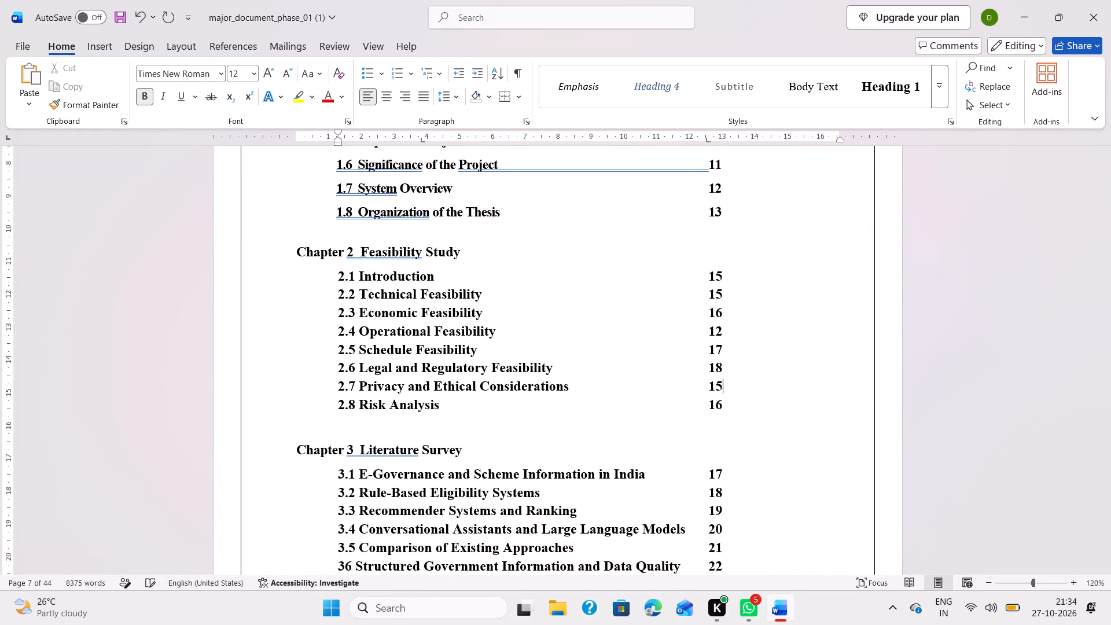
{"action": "key", "text": "BackSpace"}
{"action": "key", "text": "9"}
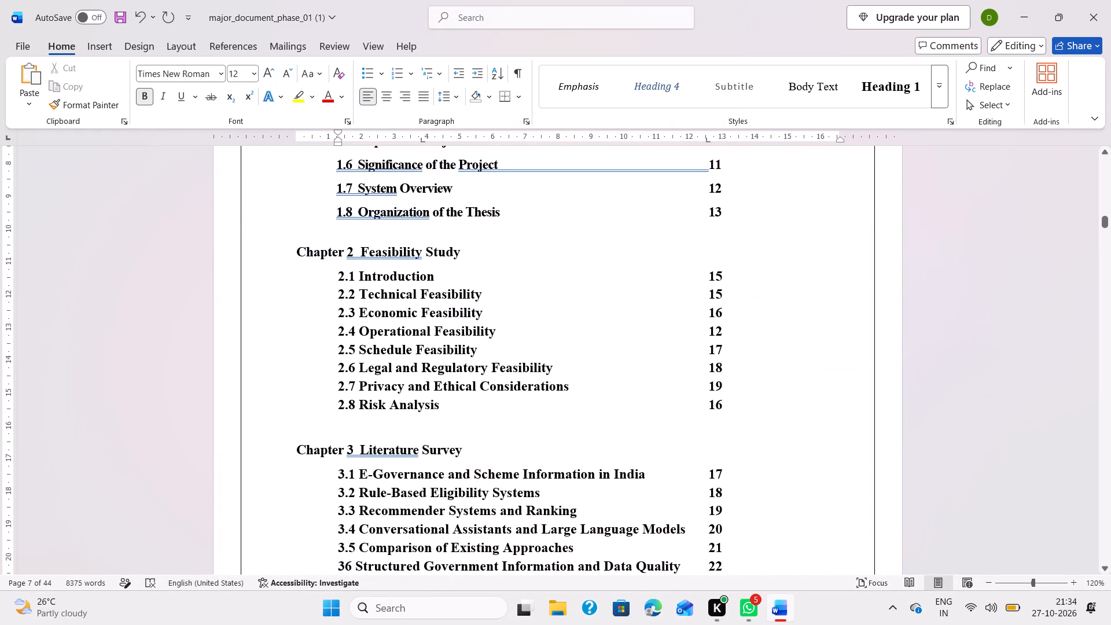
Set the Table of Contents page number of 2.8 Risk Analysis to 20.
{"action": "left_click", "coordinate": [726, 403]}
{"action": "scroll", "coordinate": [726, 403], "scroll_direction": "down", "scroll_amount": 9}
{"action": "scroll", "coordinate": [726, 403], "scroll_direction": "up", "scroll_amount": 6}
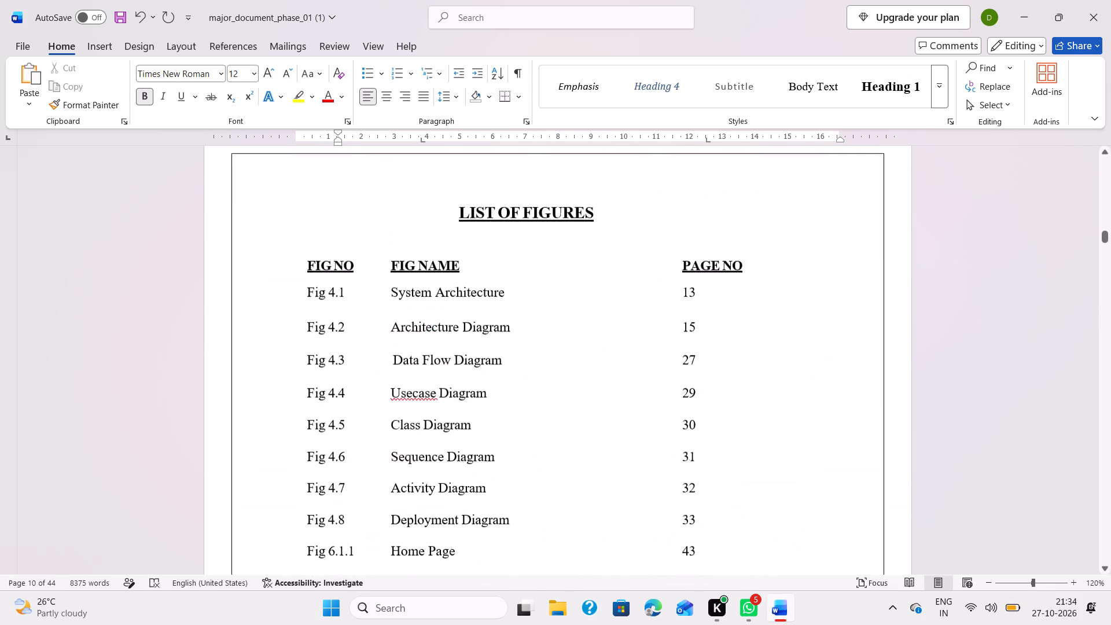
{"action": "scroll", "coordinate": [726, 403], "scroll_direction": "up", "scroll_amount": 4}
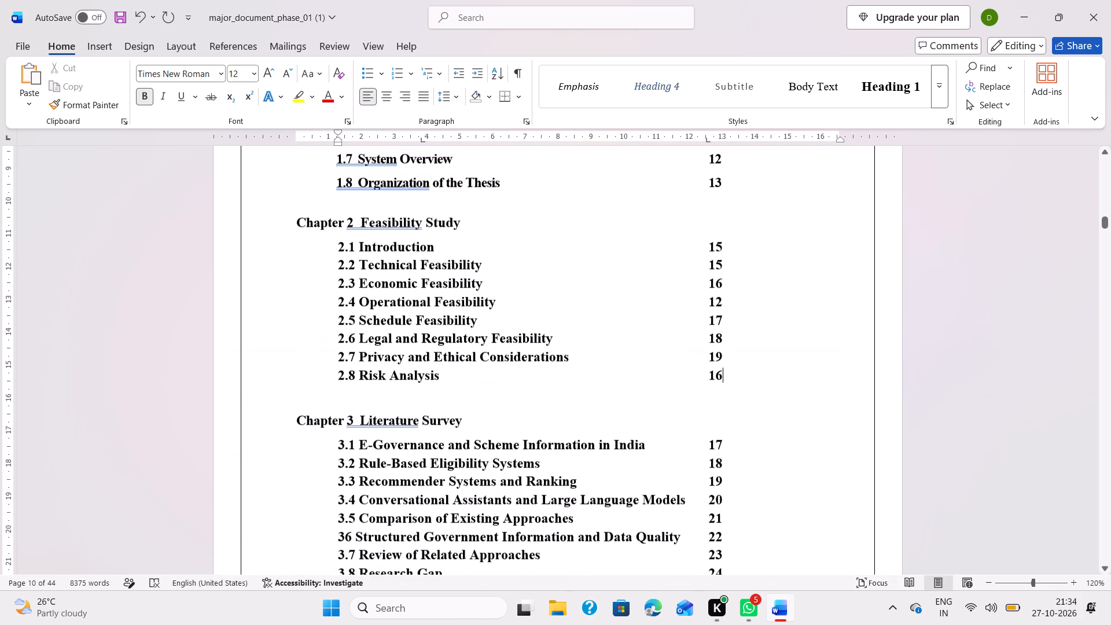
{"action": "key", "text": "BackSpace"}
{"action": "key", "text": "BackSpace"}
{"action": "type", "text": "20"}
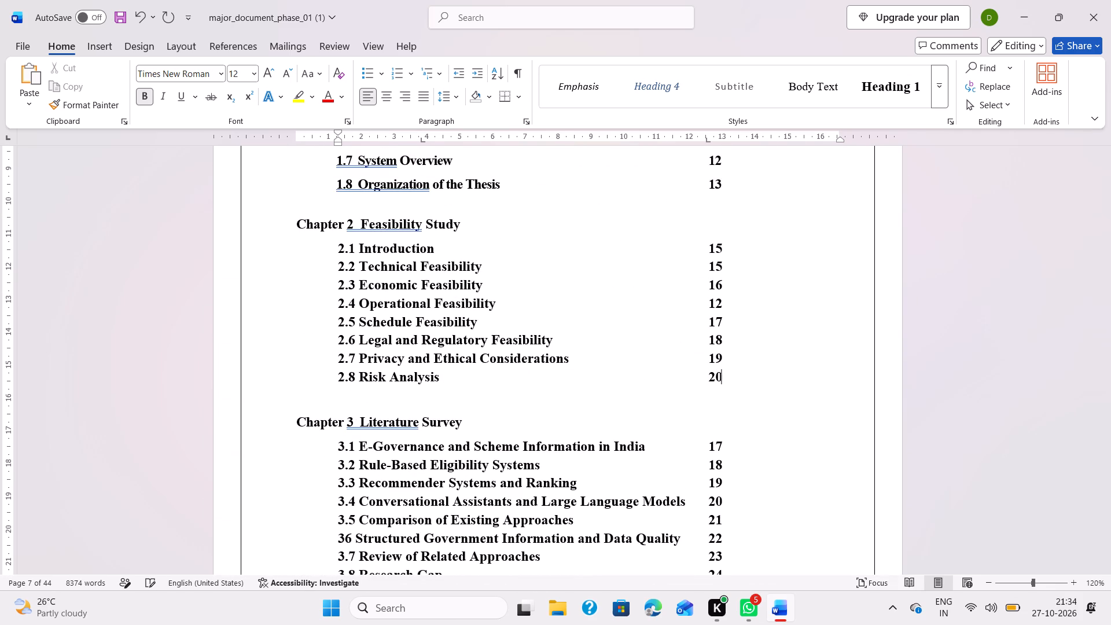
Go through Chapter 2 into Chapter 3 Literature Survey to check on which pages 3.1 E-Governance and Scheme Information in India and the following sections begin.
{"action": "left_click", "coordinate": [726, 447]}
{"action": "scroll", "coordinate": [726, 447], "scroll_direction": "down", "scroll_amount": 1}
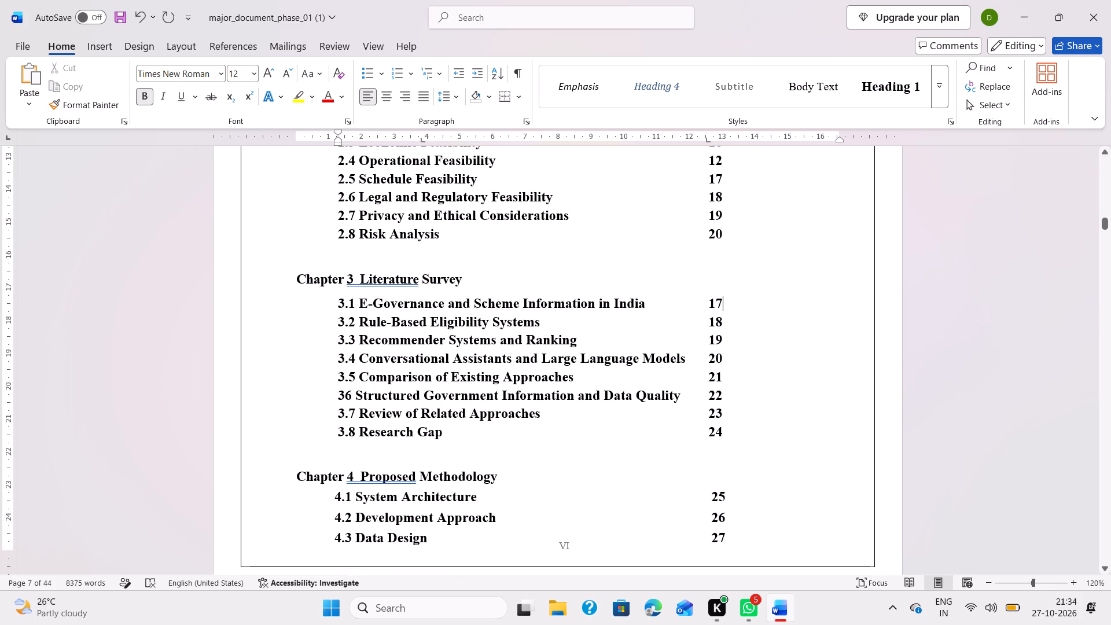
{"action": "scroll", "coordinate": [726, 447], "scroll_direction": "down", "scroll_amount": 19}
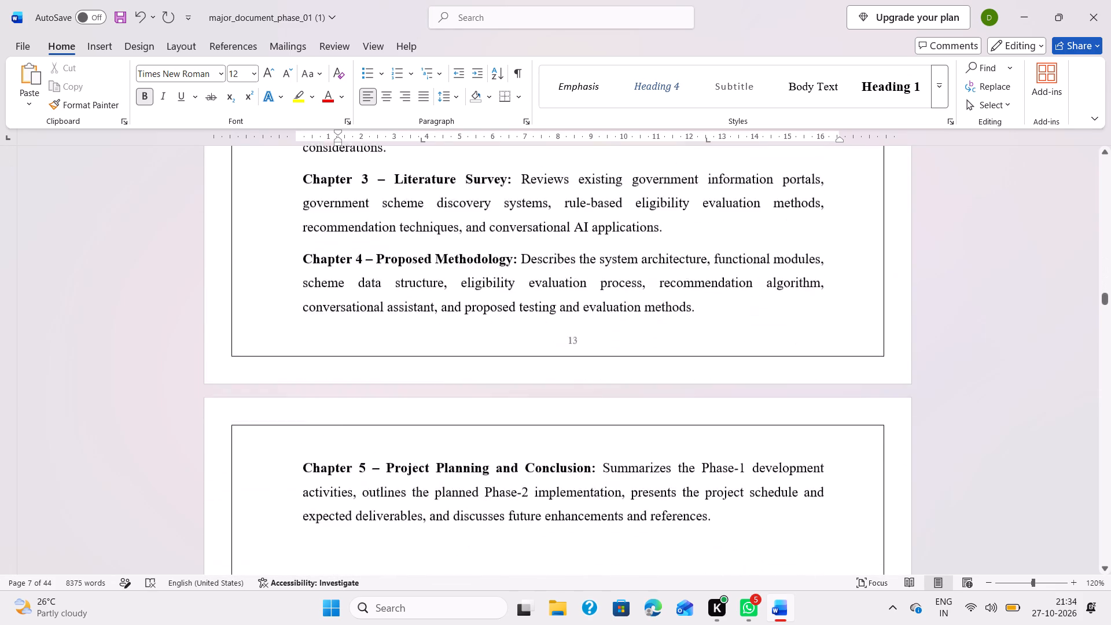
{"action": "scroll", "coordinate": [726, 447], "scroll_direction": "down", "scroll_amount": 3}
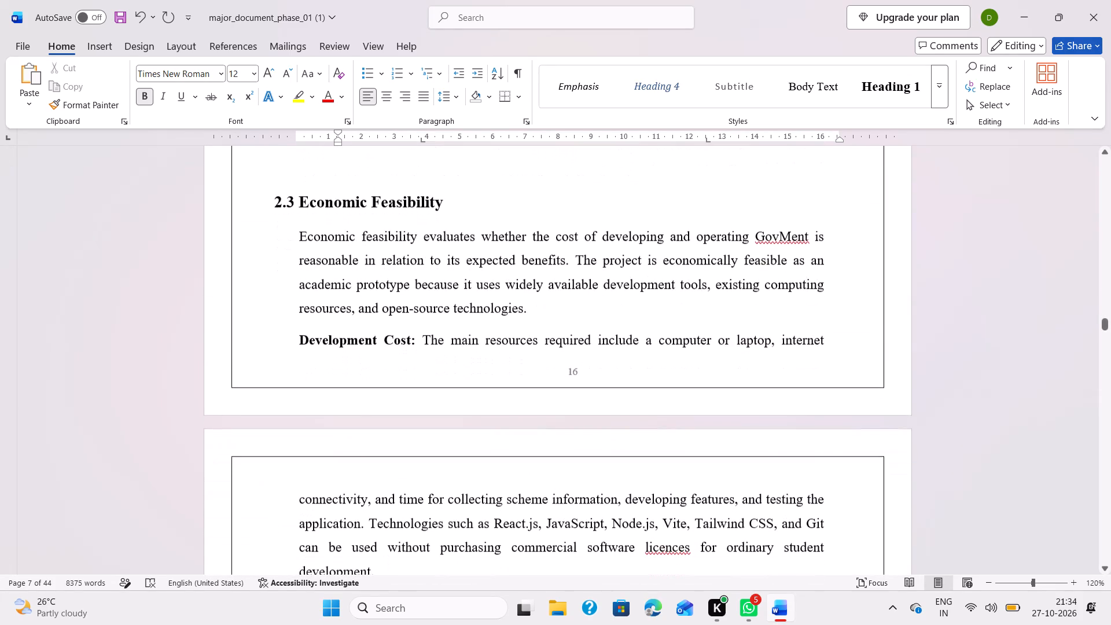
{"action": "scroll", "coordinate": [727, 435], "scroll_direction": "down", "scroll_amount": 2}
{"action": "scroll", "coordinate": [693, 393], "scroll_direction": "down", "scroll_amount": 3}
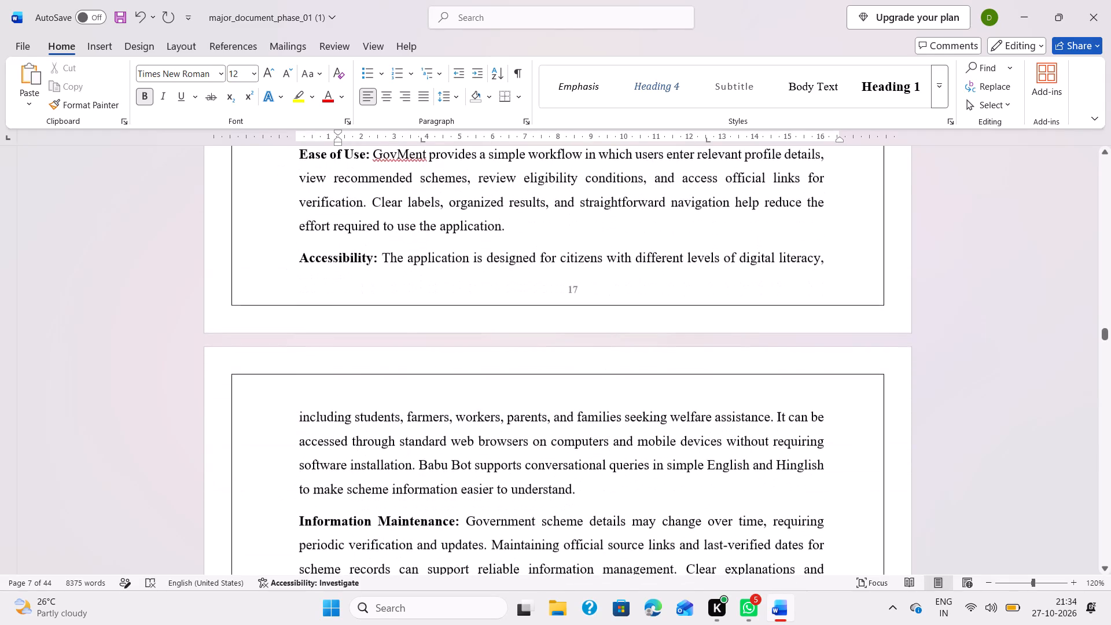
{"action": "scroll", "coordinate": [690, 384], "scroll_direction": "down", "scroll_amount": 3}
{"action": "scroll", "coordinate": [691, 343], "scroll_direction": "up", "scroll_amount": 1}
{"action": "scroll", "coordinate": [691, 343], "scroll_direction": "down", "scroll_amount": 2}
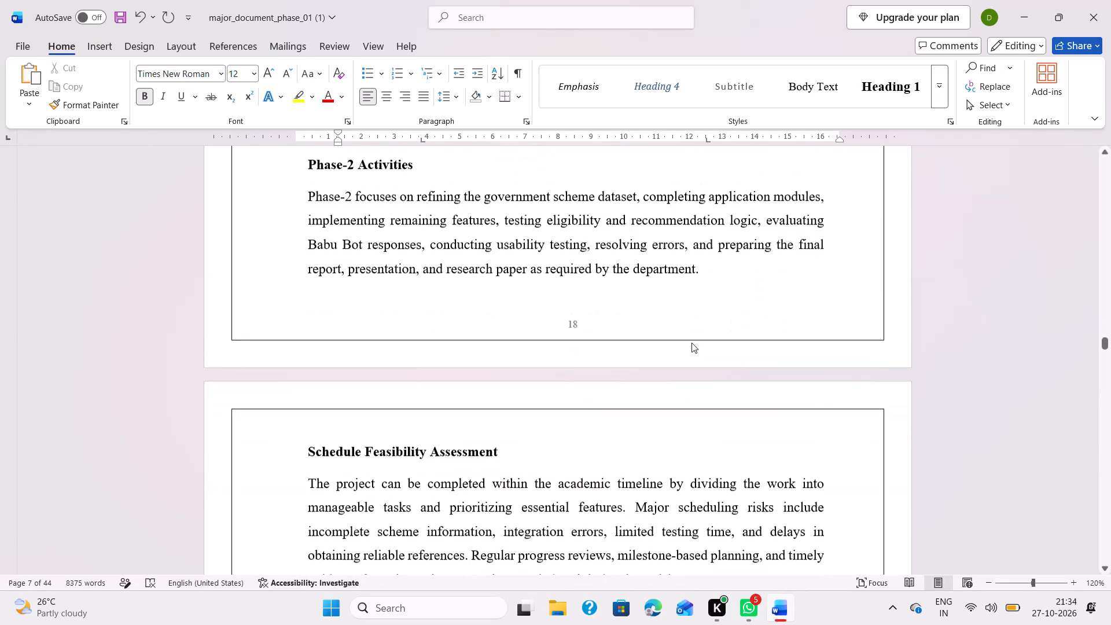
{"action": "scroll", "coordinate": [691, 343], "scroll_direction": "down", "scroll_amount": 3}
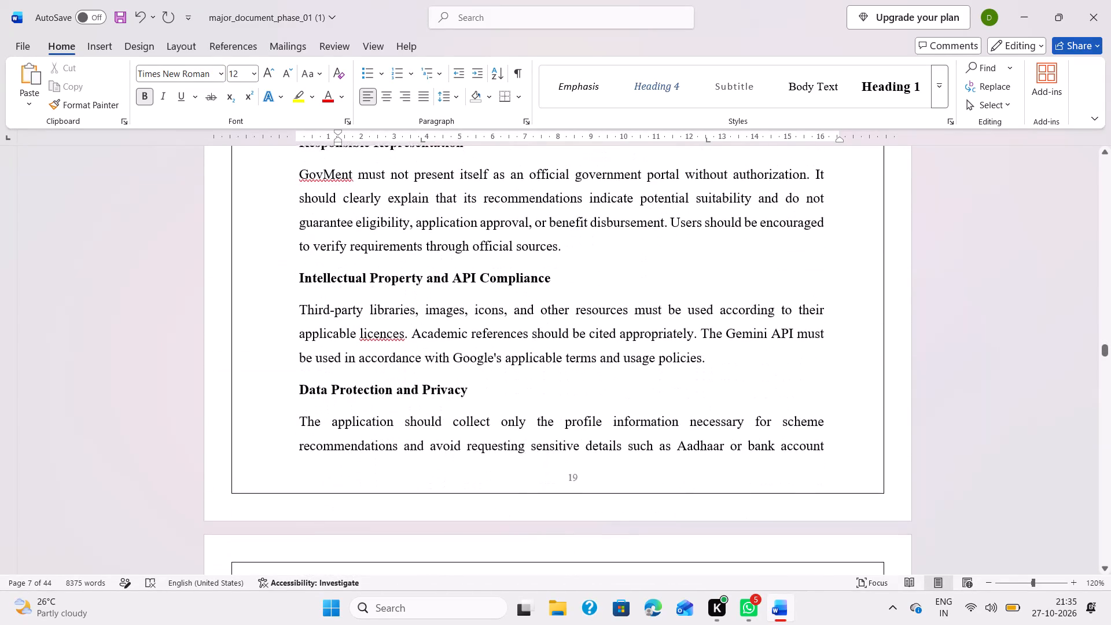
{"action": "scroll", "coordinate": [657, 319], "scroll_direction": "down", "scroll_amount": 4}
{"action": "scroll", "coordinate": [608, 277], "scroll_direction": "up", "scroll_amount": 1}
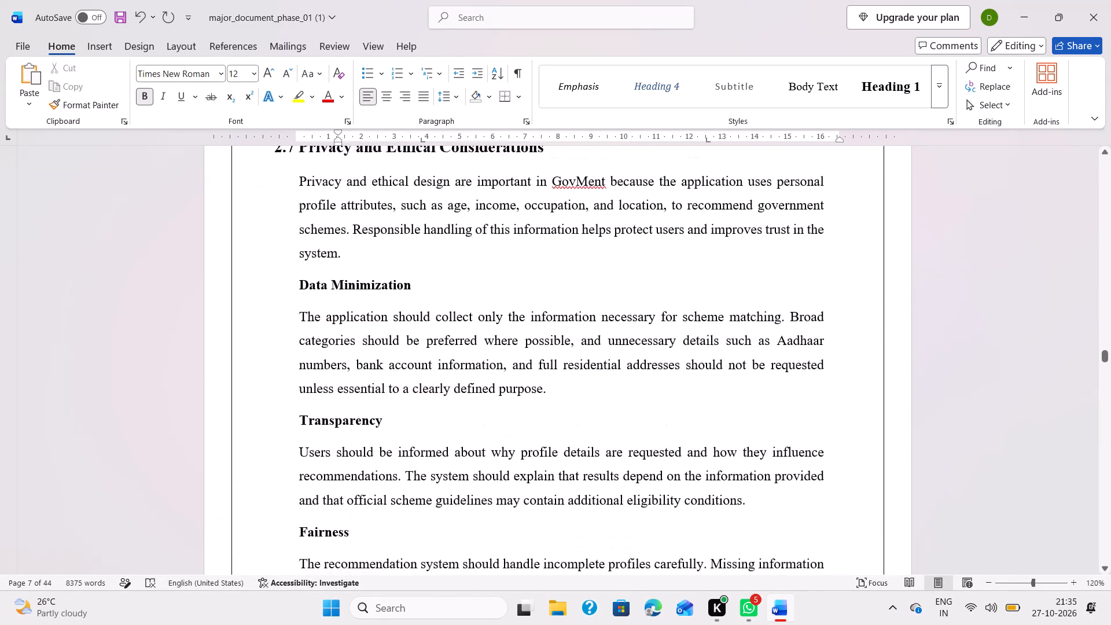
{"action": "scroll", "coordinate": [608, 277], "scroll_direction": "up", "scroll_amount": 1}
{"action": "scroll", "coordinate": [608, 277], "scroll_direction": "down", "scroll_amount": 9}
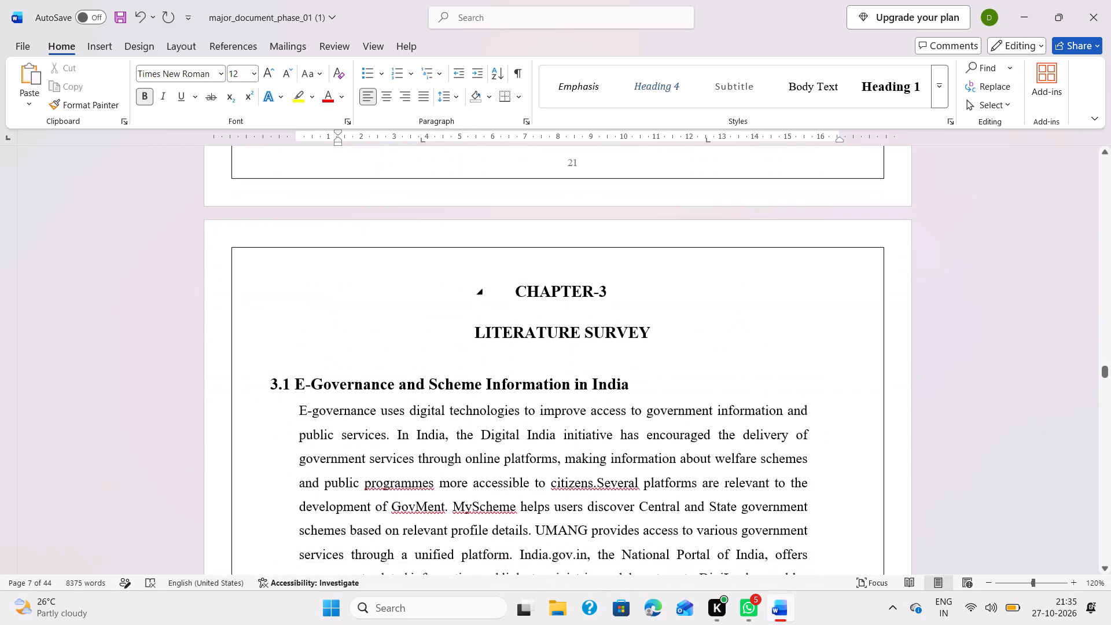
{"action": "scroll", "coordinate": [608, 277], "scroll_direction": "down", "scroll_amount": 3}
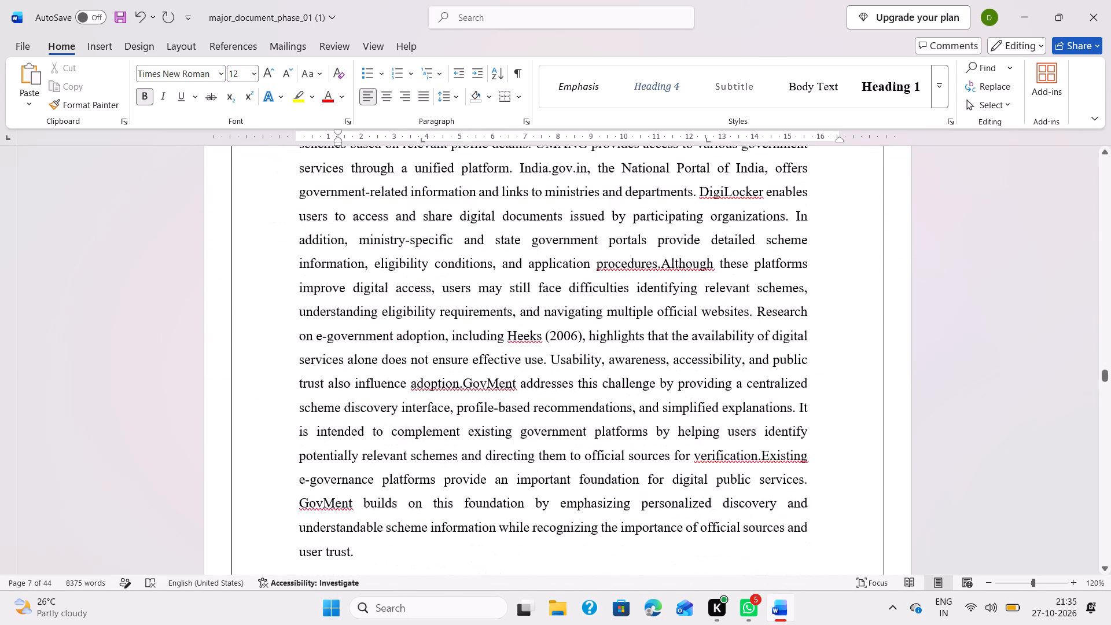
{"action": "scroll", "coordinate": [623, 248], "scroll_direction": "down", "scroll_amount": 3}
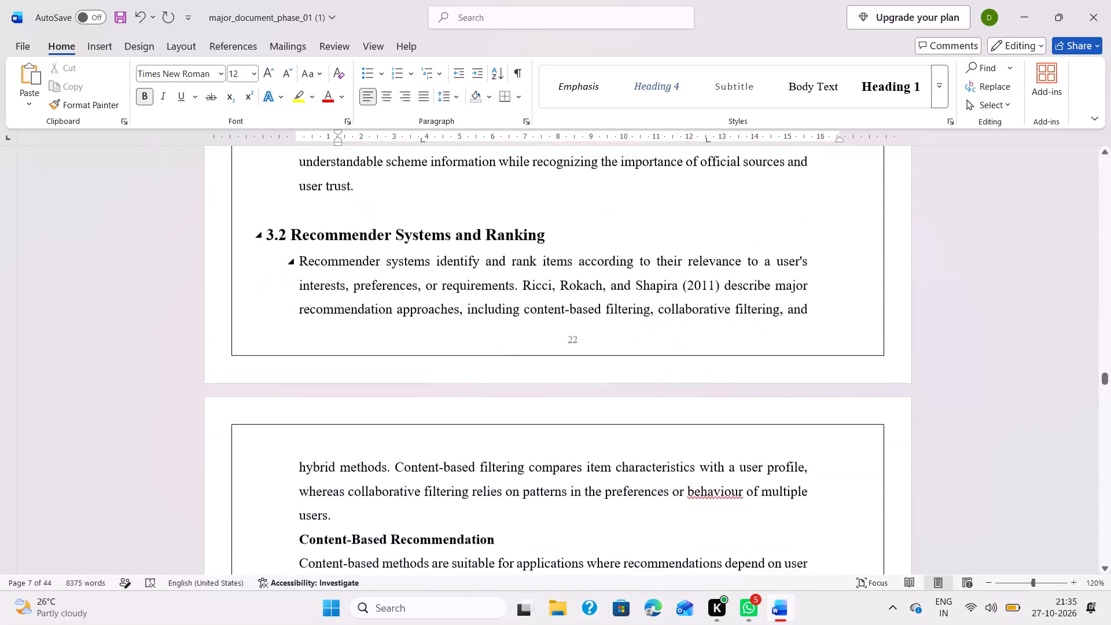
{"action": "scroll", "coordinate": [623, 248], "scroll_direction": "down", "scroll_amount": 2}
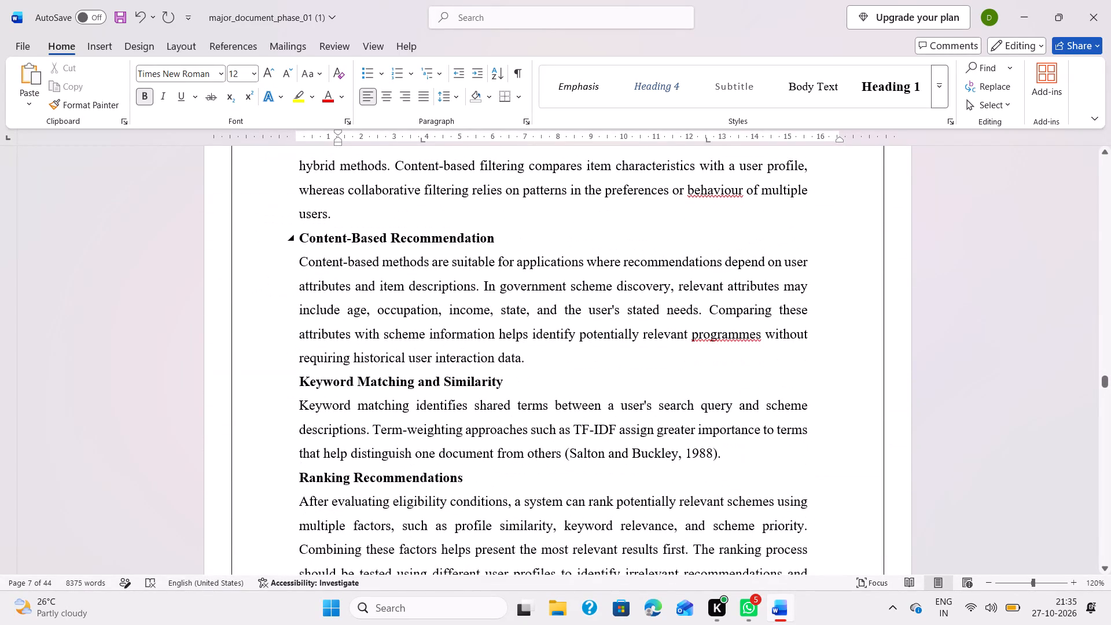
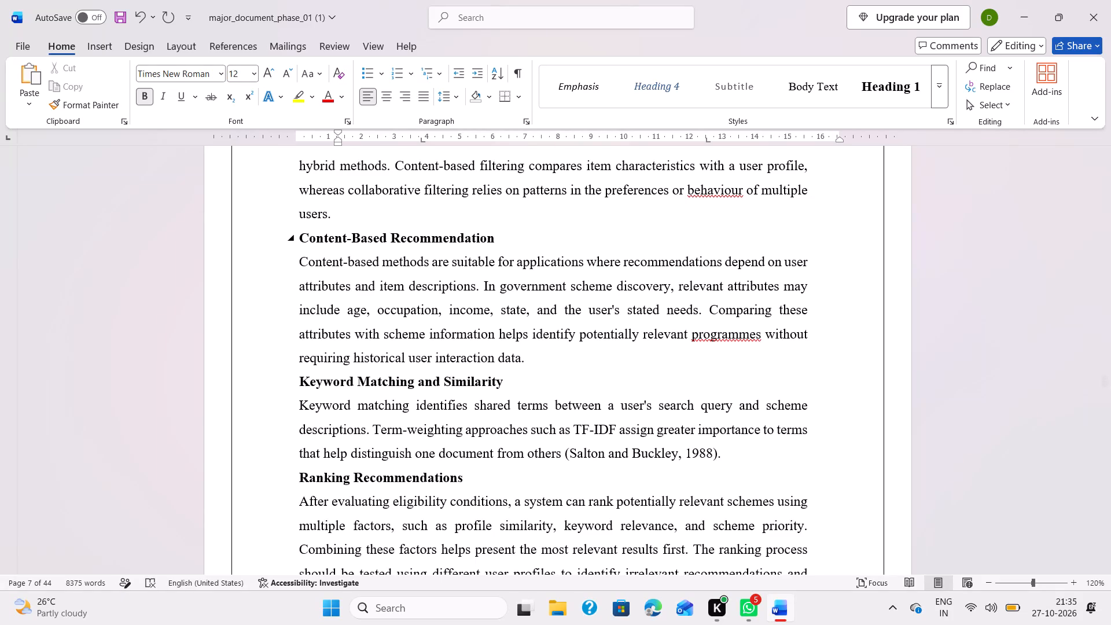
Return to the Table of Contents and clear the page number of 3.1 E-Governance and Scheme Information in India.
{"action": "scroll", "coordinate": [623, 248], "scroll_direction": "up", "scroll_amount": 1}
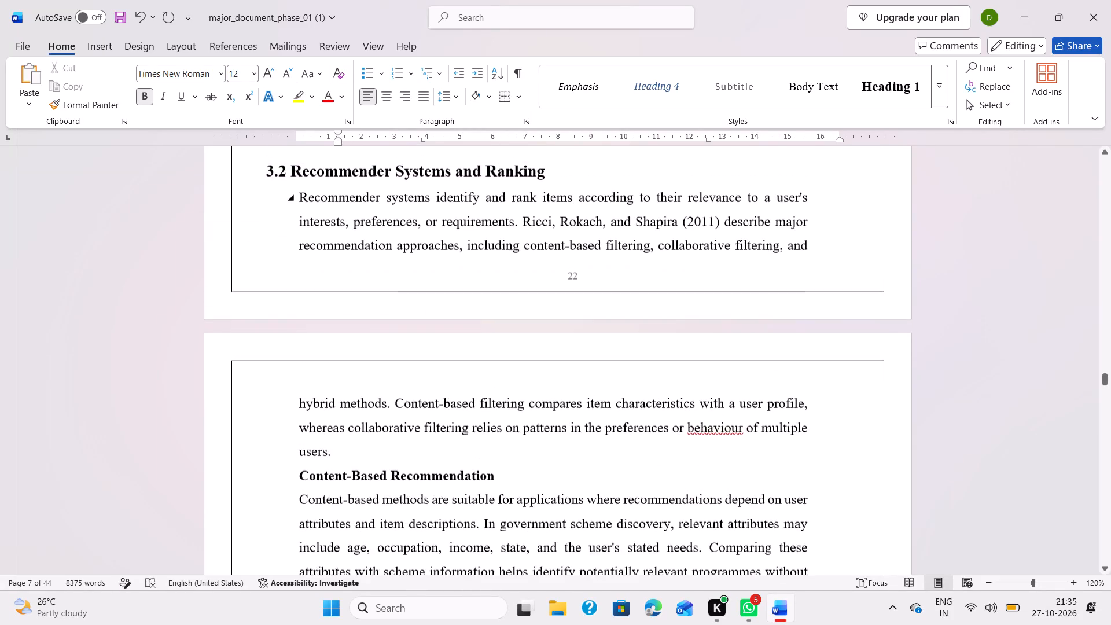
{"action": "scroll", "coordinate": [623, 248], "scroll_direction": "up", "scroll_amount": 1}
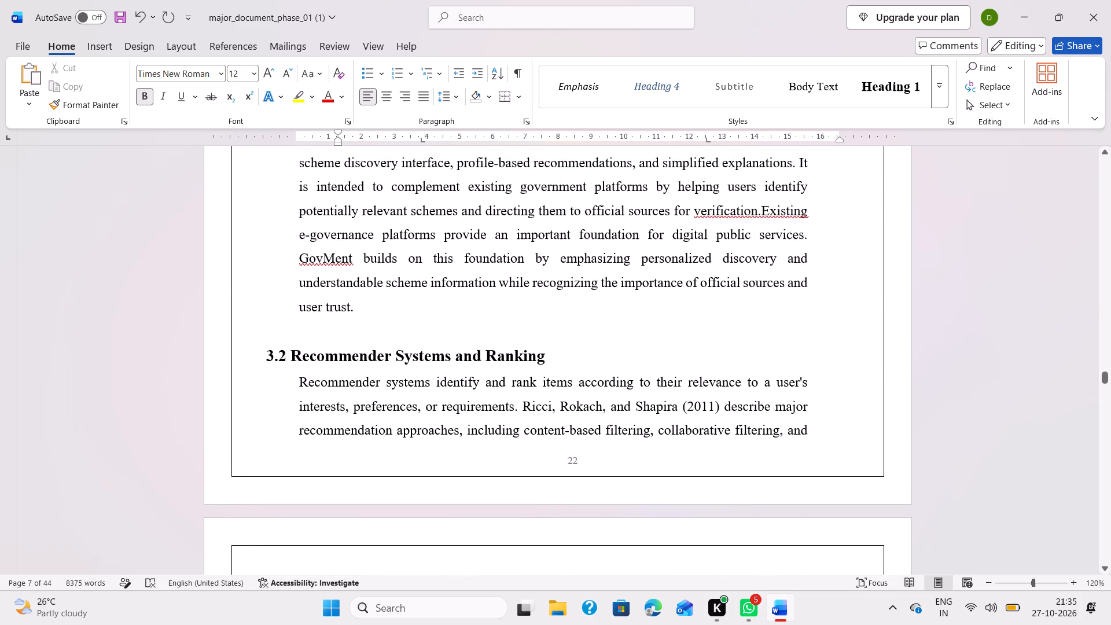
{"action": "scroll", "coordinate": [516, 299], "scroll_direction": "up", "scroll_amount": 14}
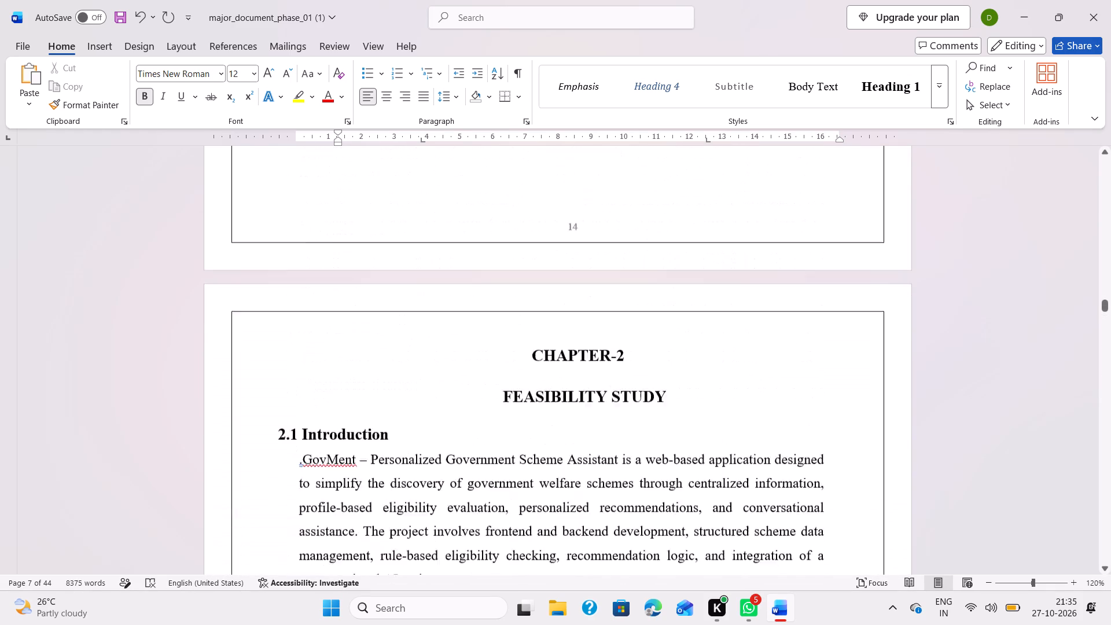
{"action": "scroll", "coordinate": [516, 299], "scroll_direction": "up", "scroll_amount": 11}
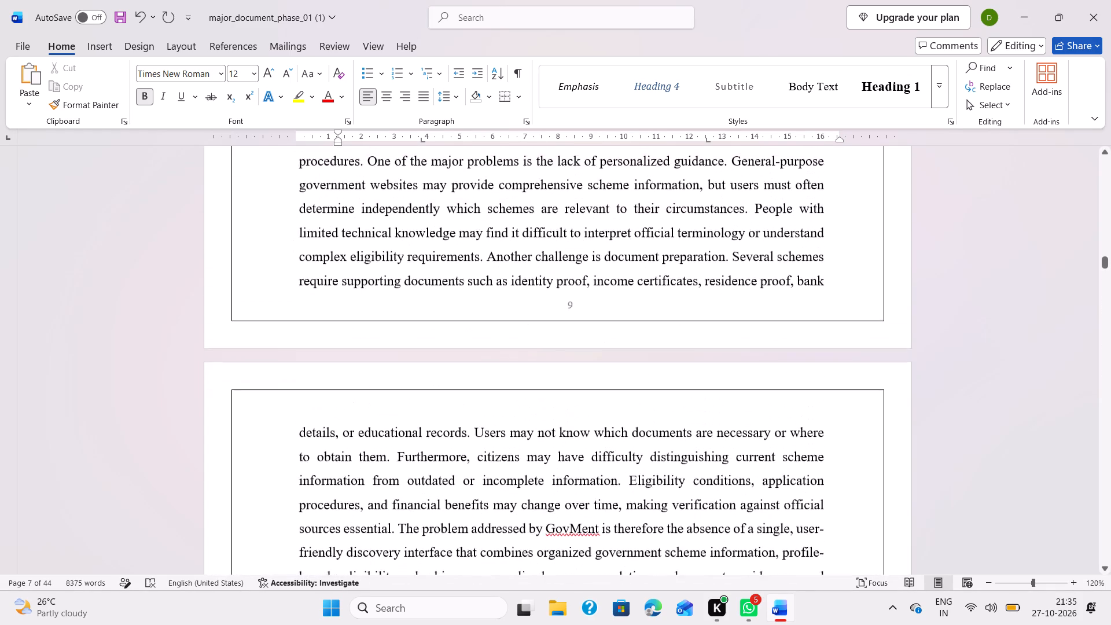
{"action": "scroll", "coordinate": [516, 299], "scroll_direction": "up", "scroll_amount": 10}
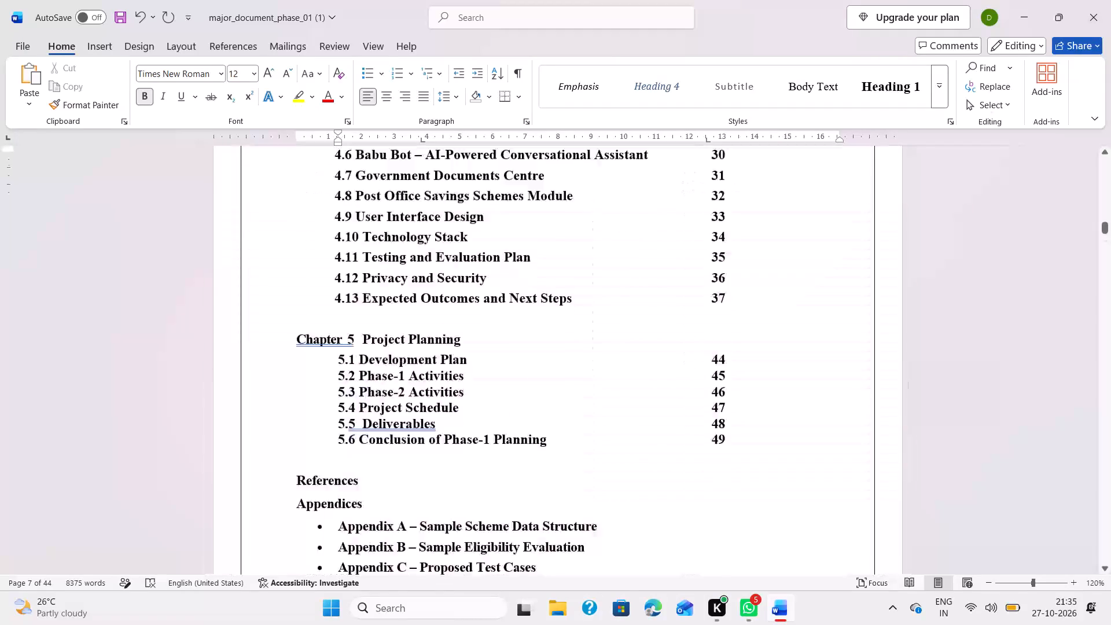
{"action": "scroll", "coordinate": [516, 299], "scroll_direction": "up", "scroll_amount": 7}
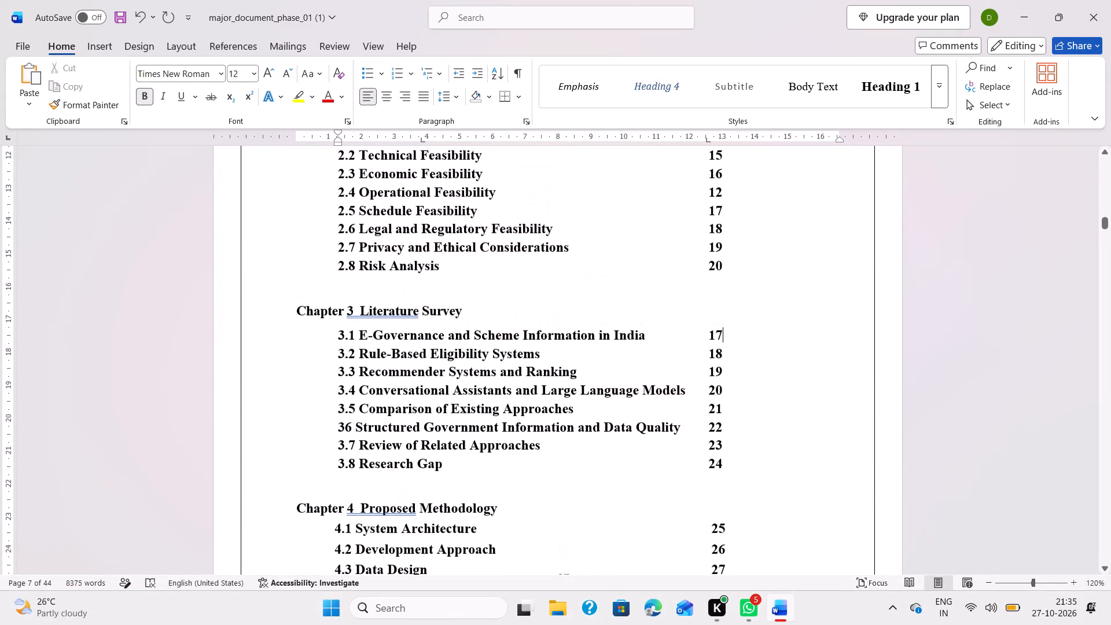
{"action": "left_click", "coordinate": [724, 353]}
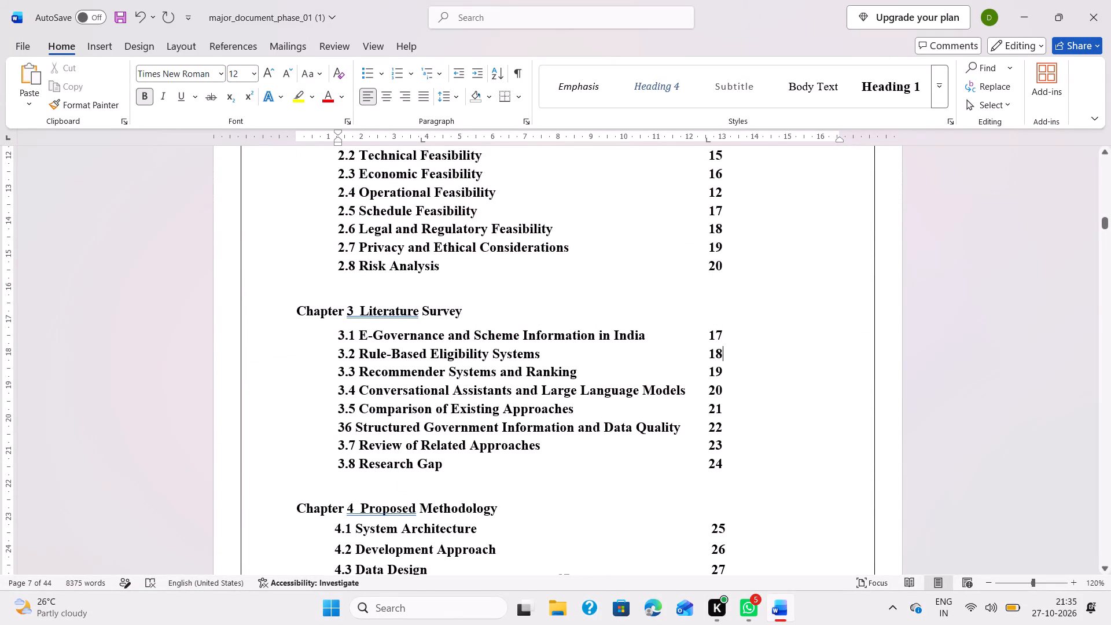
{"action": "left_click", "coordinate": [723, 337]}
{"action": "key", "text": "BackSpace"}
{"action": "key", "text": "BackSpace"}
Check in Chapter 3 on which page 3.1 E-Governance and Scheme Information in India begins and return to the Table of Contents.
{"action": "scroll", "coordinate": [723, 337], "scroll_direction": "down", "scroll_amount": 14}
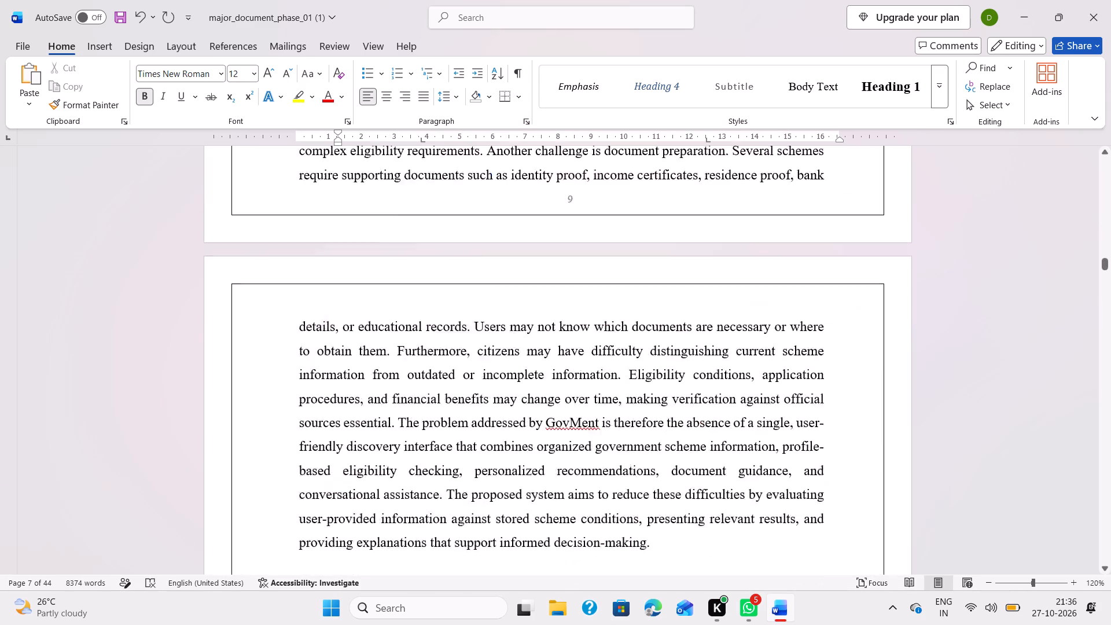
{"action": "scroll", "coordinate": [723, 337], "scroll_direction": "down", "scroll_amount": 8}
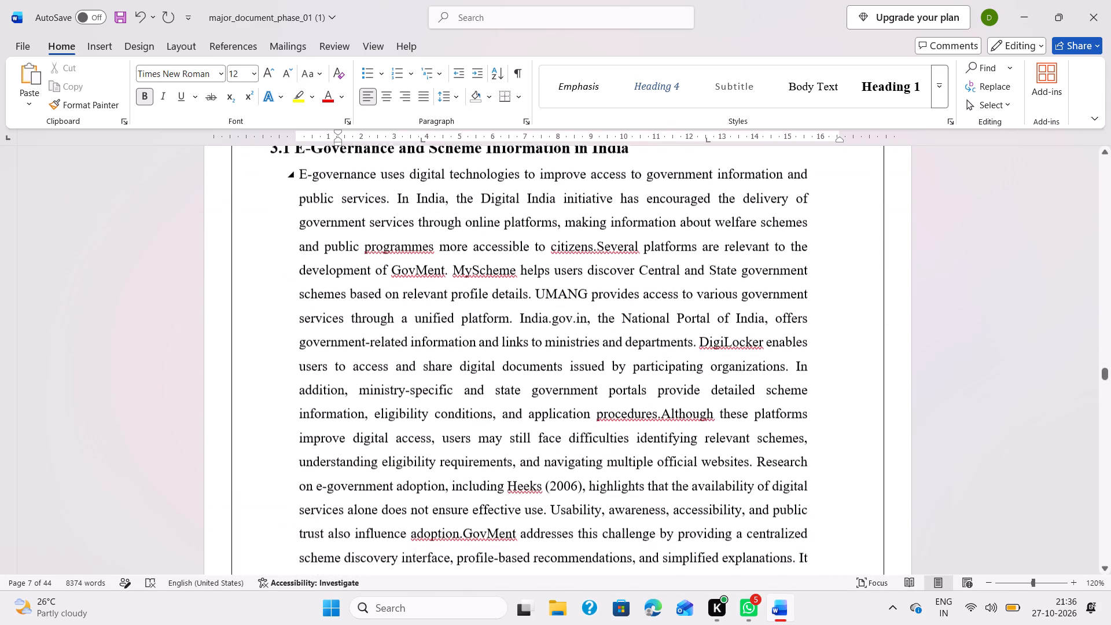
{"action": "scroll", "coordinate": [686, 325], "scroll_direction": "down", "scroll_amount": 1}
{"action": "scroll", "coordinate": [686, 325], "scroll_direction": "up", "scroll_amount": 1}
{"action": "scroll", "coordinate": [686, 325], "scroll_direction": "down", "scroll_amount": 2}
{"action": "scroll", "coordinate": [686, 325], "scroll_direction": "up", "scroll_amount": 7}
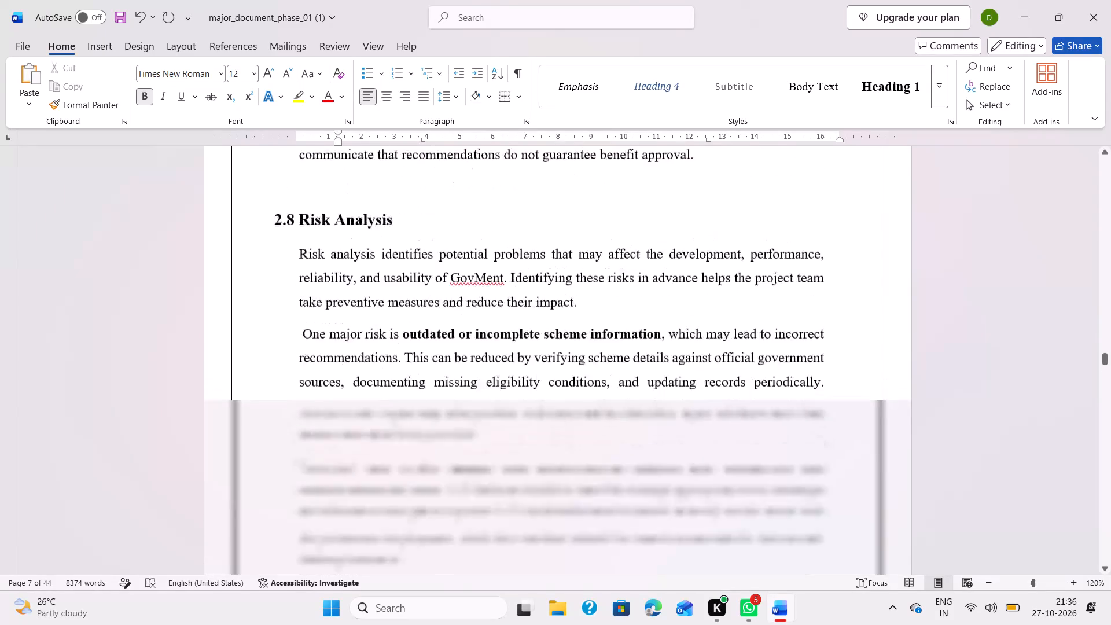
{"action": "scroll", "coordinate": [686, 325], "scroll_direction": "up", "scroll_amount": 19}
{"action": "scroll", "coordinate": [686, 325], "scroll_direction": "up", "scroll_amount": 3}
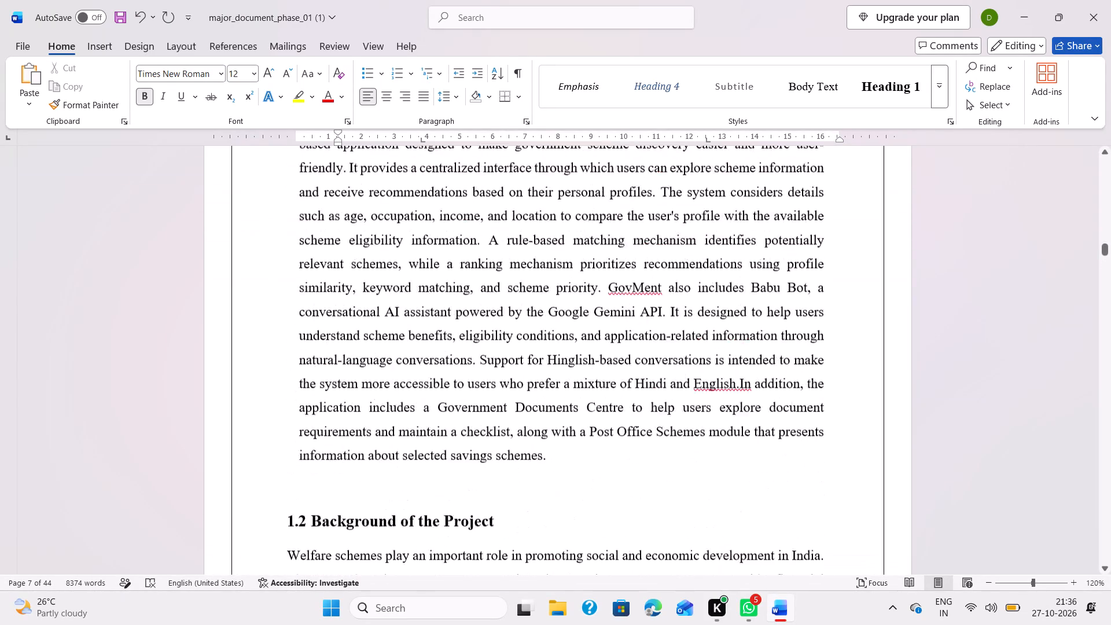
{"action": "scroll", "coordinate": [686, 325], "scroll_direction": "up", "scroll_amount": 7}
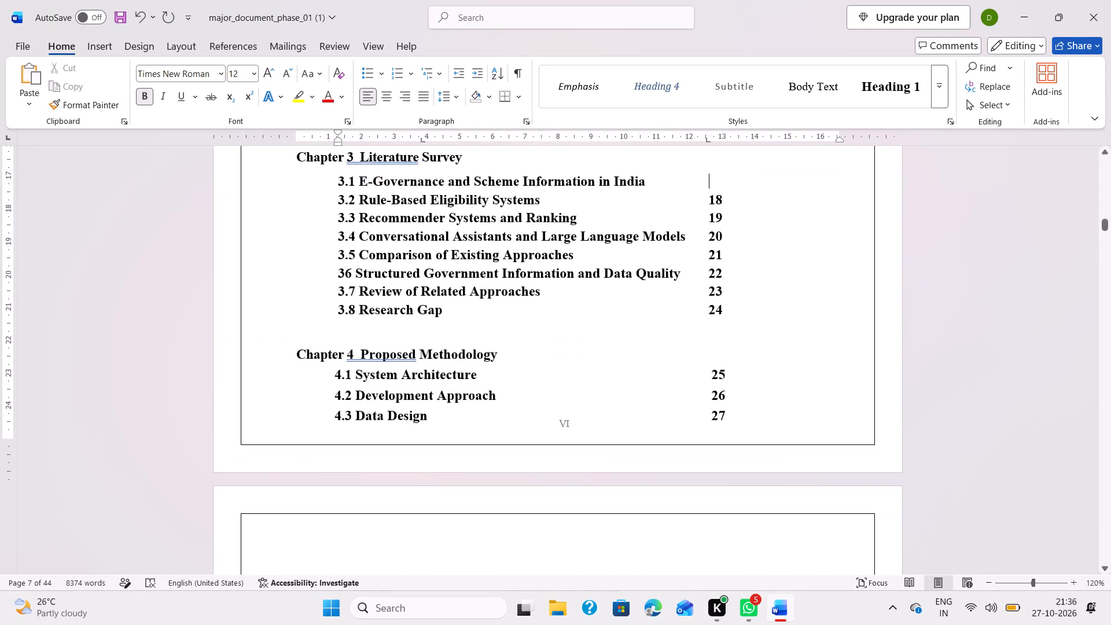
{"action": "scroll", "coordinate": [686, 325], "scroll_direction": "up", "scroll_amount": 1}
Set the Table of Contents page numbers of 3.1 E-Governance and Scheme Information in India and 3.2 Rule-Based Eligibility Systems to 22.
{"action": "type", "text": "22"}
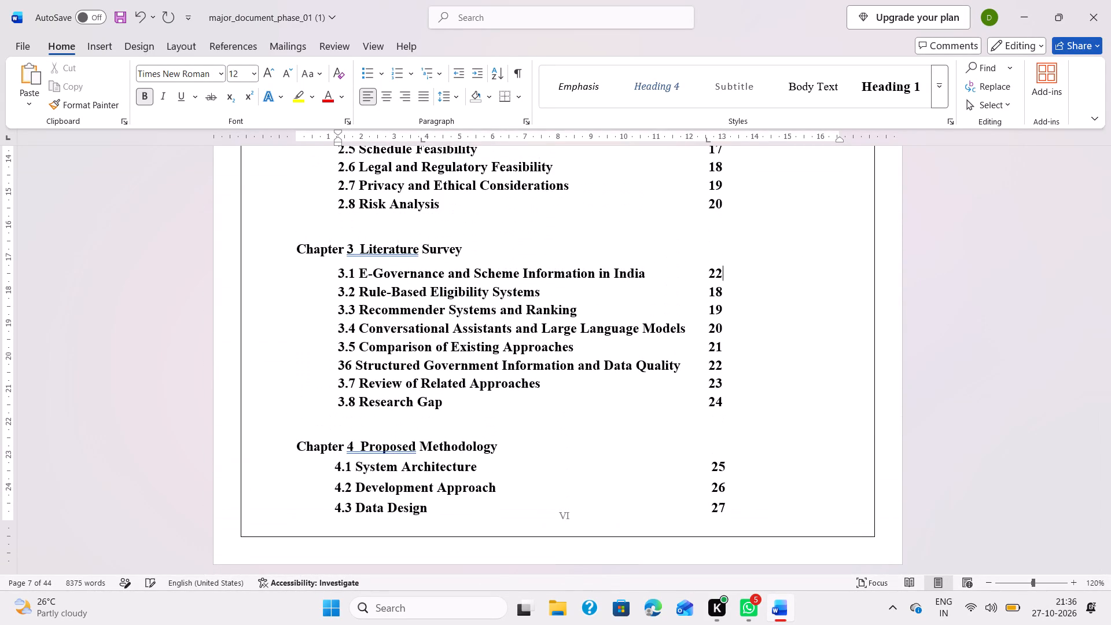
{"action": "left_click", "coordinate": [725, 285]}
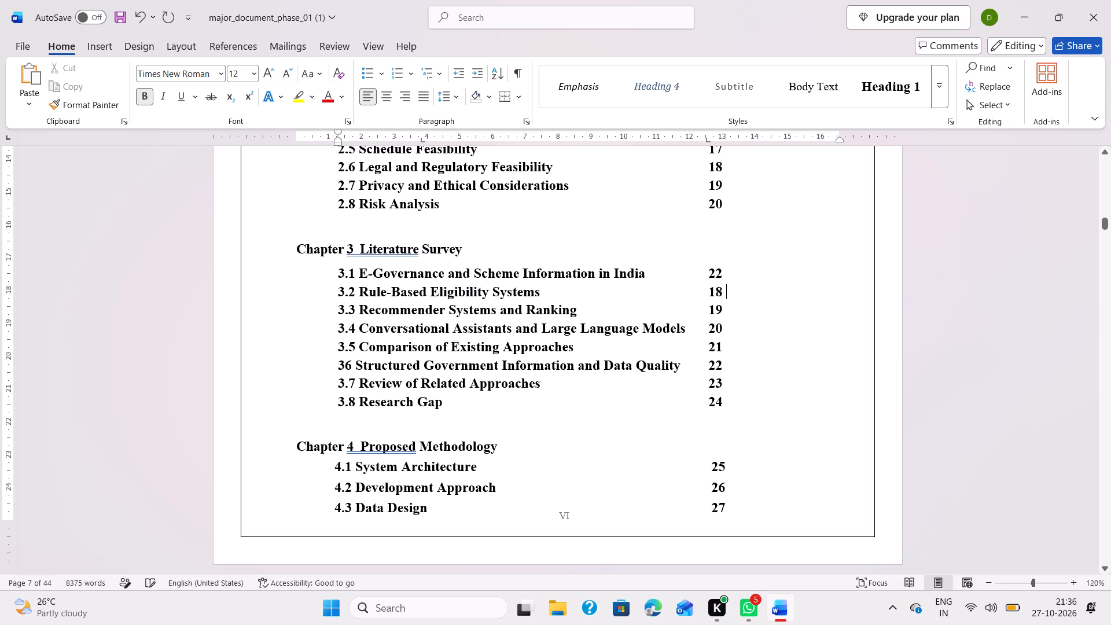
{"action": "key", "text": "BackSpace"}
{"action": "key", "text": "BackSpace"}
{"action": "key", "text": "BackSpace"}
{"action": "type", "text": "22"}
Go through Chapter 3 as far as 3.7 Review of Related Approaches and back to 3.2 Recommender Systems and Ranking to check the sections' pages.
{"action": "scroll", "coordinate": [751, 348], "scroll_direction": "down", "scroll_amount": 1}
{"action": "scroll", "coordinate": [751, 348], "scroll_direction": "up", "scroll_amount": 1}
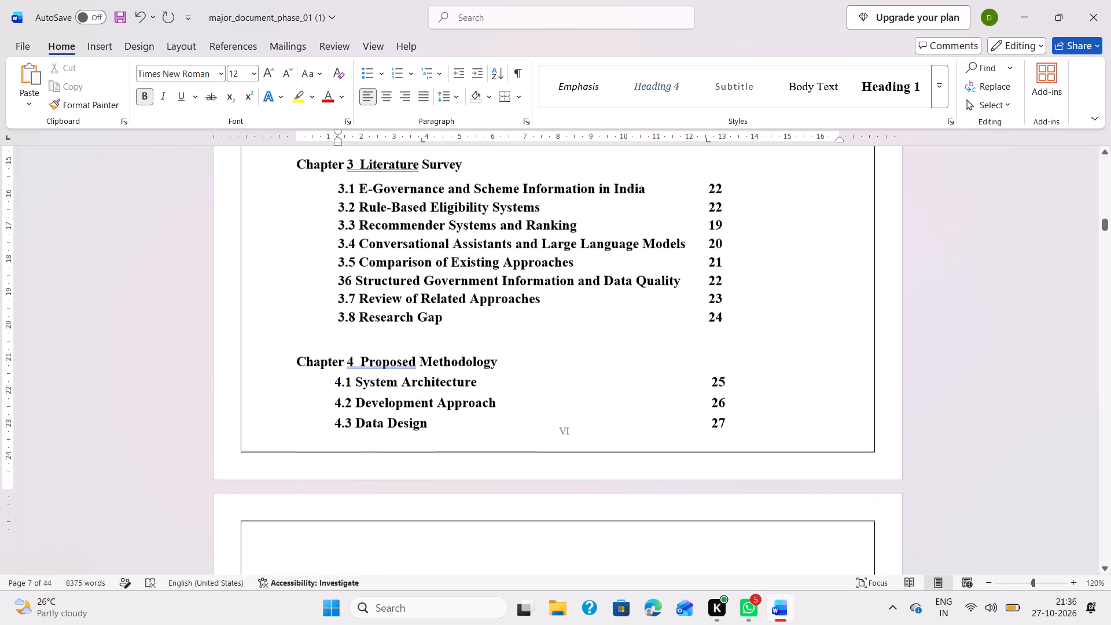
{"action": "scroll", "coordinate": [751, 348], "scroll_direction": "up", "scroll_amount": 1}
{"action": "scroll", "coordinate": [751, 319], "scroll_direction": "down", "scroll_amount": 11}
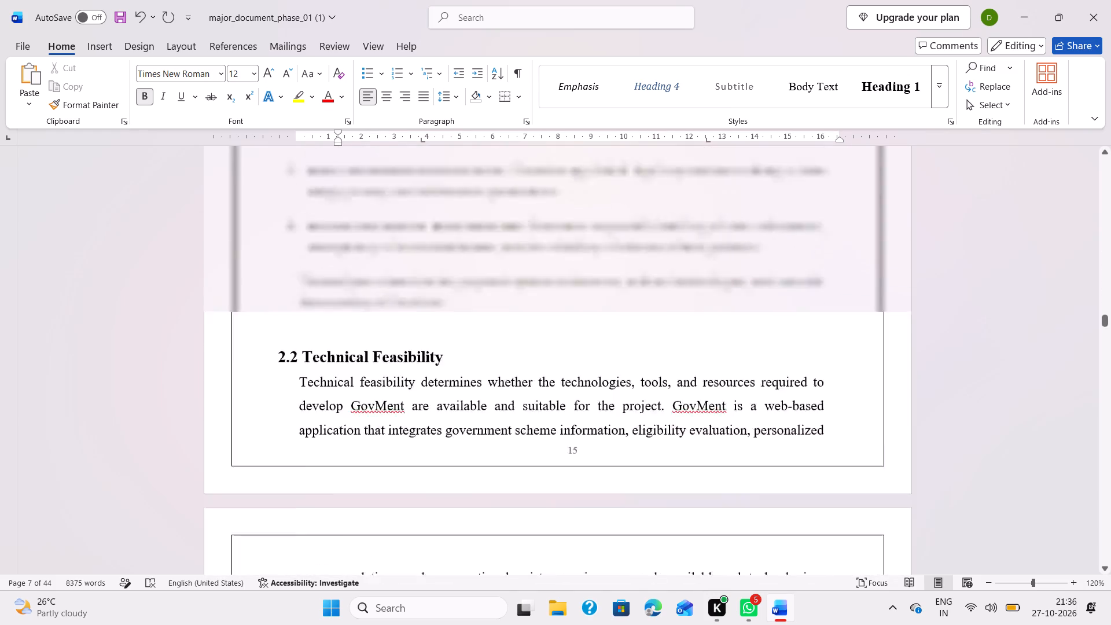
{"action": "scroll", "coordinate": [737, 302], "scroll_direction": "down", "scroll_amount": 7}
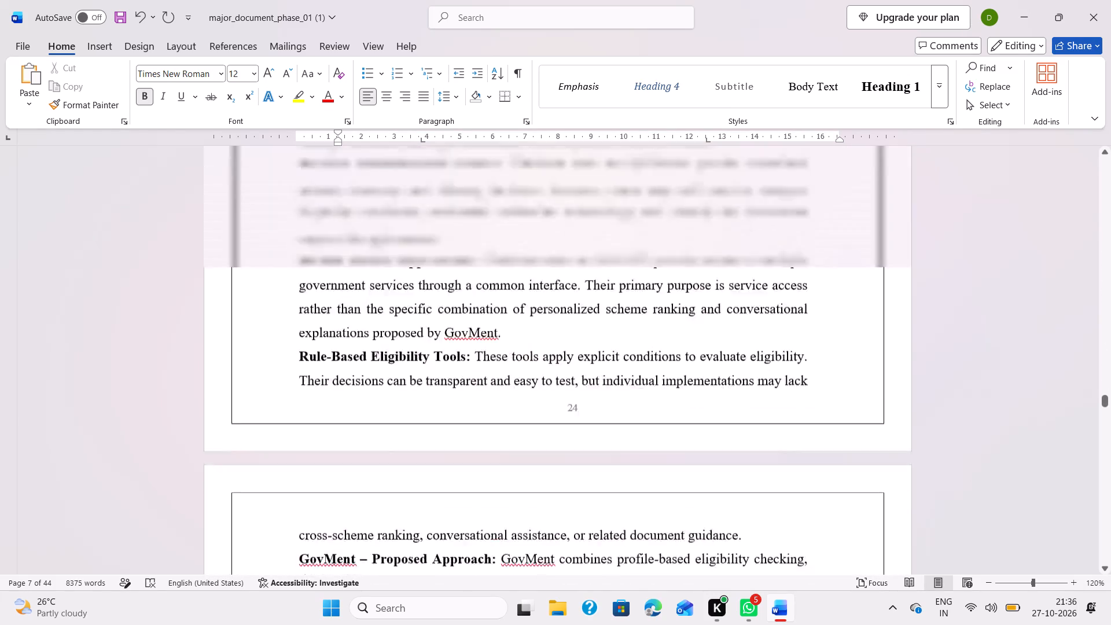
{"action": "scroll", "coordinate": [737, 302], "scroll_direction": "down", "scroll_amount": 1}
{"action": "scroll", "coordinate": [737, 302], "scroll_direction": "up", "scroll_amount": 1}
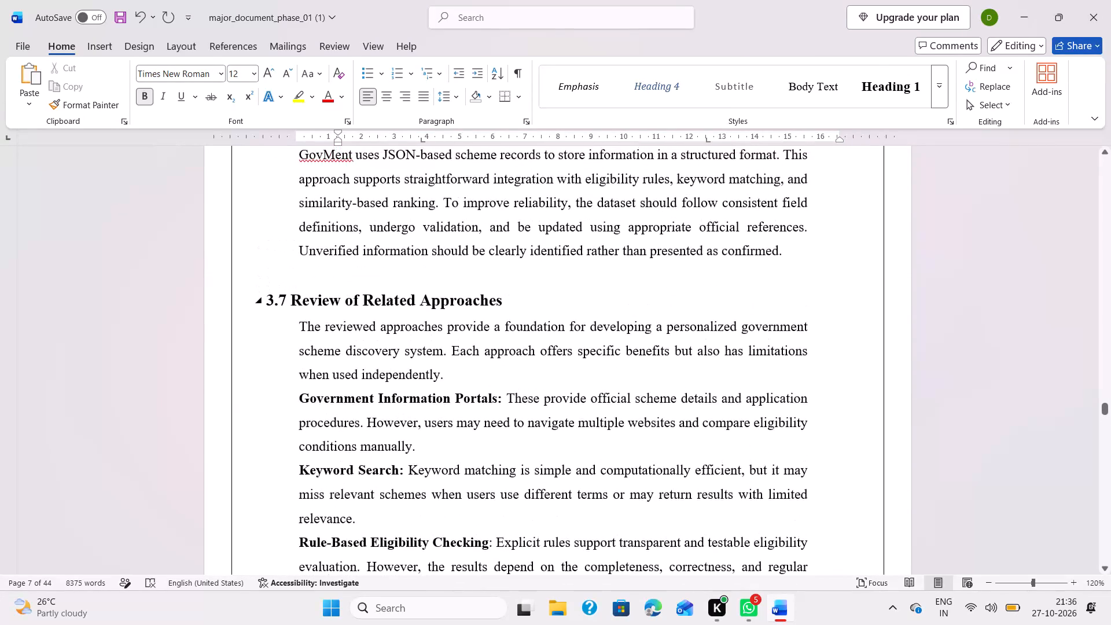
{"action": "scroll", "coordinate": [737, 302], "scroll_direction": "up", "scroll_amount": 6}
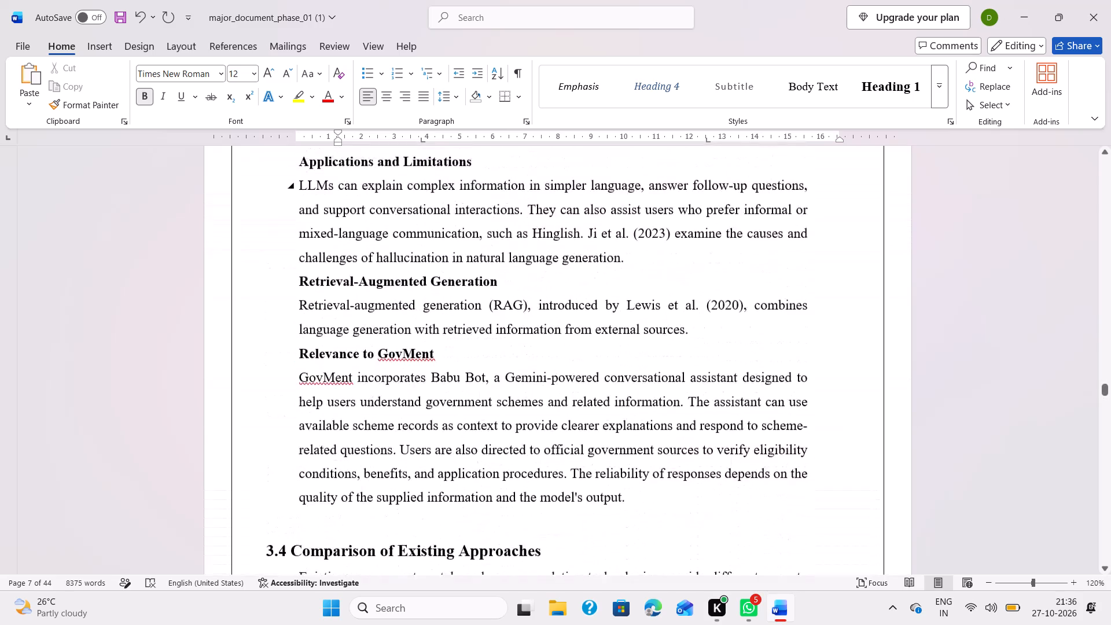
{"action": "scroll", "coordinate": [737, 302], "scroll_direction": "up", "scroll_amount": 3}
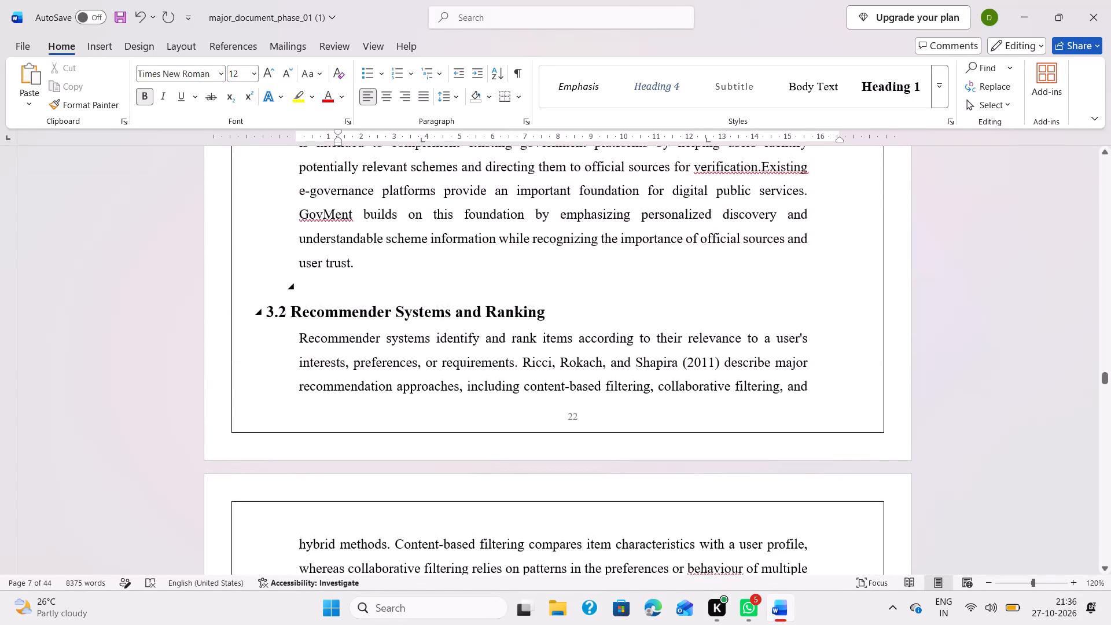
Check on which pages 3.3 Conversational Assistants and Large Language Models and 3.4 Comparison of Existing Approaches begin and return to the Table of Contents.
{"action": "scroll", "coordinate": [737, 302], "scroll_direction": "down", "scroll_amount": 2}
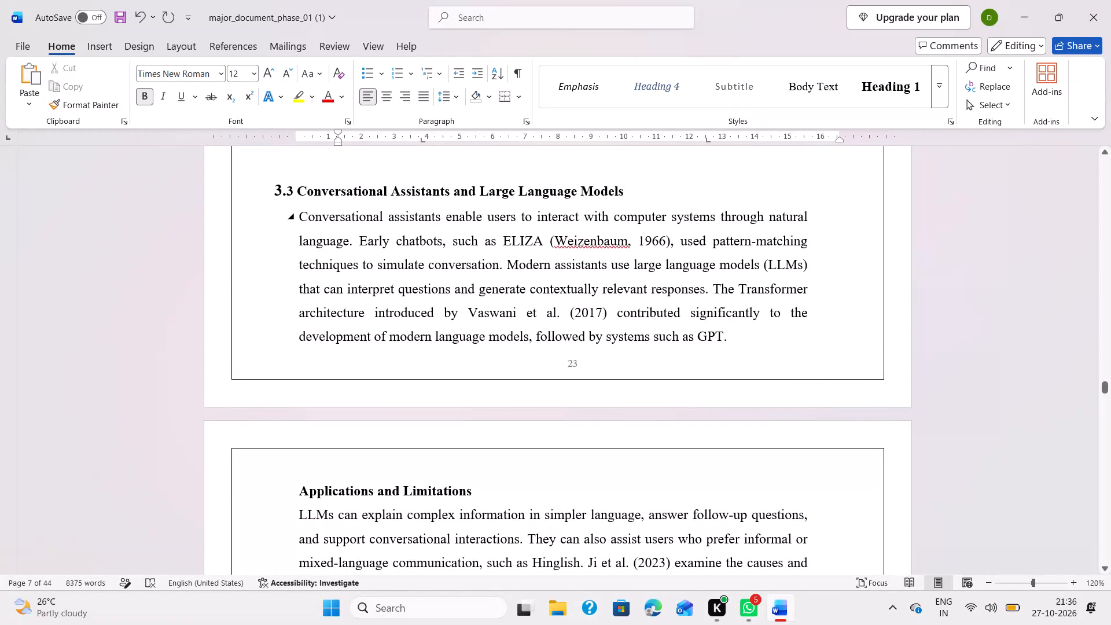
{"action": "scroll", "coordinate": [737, 302], "scroll_direction": "down", "scroll_amount": 3}
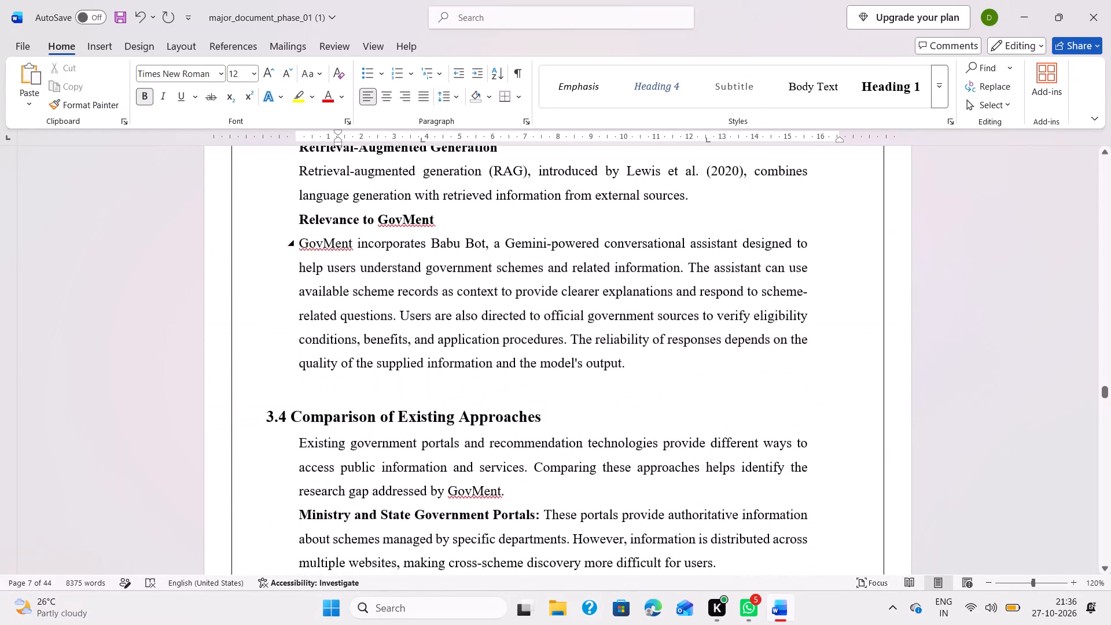
{"action": "scroll", "coordinate": [737, 302], "scroll_direction": "down", "scroll_amount": 3}
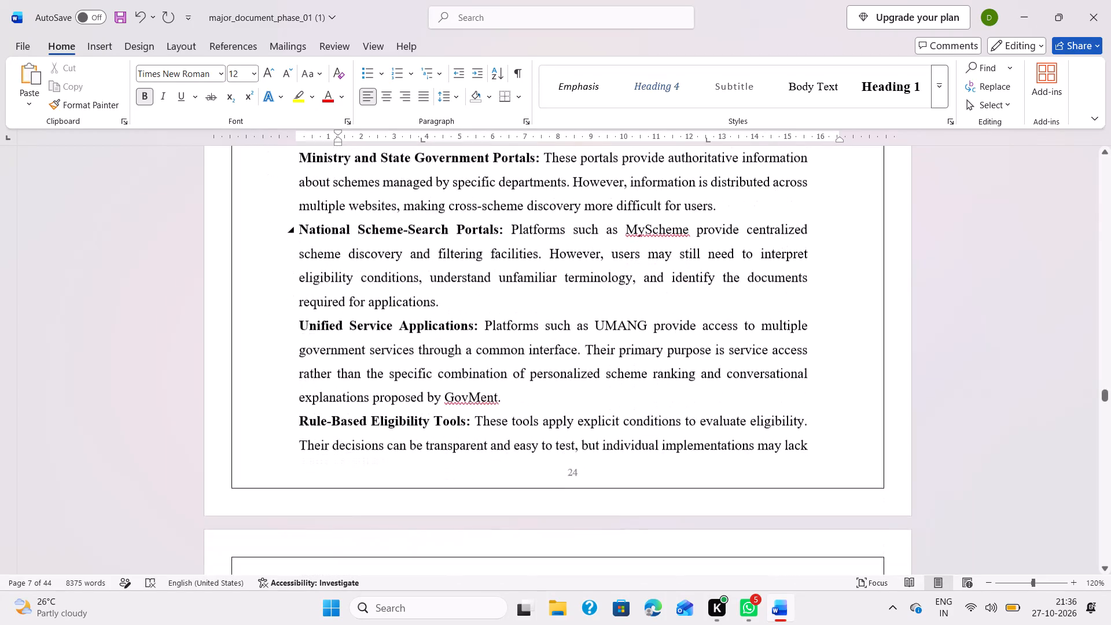
{"action": "scroll", "coordinate": [737, 302], "scroll_direction": "up", "scroll_amount": 20}
{"action": "scroll", "coordinate": [737, 302], "scroll_direction": "up", "scroll_amount": 4}
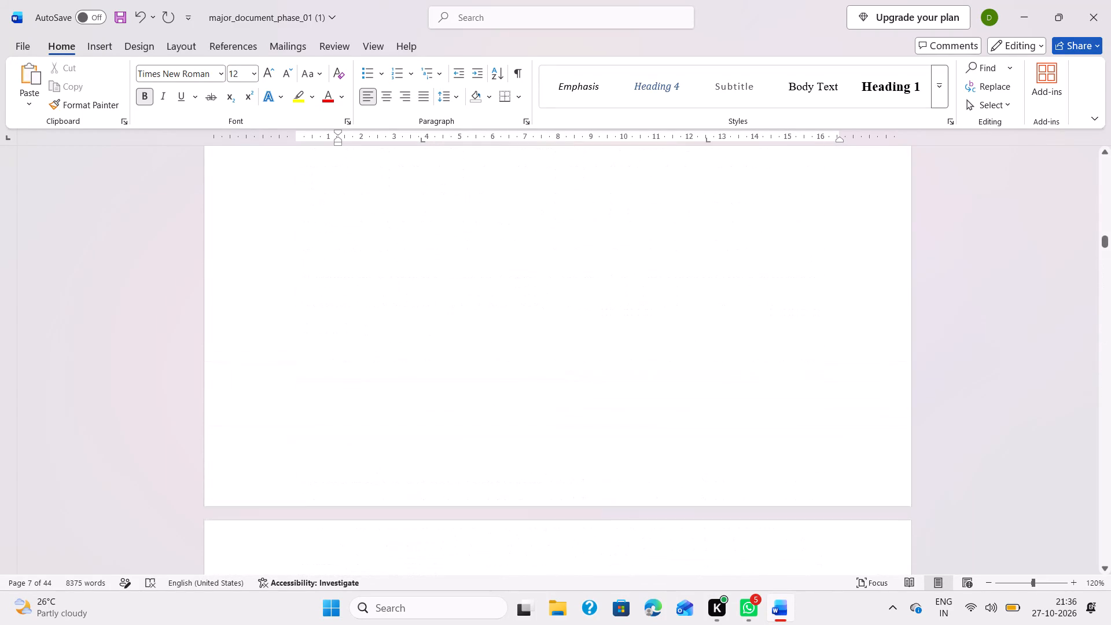
{"action": "scroll", "coordinate": [737, 302], "scroll_direction": "up", "scroll_amount": 1}
{"action": "scroll", "coordinate": [737, 302], "scroll_direction": "down", "scroll_amount": 5}
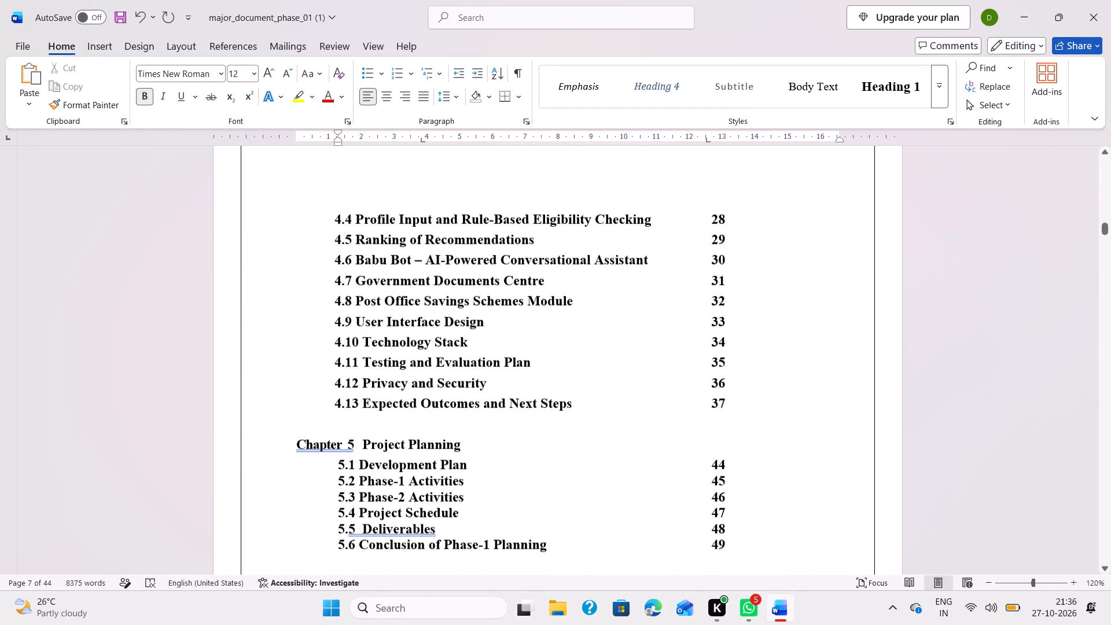
{"action": "scroll", "coordinate": [737, 302], "scroll_direction": "up", "scroll_amount": 1}
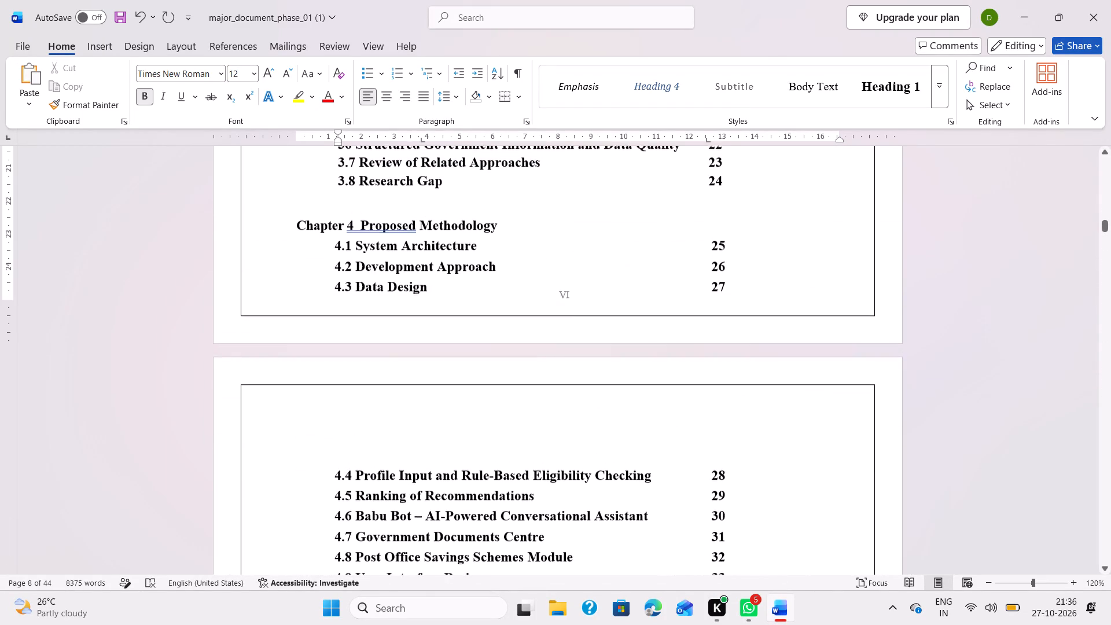
{"action": "scroll", "coordinate": [737, 302], "scroll_direction": "up", "scroll_amount": 1}
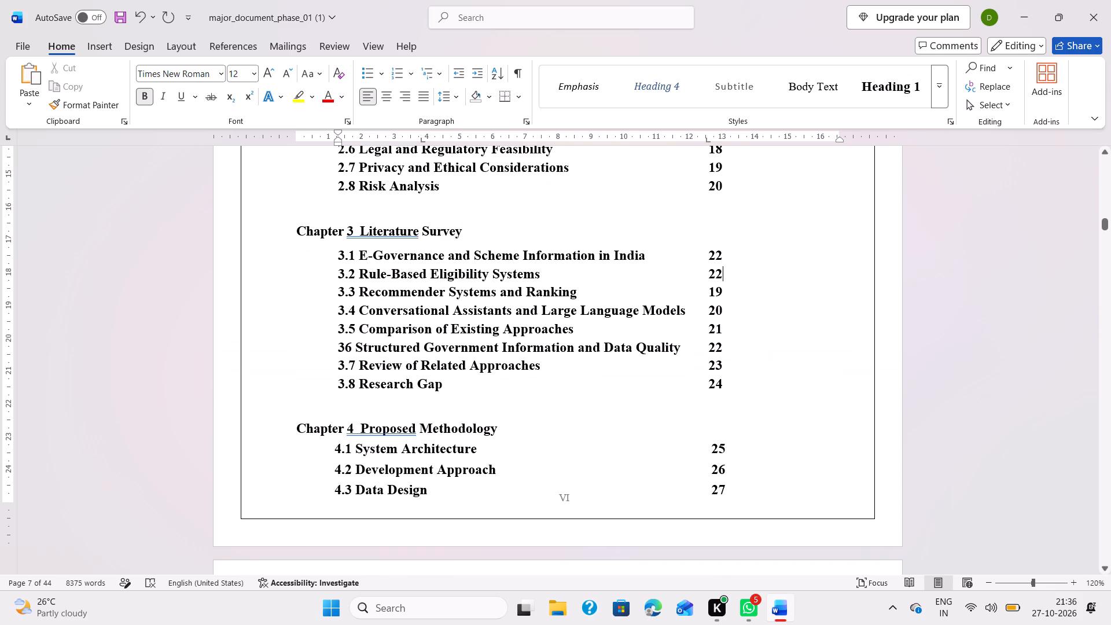
Set the Table of Contents page numbers of 3.3 Recommender Systems and Ranking to 23 and 3.4 Conversational Assistants and Large Language Models to 24.
{"action": "key", "text": "Down"}
{"action": "key", "text": "BackSpace"}
{"action": "key", "text": "BackSpace"}
{"action": "type", "text": "23"}
{"action": "key", "text": "Down"}
{"action": "key", "text": "BackSpace"}
{"action": "key", "text": "4"}
Set the Table of Contents page number of 3.5 Comparison of Existing Approaches to 25.
{"action": "scroll", "coordinate": [737, 302], "scroll_direction": "down", "scroll_amount": 1}
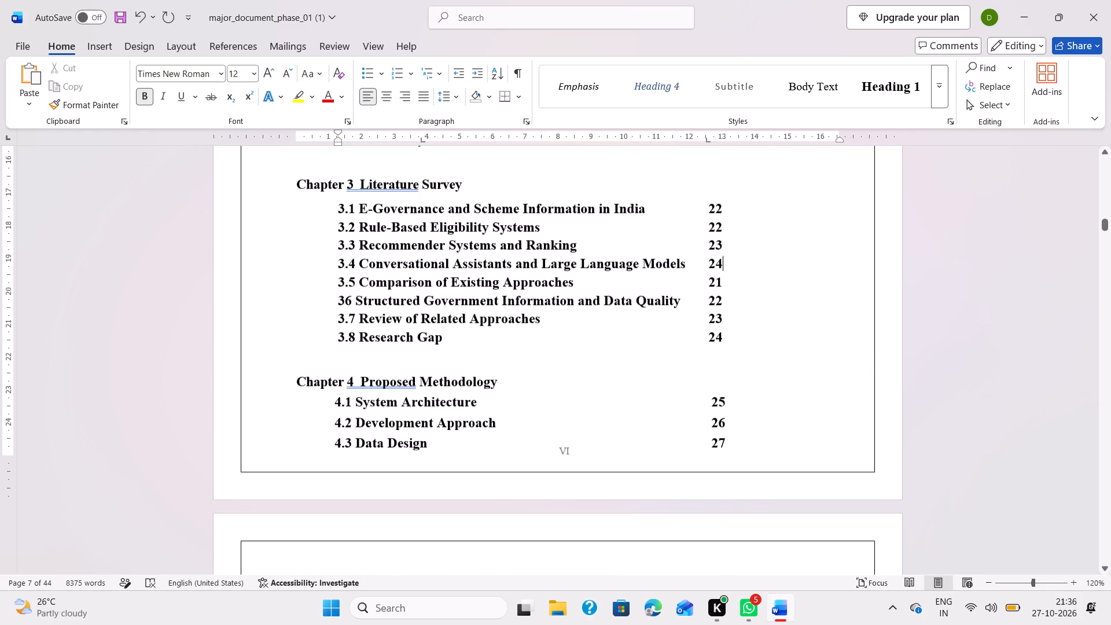
{"action": "left_click", "coordinate": [724, 280]}
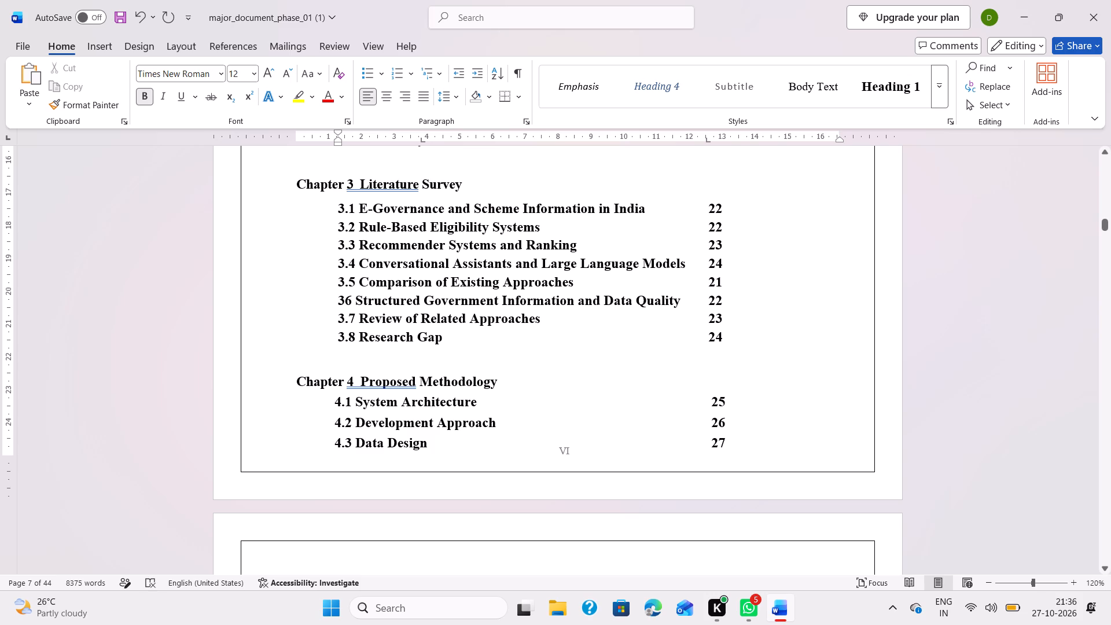
{"action": "key", "text": "BackSpace"}
{"action": "key", "text": "5"}
Check on which pages the remaining Chapter 3 sections begin, from 3.6 Structured Government Information and Data Quality to the chapter's end.
{"action": "scroll", "coordinate": [749, 306], "scroll_direction": "down", "scroll_amount": 1}
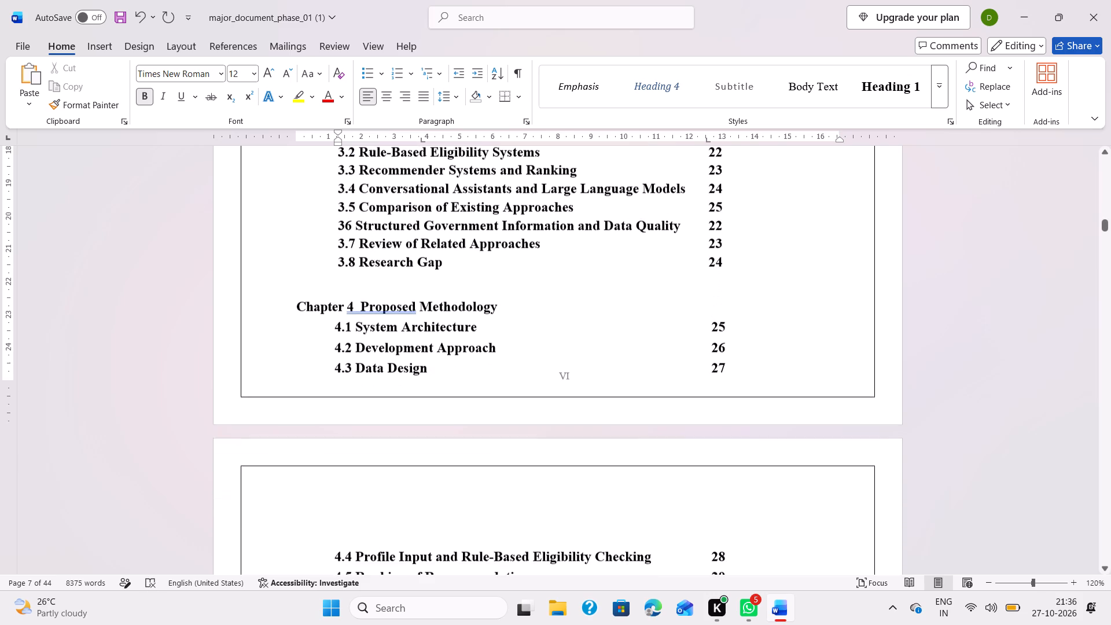
{"action": "scroll", "coordinate": [749, 306], "scroll_direction": "up", "scroll_amount": 1}
{"action": "scroll", "coordinate": [749, 306], "scroll_direction": "down", "scroll_amount": 3}
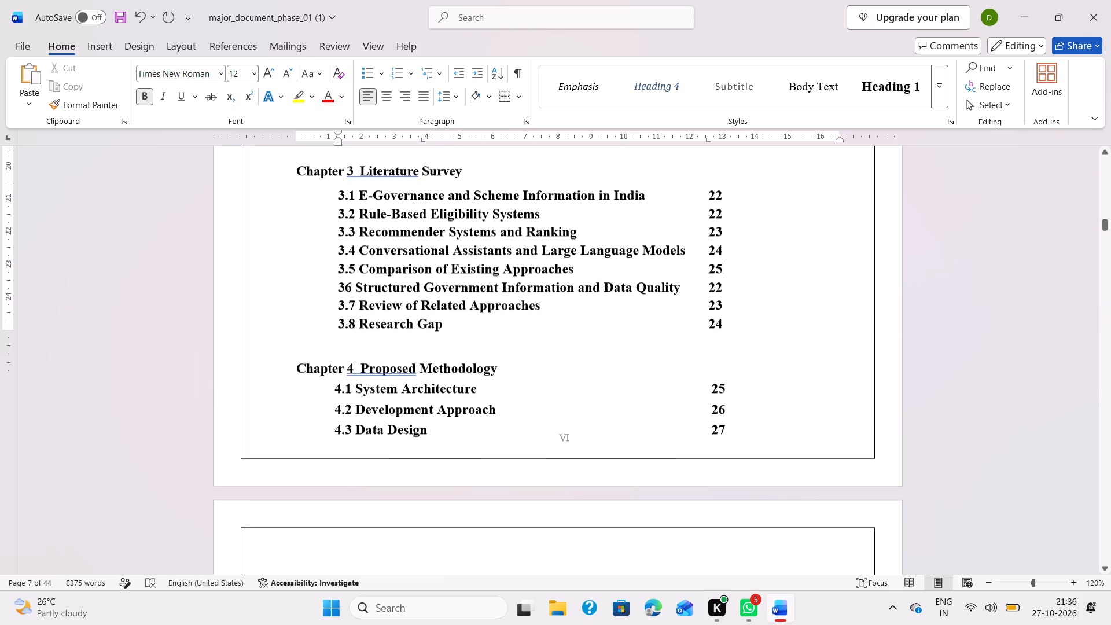
{"action": "scroll", "coordinate": [749, 306], "scroll_direction": "down", "scroll_amount": 15}
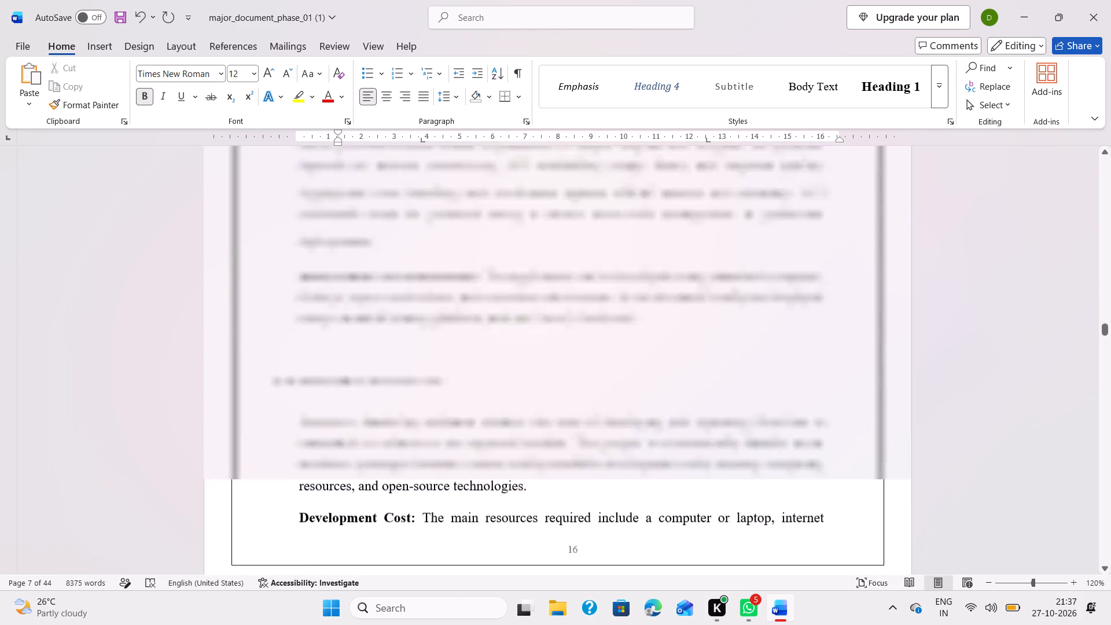
{"action": "scroll", "coordinate": [749, 306], "scroll_direction": "down", "scroll_amount": 1}
{"action": "scroll", "coordinate": [749, 306], "scroll_direction": "up", "scroll_amount": 1}
{"action": "scroll", "coordinate": [749, 306], "scroll_direction": "down", "scroll_amount": 7}
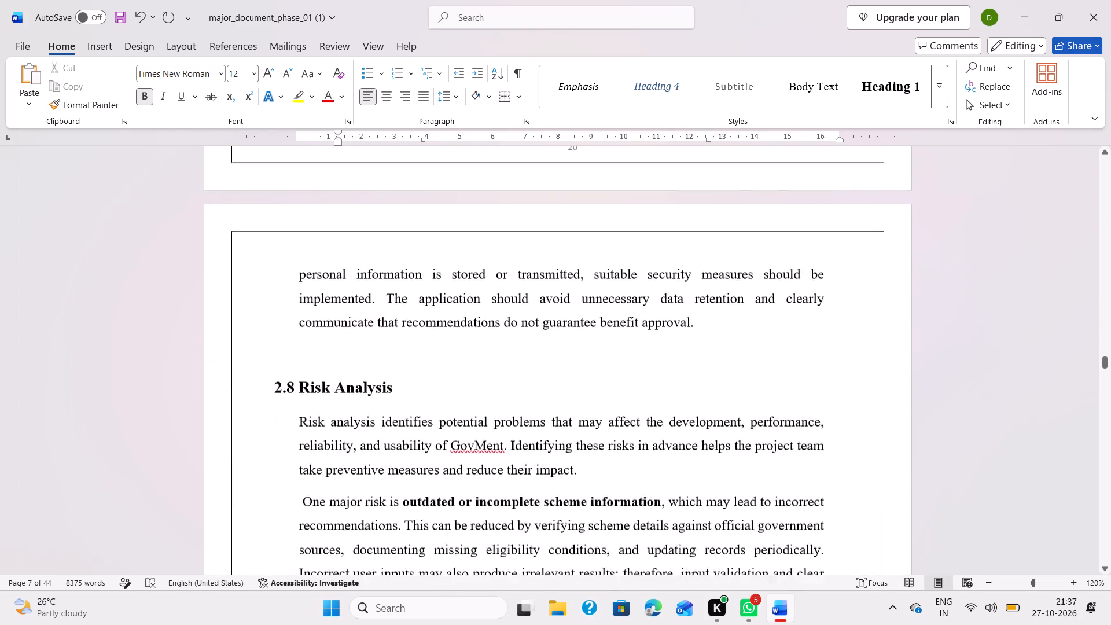
{"action": "scroll", "coordinate": [749, 306], "scroll_direction": "down", "scroll_amount": 3}
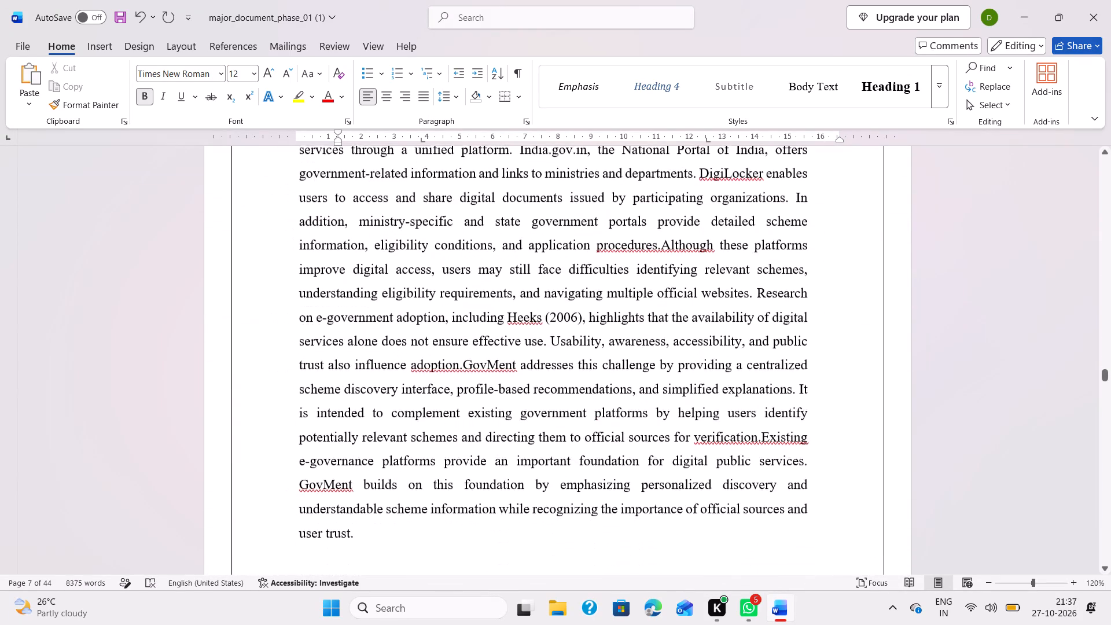
{"action": "scroll", "coordinate": [749, 306], "scroll_direction": "down", "scroll_amount": 5}
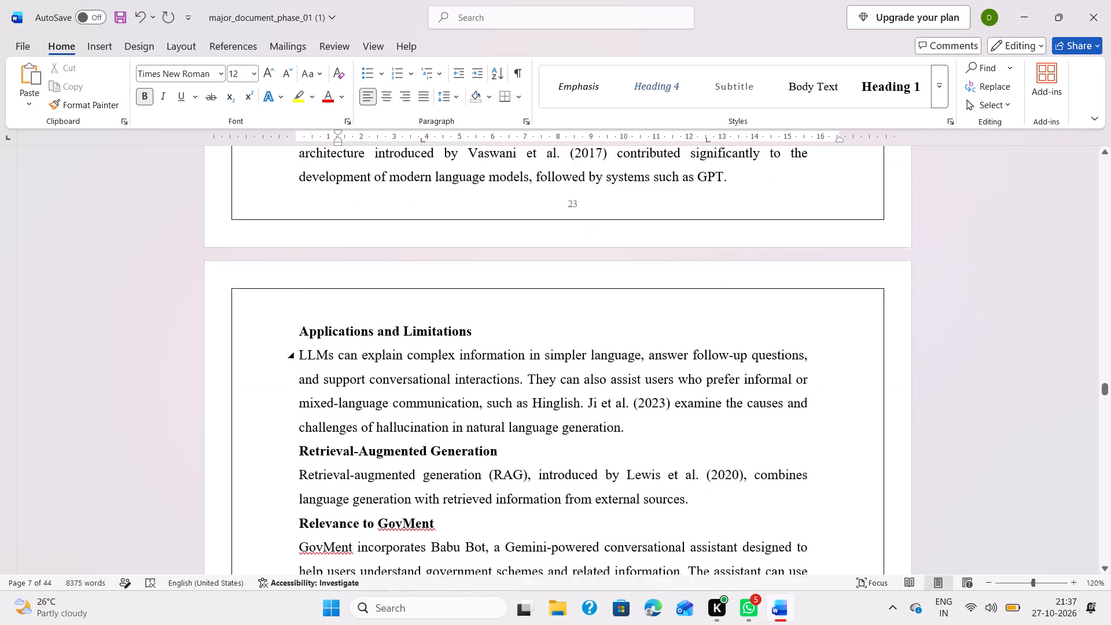
{"action": "scroll", "coordinate": [749, 306], "scroll_direction": "down", "scroll_amount": 4}
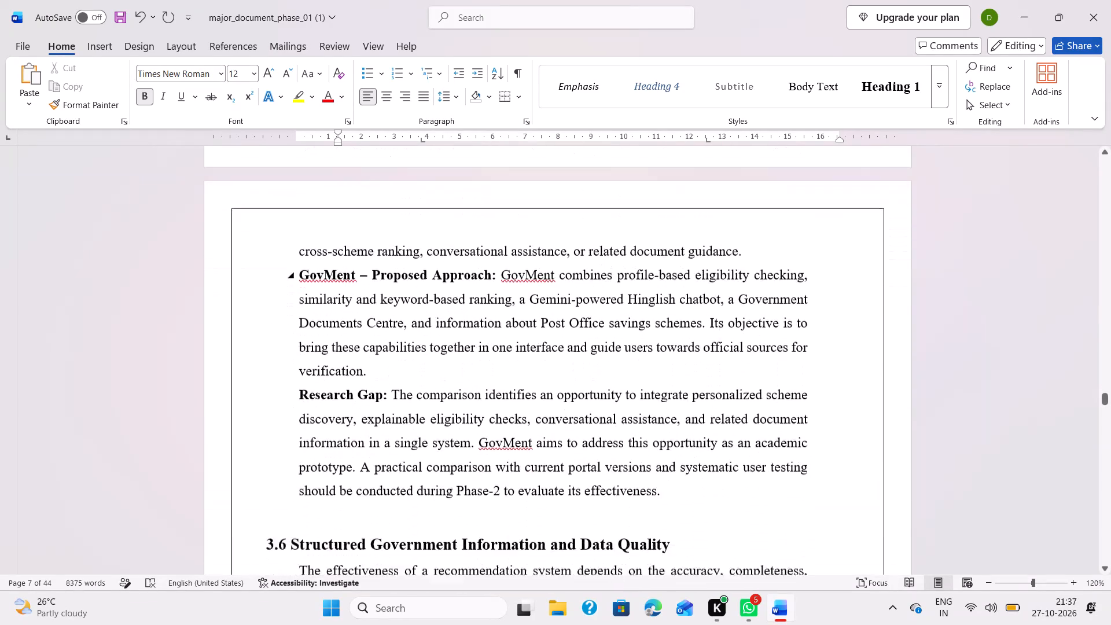
{"action": "scroll", "coordinate": [749, 306], "scroll_direction": "down", "scroll_amount": 2}
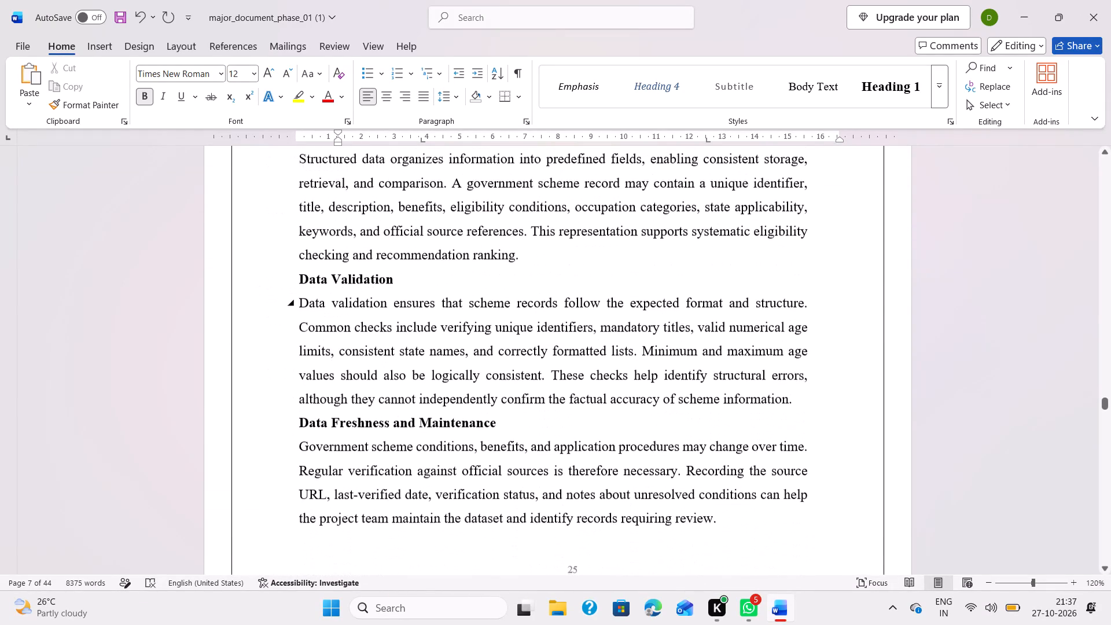
{"action": "scroll", "coordinate": [715, 295], "scroll_direction": "down", "scroll_amount": 5}
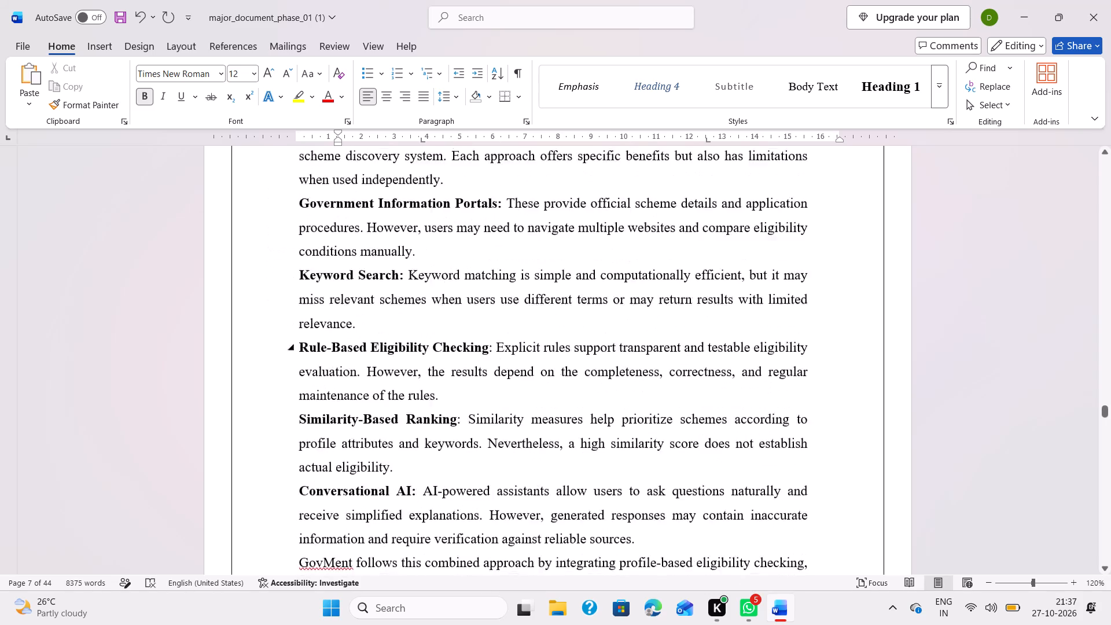
{"action": "scroll", "coordinate": [715, 295], "scroll_direction": "down", "scroll_amount": 2}
Set the Table of Contents page numbers of Structured Government Information and Data Quality to 26, 3.7 to 27 and 3.8 Research Gap to 28.
{"action": "scroll", "coordinate": [715, 295], "scroll_direction": "up", "scroll_amount": 5}
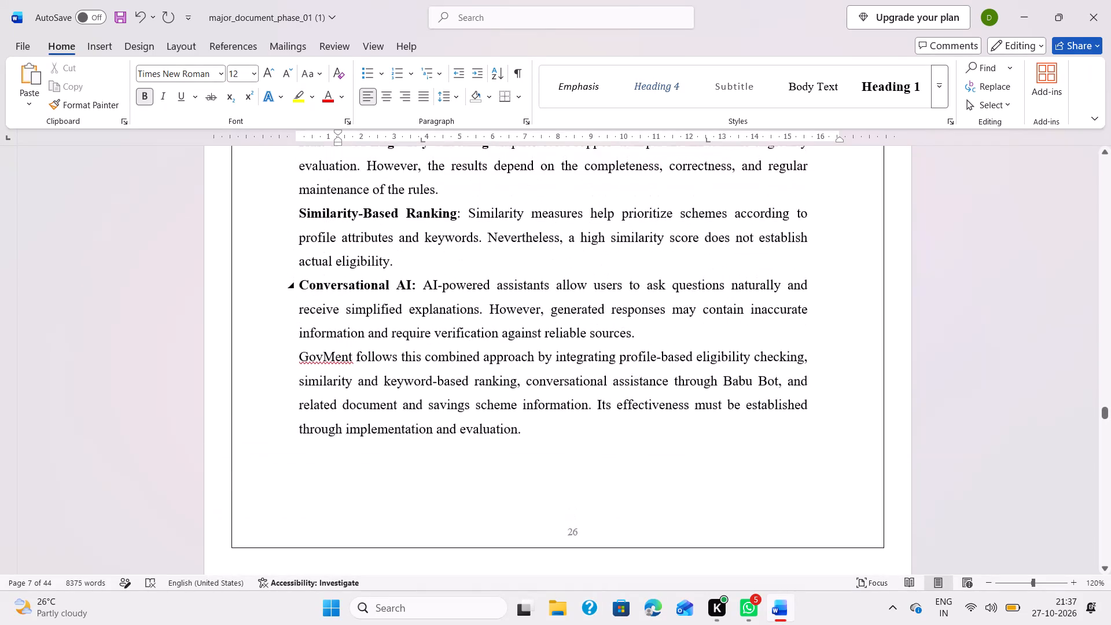
{"action": "scroll", "coordinate": [715, 295], "scroll_direction": "up", "scroll_amount": 19}
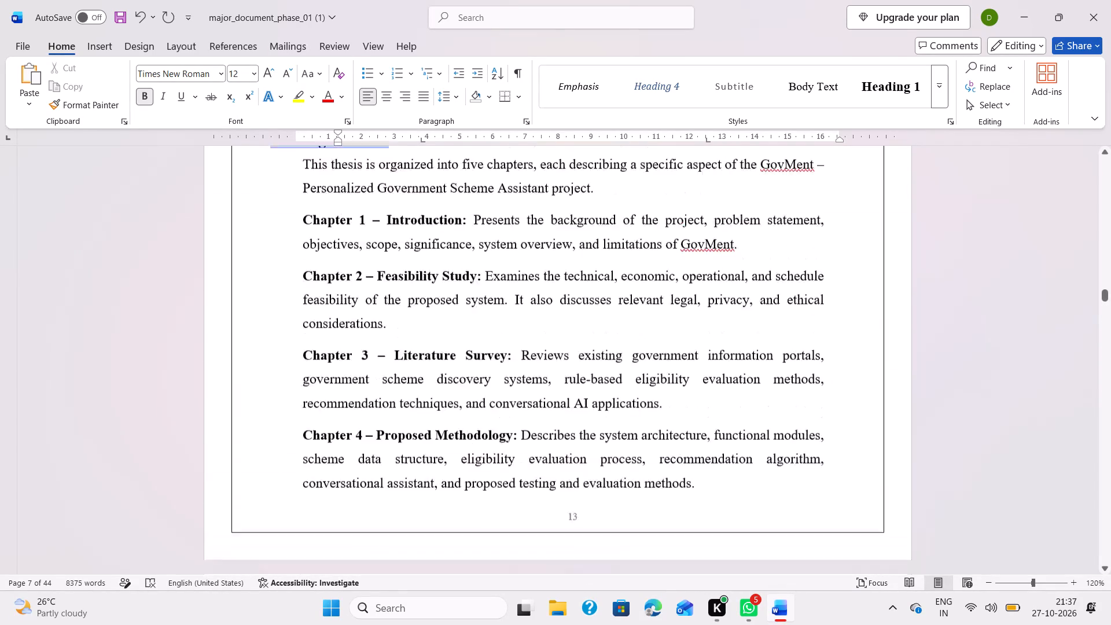
{"action": "scroll", "coordinate": [715, 295], "scroll_direction": "up", "scroll_amount": 10}
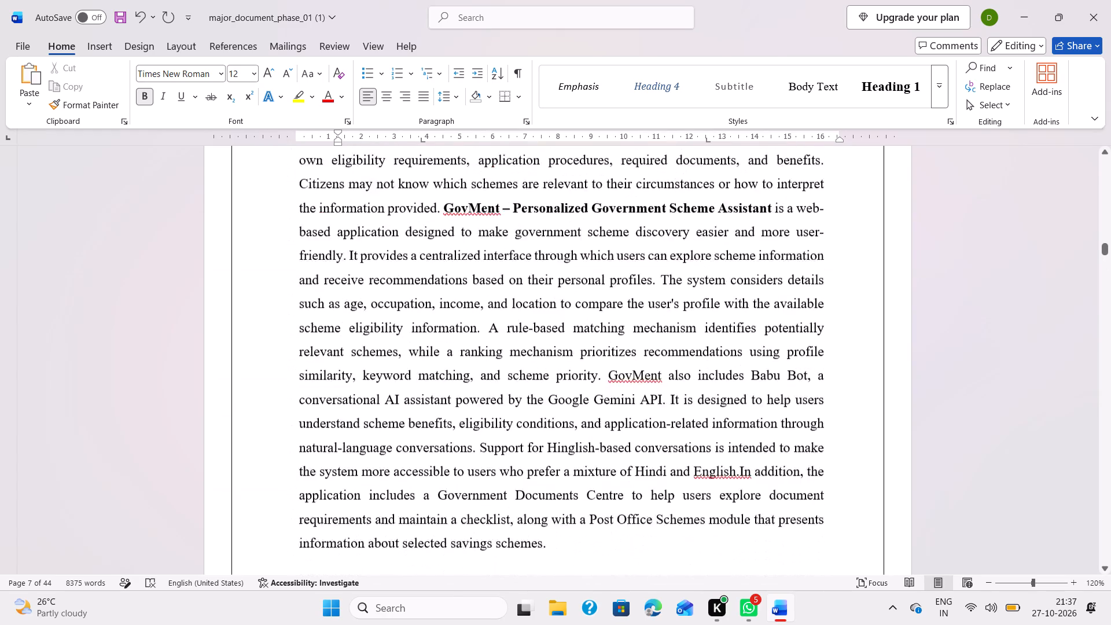
{"action": "scroll", "coordinate": [715, 295], "scroll_direction": "up", "scroll_amount": 5}
{"action": "scroll", "coordinate": [715, 295], "scroll_direction": "down", "scroll_amount": 2}
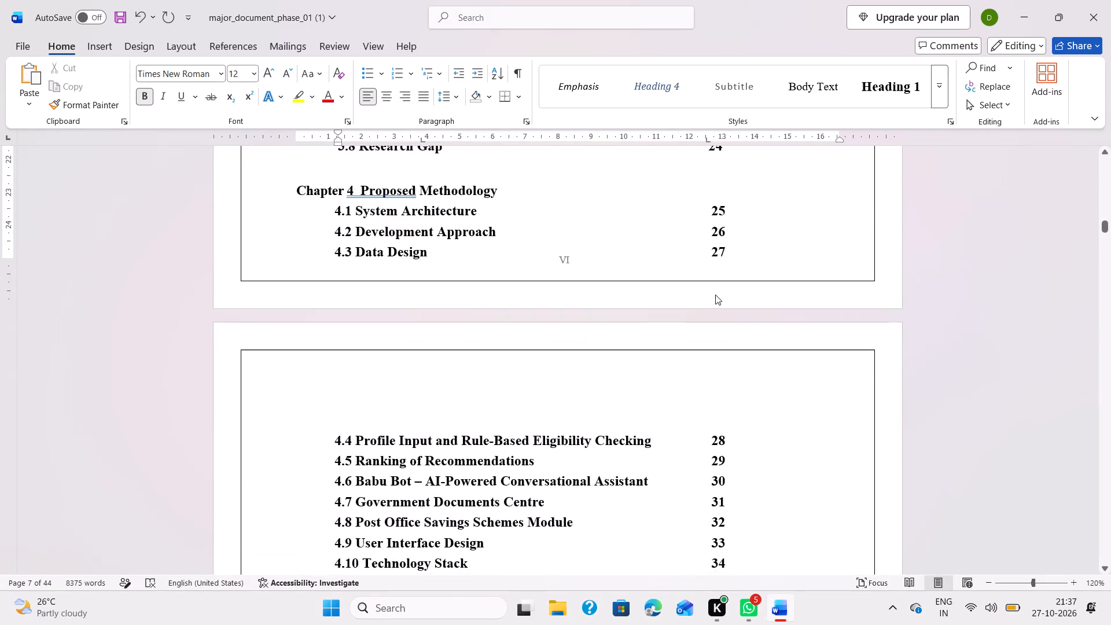
{"action": "scroll", "coordinate": [715, 295], "scroll_direction": "up", "scroll_amount": 1}
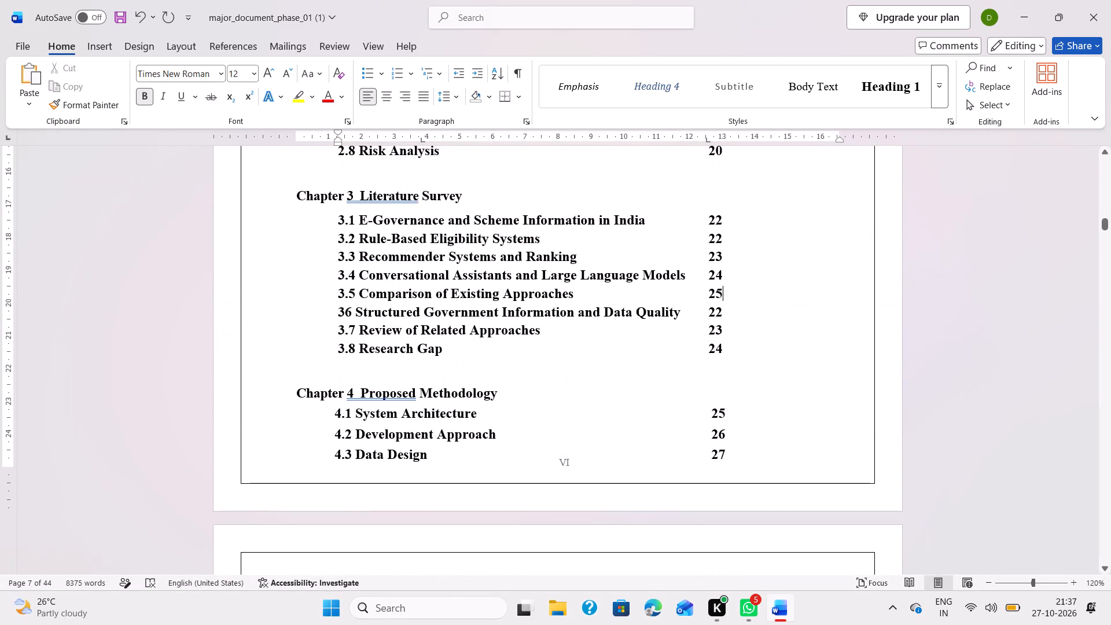
{"action": "key", "text": "Down"}
{"action": "key", "text": "BackSpace"}
{"action": "key", "text": "6"}
{"action": "key", "text": "Down"}
{"action": "key", "text": "BackSpace"}
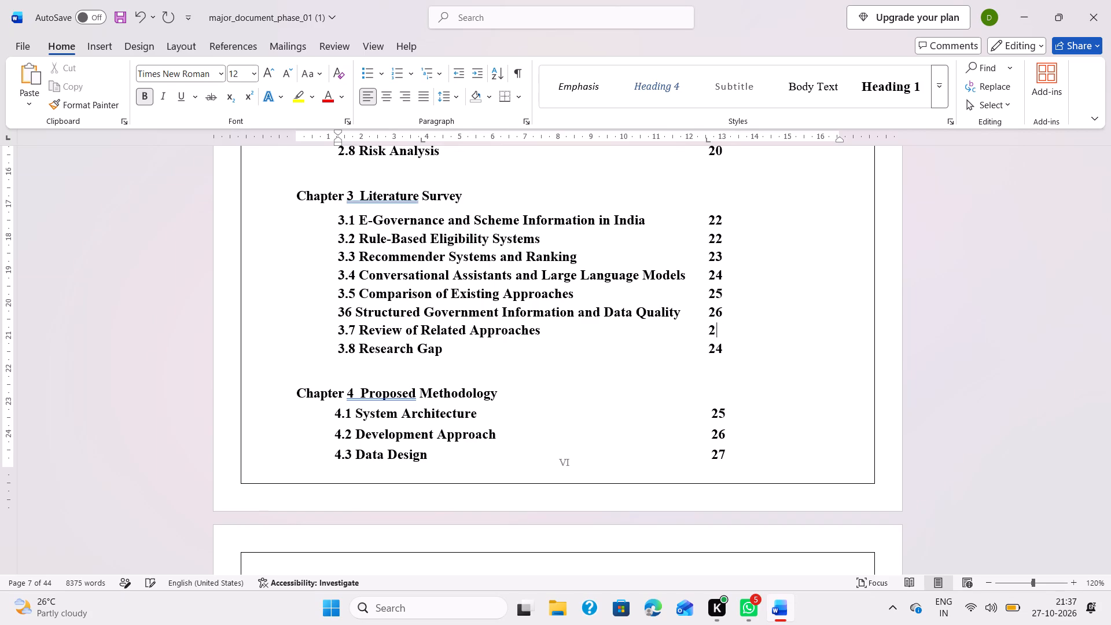
{"action": "key", "text": "7"}
{"action": "key", "text": "Down"}
{"action": "key", "text": "BackSpace"}
{"action": "key", "text": "8"}
Go through Chapter 4 from 4.1 System Architecture to the rule-based eligibility checking section to see on which pages the sections begin.
{"action": "scroll", "coordinate": [715, 295], "scroll_direction": "down", "scroll_amount": 1}
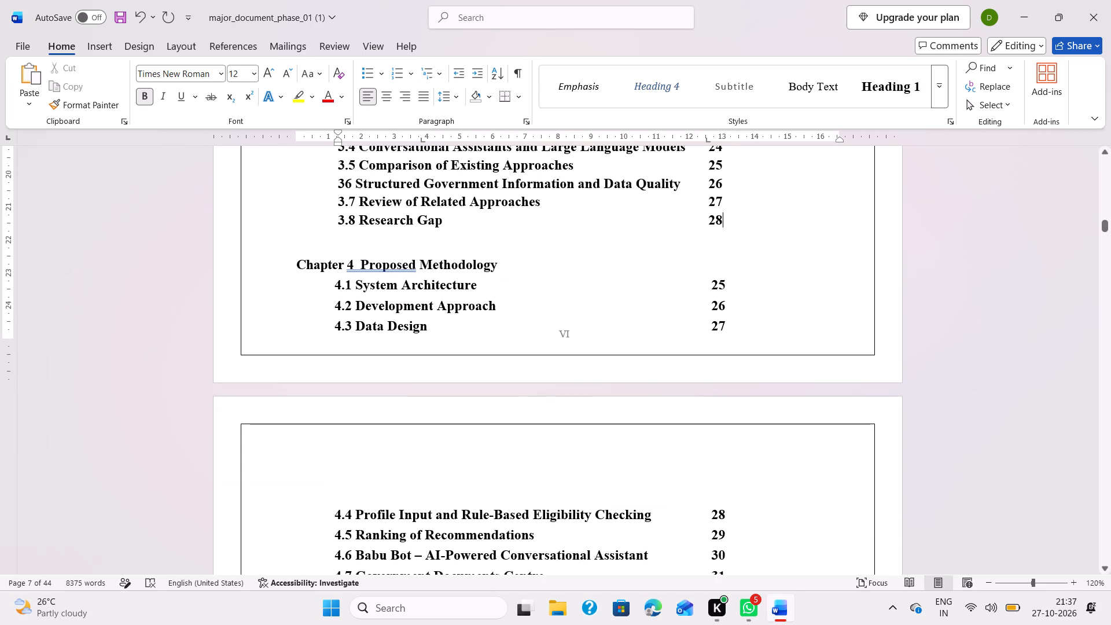
{"action": "left_click", "coordinate": [738, 283]}
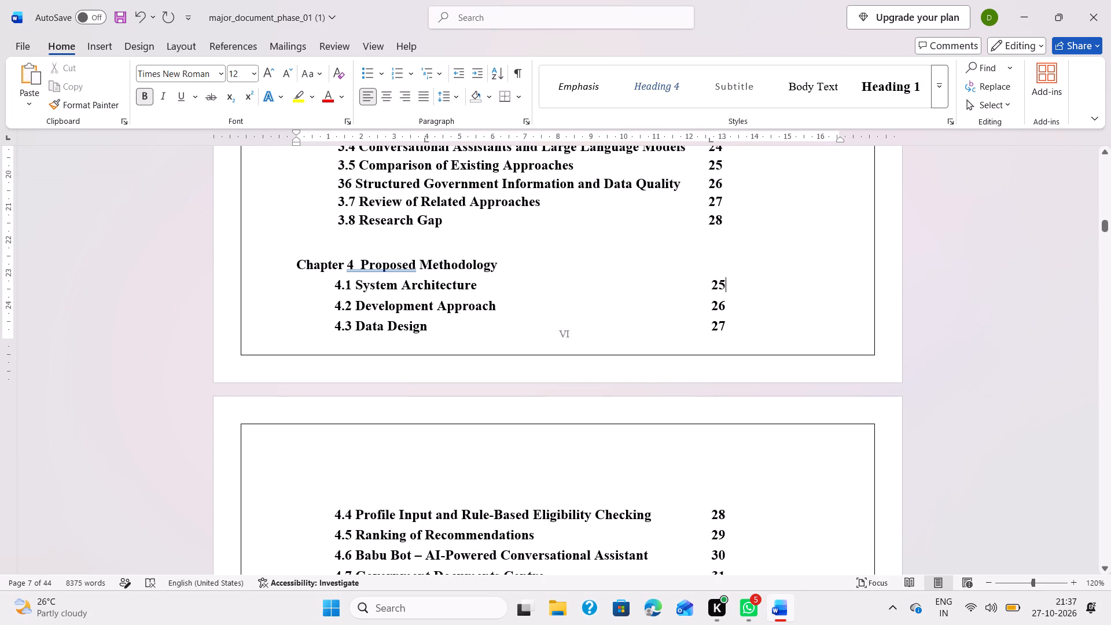
{"action": "scroll", "coordinate": [730, 283], "scroll_direction": "down", "scroll_amount": 11}
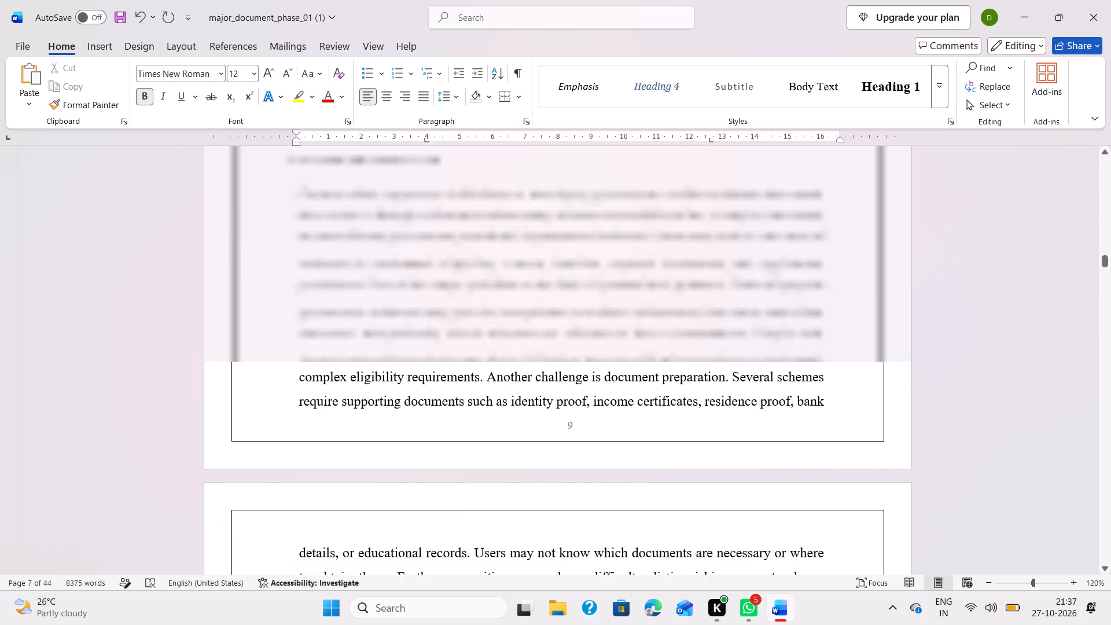
{"action": "scroll", "coordinate": [730, 283], "scroll_direction": "down", "scroll_amount": 9}
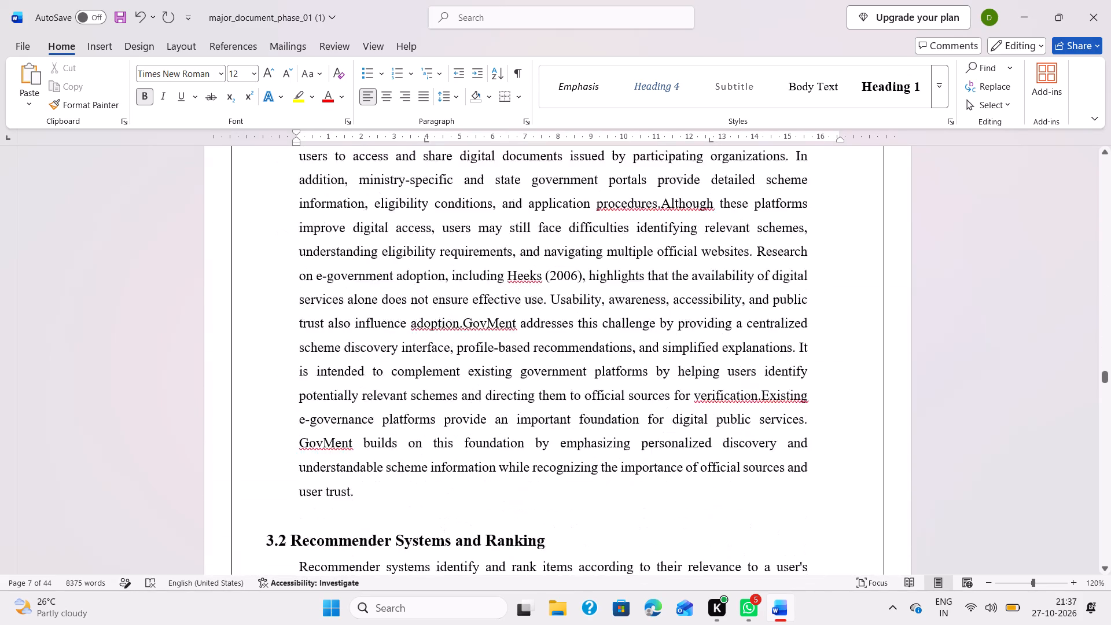
{"action": "scroll", "coordinate": [730, 283], "scroll_direction": "down", "scroll_amount": 3}
{"action": "scroll", "coordinate": [656, 323], "scroll_direction": "down", "scroll_amount": 1}
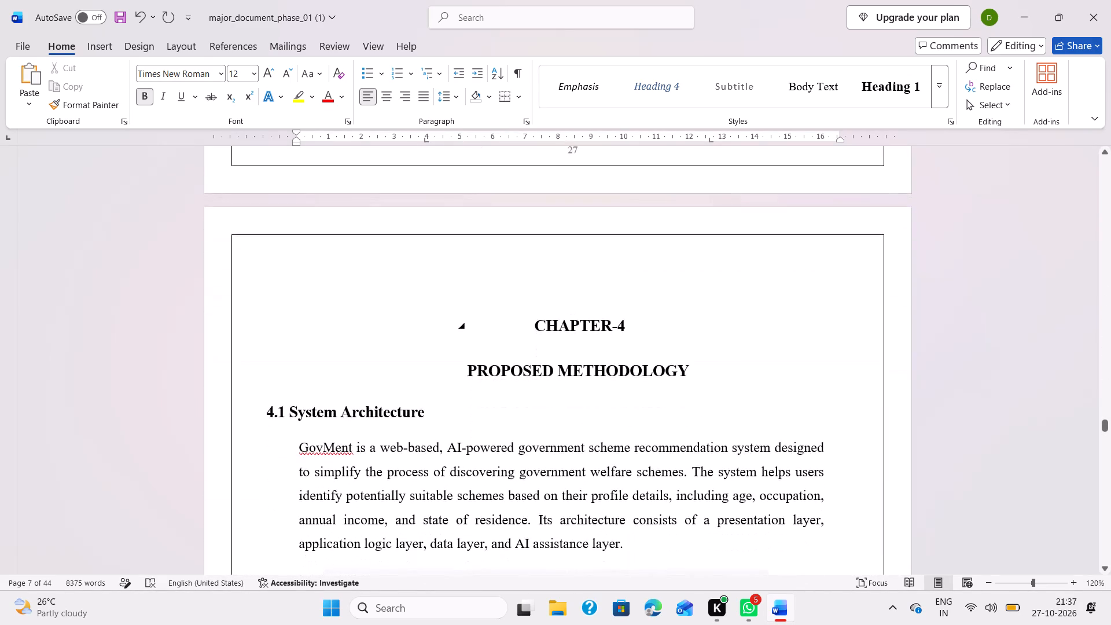
{"action": "scroll", "coordinate": [656, 323], "scroll_direction": "down", "scroll_amount": 1}
{"action": "scroll", "coordinate": [590, 344], "scroll_direction": "down", "scroll_amount": 3}
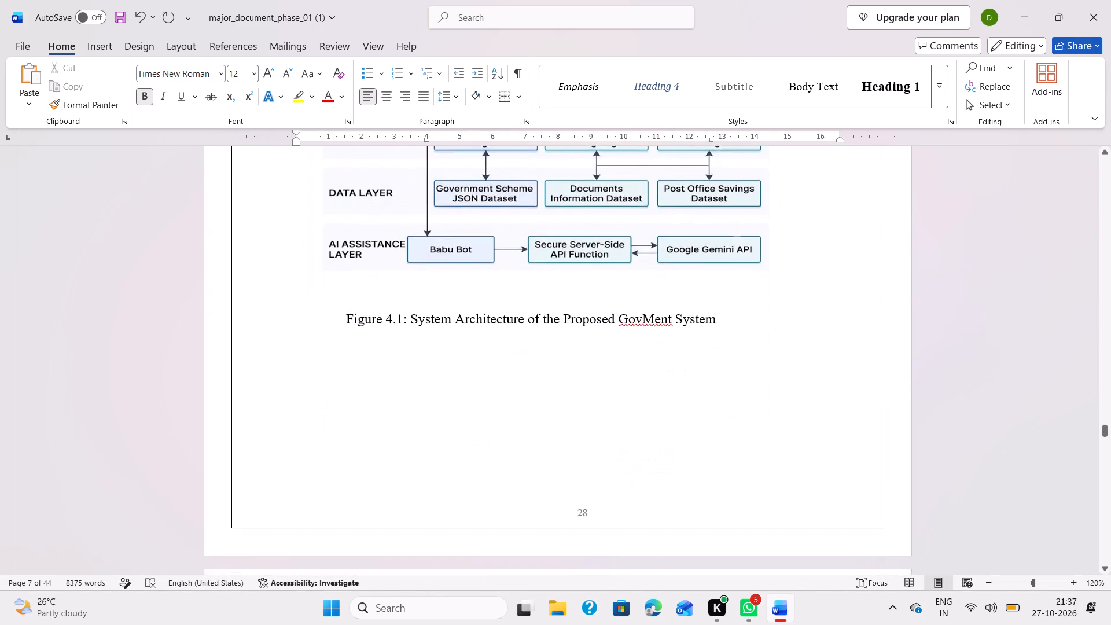
{"action": "scroll", "coordinate": [590, 344], "scroll_direction": "down", "scroll_amount": 7}
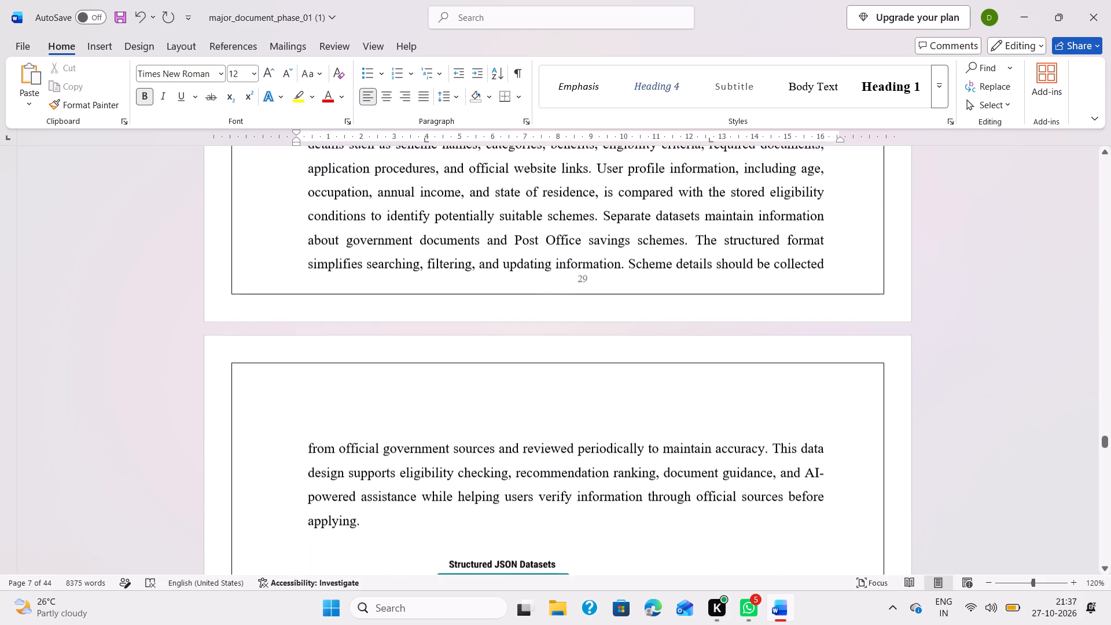
{"action": "scroll", "coordinate": [590, 344], "scroll_direction": "down", "scroll_amount": 4}
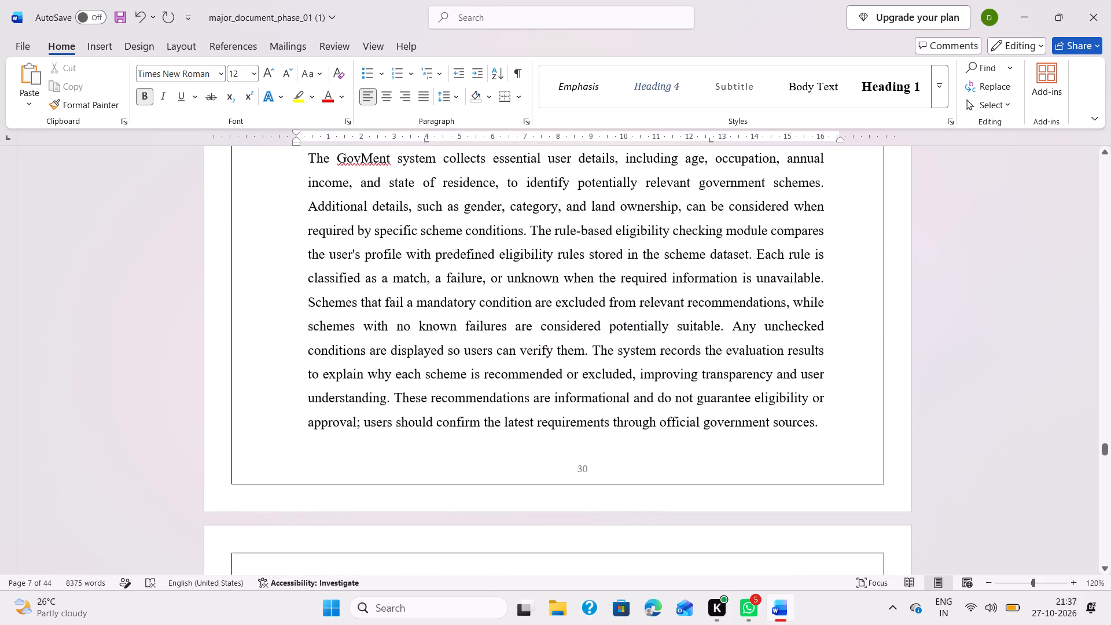
Recheck the pages on which 4.2 Development Approach and 4.3 Data Design begin.
{"action": "scroll", "coordinate": [590, 344], "scroll_direction": "up", "scroll_amount": 5}
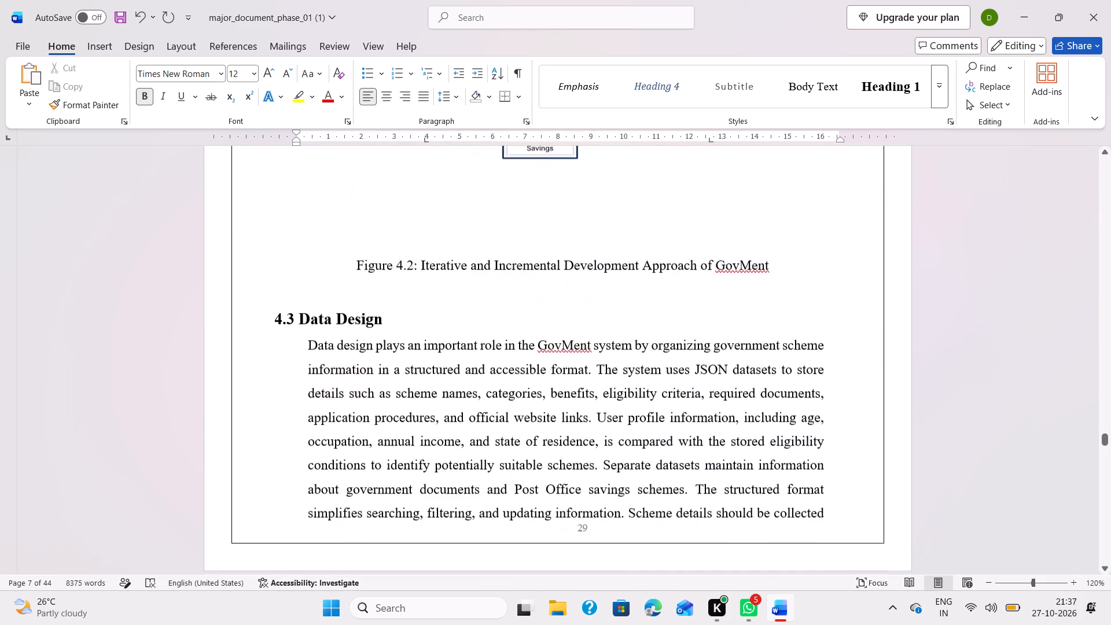
{"action": "scroll", "coordinate": [590, 344], "scroll_direction": "up", "scroll_amount": 3}
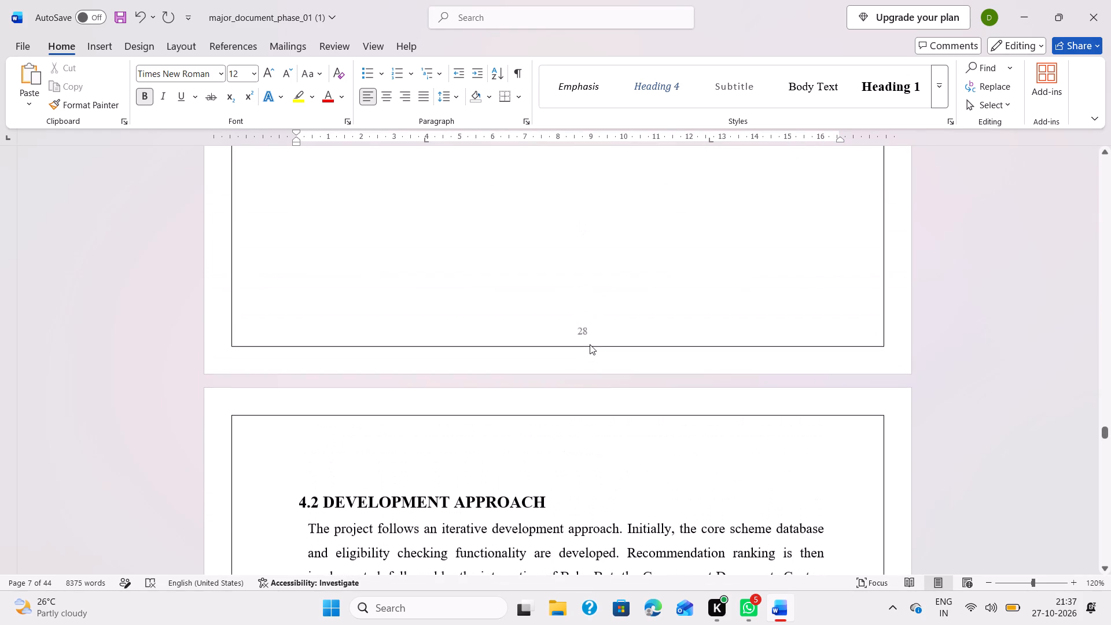
{"action": "scroll", "coordinate": [590, 344], "scroll_direction": "up", "scroll_amount": 1}
{"action": "scroll", "coordinate": [590, 344], "scroll_direction": "down", "scroll_amount": 5}
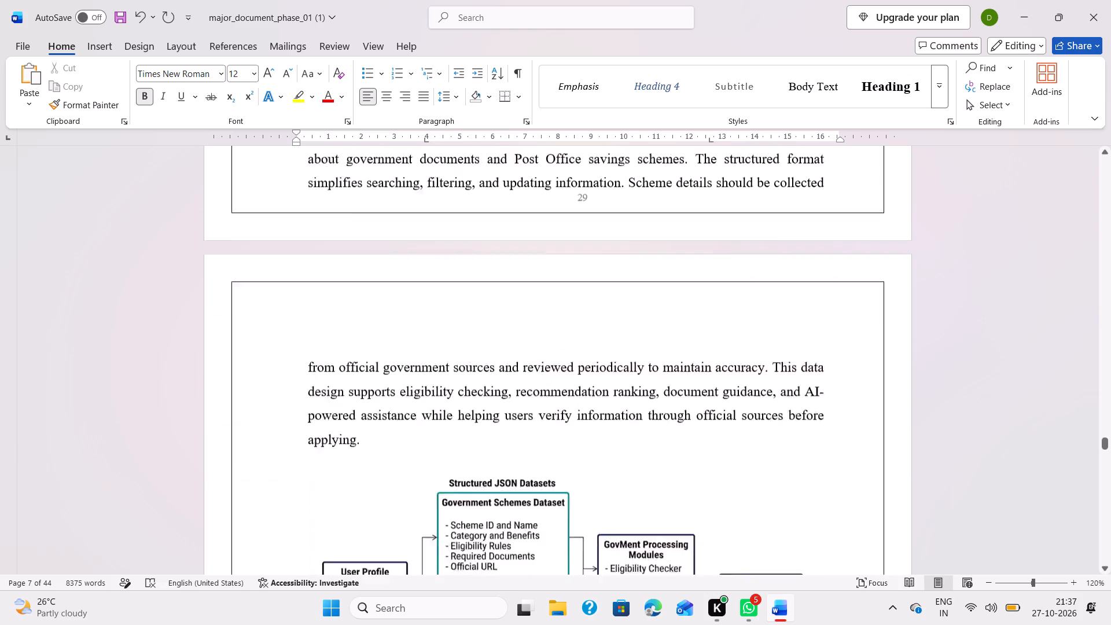
{"action": "scroll", "coordinate": [590, 344], "scroll_direction": "down", "scroll_amount": 1}
Set the Table of Contents page numbers of 4.1 System Architecture to 28, 4.2 Development Approach to 29 and 4.3 Data Design to 29.
{"action": "scroll", "coordinate": [590, 344], "scroll_direction": "up", "scroll_amount": 18}
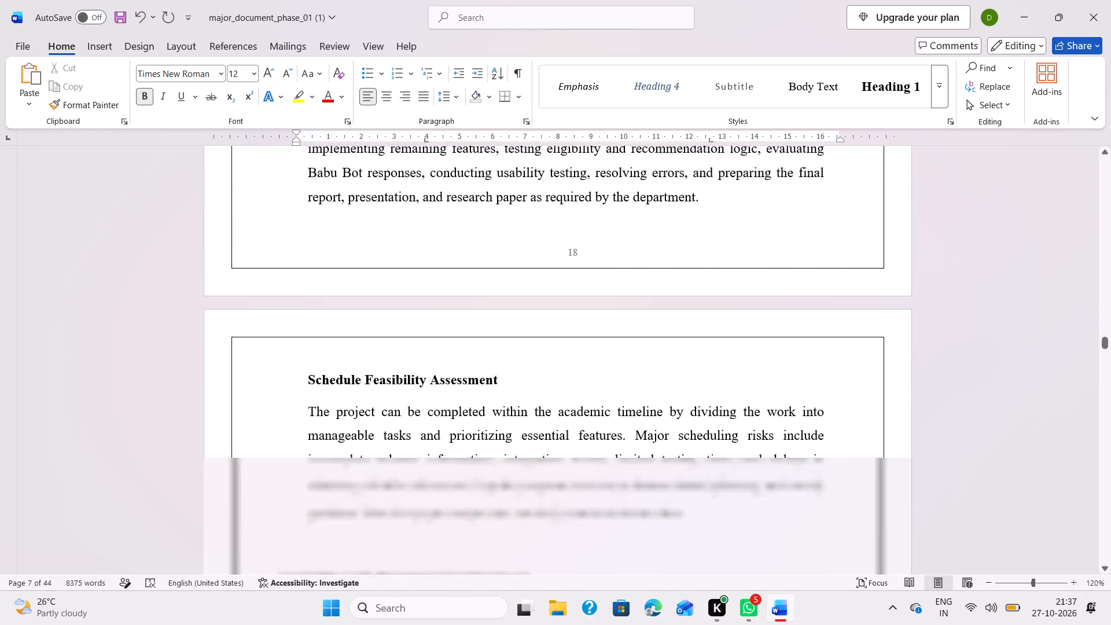
{"action": "scroll", "coordinate": [590, 344], "scroll_direction": "up", "scroll_amount": 7}
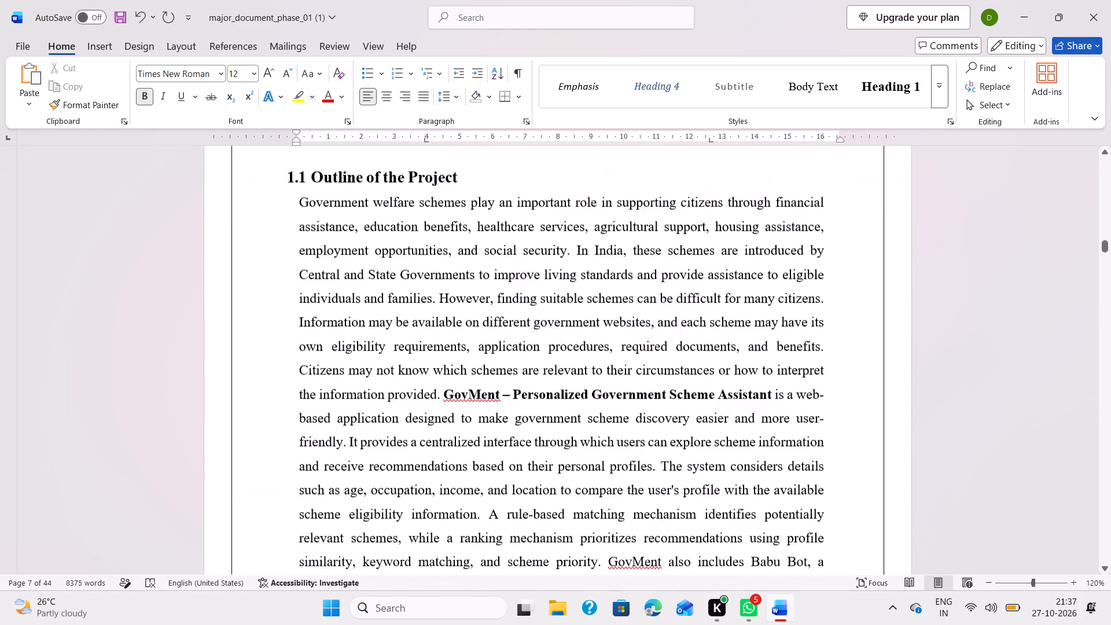
{"action": "scroll", "coordinate": [590, 344], "scroll_direction": "up", "scroll_amount": 3}
{"action": "key", "text": "BackSpace"}
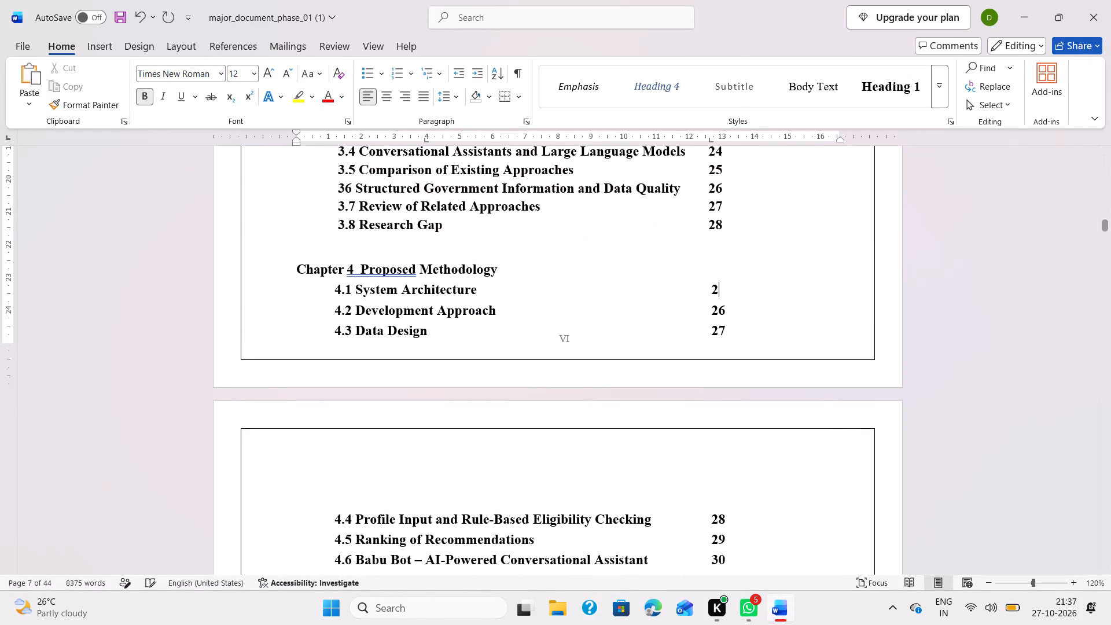
{"action": "key", "text": "8"}
{"action": "key", "text": "Down"}
{"action": "key", "text": "BackSpace"}
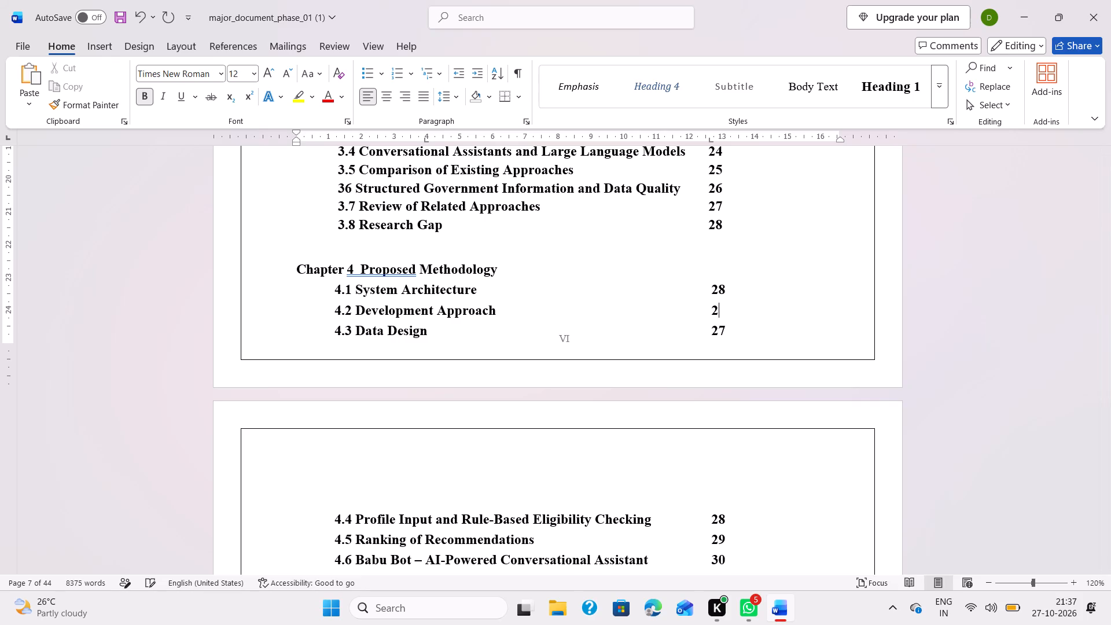
{"action": "key", "text": "9"}
{"action": "key", "text": "Down"}
{"action": "key", "text": "BackSpace"}
{"action": "key", "text": "9"}
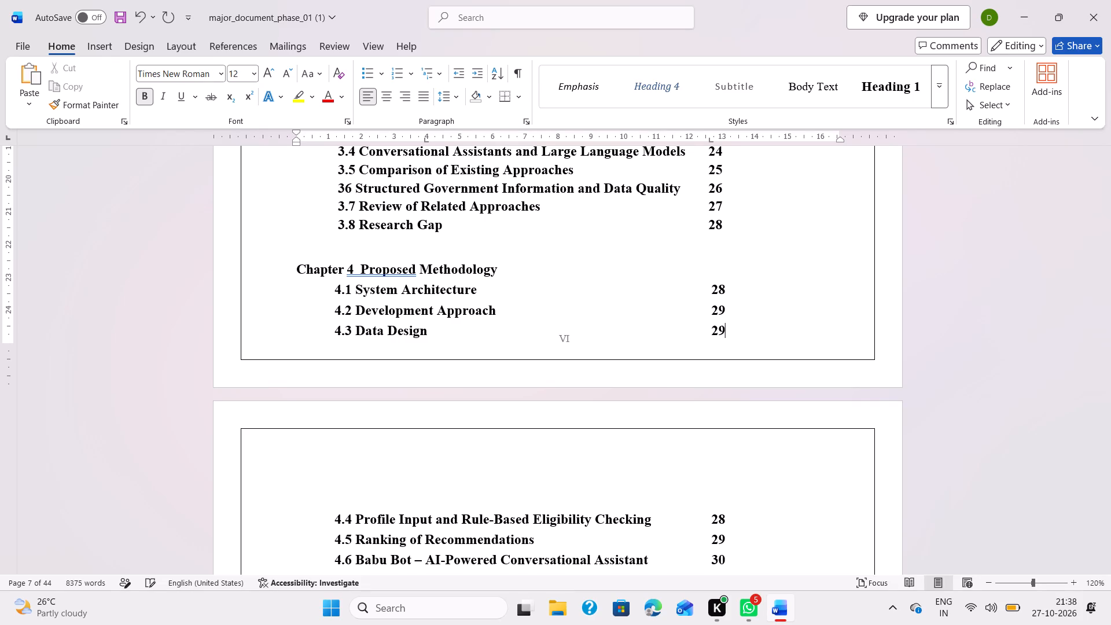
Place the cursor after the Table of Contents page number of 4.4 Profile Input and Rule-Based Eligibility Checking.
{"action": "key", "text": "Down"}
{"action": "key", "text": "Down"}
{"action": "key", "text": "Up"}
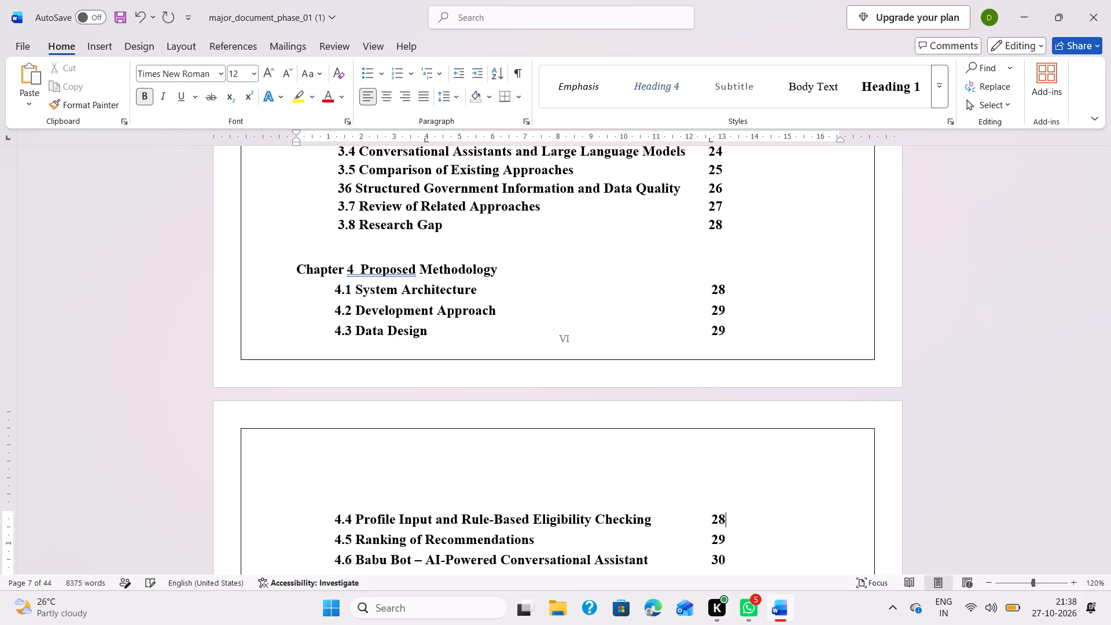
Set the Table of Contents page number of 4.4 Profile Input and Rule-Based Eligibility Checking to 30.
{"action": "key", "text": "BackSpace"}
{"action": "key", "text": "BackSpace"}
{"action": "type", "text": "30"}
Review the remaining Table of Contents entries and go through the report body towards Chapter 4 to check where its next sections begin.
{"action": "scroll", "coordinate": [590, 344], "scroll_direction": "down", "scroll_amount": 1}
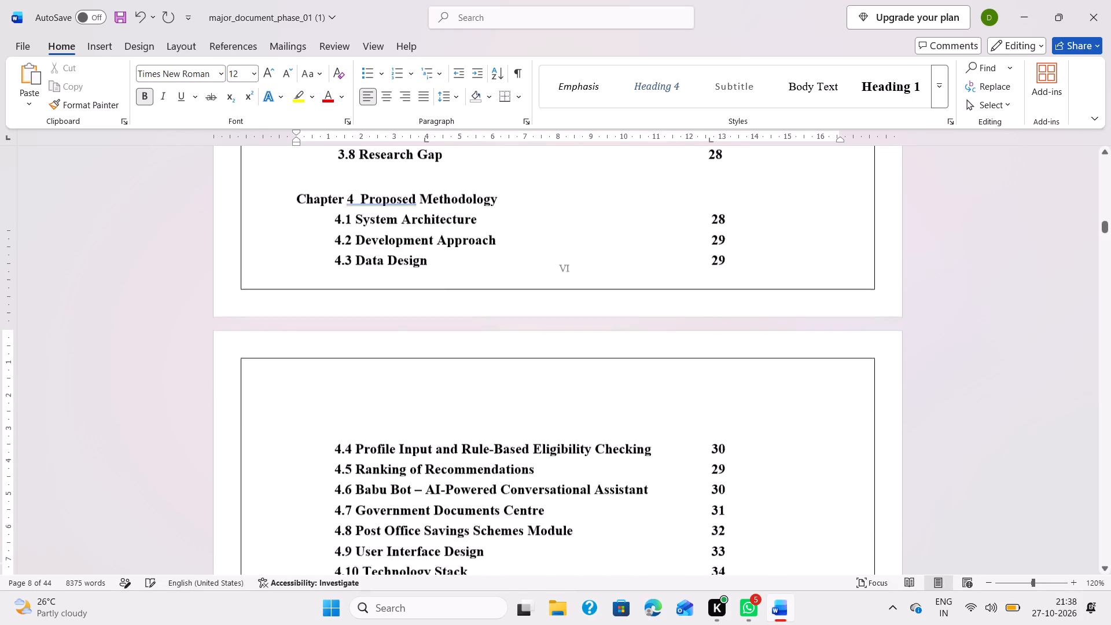
{"action": "scroll", "coordinate": [718, 381], "scroll_direction": "down", "scroll_amount": 1}
{"action": "scroll", "coordinate": [763, 345], "scroll_direction": "up", "scroll_amount": 1}
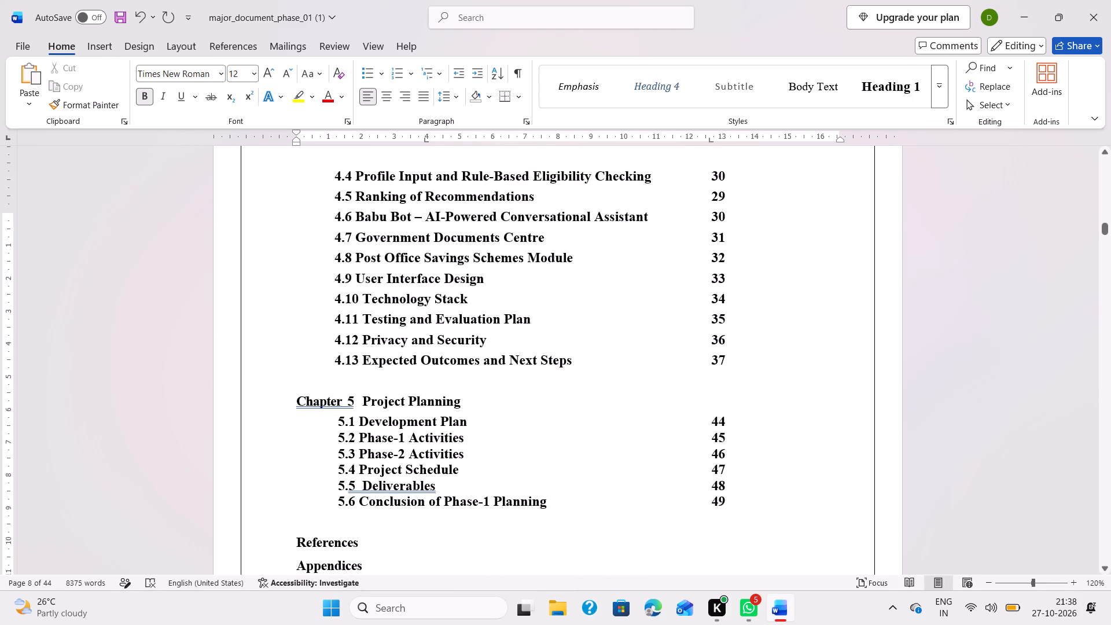
{"action": "scroll", "coordinate": [763, 345], "scroll_direction": "up", "scroll_amount": 1}
{"action": "scroll", "coordinate": [745, 328], "scroll_direction": "down", "scroll_amount": 9}
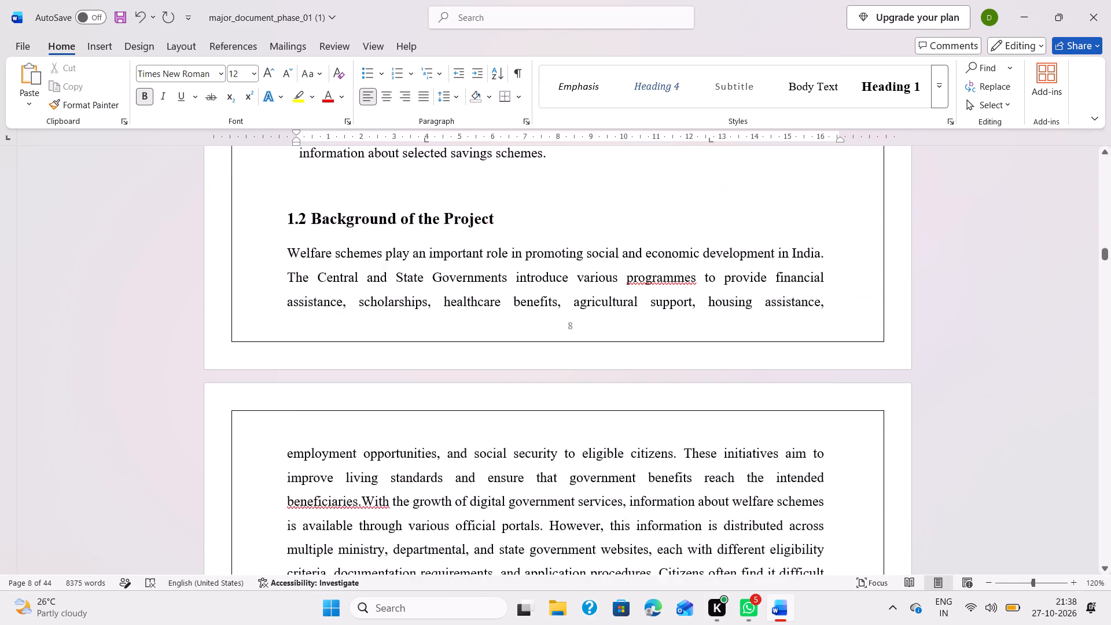
{"action": "scroll", "coordinate": [745, 328], "scroll_direction": "down", "scroll_amount": 13}
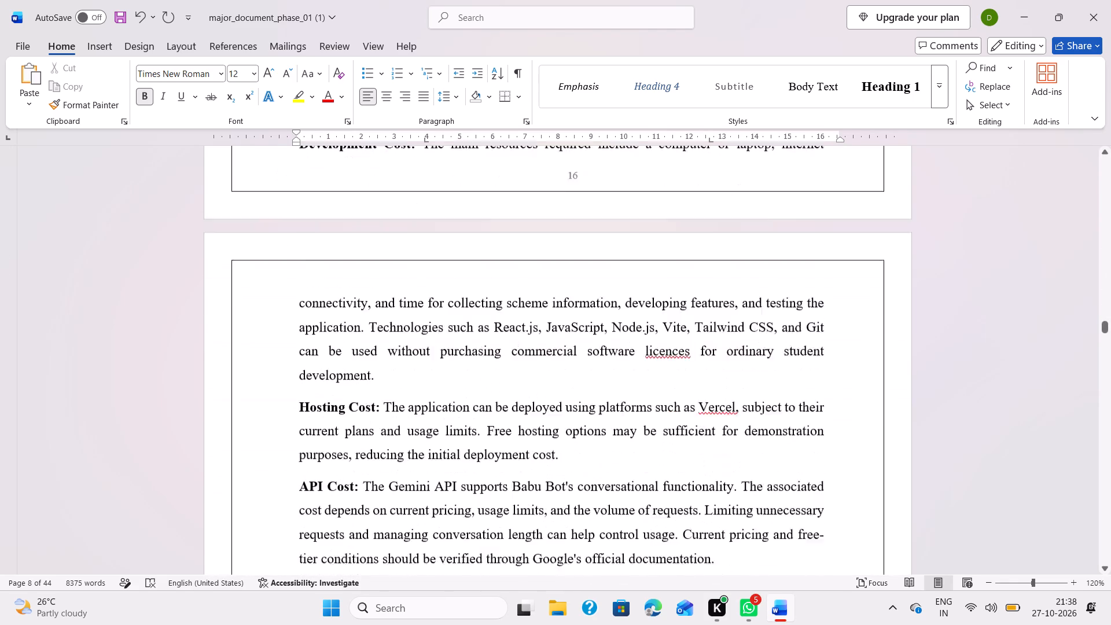
{"action": "scroll", "coordinate": [745, 328], "scroll_direction": "down", "scroll_amount": 11}
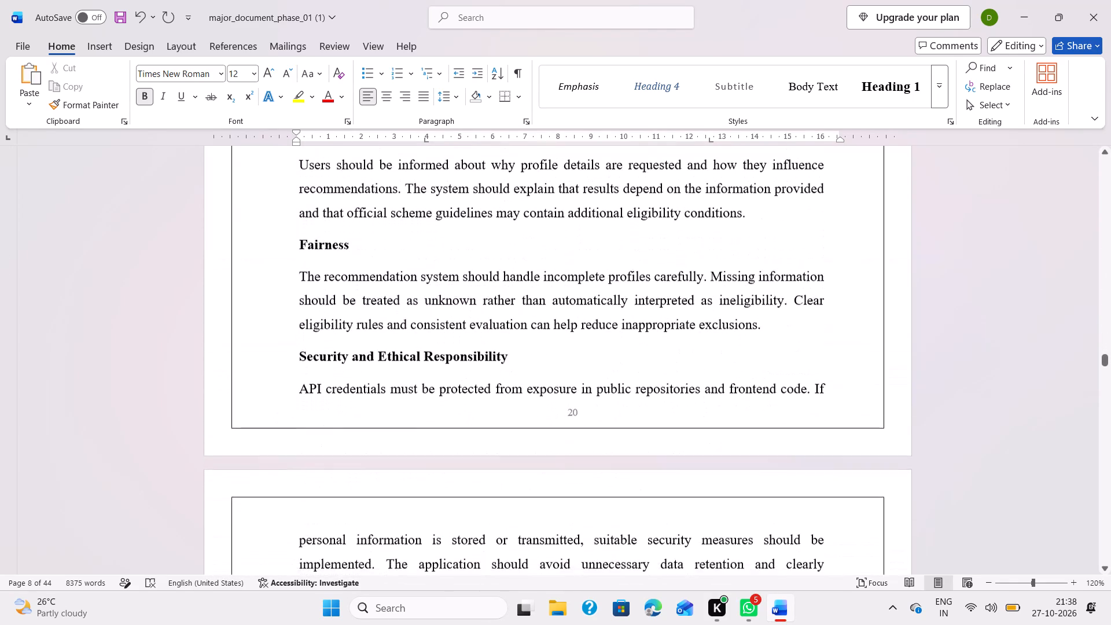
{"action": "scroll", "coordinate": [745, 328], "scroll_direction": "down", "scroll_amount": 1}
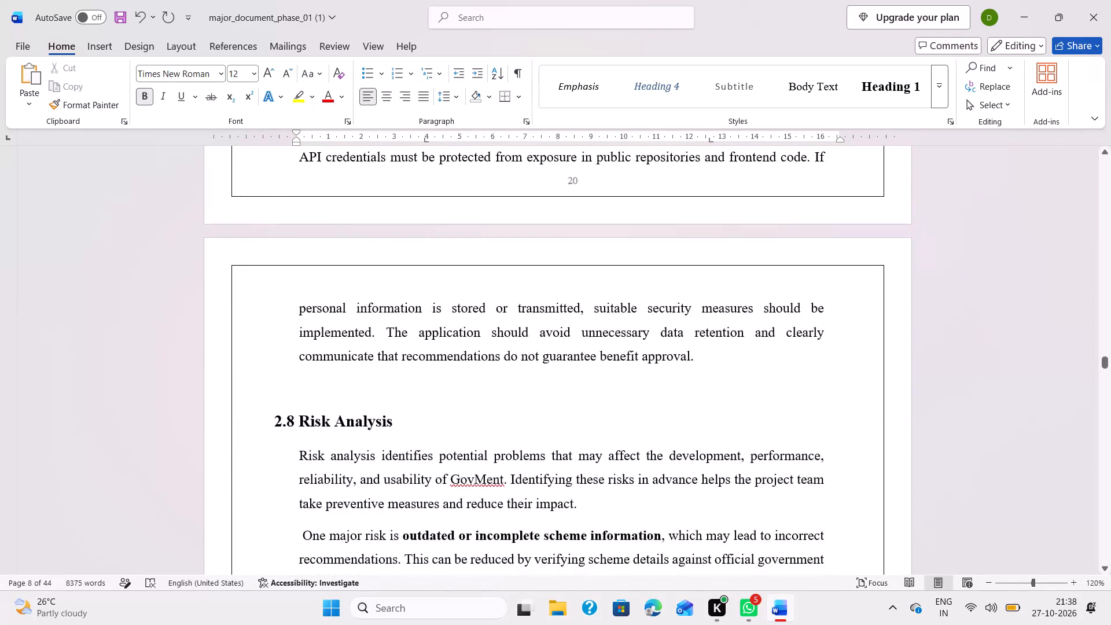
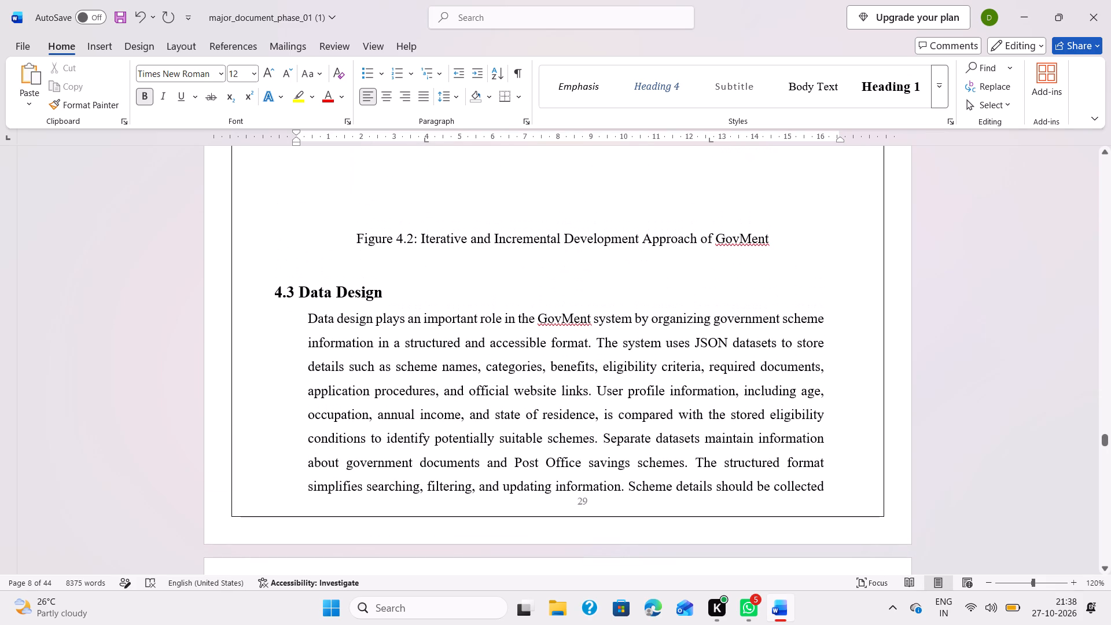
{"action": "scroll", "coordinate": [483, 276], "scroll_direction": "down", "scroll_amount": 1}
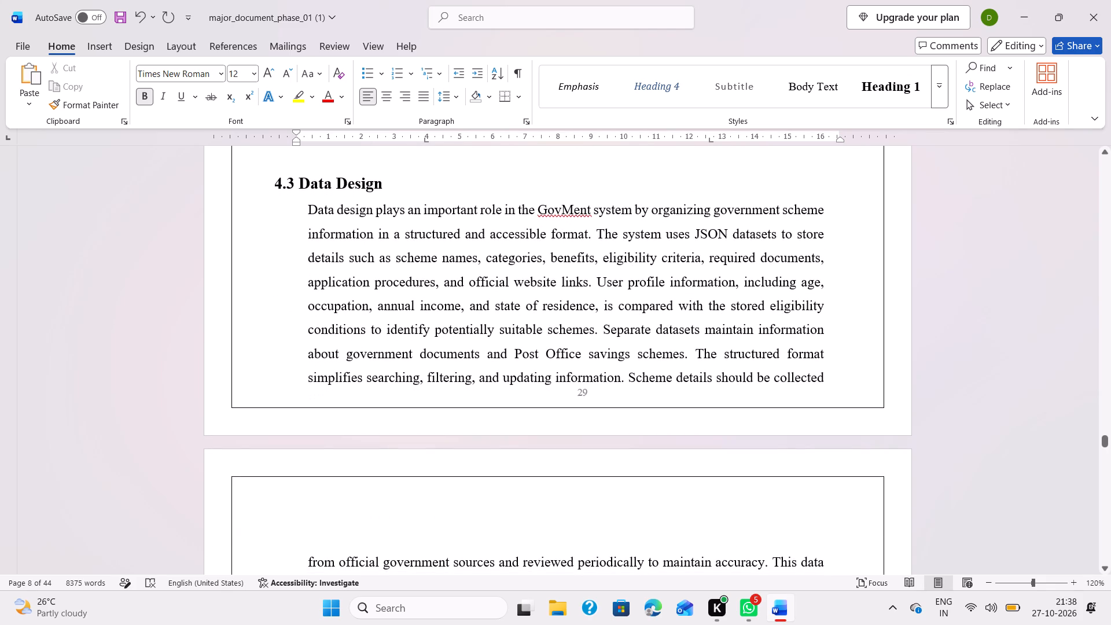
{"action": "scroll", "coordinate": [598, 306], "scroll_direction": "up", "scroll_amount": 1}
{"action": "scroll", "coordinate": [598, 306], "scroll_direction": "down", "scroll_amount": 1}
{"action": "scroll", "coordinate": [598, 306], "scroll_direction": "up", "scroll_amount": 1}
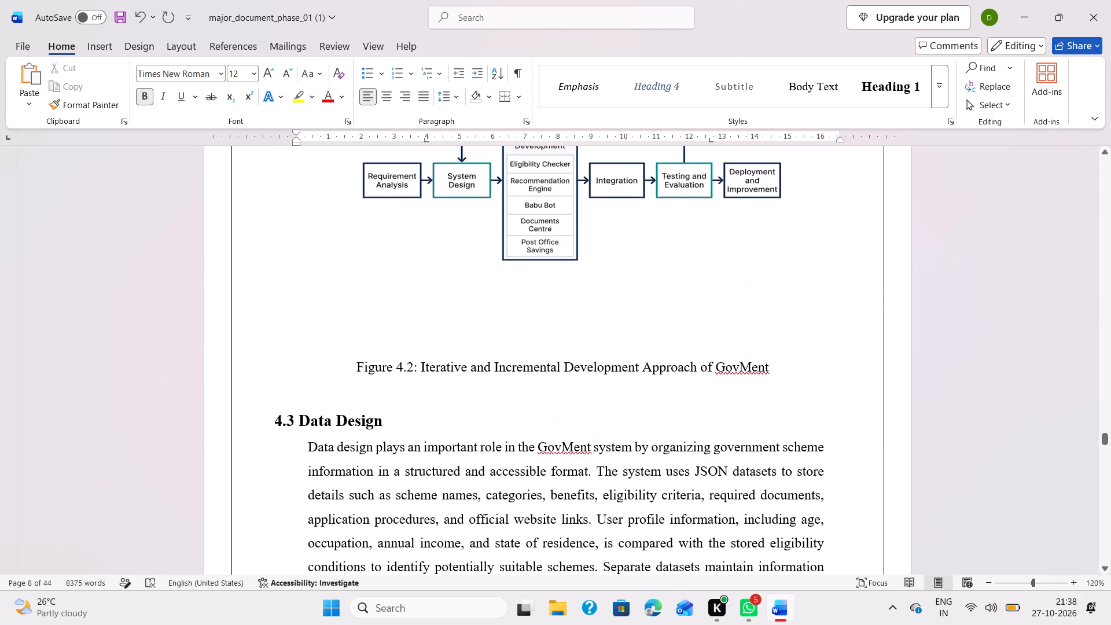
{"action": "scroll", "coordinate": [505, 323], "scroll_direction": "up", "scroll_amount": 1}
{"action": "scroll", "coordinate": [505, 323], "scroll_direction": "down", "scroll_amount": 4}
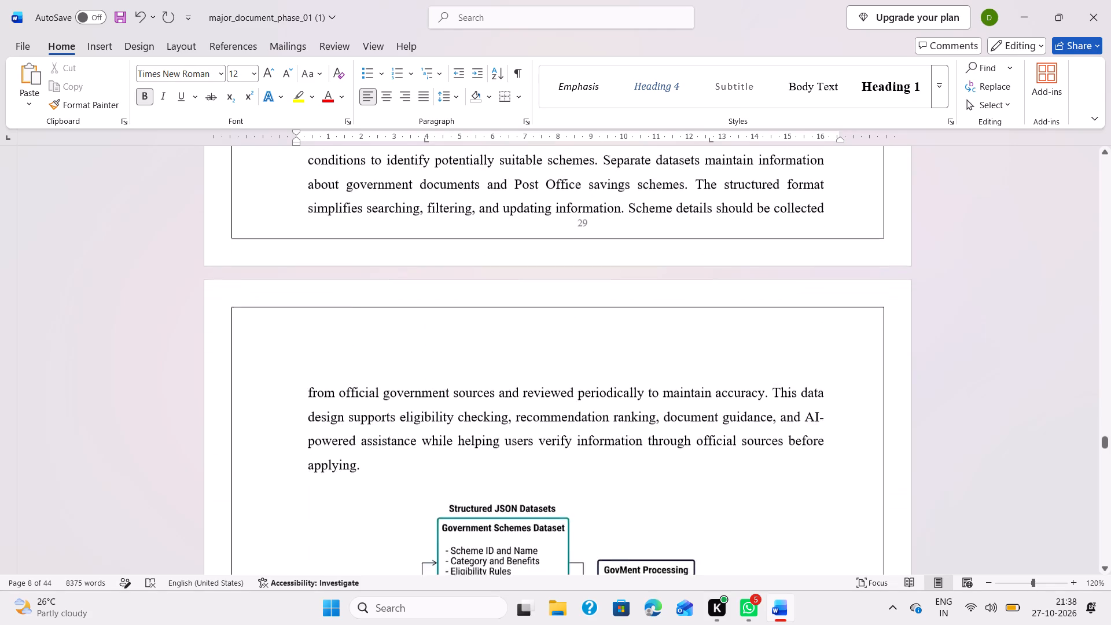
{"action": "scroll", "coordinate": [505, 323], "scroll_direction": "down", "scroll_amount": 3}
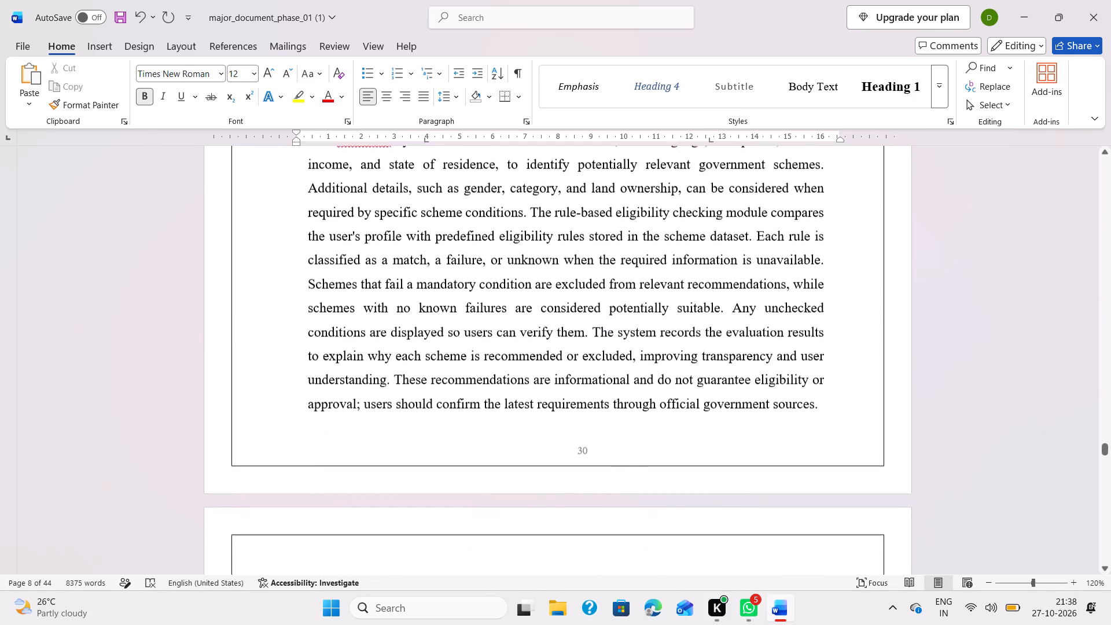
Return to the Table of Contents and review the Chapter 4 page numbers from 4.4 Profile Input and Rule-Based Eligibility Checking onward.
{"action": "scroll", "coordinate": [505, 323], "scroll_direction": "up", "scroll_amount": 1}
{"action": "scroll", "coordinate": [556, 306], "scroll_direction": "up", "scroll_amount": 6}
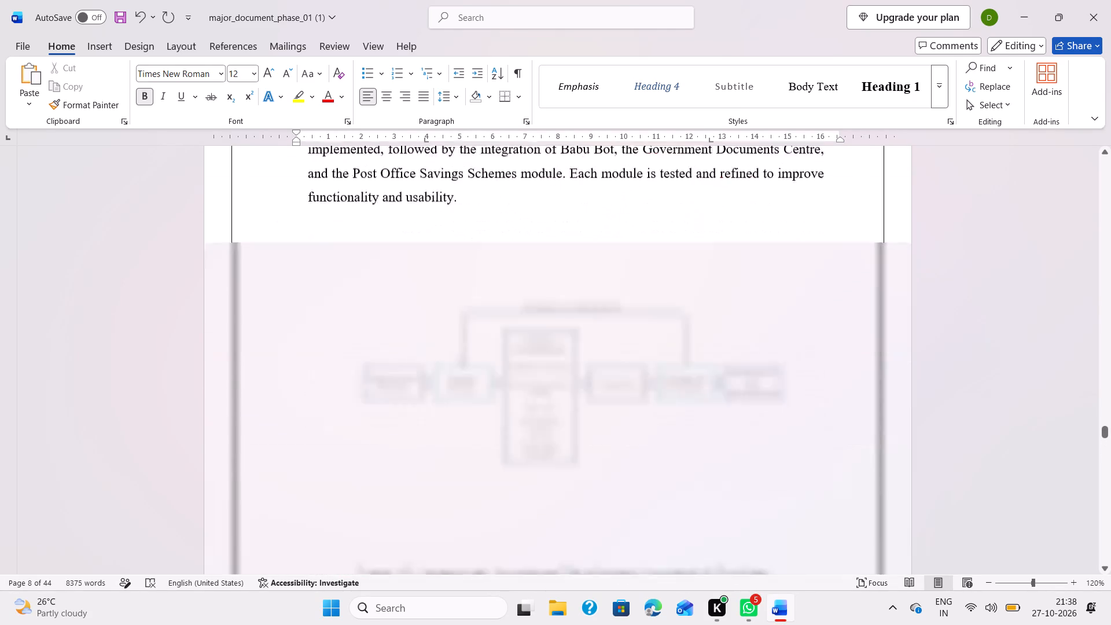
{"action": "scroll", "coordinate": [556, 306], "scroll_direction": "up", "scroll_amount": 18}
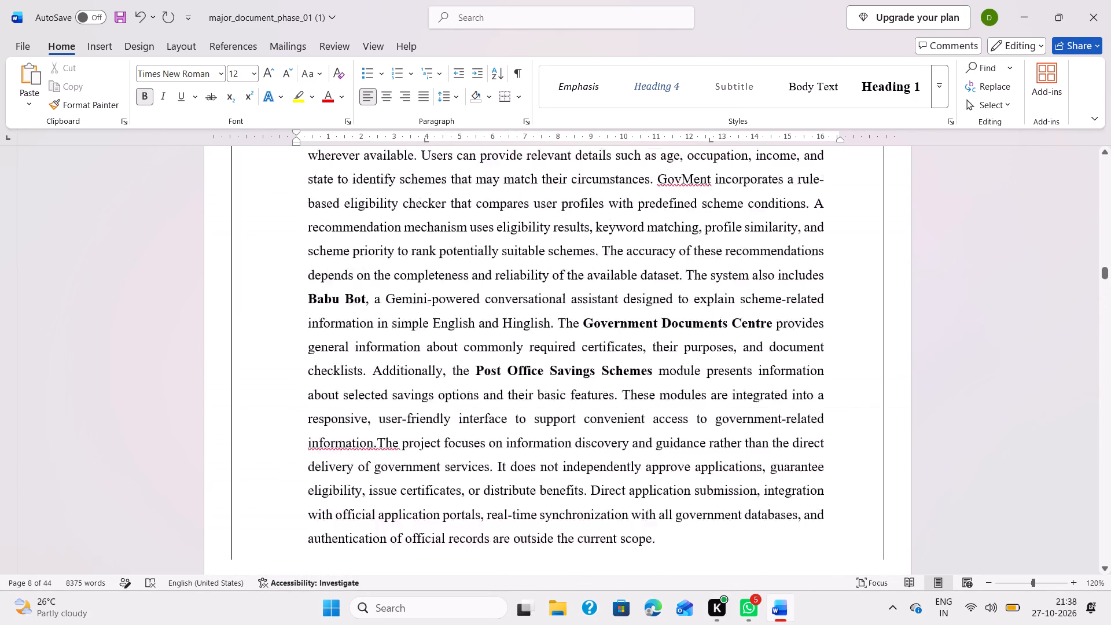
{"action": "scroll", "coordinate": [556, 306], "scroll_direction": "up", "scroll_amount": 8}
{"action": "scroll", "coordinate": [556, 306], "scroll_direction": "down", "scroll_amount": 5}
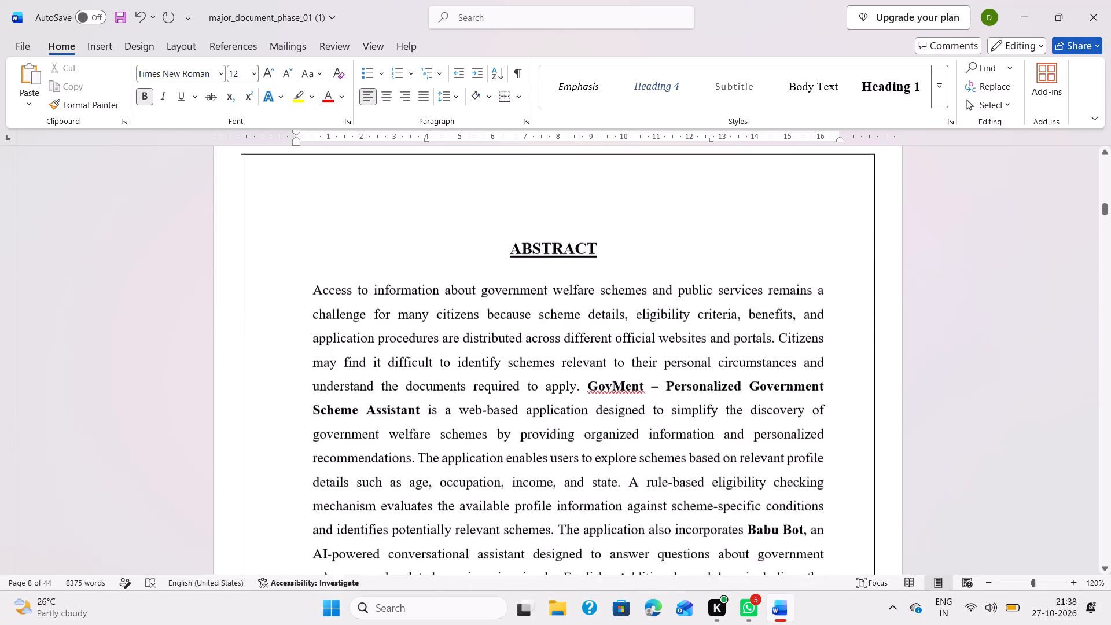
{"action": "scroll", "coordinate": [556, 306], "scroll_direction": "down", "scroll_amount": 5}
{"action": "scroll", "coordinate": [556, 306], "scroll_direction": "up", "scroll_amount": 2}
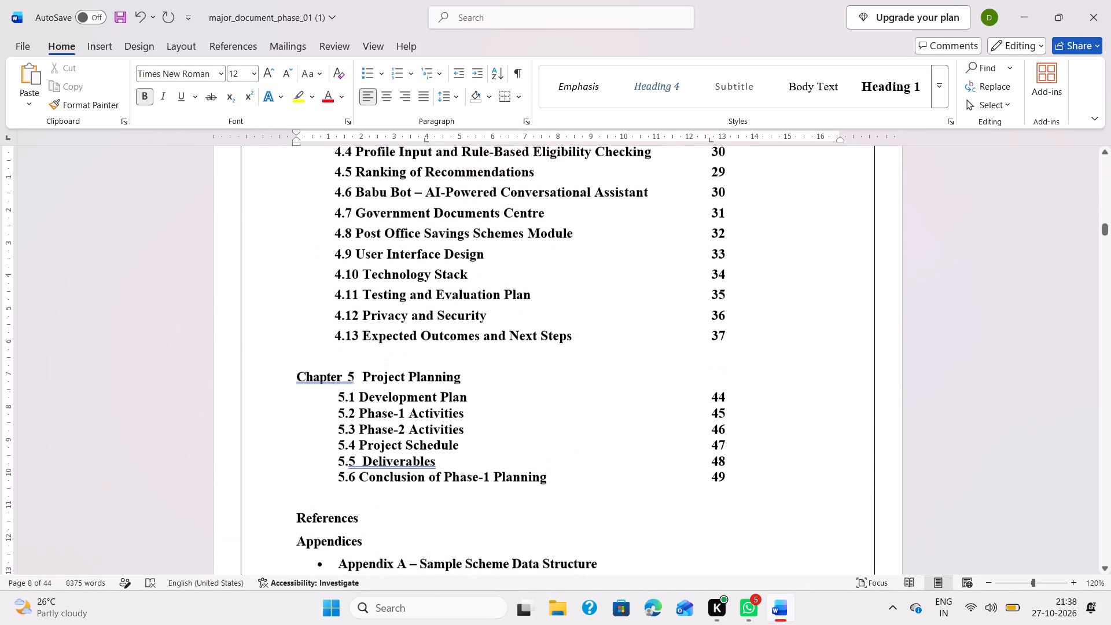
{"action": "scroll", "coordinate": [556, 306], "scroll_direction": "up", "scroll_amount": 1}
{"action": "scroll", "coordinate": [635, 338], "scroll_direction": "up", "scroll_amount": 1}
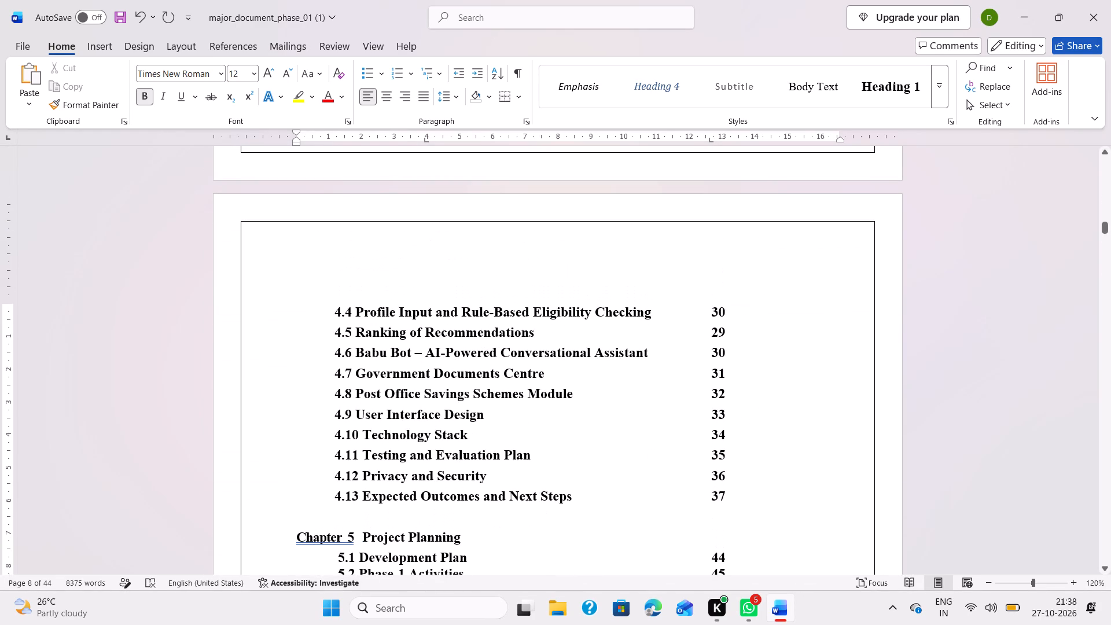
Set the Table of Contents page number of 4.5 Ranking of Recommendations to 31.
{"action": "left_click", "coordinate": [735, 330]}
{"action": "key", "text": "BackSpace"}
{"action": "key", "text": "BackSpace"}
{"action": "type", "text": "31"}
Place the cursor after the 4.6 Table of Contents page number, and check on which pages sections 4.5 to 4.8 begin.
{"action": "scroll", "coordinate": [735, 330], "scroll_direction": "down", "scroll_amount": 1}
{"action": "left_click", "coordinate": [729, 316]}
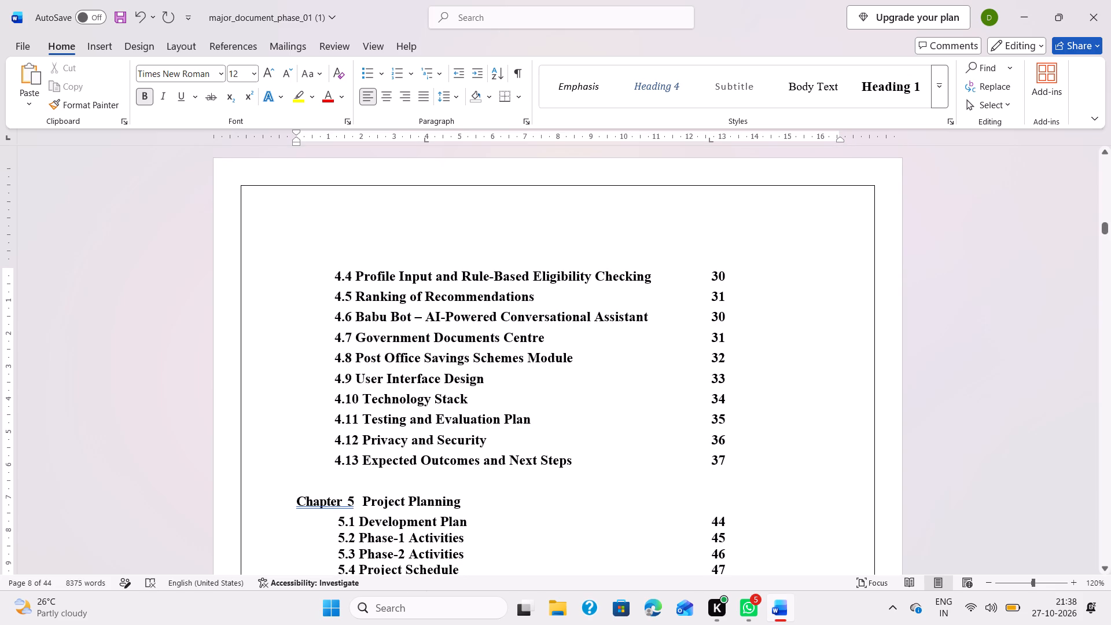
{"action": "scroll", "coordinate": [729, 316], "scroll_direction": "down", "scroll_amount": 15}
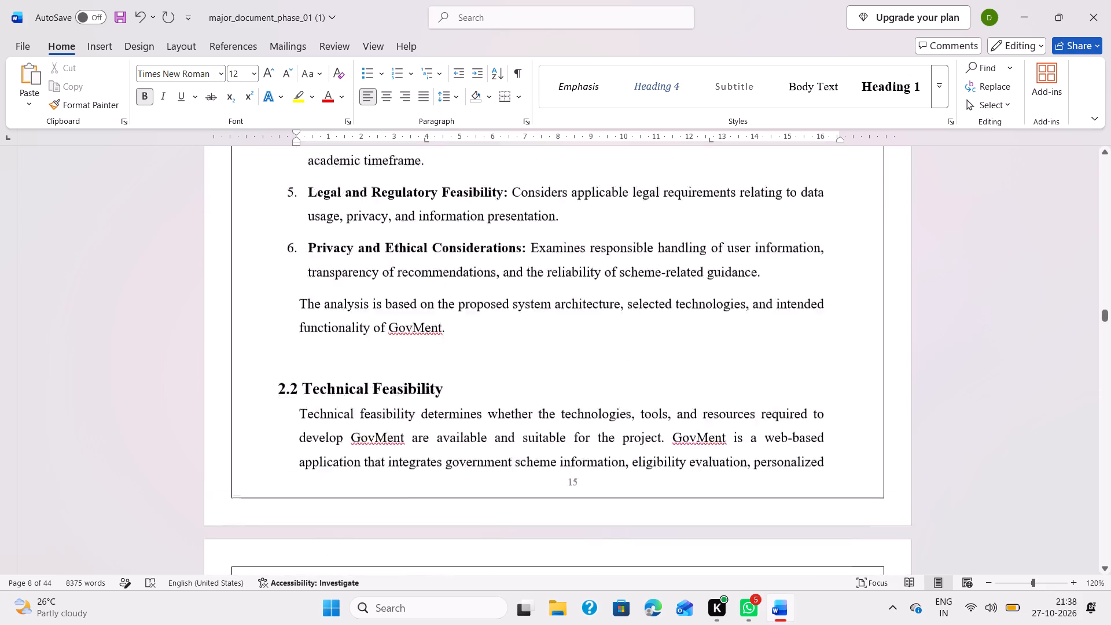
{"action": "scroll", "coordinate": [729, 316], "scroll_direction": "down", "scroll_amount": 11}
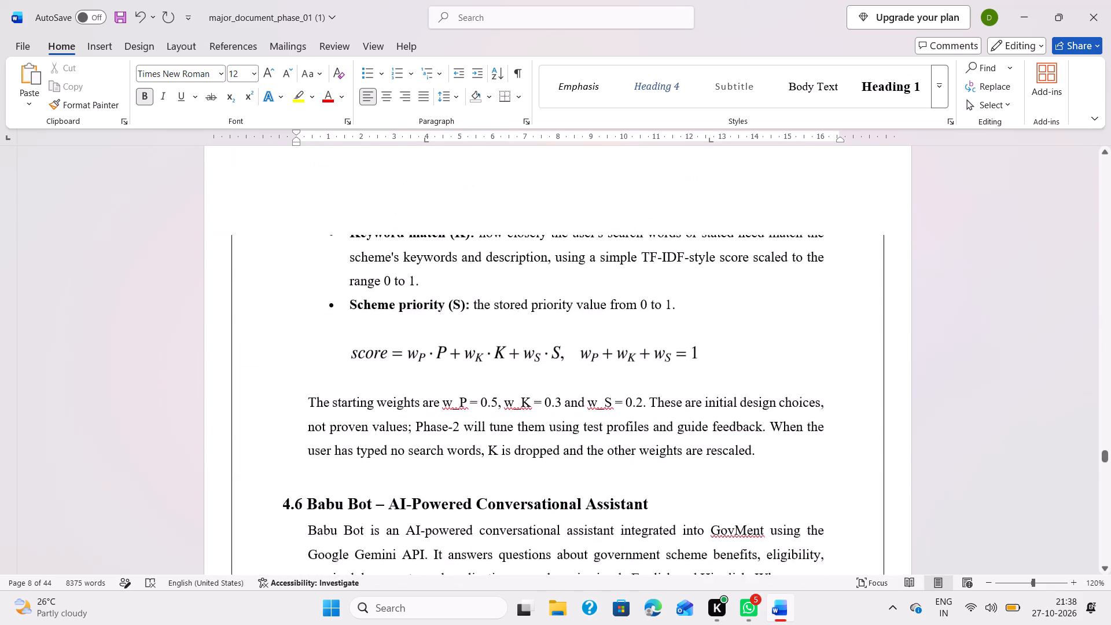
{"action": "scroll", "coordinate": [729, 316], "scroll_direction": "down", "scroll_amount": 1}
{"action": "scroll", "coordinate": [729, 316], "scroll_direction": "up", "scroll_amount": 6}
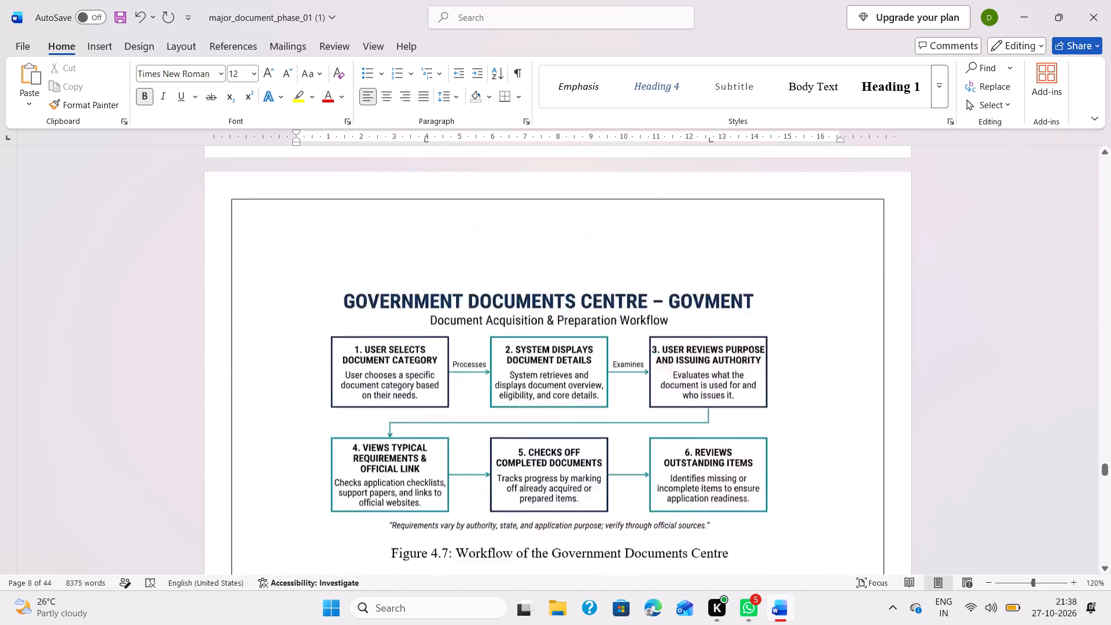
{"action": "scroll", "coordinate": [729, 316], "scroll_direction": "up", "scroll_amount": 7}
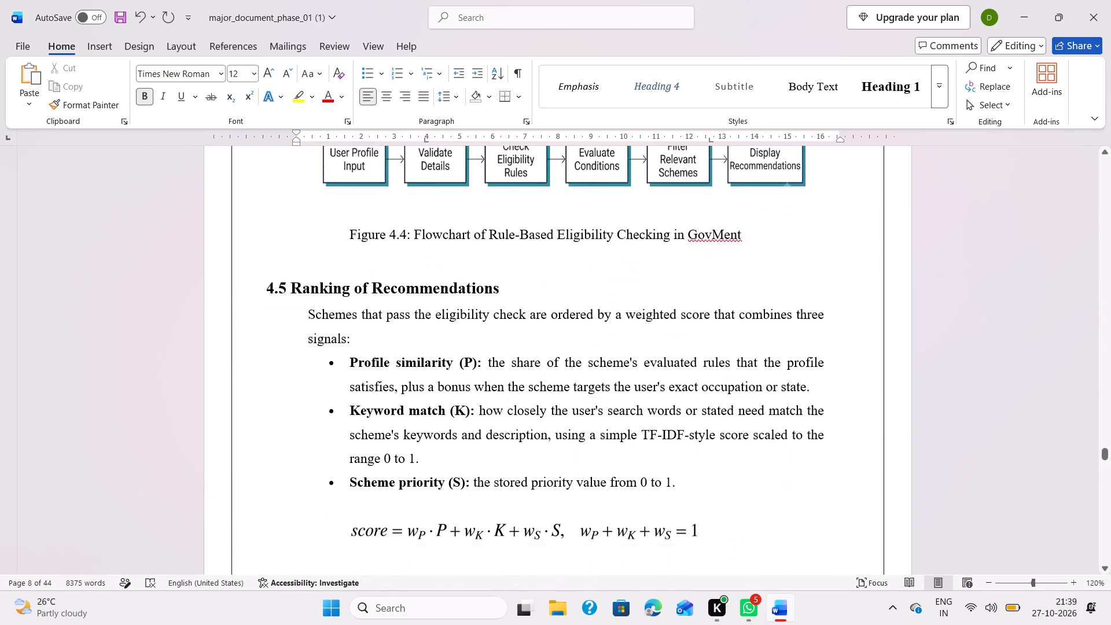
{"action": "scroll", "coordinate": [729, 316], "scroll_direction": "up", "scroll_amount": 2}
{"action": "scroll", "coordinate": [729, 316], "scroll_direction": "down", "scroll_amount": 3}
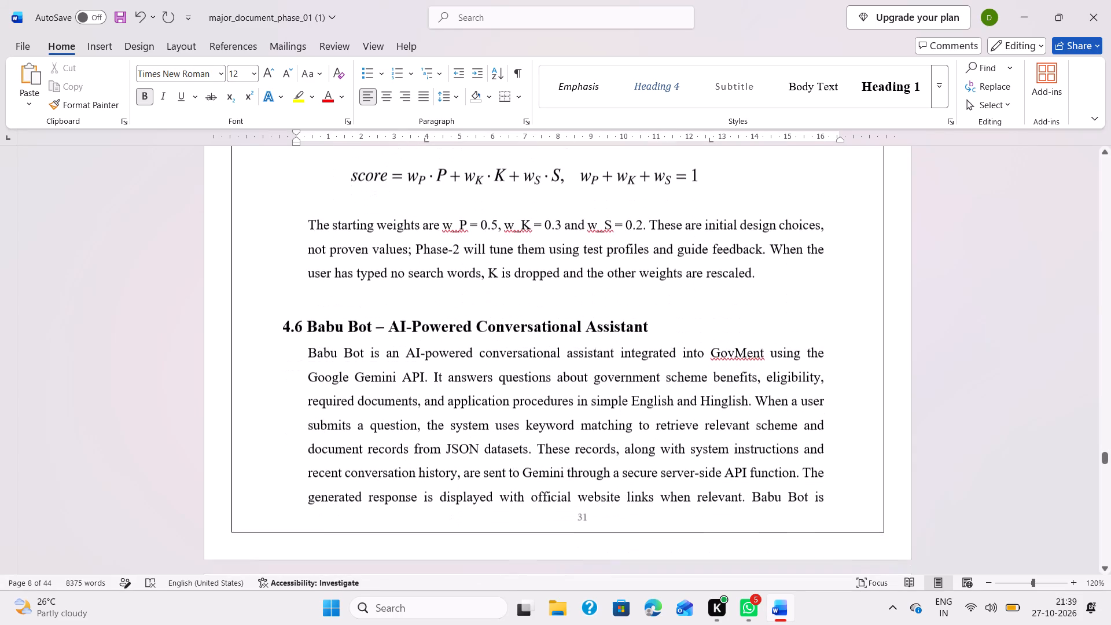
{"action": "scroll", "coordinate": [729, 316], "scroll_direction": "down", "scroll_amount": 6}
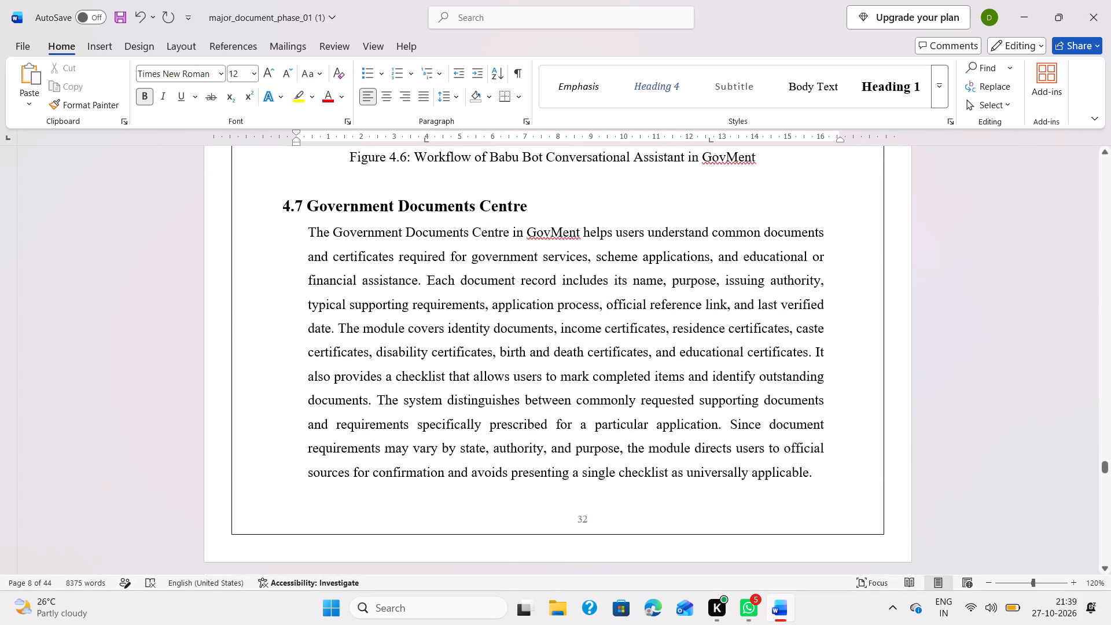
{"action": "scroll", "coordinate": [729, 316], "scroll_direction": "down", "scroll_amount": 4}
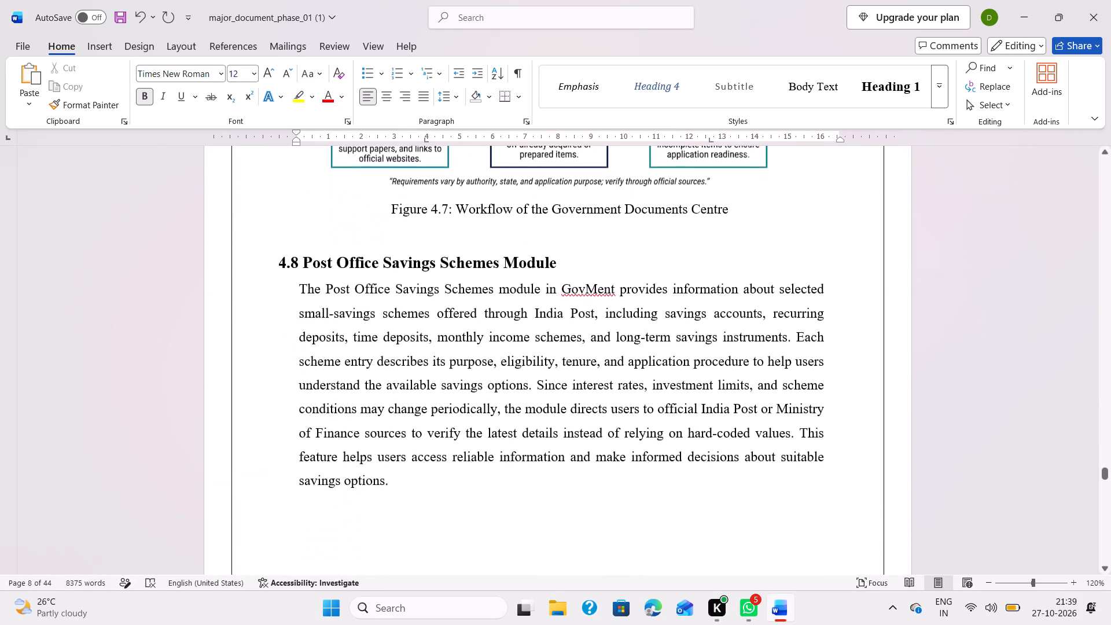
Recheck the page on which 4.6 Babu Bot – AI-Powered Conversational Assistant begins, and return to its Table of Contents entry.
{"action": "scroll", "coordinate": [729, 316], "scroll_direction": "up", "scroll_amount": 9}
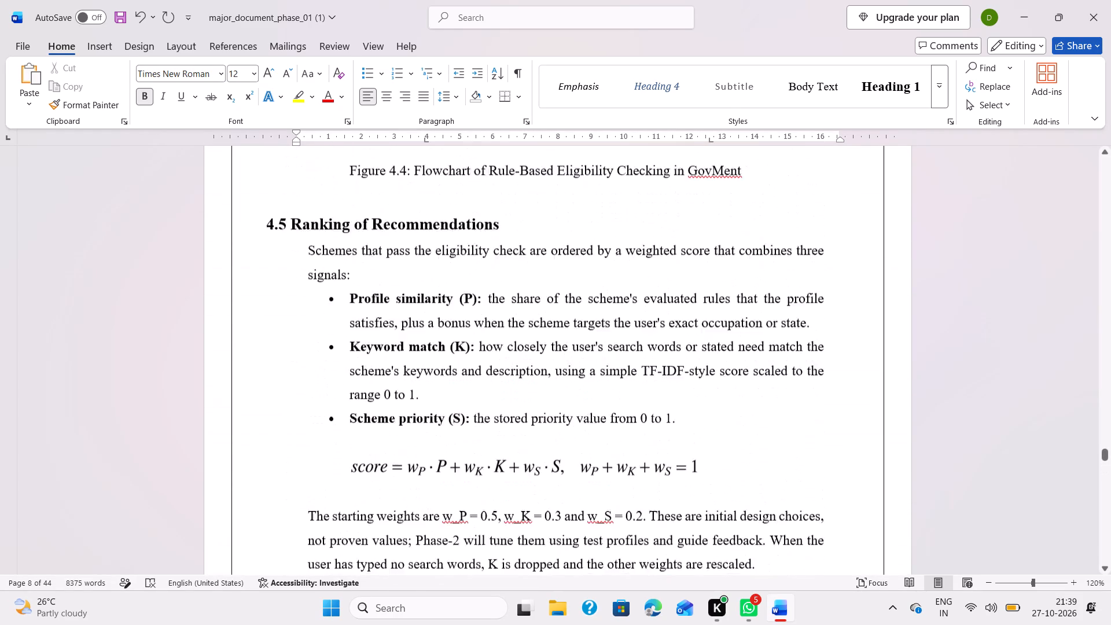
{"action": "scroll", "coordinate": [729, 316], "scroll_direction": "up", "scroll_amount": 1}
{"action": "scroll", "coordinate": [729, 316], "scroll_direction": "down", "scroll_amount": 2}
{"action": "scroll", "coordinate": [729, 316], "scroll_direction": "up", "scroll_amount": 1}
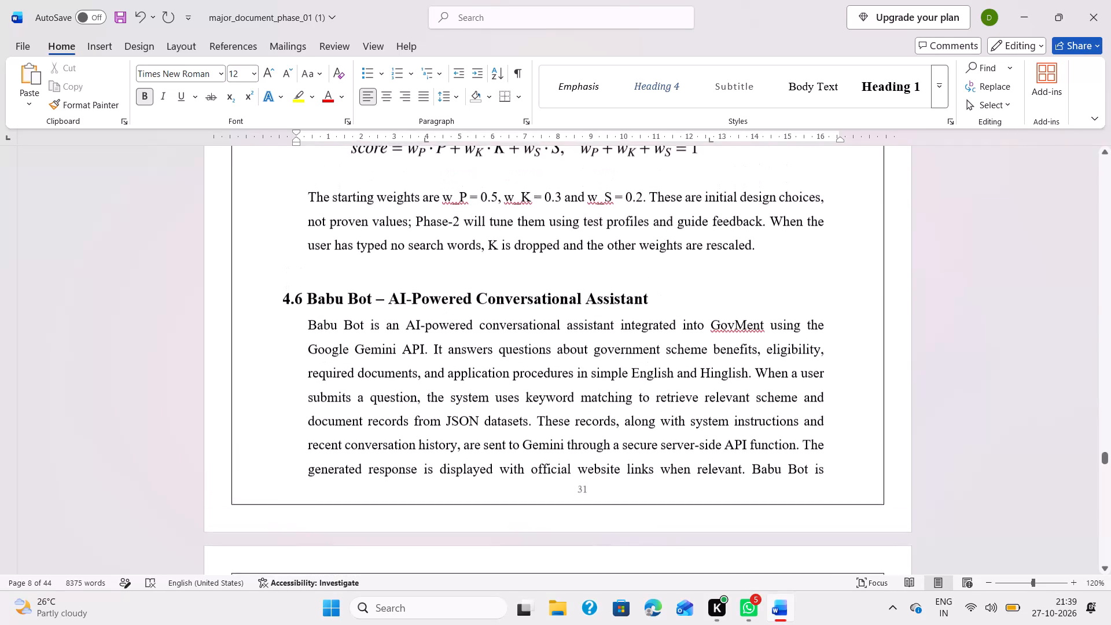
{"action": "scroll", "coordinate": [729, 316], "scroll_direction": "down", "scroll_amount": 7}
{"action": "scroll", "coordinate": [729, 316], "scroll_direction": "up", "scroll_amount": 1}
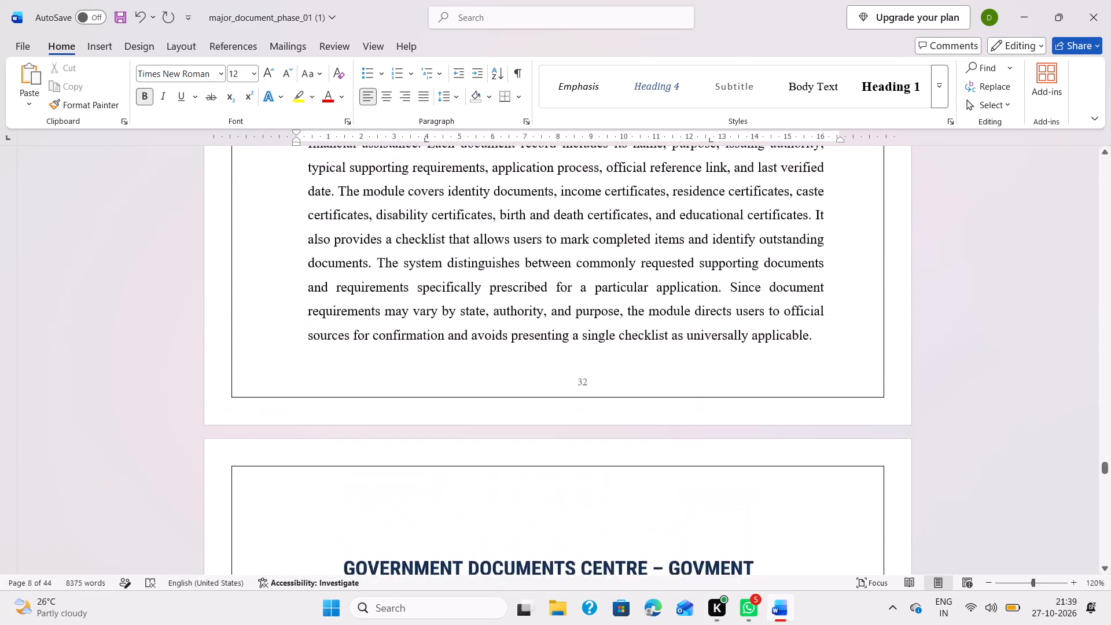
{"action": "scroll", "coordinate": [729, 316], "scroll_direction": "up", "scroll_amount": 20}
{"action": "scroll", "coordinate": [729, 316], "scroll_direction": "up", "scroll_amount": 3}
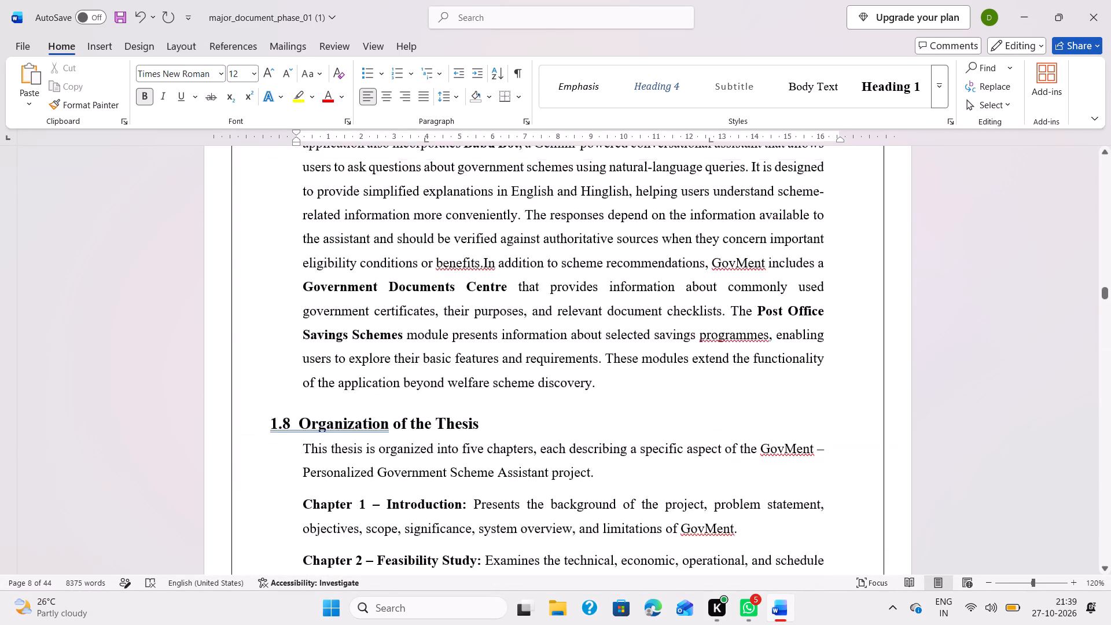
{"action": "scroll", "coordinate": [729, 316], "scroll_direction": "up", "scroll_amount": 18}
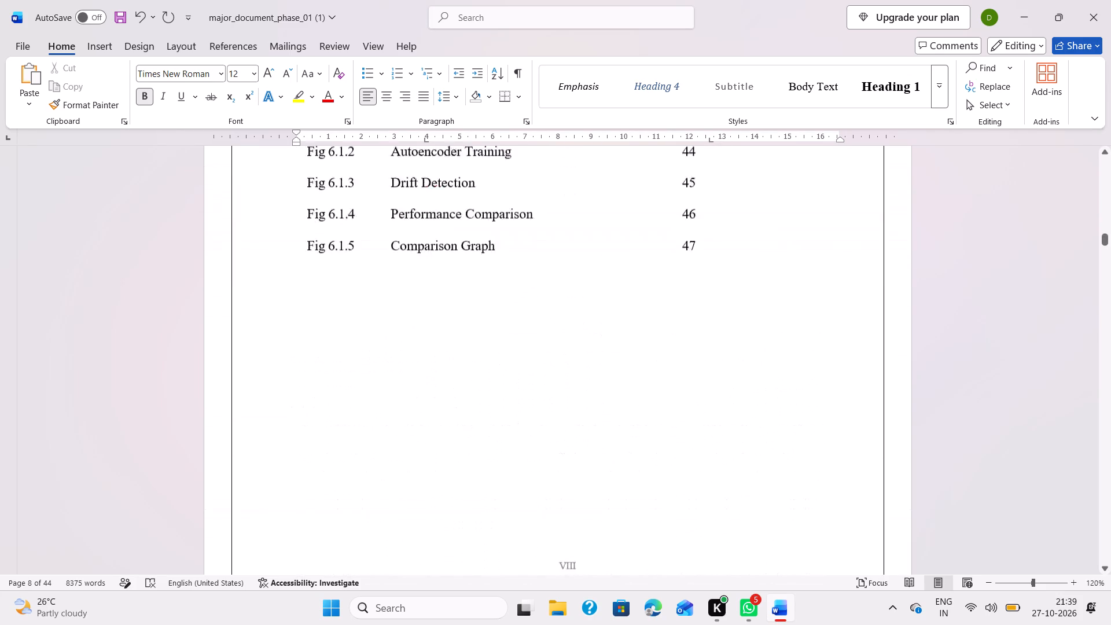
{"action": "scroll", "coordinate": [729, 316], "scroll_direction": "up", "scroll_amount": 2}
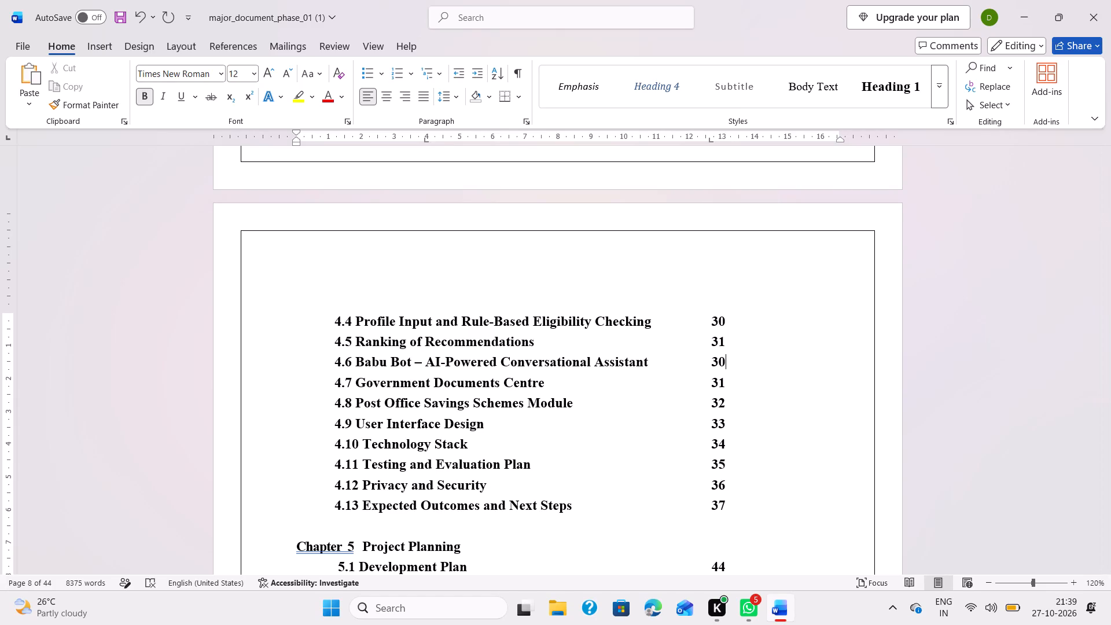
Set the Table of Contents page number of 4.6 Babu Bot – AI-Powered Conversational Assistant to 31.
{"action": "key", "text": "BackSpace"}
{"action": "key", "text": "1"}
Place the cursor after the 4.9 Table of Contents page number, and check on which page 4.9 User Interface Design begins.
{"action": "key", "text": "Down"}
{"action": "key", "text": "Down"}
{"action": "key", "text": "Down"}
{"action": "scroll", "coordinate": [726, 338], "scroll_direction": "down", "scroll_amount": 3}
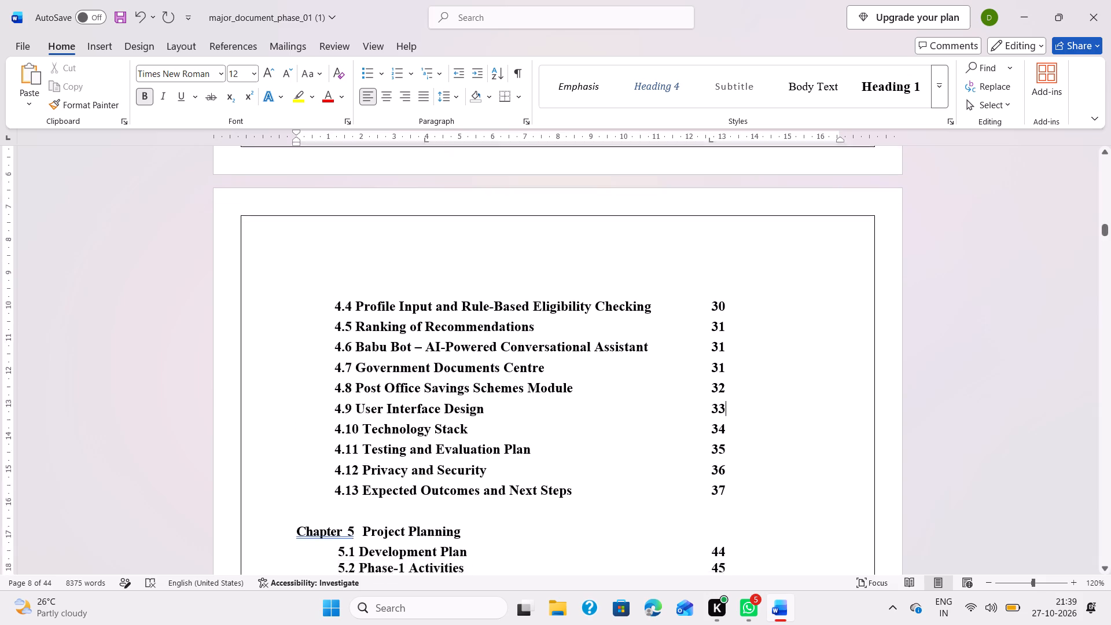
{"action": "scroll", "coordinate": [726, 338], "scroll_direction": "down", "scroll_amount": 18}
{"action": "scroll", "coordinate": [726, 338], "scroll_direction": "down", "scroll_amount": 6}
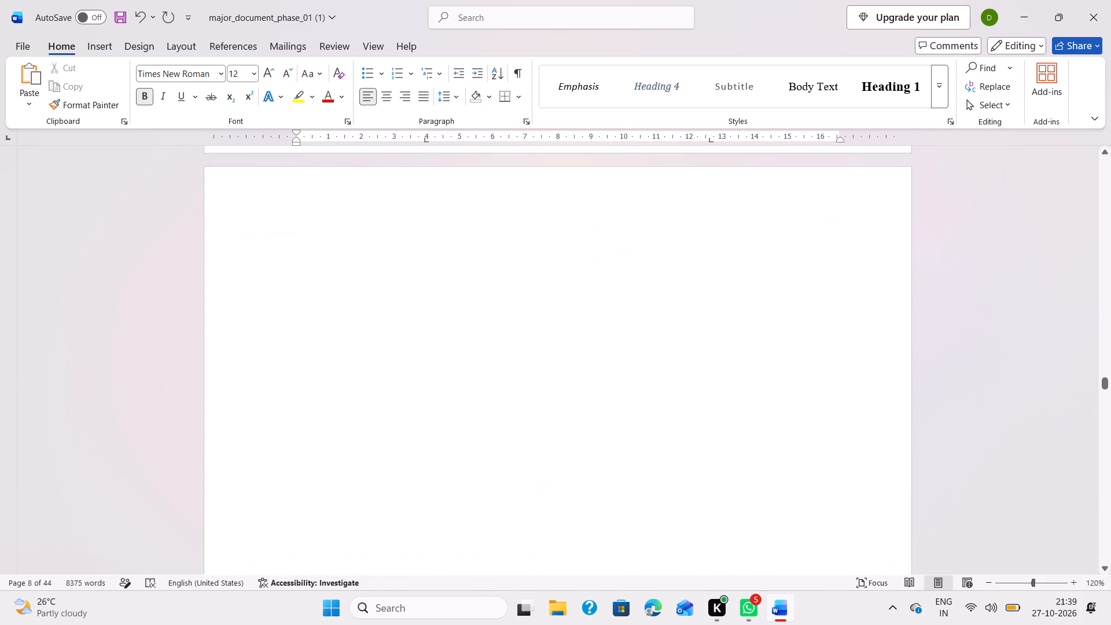
{"action": "scroll", "coordinate": [726, 338], "scroll_direction": "down", "scroll_amount": 10}
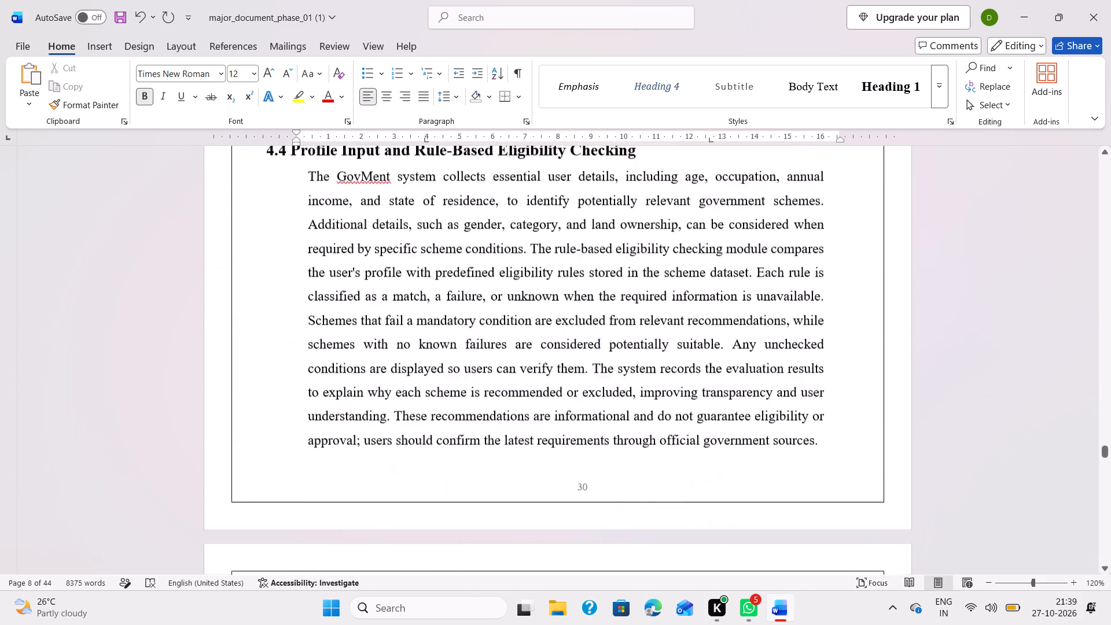
{"action": "scroll", "coordinate": [726, 338], "scroll_direction": "down", "scroll_amount": 8}
{"action": "scroll", "coordinate": [726, 338], "scroll_direction": "up", "scroll_amount": 2}
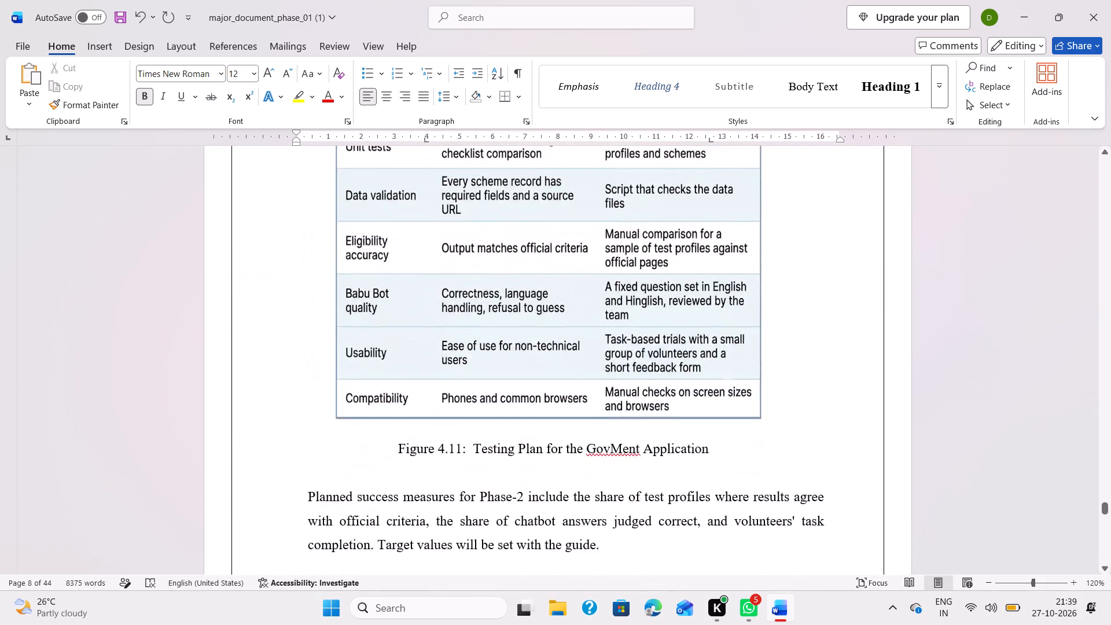
{"action": "scroll", "coordinate": [726, 338], "scroll_direction": "up", "scroll_amount": 7}
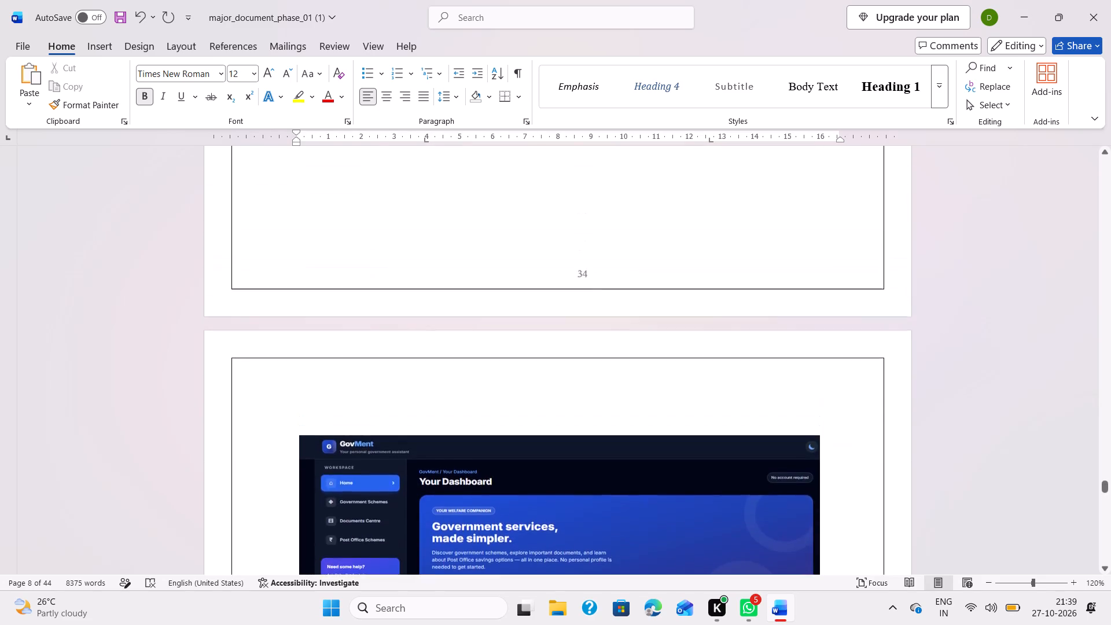
{"action": "scroll", "coordinate": [726, 338], "scroll_direction": "up", "scroll_amount": 3}
{"action": "scroll", "coordinate": [726, 338], "scroll_direction": "down", "scroll_amount": 2}
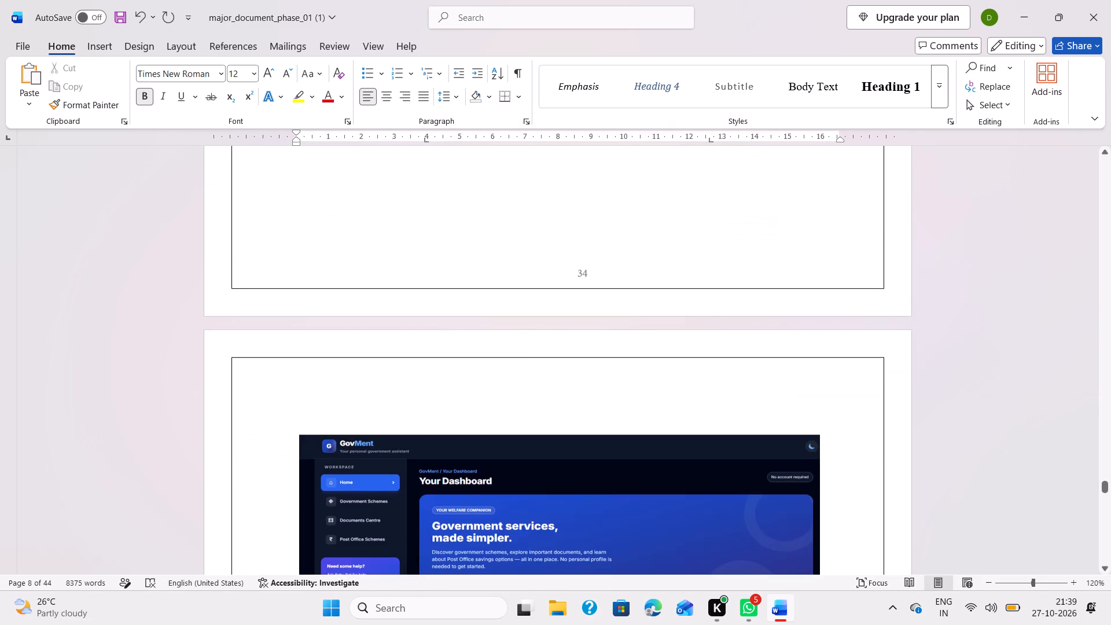
{"action": "scroll", "coordinate": [726, 338], "scroll_direction": "up", "scroll_amount": 2}
{"action": "scroll", "coordinate": [726, 338], "scroll_direction": "down", "scroll_amount": 1}
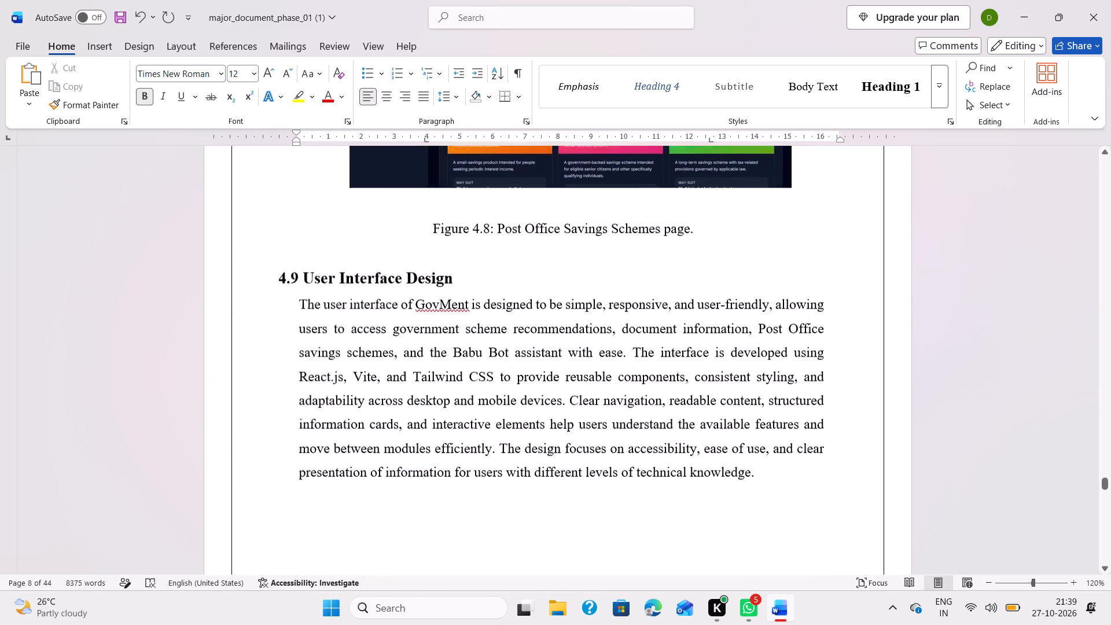
{"action": "scroll", "coordinate": [726, 338], "scroll_direction": "down", "scroll_amount": 2}
{"action": "scroll", "coordinate": [801, 300], "scroll_direction": "up", "scroll_amount": 4}
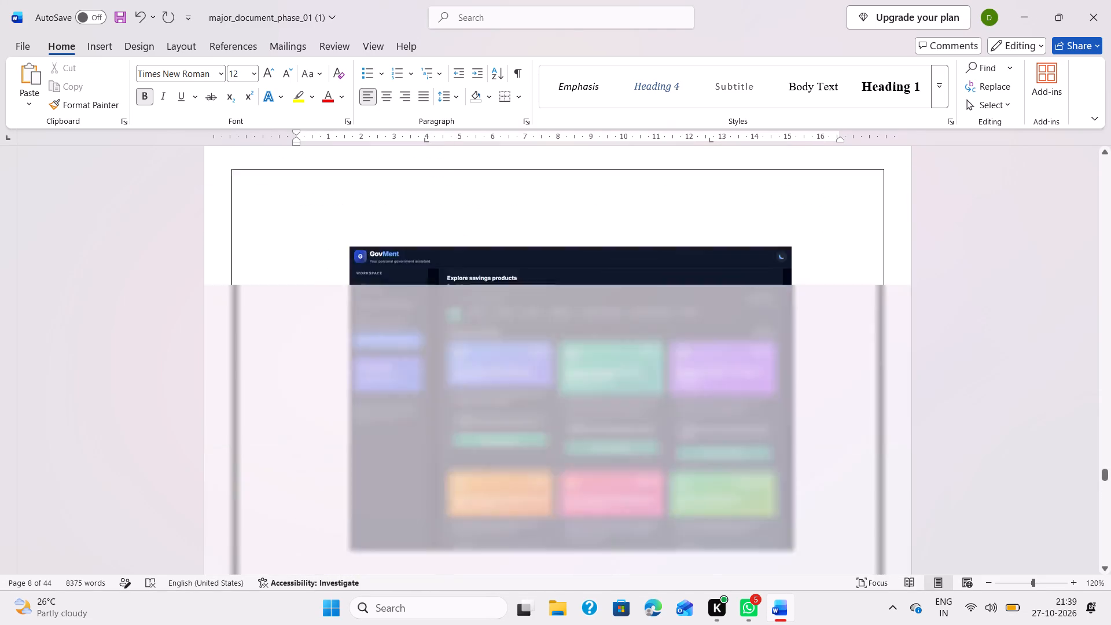
{"action": "scroll", "coordinate": [801, 300], "scroll_direction": "up", "scroll_amount": 20}
{"action": "scroll", "coordinate": [801, 300], "scroll_direction": "up", "scroll_amount": 3}
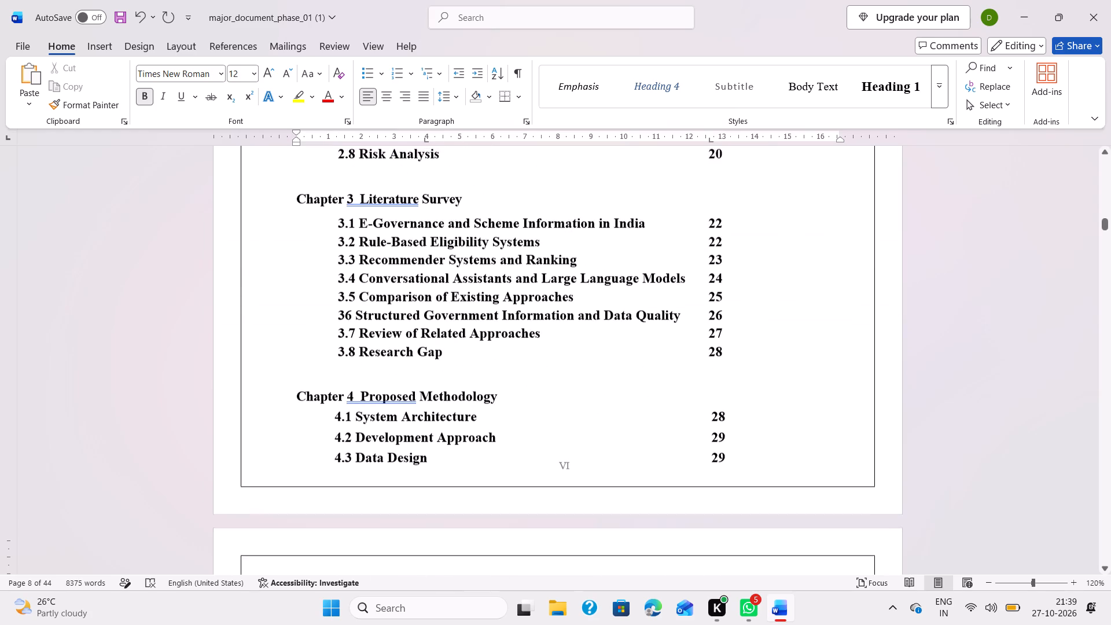
{"action": "scroll", "coordinate": [801, 300], "scroll_direction": "down", "scroll_amount": 5}
{"action": "scroll", "coordinate": [788, 275], "scroll_direction": "up", "scroll_amount": 1}
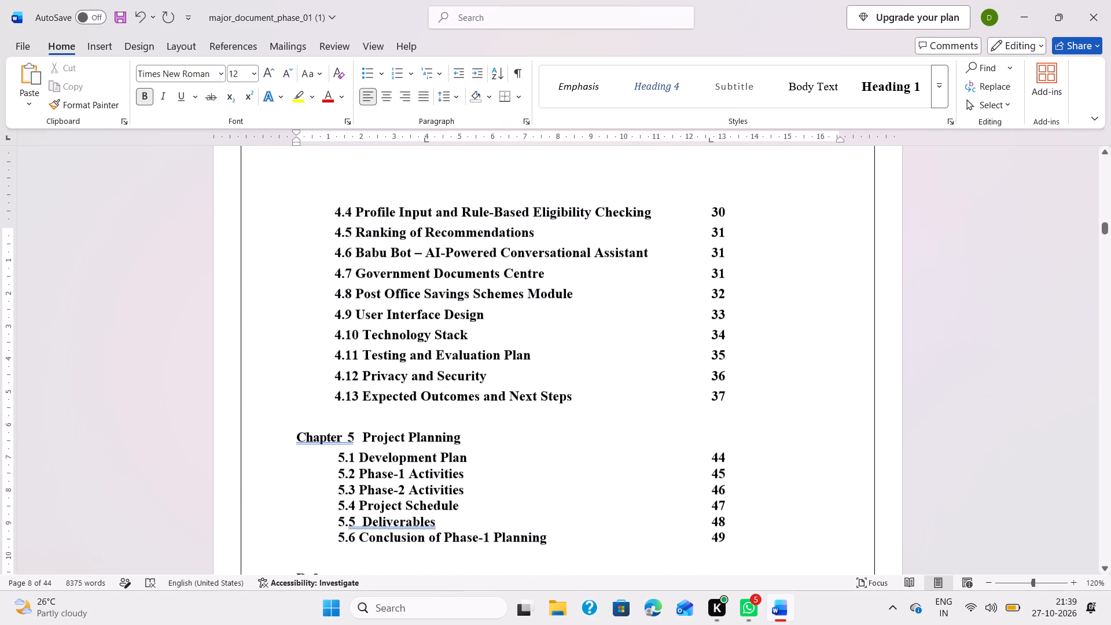
Set the Table of Contents page number of 4.9 User Interface Design to 34.
{"action": "key", "text": "BackSpace"}
{"action": "key", "text": "4"}
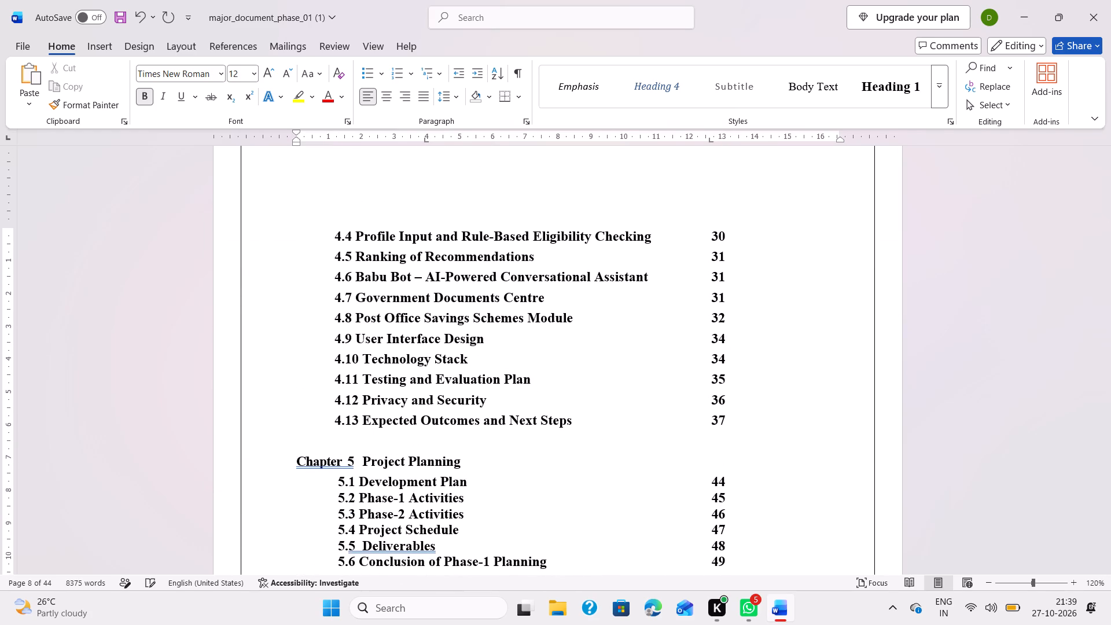
Place the cursor after the 4.10 Table of Contents page number, and check on which pages sections 4.10 to 4.13 begin.
{"action": "scroll", "coordinate": [788, 275], "scroll_direction": "down", "scroll_amount": 1}
{"action": "left_click", "coordinate": [735, 302]}
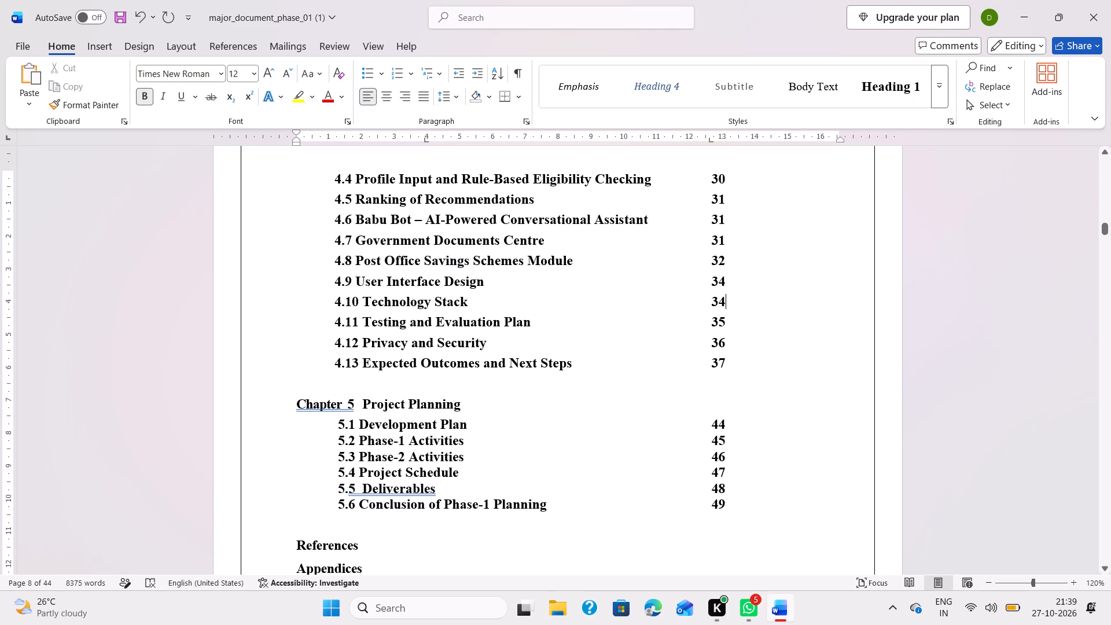
{"action": "scroll", "coordinate": [735, 302], "scroll_direction": "down", "scroll_amount": 19}
{"action": "scroll", "coordinate": [735, 302], "scroll_direction": "down", "scroll_amount": 3}
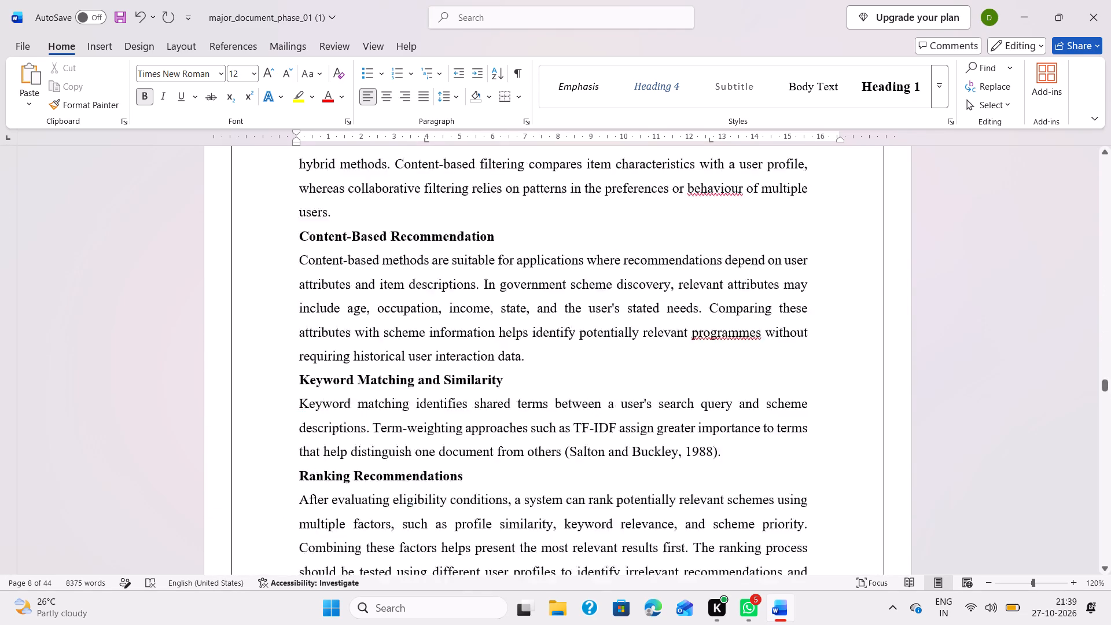
{"action": "scroll", "coordinate": [735, 302], "scroll_direction": "down", "scroll_amount": 6}
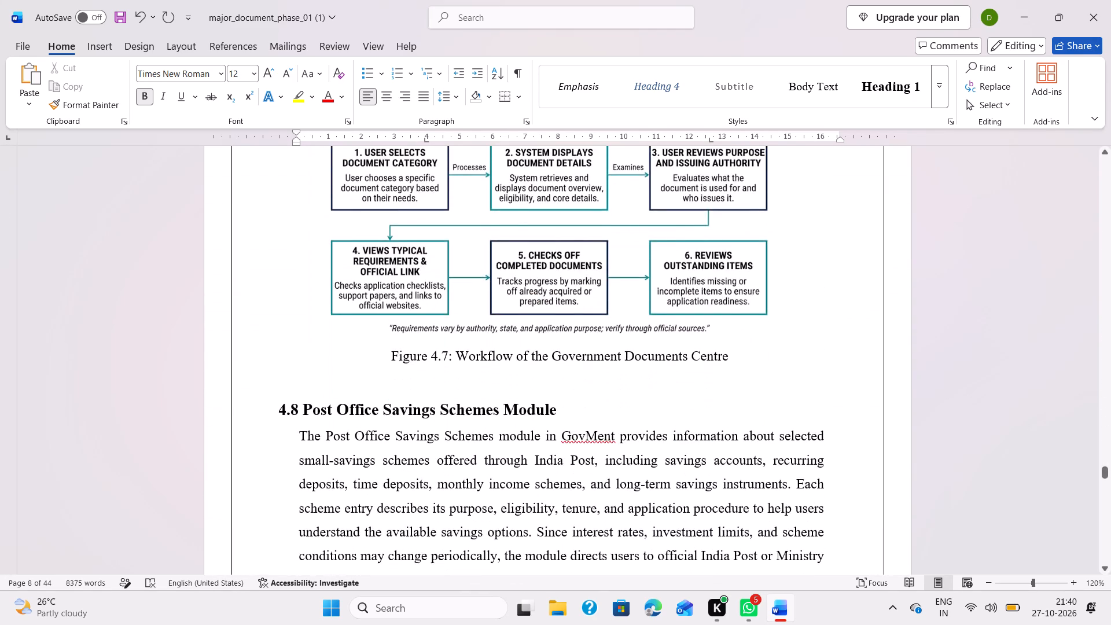
{"action": "scroll", "coordinate": [735, 302], "scroll_direction": "down", "scroll_amount": 6}
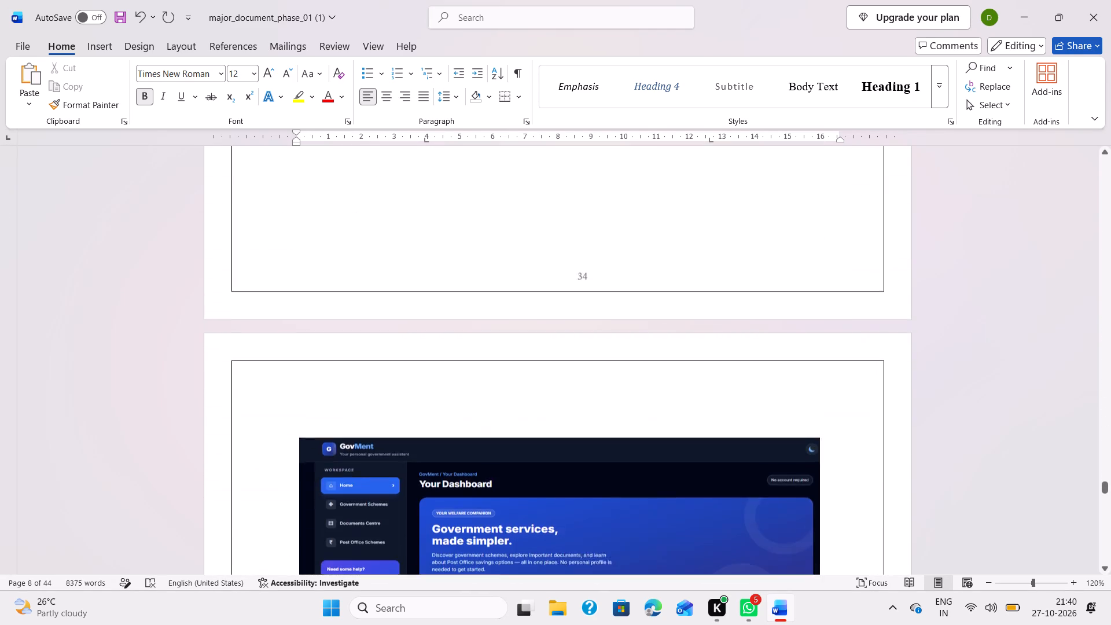
{"action": "scroll", "coordinate": [735, 302], "scroll_direction": "down", "scroll_amount": 3}
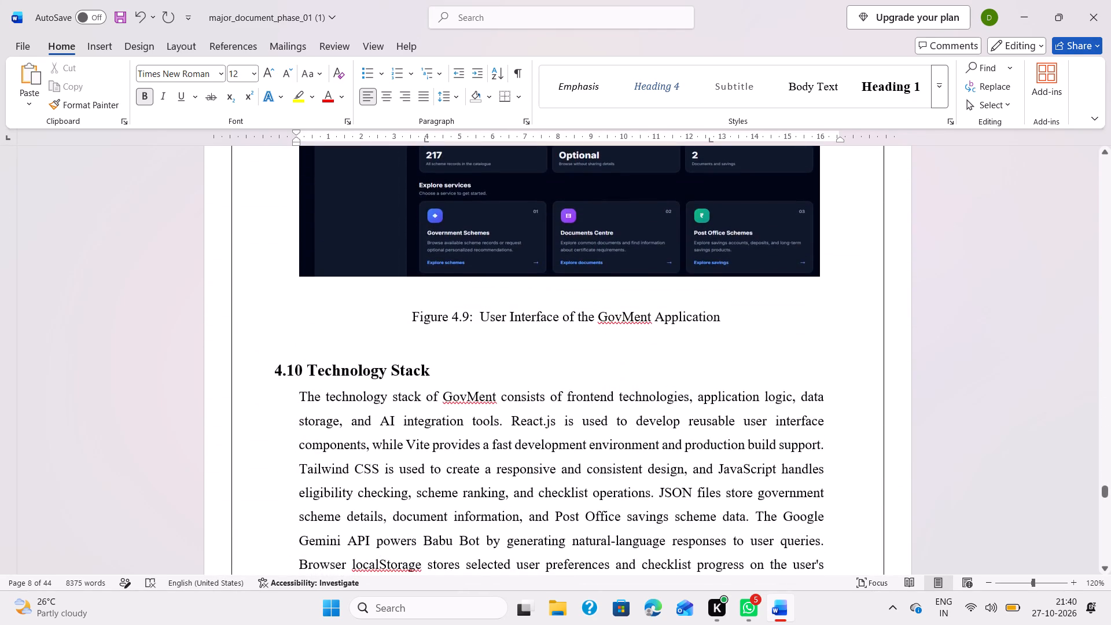
{"action": "scroll", "coordinate": [659, 369], "scroll_direction": "down", "scroll_amount": 2}
{"action": "scroll", "coordinate": [612, 390], "scroll_direction": "down", "scroll_amount": 3}
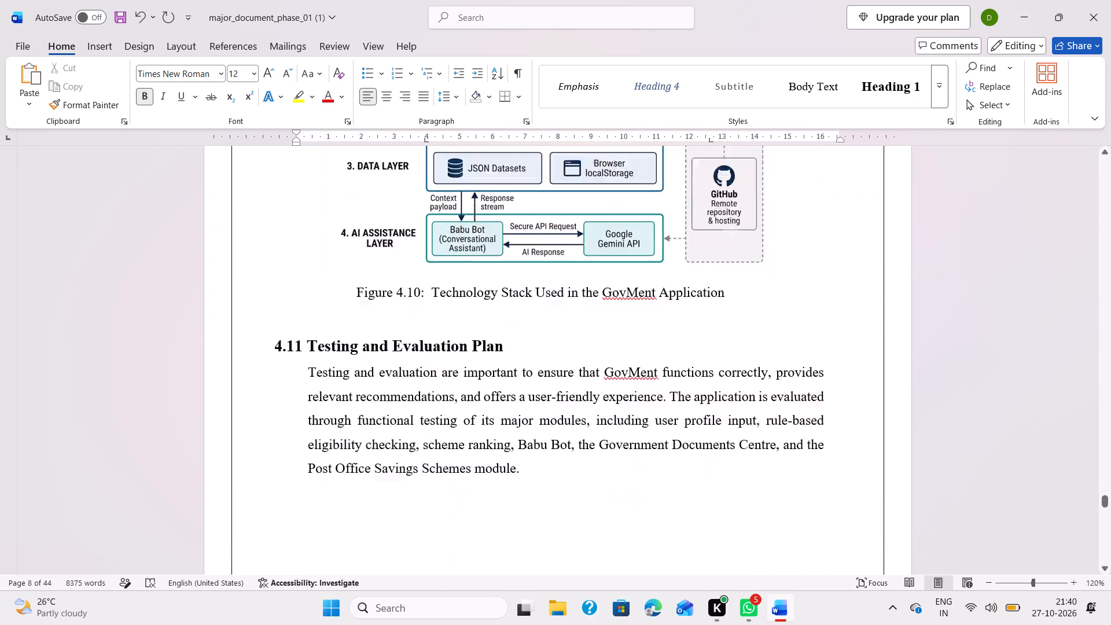
{"action": "scroll", "coordinate": [612, 390], "scroll_direction": "down", "scroll_amount": 1}
{"action": "scroll", "coordinate": [612, 390], "scroll_direction": "up", "scroll_amount": 1}
{"action": "scroll", "coordinate": [612, 390], "scroll_direction": "down", "scroll_amount": 2}
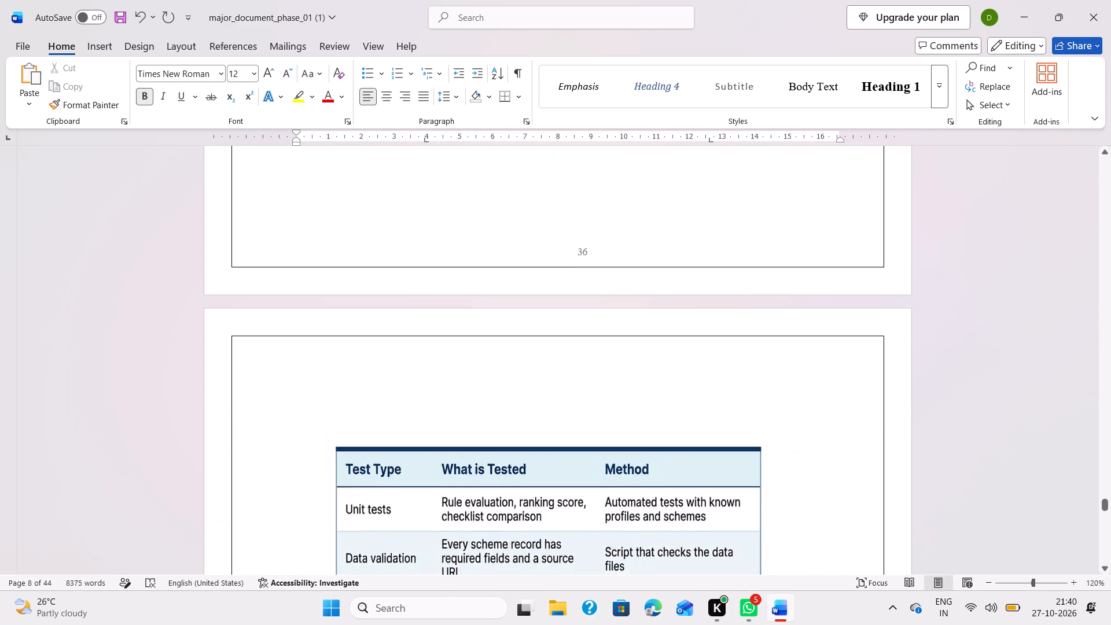
{"action": "scroll", "coordinate": [612, 390], "scroll_direction": "down", "scroll_amount": 5}
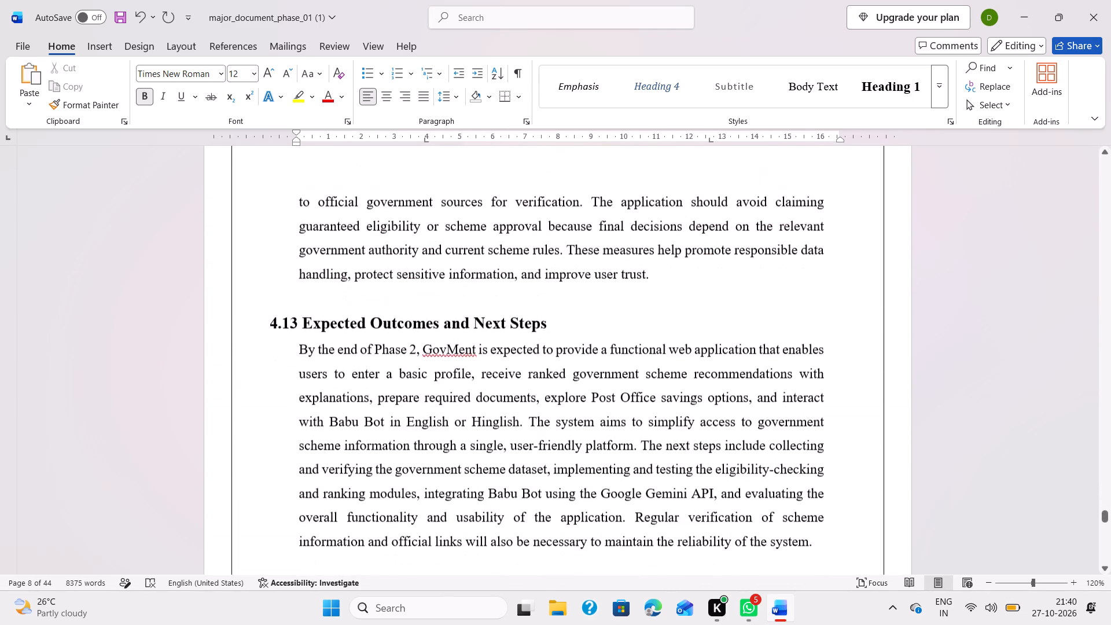
{"action": "scroll", "coordinate": [612, 390], "scroll_direction": "down", "scroll_amount": 3}
{"action": "scroll", "coordinate": [612, 390], "scroll_direction": "up", "scroll_amount": 11}
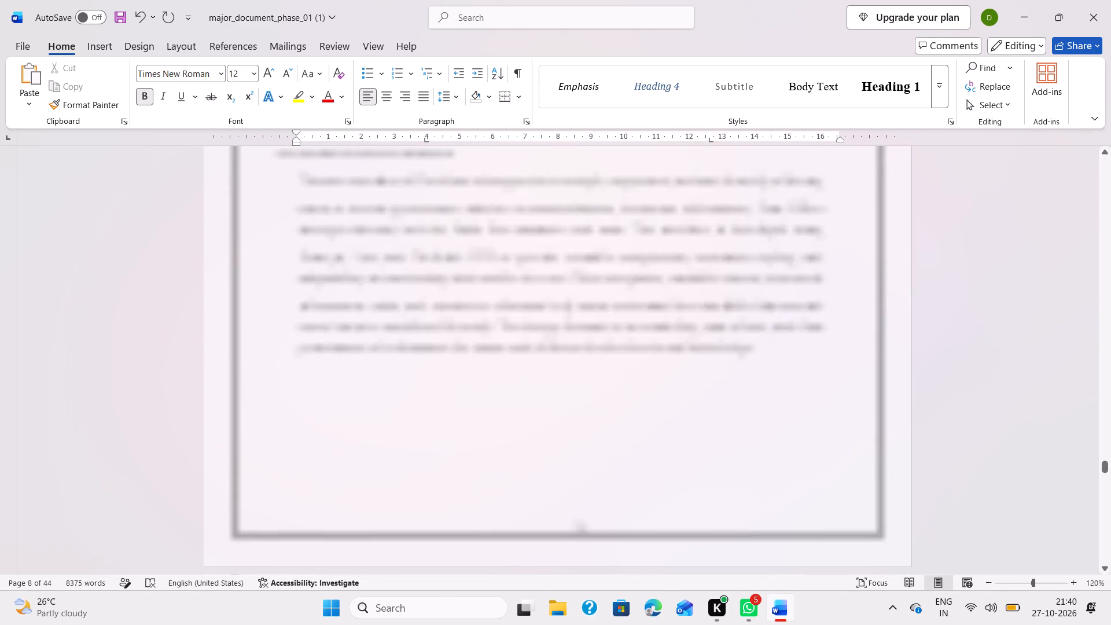
{"action": "scroll", "coordinate": [612, 390], "scroll_direction": "up", "scroll_amount": 19}
{"action": "scroll", "coordinate": [612, 390], "scroll_direction": "up", "scroll_amount": 2}
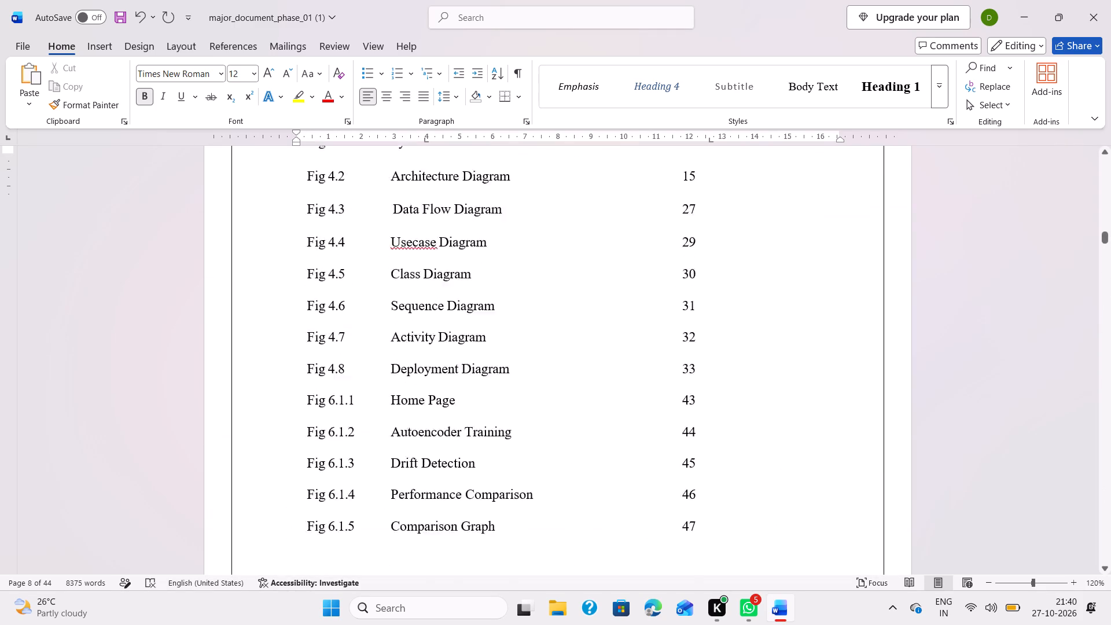
{"action": "scroll", "coordinate": [612, 390], "scroll_direction": "up", "scroll_amount": 4}
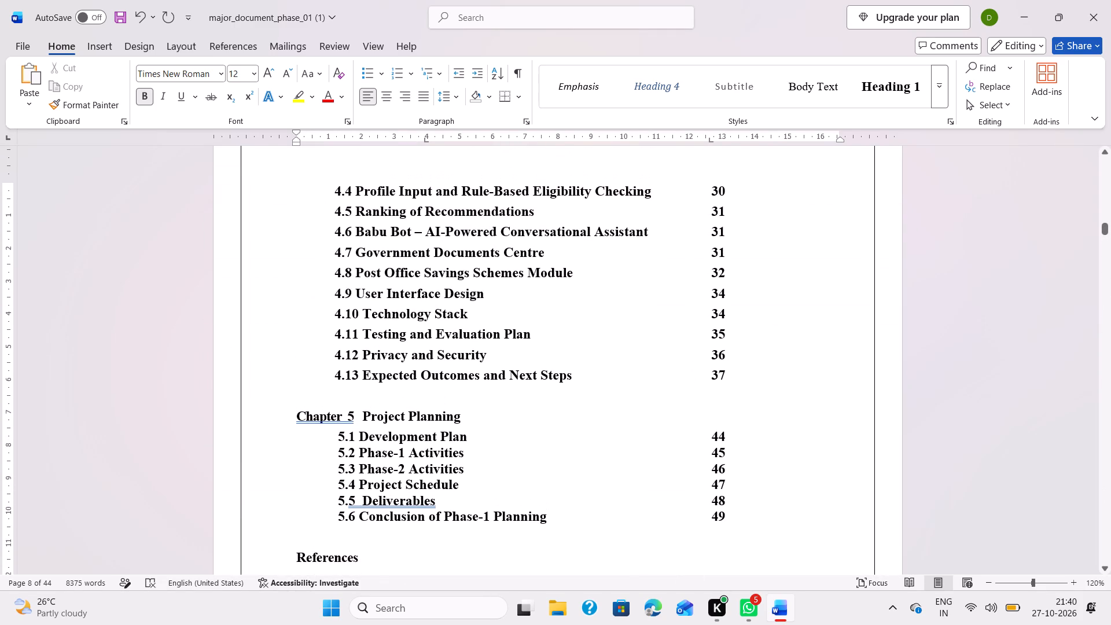
Set the Table of Contents page number of 4.10 Technology Stack to 35.
{"action": "key", "text": "BackSpace"}
{"action": "key", "text": "5"}
Remove the last digit of the Table of Contents page number of 4.11 Testing and Evaluation Plan.
{"action": "key", "text": "Down"}
{"action": "key", "text": "BackSpace"}
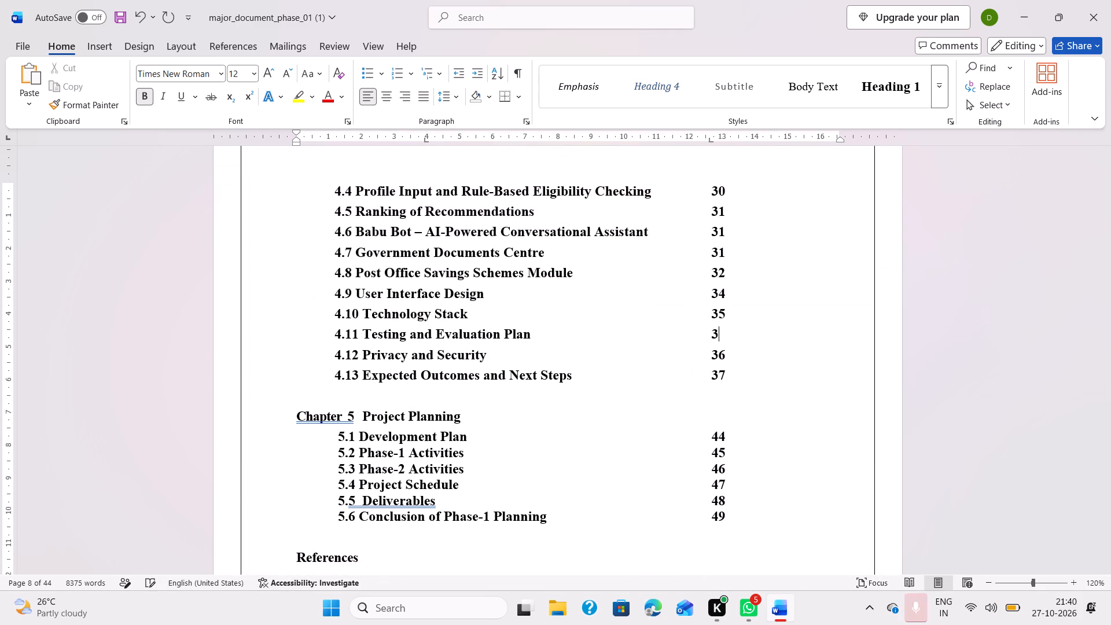
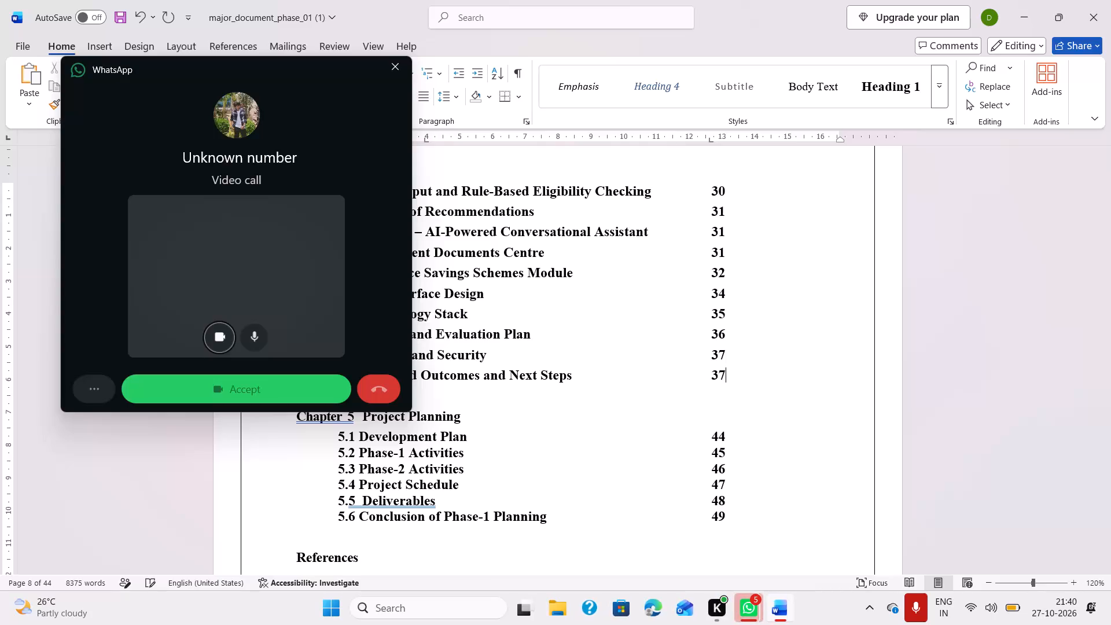
Set the Table of Contents page number of 4.13 Expected Outcomes and Next Steps to 38.
{"action": "key", "text": "BackSpace"}
{"action": "key", "text": "8"}
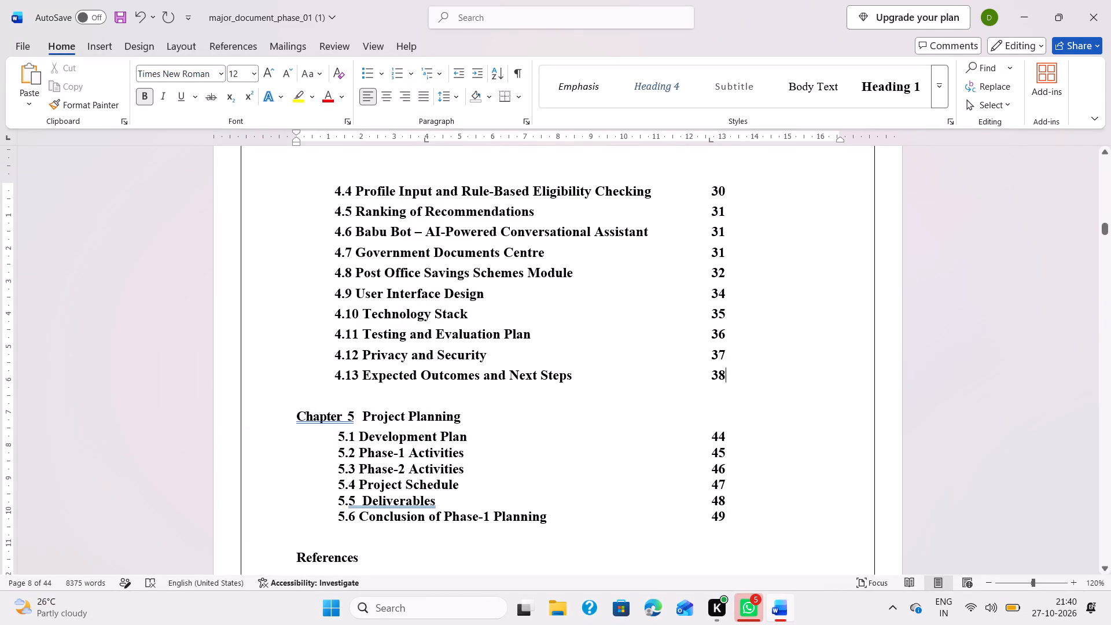
Select the Chapter 5 Project Planning block in the Table of Contents, from its heading through entry 5.6.
{"action": "scroll", "coordinate": [638, 458], "scroll_direction": "down", "scroll_amount": 1}
{"action": "scroll", "coordinate": [664, 412], "scroll_direction": "up", "scroll_amount": 1}
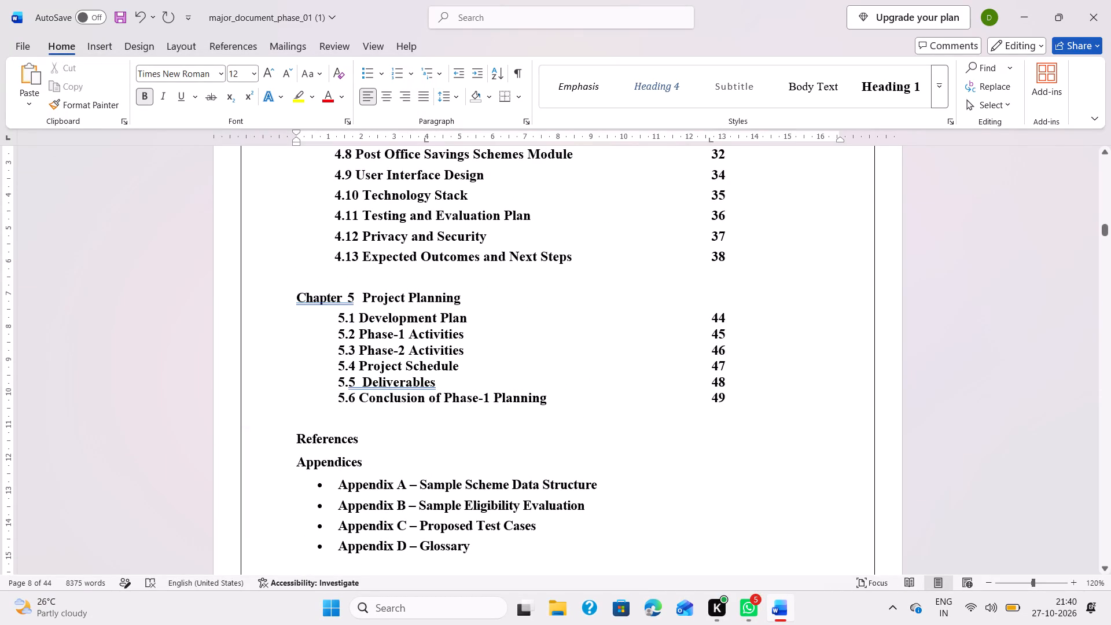
{"action": "left_click_drag", "start_coordinate": [290, 296], "coordinate": [763, 403]}
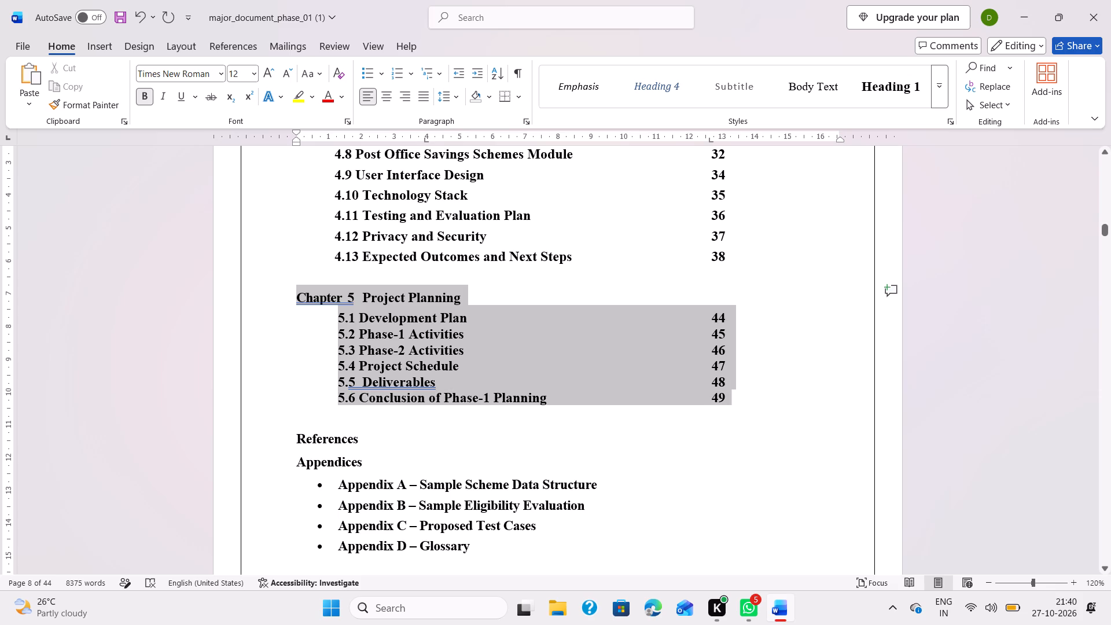
{"action": "left_click_drag", "start_coordinate": [763, 403], "coordinate": [740, 403]}
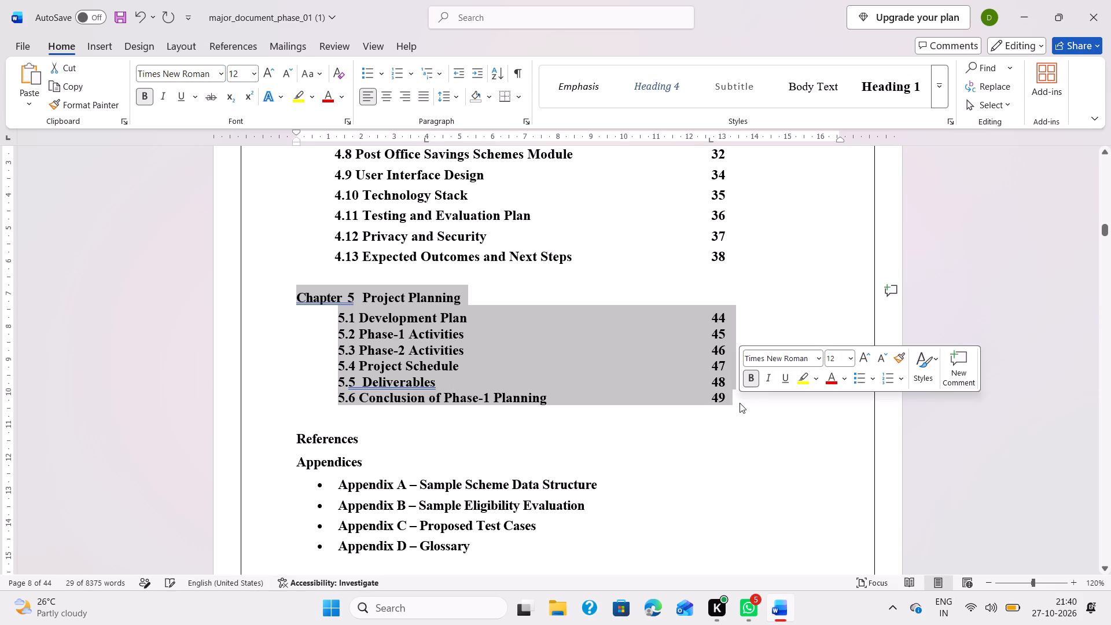
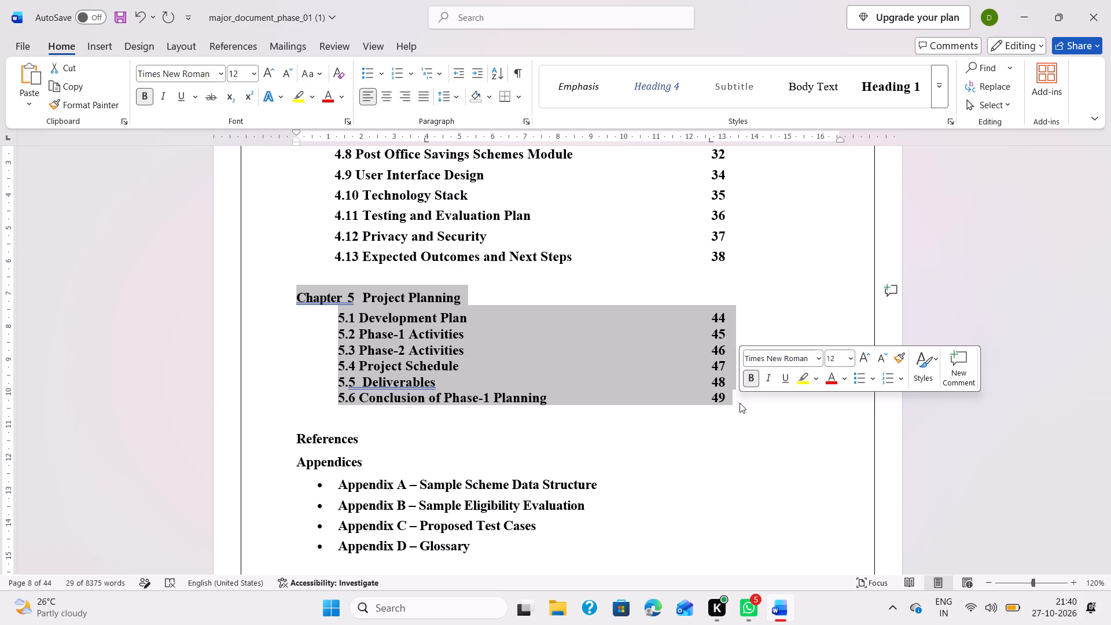
Delete the selected Chapter 5 Project Planning block and one extra blank line from the Table of Contents.
{"action": "key", "text": "BackSpace"}
{"action": "key", "text": "BackSpace"}
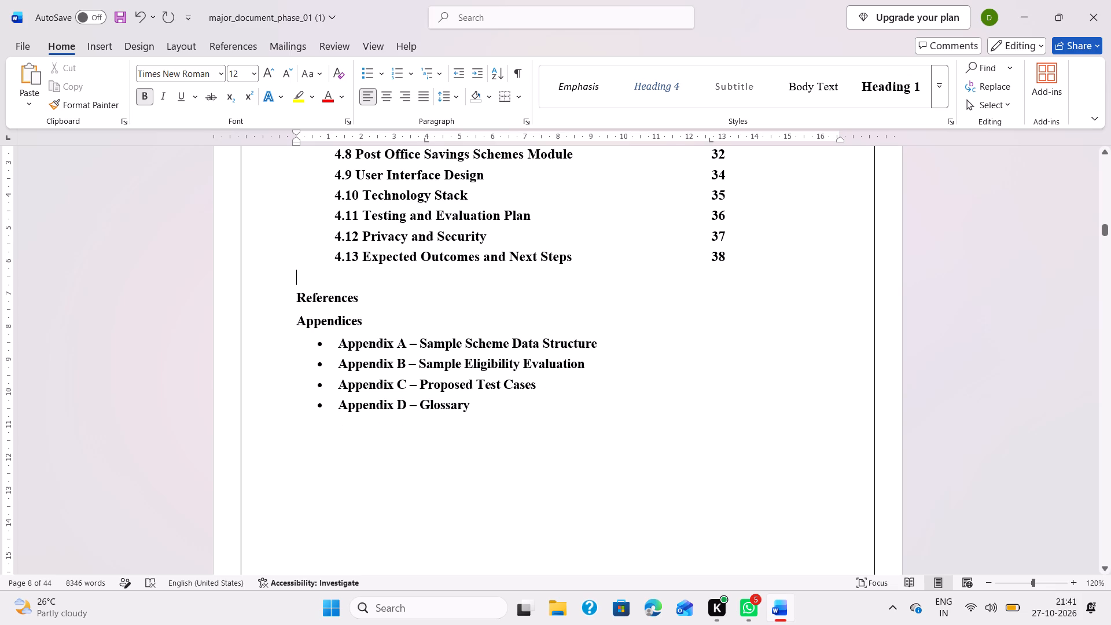
Insert three tabs after the References entry in the Table of Contents.
{"action": "left_click", "coordinate": [586, 296]}
{"action": "key", "text": "Tab"}
{"action": "key", "text": "Tab"}
{"action": "key", "text": "Tab"}
Delete the Chapter 5 Project Planning text from the report body, through section 5.6 and the blank lines after it.
{"action": "scroll", "coordinate": [635, 299], "scroll_direction": "down", "scroll_amount": 15}
{"action": "scroll", "coordinate": [635, 299], "scroll_direction": "down", "scroll_amount": 8}
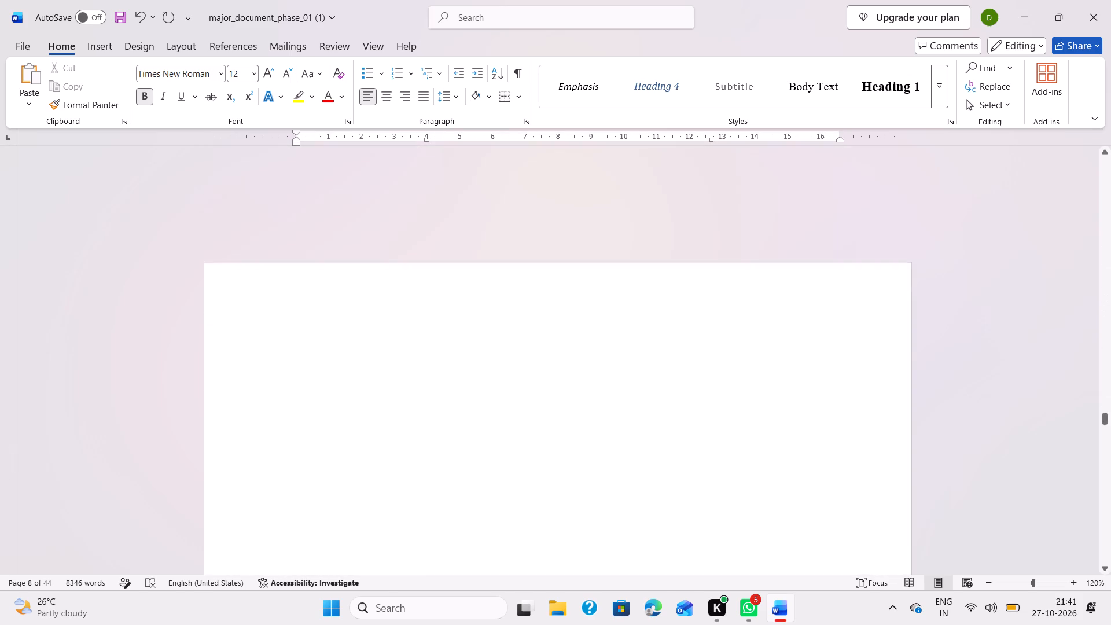
{"action": "scroll", "coordinate": [635, 299], "scroll_direction": "down", "scroll_amount": 18}
{"action": "scroll", "coordinate": [635, 299], "scroll_direction": "up", "scroll_amount": 3}
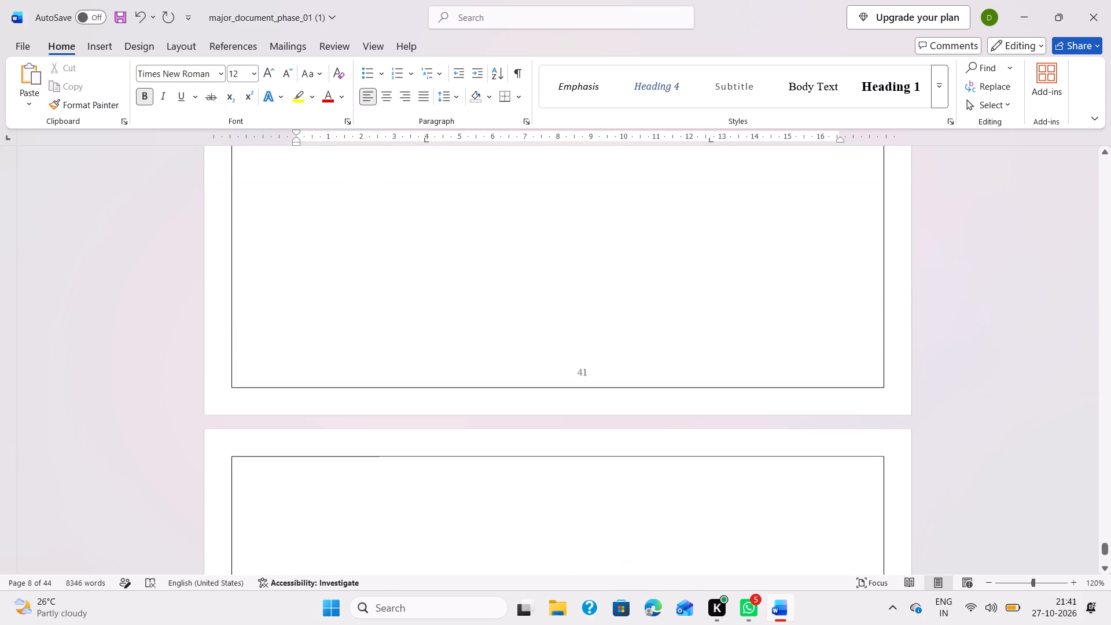
{"action": "scroll", "coordinate": [635, 299], "scroll_direction": "up", "scroll_amount": 8}
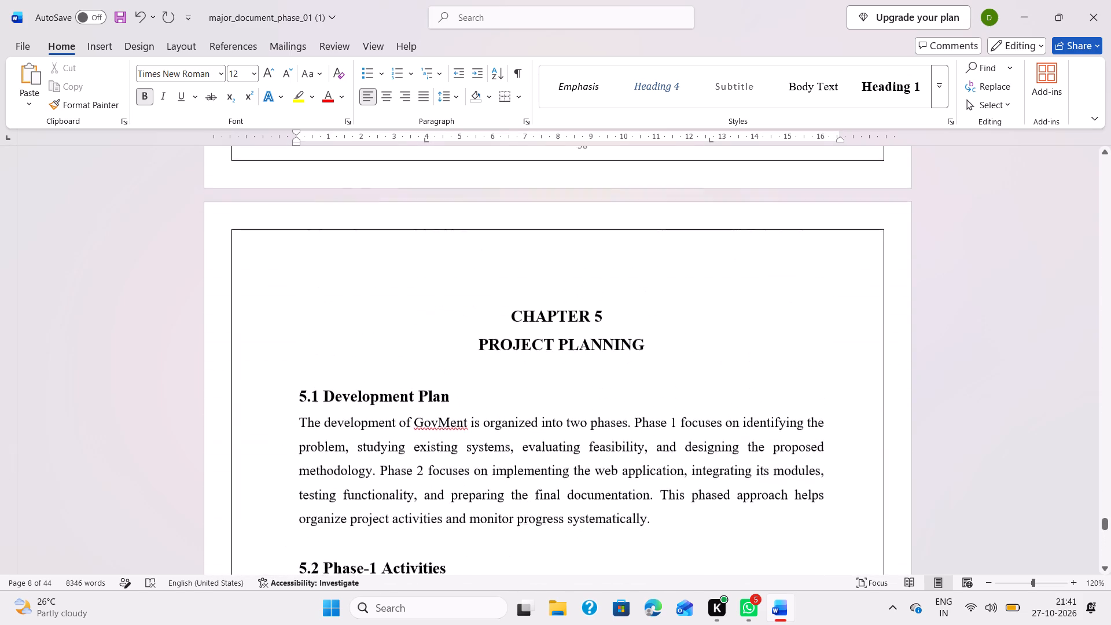
{"action": "scroll", "coordinate": [635, 299], "scroll_direction": "up", "scroll_amount": 1}
{"action": "left_click_drag", "start_coordinate": [472, 331], "coordinate": [550, 622]}
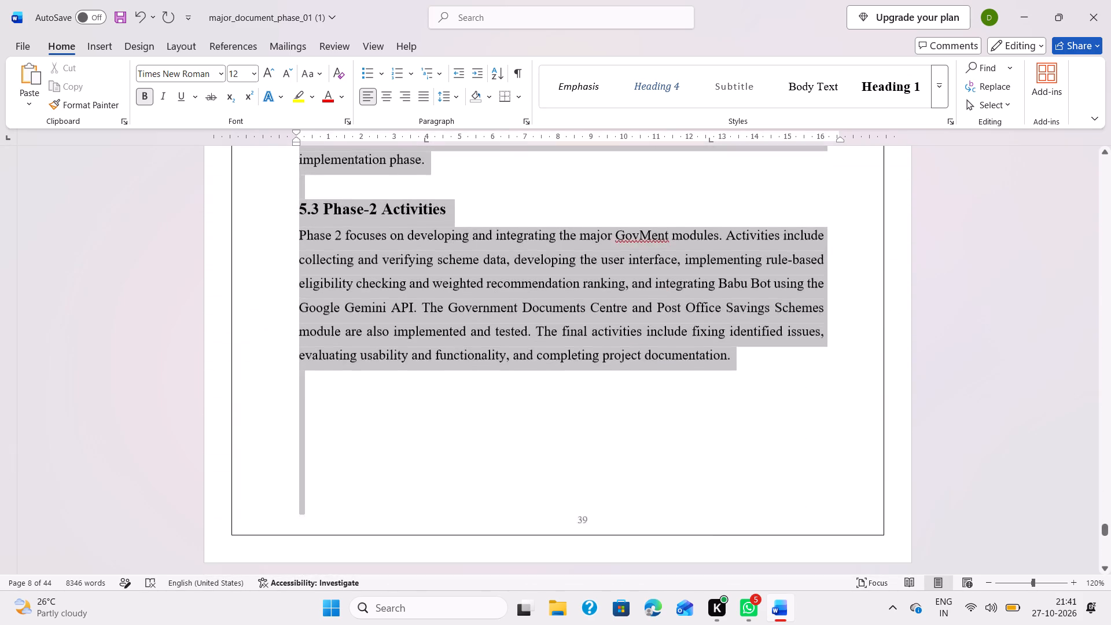
{"action": "left_click_drag", "start_coordinate": [550, 622], "coordinate": [686, 321]}
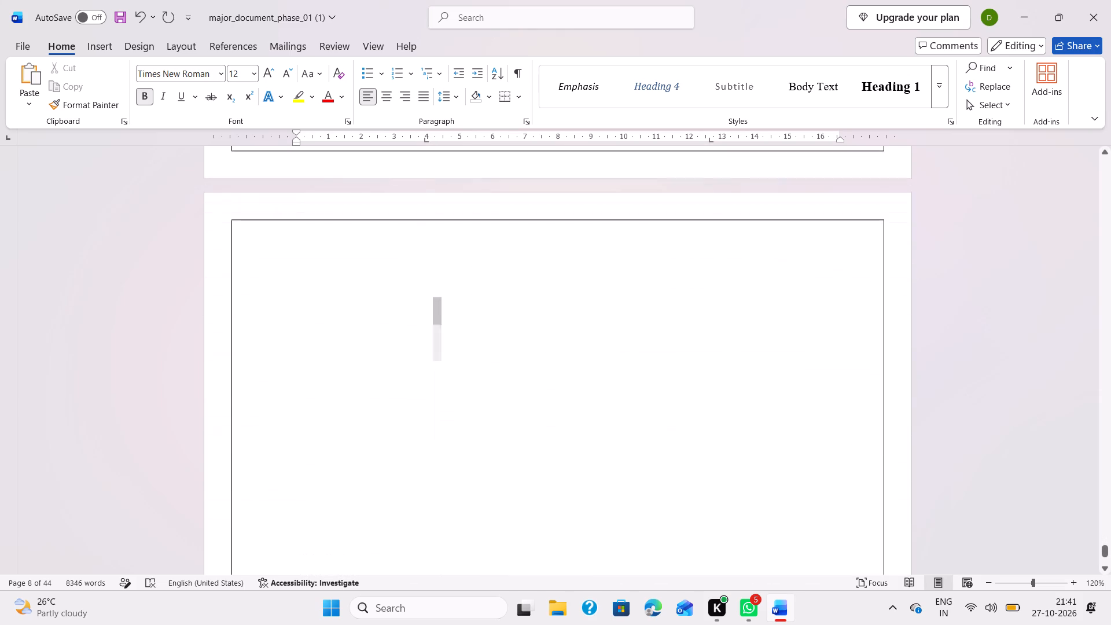
{"action": "left_click_drag", "start_coordinate": [686, 321], "coordinate": [623, 162]}
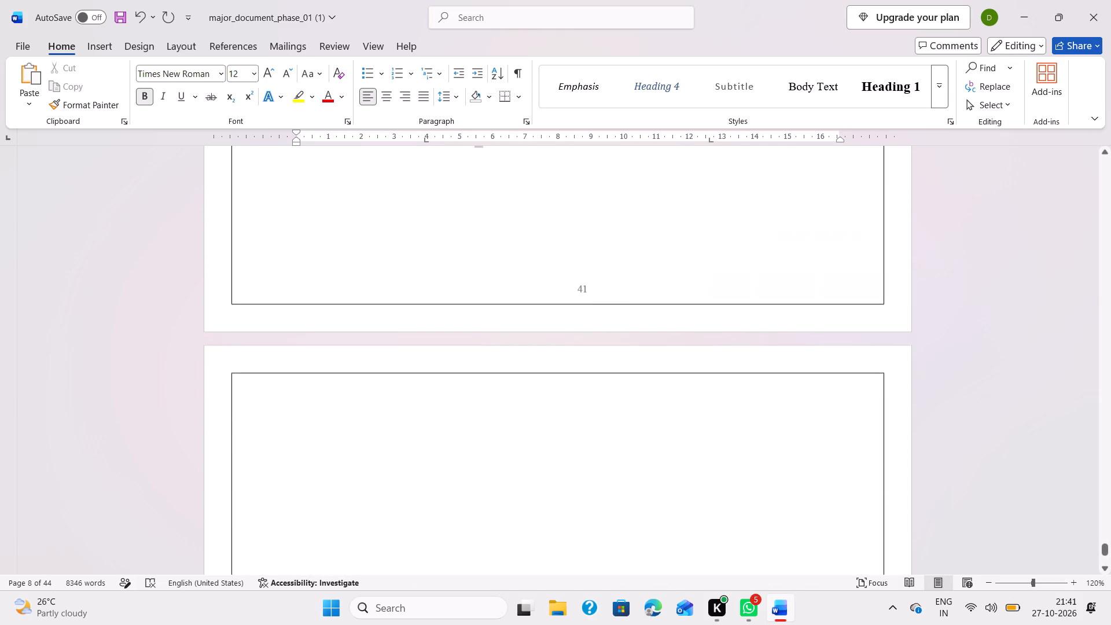
{"action": "left_click_drag", "start_coordinate": [623, 162], "coordinate": [627, 205]}
{"action": "scroll", "coordinate": [627, 205], "scroll_direction": "up", "scroll_amount": 2}
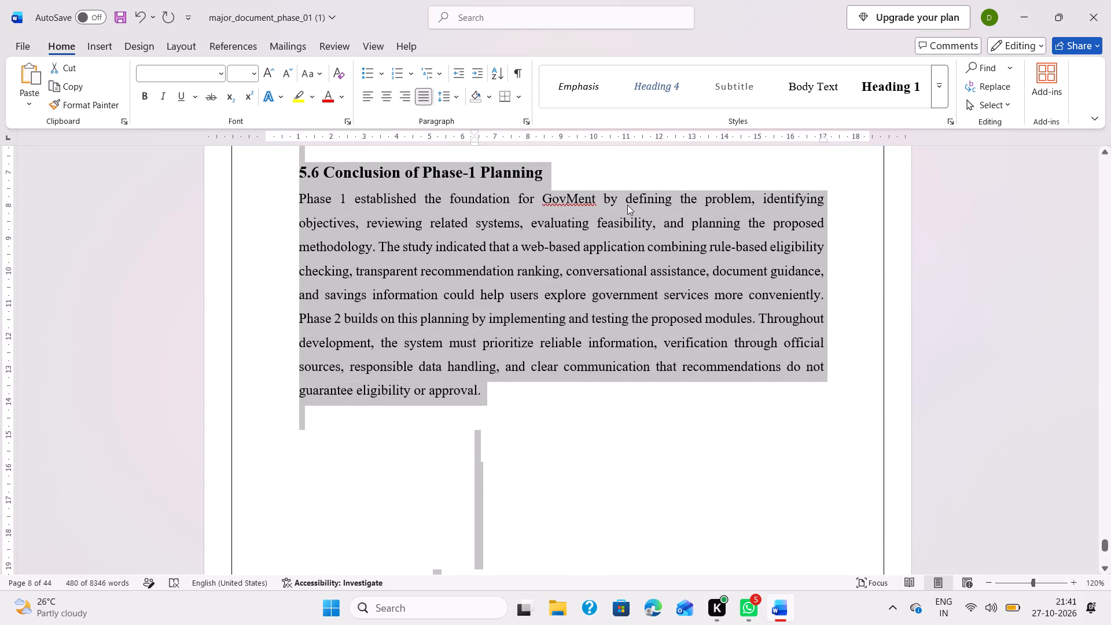
{"action": "key", "text": "Delete"}
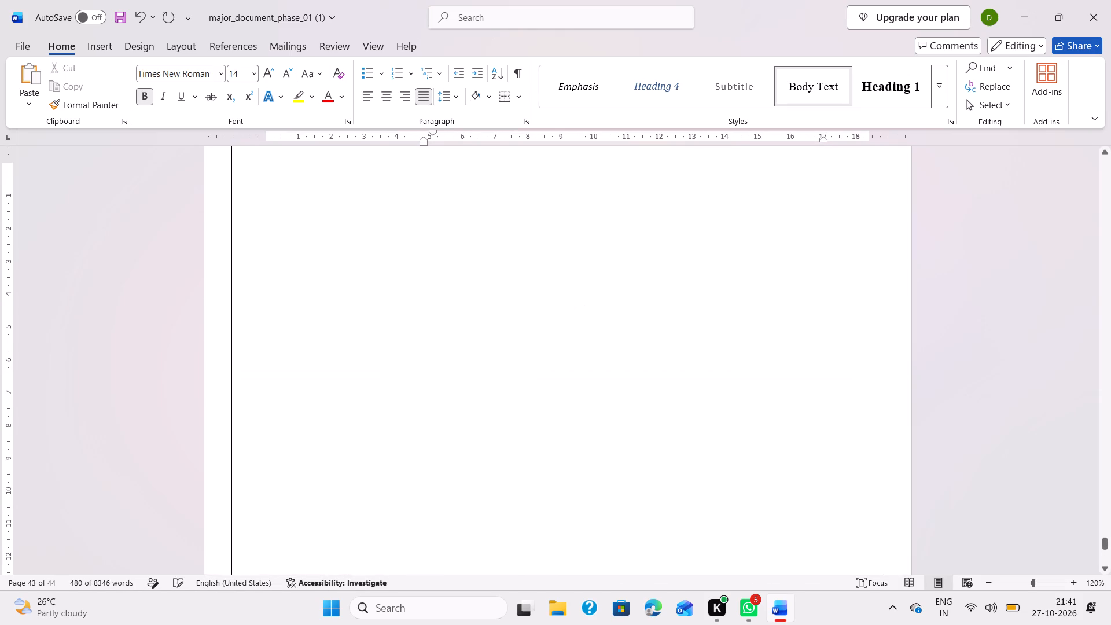
{"action": "key", "text": "Delete"}
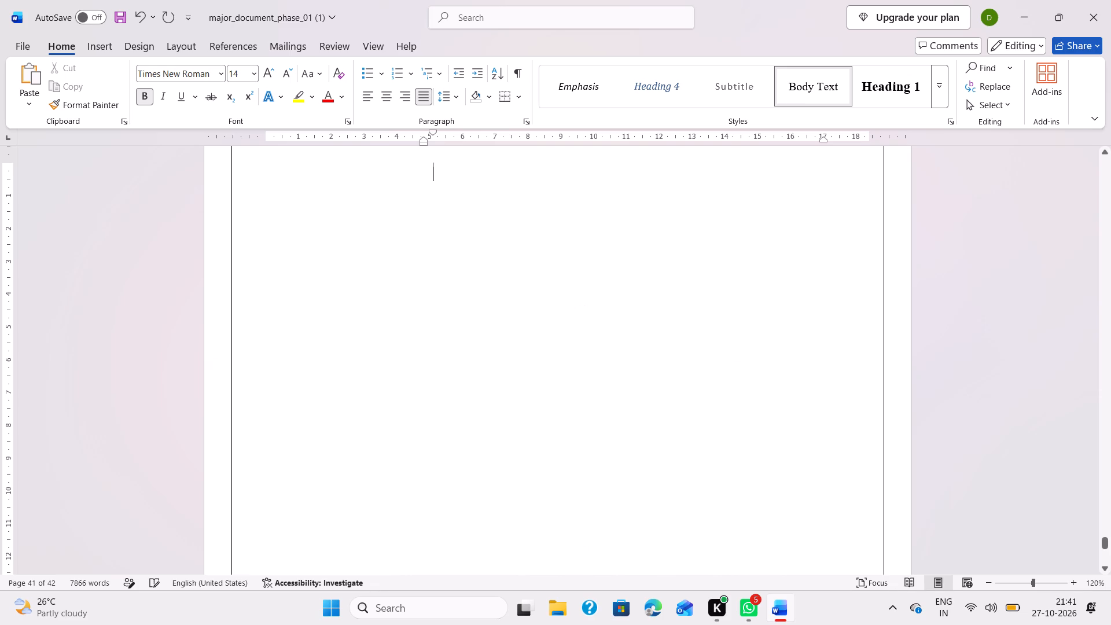
{"action": "key", "text": "Delete"}
{"action": "key", "text": "Delete"}
Review the end of the report body and the Table of Contents entries for Chapters 3 and 4, References and Appendices.
{"action": "scroll", "coordinate": [614, 297], "scroll_direction": "up", "scroll_amount": 2}
{"action": "scroll", "coordinate": [614, 297], "scroll_direction": "down", "scroll_amount": 5}
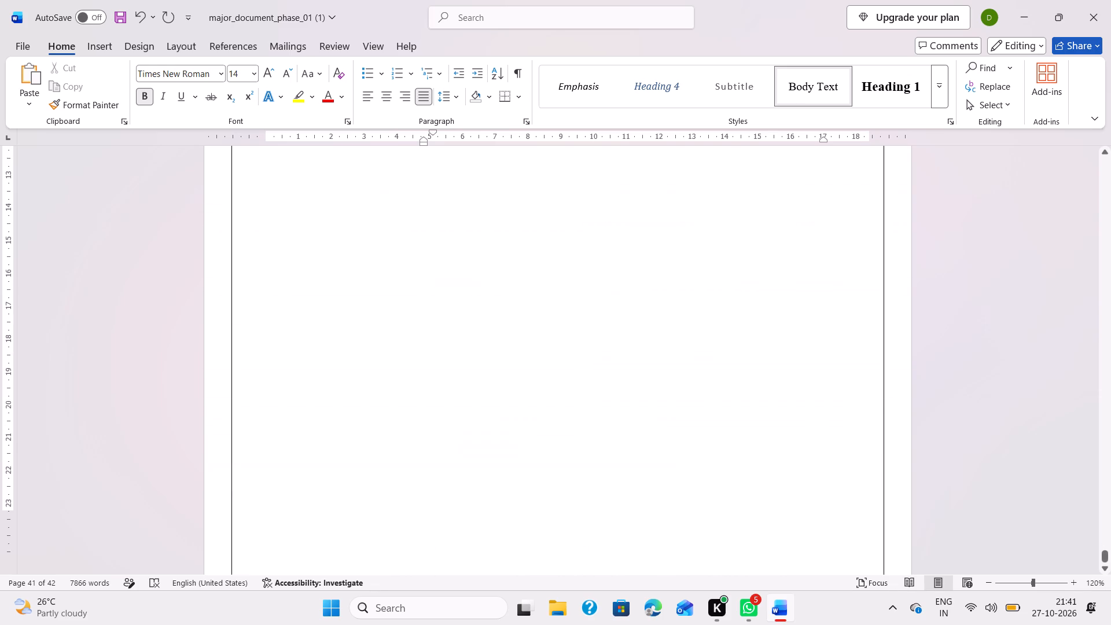
{"action": "scroll", "coordinate": [614, 297], "scroll_direction": "up", "scroll_amount": 8}
{"action": "scroll", "coordinate": [614, 297], "scroll_direction": "down", "scroll_amount": 2}
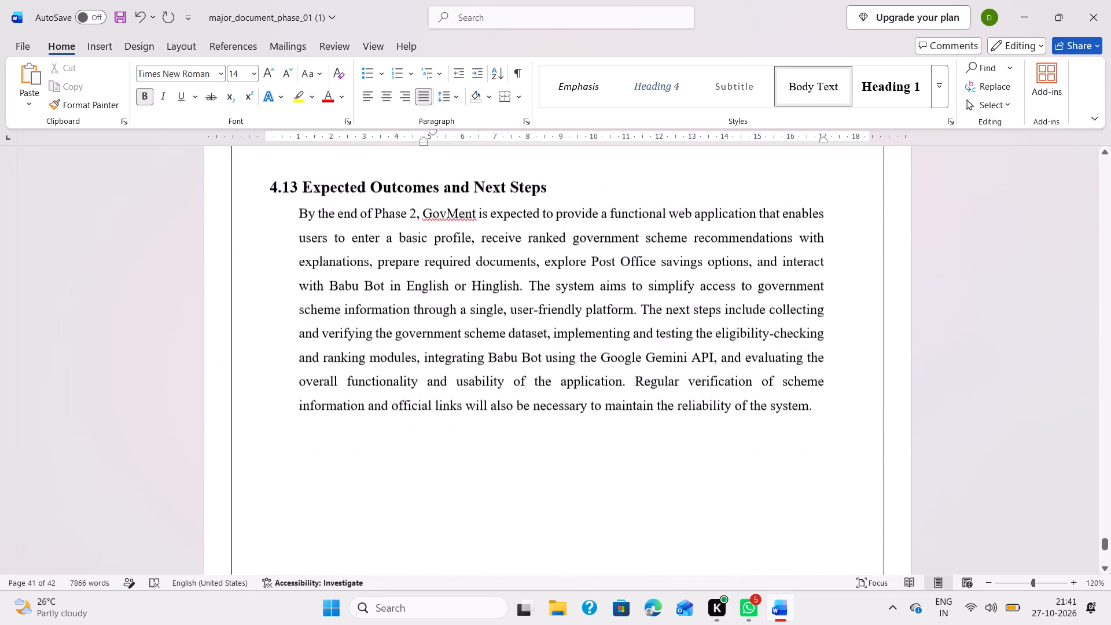
{"action": "scroll", "coordinate": [614, 297], "scroll_direction": "up", "scroll_amount": 8}
{"action": "scroll", "coordinate": [614, 297], "scroll_direction": "up", "scroll_amount": 15}
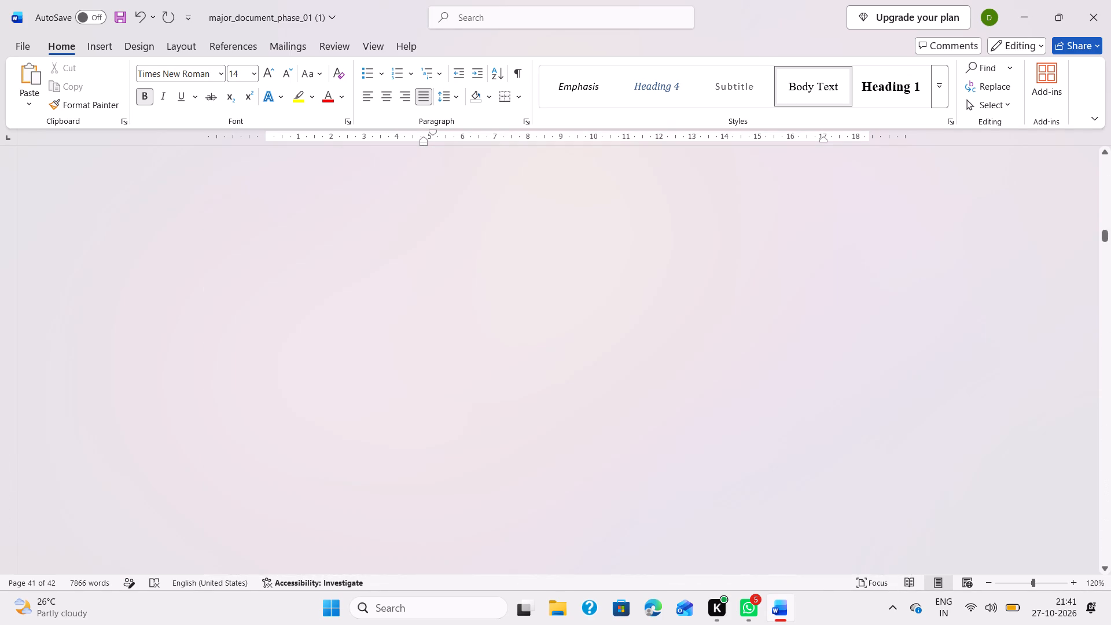
{"action": "scroll", "coordinate": [614, 297], "scroll_direction": "up", "scroll_amount": 7}
{"action": "scroll", "coordinate": [614, 297], "scroll_direction": "down", "scroll_amount": 10}
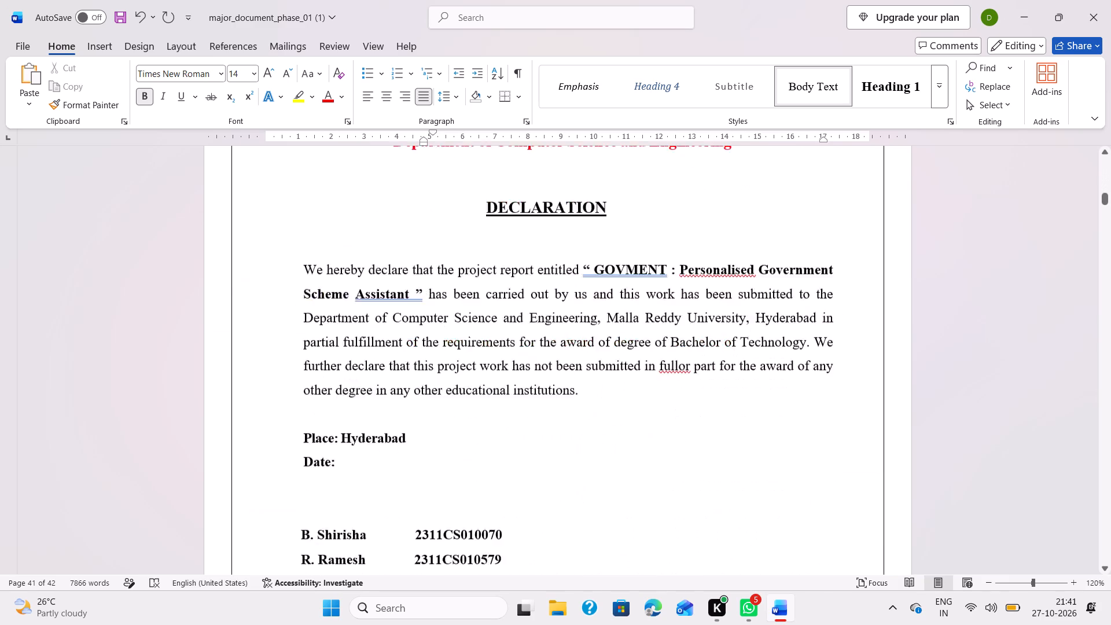
{"action": "scroll", "coordinate": [614, 297], "scroll_direction": "down", "scroll_amount": 3}
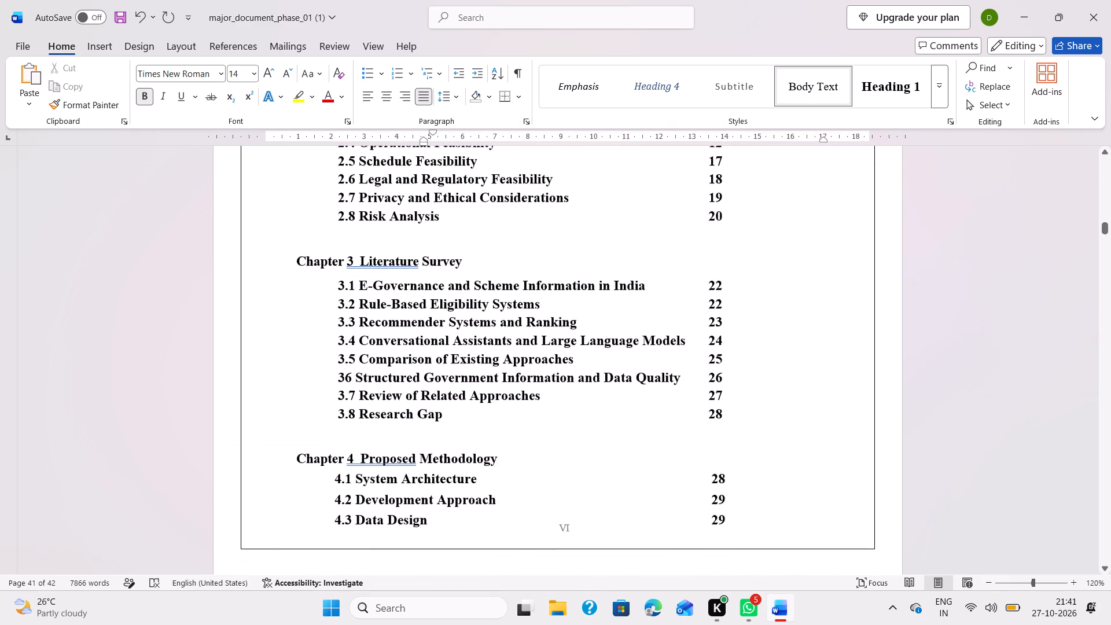
{"action": "scroll", "coordinate": [614, 297], "scroll_direction": "down", "scroll_amount": 2}
{"action": "scroll", "coordinate": [614, 297], "scroll_direction": "up", "scroll_amount": 2}
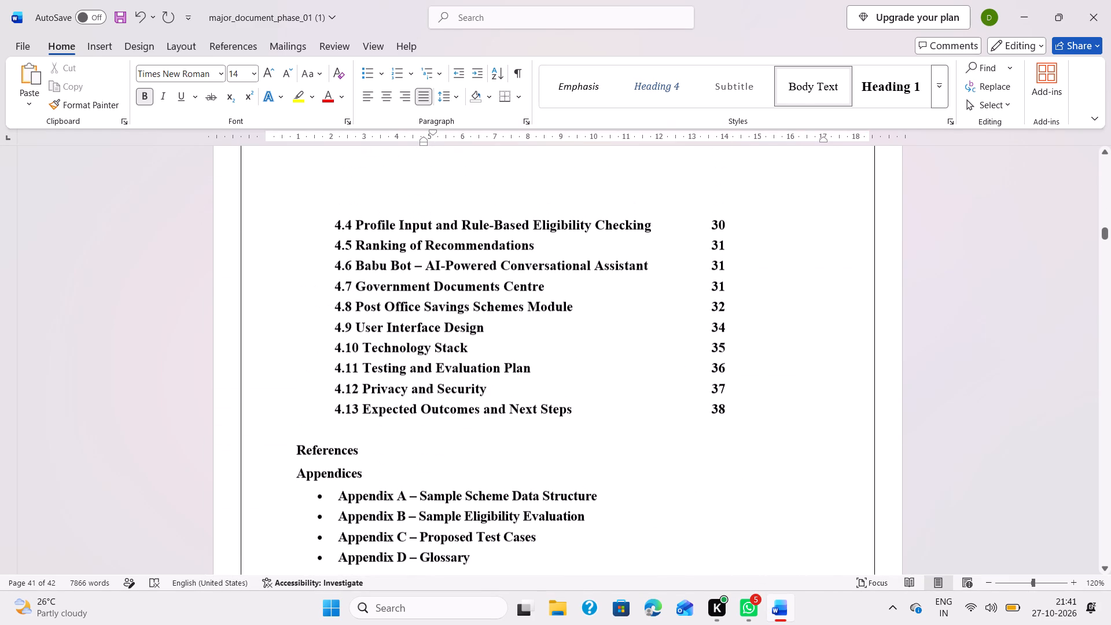
{"action": "scroll", "coordinate": [496, 310], "scroll_direction": "up", "scroll_amount": 1}
{"action": "scroll", "coordinate": [496, 310], "scroll_direction": "down", "scroll_amount": 1}
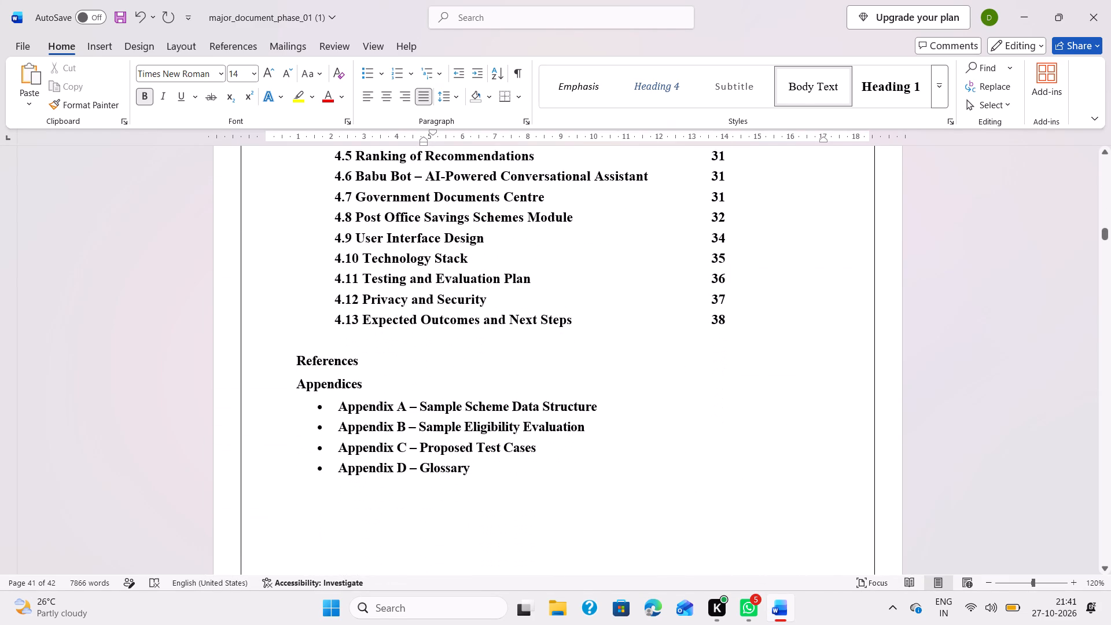
{"action": "scroll", "coordinate": [479, 395], "scroll_direction": "down", "scroll_amount": 1}
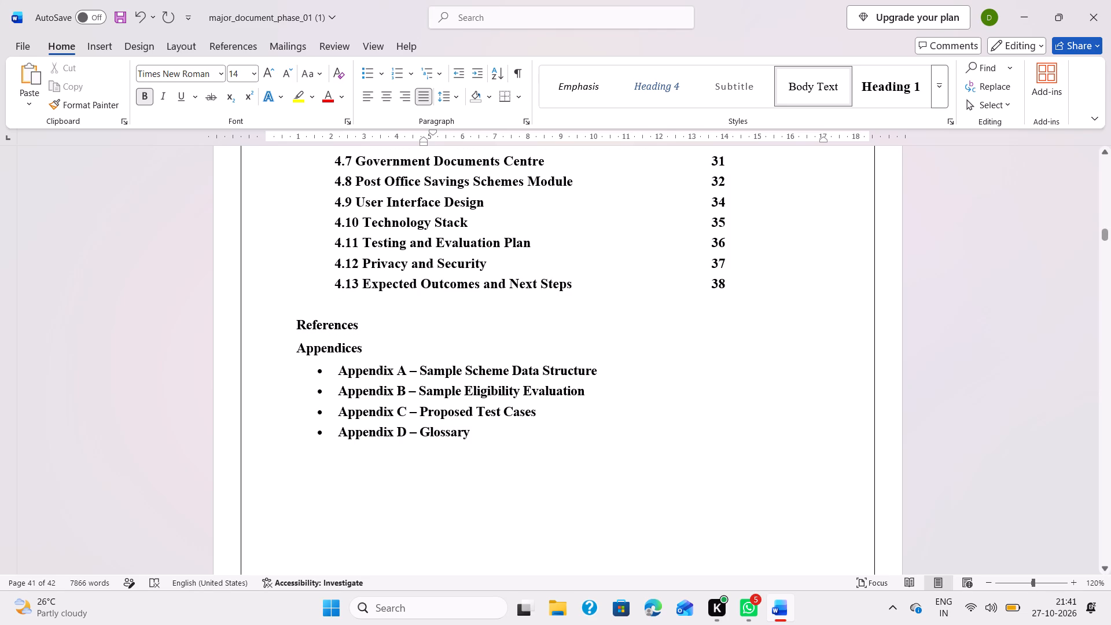
{"action": "scroll", "coordinate": [543, 307], "scroll_direction": "up", "scroll_amount": 1}
{"action": "left_click", "coordinate": [543, 307]}
{"action": "scroll", "coordinate": [543, 307], "scroll_direction": "up", "scroll_amount": 1}
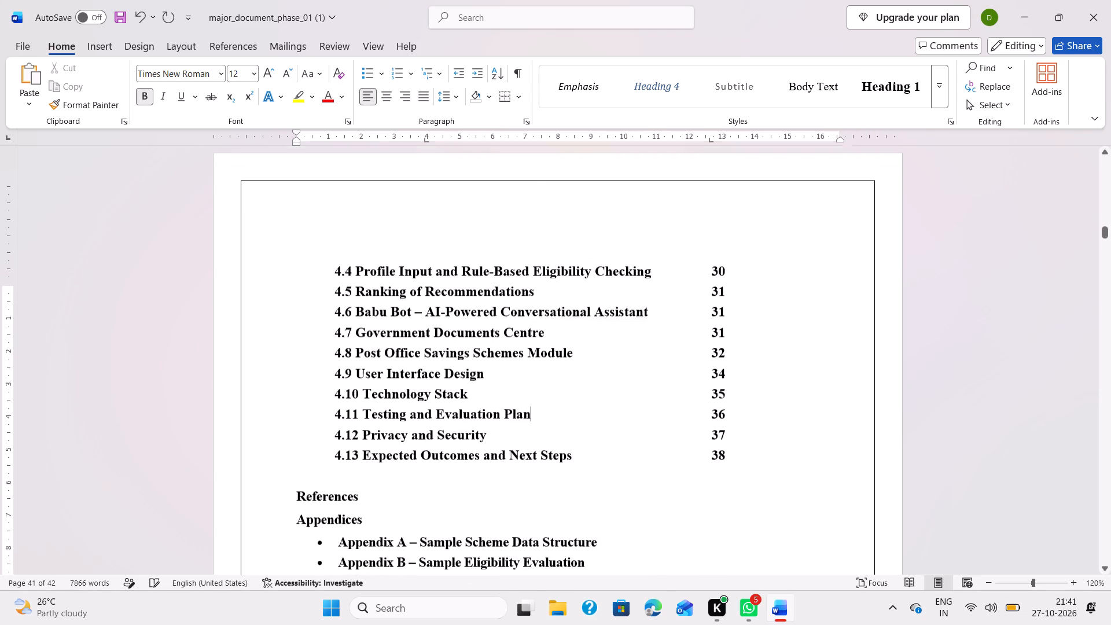
{"action": "scroll", "coordinate": [543, 307], "scroll_direction": "up", "scroll_amount": 3}
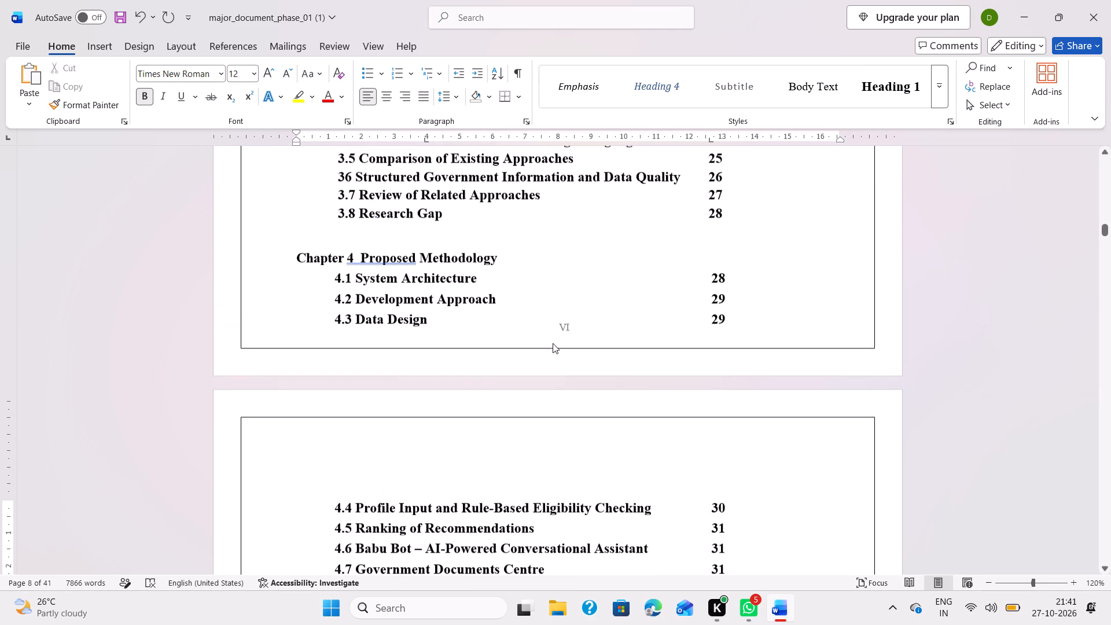
{"action": "scroll", "coordinate": [553, 343], "scroll_direction": "up", "scroll_amount": 1}
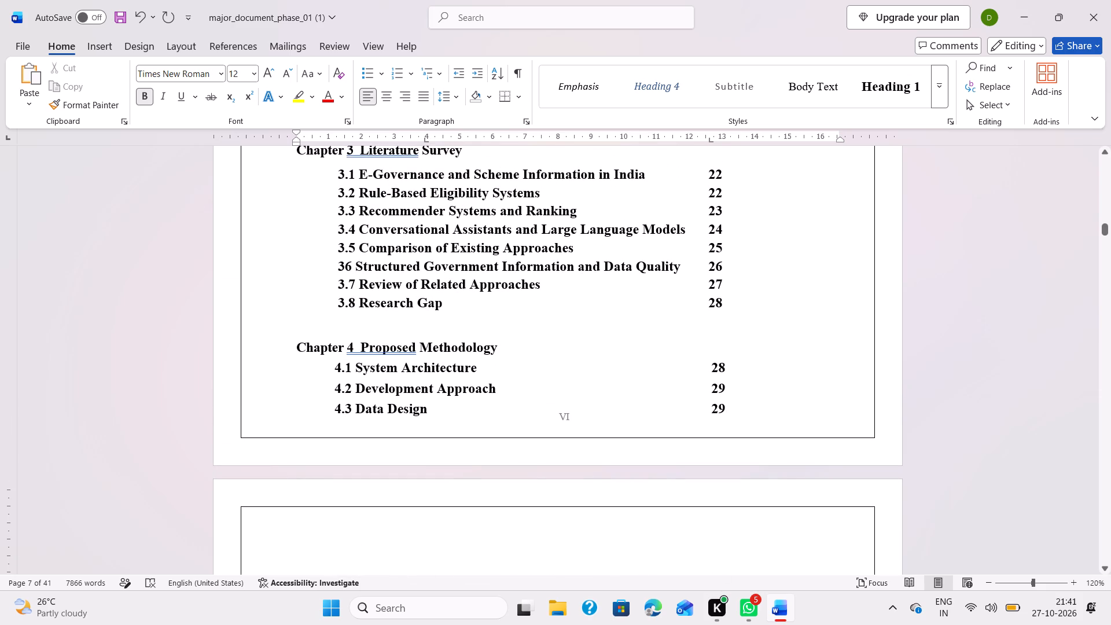
{"action": "scroll", "coordinate": [498, 325], "scroll_direction": "down", "scroll_amount": 4}
{"action": "scroll", "coordinate": [498, 325], "scroll_direction": "up", "scroll_amount": 1}
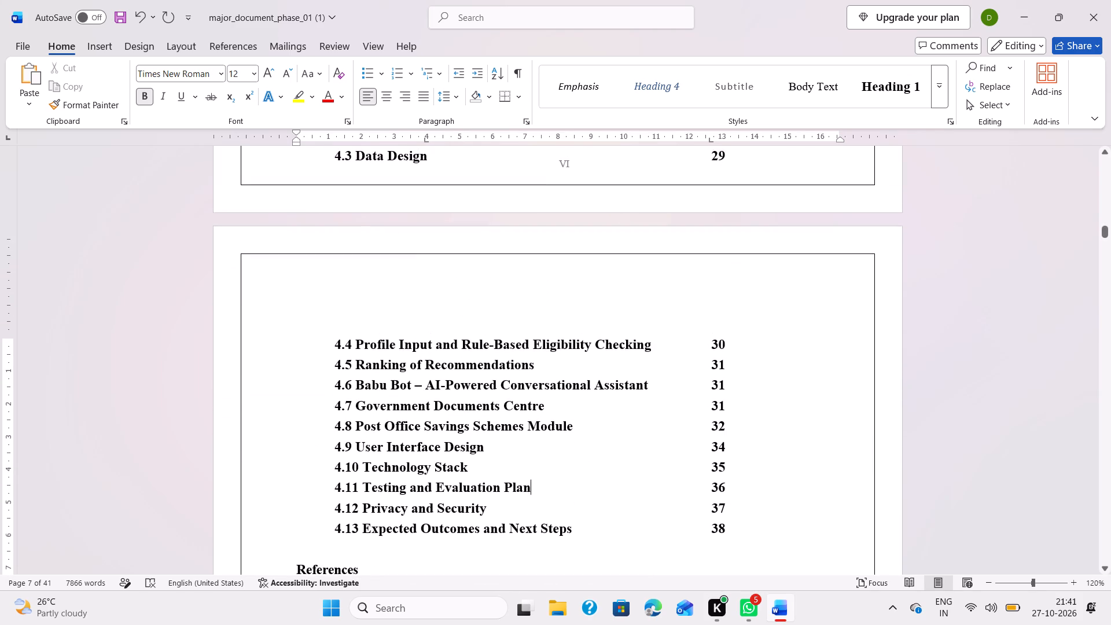
{"action": "scroll", "coordinate": [498, 325], "scroll_direction": "up", "scroll_amount": 1}
{"action": "double_click", "coordinate": [447, 319]}
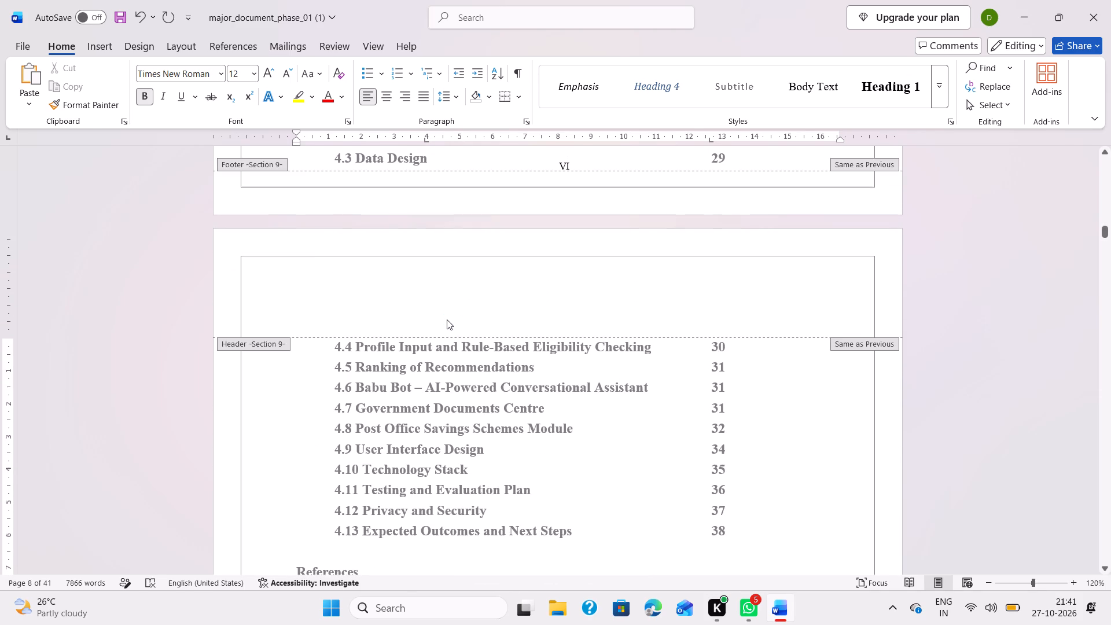
{"action": "double_click", "coordinate": [865, 380]}
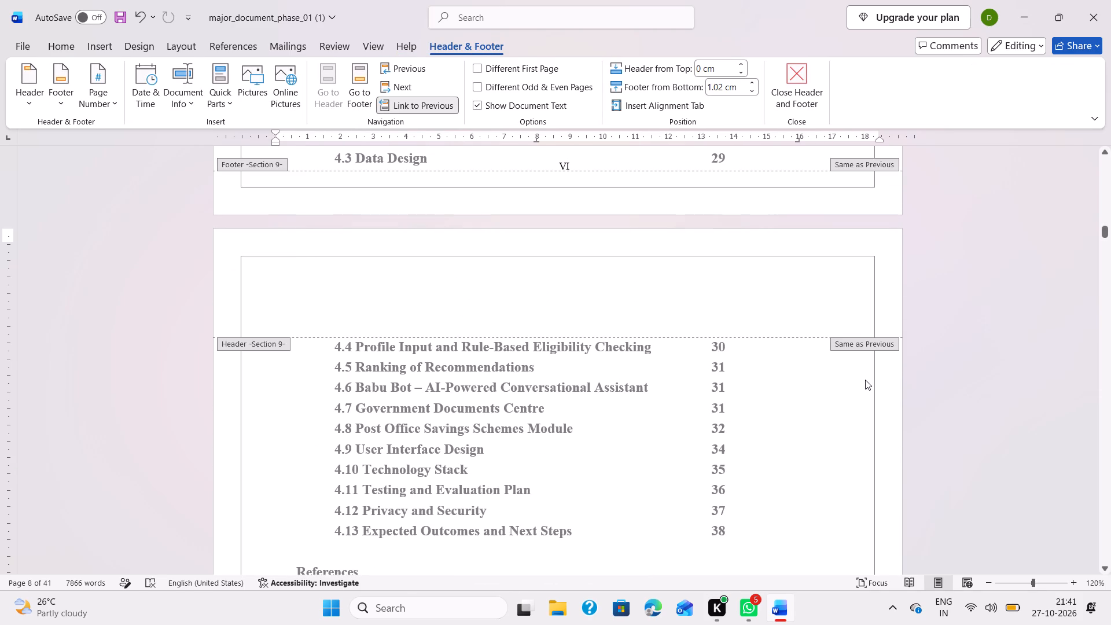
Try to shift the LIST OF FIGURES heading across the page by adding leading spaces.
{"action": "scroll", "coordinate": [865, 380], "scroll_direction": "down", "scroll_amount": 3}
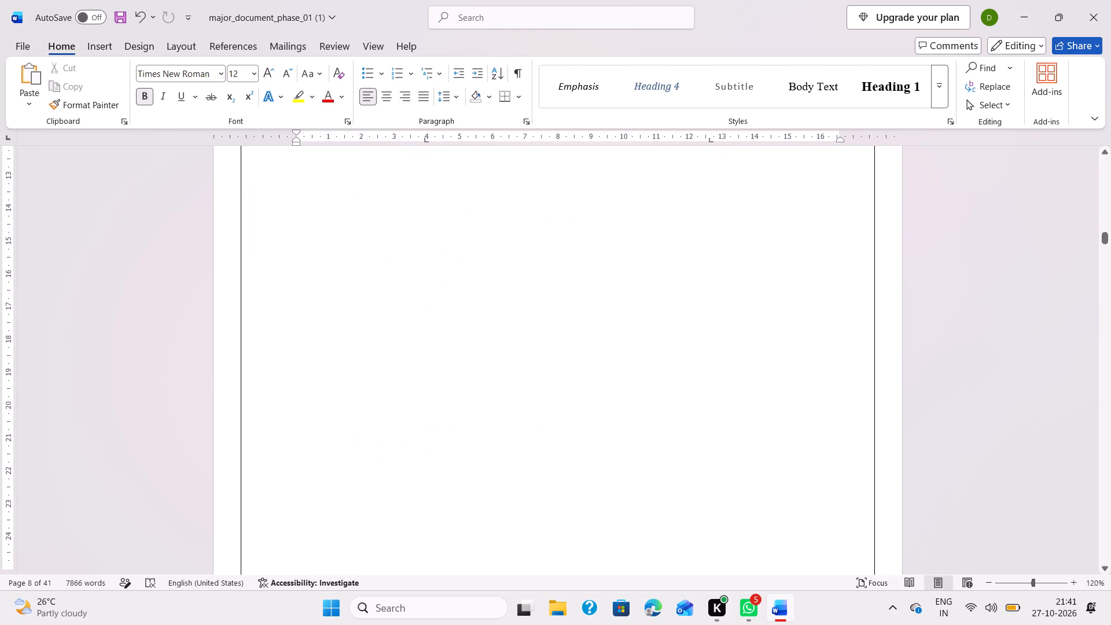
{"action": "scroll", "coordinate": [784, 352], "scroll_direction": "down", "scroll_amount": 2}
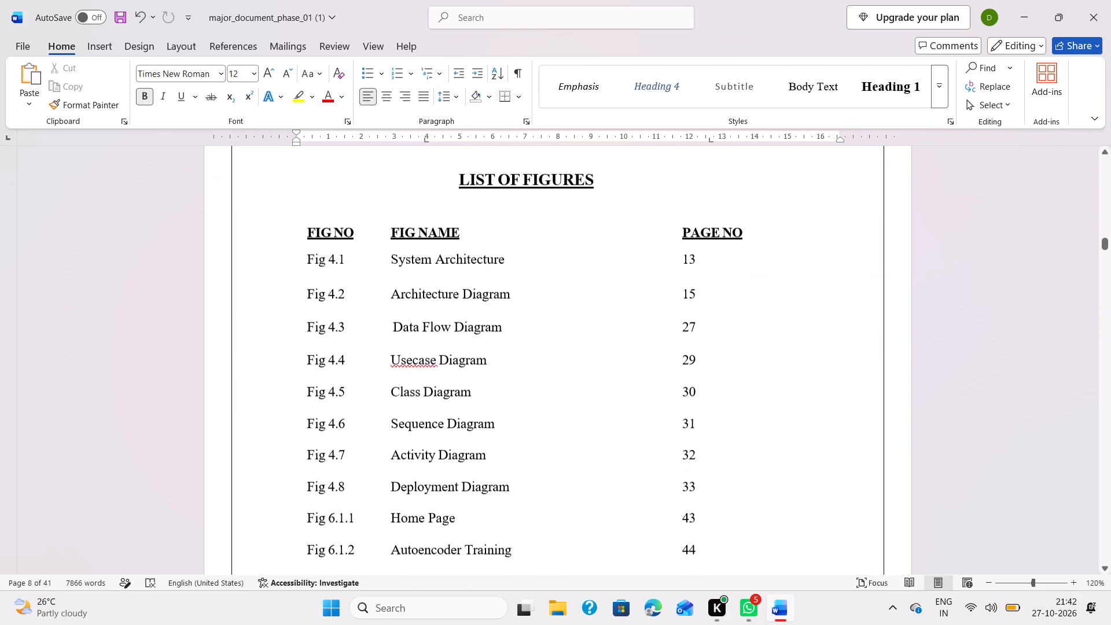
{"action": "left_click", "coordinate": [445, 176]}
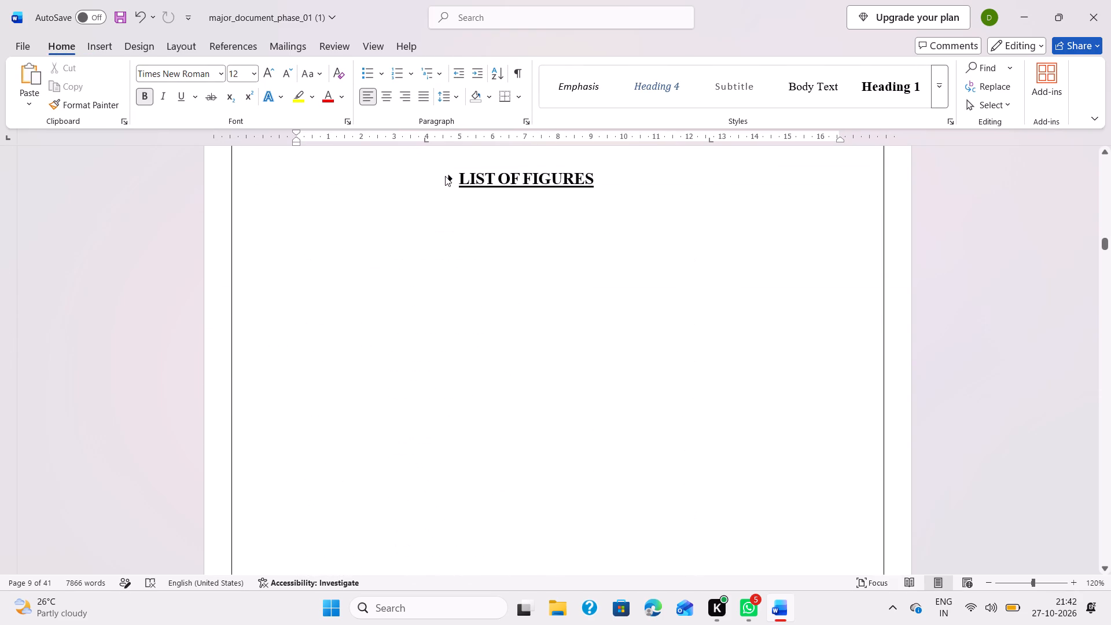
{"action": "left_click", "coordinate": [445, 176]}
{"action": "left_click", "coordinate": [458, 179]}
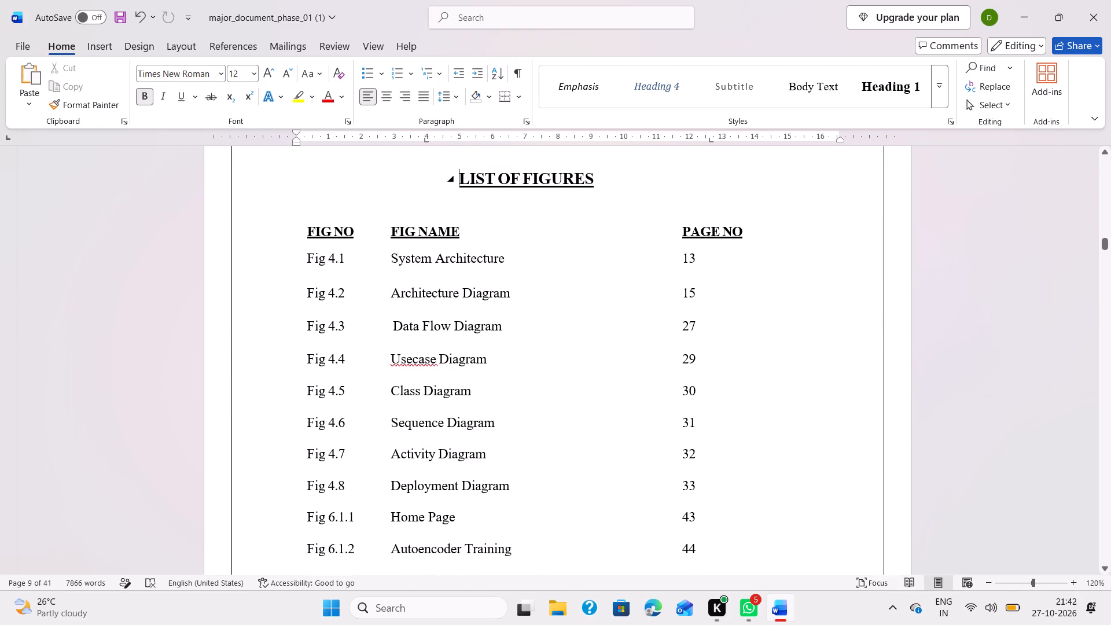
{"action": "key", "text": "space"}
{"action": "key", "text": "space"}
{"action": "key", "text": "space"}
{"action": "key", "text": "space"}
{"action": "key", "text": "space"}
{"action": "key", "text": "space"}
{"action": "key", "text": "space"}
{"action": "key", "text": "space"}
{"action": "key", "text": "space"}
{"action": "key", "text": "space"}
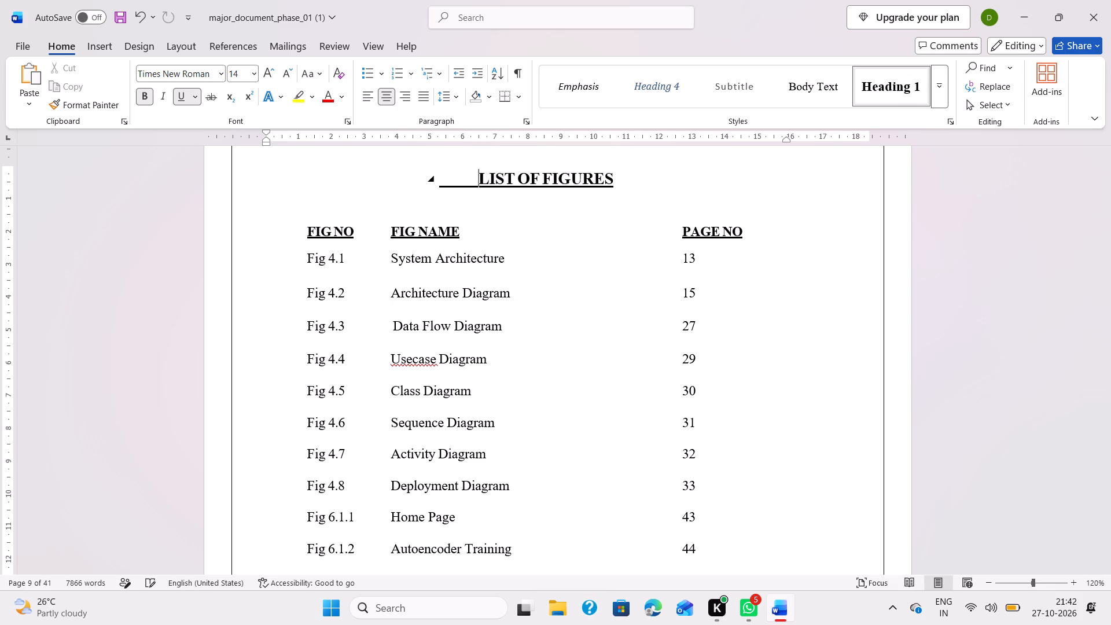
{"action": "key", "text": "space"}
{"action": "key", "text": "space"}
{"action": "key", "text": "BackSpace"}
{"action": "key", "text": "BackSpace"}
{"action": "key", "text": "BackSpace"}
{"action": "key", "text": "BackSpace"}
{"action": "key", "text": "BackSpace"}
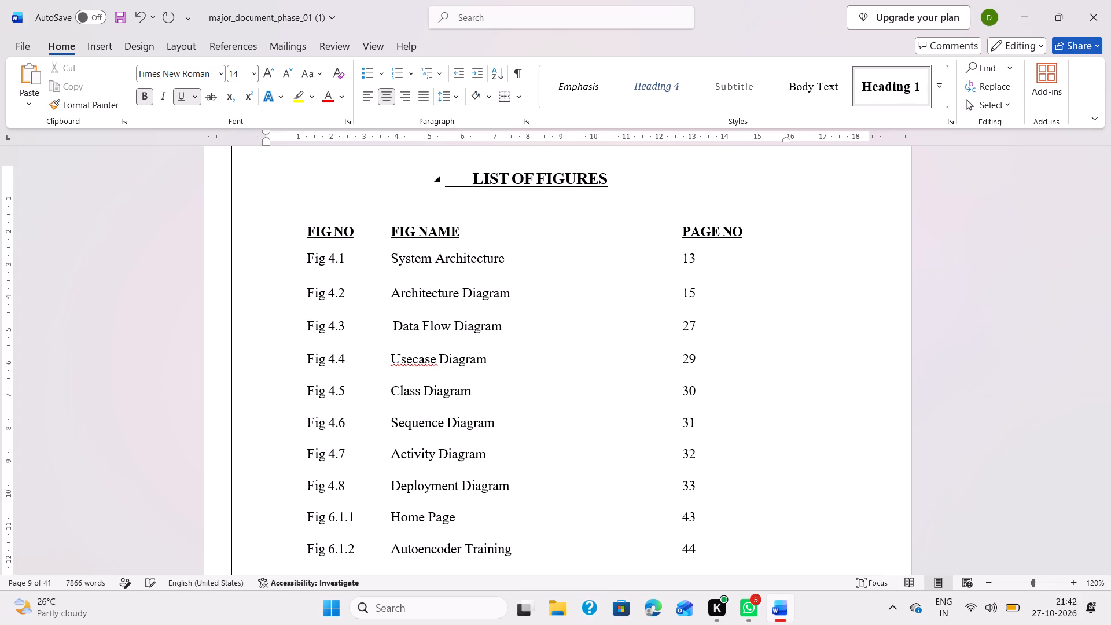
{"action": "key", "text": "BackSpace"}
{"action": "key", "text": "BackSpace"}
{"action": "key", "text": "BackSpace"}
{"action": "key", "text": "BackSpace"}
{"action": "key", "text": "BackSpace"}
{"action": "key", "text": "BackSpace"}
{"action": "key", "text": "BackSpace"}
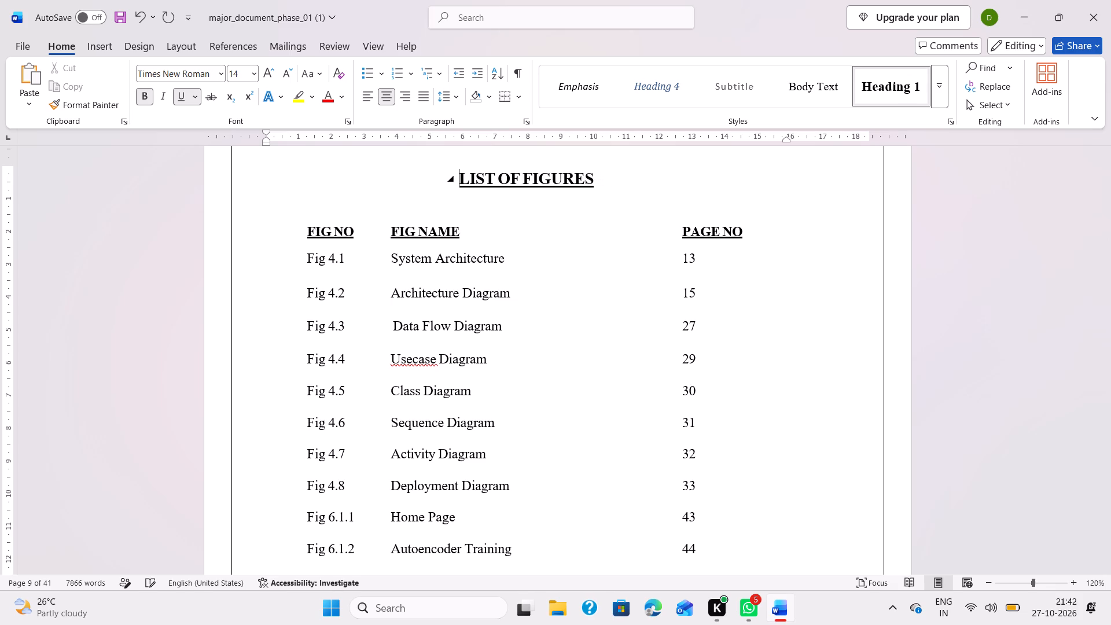
Indent the first line of the LIST OF FIGURES heading to bring it nearer the page centre.
{"action": "key", "text": "Tab"}
{"action": "key", "text": "Tab"}
{"action": "key", "text": "Tab"}
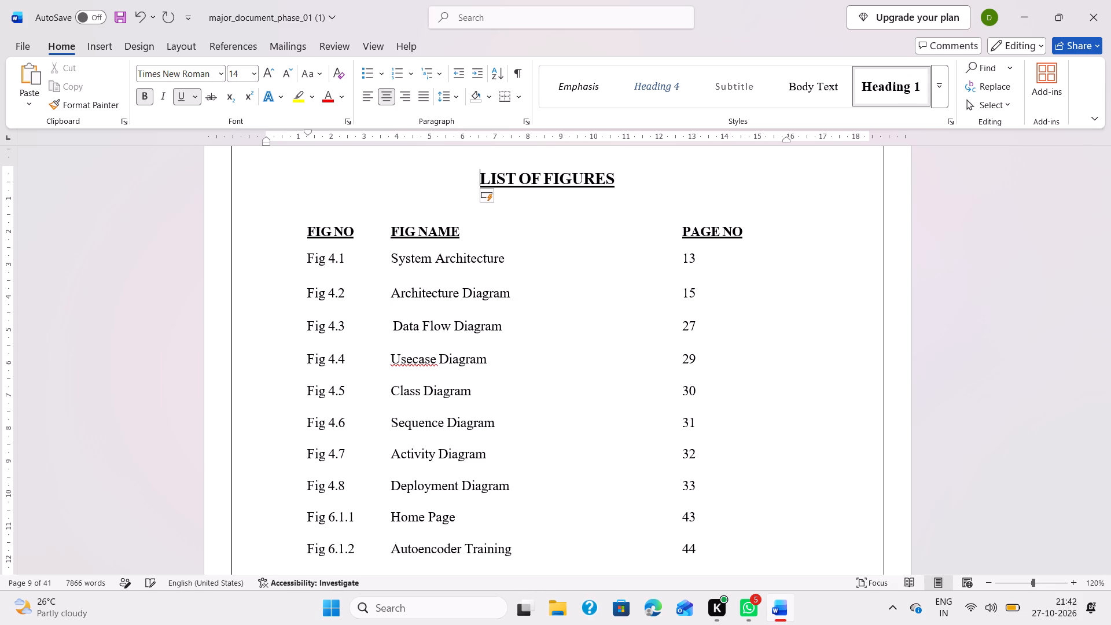
{"action": "scroll", "coordinate": [458, 179], "scroll_direction": "up", "scroll_amount": 1}
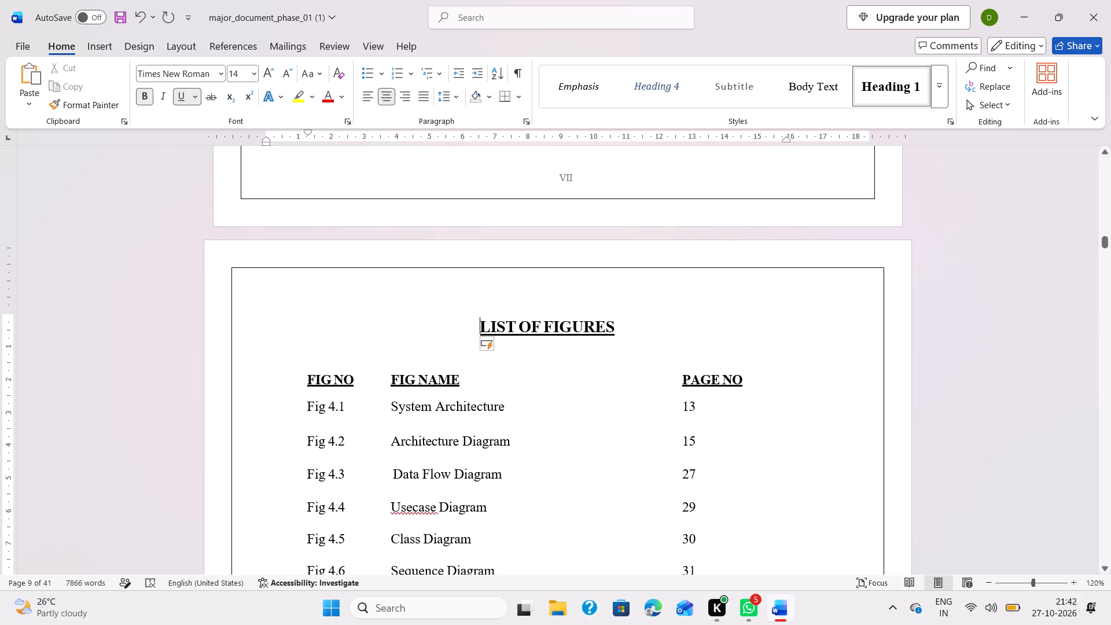
Increase the LIST OF FIGURES heading's left indent by one more level.
{"action": "key", "text": "Tab"}
Replace the x placeholder under INTERNAL GUIDE on the Certificate page with the guide's name.
{"action": "scroll", "coordinate": [458, 179], "scroll_direction": "up", "scroll_amount": 8}
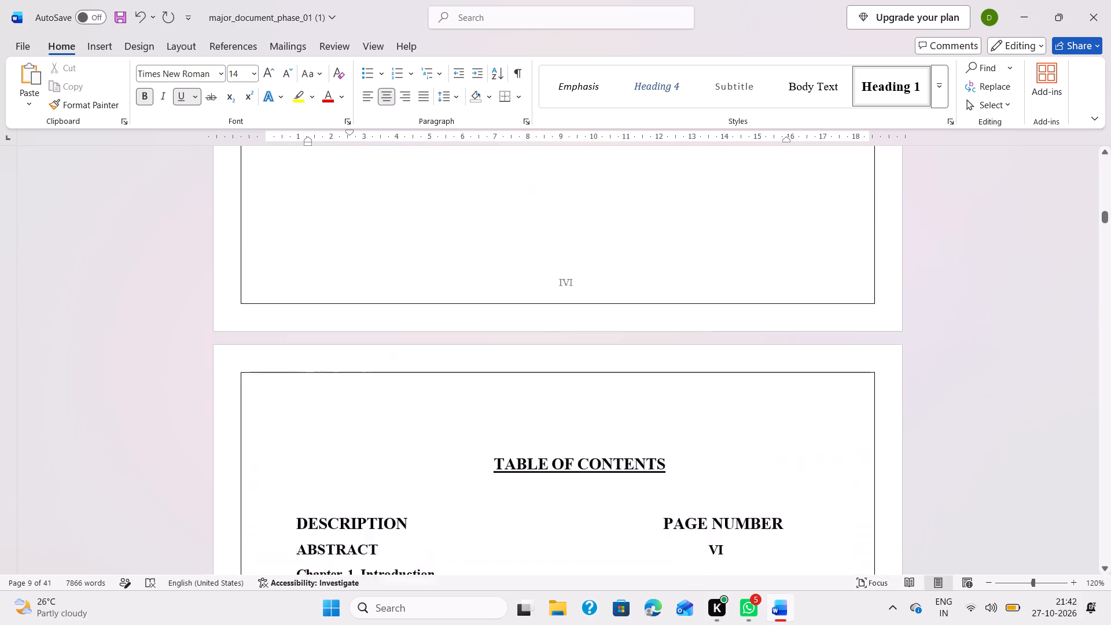
{"action": "scroll", "coordinate": [458, 179], "scroll_direction": "up", "scroll_amount": 7}
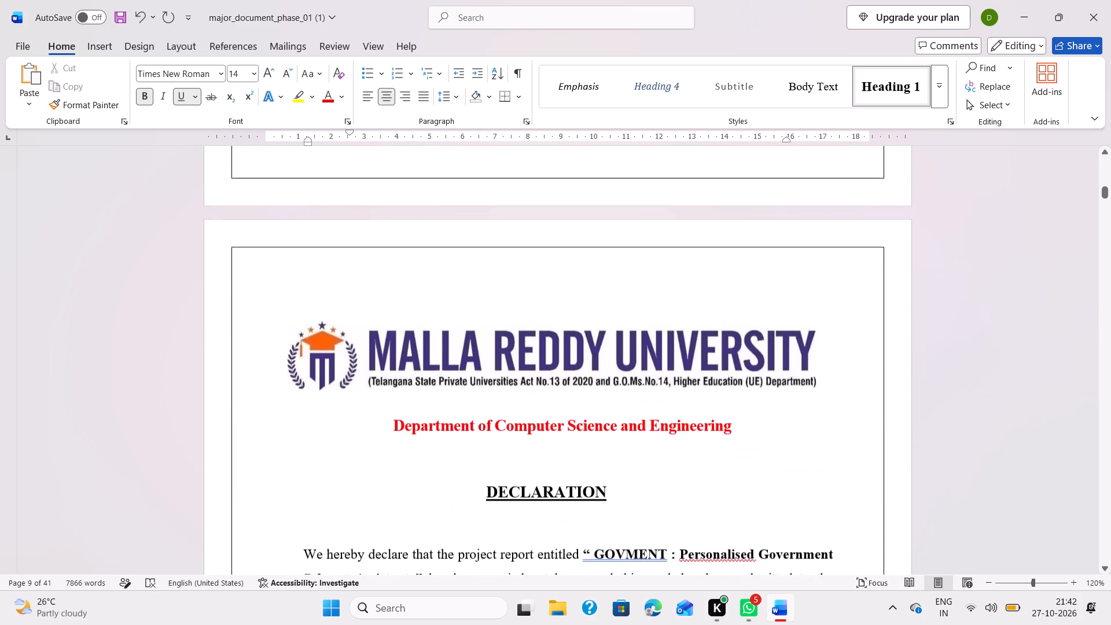
{"action": "scroll", "coordinate": [458, 179], "scroll_direction": "up", "scroll_amount": 3}
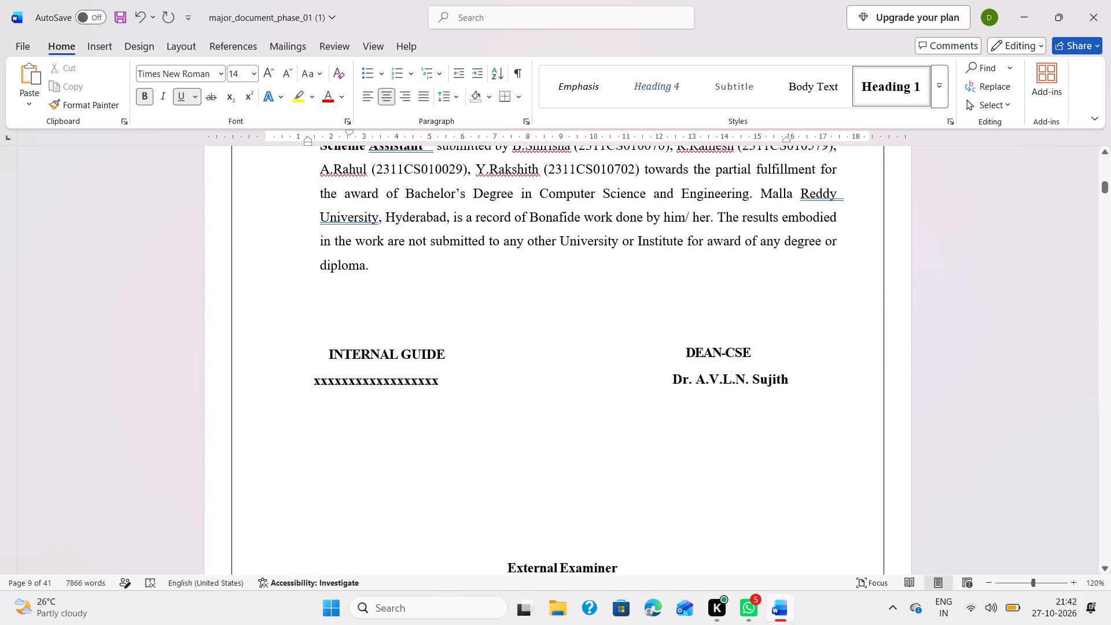
{"action": "left_click", "coordinate": [440, 385]}
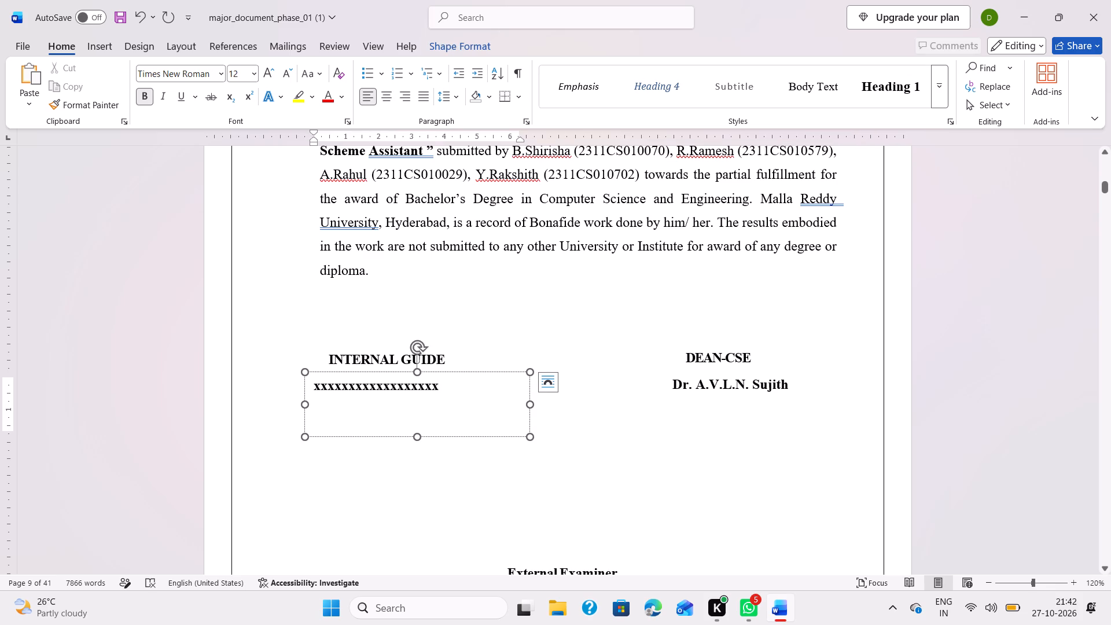
{"action": "key", "text": "BackSpace"}
{"action": "key", "text": "BackSpace"}
{"action": "key", "text": "BackSpace"}
{"action": "key", "text": "BackSpace"}
{"action": "key", "text": "BackSpace"}
{"action": "key", "text": "BackSpace"}
{"action": "key", "text": "BackSpace"}
{"action": "key", "text": "BackSpace"}
{"action": "key", "text": "BackSpace"}
{"action": "key", "text": "BackSpace"}
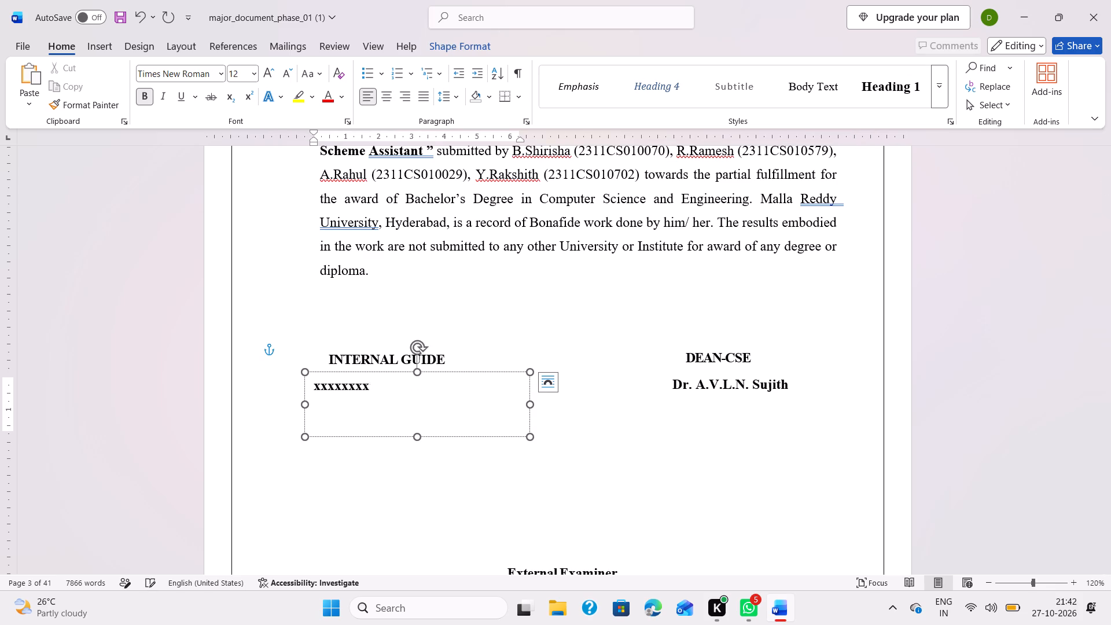
{"action": "key", "text": "BackSpace"}
{"action": "key", "text": "BackSpace"}
{"action": "key", "text": "BackSpace"}
{"action": "key", "text": "BackSpace"}
{"action": "key", "text": "BackSpace"}
{"action": "key", "text": "BackSpace"}
{"action": "key", "text": "BackSpace"}
{"action": "key", "text": "BackSpace"}
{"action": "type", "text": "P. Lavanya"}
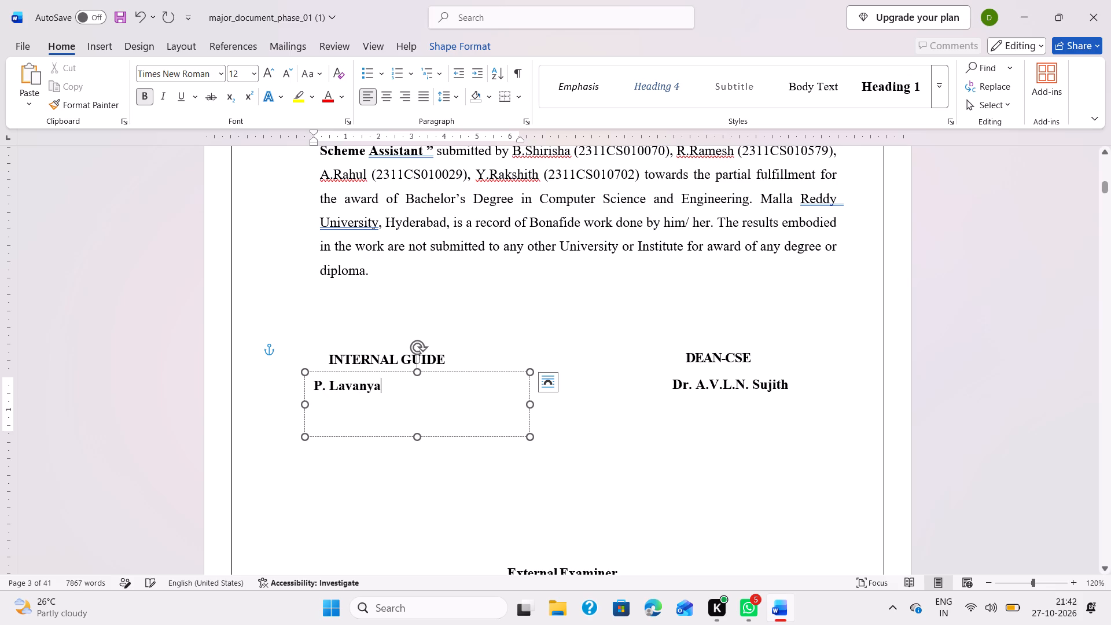
Shrink the guide's name text box to fit its text and place it centred just beneath the INTERNAL GUIDE label.
{"action": "left_click_drag", "start_coordinate": [527, 439], "coordinate": [476, 421]}
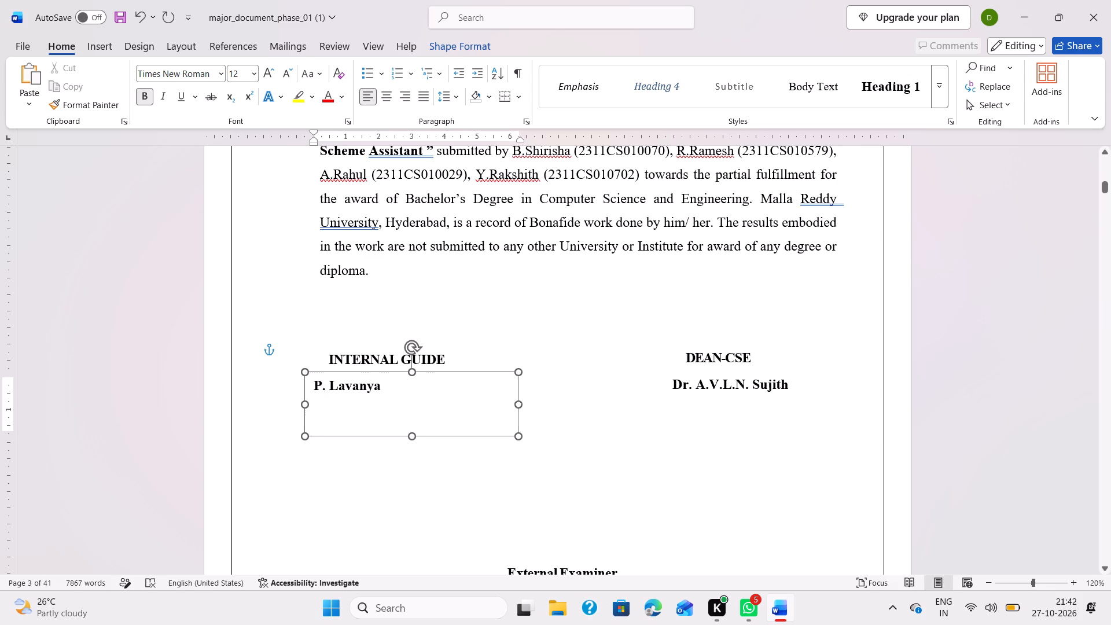
{"action": "left_click_drag", "start_coordinate": [476, 421], "coordinate": [400, 403]}
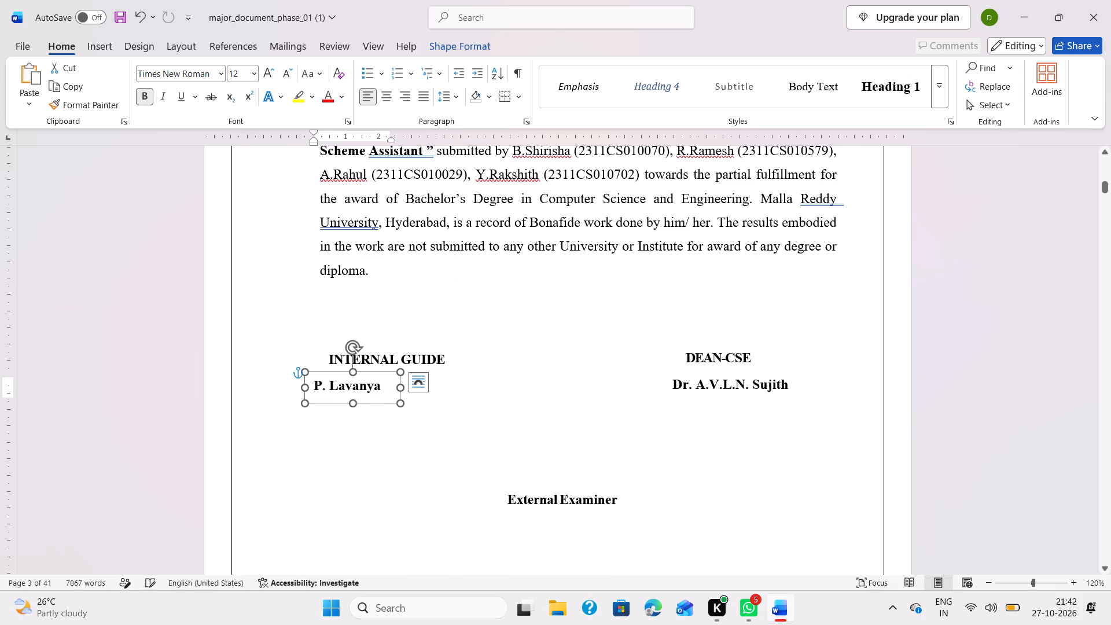
{"action": "left_click_drag", "start_coordinate": [360, 372], "coordinate": [392, 370]}
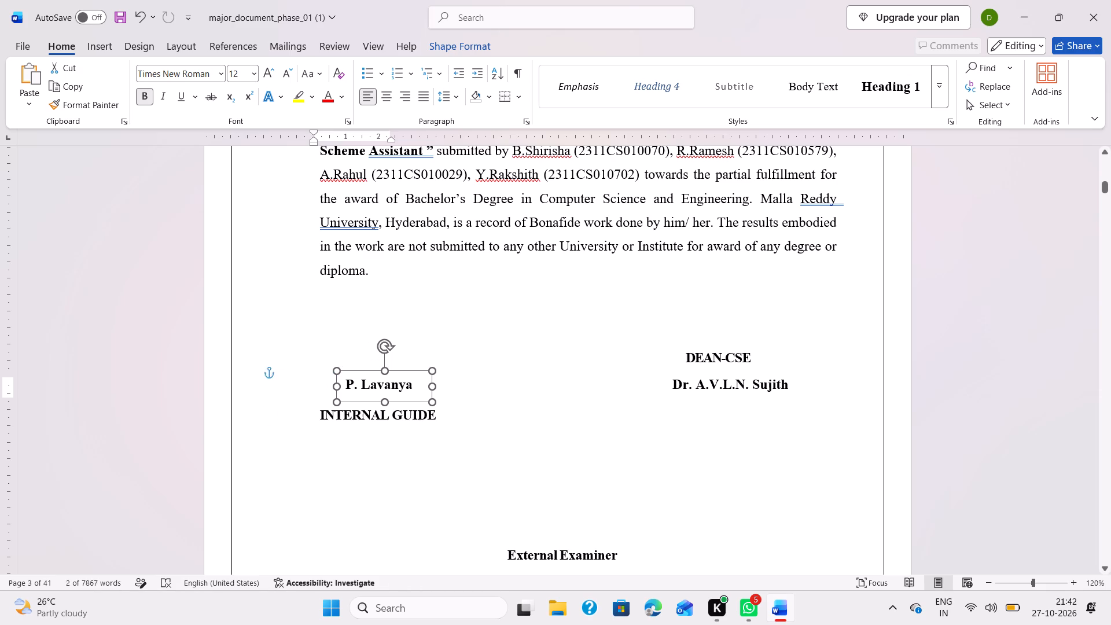
{"action": "left_click_drag", "start_coordinate": [392, 370], "coordinate": [396, 375]}
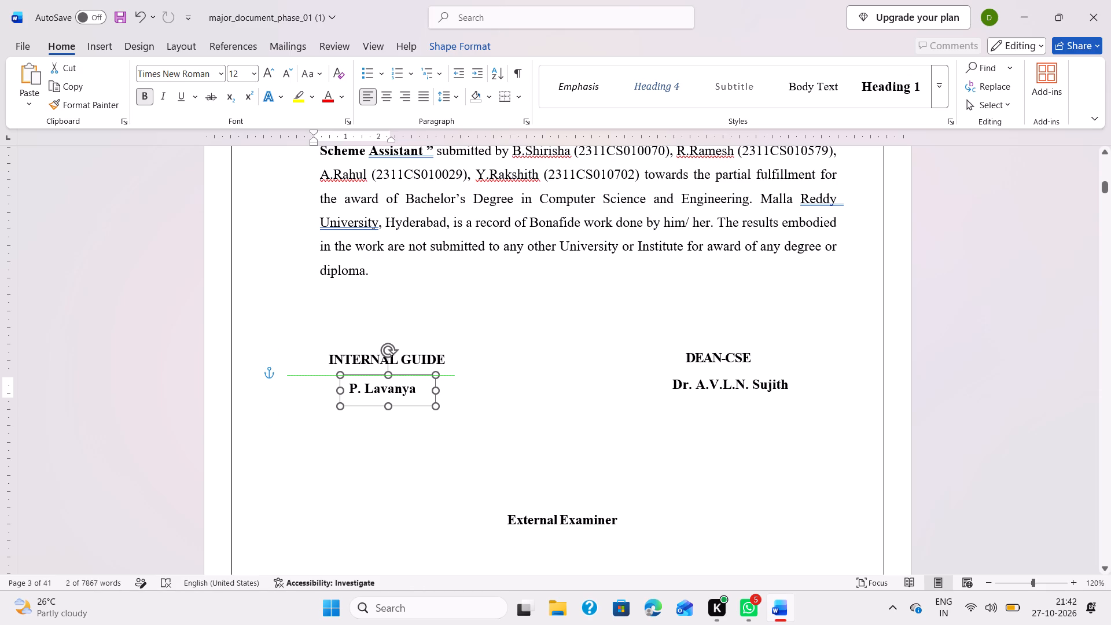
{"action": "left_click_drag", "start_coordinate": [396, 375], "coordinate": [393, 373]}
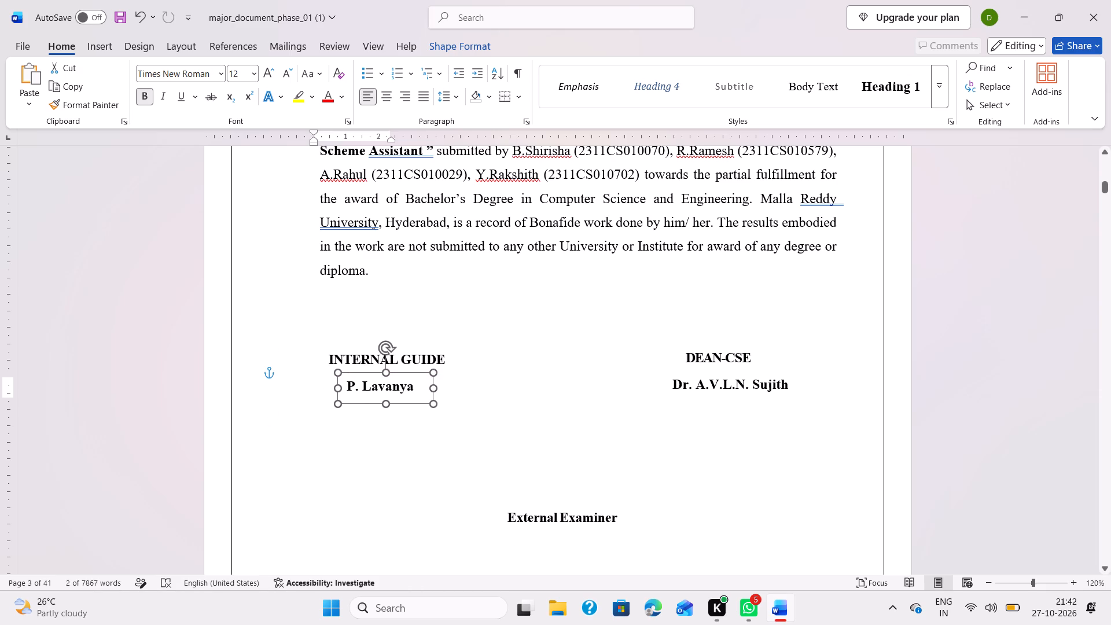
{"action": "left_click_drag", "start_coordinate": [393, 373], "coordinate": [391, 373]}
{"action": "left_click", "coordinate": [544, 398]}
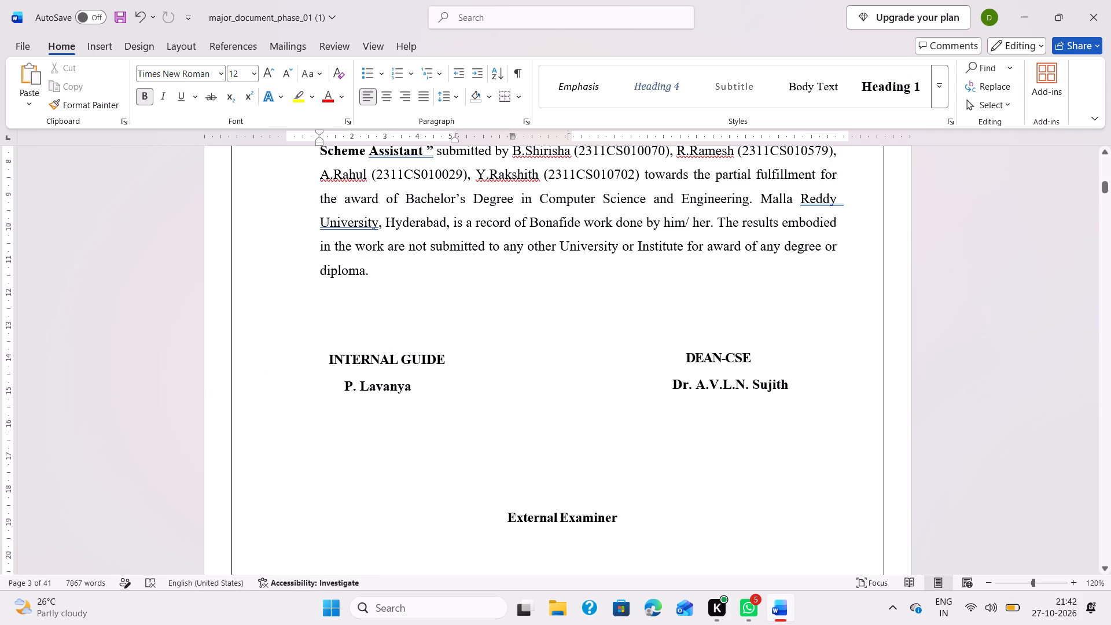
Replace the centring of the year 2027 on page II with left indents and a leading space that keep it near the page centre.
{"action": "scroll", "coordinate": [544, 398], "scroll_direction": "up", "scroll_amount": 1}
{"action": "scroll", "coordinate": [544, 398], "scroll_direction": "down", "scroll_amount": 1}
{"action": "scroll", "coordinate": [544, 398], "scroll_direction": "up", "scroll_amount": 1}
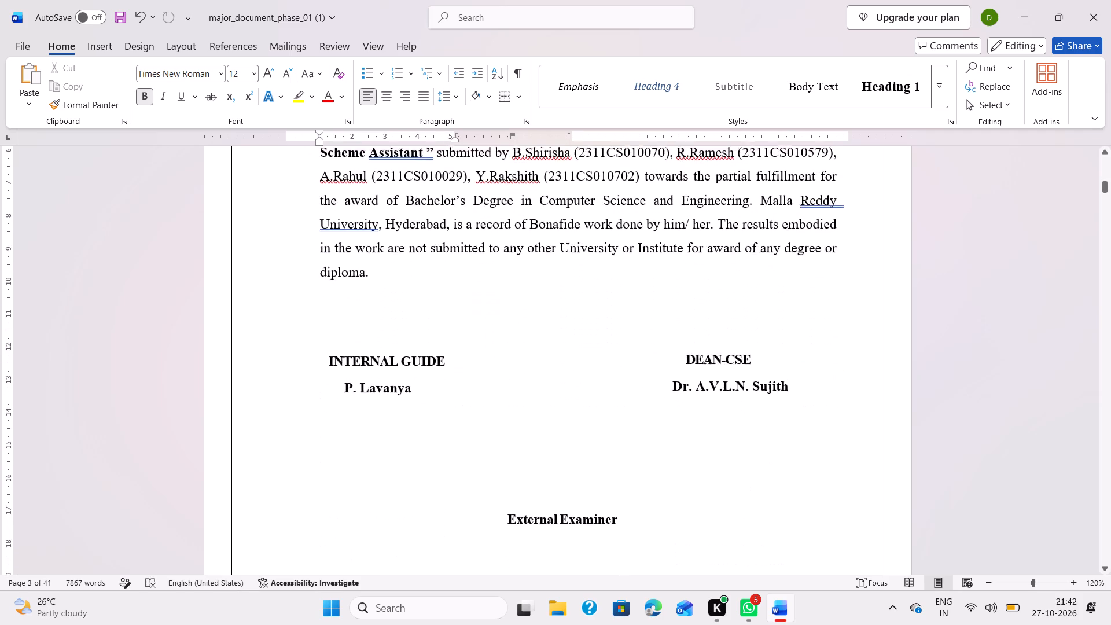
{"action": "scroll", "coordinate": [544, 398], "scroll_direction": "up", "scroll_amount": 4}
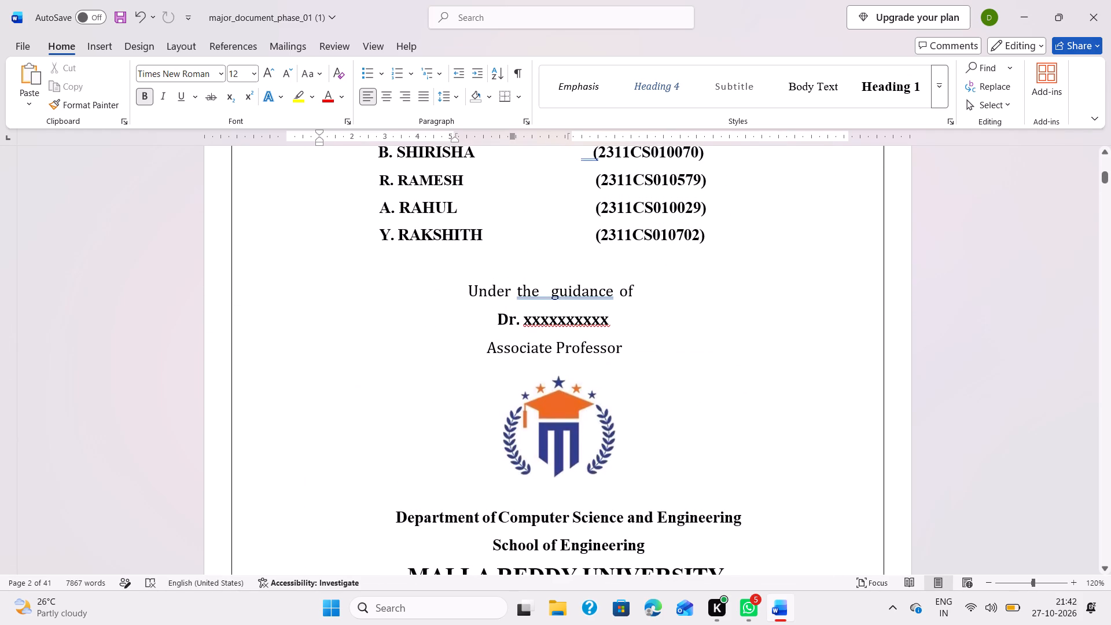
{"action": "scroll", "coordinate": [538, 430], "scroll_direction": "down", "scroll_amount": 1}
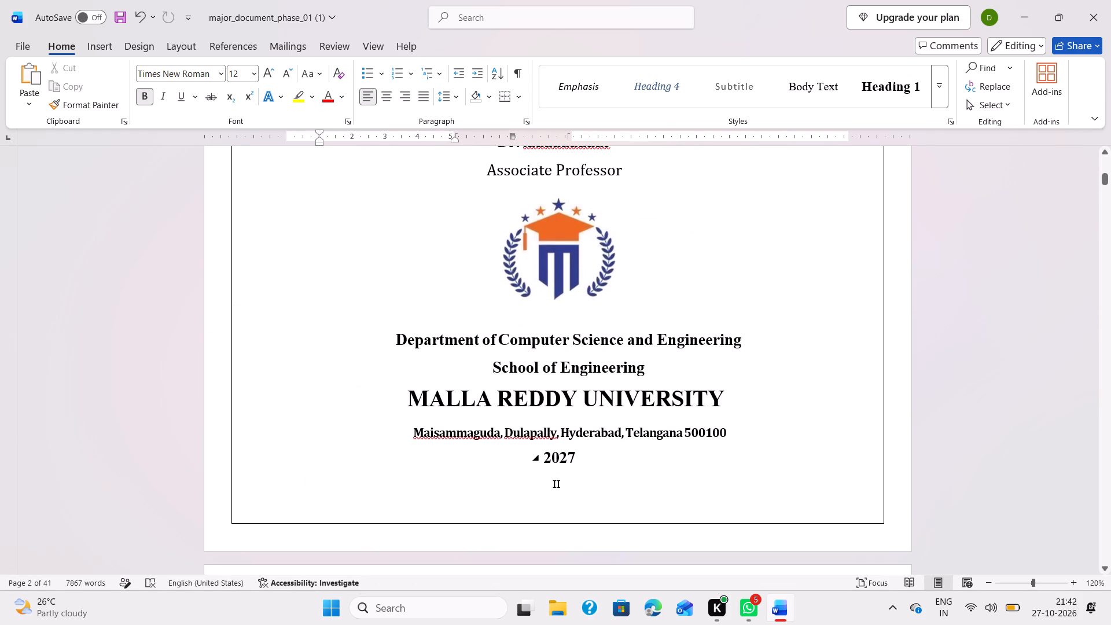
{"action": "left_click", "coordinate": [547, 454]}
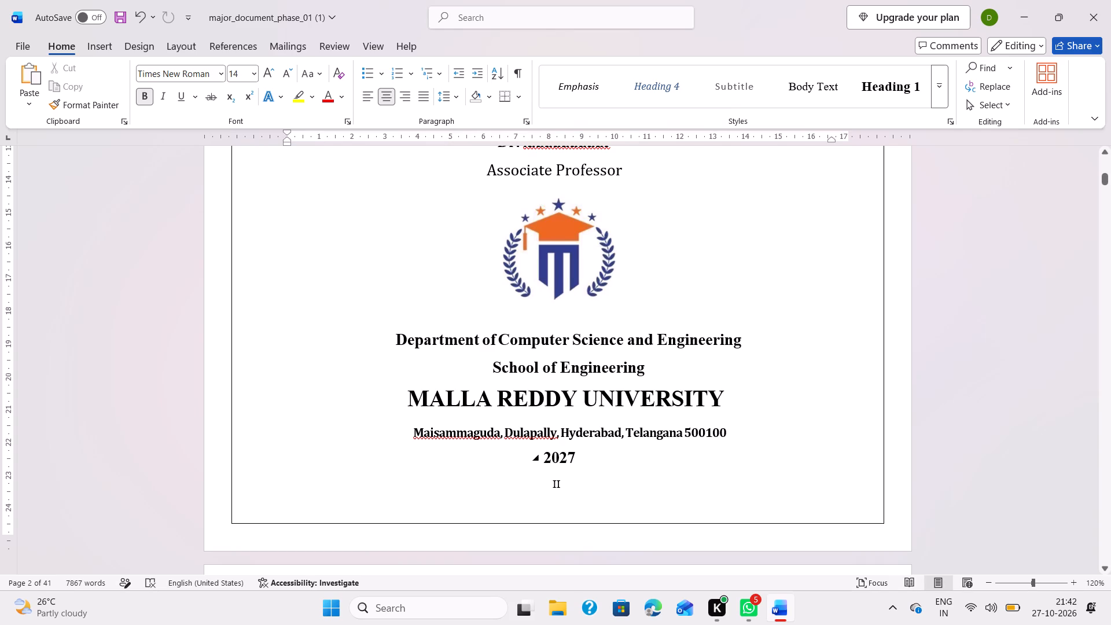
{"action": "key", "text": "BackSpace"}
{"action": "key", "text": "Tab"}
{"action": "key", "text": "Tab"}
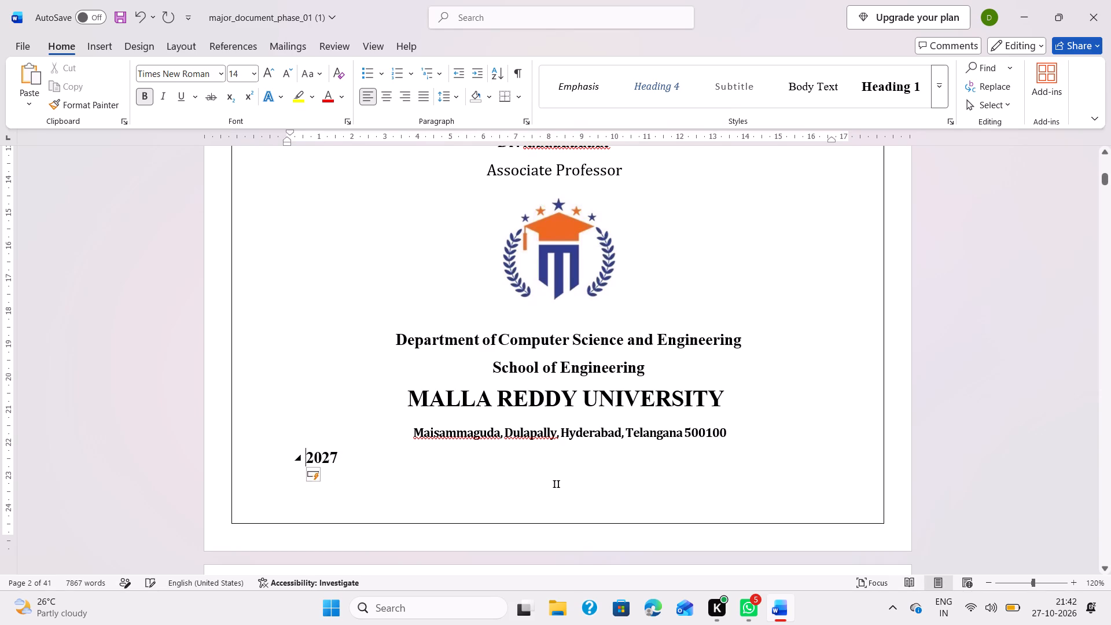
{"action": "key", "text": "Tab"}
{"action": "key", "text": "Tab"}
{"action": "key", "text": "Tab"}
{"action": "key", "text": "Tab"}
{"action": "key", "text": "Tab"}
{"action": "key", "text": "Tab"}
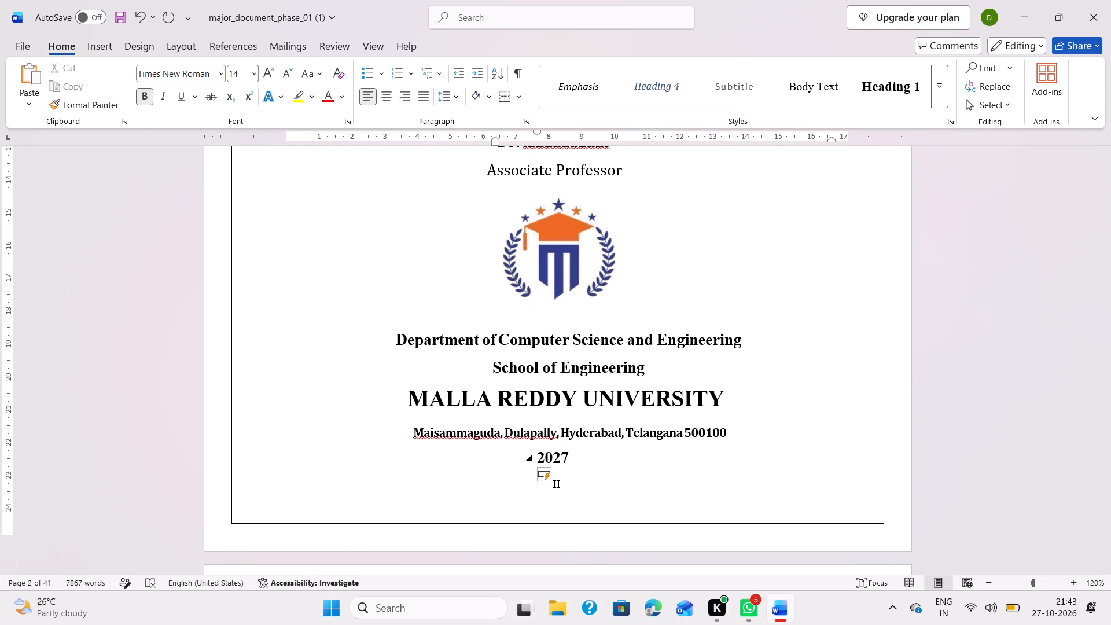
{"action": "key", "text": "space"}
Replace the x placeholder after "Dr." under "Under the guidance of" on page II with the guide's name.
{"action": "scroll", "coordinate": [627, 424], "scroll_direction": "up", "scroll_amount": 2}
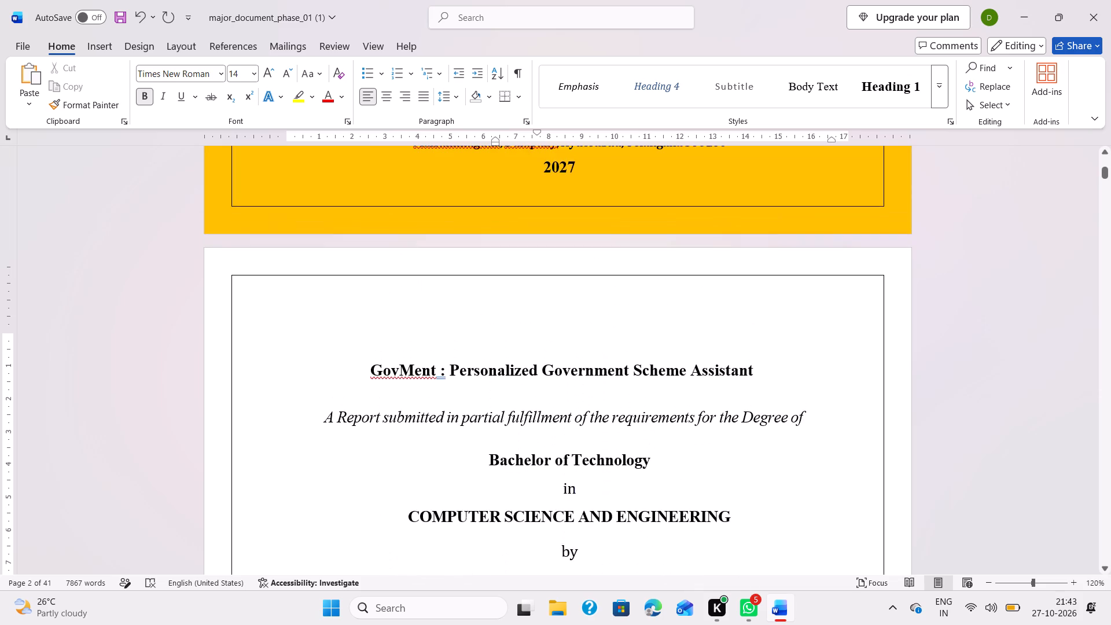
{"action": "scroll", "coordinate": [608, 434], "scroll_direction": "down", "scroll_amount": 2}
{"action": "left_click", "coordinate": [612, 304]}
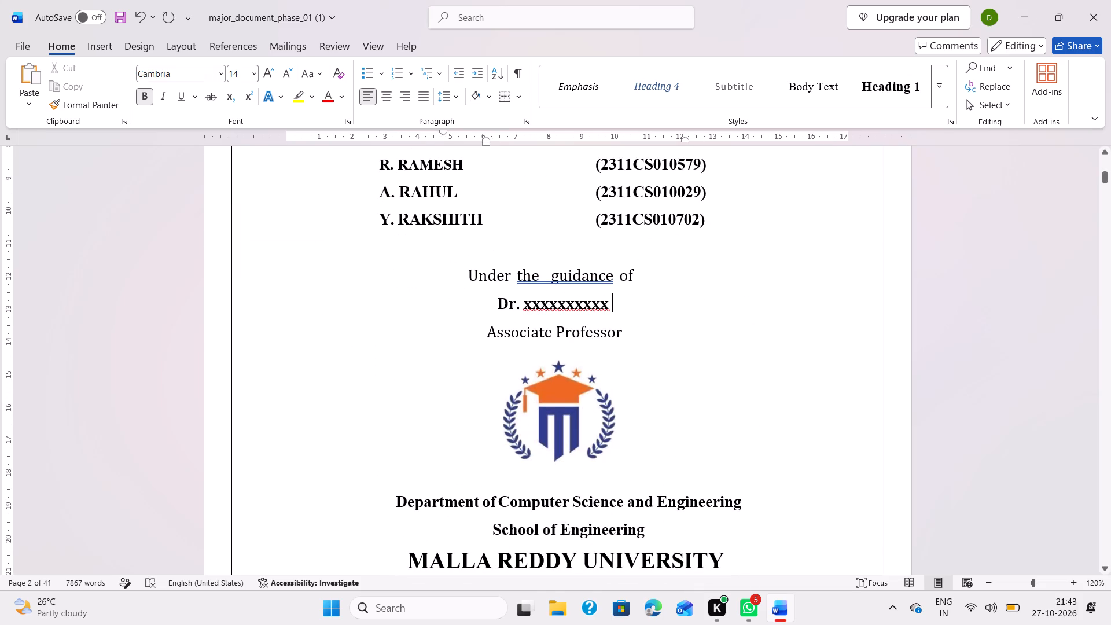
{"action": "key", "text": "Left"}
{"action": "key", "text": "BackSpace"}
{"action": "key", "text": "BackSpace"}
{"action": "key", "text": "BackSpace"}
{"action": "key", "text": "BackSpace"}
{"action": "key", "text": "BackSpace"}
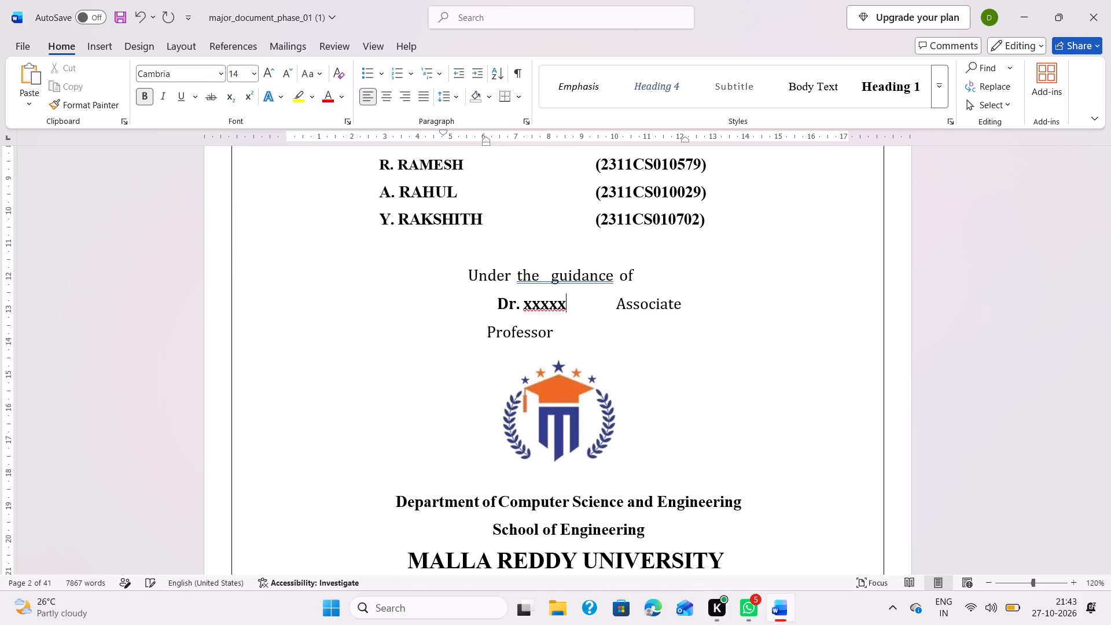
{"action": "key", "text": "BackSpace"}
{"action": "key", "text": "BackSpace"}
{"action": "key", "text": "BackSpace"}
{"action": "key", "text": "BackSpace"}
{"action": "key", "text": "BackSpace"}
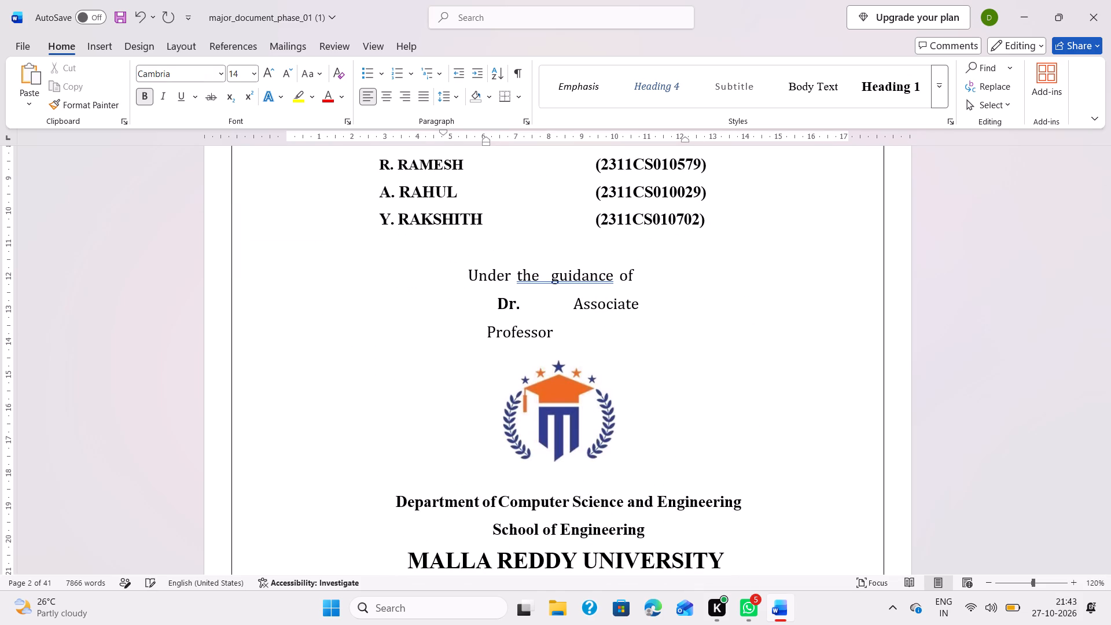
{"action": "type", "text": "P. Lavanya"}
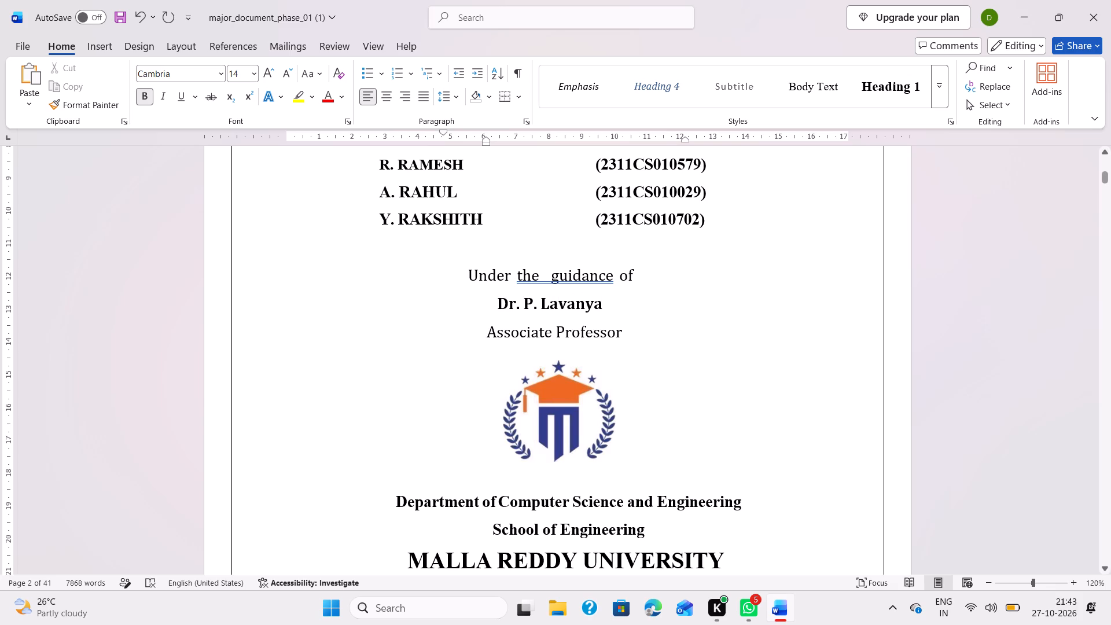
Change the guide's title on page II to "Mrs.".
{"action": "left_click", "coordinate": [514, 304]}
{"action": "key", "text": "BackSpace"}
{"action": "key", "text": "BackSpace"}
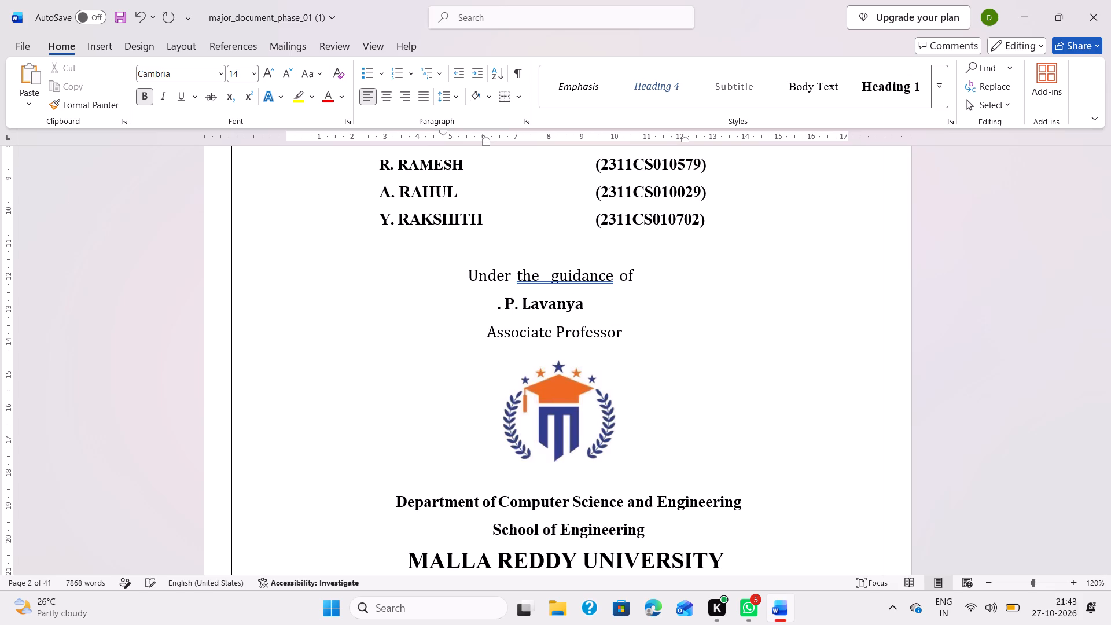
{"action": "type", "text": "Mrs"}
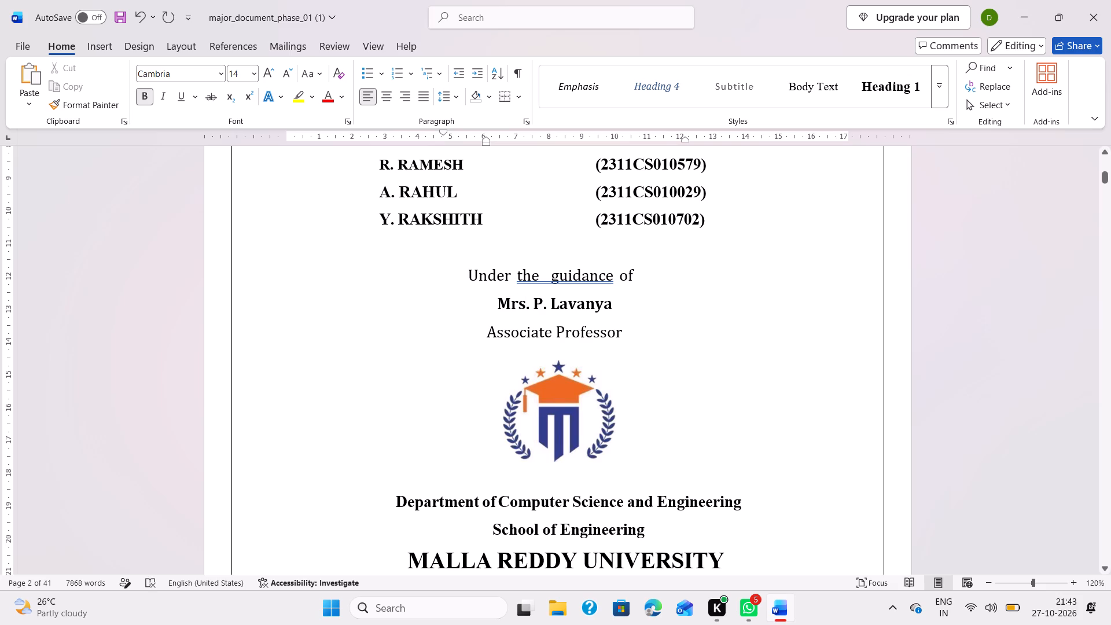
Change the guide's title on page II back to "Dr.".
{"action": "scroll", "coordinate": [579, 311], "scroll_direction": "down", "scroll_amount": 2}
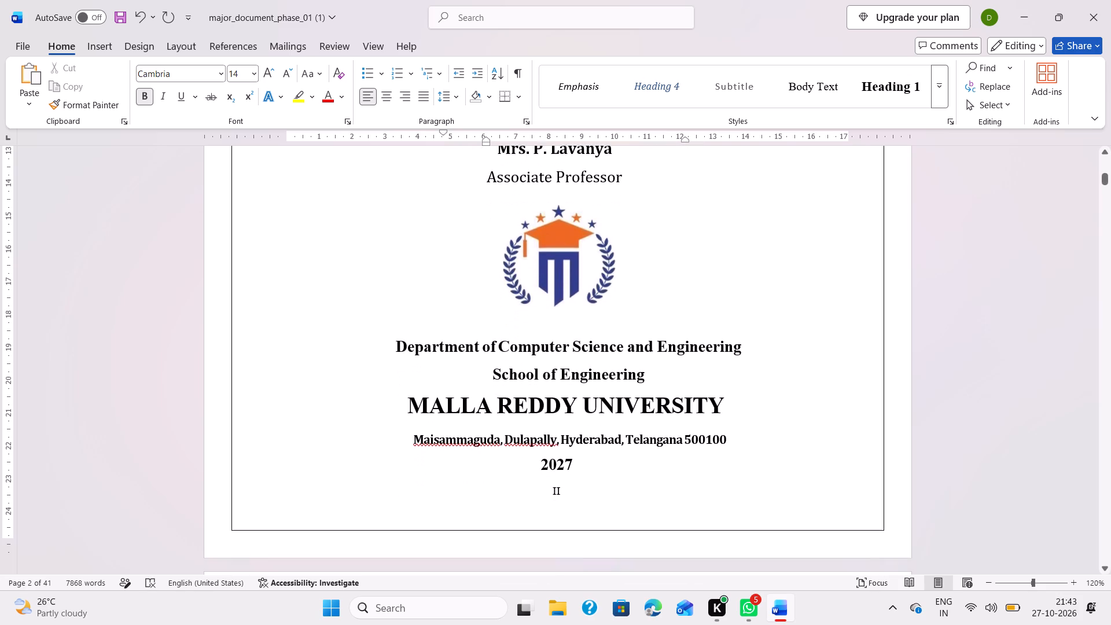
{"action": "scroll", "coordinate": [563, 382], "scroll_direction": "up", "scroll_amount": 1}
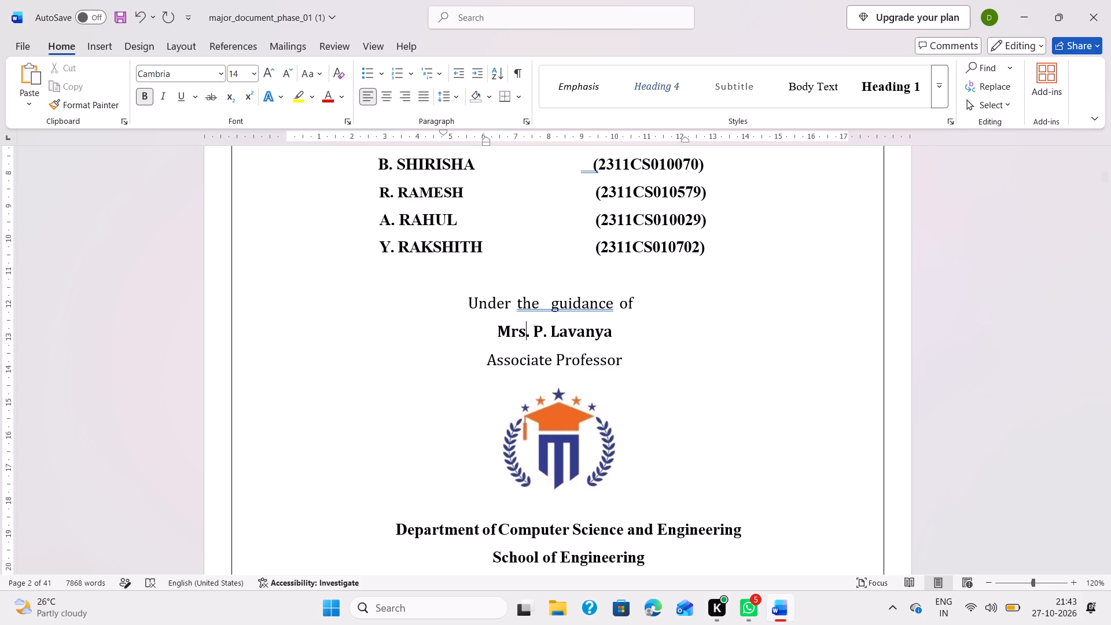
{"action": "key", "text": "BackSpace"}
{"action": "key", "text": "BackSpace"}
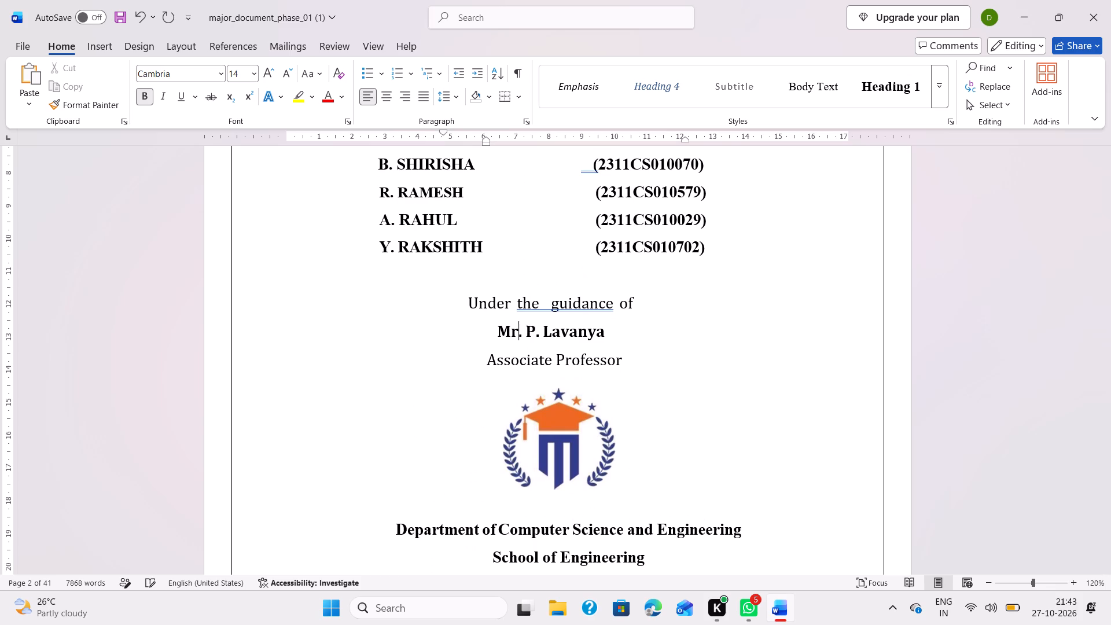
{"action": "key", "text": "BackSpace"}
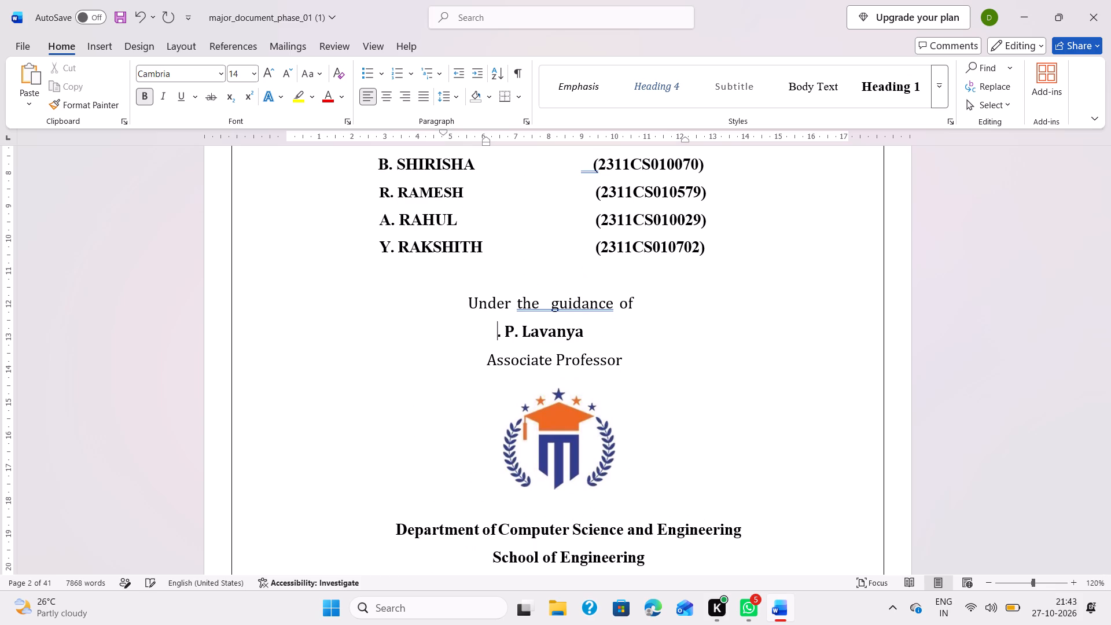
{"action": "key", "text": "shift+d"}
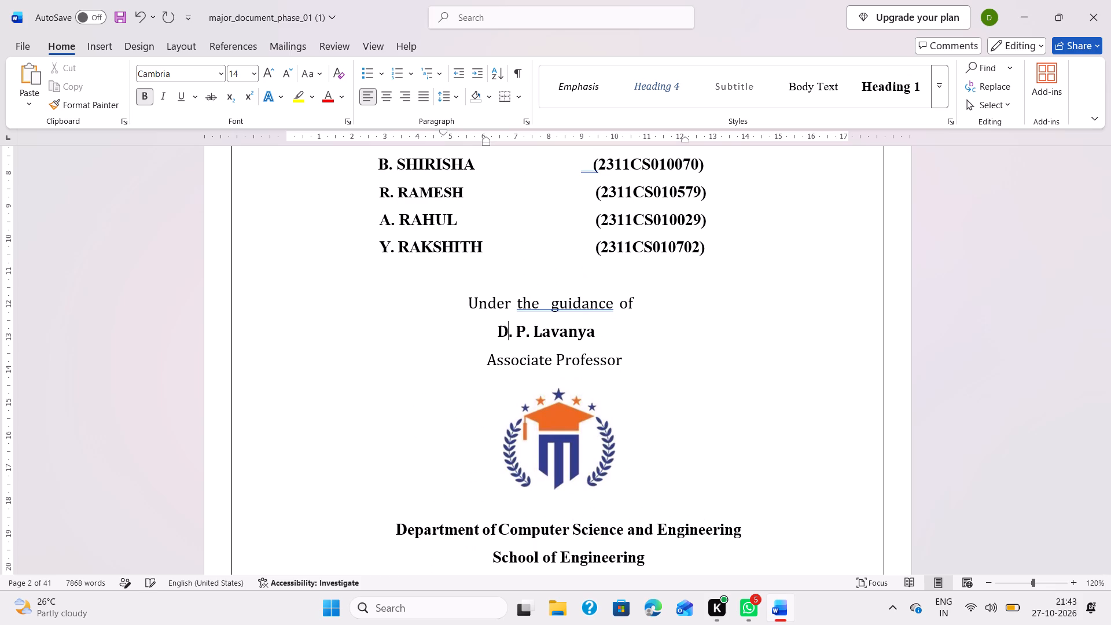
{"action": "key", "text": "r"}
Review the rest of page II, the Certificate page and the top of the Declaration page for layout and missing names.
{"action": "scroll", "coordinate": [563, 382], "scroll_direction": "down", "scroll_amount": 2}
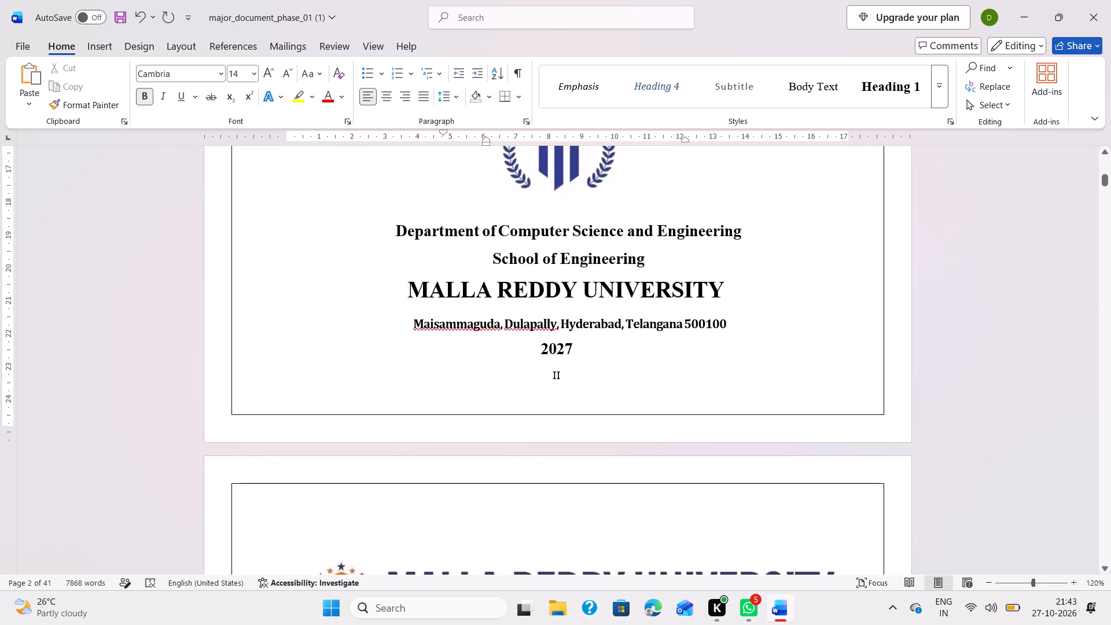
{"action": "scroll", "coordinate": [563, 382], "scroll_direction": "down", "scroll_amount": 3}
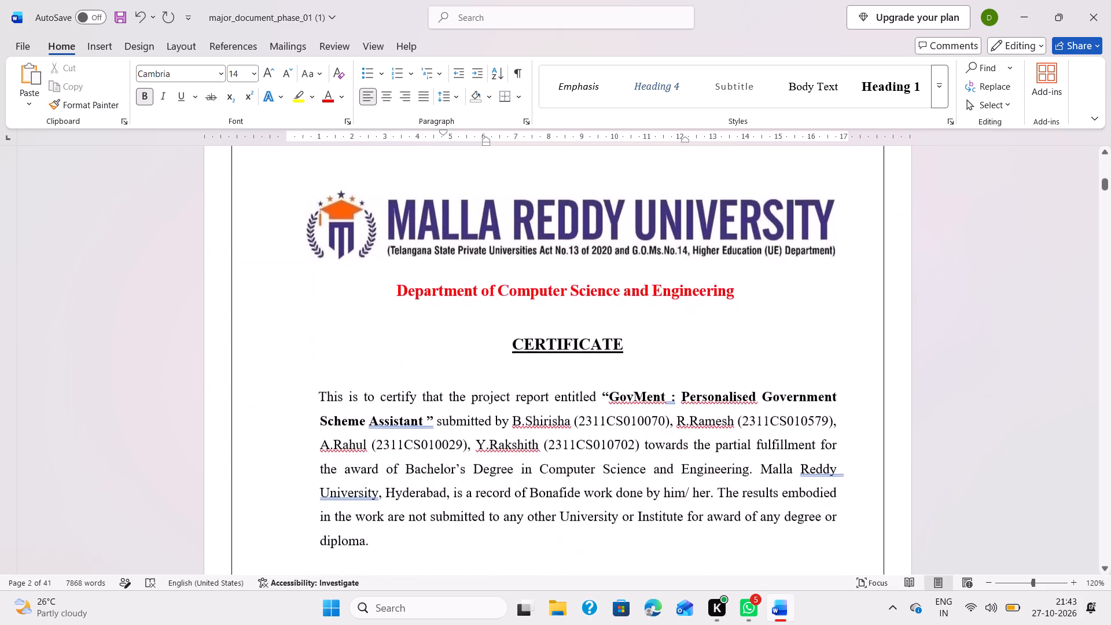
{"action": "scroll", "coordinate": [563, 382], "scroll_direction": "down", "scroll_amount": 2}
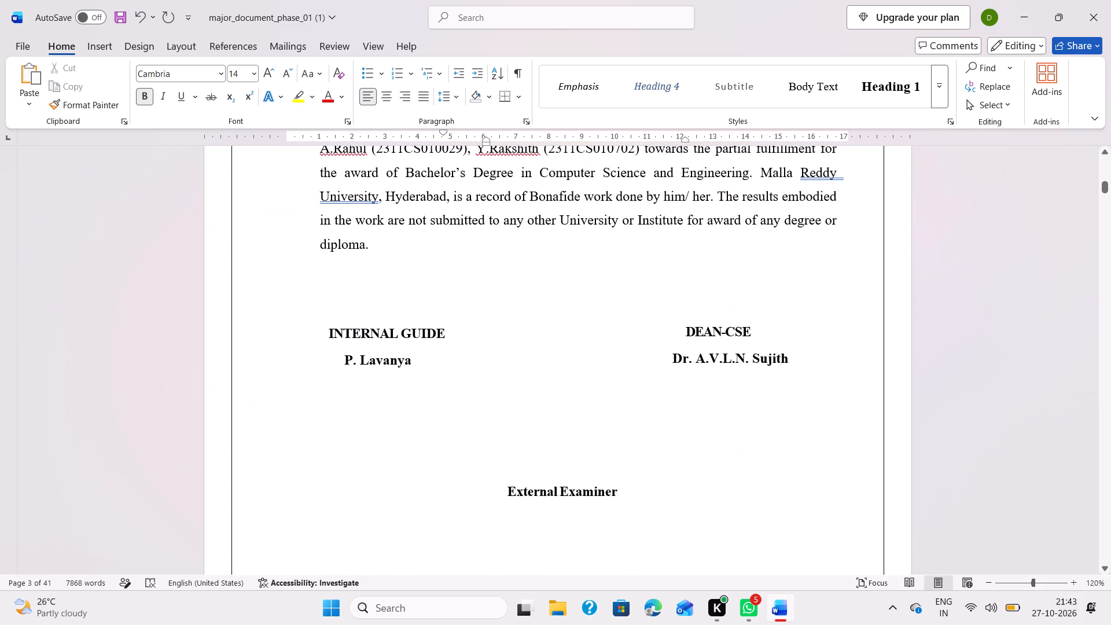
{"action": "scroll", "coordinate": [450, 382], "scroll_direction": "down", "scroll_amount": 3}
{"action": "scroll", "coordinate": [450, 382], "scroll_direction": "up", "scroll_amount": 1}
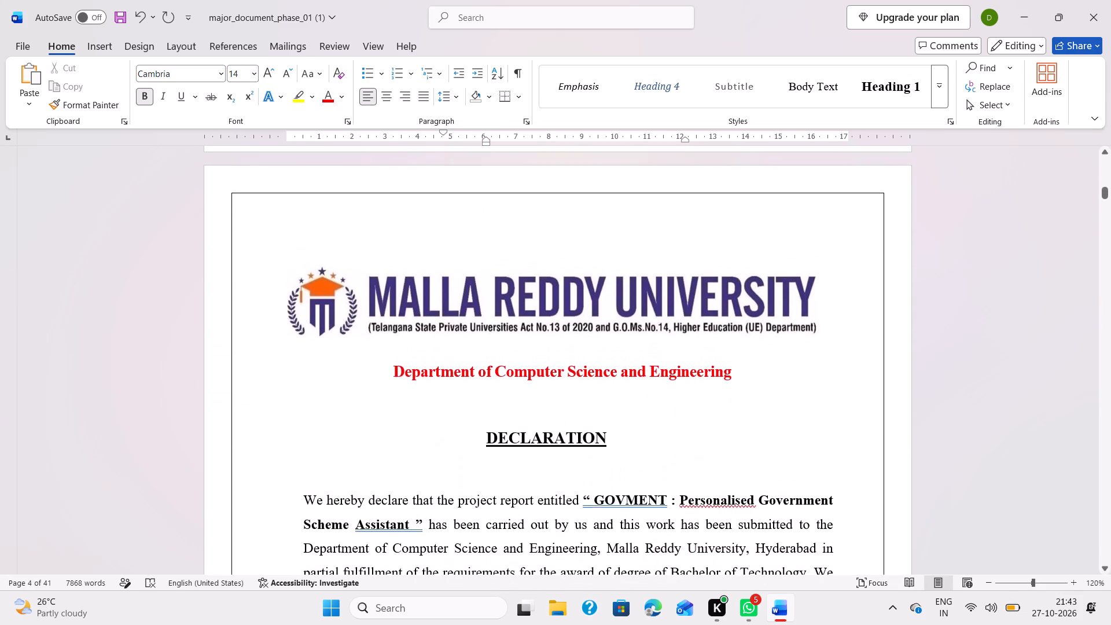
Shift the DECLARATION heading closer to the page centre with two steps of first-line indent.
{"action": "left_click", "coordinate": [484, 442]}
{"action": "key", "text": "space"}
{"action": "key", "text": "space"}
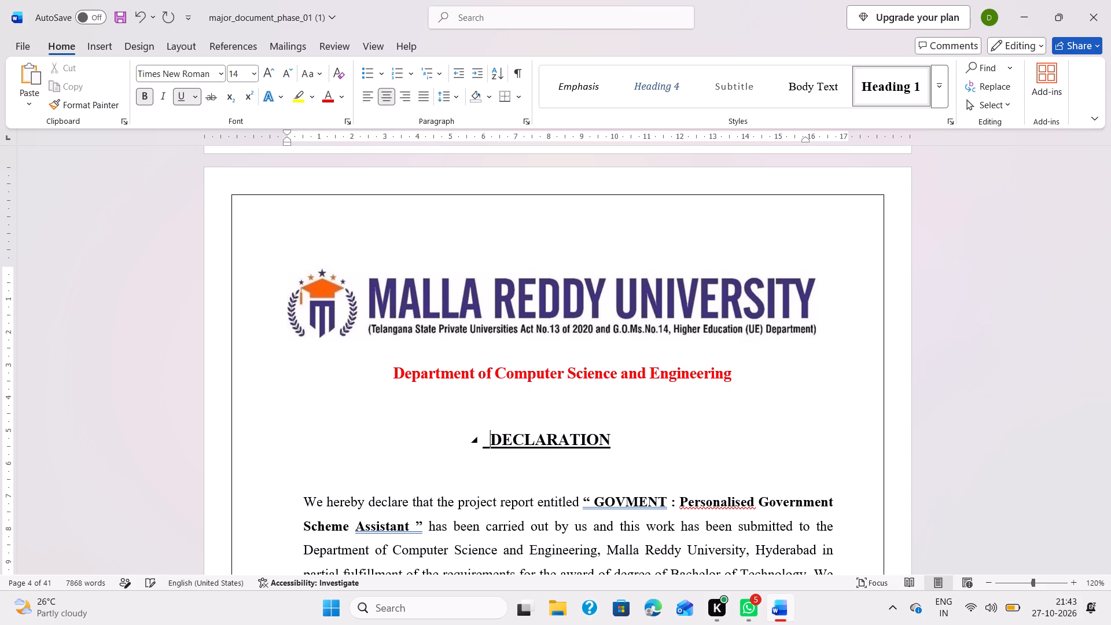
{"action": "key", "text": "space"}
{"action": "key", "text": "space"}
{"action": "key", "text": "BackSpace"}
{"action": "key", "text": "BackSpace"}
{"action": "key", "text": "BackSpace"}
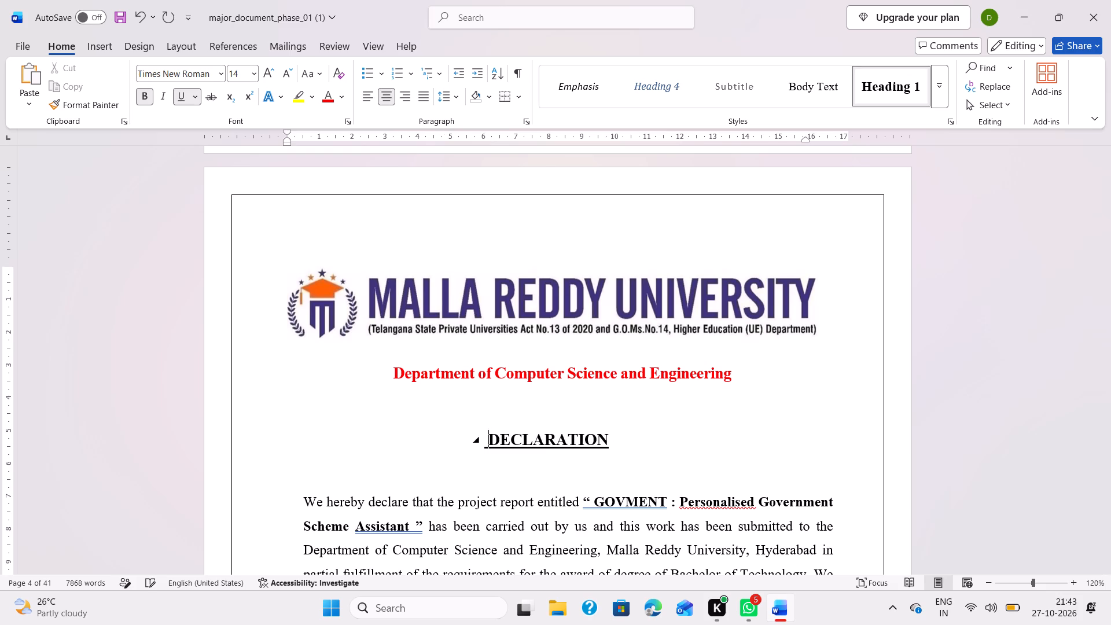
{"action": "key", "text": "BackSpace"}
{"action": "key", "text": "Tab"}
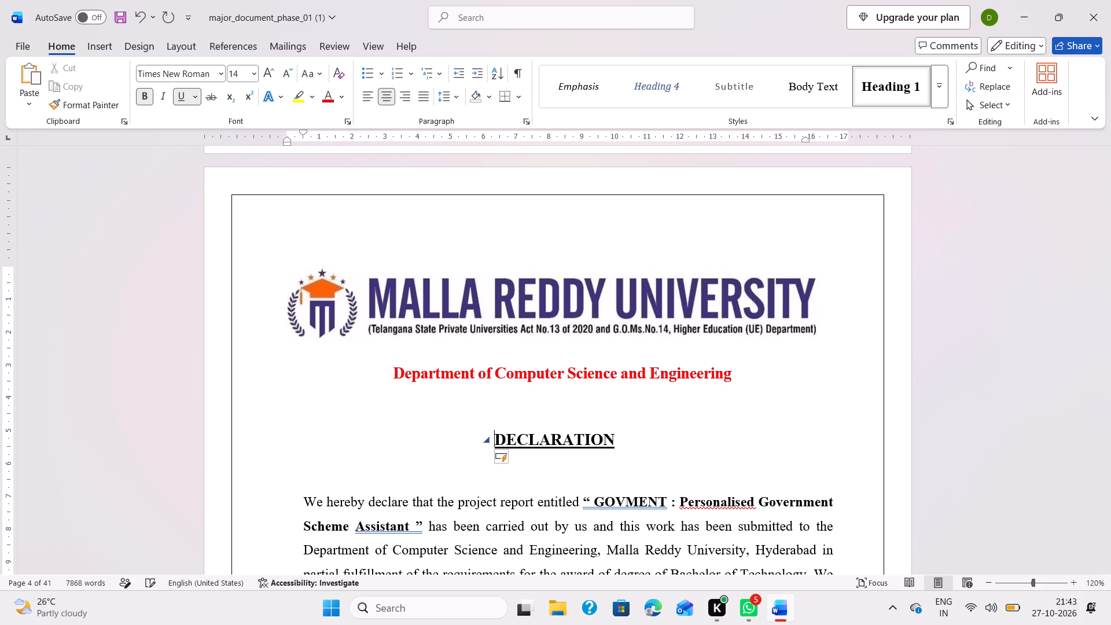
{"action": "key", "text": "Tab"}
{"action": "left_click", "coordinate": [646, 415]}
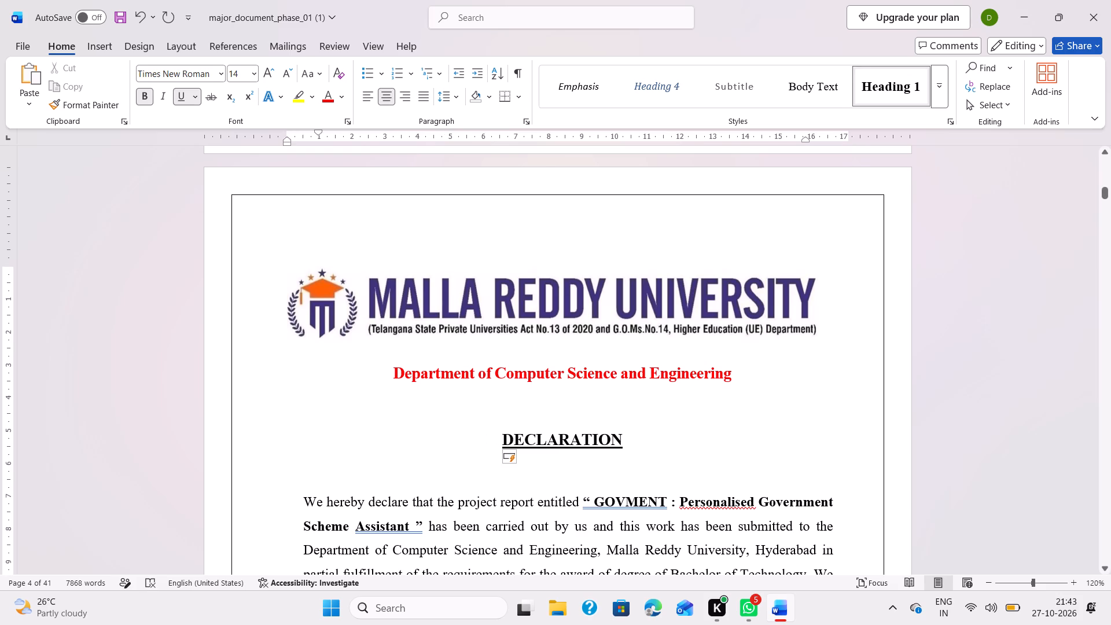
Check the lower Declaration page and the Acknowledgement page, and examine the print preview back to the cover page.
{"action": "scroll", "coordinate": [646, 415], "scroll_direction": "down", "scroll_amount": 4}
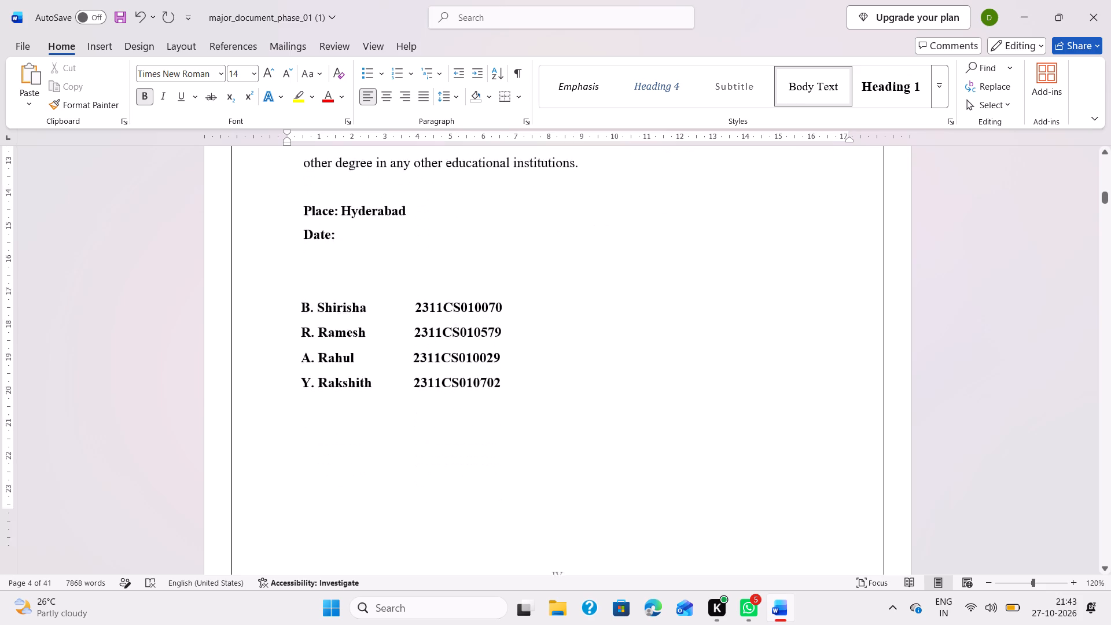
{"action": "scroll", "coordinate": [646, 415], "scroll_direction": "down", "scroll_amount": 4}
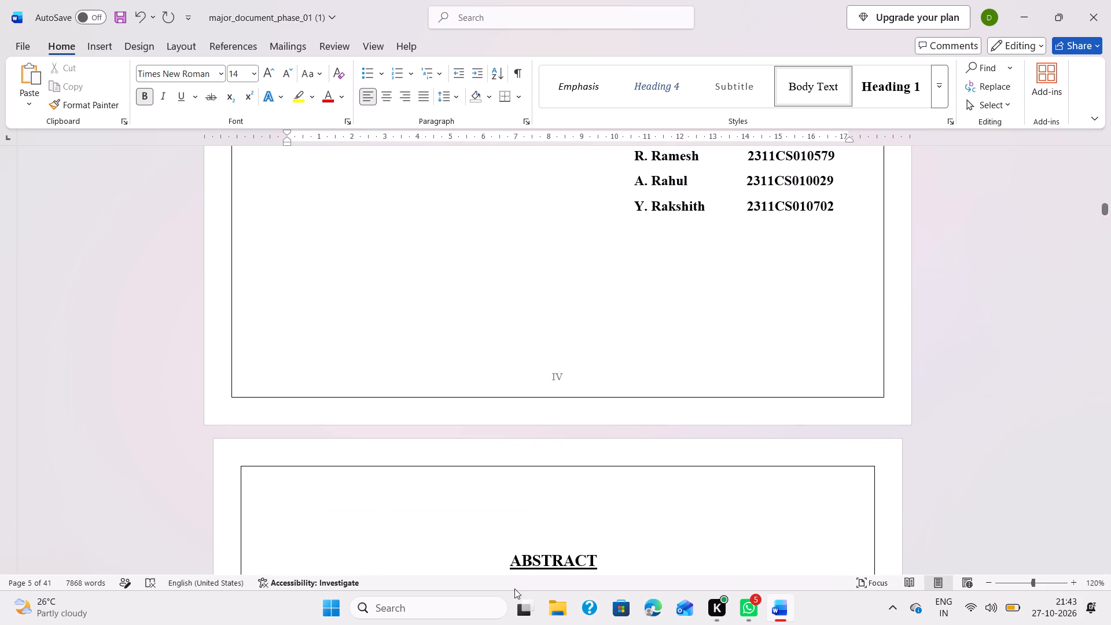
{"action": "double_click", "coordinate": [512, 521]}
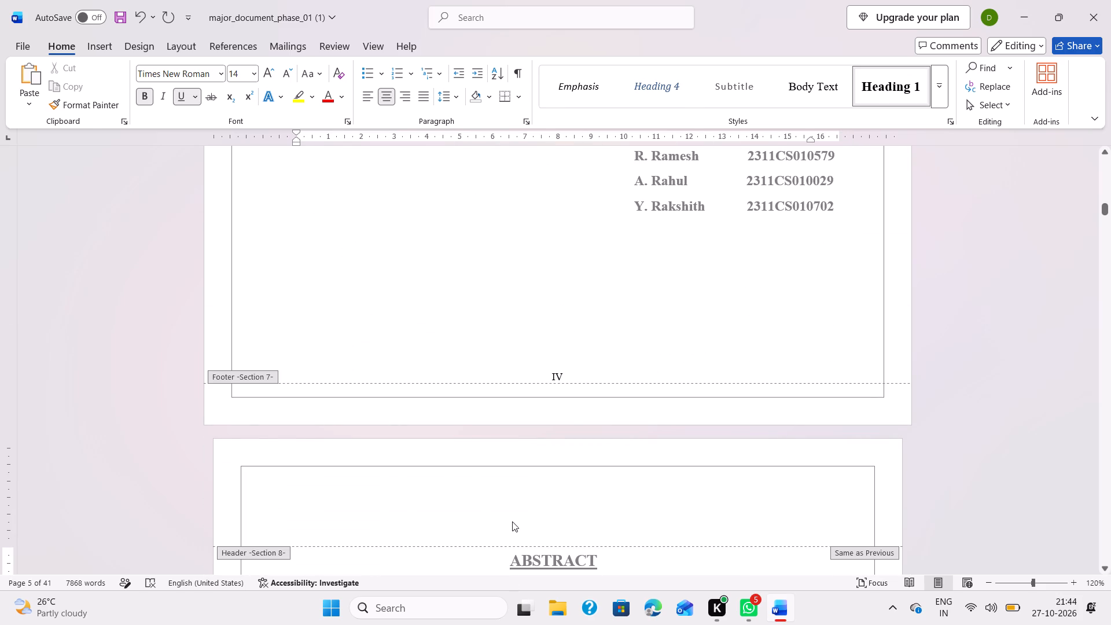
{"action": "double_click", "coordinate": [807, 563]}
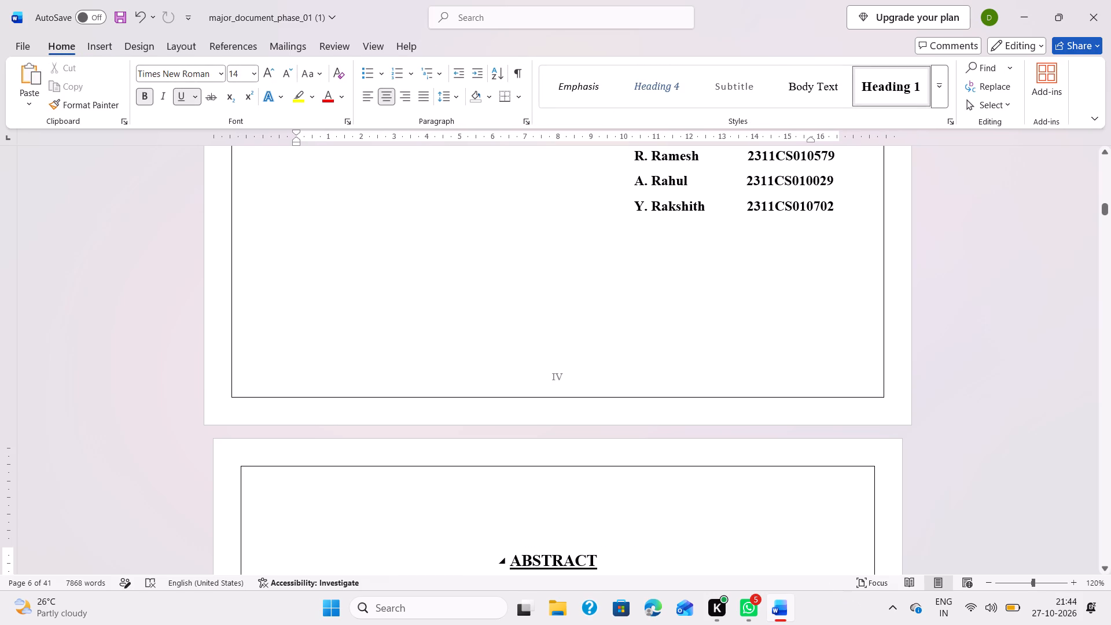
{"action": "key", "text": "ctrl+p"}
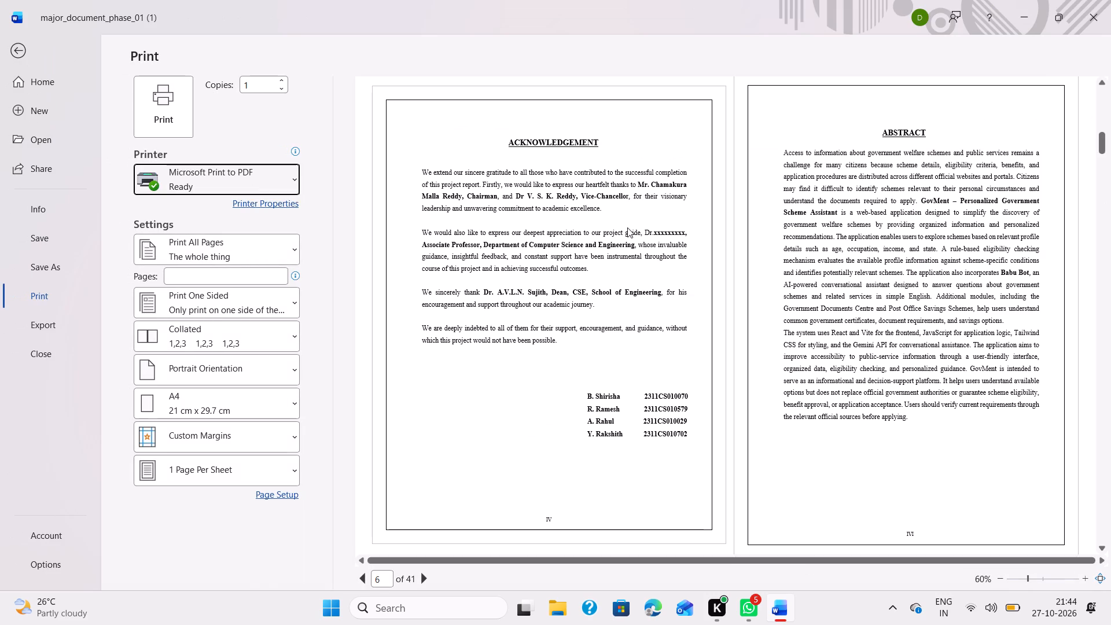
{"action": "scroll", "coordinate": [627, 227], "scroll_direction": "up", "scroll_amount": 20}
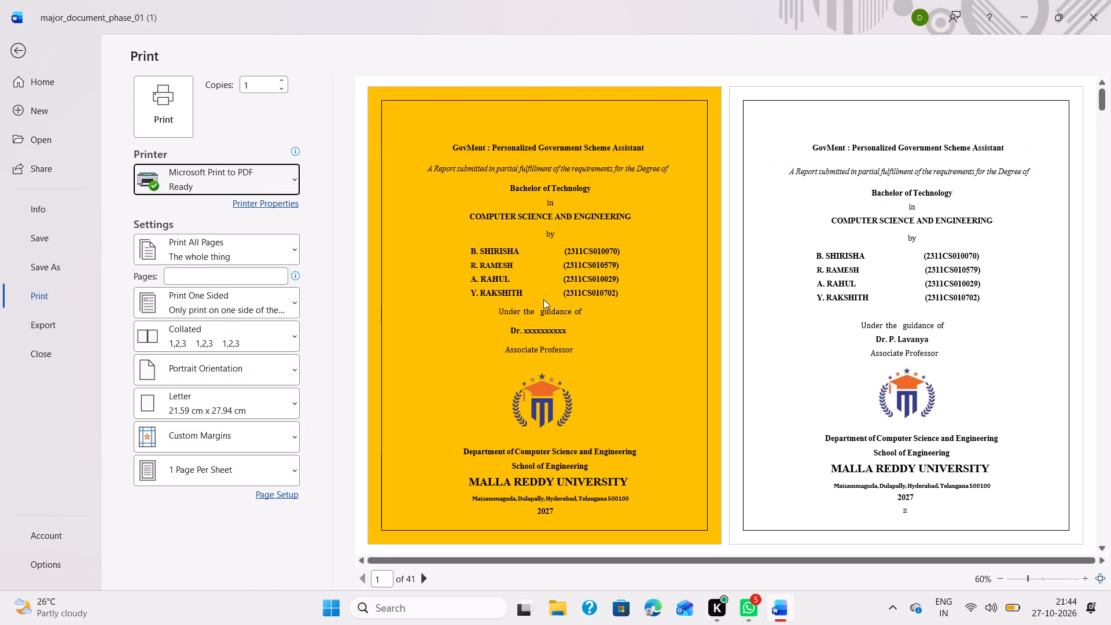
{"action": "left_click", "coordinate": [21, 50]}
Replace the x placeholder after "Dr." under "Under the guidance of" on the yellow cover page with the guide's name.
{"action": "scroll", "coordinate": [288, 203], "scroll_direction": "up", "scroll_amount": 15}
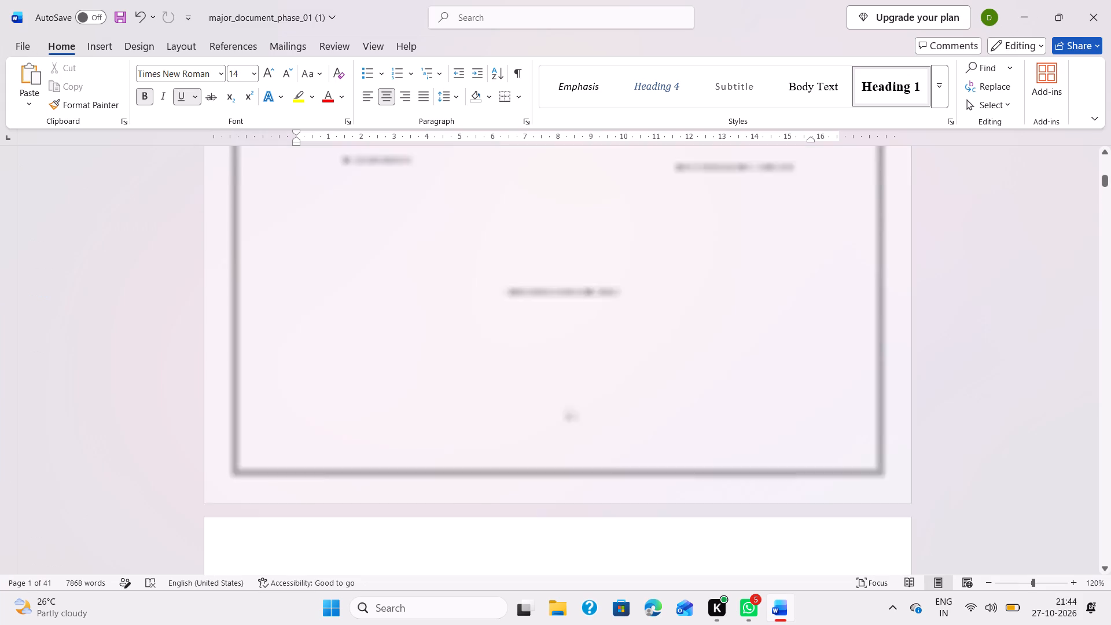
{"action": "scroll", "coordinate": [288, 203], "scroll_direction": "up", "scroll_amount": 11}
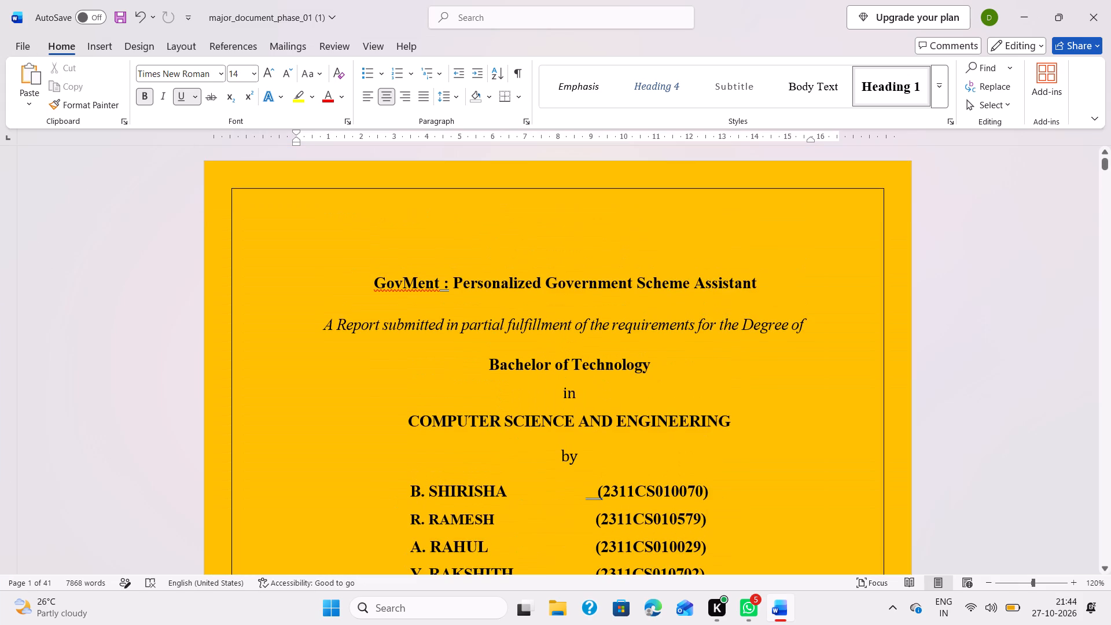
{"action": "scroll", "coordinate": [469, 258], "scroll_direction": "down", "scroll_amount": 5}
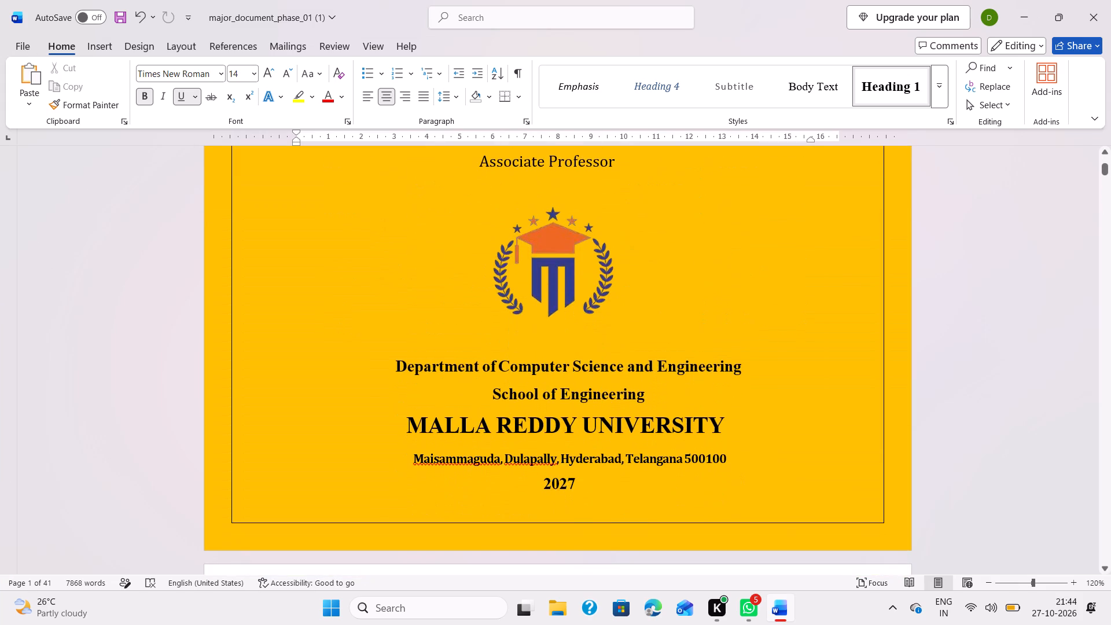
{"action": "scroll", "coordinate": [510, 280], "scroll_direction": "up", "scroll_amount": 1}
{"action": "left_click", "coordinate": [605, 398]}
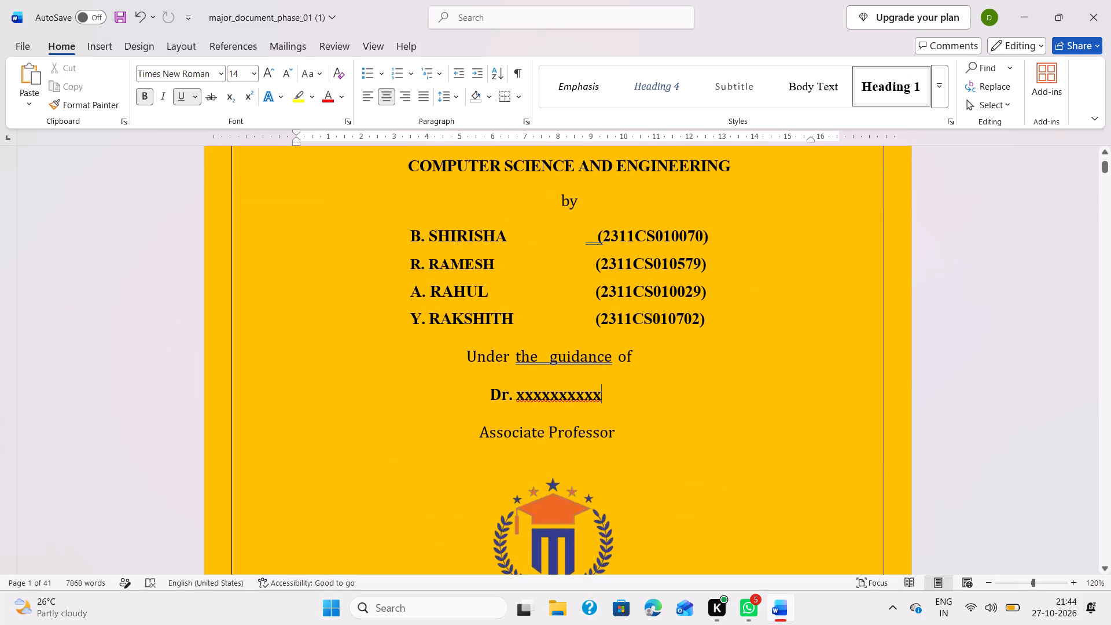
{"action": "key", "text": "BackSpace"}
{"action": "key", "text": "BackSpace"}
{"action": "key", "text": "BackSpace"}
{"action": "key", "text": "BackSpace"}
{"action": "key", "text": "BackSpace"}
{"action": "key", "text": "BackSpace"}
{"action": "key", "text": "BackSpace"}
{"action": "key", "text": "BackSpace"}
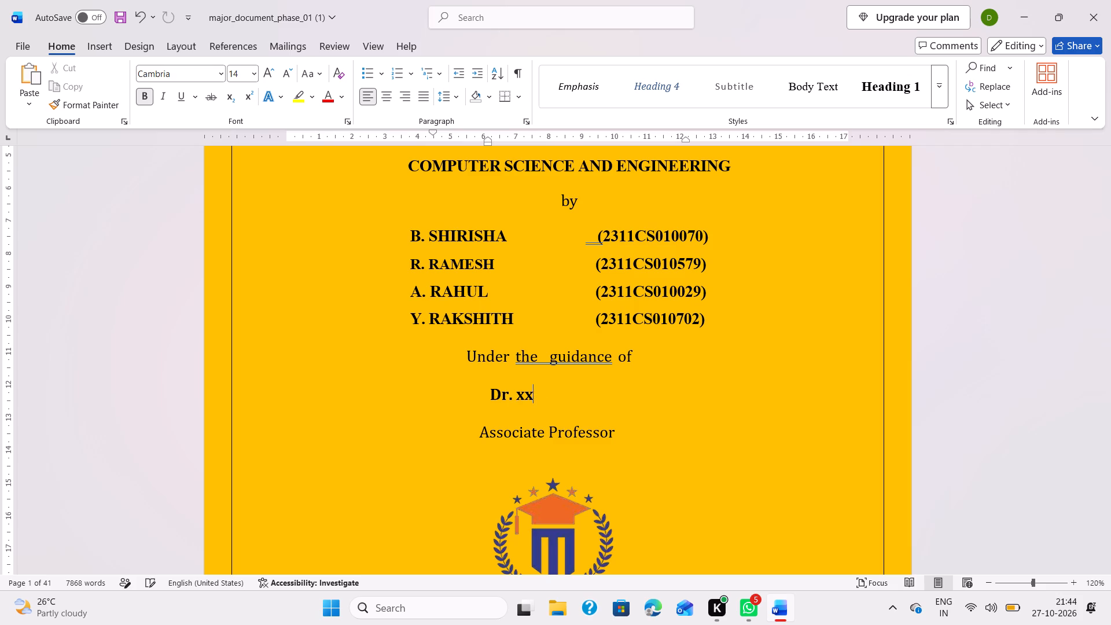
{"action": "key", "text": "BackSpace"}
{"action": "key", "text": "BackSpace"}
{"action": "key", "text": "shift+p"}
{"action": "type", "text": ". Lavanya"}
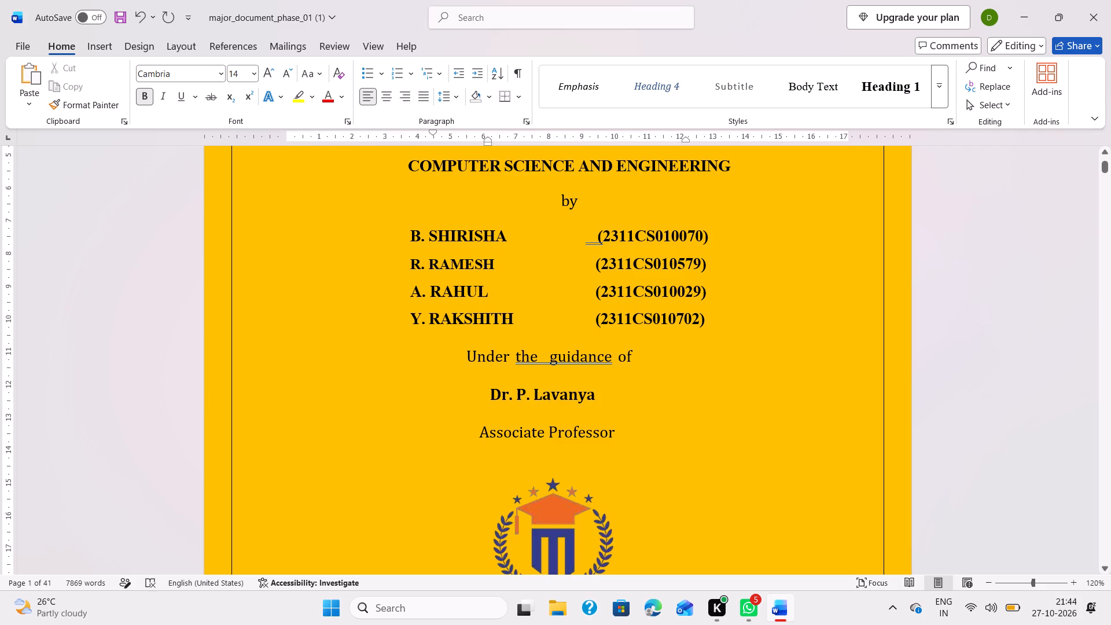
{"action": "left_click", "coordinate": [784, 377]}
{"action": "left_click", "coordinate": [1001, 406]}
Print the whole document with Microsoft Print to PDF, saving it to the Desktop as "shiri(major) project".
{"action": "scroll", "coordinate": [936, 387], "scroll_direction": "up", "scroll_amount": 3}
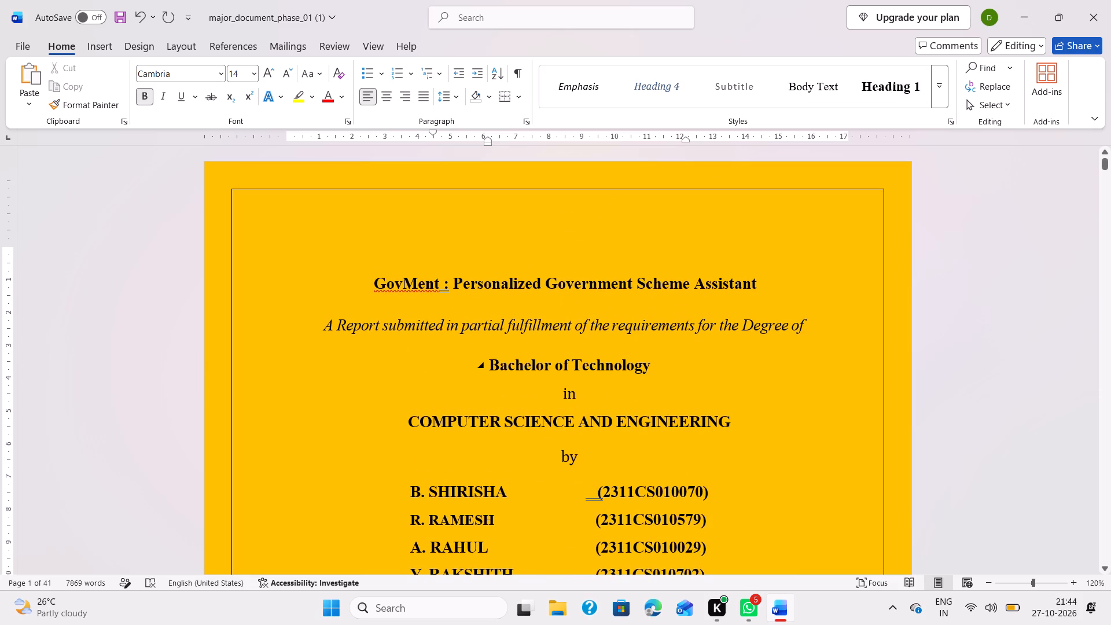
{"action": "key", "text": "ctrl+p"}
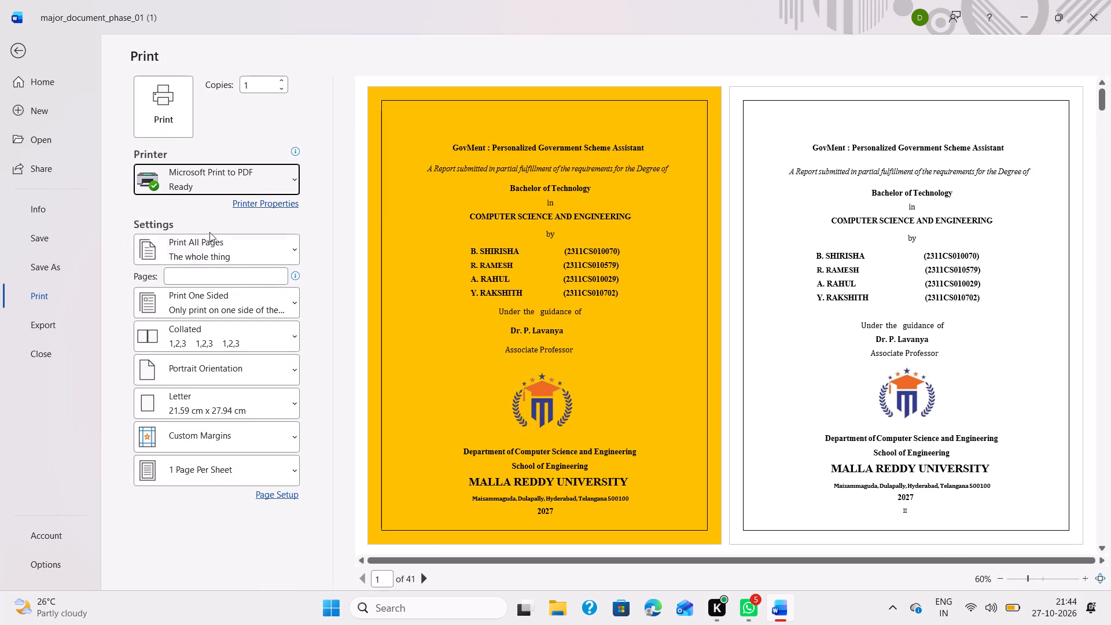
{"action": "left_click", "coordinate": [162, 113]}
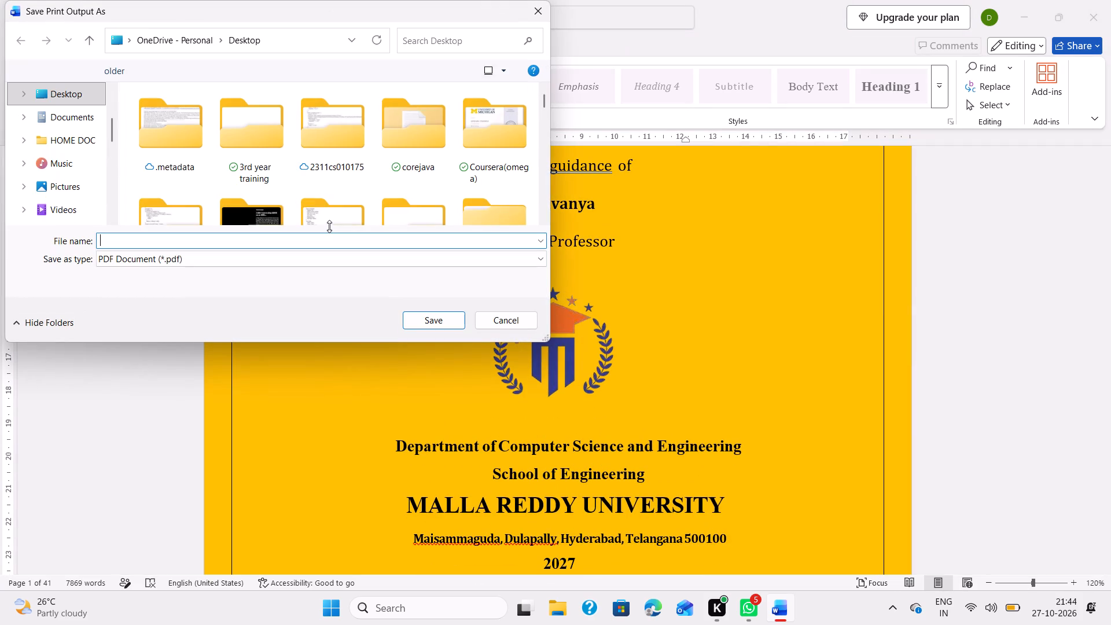
{"action": "type", "text": "shiri"}
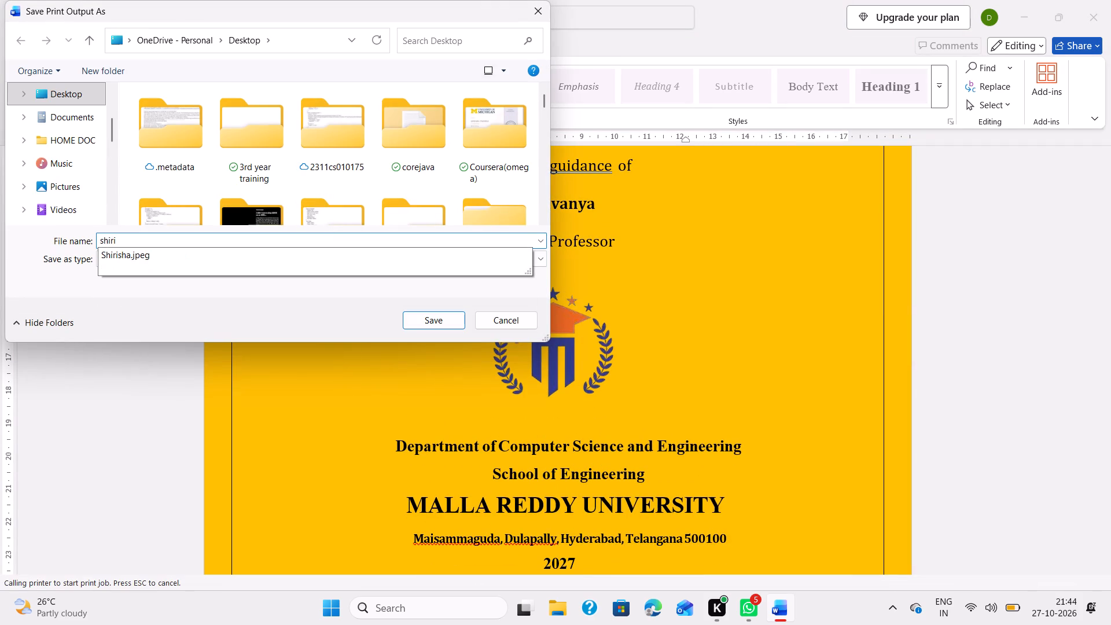
{"action": "type", "text": "(major)"}
{"action": "key", "text": "space"}
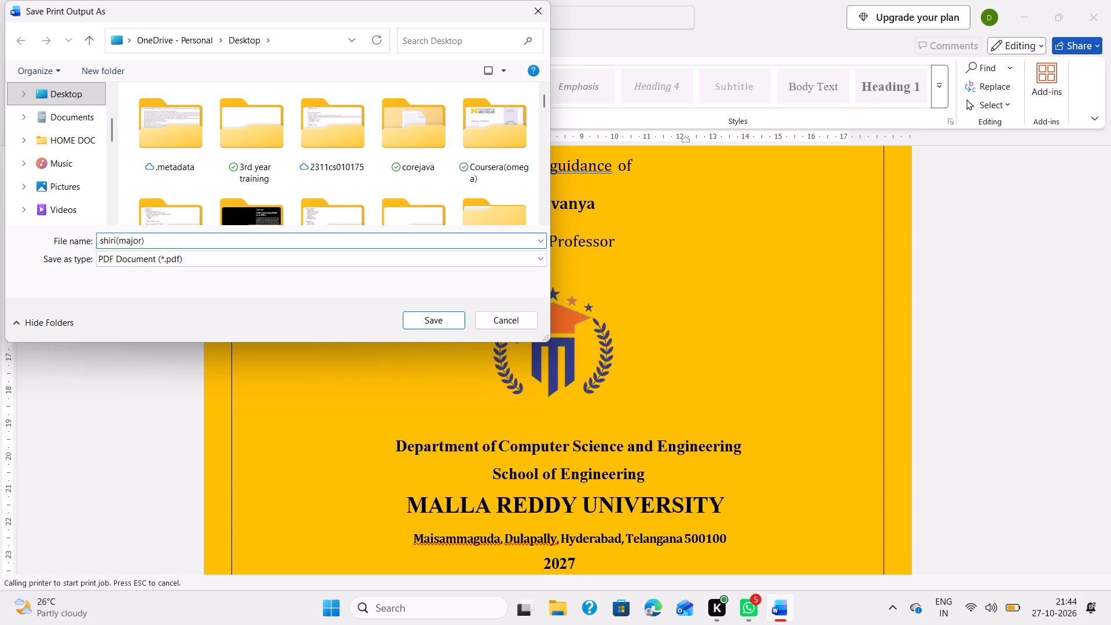
{"action": "type", "text": "project"}
{"action": "left_click", "coordinate": [447, 317]}
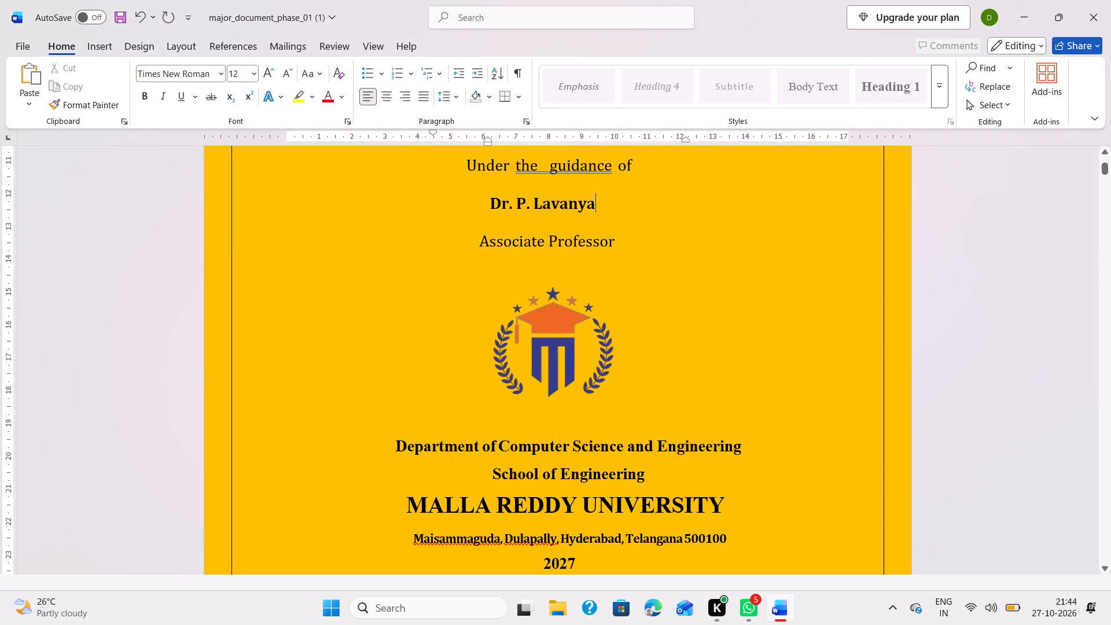
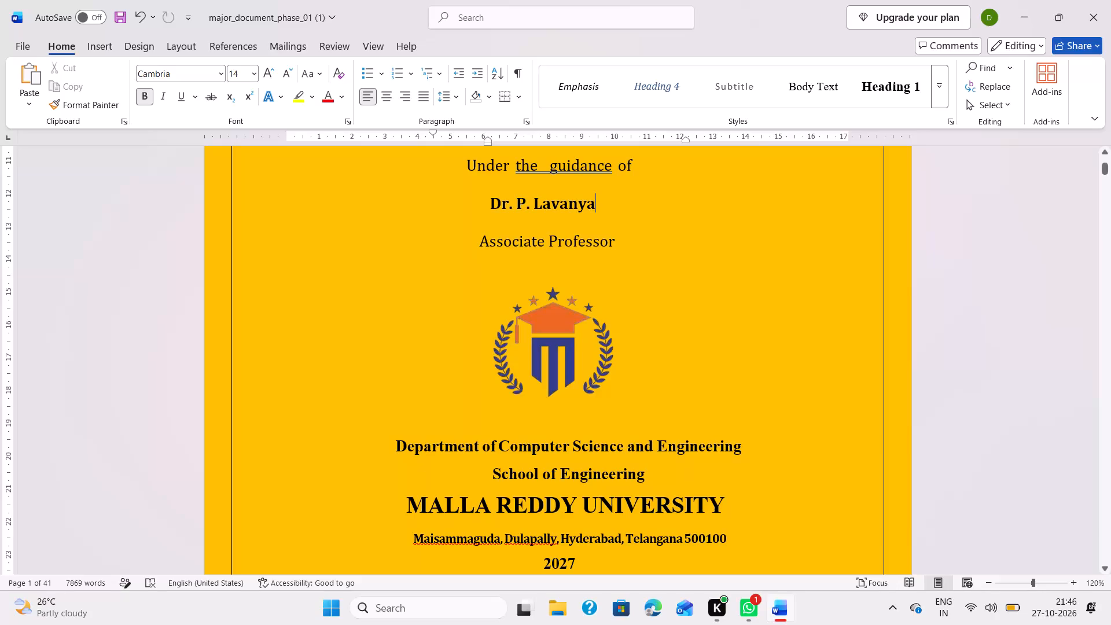
Change the guide's initial after "Dr." to T on both the yellow cover page and the white title page.
{"action": "key", "text": "BackSpace"}
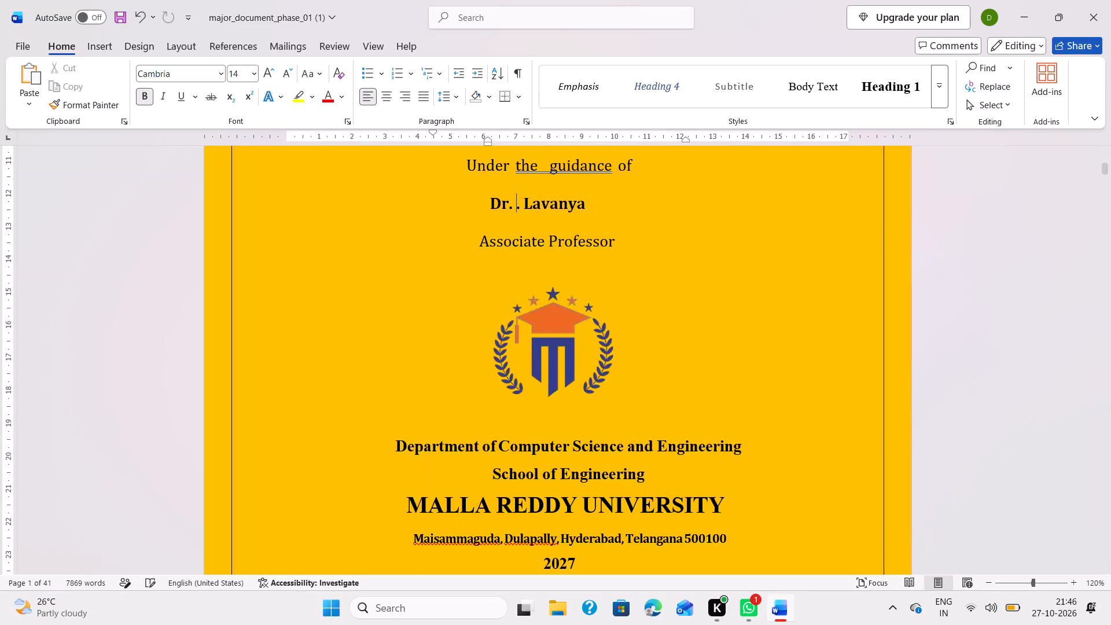
{"action": "key", "text": "shift+t"}
{"action": "scroll", "coordinate": [524, 208], "scroll_direction": "down", "scroll_amount": 2}
{"action": "scroll", "coordinate": [526, 318], "scroll_direction": "down", "scroll_amount": 1}
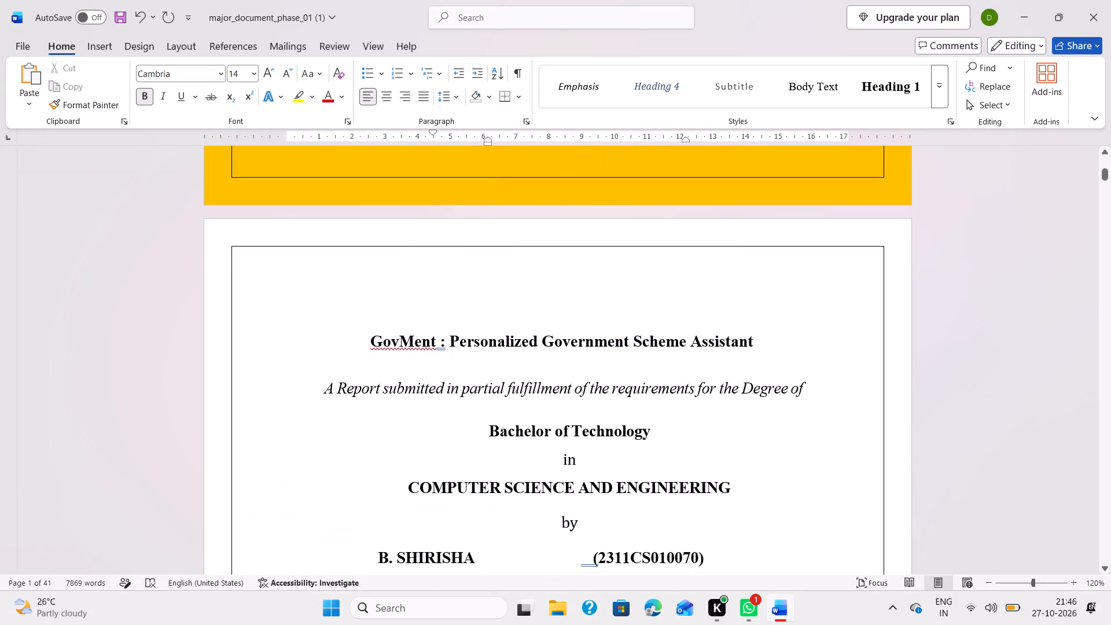
{"action": "scroll", "coordinate": [526, 318], "scroll_direction": "down", "scroll_amount": 1}
{"action": "left_click", "coordinate": [532, 369]}
{"action": "key", "text": "BackSpace"}
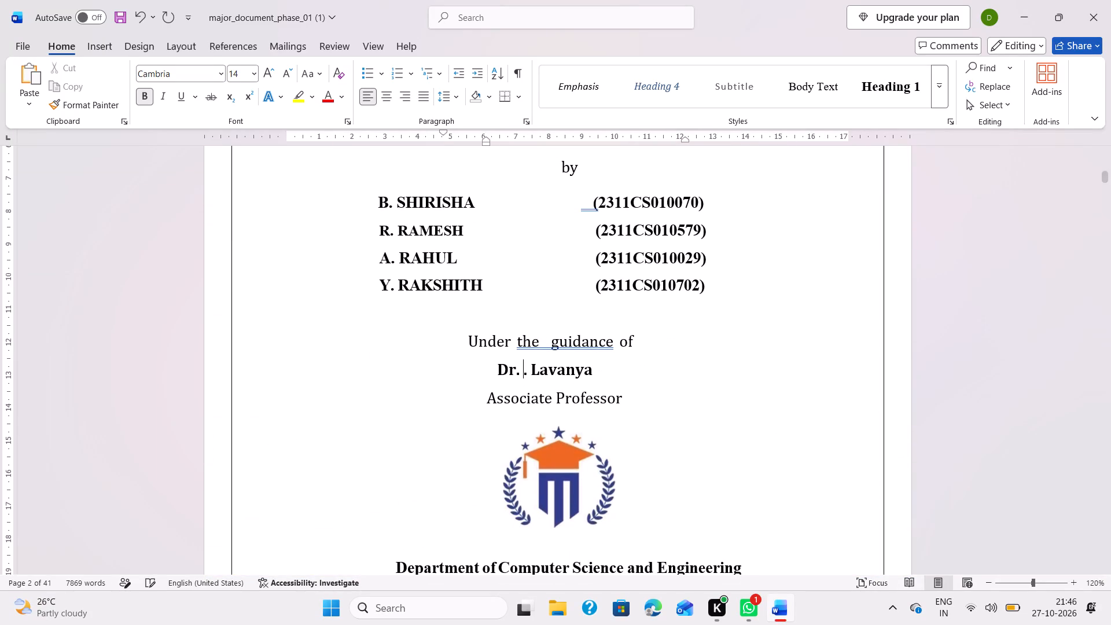
{"action": "key", "text": "shift+t"}
Replace the x placeholder after "Dr." in the Acknowledgement's project guide paragraph with the guide's name, using the initial T.
{"action": "scroll", "coordinate": [532, 369], "scroll_direction": "down", "scroll_amount": 8}
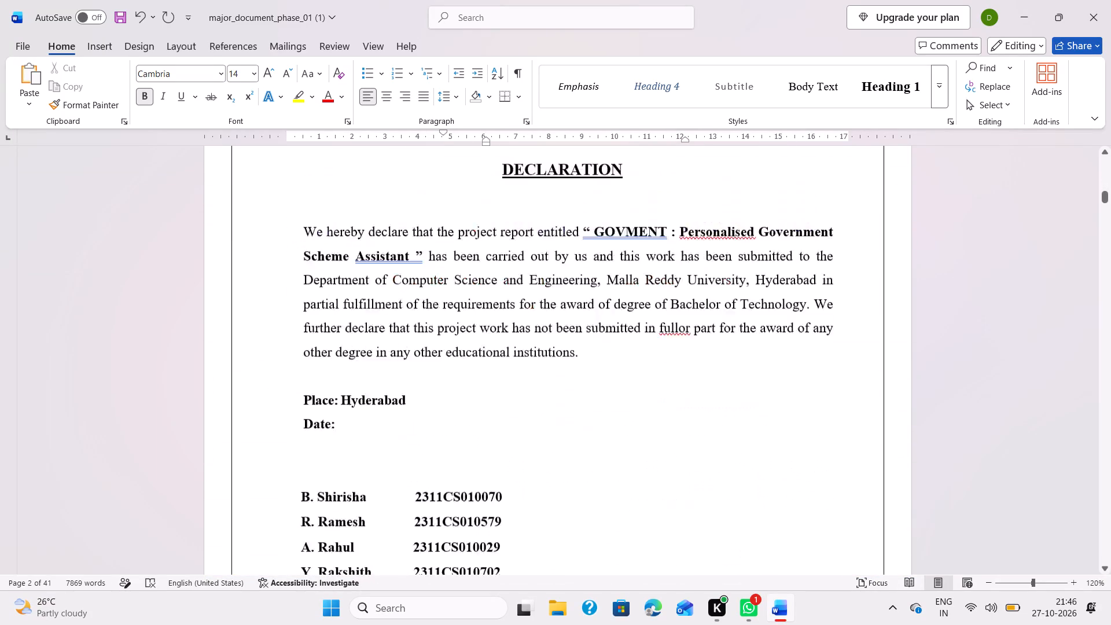
{"action": "scroll", "coordinate": [532, 369], "scroll_direction": "down", "scroll_amount": 1}
{"action": "scroll", "coordinate": [532, 369], "scroll_direction": "up", "scroll_amount": 1}
{"action": "scroll", "coordinate": [532, 369], "scroll_direction": "down", "scroll_amount": 5}
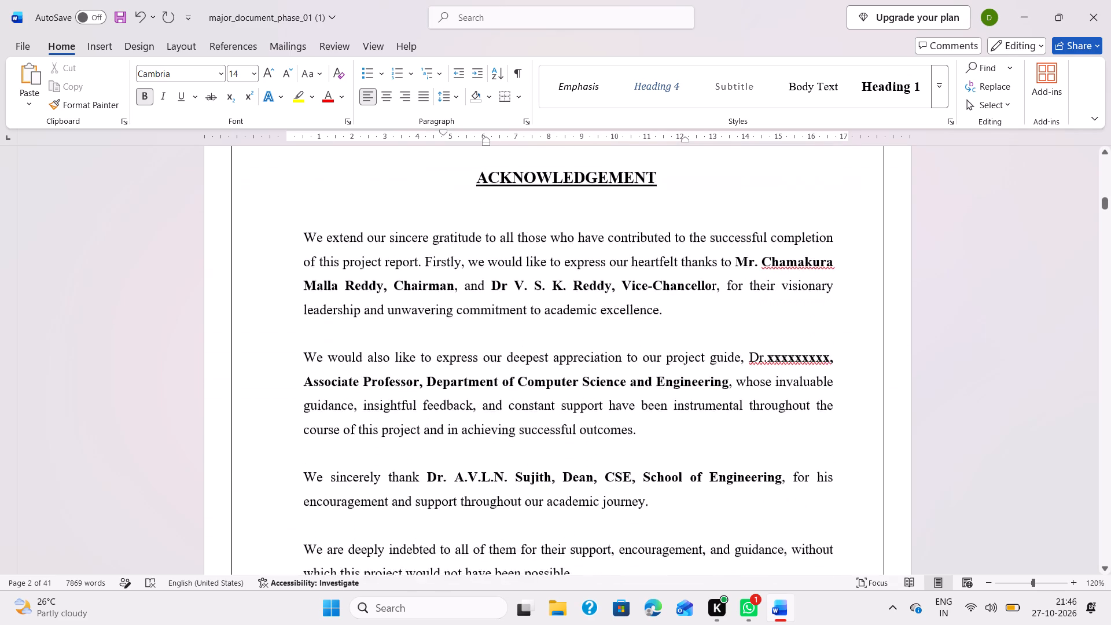
{"action": "scroll", "coordinate": [532, 369], "scroll_direction": "down", "scroll_amount": 1}
{"action": "scroll", "coordinate": [748, 326], "scroll_direction": "up", "scroll_amount": 1}
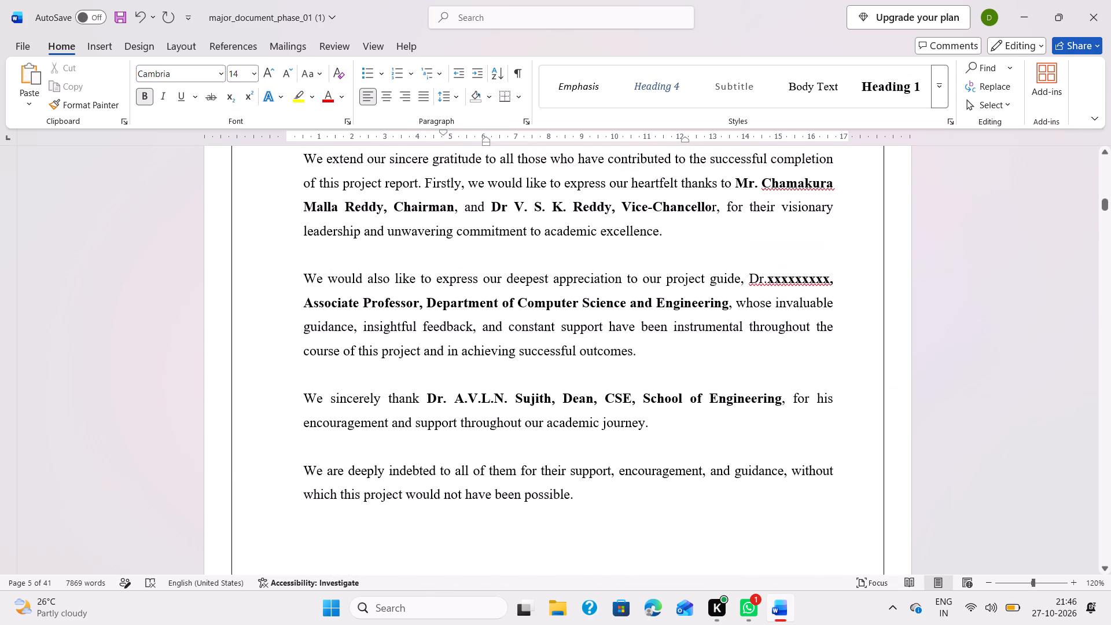
{"action": "left_click", "coordinate": [827, 282]}
{"action": "key", "text": "BackSpace"}
{"action": "key", "text": "BackSpace"}
{"action": "key", "text": "BackSpace"}
{"action": "key", "text": "BackSpace"}
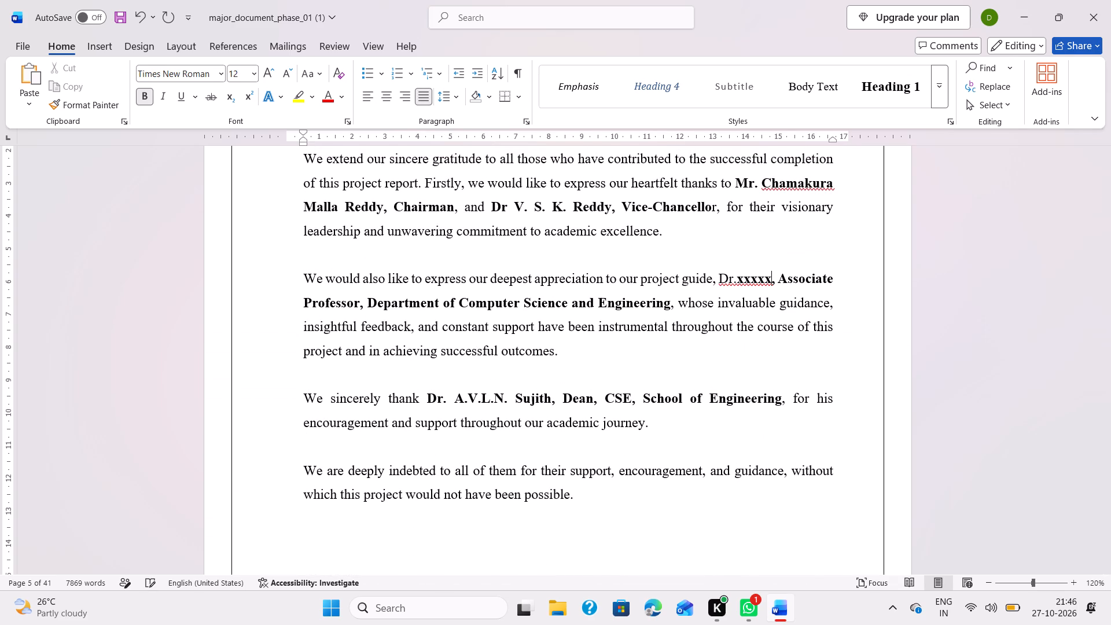
{"action": "key", "text": "BackSpace"}
{"action": "key", "text": "BackSpace"}
{"action": "key", "text": "BackSpace"}
{"action": "key", "text": "BackSpace"}
{"action": "key", "text": "BackSpace"}
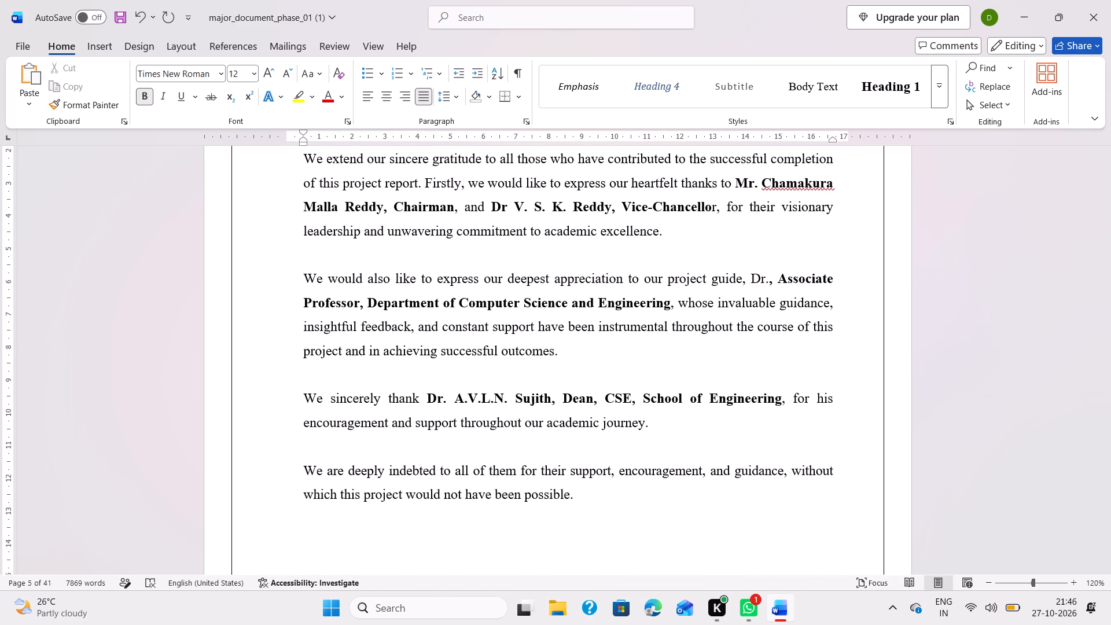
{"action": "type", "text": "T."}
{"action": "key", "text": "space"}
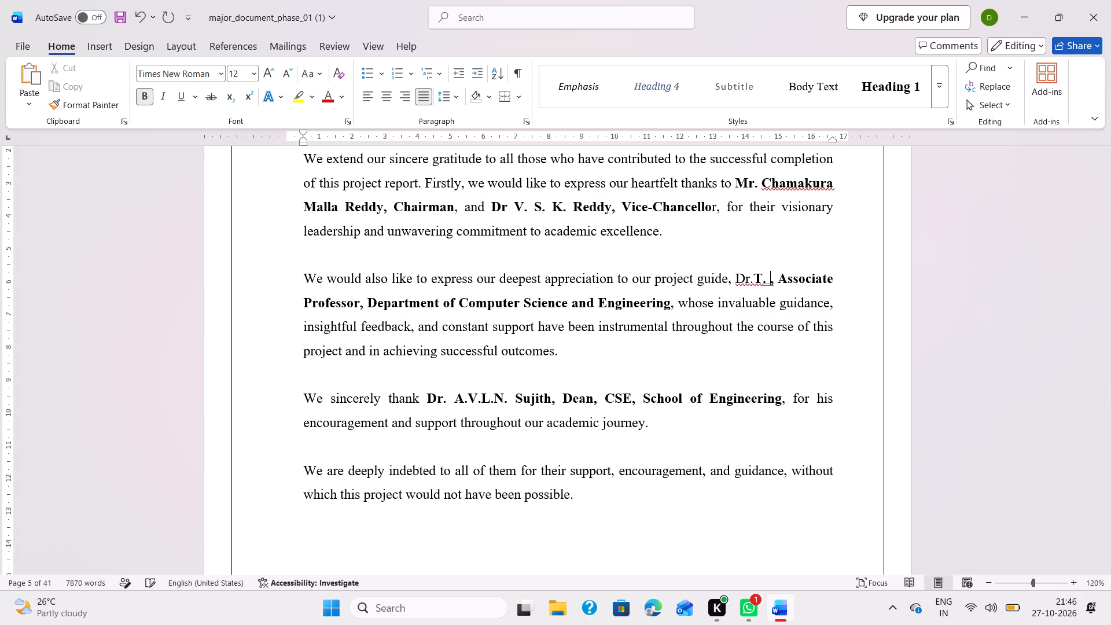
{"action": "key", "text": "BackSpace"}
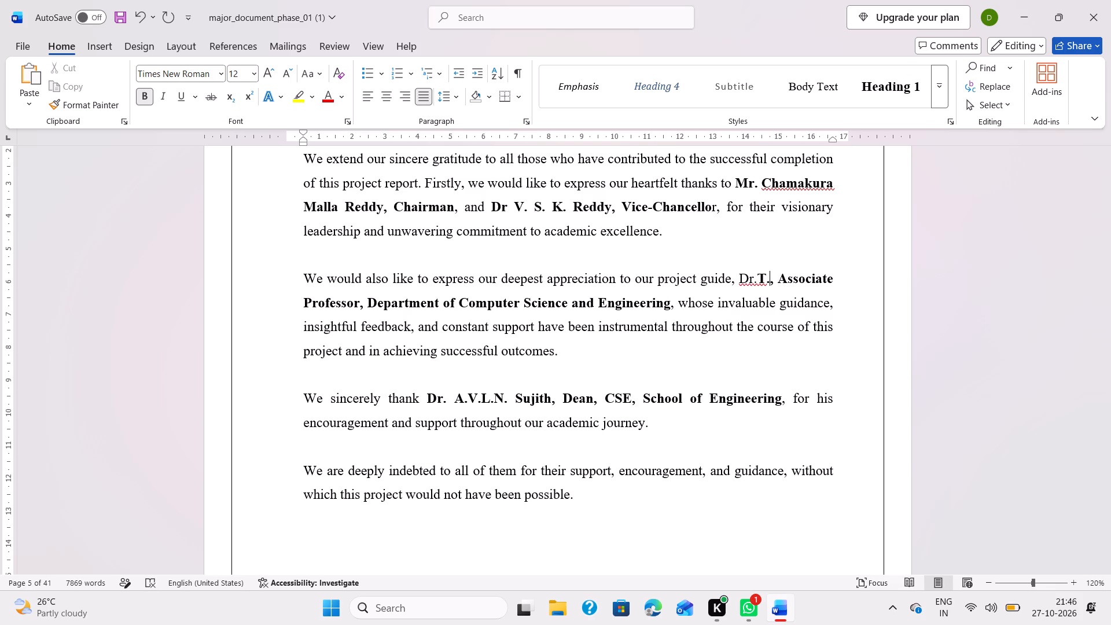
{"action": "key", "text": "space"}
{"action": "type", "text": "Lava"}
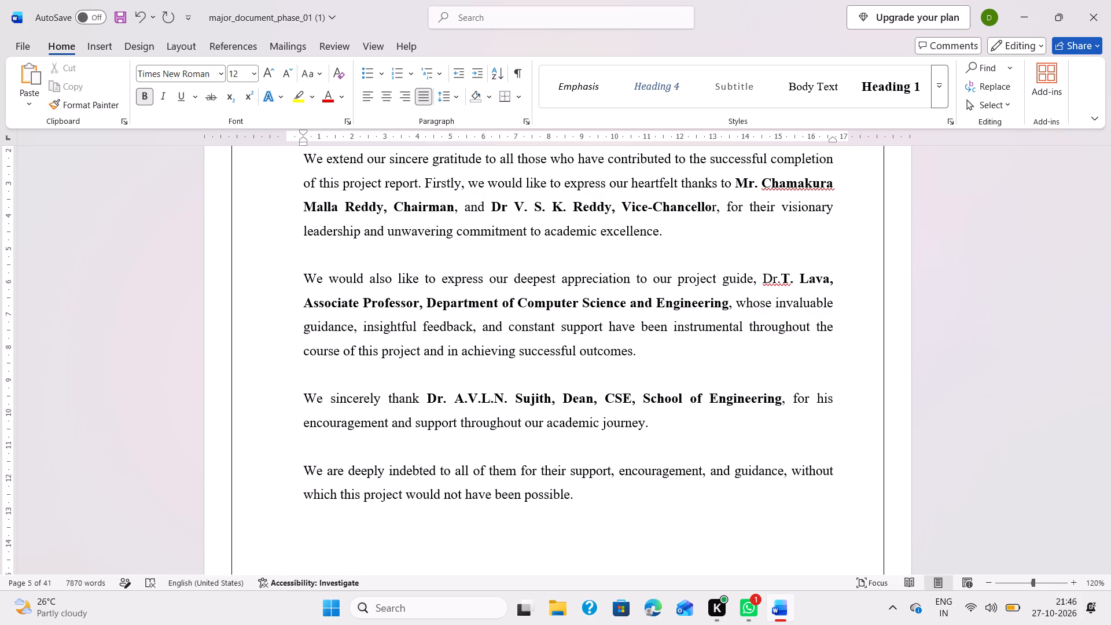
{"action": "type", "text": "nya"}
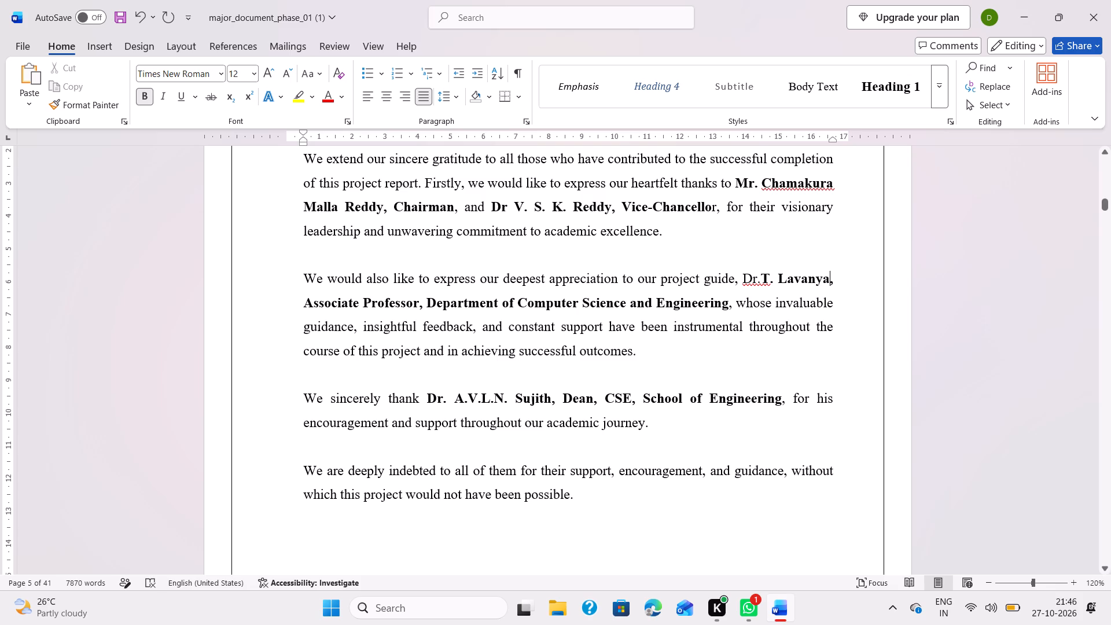
Adjust the spacing of the guide's name in the Acknowledgement so "Dr.", the initial and the surname run together without spaces.
{"action": "left_click", "coordinate": [760, 281]}
{"action": "key", "text": "space"}
{"action": "key", "text": "space"}
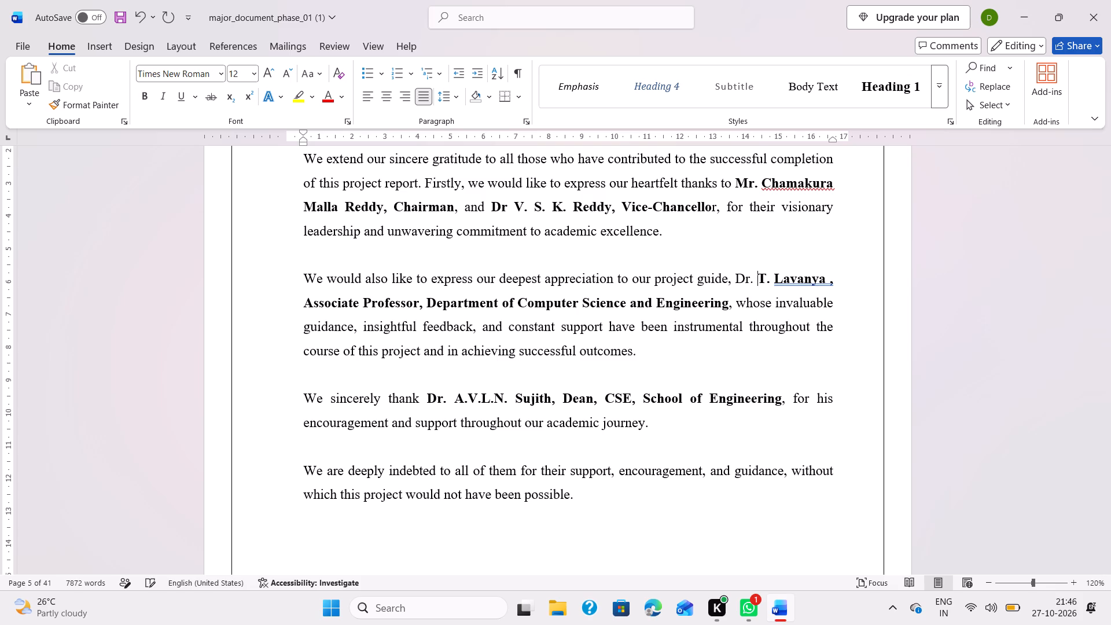
{"action": "key", "text": "Right"}
{"action": "key", "text": "Right"}
{"action": "key", "text": "Right"}
{"action": "key", "text": "BackSpace"}
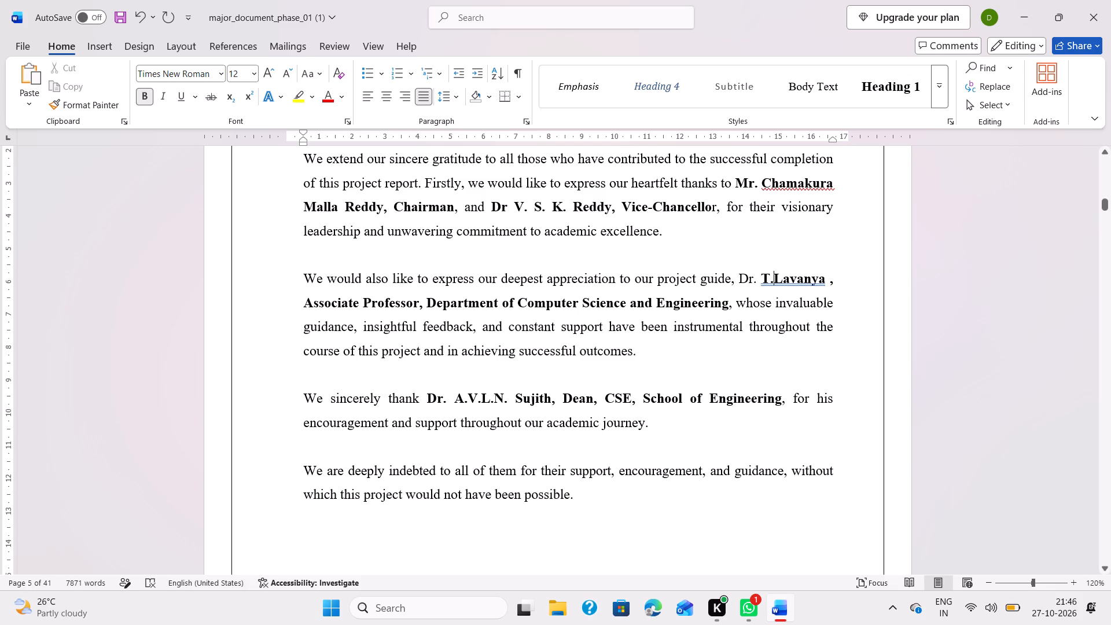
{"action": "left_click", "coordinate": [760, 277]}
{"action": "key", "text": "BackSpace"}
Check the Acknowledgement page from its heading down to the student names and roll numbers.
{"action": "scroll", "coordinate": [713, 344], "scroll_direction": "down", "scroll_amount": 1}
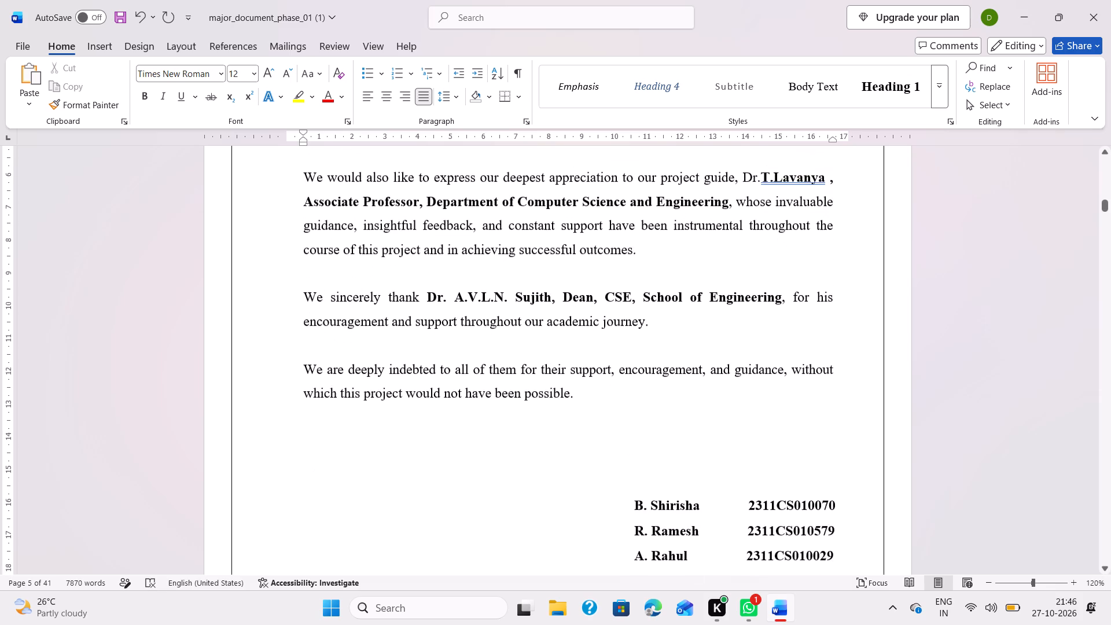
{"action": "scroll", "coordinate": [713, 344], "scroll_direction": "up", "scroll_amount": 2}
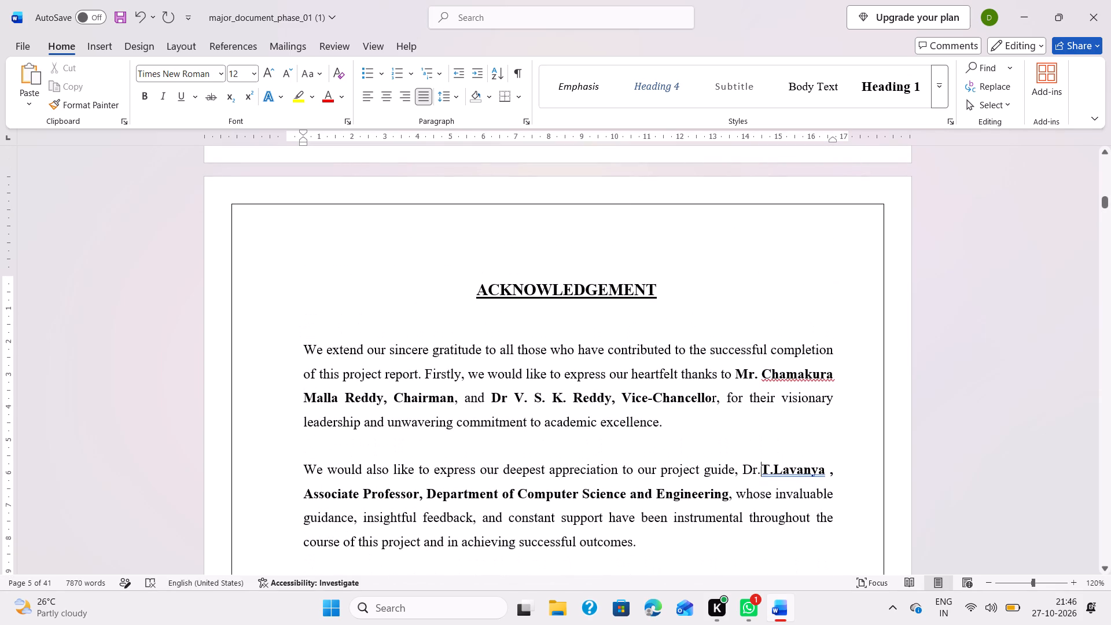
{"action": "scroll", "coordinate": [668, 361], "scroll_direction": "down", "scroll_amount": 3}
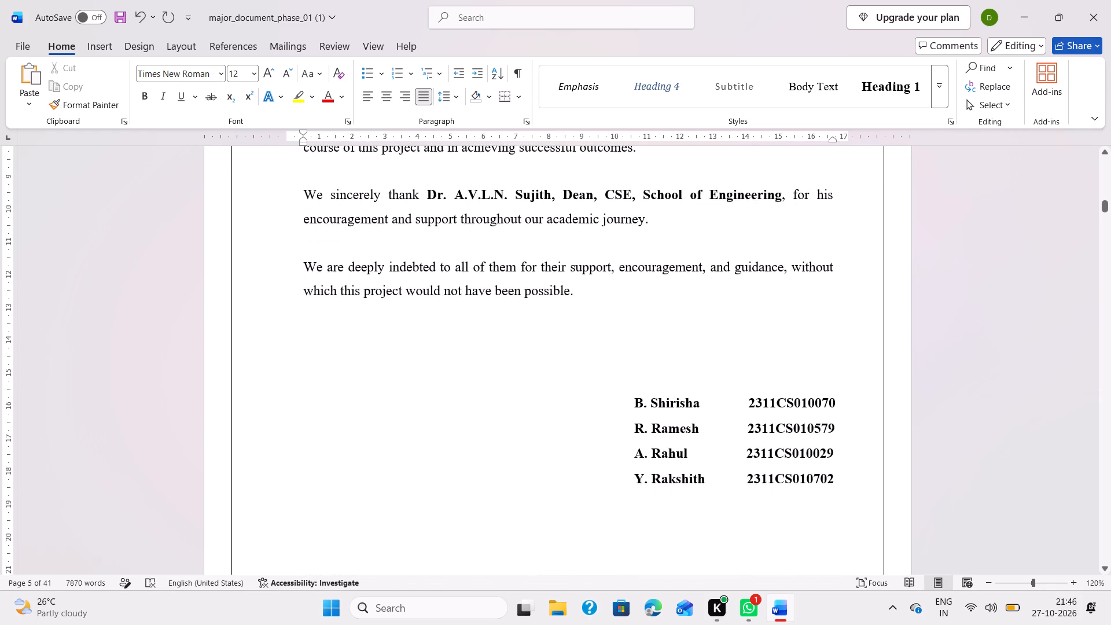
{"action": "scroll", "coordinate": [668, 361], "scroll_direction": "down", "scroll_amount": 1}
{"action": "scroll", "coordinate": [668, 361], "scroll_direction": "up", "scroll_amount": 3}
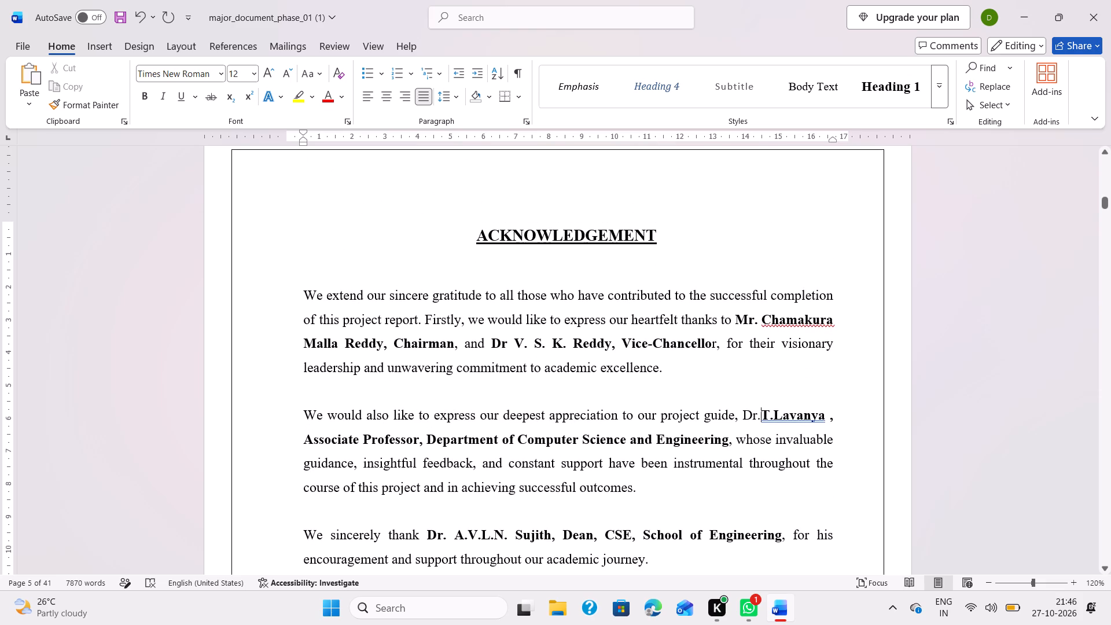
Print the whole document with Microsoft Print to PDF, using the file name "shiri(major) project.pdf" on the Desktop.
{"action": "key", "text": "ctrl+p"}
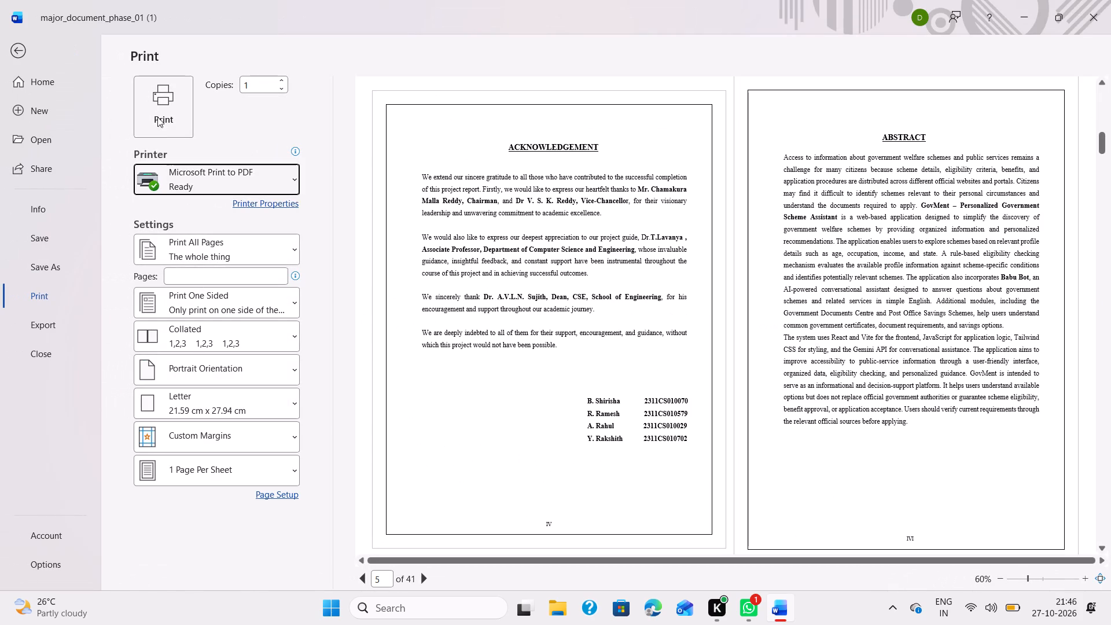
{"action": "left_click", "coordinate": [167, 131]}
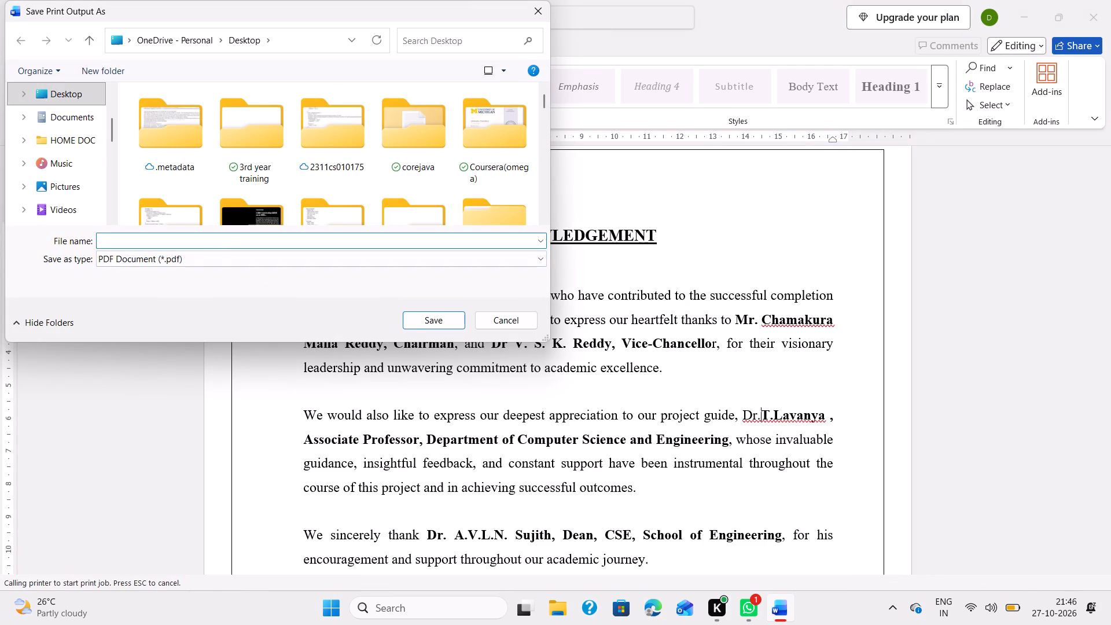
{"action": "type", "text": "shiri"}
{"action": "left_click", "coordinate": [205, 252]}
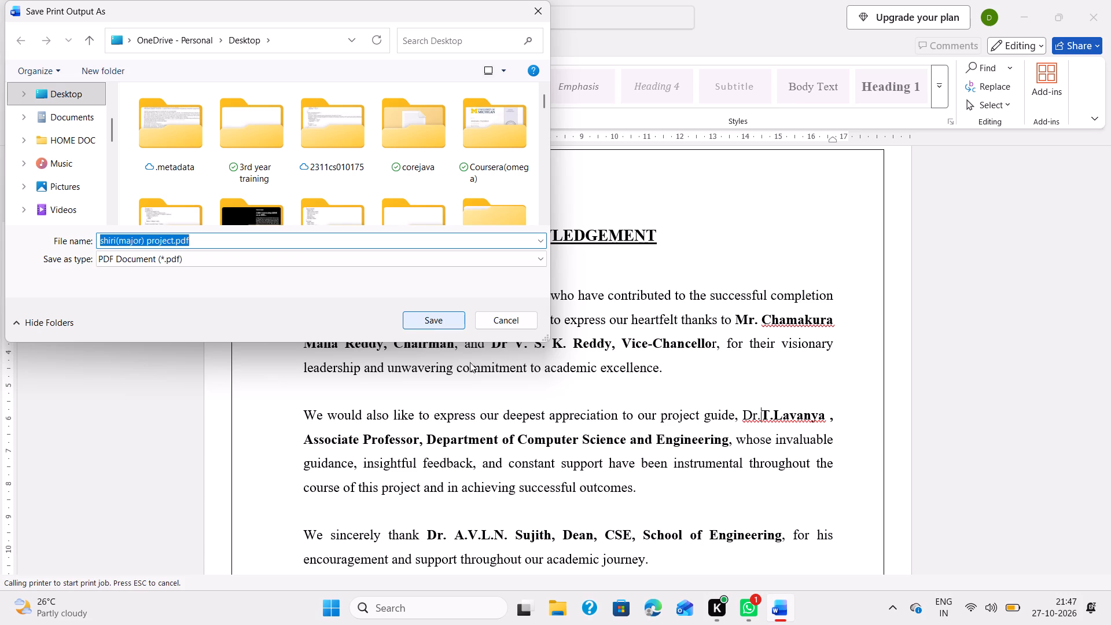
{"action": "left_click", "coordinate": [690, 402]}
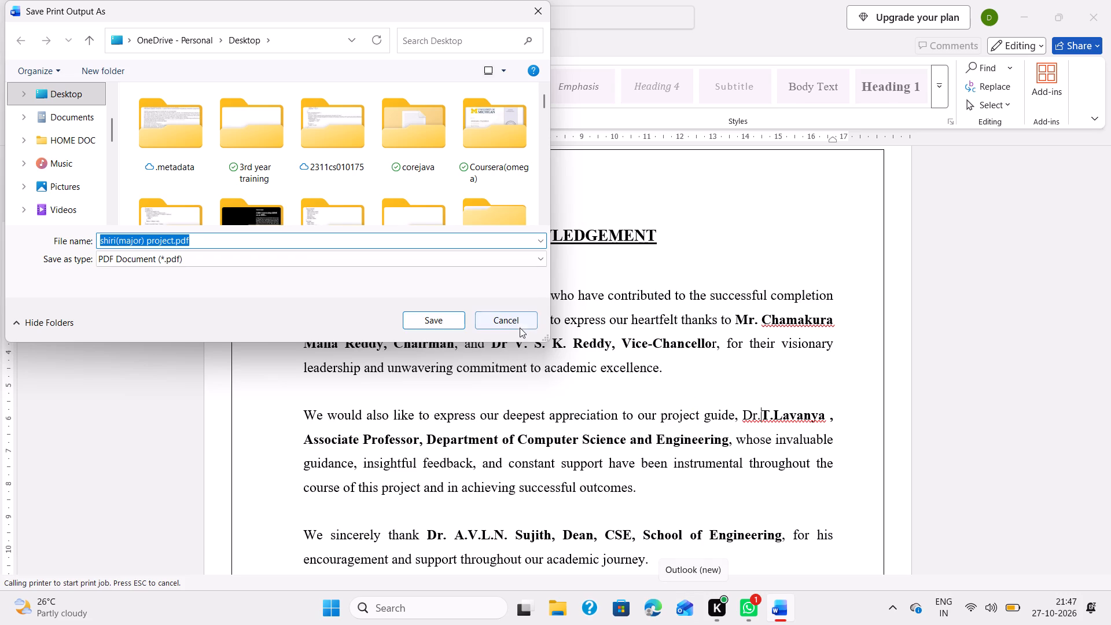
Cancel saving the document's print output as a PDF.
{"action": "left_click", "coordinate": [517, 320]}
Look through the report from the Table of Contents to the pages on recommendation methods and the comparison of existing tools with GovMent.
{"action": "scroll", "coordinate": [645, 426], "scroll_direction": "down", "scroll_amount": 13}
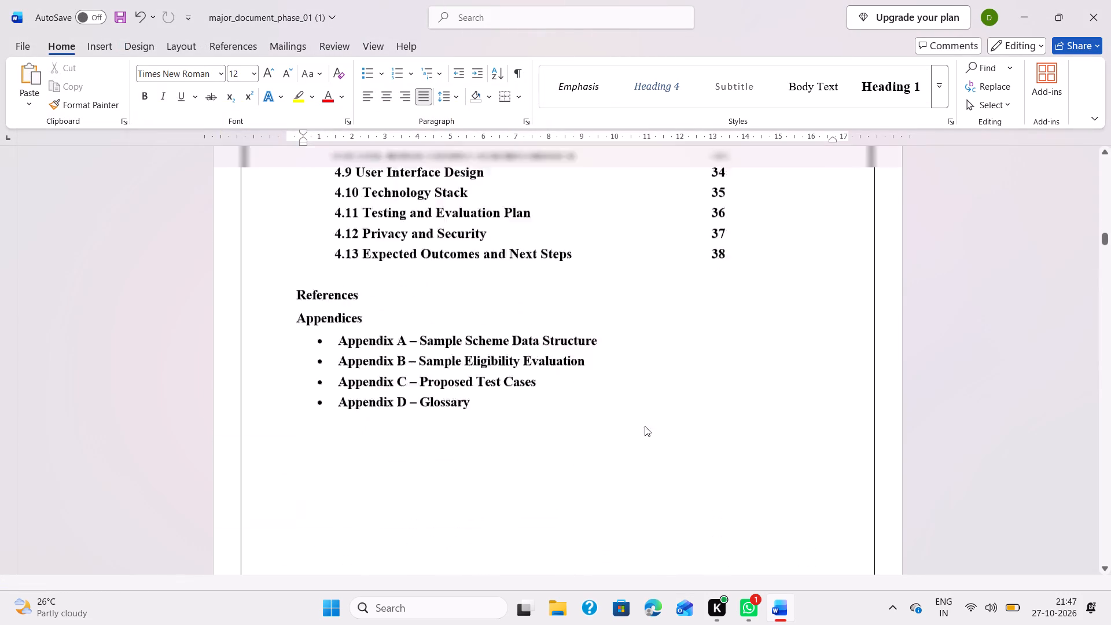
{"action": "scroll", "coordinate": [645, 426], "scroll_direction": "down", "scroll_amount": 17}
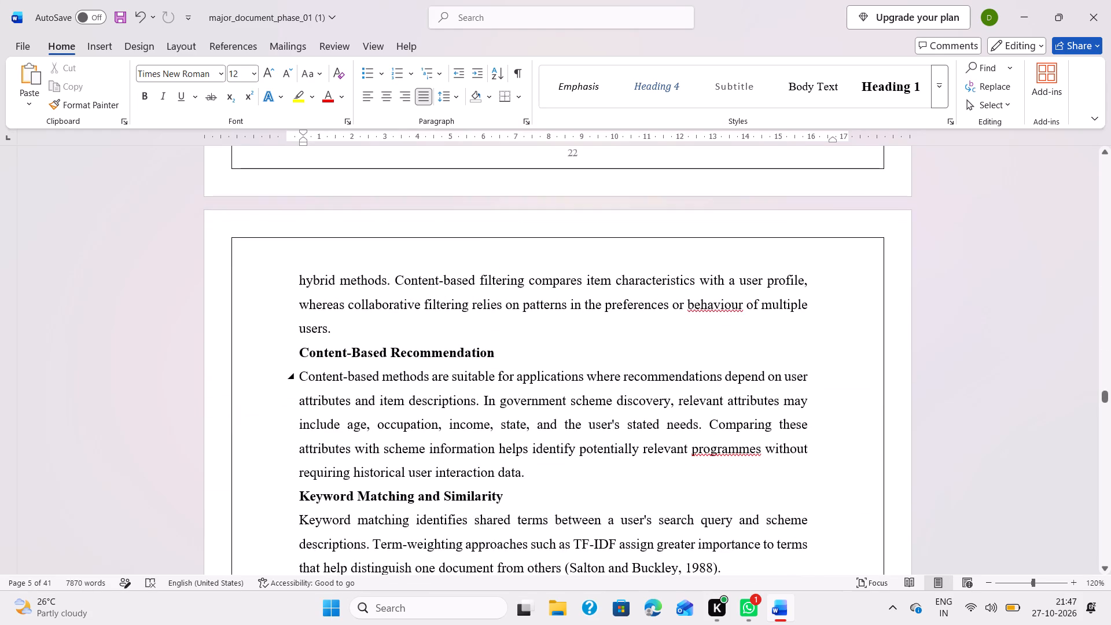
{"action": "scroll", "coordinate": [645, 426], "scroll_direction": "down", "scroll_amount": 8}
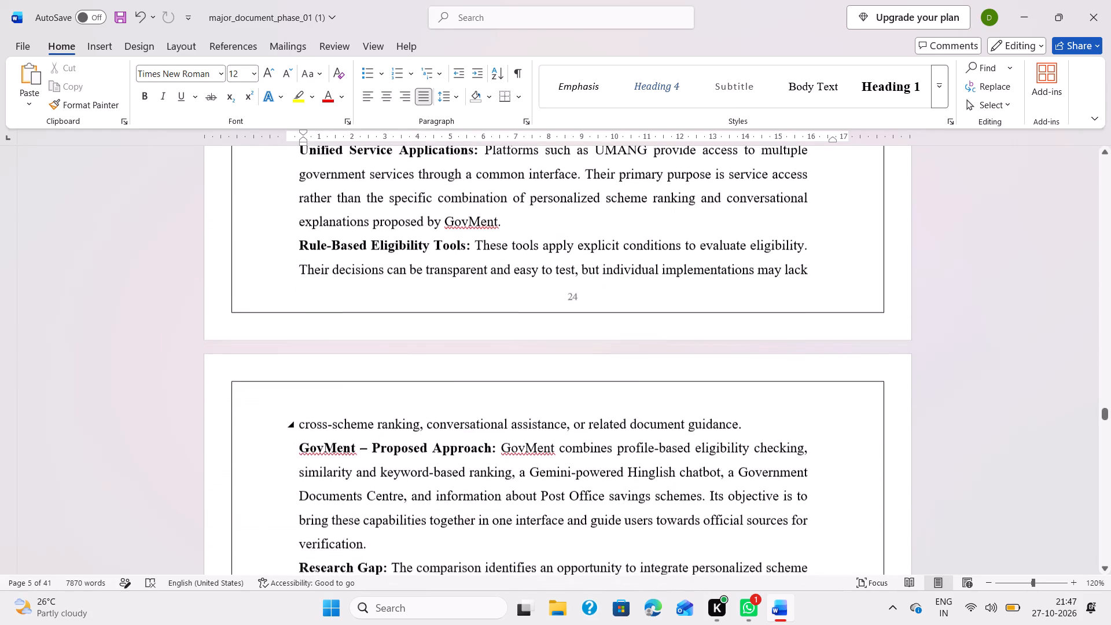
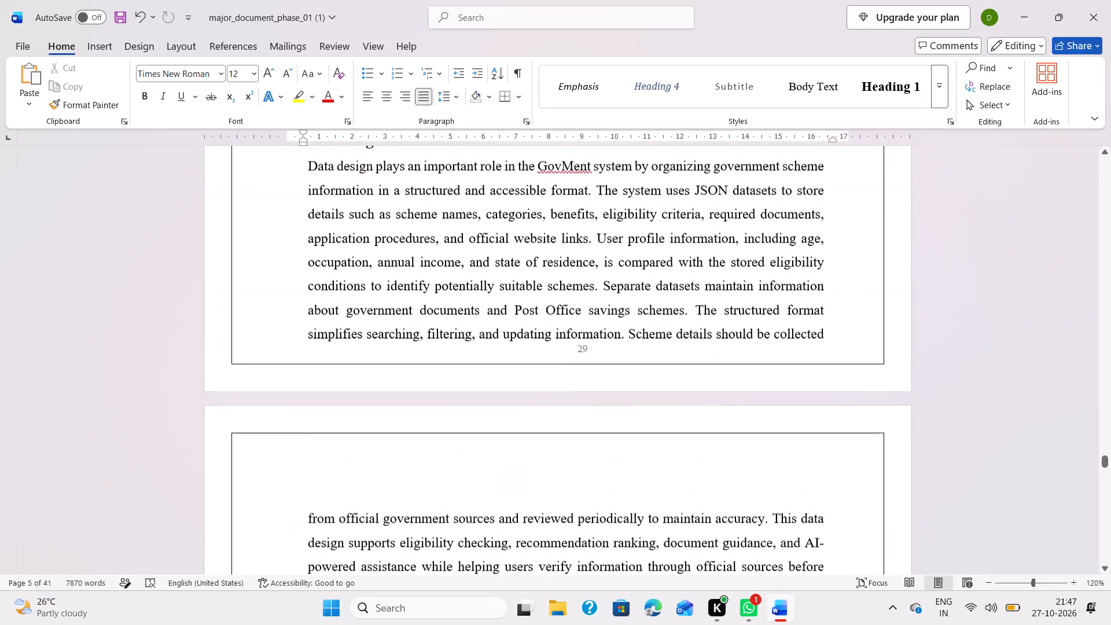
Review the page layout from section 3.8 Research Gap through the Chapter 4 opening page and its System Architecture figure.
{"action": "scroll", "coordinate": [590, 408], "scroll_direction": "up", "scroll_amount": 1}
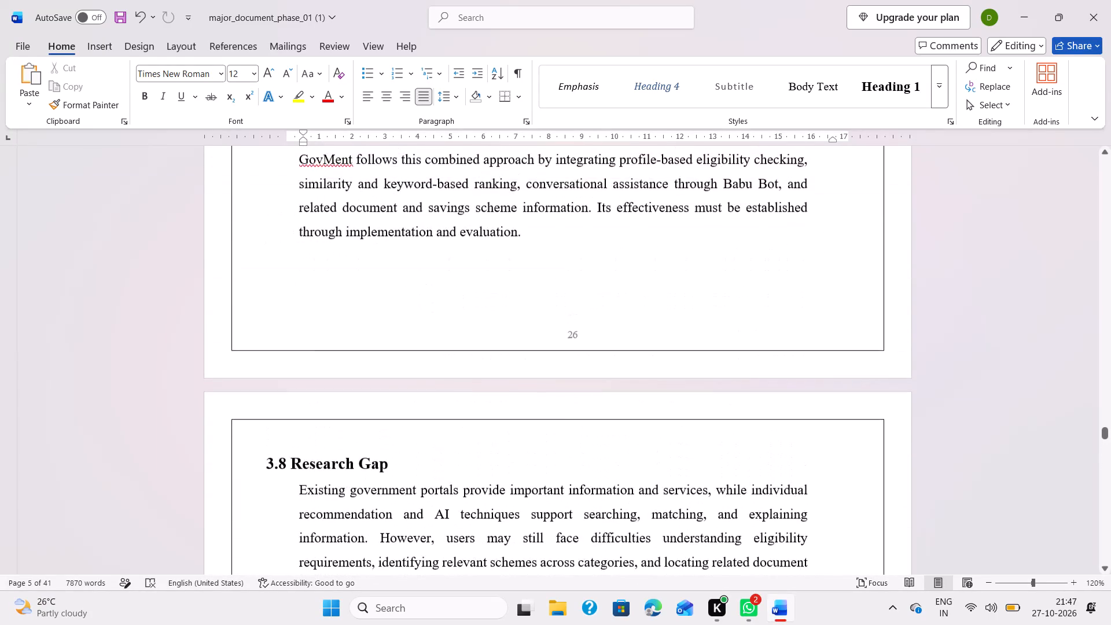
{"action": "scroll", "coordinate": [590, 408], "scroll_direction": "down", "scroll_amount": 5}
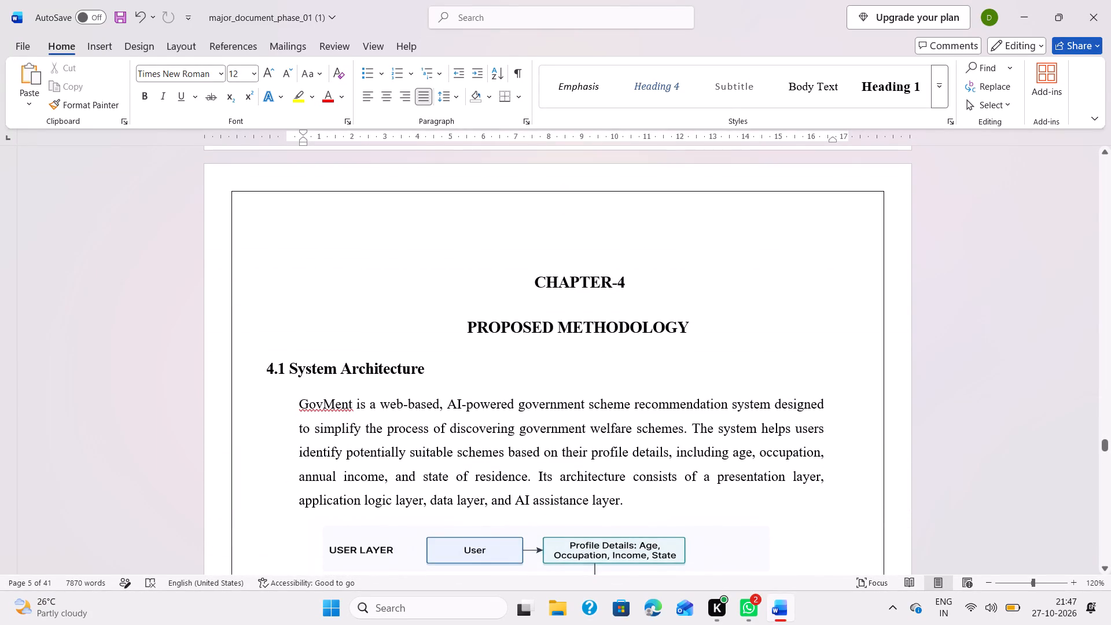
{"action": "scroll", "coordinate": [590, 408], "scroll_direction": "down", "scroll_amount": 1}
{"action": "double_click", "coordinate": [582, 252]}
{"action": "double_click", "coordinate": [925, 348]}
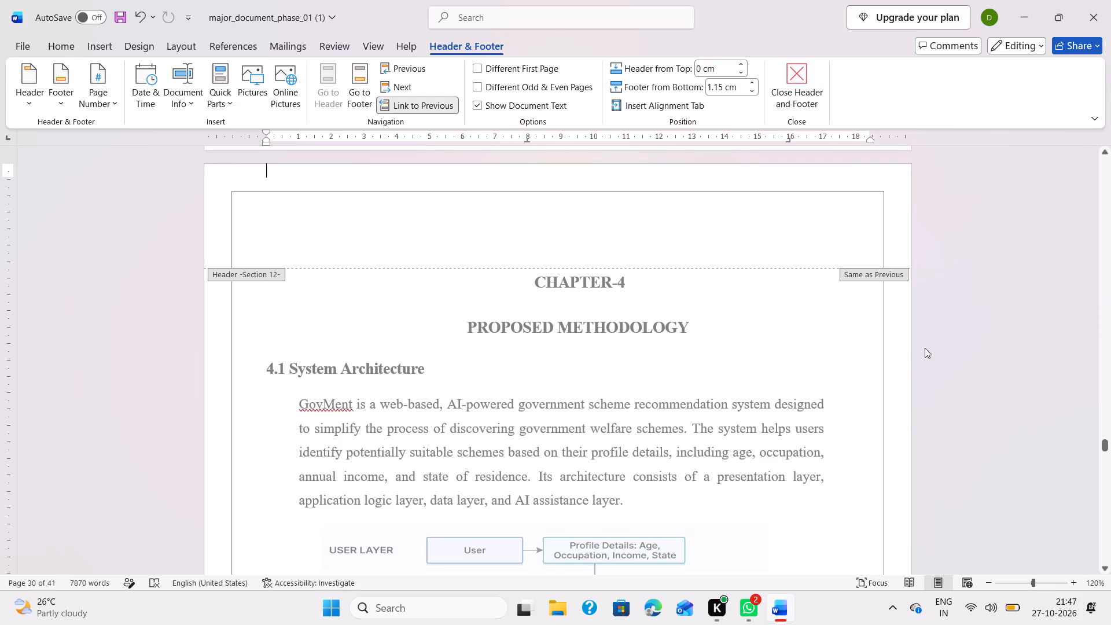
{"action": "scroll", "coordinate": [764, 326], "scroll_direction": "down", "scroll_amount": 4}
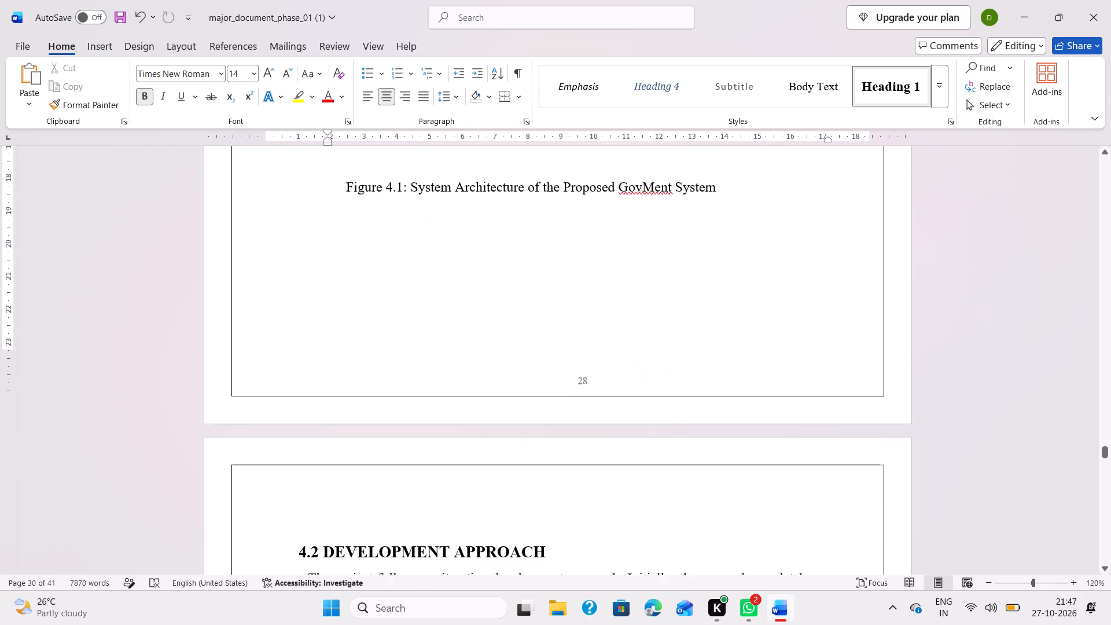
{"action": "scroll", "coordinate": [764, 326], "scroll_direction": "up", "scroll_amount": 1}
{"action": "scroll", "coordinate": [764, 326], "scroll_direction": "down", "scroll_amount": 1}
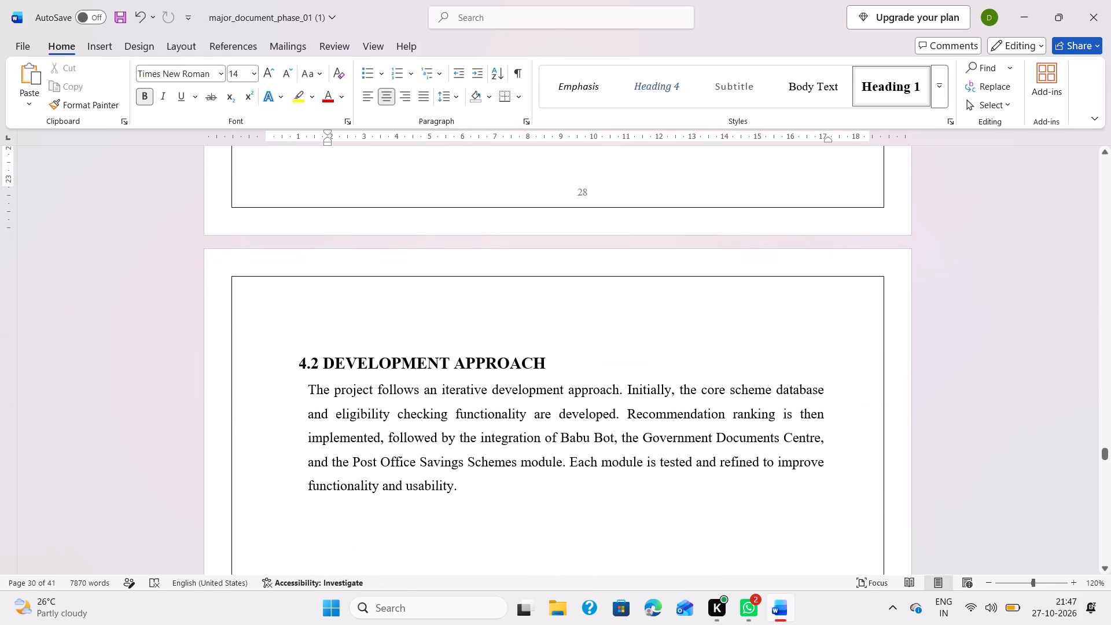
Examine the layout of sections 4.2 Development Approach and 4.3 Data Design, including their figures and the page break within the Data Design paragraph.
{"action": "scroll", "coordinate": [764, 326], "scroll_direction": "down", "scroll_amount": 4}
{"action": "scroll", "coordinate": [764, 326], "scroll_direction": "up", "scroll_amount": 1}
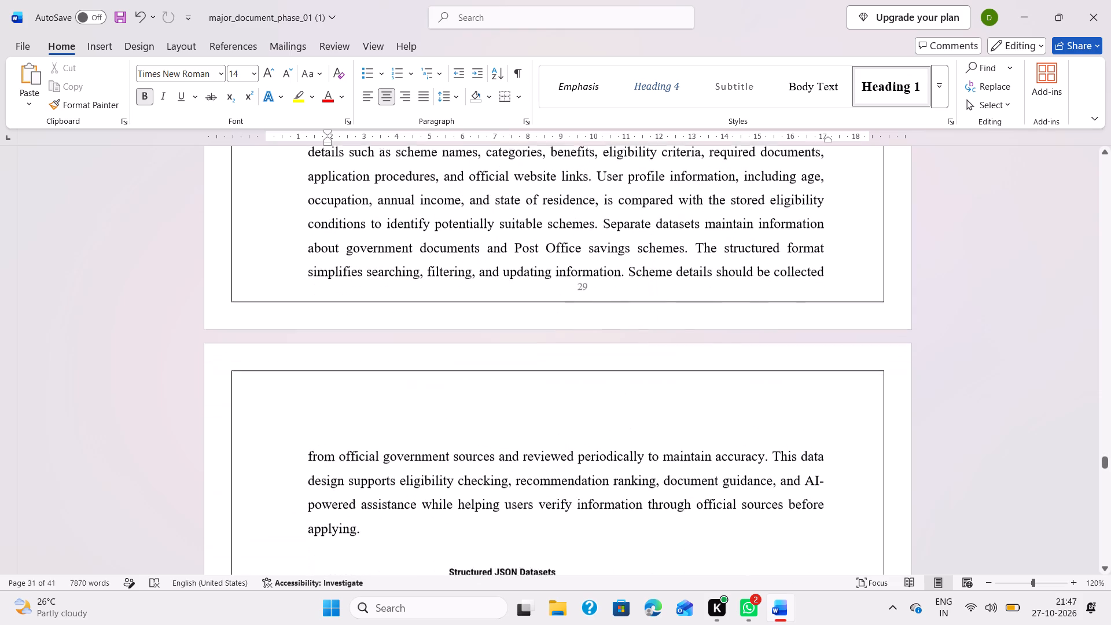
{"action": "scroll", "coordinate": [764, 326], "scroll_direction": "up", "scroll_amount": 7}
{"action": "scroll", "coordinate": [764, 326], "scroll_direction": "down", "scroll_amount": 7}
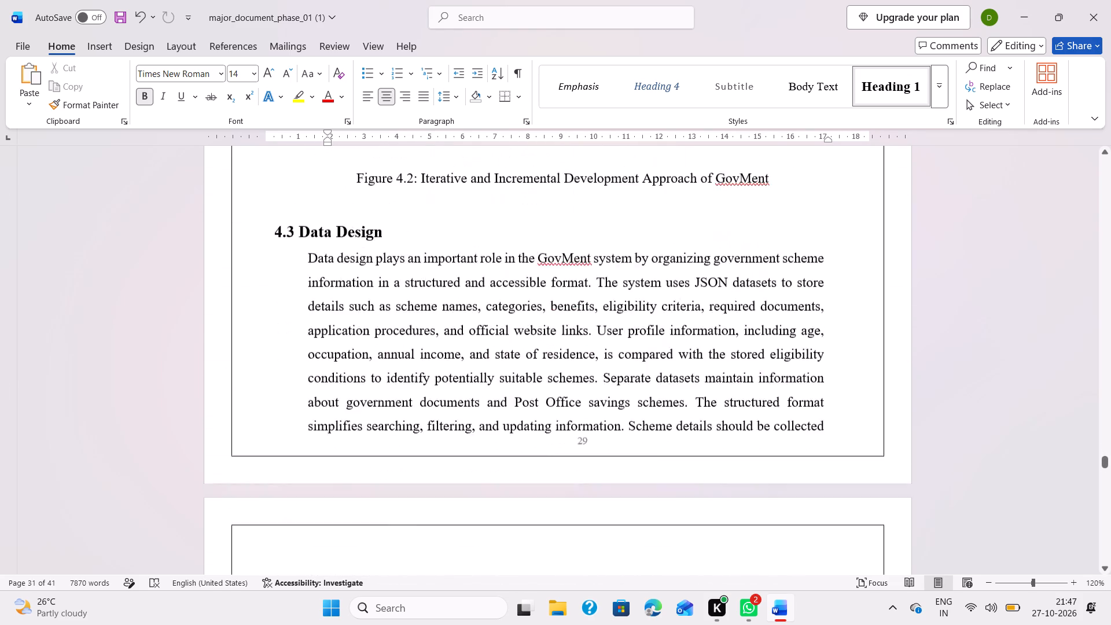
{"action": "scroll", "coordinate": [764, 326], "scroll_direction": "down", "scroll_amount": 1}
{"action": "scroll", "coordinate": [764, 326], "scroll_direction": "up", "scroll_amount": 1}
{"action": "scroll", "coordinate": [535, 273], "scroll_direction": "up", "scroll_amount": 1}
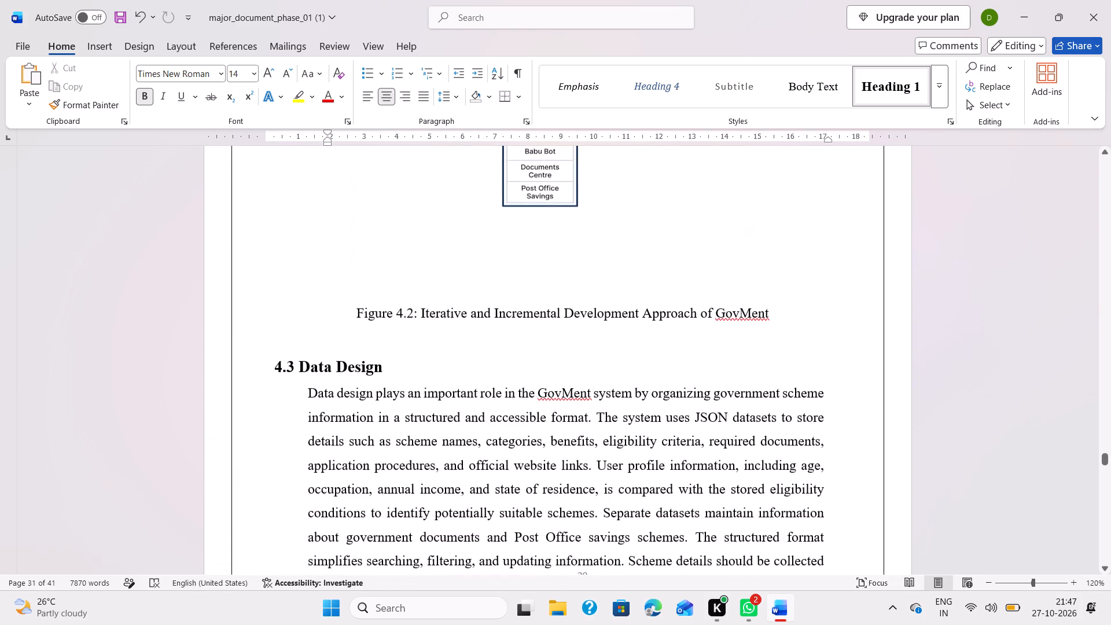
{"action": "scroll", "coordinate": [358, 350], "scroll_direction": "down", "scroll_amount": 5}
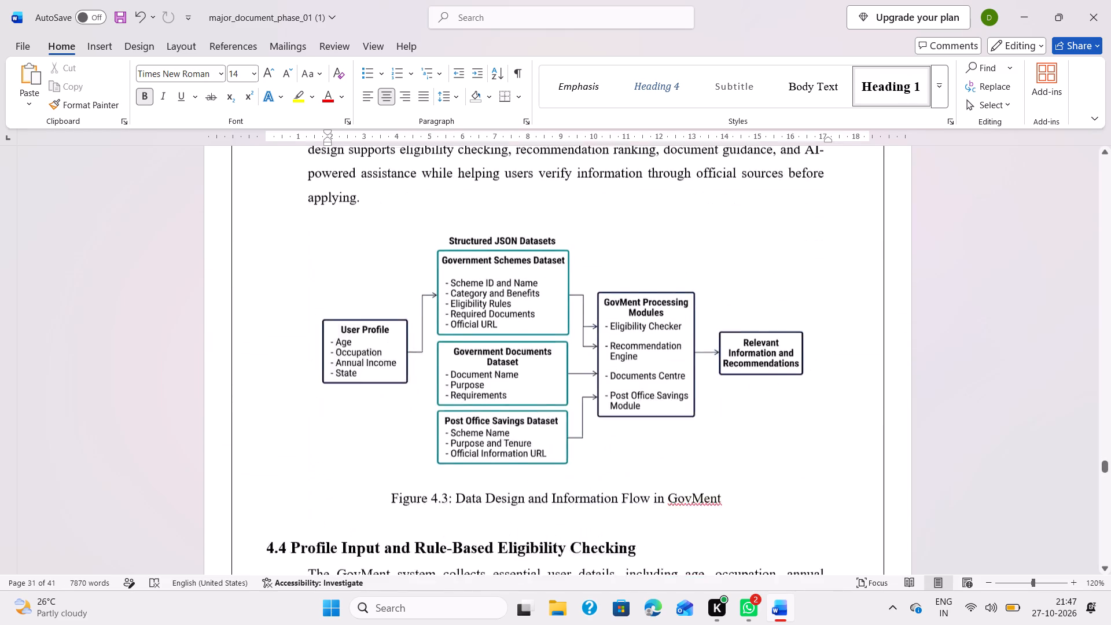
{"action": "scroll", "coordinate": [358, 350], "scroll_direction": "up", "scroll_amount": 3}
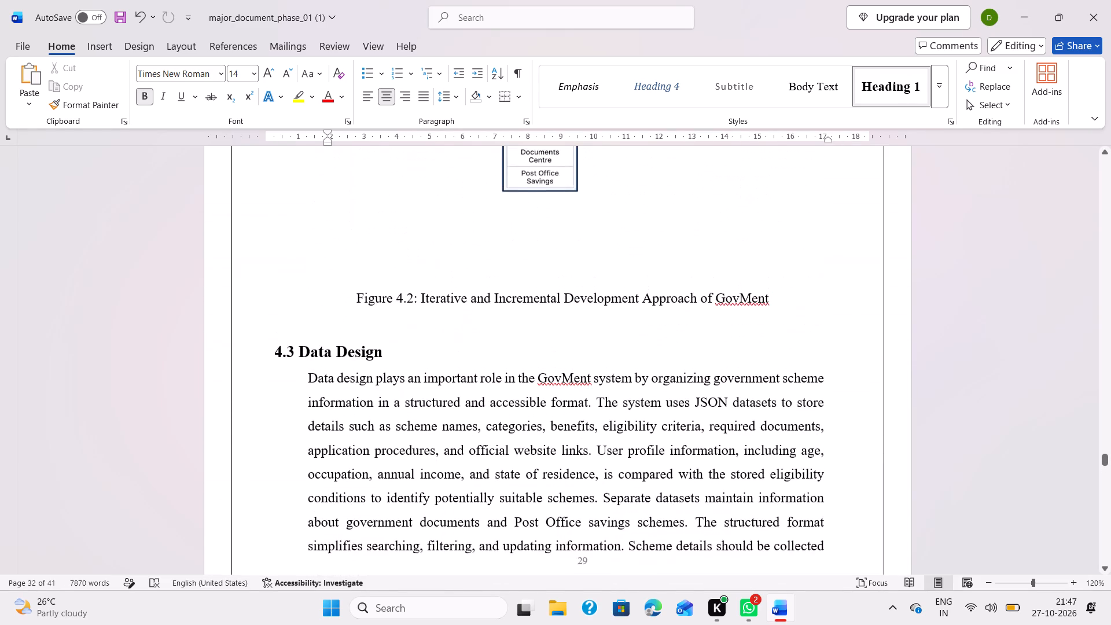
{"action": "scroll", "coordinate": [358, 350], "scroll_direction": "up", "scroll_amount": 1}
{"action": "scroll", "coordinate": [352, 375], "scroll_direction": "down", "scroll_amount": 1}
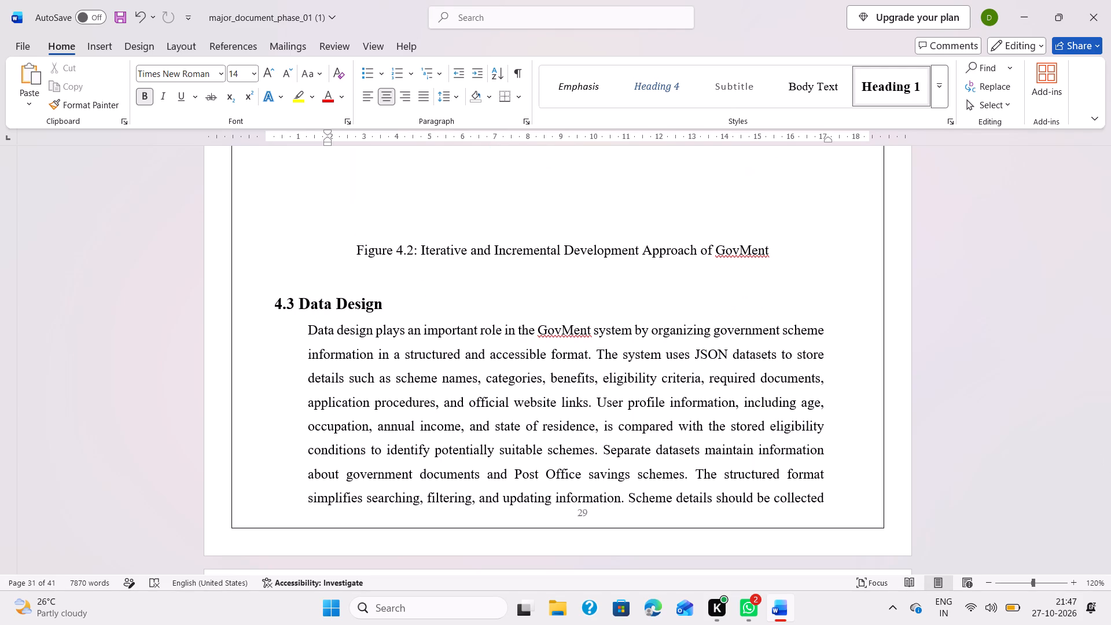
Review the layout of Chapter 4's headings, figures and captions from 4.1 System Architecture through 4.4 Profile Input and Rule-Based Eligibility Checking.
{"action": "left_click", "coordinate": [324, 288]}
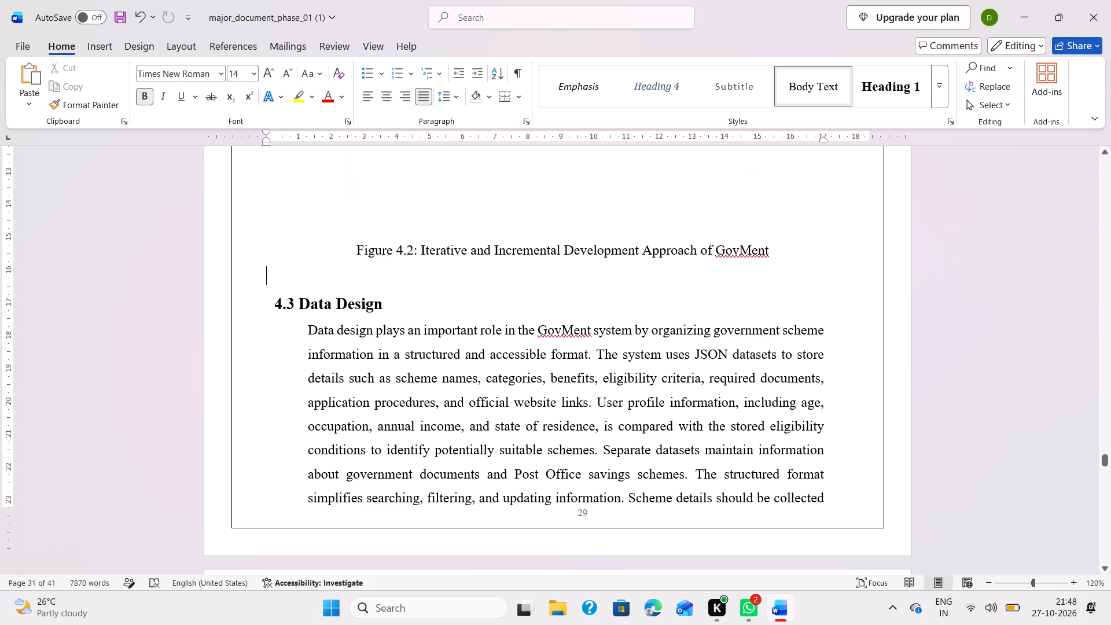
{"action": "scroll", "coordinate": [400, 286], "scroll_direction": "down", "scroll_amount": 3}
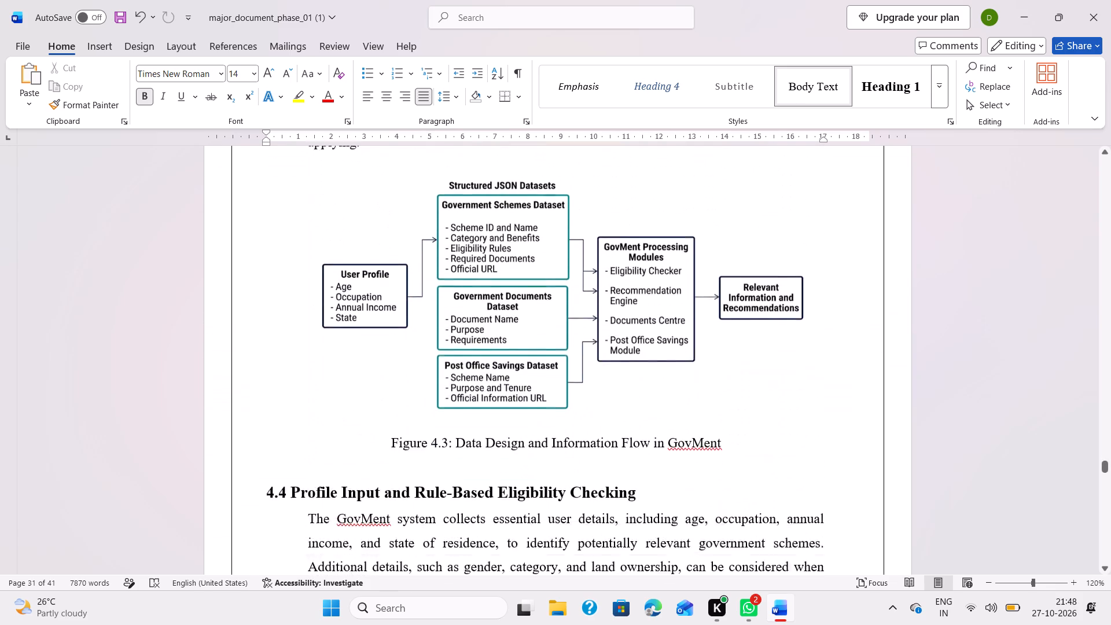
{"action": "scroll", "coordinate": [400, 286], "scroll_direction": "down", "scroll_amount": 1}
{"action": "scroll", "coordinate": [400, 286], "scroll_direction": "up", "scroll_amount": 6}
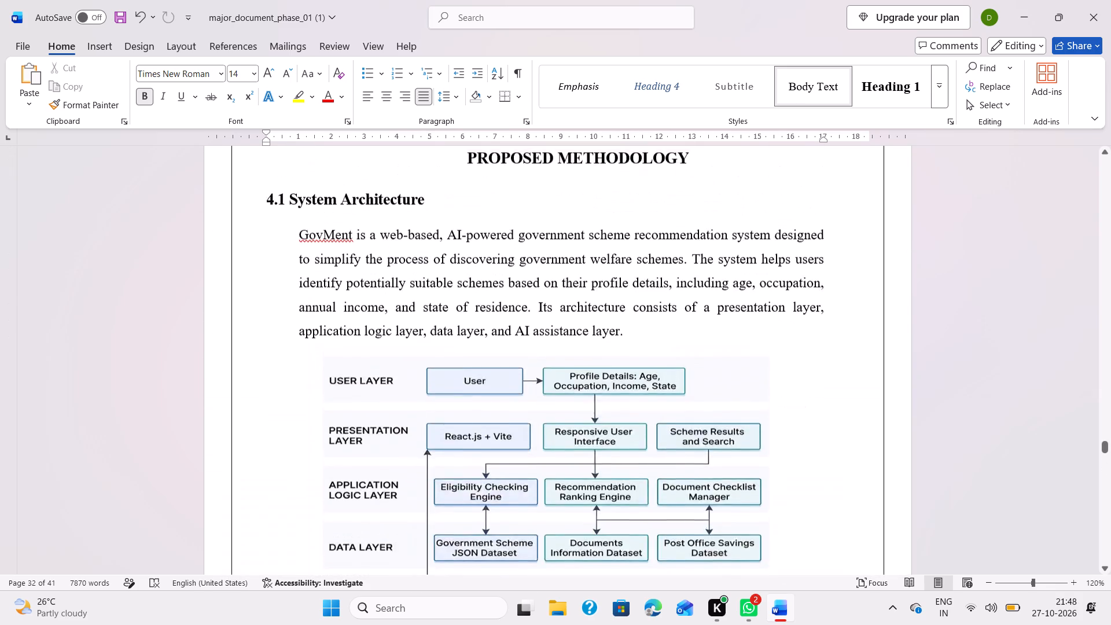
{"action": "scroll", "coordinate": [400, 286], "scroll_direction": "up", "scroll_amount": 1}
{"action": "scroll", "coordinate": [400, 286], "scroll_direction": "down", "scroll_amount": 3}
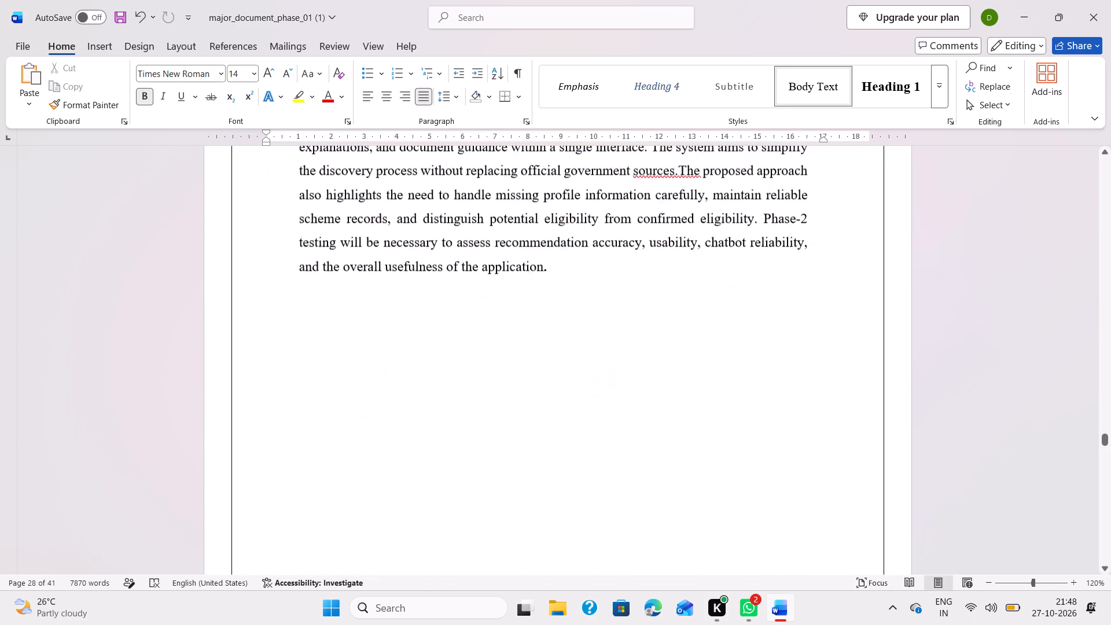
{"action": "scroll", "coordinate": [400, 286], "scroll_direction": "down", "scroll_amount": 4}
{"action": "scroll", "coordinate": [400, 286], "scroll_direction": "up", "scroll_amount": 1}
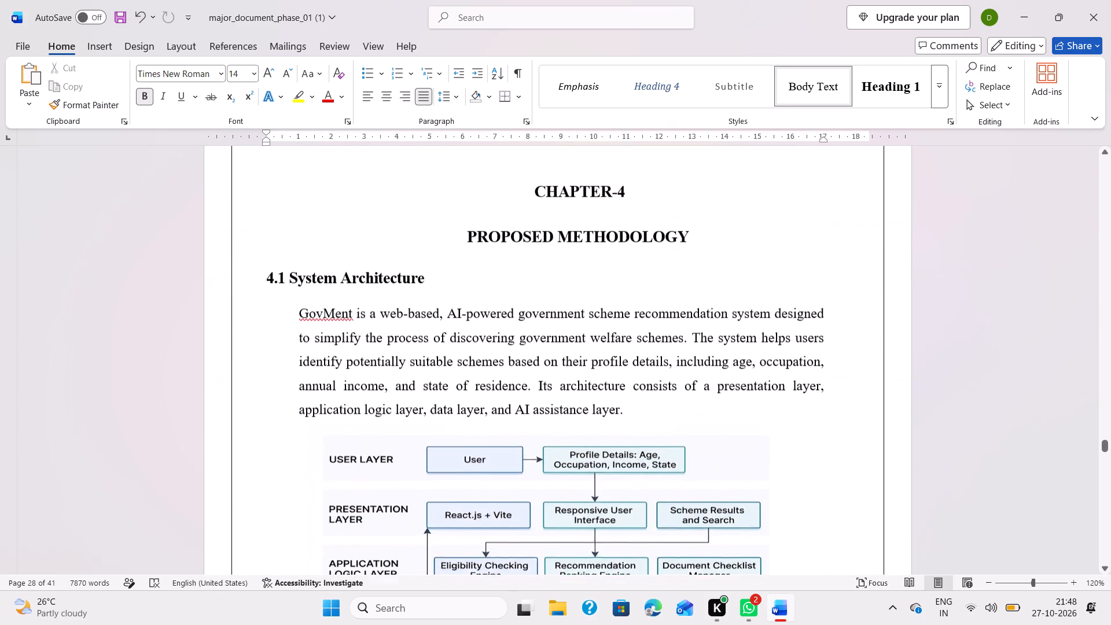
{"action": "scroll", "coordinate": [400, 286], "scroll_direction": "up", "scroll_amount": 1}
{"action": "scroll", "coordinate": [400, 286], "scroll_direction": "down", "scroll_amount": 3}
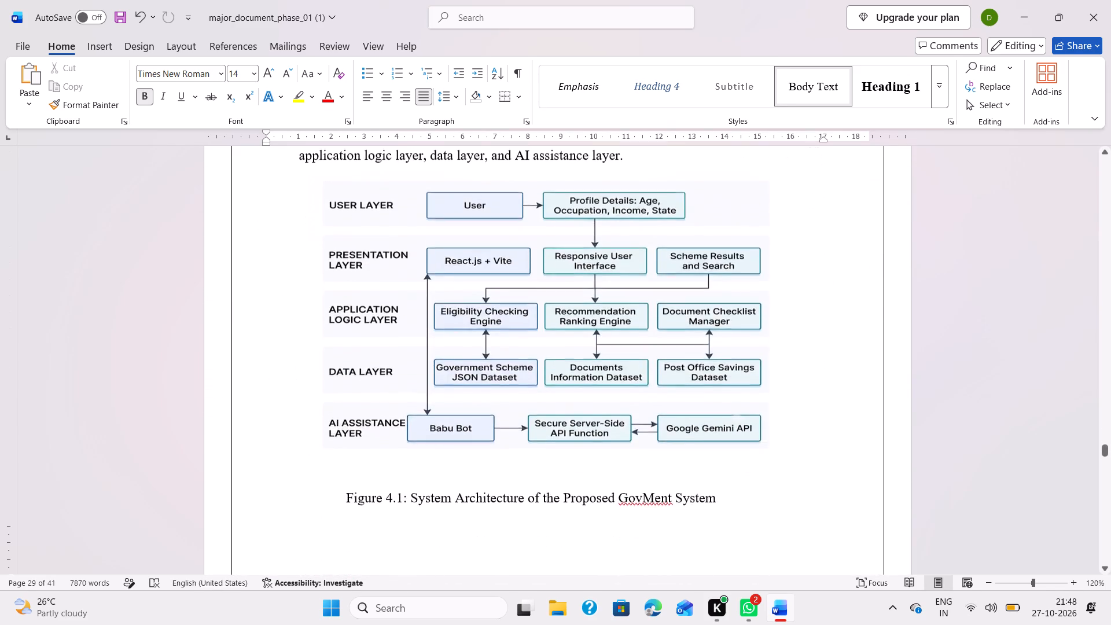
{"action": "scroll", "coordinate": [400, 286], "scroll_direction": "down", "scroll_amount": 1}
{"action": "scroll", "coordinate": [400, 286], "scroll_direction": "up", "scroll_amount": 4}
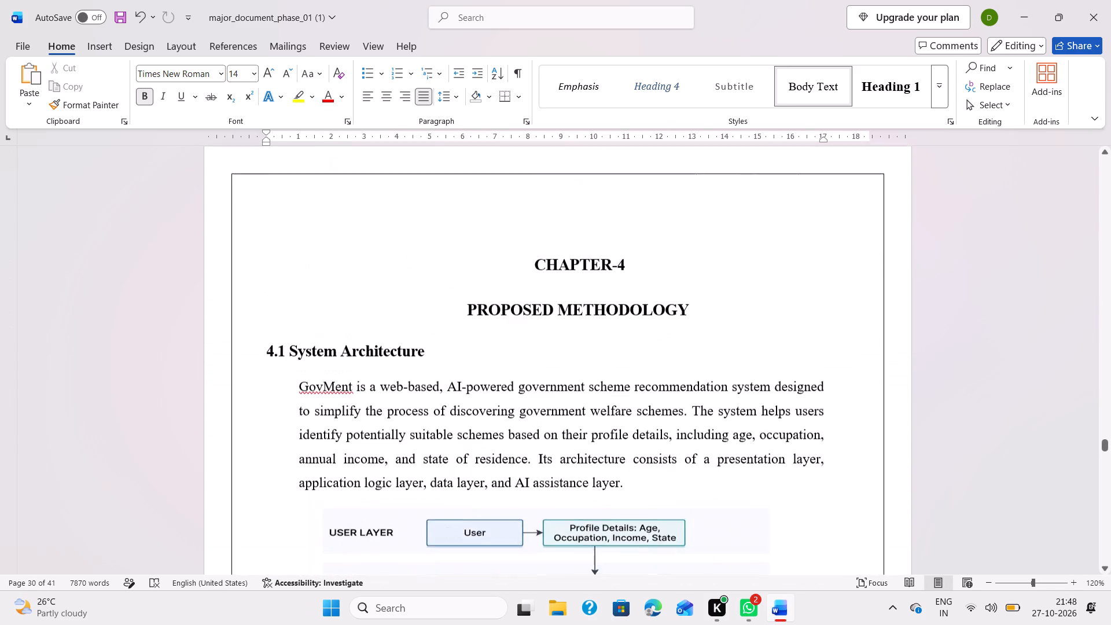
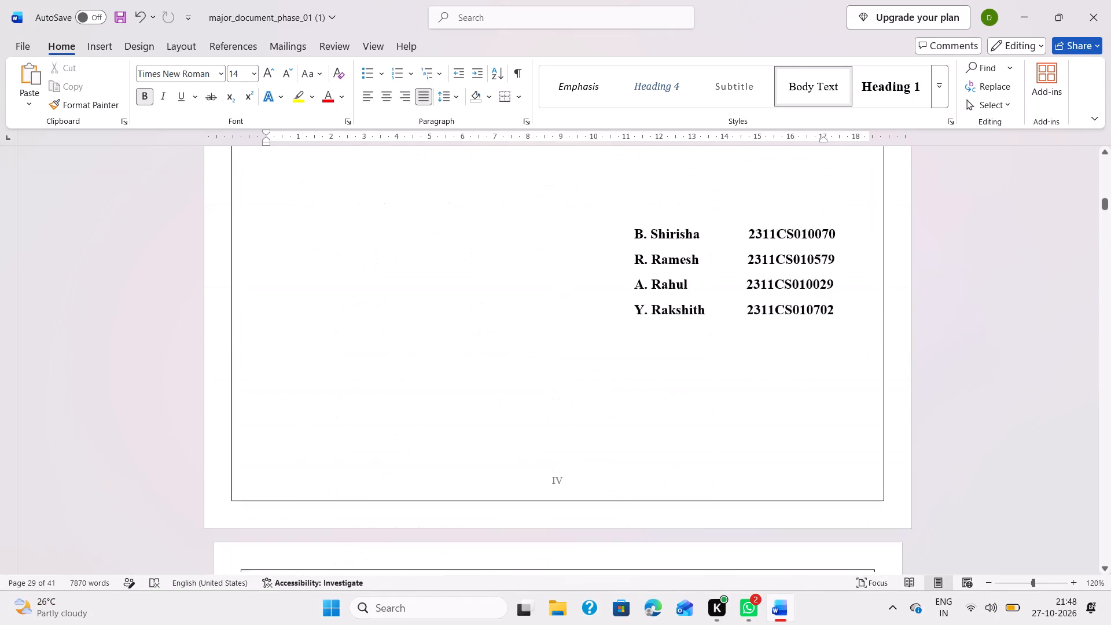
Insert three blank lines above the Chapter 4 Proposed Methodology entry in the table of contents so its list starts on the next page.
{"action": "scroll", "coordinate": [499, 374], "scroll_direction": "down", "scroll_amount": 7}
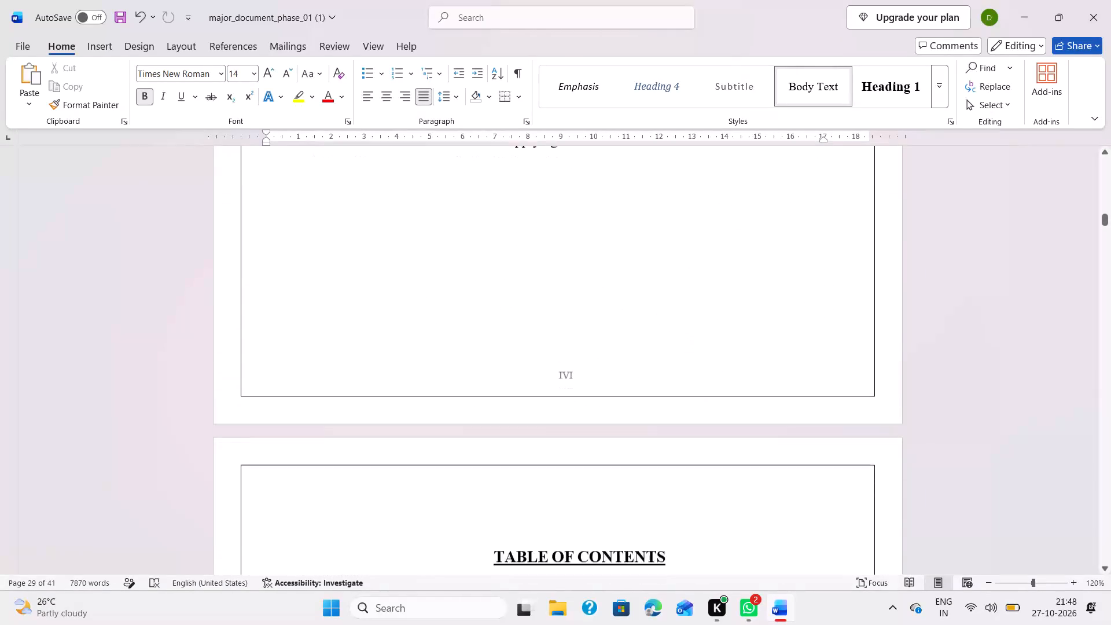
{"action": "scroll", "coordinate": [499, 374], "scroll_direction": "down", "scroll_amount": 3}
{"action": "scroll", "coordinate": [578, 320], "scroll_direction": "up", "scroll_amount": 1}
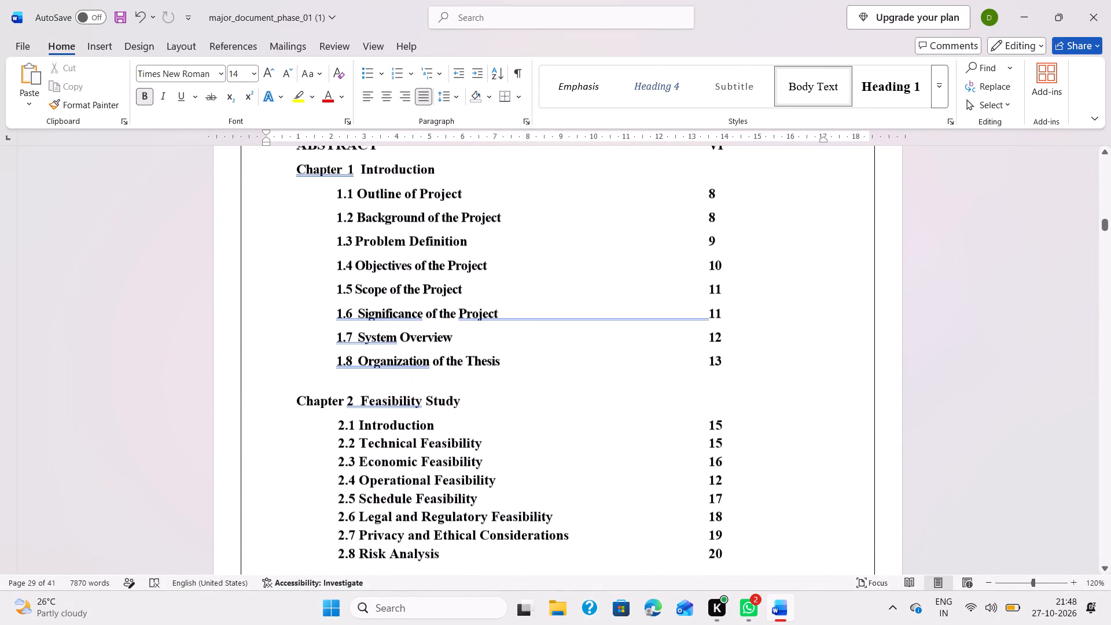
{"action": "scroll", "coordinate": [510, 347], "scroll_direction": "down", "scroll_amount": 3}
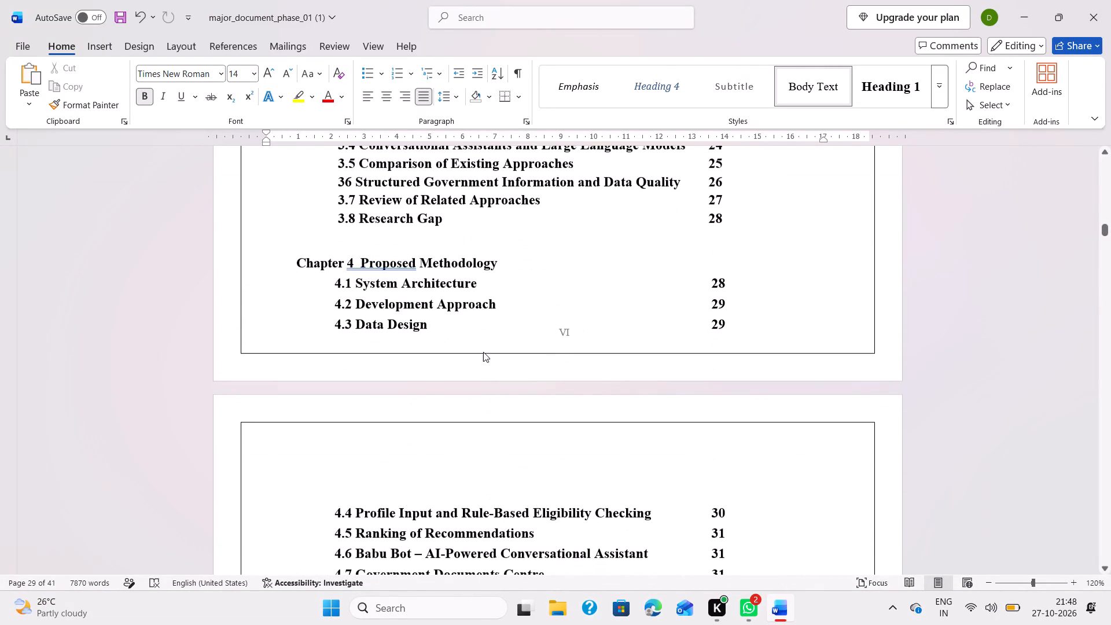
{"action": "scroll", "coordinate": [459, 295], "scroll_direction": "down", "scroll_amount": 1}
{"action": "scroll", "coordinate": [459, 295], "scroll_direction": "up", "scroll_amount": 2}
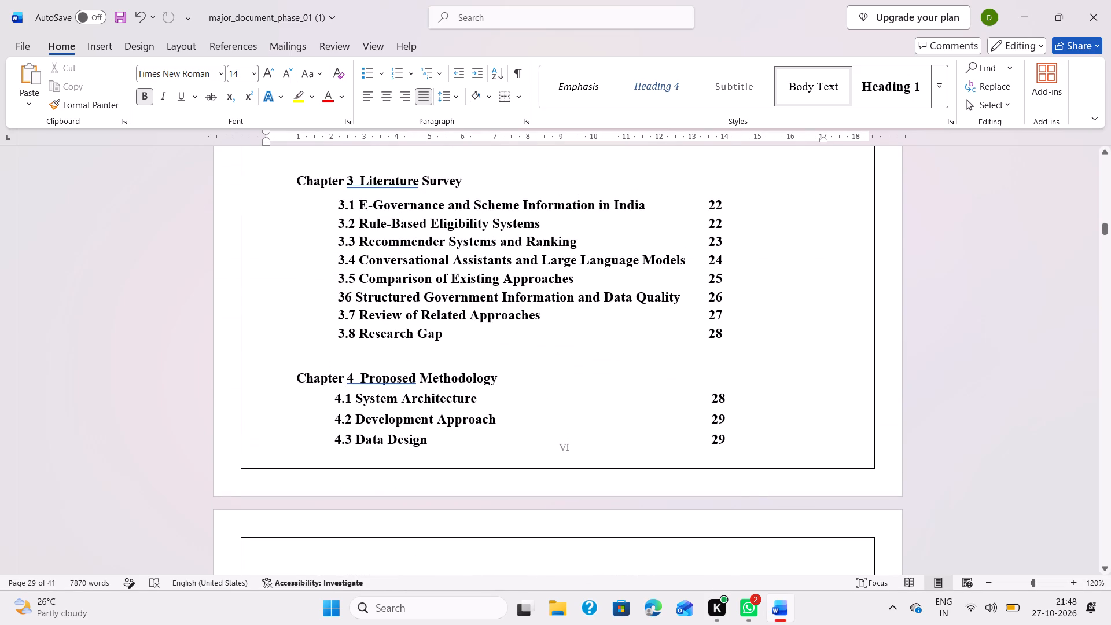
{"action": "left_click", "coordinate": [381, 358]}
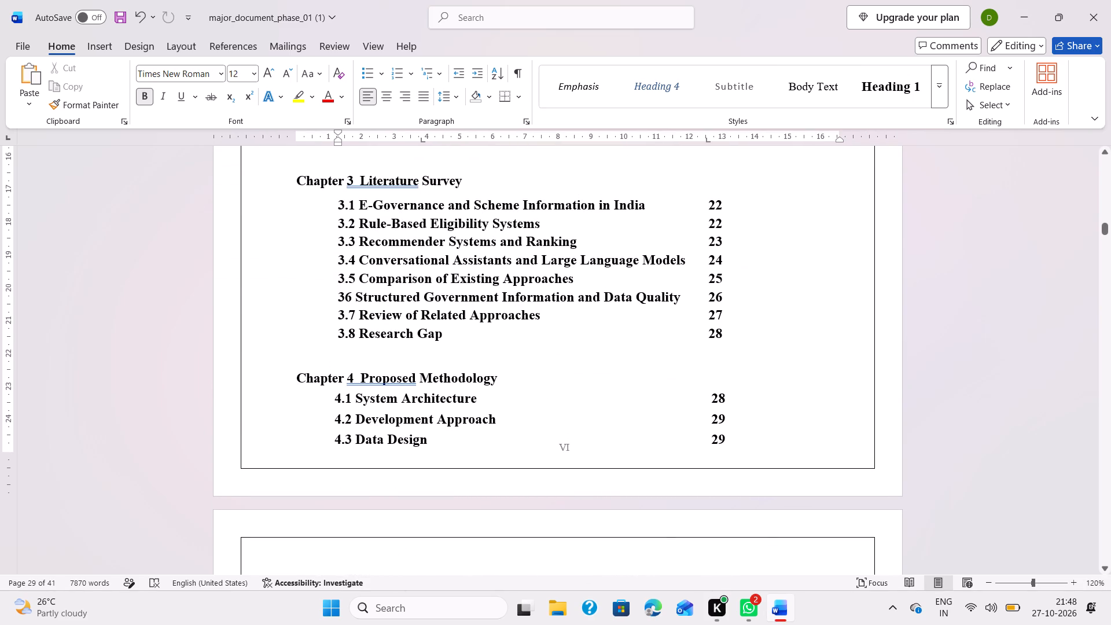
{"action": "key", "text": "Return"}
{"action": "key", "text": "Return"}
{"action": "key", "text": "Return"}
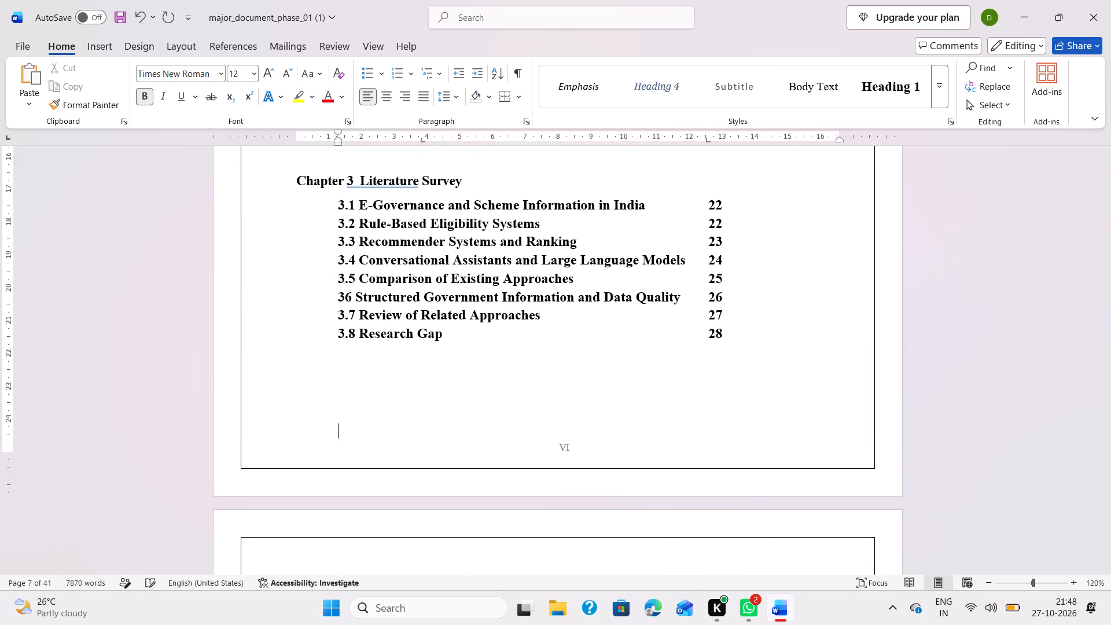
{"action": "scroll", "coordinate": [381, 358], "scroll_direction": "down", "scroll_amount": 2}
{"action": "scroll", "coordinate": [381, 358], "scroll_direction": "up", "scroll_amount": 1}
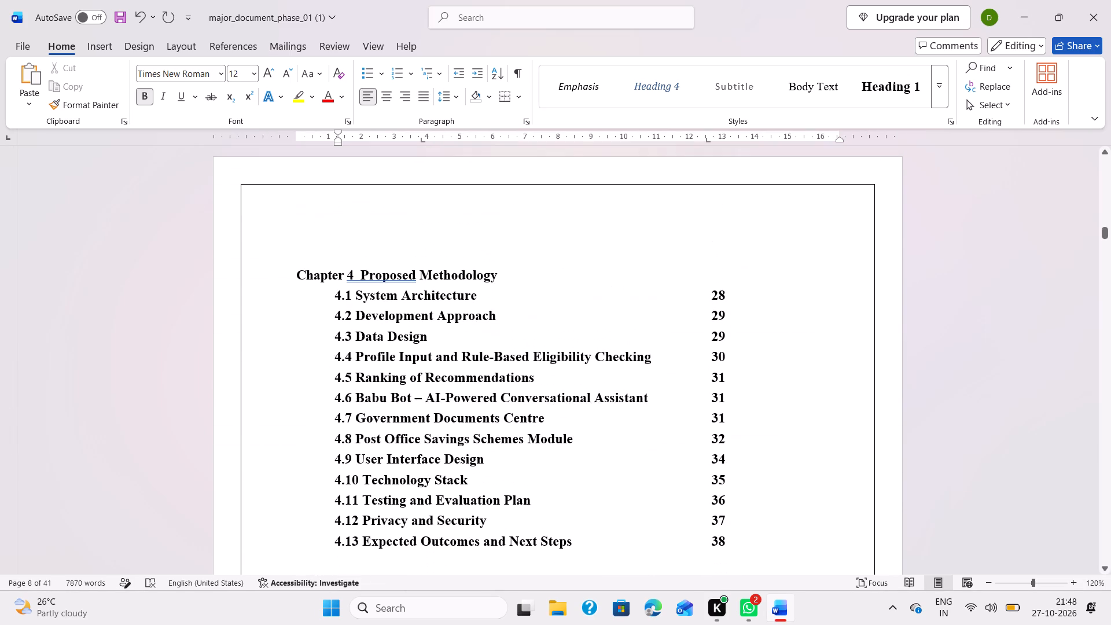
Review the remaining contents entries, the List of Figures and the opening pages of Chapter 1 for layout and accuracy.
{"action": "scroll", "coordinate": [420, 331], "scroll_direction": "down", "scroll_amount": 3}
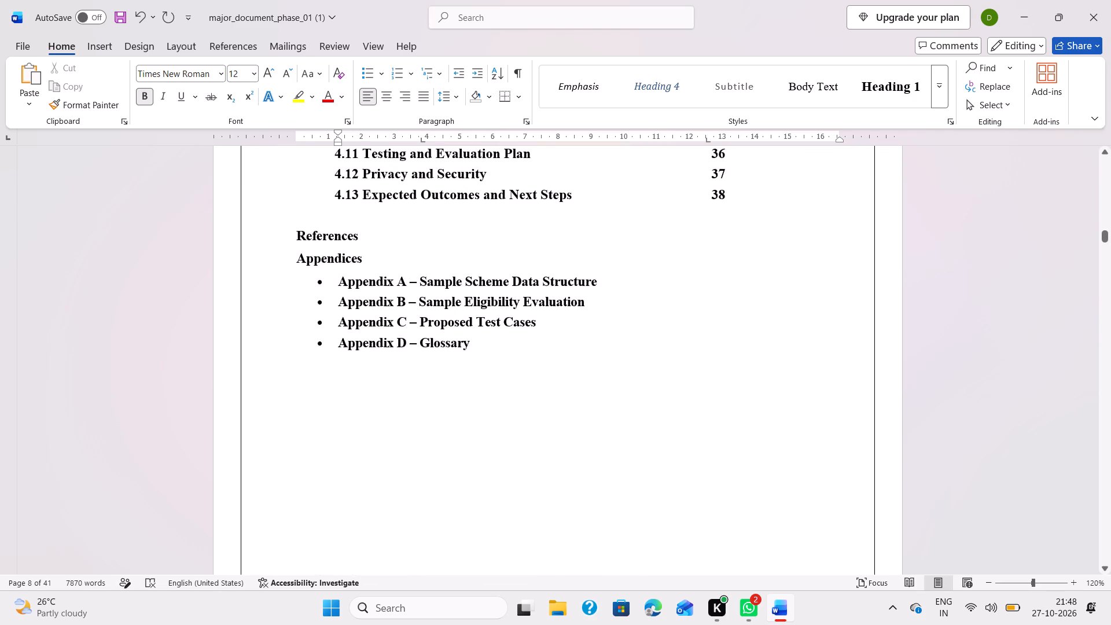
{"action": "scroll", "coordinate": [420, 331], "scroll_direction": "down", "scroll_amount": 3}
{"action": "scroll", "coordinate": [583, 310], "scroll_direction": "down", "scroll_amount": 1}
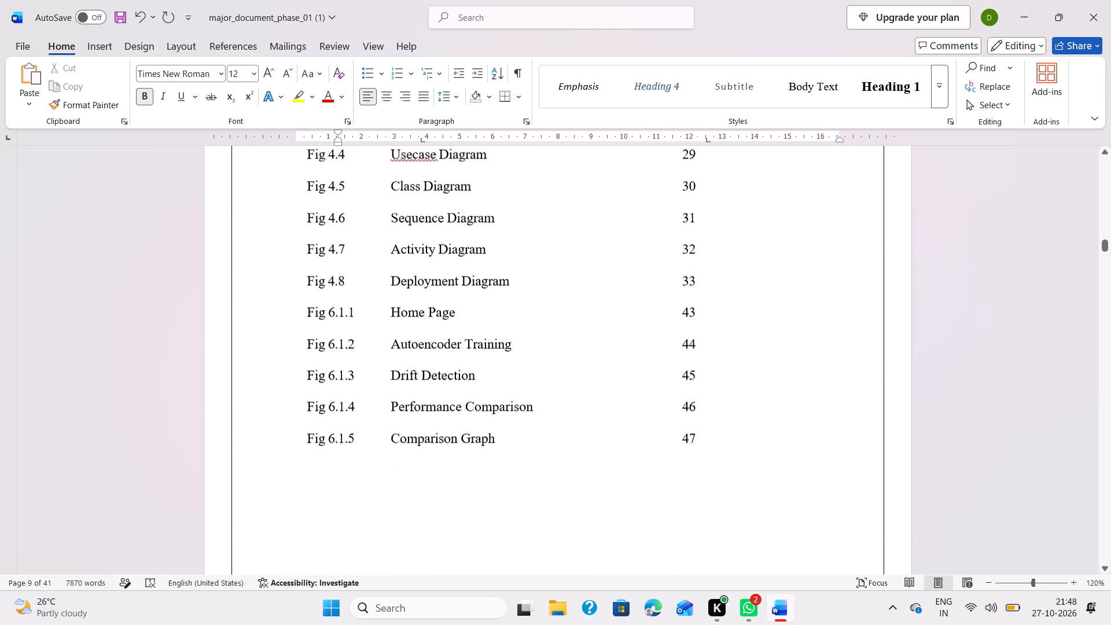
{"action": "scroll", "coordinate": [583, 310], "scroll_direction": "up", "scroll_amount": 1}
{"action": "left_click", "coordinate": [510, 270]}
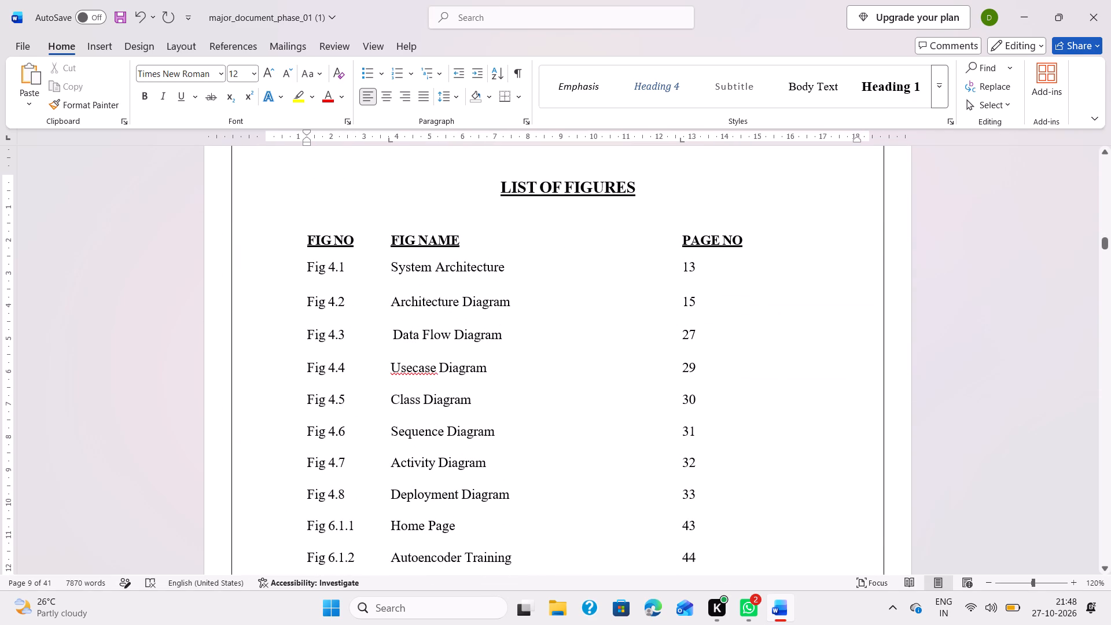
{"action": "scroll", "coordinate": [510, 270], "scroll_direction": "down", "scroll_amount": 1}
{"action": "scroll", "coordinate": [490, 376], "scroll_direction": "down", "scroll_amount": 1}
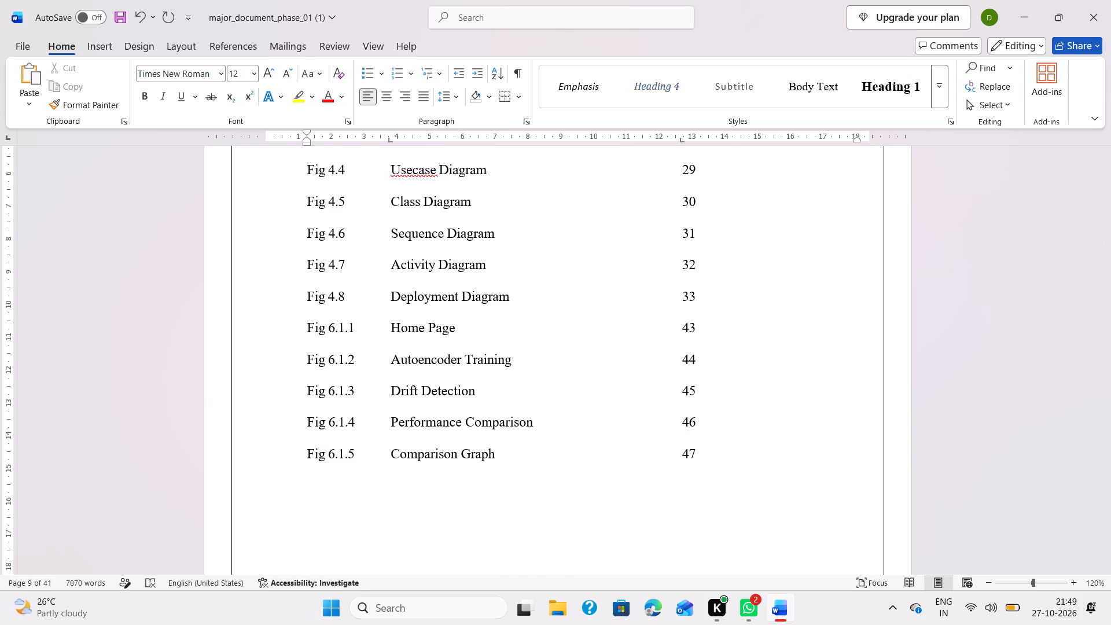
{"action": "scroll", "coordinate": [490, 376], "scroll_direction": "down", "scroll_amount": 10}
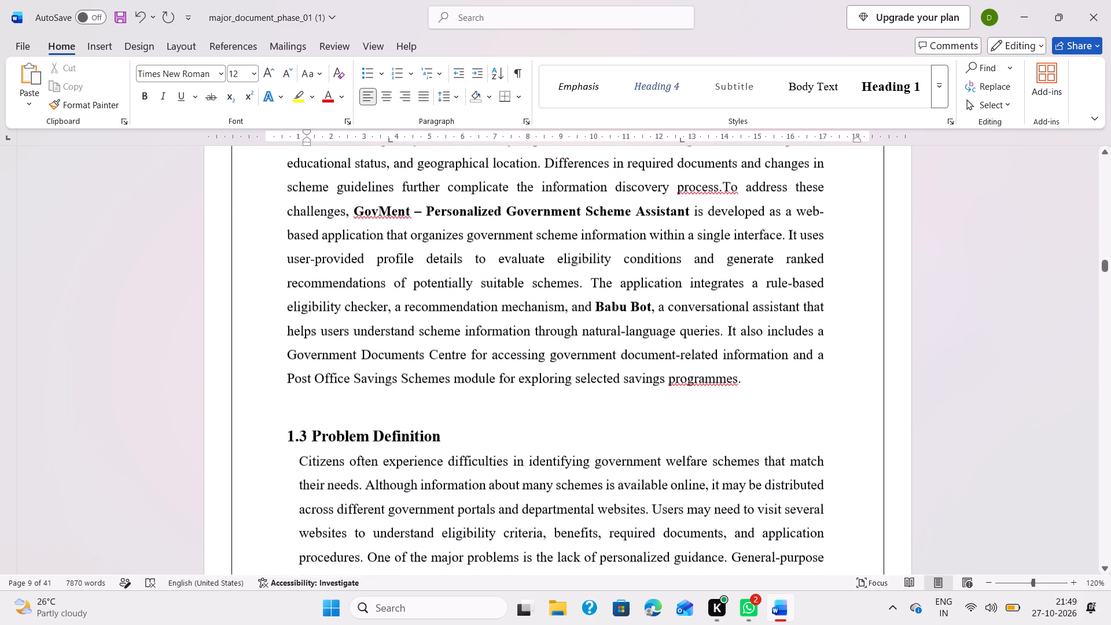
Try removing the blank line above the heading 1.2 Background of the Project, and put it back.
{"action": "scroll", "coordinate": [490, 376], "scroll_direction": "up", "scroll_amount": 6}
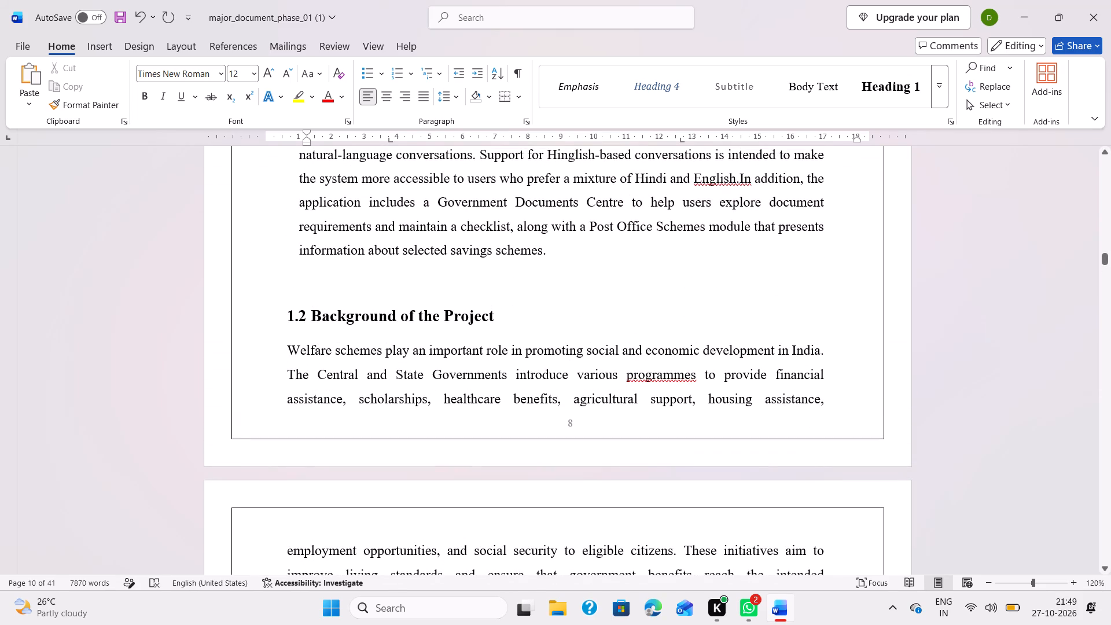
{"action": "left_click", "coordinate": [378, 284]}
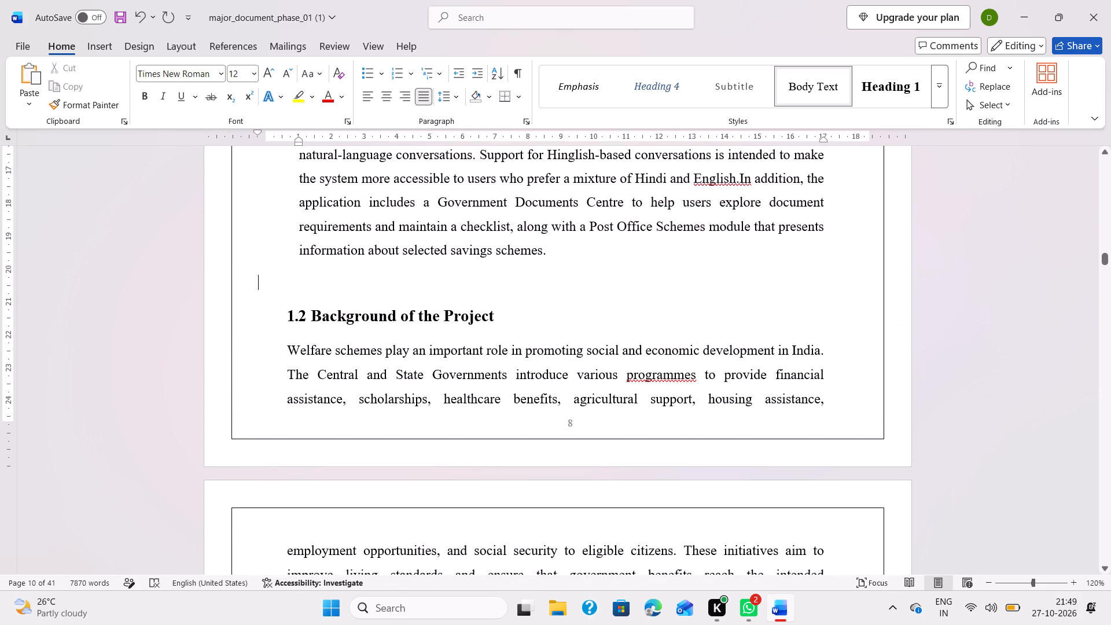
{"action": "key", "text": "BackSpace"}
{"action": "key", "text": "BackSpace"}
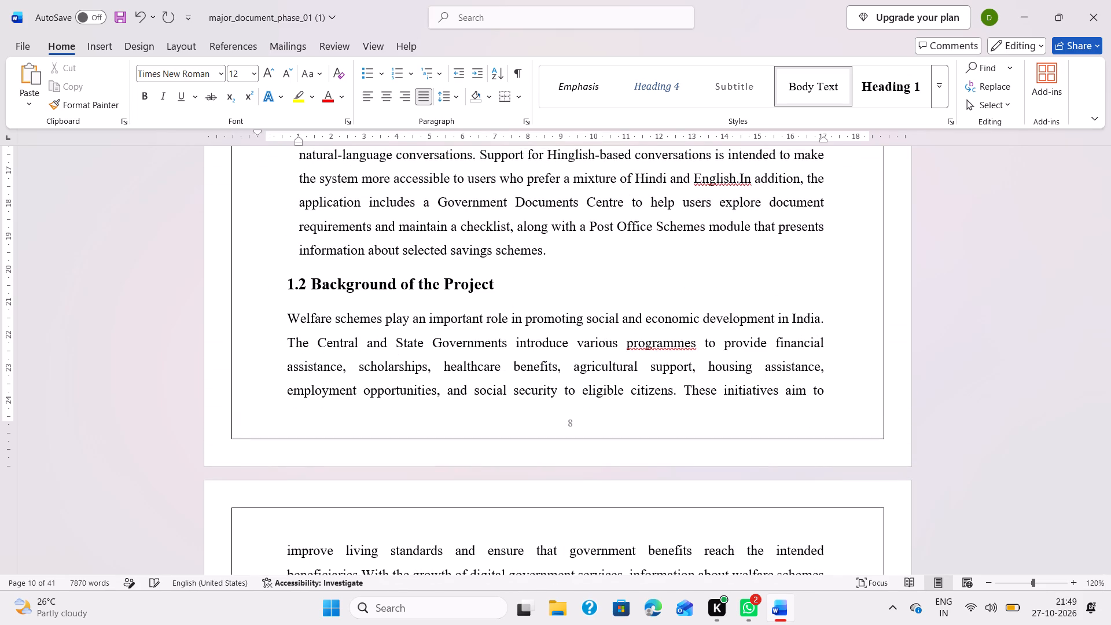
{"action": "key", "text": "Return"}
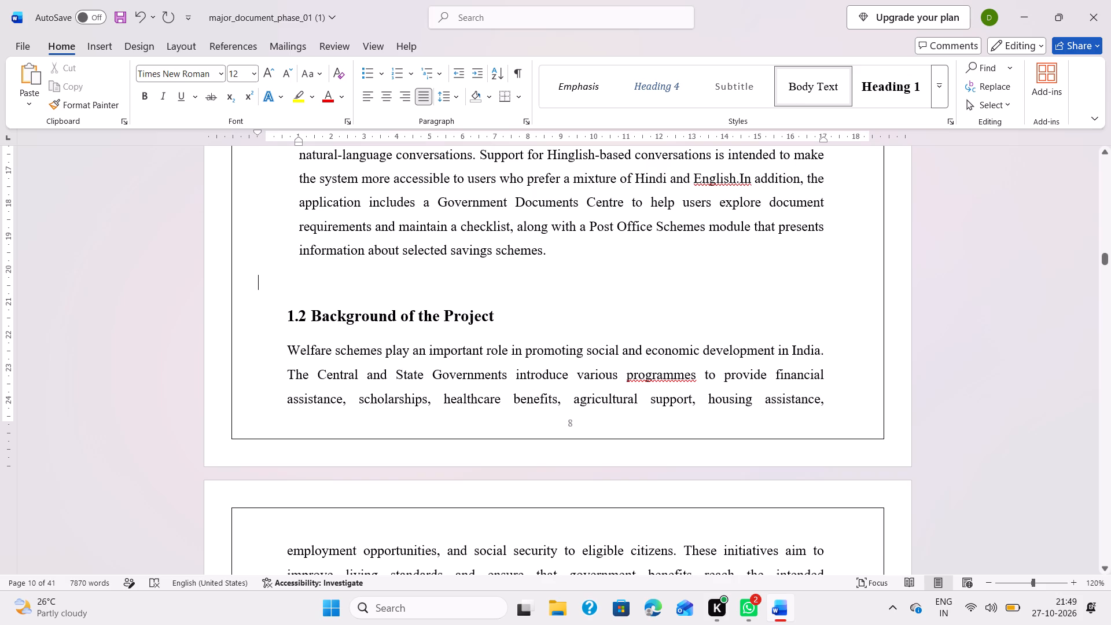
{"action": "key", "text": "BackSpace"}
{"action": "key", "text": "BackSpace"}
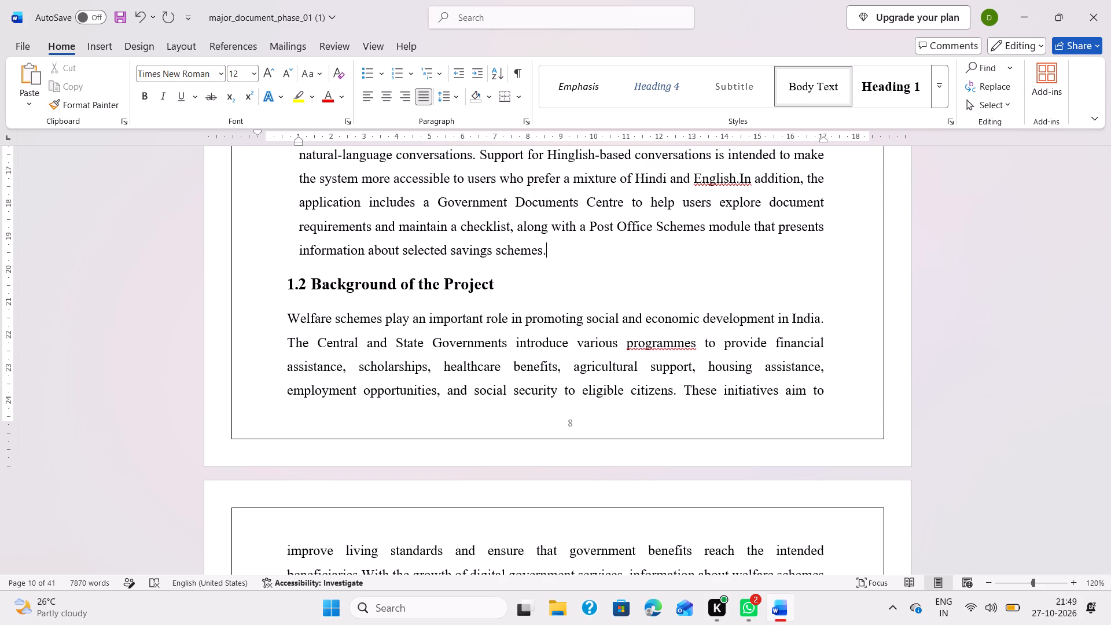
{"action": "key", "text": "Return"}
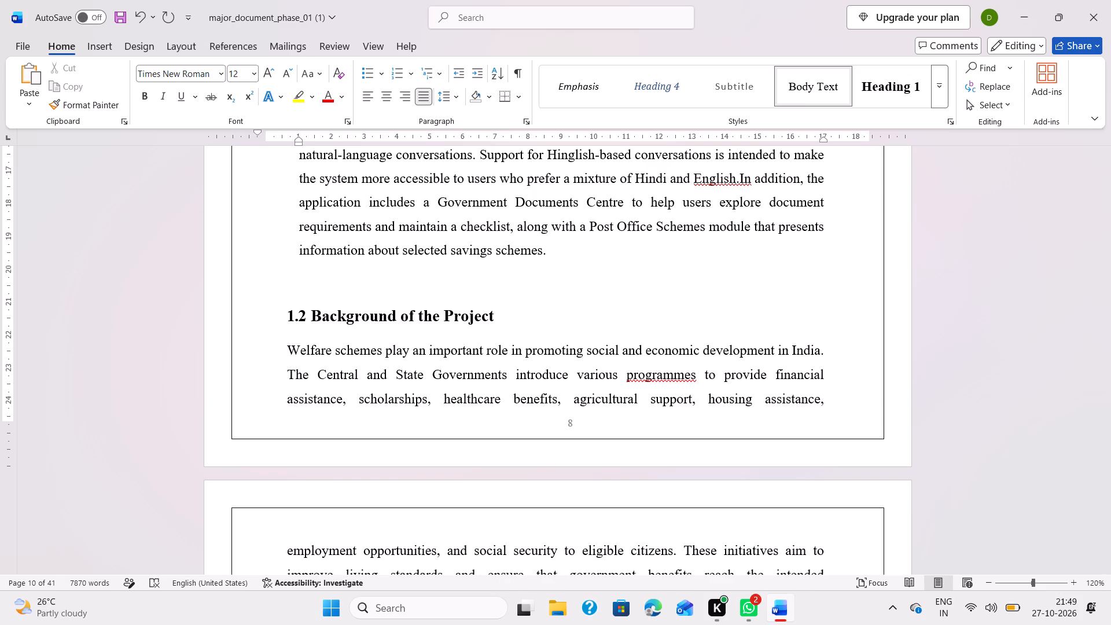
Review the layout from the contents pages through Chapter 1, including the chapter summaries in 1.8 Organization of the Thesis.
{"action": "scroll", "coordinate": [445, 318], "scroll_direction": "up", "scroll_amount": 13}
{"action": "scroll", "coordinate": [445, 318], "scroll_direction": "down", "scroll_amount": 2}
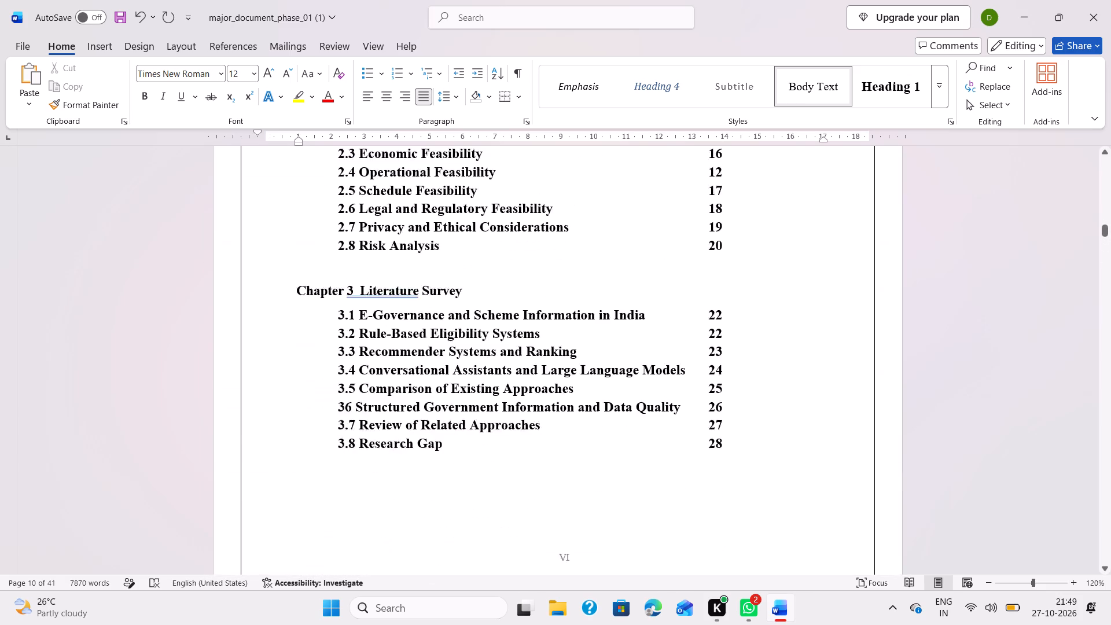
{"action": "scroll", "coordinate": [445, 318], "scroll_direction": "down", "scroll_amount": 18}
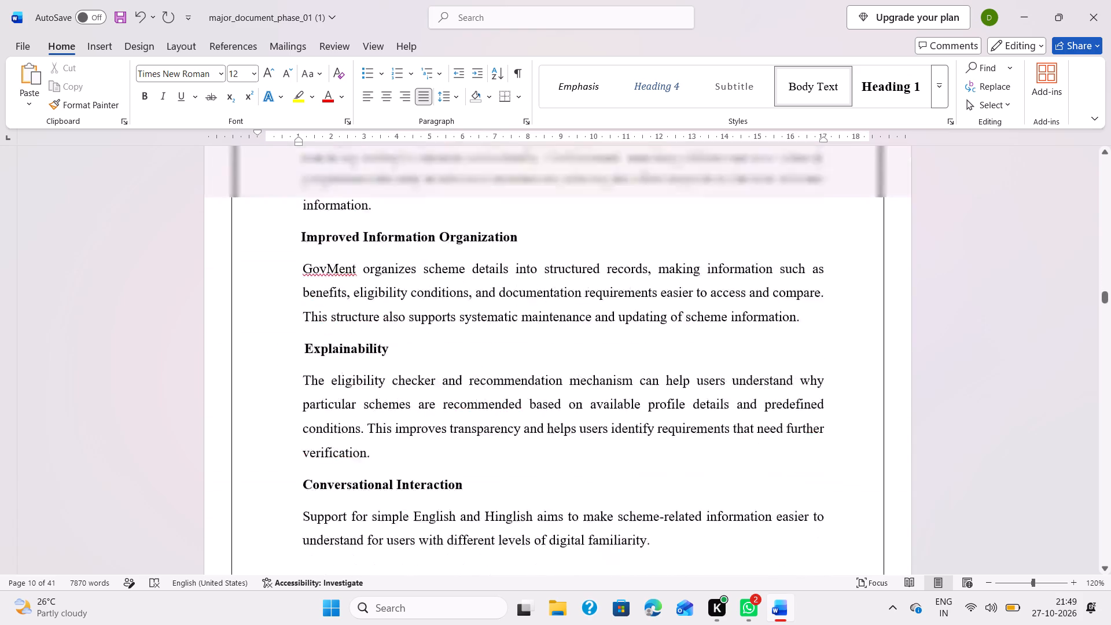
{"action": "scroll", "coordinate": [445, 318], "scroll_direction": "down", "scroll_amount": 6}
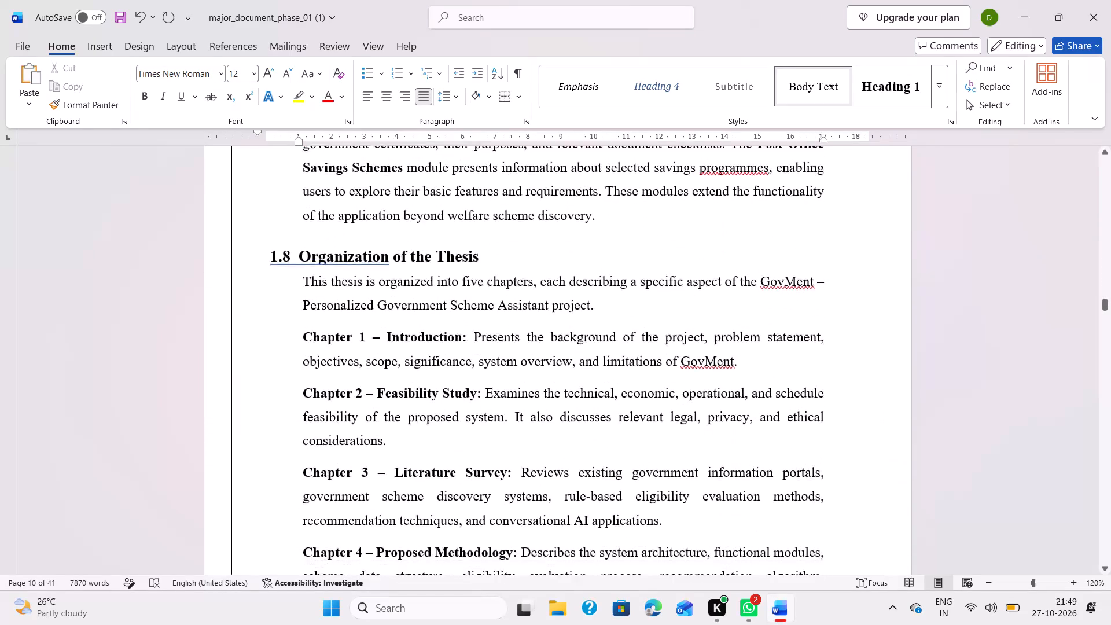
{"action": "scroll", "coordinate": [445, 318], "scroll_direction": "down", "scroll_amount": 3}
{"action": "scroll", "coordinate": [445, 318], "scroll_direction": "up", "scroll_amount": 1}
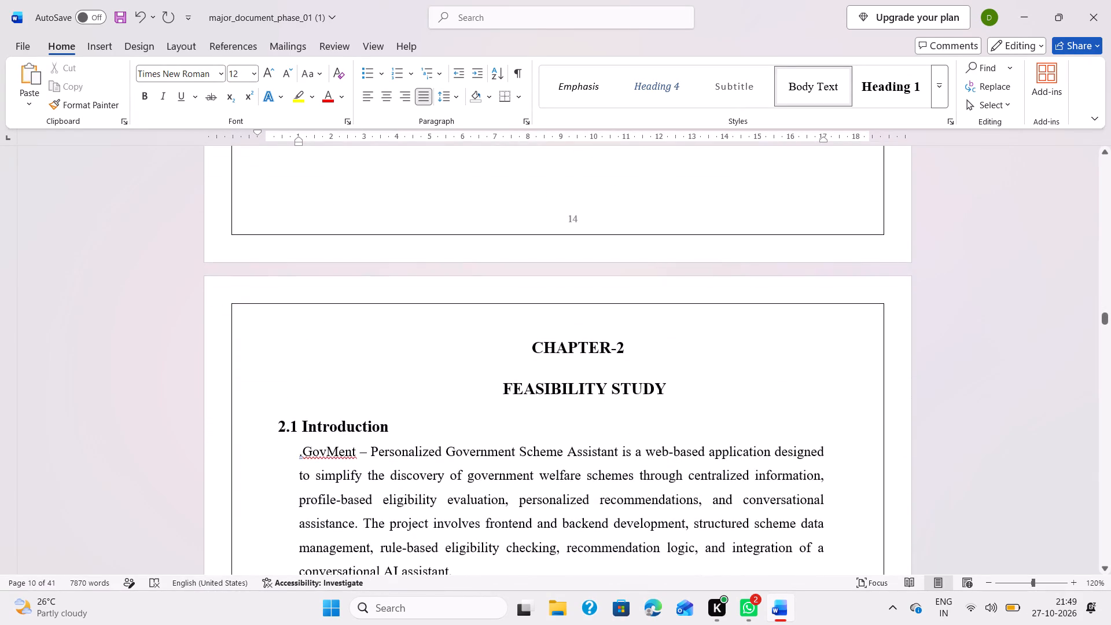
{"action": "scroll", "coordinate": [445, 318], "scroll_direction": "up", "scroll_amount": 3}
{"action": "scroll", "coordinate": [474, 374], "scroll_direction": "up", "scroll_amount": 1}
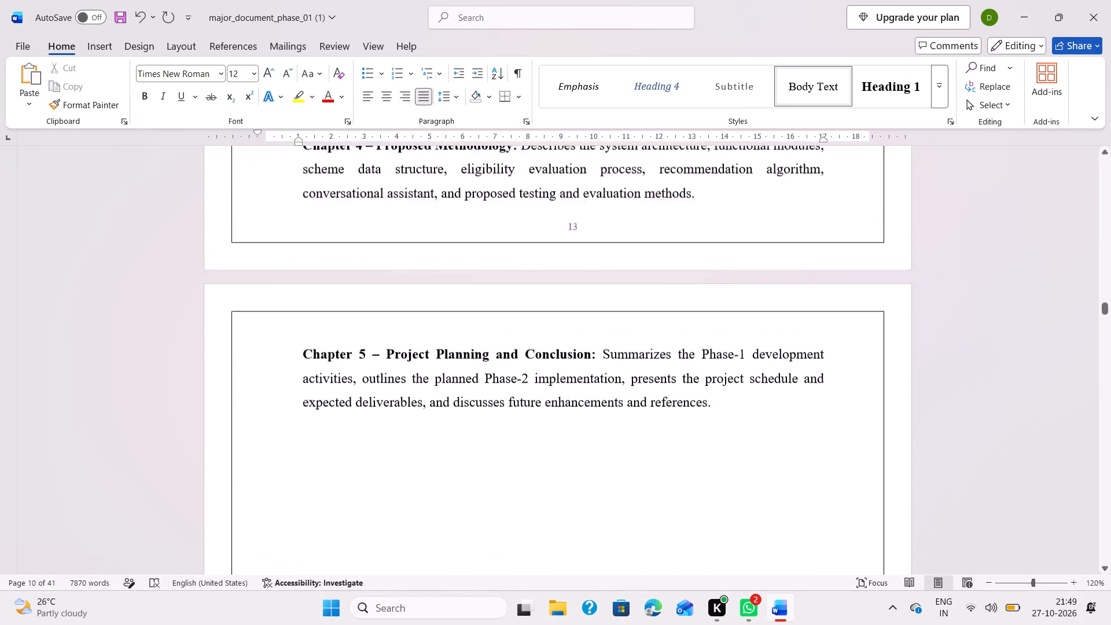
{"action": "scroll", "coordinate": [474, 374], "scroll_direction": "up", "scroll_amount": 1}
{"action": "scroll", "coordinate": [362, 512], "scroll_direction": "down", "scroll_amount": 1}
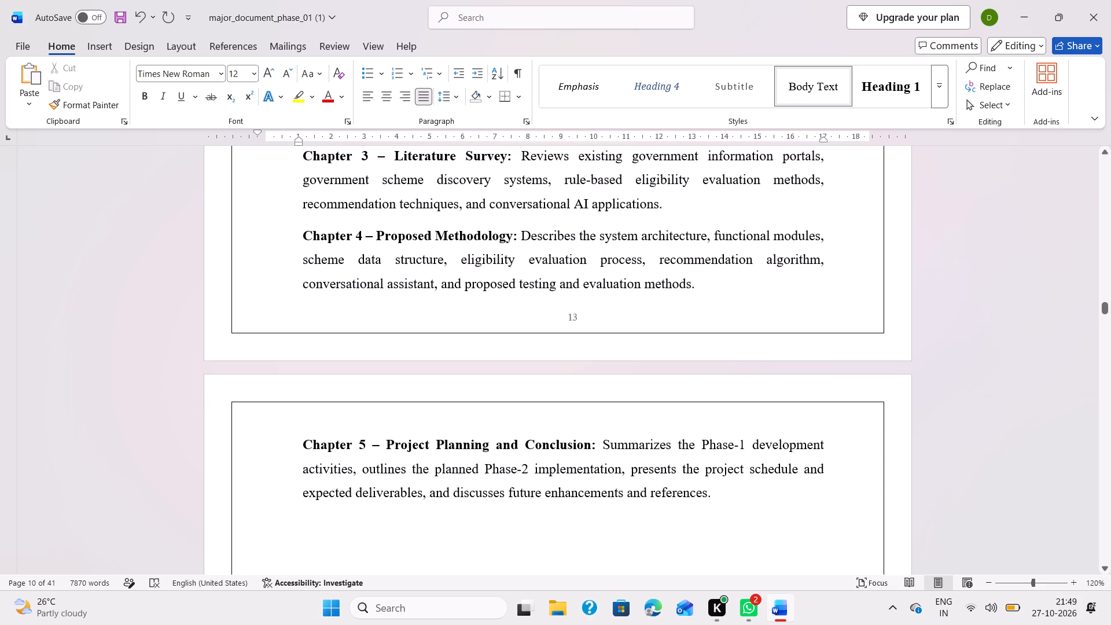
Examine the end of Chapter 1 and the page layout of Chapter 2 from 2.1 Introduction to 2.2 Technical Feasibility, including the page-number spacing.
{"action": "scroll", "coordinate": [378, 443], "scroll_direction": "down", "scroll_amount": 3}
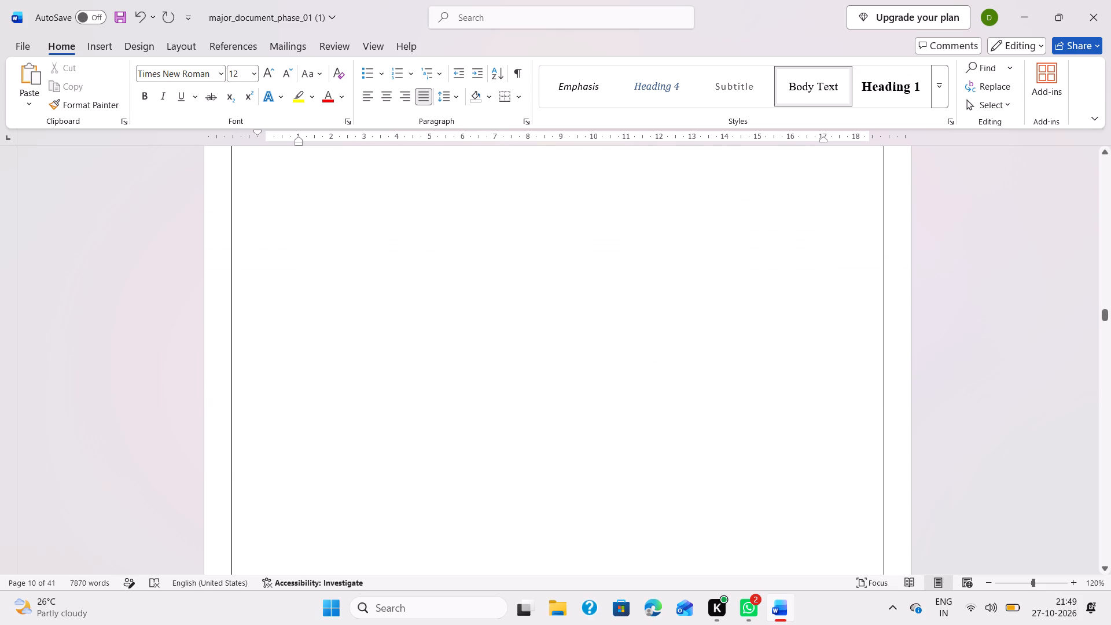
{"action": "scroll", "coordinate": [444, 387], "scroll_direction": "down", "scroll_amount": 3}
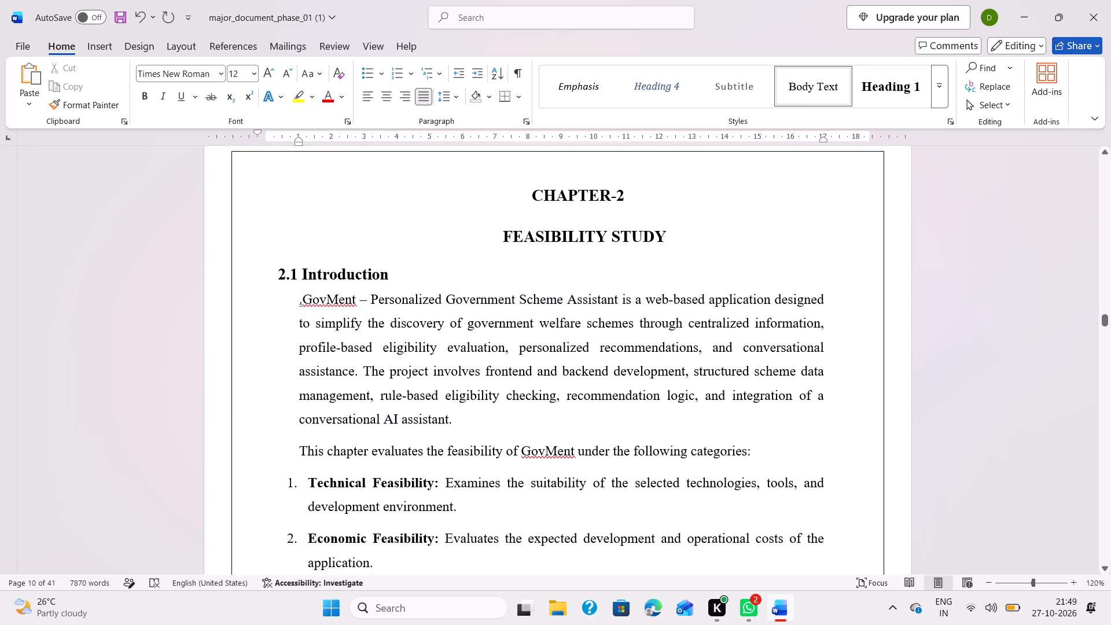
{"action": "scroll", "coordinate": [444, 387], "scroll_direction": "down", "scroll_amount": 2}
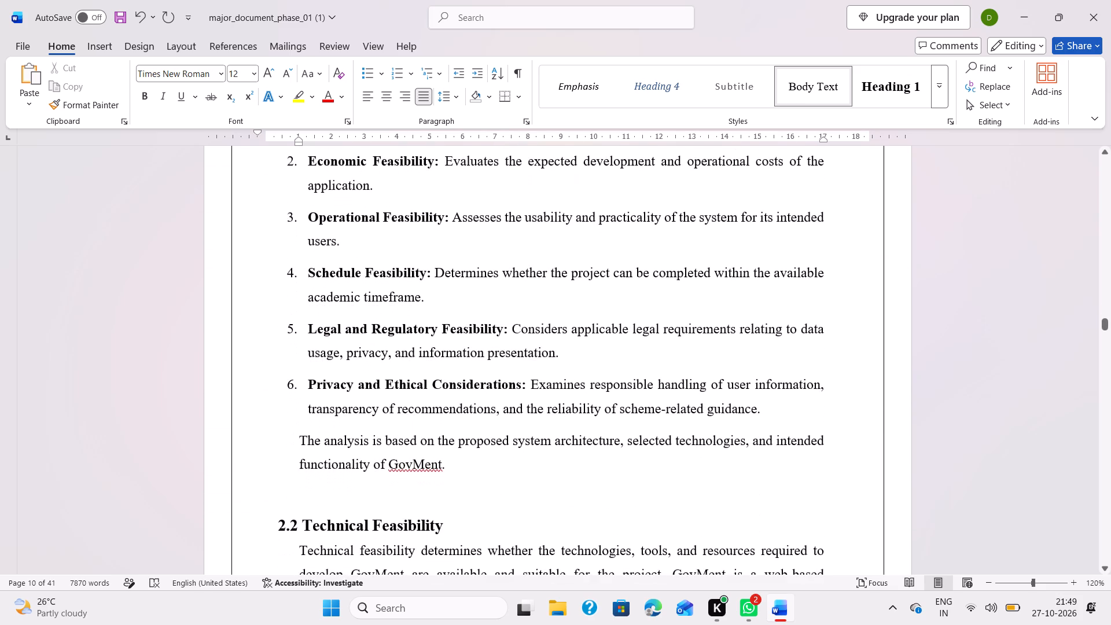
{"action": "scroll", "coordinate": [444, 387], "scroll_direction": "down", "scroll_amount": 1}
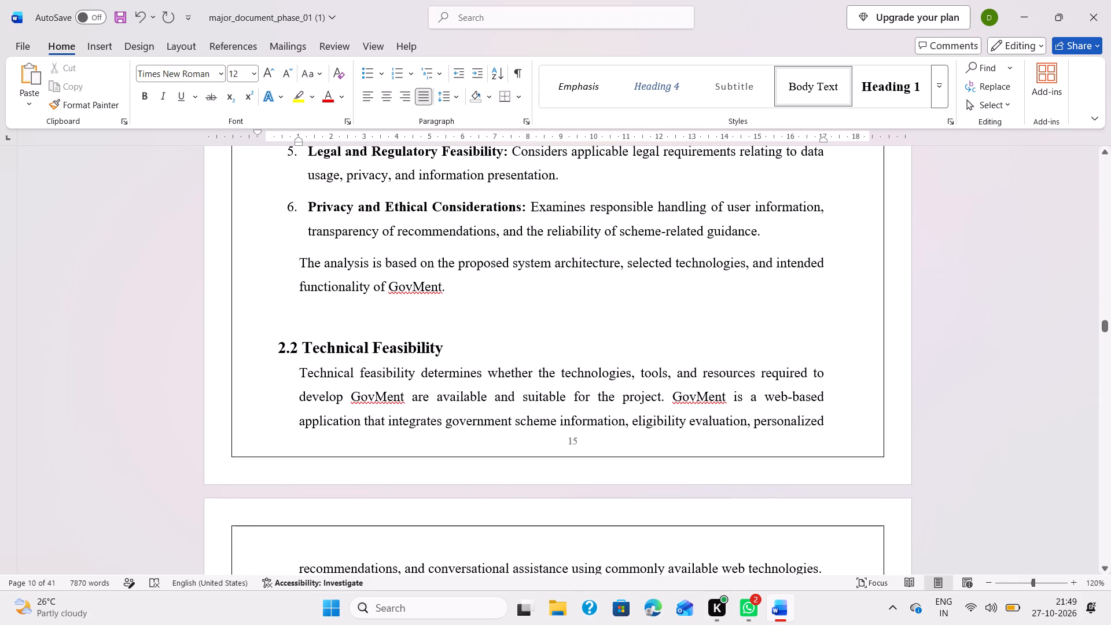
{"action": "left_click", "coordinate": [347, 318]}
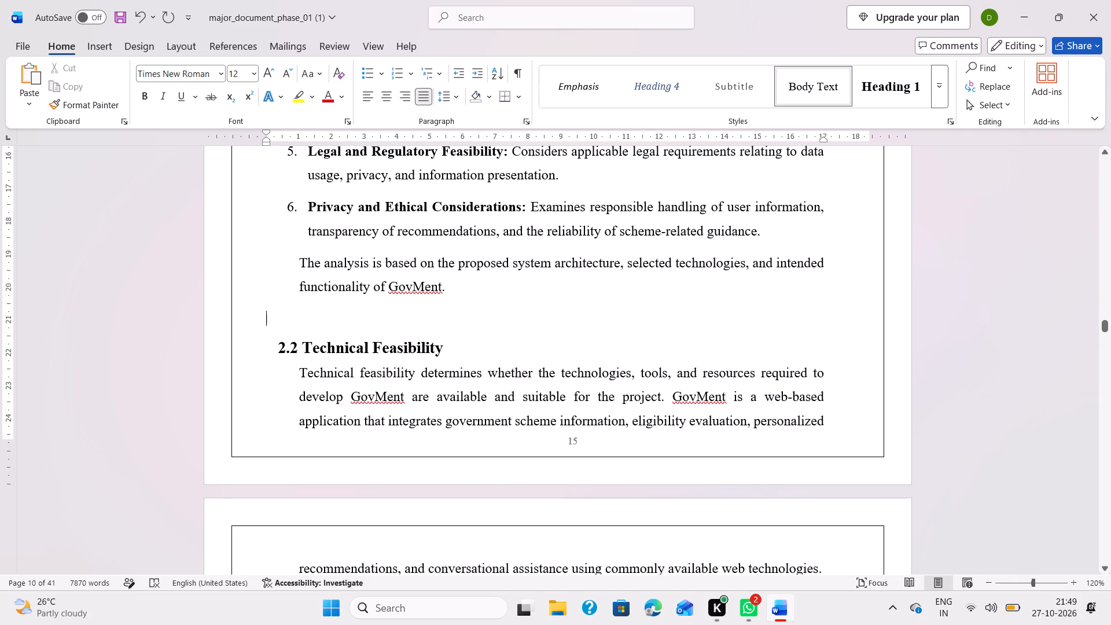
{"action": "scroll", "coordinate": [513, 305], "scroll_direction": "up", "scroll_amount": 2}
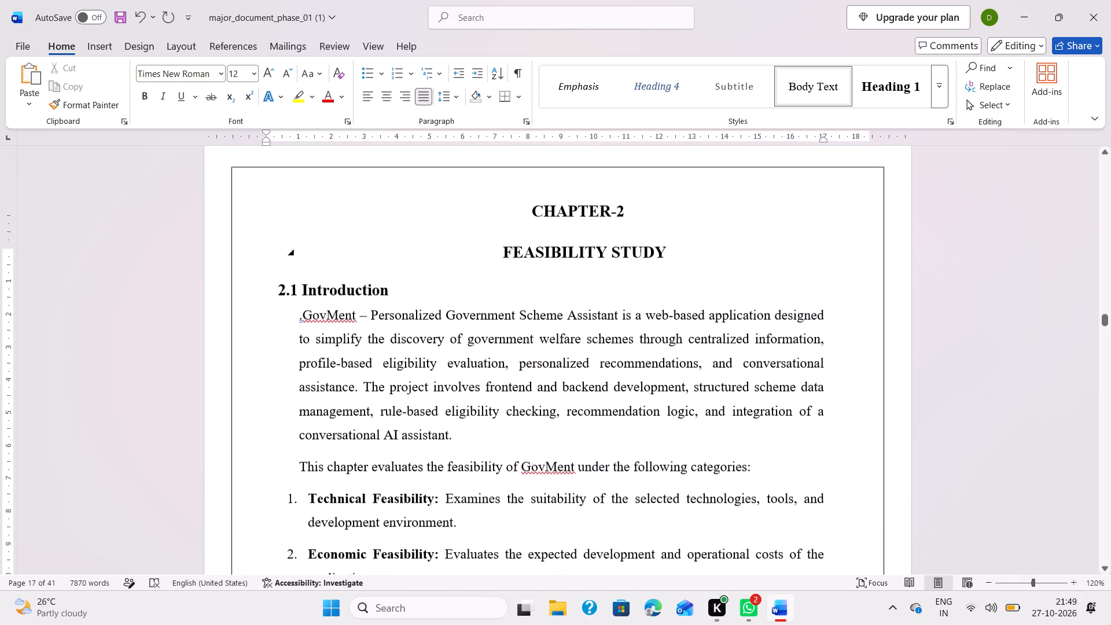
{"action": "scroll", "coordinate": [513, 305], "scroll_direction": "up", "scroll_amount": 1}
{"action": "scroll", "coordinate": [513, 305], "scroll_direction": "down", "scroll_amount": 4}
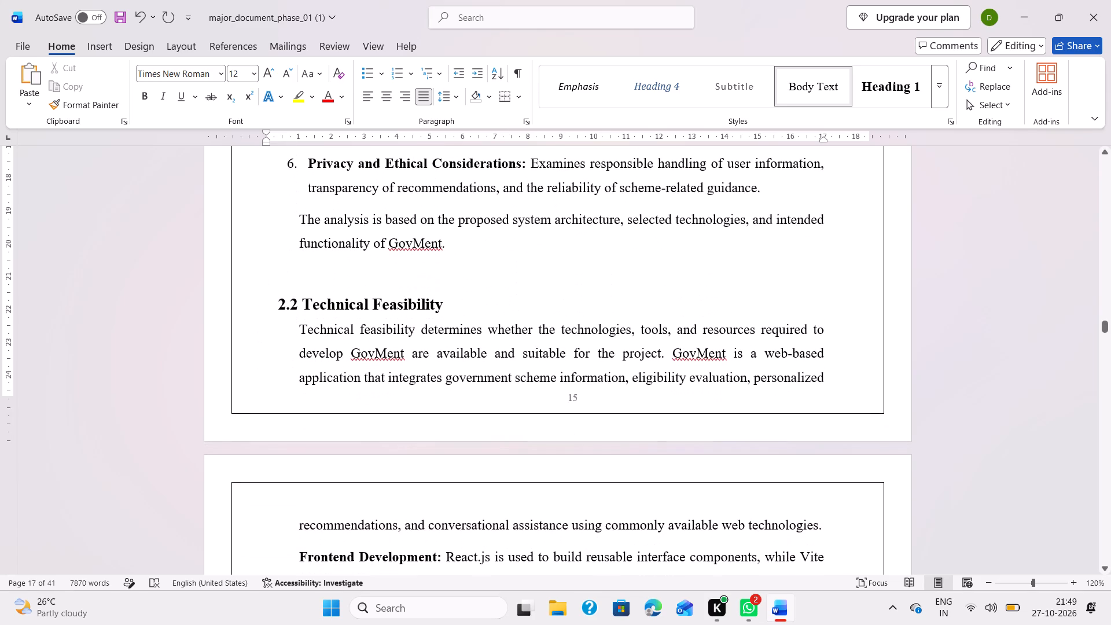
Set the footer's distance from the bottom to 2 cm for the Chapter 2 section containing page 15.
{"action": "double_click", "coordinate": [504, 403]}
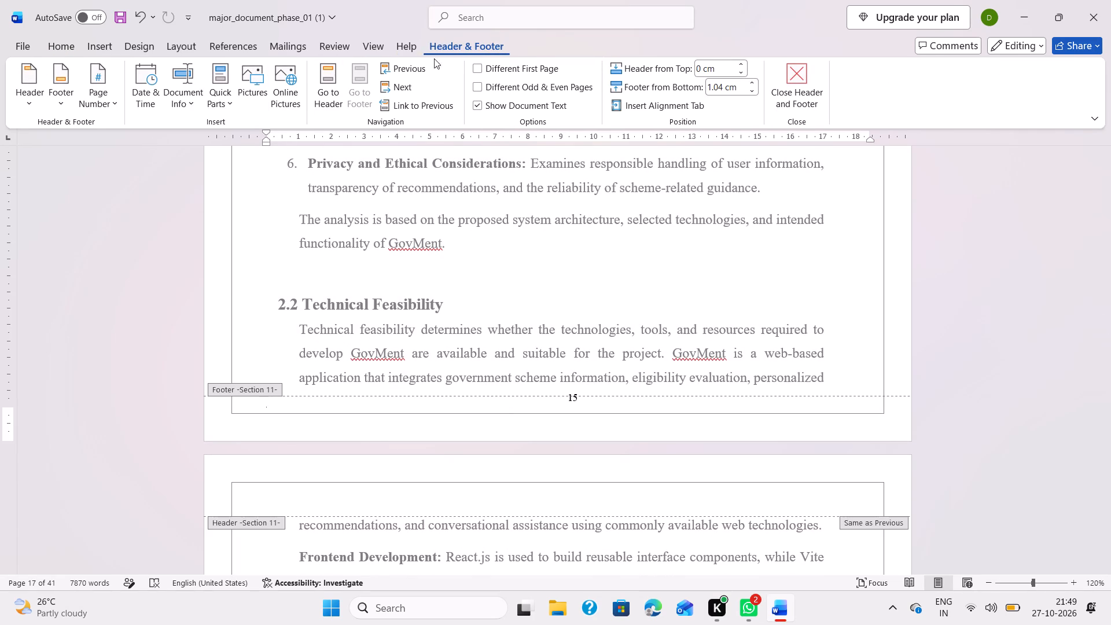
{"action": "left_click", "coordinate": [723, 89]}
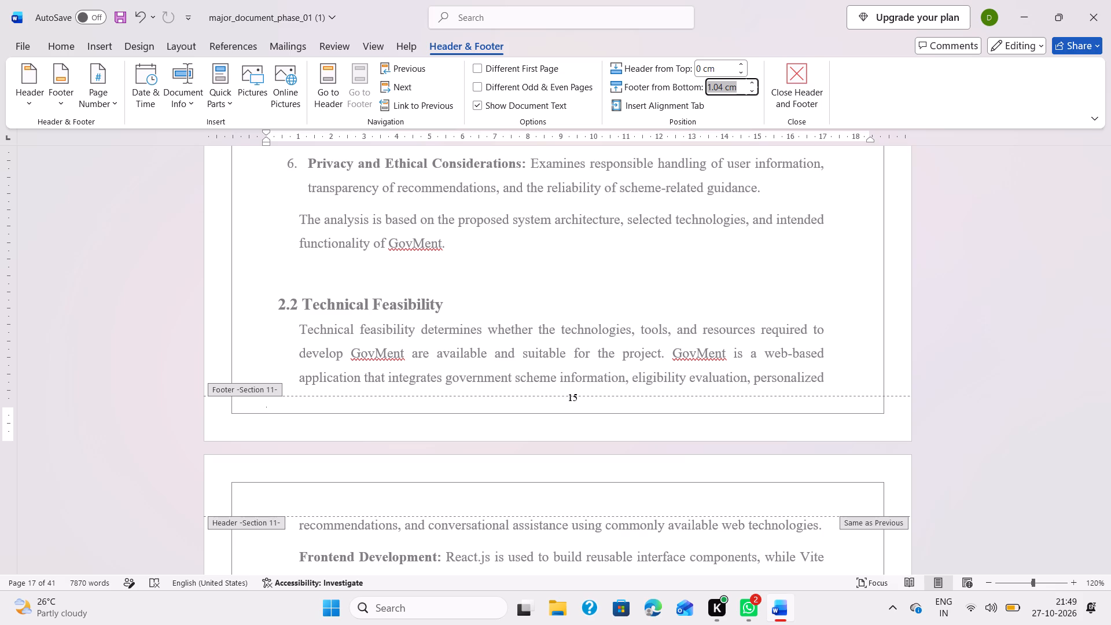
{"action": "key", "text": "2"}
{"action": "key", "text": "Return"}
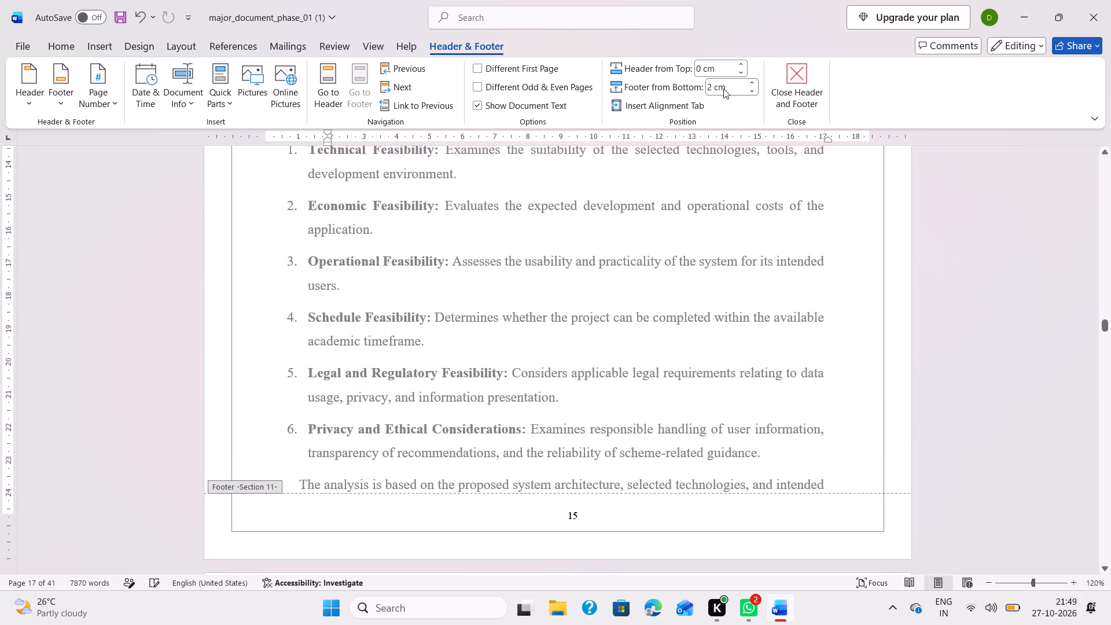
{"action": "scroll", "coordinate": [631, 220], "scroll_direction": "up", "scroll_amount": 2}
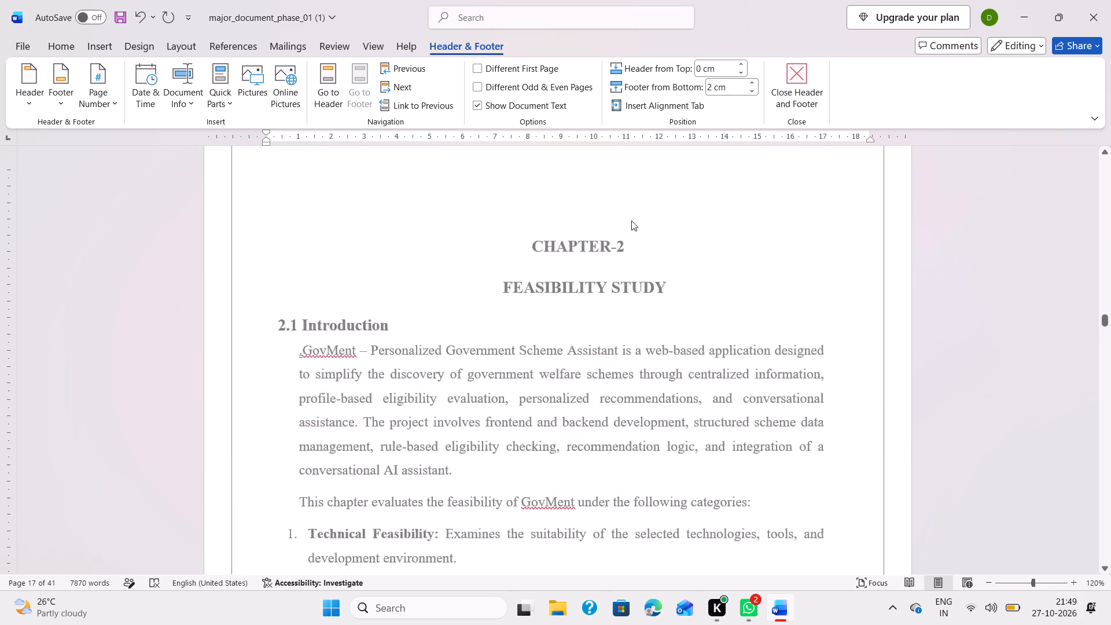
Examine the page-number spacing from the start of Chapter 2 back through Chapter 1 to page 9, and leave footer editing.
{"action": "scroll", "coordinate": [631, 220], "scroll_direction": "up", "scroll_amount": 3}
{"action": "scroll", "coordinate": [586, 327], "scroll_direction": "up", "scroll_amount": 4}
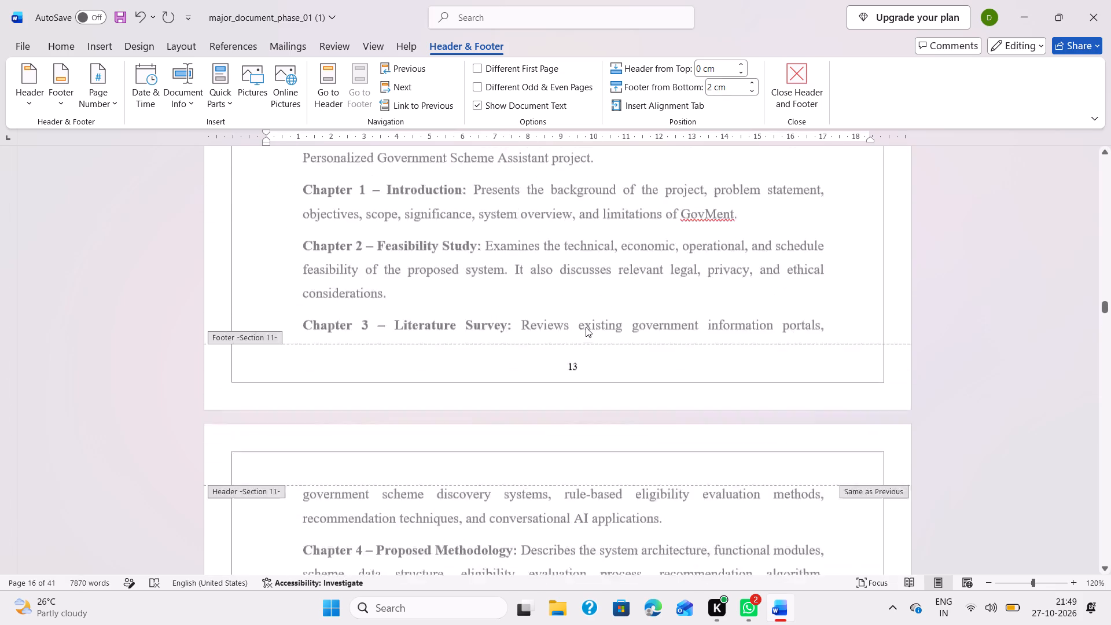
{"action": "scroll", "coordinate": [586, 327], "scroll_direction": "up", "scroll_amount": 1}
{"action": "scroll", "coordinate": [556, 377], "scroll_direction": "up", "scroll_amount": 2}
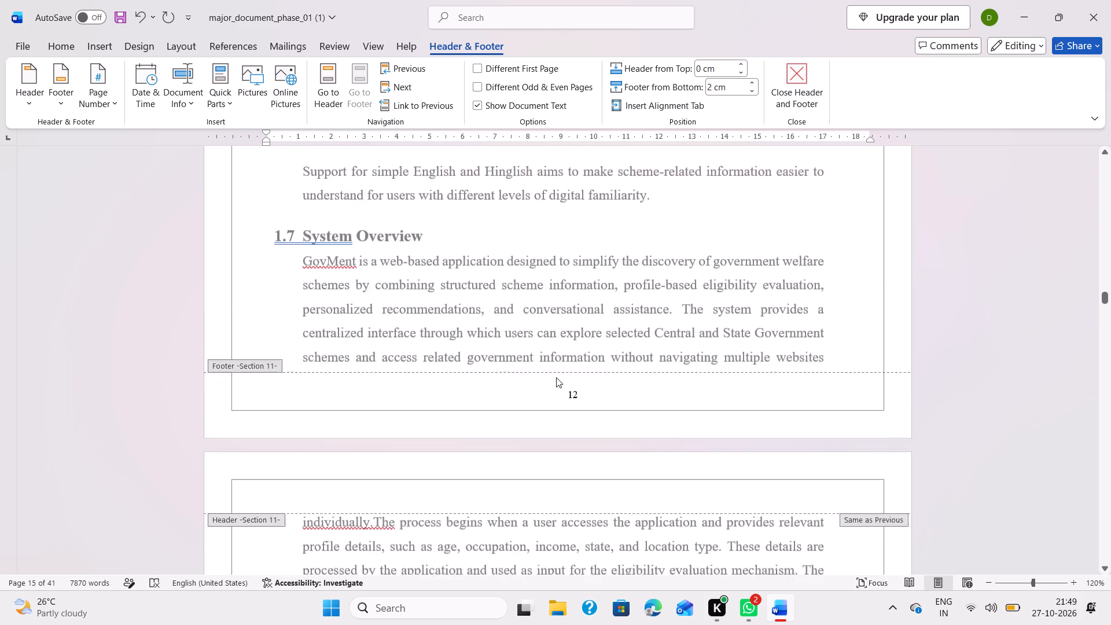
{"action": "scroll", "coordinate": [556, 377], "scroll_direction": "up", "scroll_amount": 4}
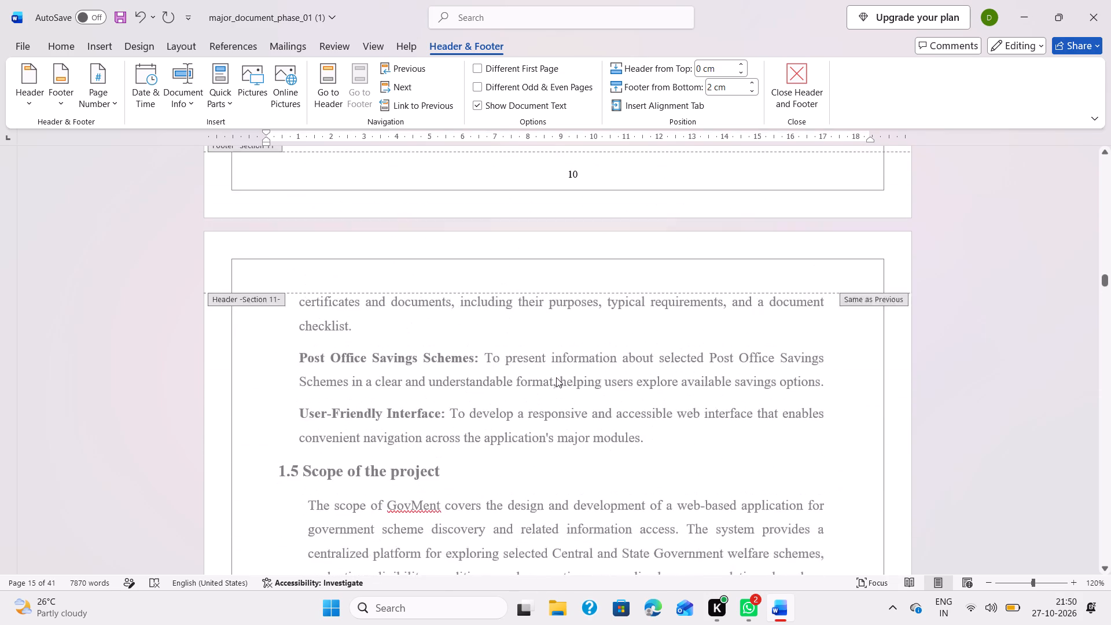
{"action": "scroll", "coordinate": [556, 377], "scroll_direction": "up", "scroll_amount": 4}
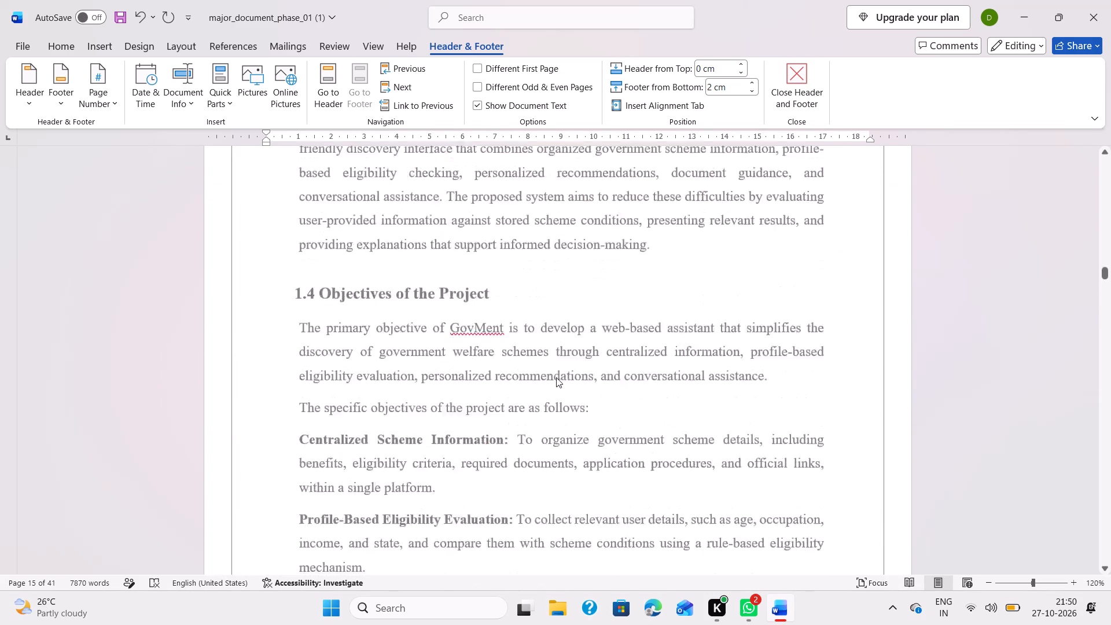
{"action": "scroll", "coordinate": [556, 377], "scroll_direction": "up", "scroll_amount": 1}
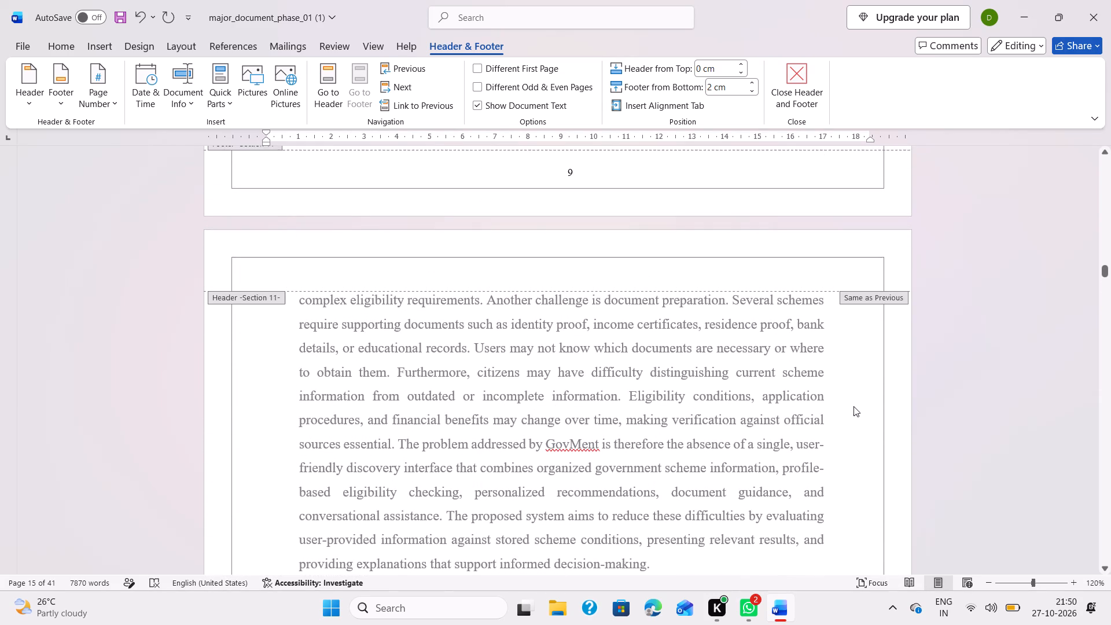
{"action": "double_click", "coordinate": [854, 406]}
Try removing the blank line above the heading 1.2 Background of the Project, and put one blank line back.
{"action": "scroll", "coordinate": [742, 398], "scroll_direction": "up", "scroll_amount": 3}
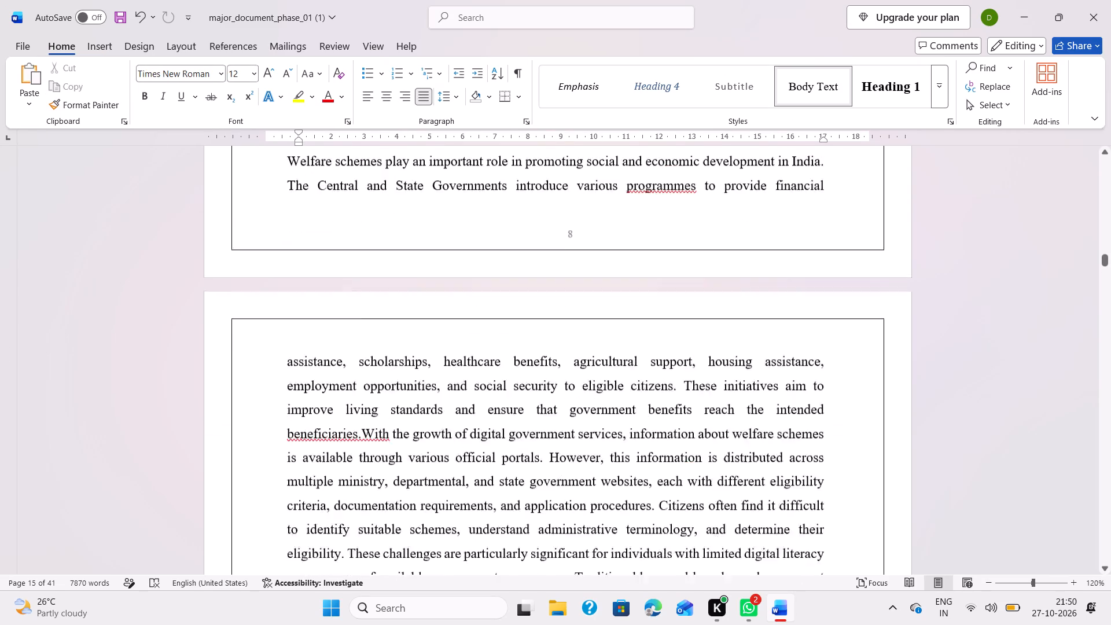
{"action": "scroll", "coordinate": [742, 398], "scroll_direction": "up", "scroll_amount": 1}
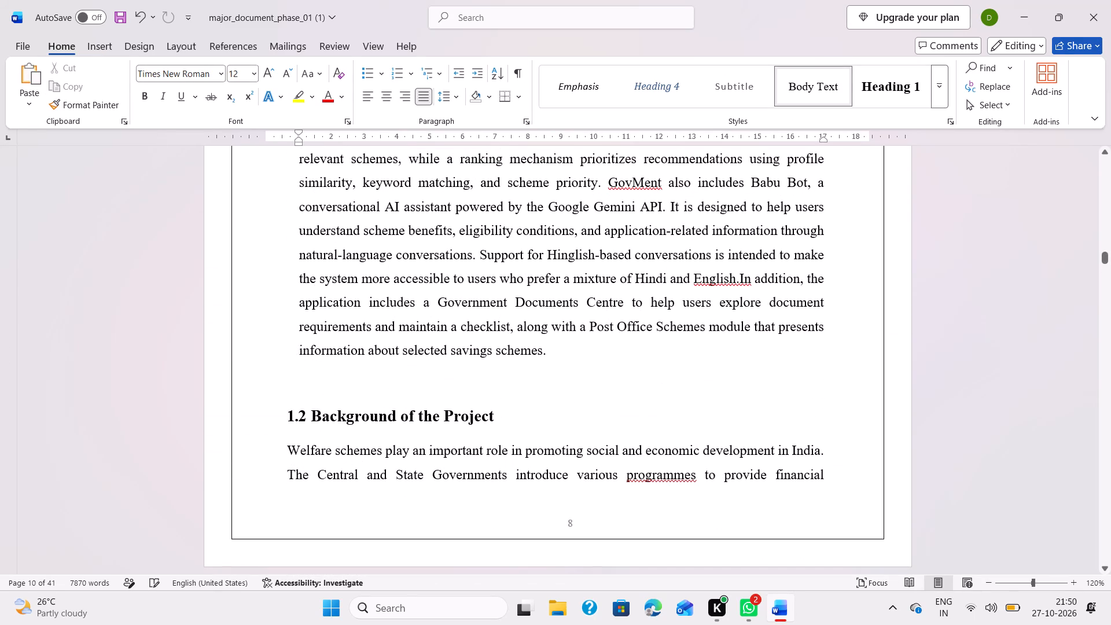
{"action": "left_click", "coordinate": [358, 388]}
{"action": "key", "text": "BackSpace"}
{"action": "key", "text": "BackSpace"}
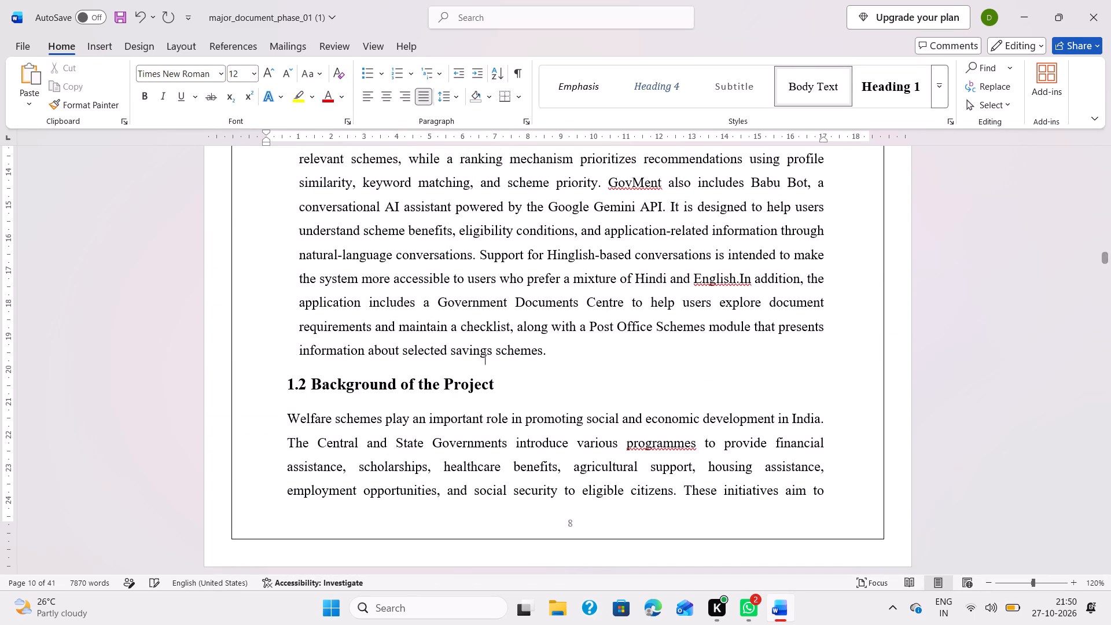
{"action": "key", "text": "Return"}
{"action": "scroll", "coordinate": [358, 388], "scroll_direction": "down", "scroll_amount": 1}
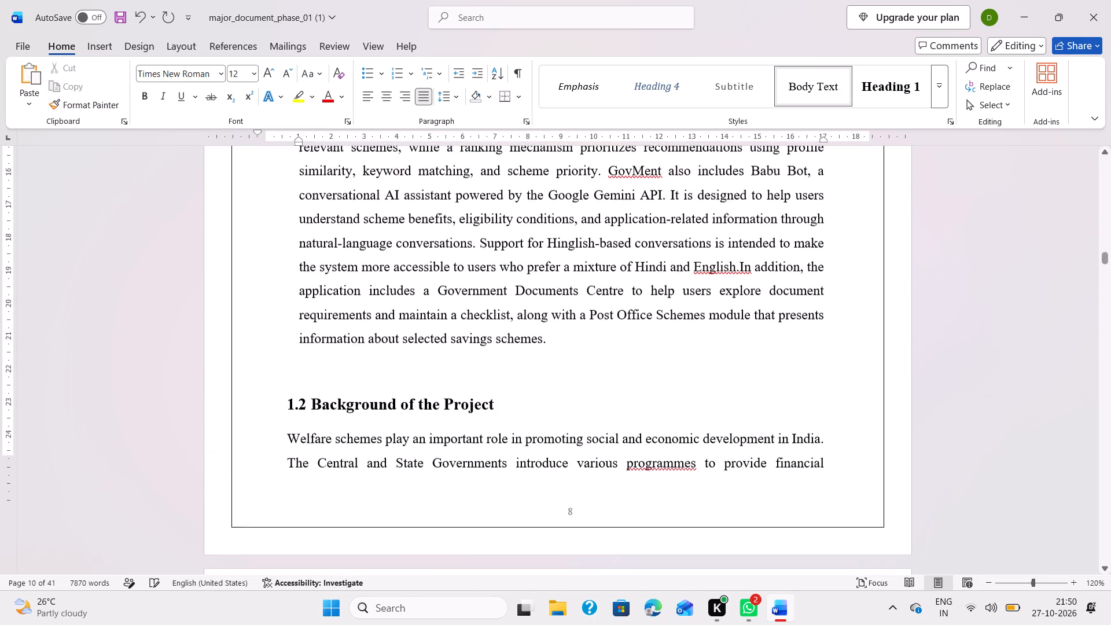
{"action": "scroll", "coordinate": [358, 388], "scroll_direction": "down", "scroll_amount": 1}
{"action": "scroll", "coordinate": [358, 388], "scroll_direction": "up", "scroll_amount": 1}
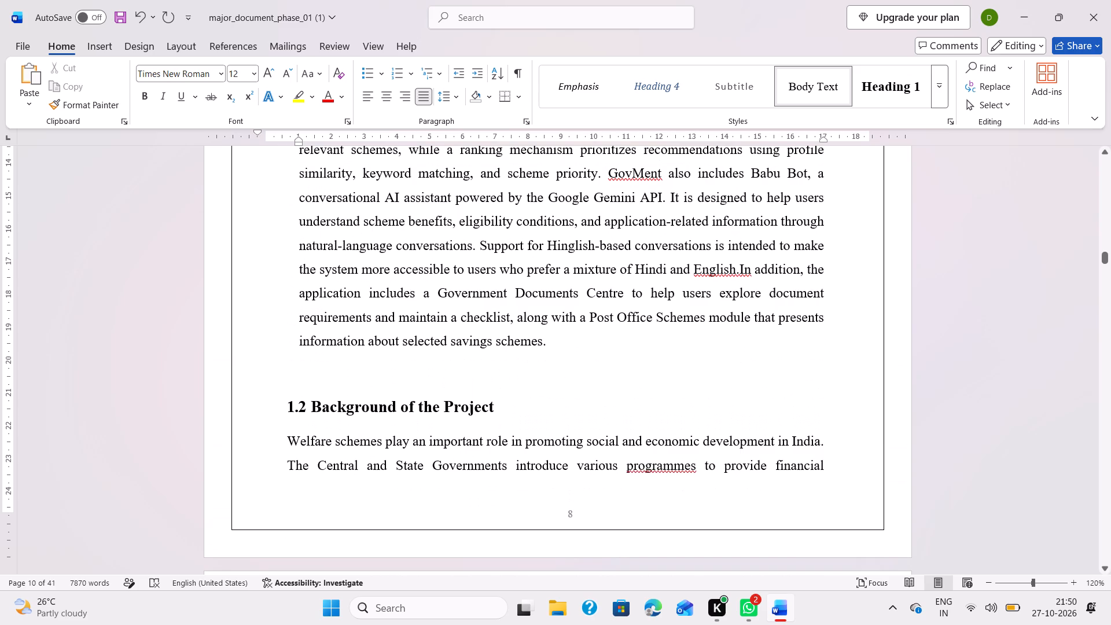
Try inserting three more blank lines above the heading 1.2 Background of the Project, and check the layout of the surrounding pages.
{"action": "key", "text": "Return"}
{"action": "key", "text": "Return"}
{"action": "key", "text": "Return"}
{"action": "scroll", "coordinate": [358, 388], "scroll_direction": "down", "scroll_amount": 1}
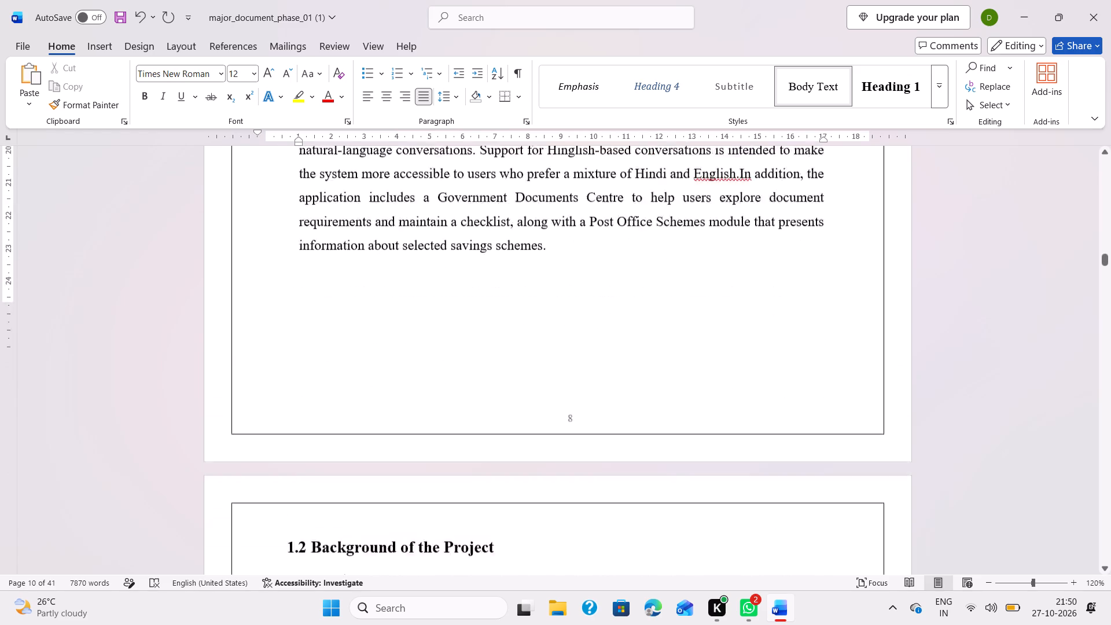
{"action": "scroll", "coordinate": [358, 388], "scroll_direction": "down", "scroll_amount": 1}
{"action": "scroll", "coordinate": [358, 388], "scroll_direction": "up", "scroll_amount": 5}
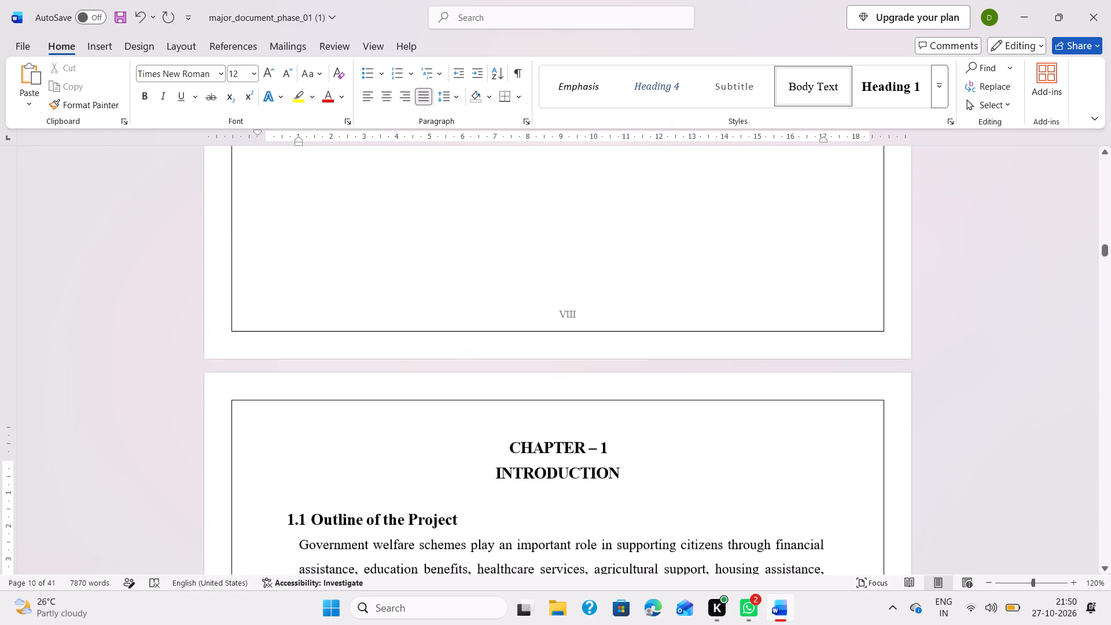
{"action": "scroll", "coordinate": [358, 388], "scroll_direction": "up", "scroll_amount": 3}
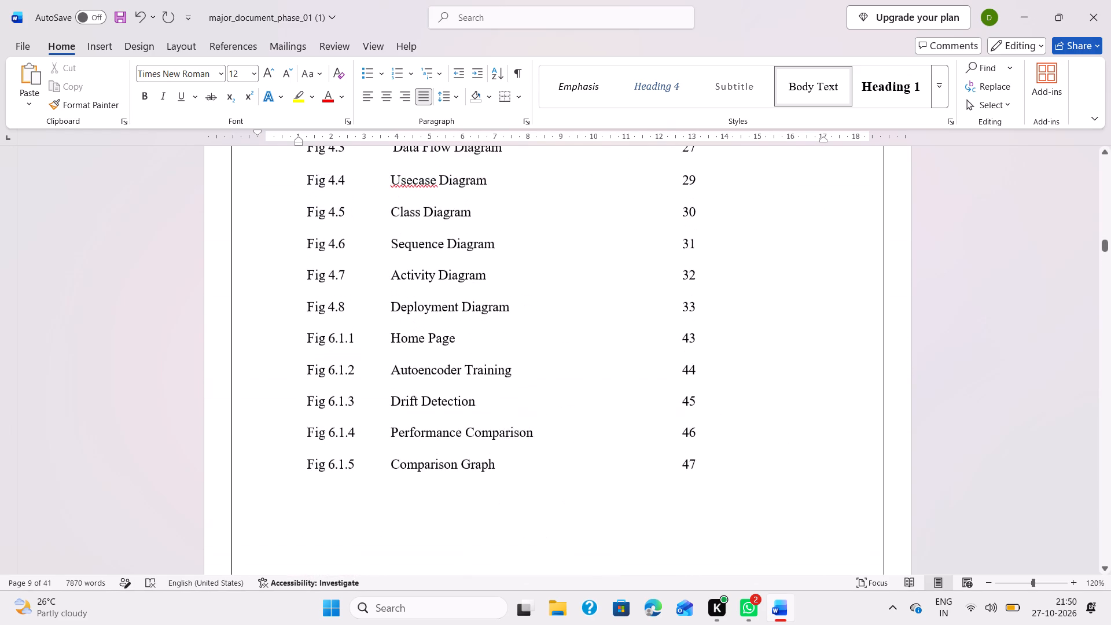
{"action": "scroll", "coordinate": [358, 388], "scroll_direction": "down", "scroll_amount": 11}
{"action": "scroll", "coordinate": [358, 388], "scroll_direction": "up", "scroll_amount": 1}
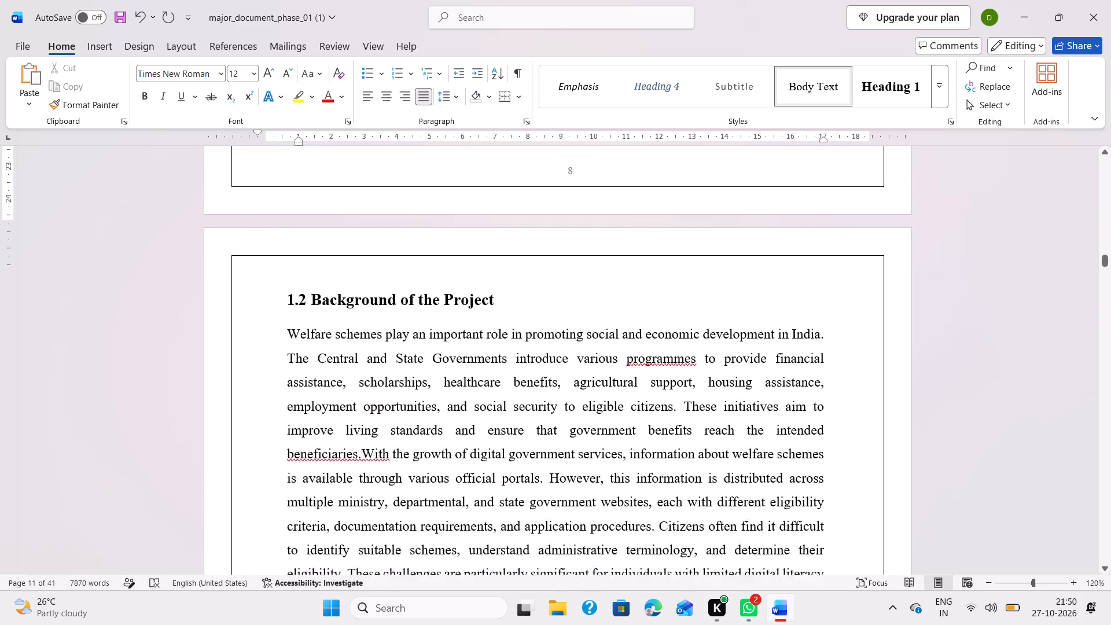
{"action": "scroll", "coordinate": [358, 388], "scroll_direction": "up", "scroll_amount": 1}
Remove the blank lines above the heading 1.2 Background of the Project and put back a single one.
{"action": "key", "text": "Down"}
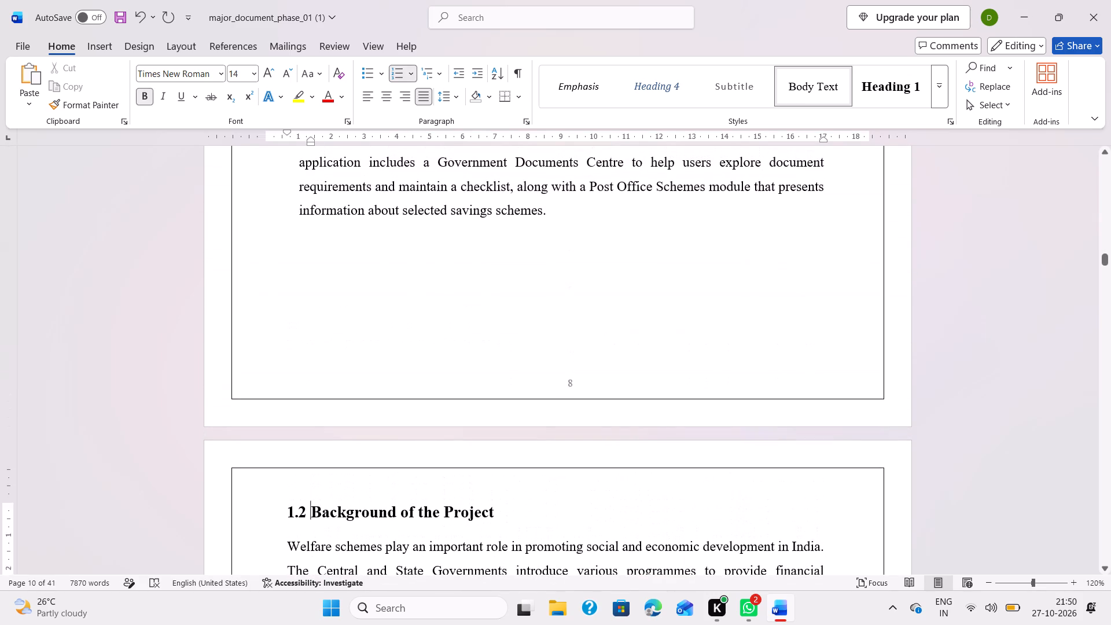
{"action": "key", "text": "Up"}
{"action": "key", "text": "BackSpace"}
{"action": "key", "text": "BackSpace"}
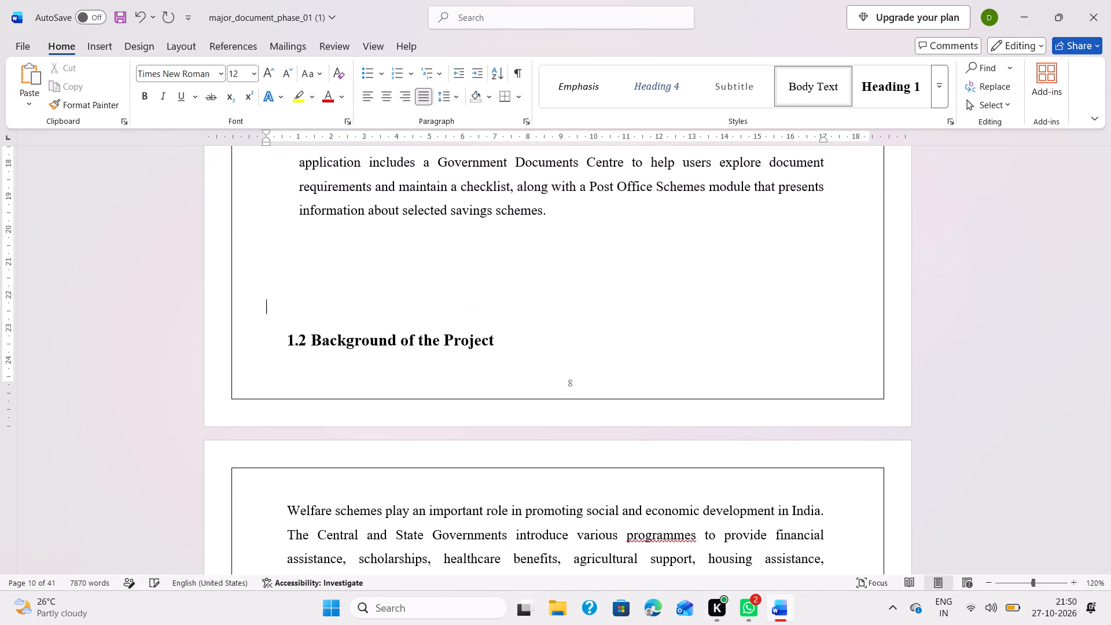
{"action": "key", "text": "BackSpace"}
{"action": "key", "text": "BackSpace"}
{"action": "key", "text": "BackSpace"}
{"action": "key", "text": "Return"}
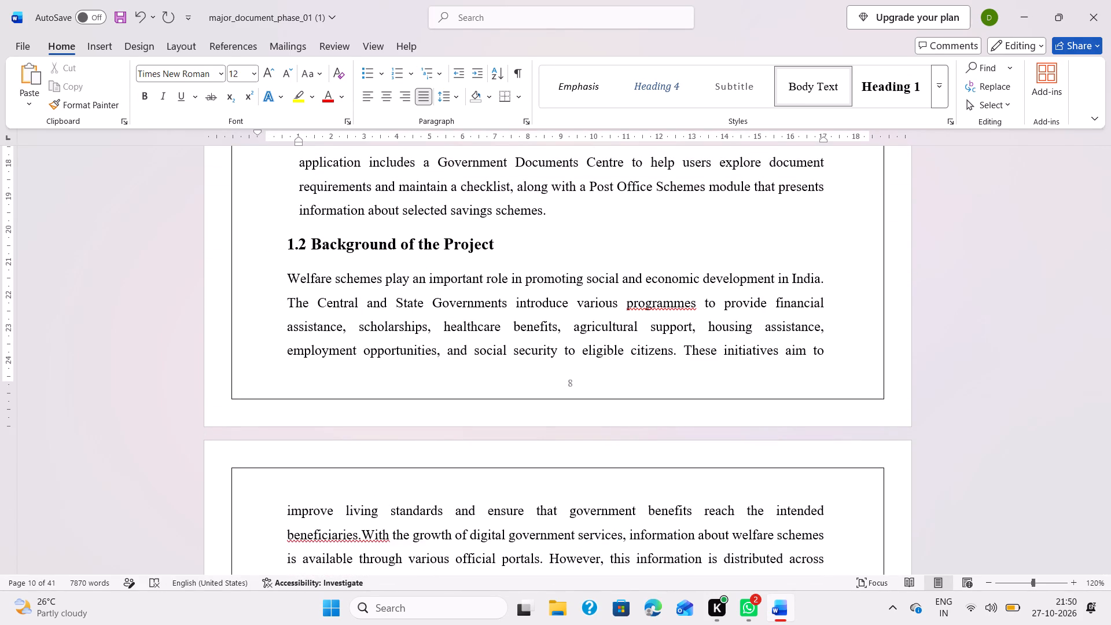
Review the page layout from the list of figures through Chapters 1 and 2 to the start of Chapter 3 Literature Survey.
{"action": "scroll", "coordinate": [358, 388], "scroll_direction": "up", "scroll_amount": 3}
{"action": "scroll", "coordinate": [424, 421], "scroll_direction": "up", "scroll_amount": 1}
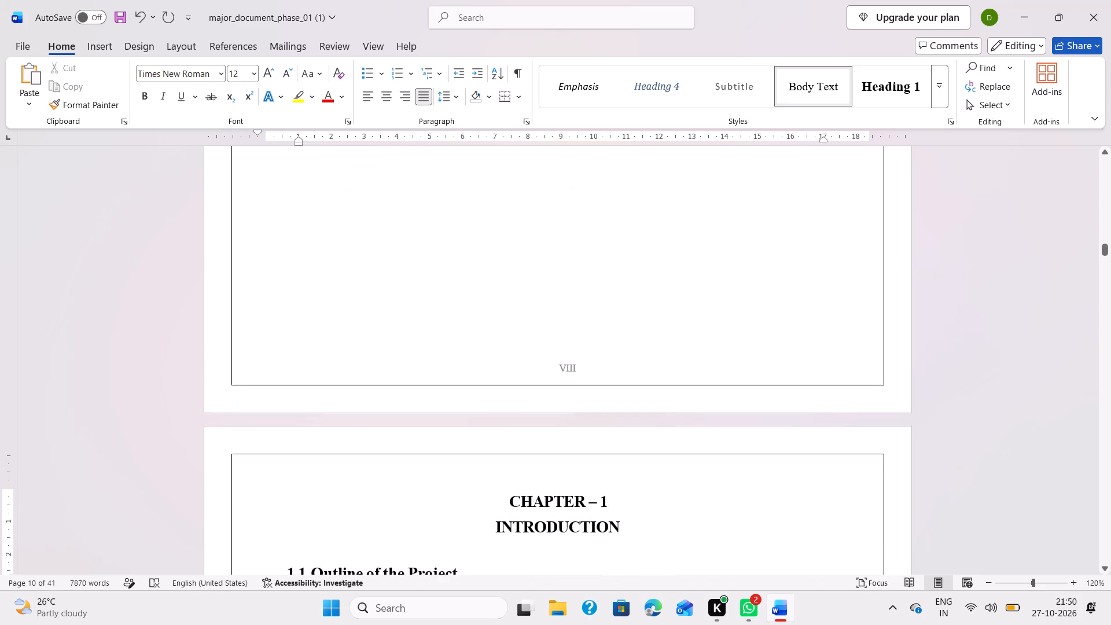
{"action": "scroll", "coordinate": [424, 421], "scroll_direction": "up", "scroll_amount": 2}
{"action": "scroll", "coordinate": [509, 436], "scroll_direction": "down", "scroll_amount": 1}
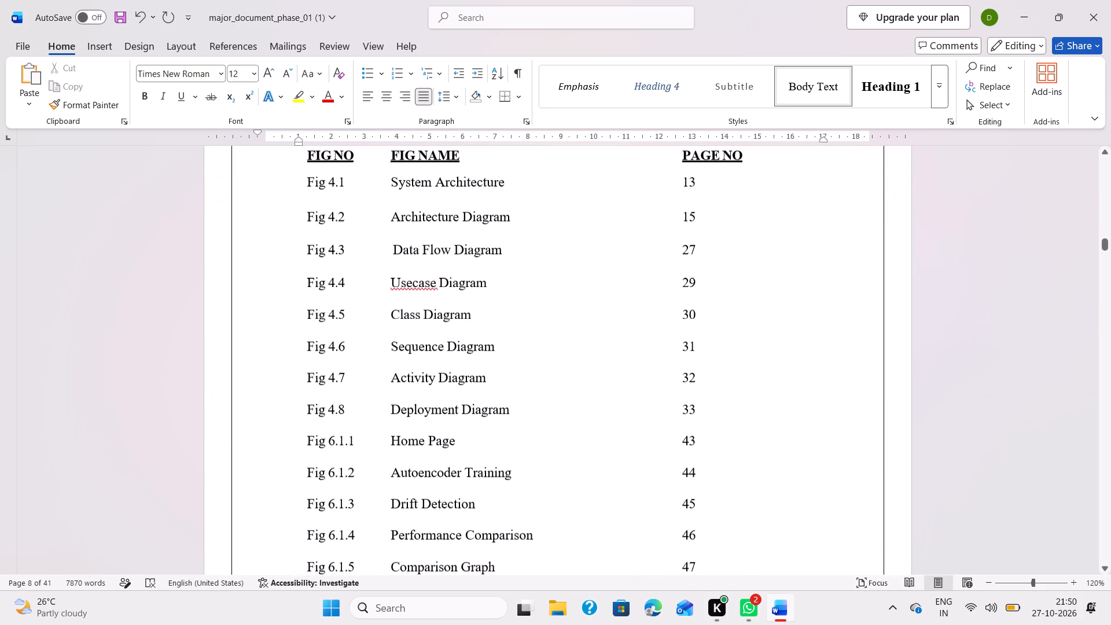
{"action": "scroll", "coordinate": [421, 299], "scroll_direction": "down", "scroll_amount": 7}
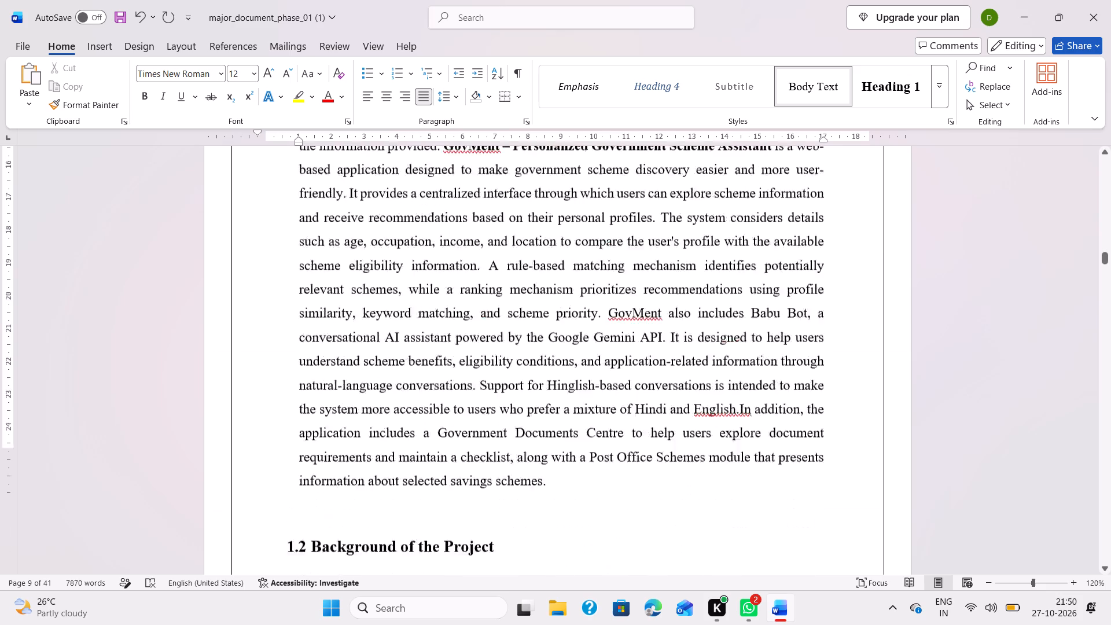
{"action": "scroll", "coordinate": [421, 299], "scroll_direction": "down", "scroll_amount": 11}
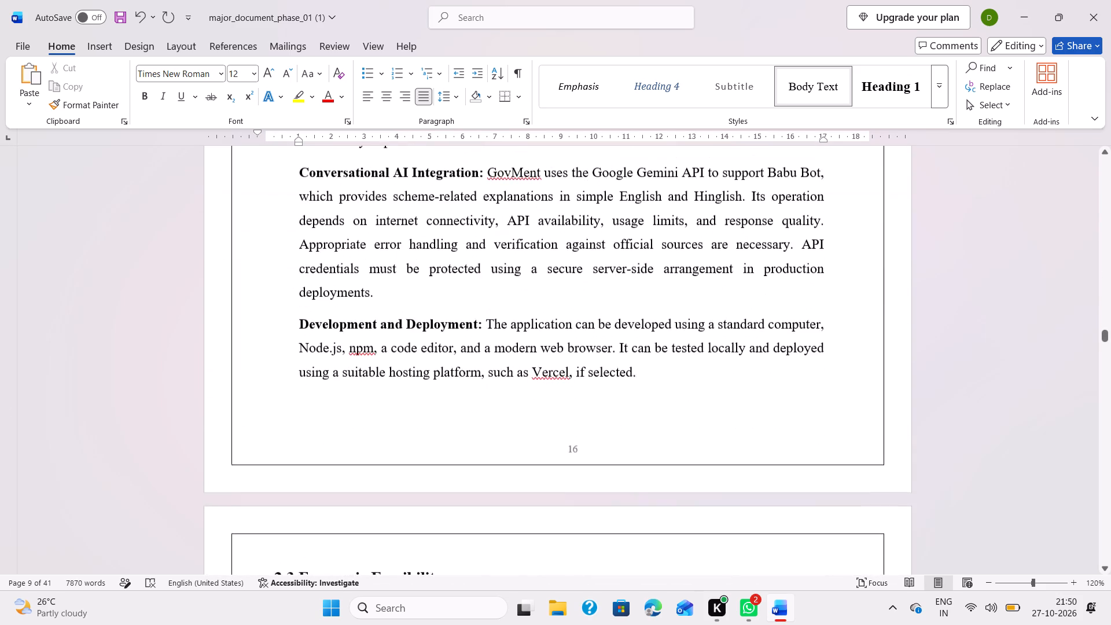
{"action": "scroll", "coordinate": [421, 299], "scroll_direction": "down", "scroll_amount": 5}
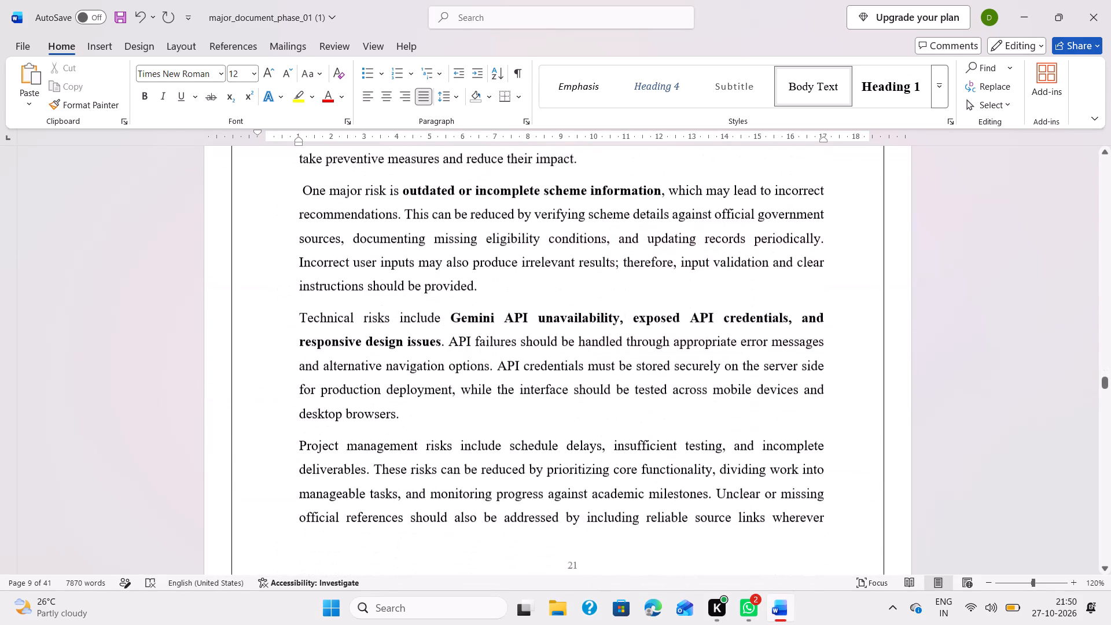
{"action": "scroll", "coordinate": [421, 299], "scroll_direction": "down", "scroll_amount": 3}
{"action": "scroll", "coordinate": [421, 299], "scroll_direction": "up", "scroll_amount": 1}
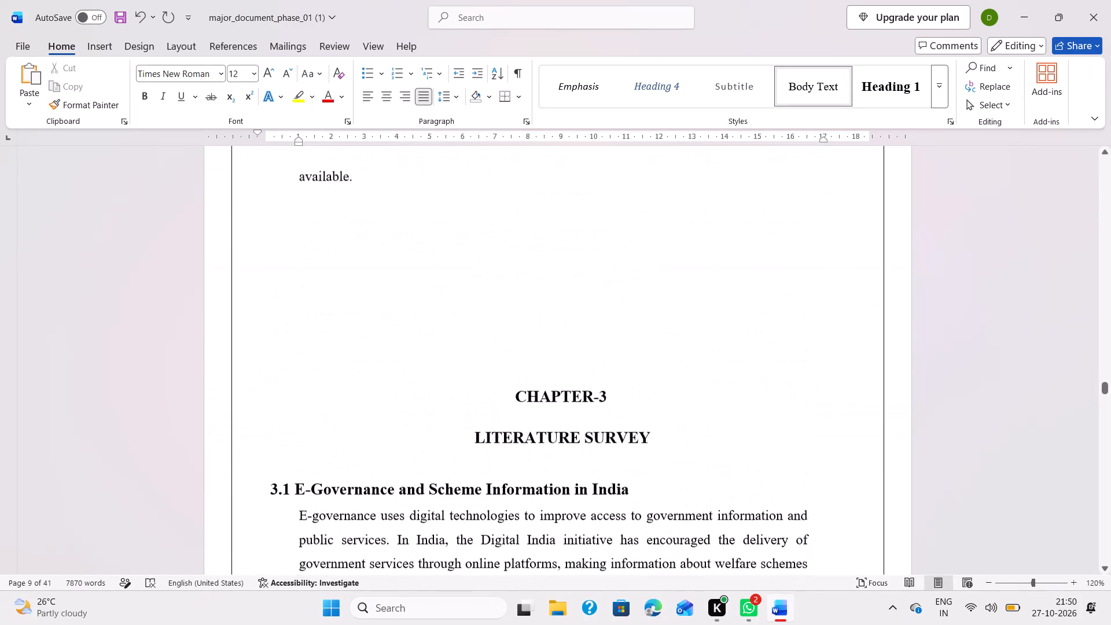
{"action": "scroll", "coordinate": [421, 299], "scroll_direction": "up", "scroll_amount": 1}
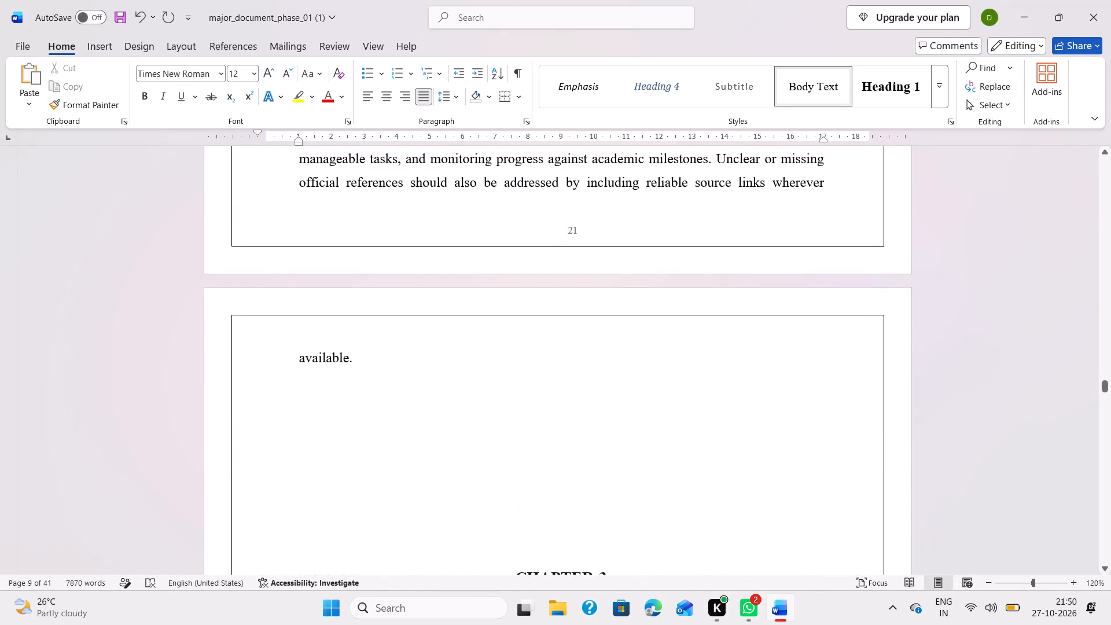
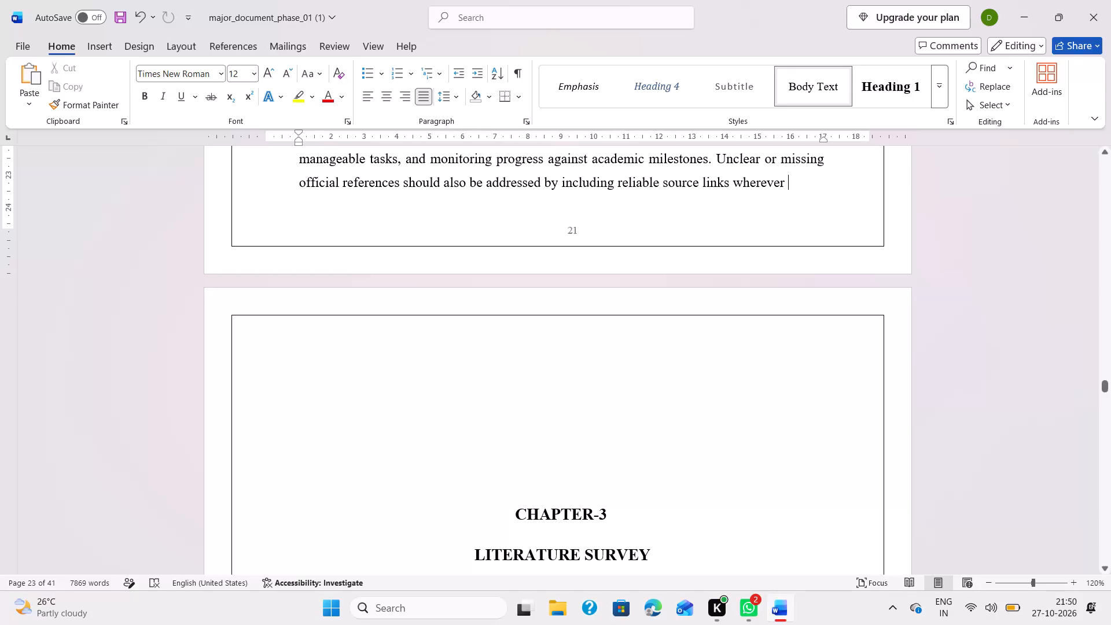
Remove the blank lines above the CHAPTER-3 heading so it starts at the top of its page.
{"action": "left_click", "coordinate": [523, 495]}
{"action": "key", "text": "BackSpace"}
{"action": "key", "text": "BackSpace"}
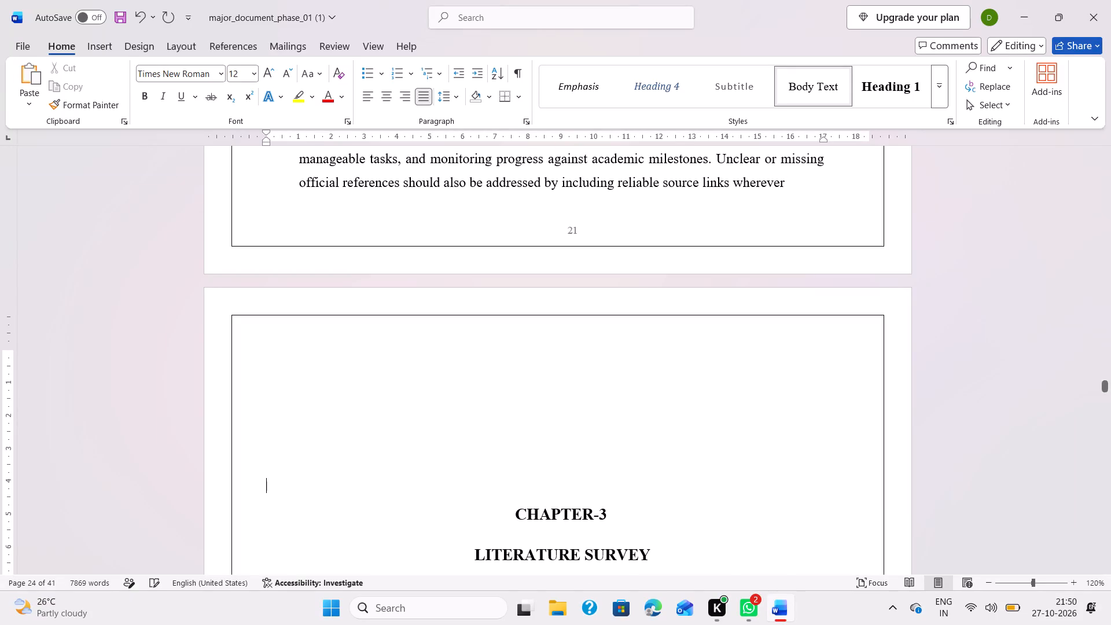
{"action": "key", "text": "BackSpace"}
{"action": "key", "text": "BackSpace"}
{"action": "key", "text": "BackSpace"}
{"action": "key", "text": "BackSpace"}
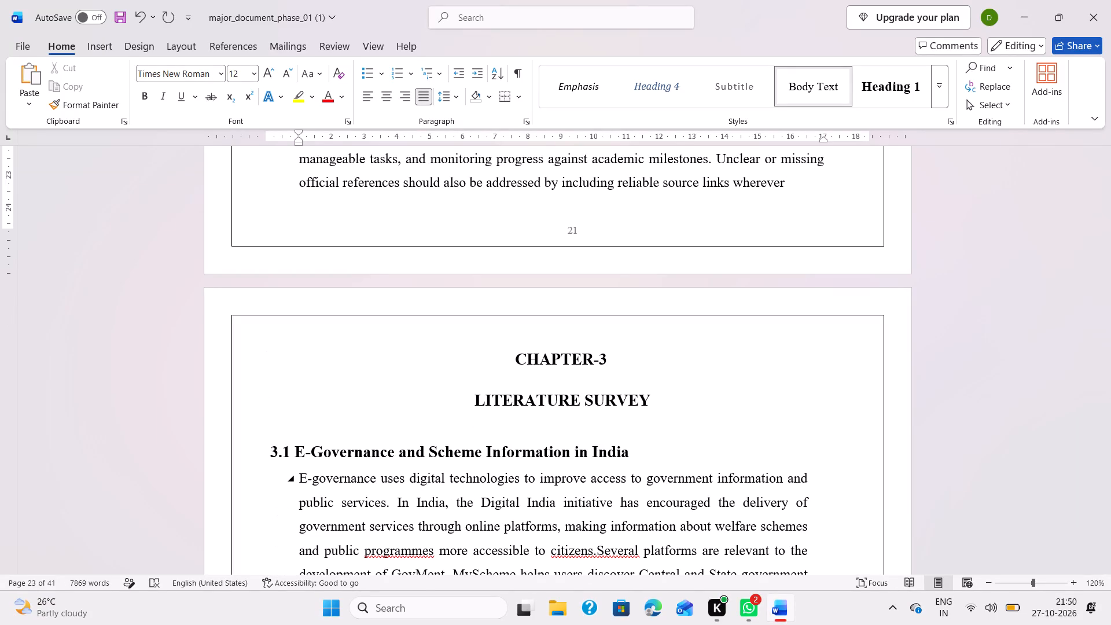
Review the page layout of Chapter 3 from section 3.1 onward, glancing ahead into Chapter 4.
{"action": "scroll", "coordinate": [538, 595], "scroll_direction": "down", "scroll_amount": 3}
{"action": "scroll", "coordinate": [606, 392], "scroll_direction": "down", "scroll_amount": 5}
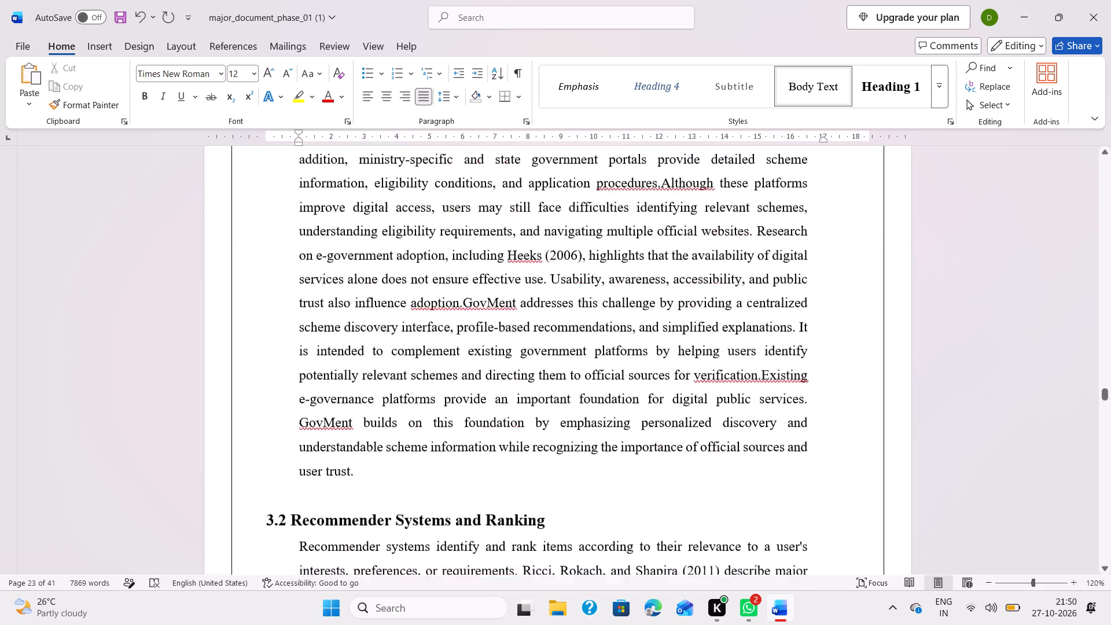
{"action": "scroll", "coordinate": [606, 392], "scroll_direction": "down", "scroll_amount": 1}
{"action": "scroll", "coordinate": [606, 392], "scroll_direction": "up", "scroll_amount": 6}
{"action": "scroll", "coordinate": [606, 392], "scroll_direction": "down", "scroll_amount": 4}
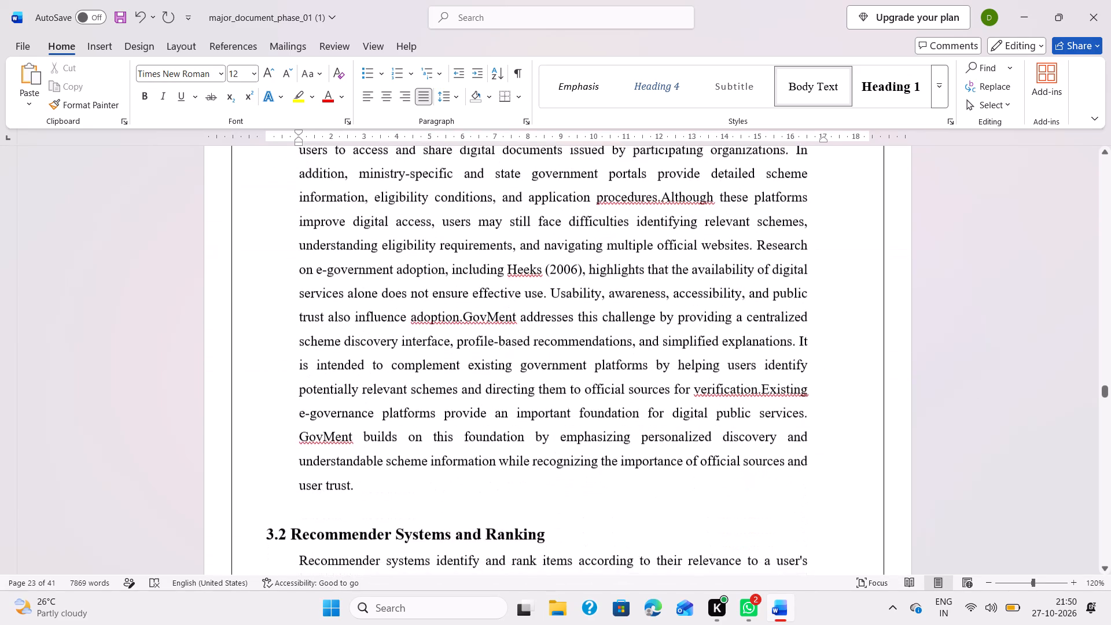
{"action": "scroll", "coordinate": [606, 392], "scroll_direction": "down", "scroll_amount": 7}
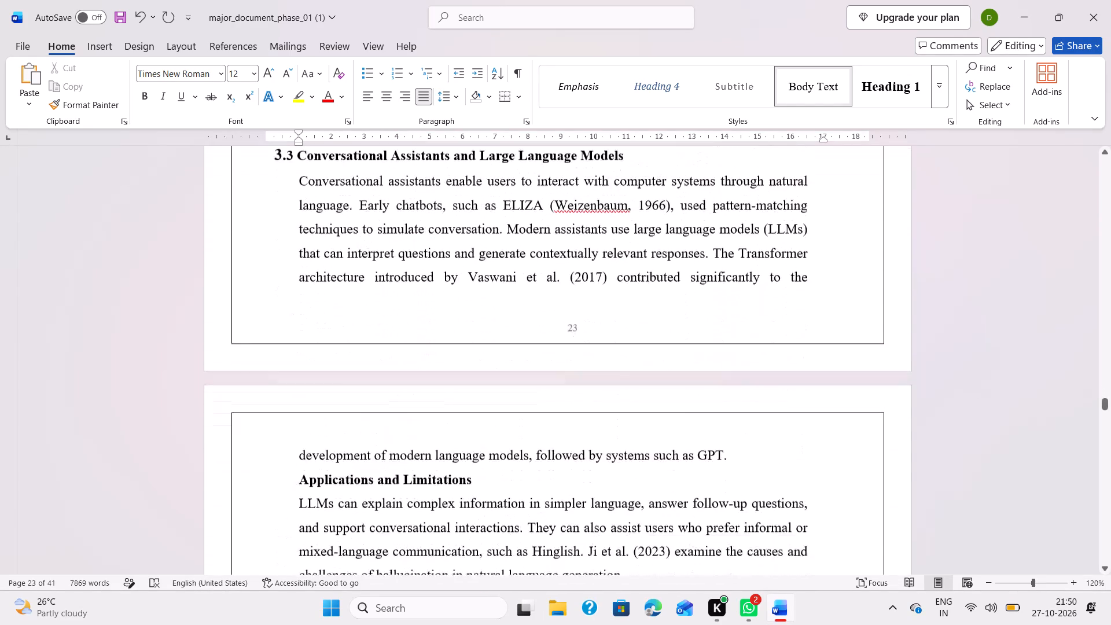
{"action": "scroll", "coordinate": [606, 392], "scroll_direction": "down", "scroll_amount": 11}
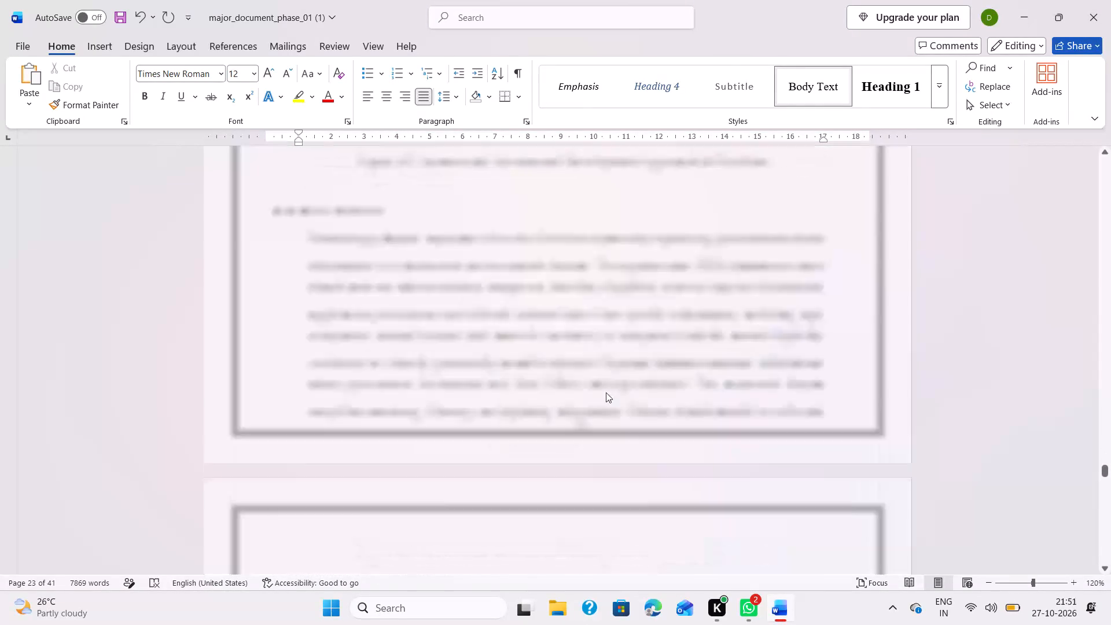
{"action": "scroll", "coordinate": [606, 392], "scroll_direction": "up", "scroll_amount": 3}
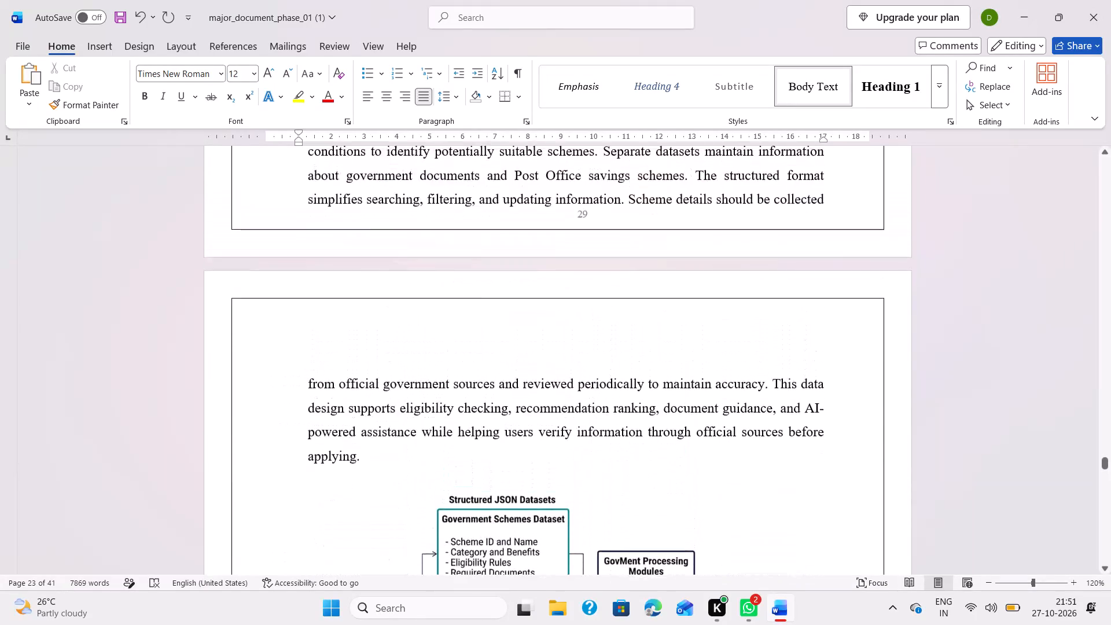
{"action": "scroll", "coordinate": [606, 392], "scroll_direction": "up", "scroll_amount": 12}
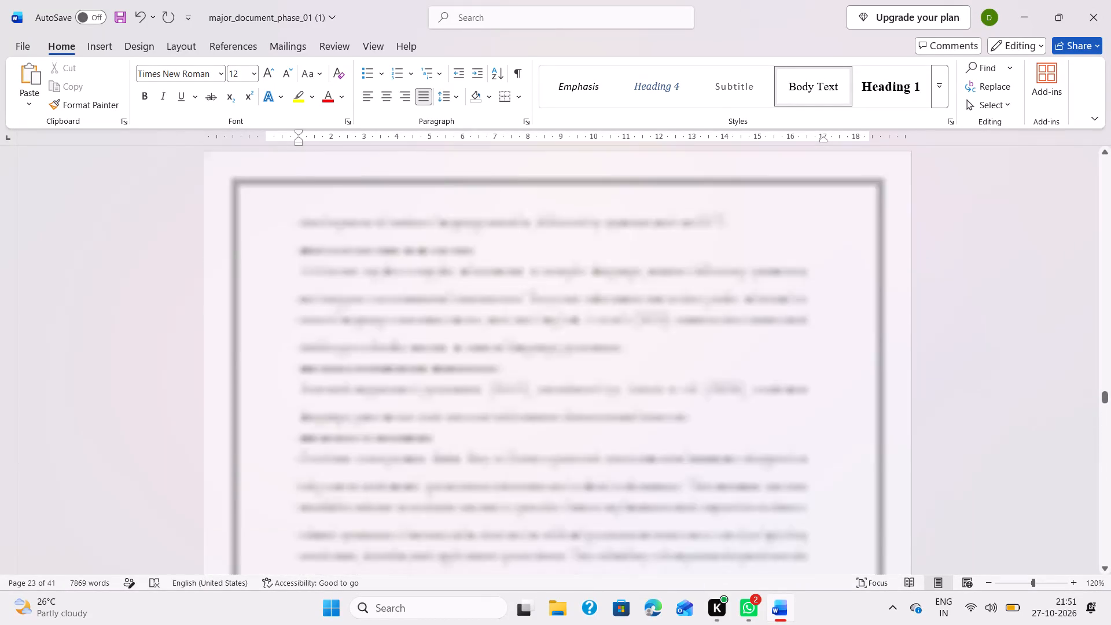
{"action": "scroll", "coordinate": [606, 392], "scroll_direction": "up", "scroll_amount": 1}
{"action": "scroll", "coordinate": [606, 392], "scroll_direction": "down", "scroll_amount": 10}
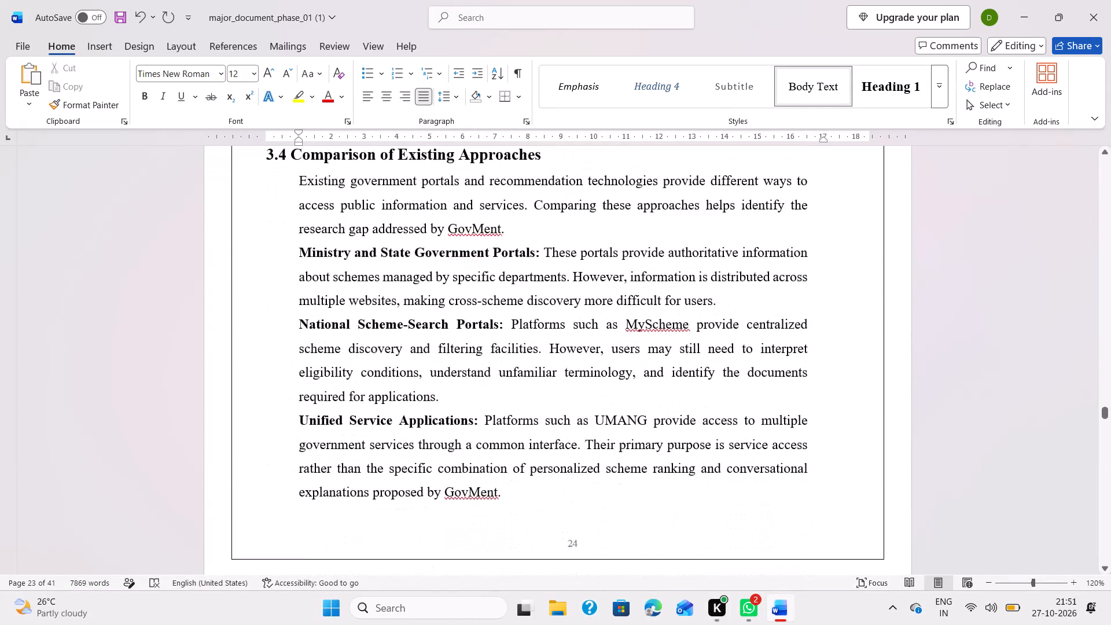
{"action": "scroll", "coordinate": [606, 392], "scroll_direction": "down", "scroll_amount": 7}
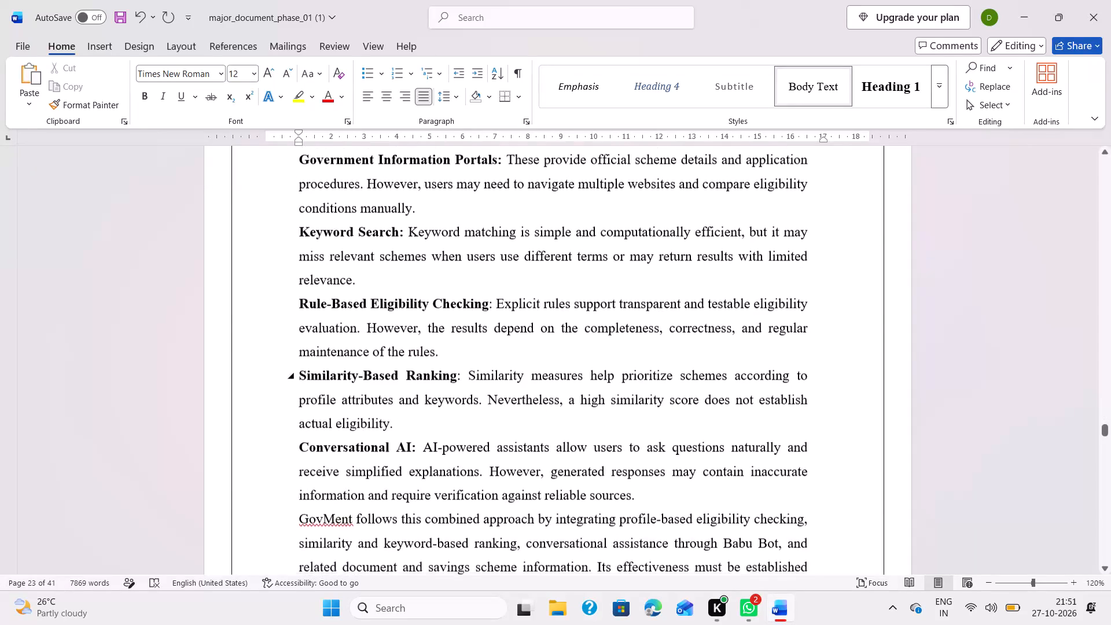
Remove the blank lines above the heading 3.8 Research Gap, keeping the heading as its own paragraph.
{"action": "scroll", "coordinate": [606, 392], "scroll_direction": "down", "scroll_amount": 4}
{"action": "scroll", "coordinate": [606, 392], "scroll_direction": "up", "scroll_amount": 2}
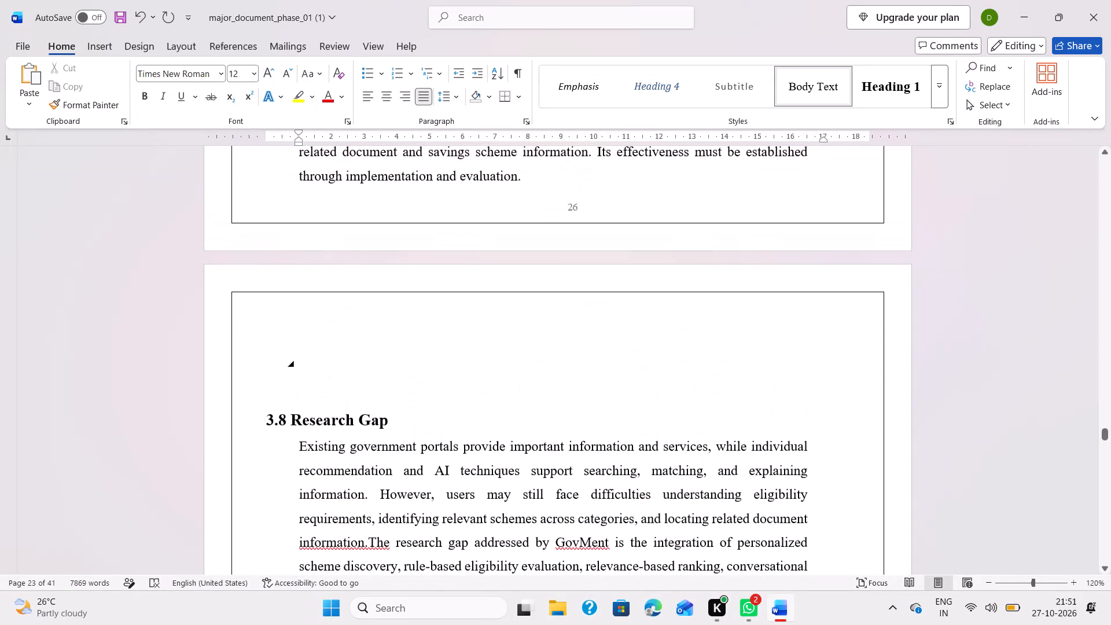
{"action": "left_click", "coordinate": [365, 389]}
{"action": "key", "text": "BackSpace"}
{"action": "key", "text": "BackSpace"}
{"action": "key", "text": "BackSpace"}
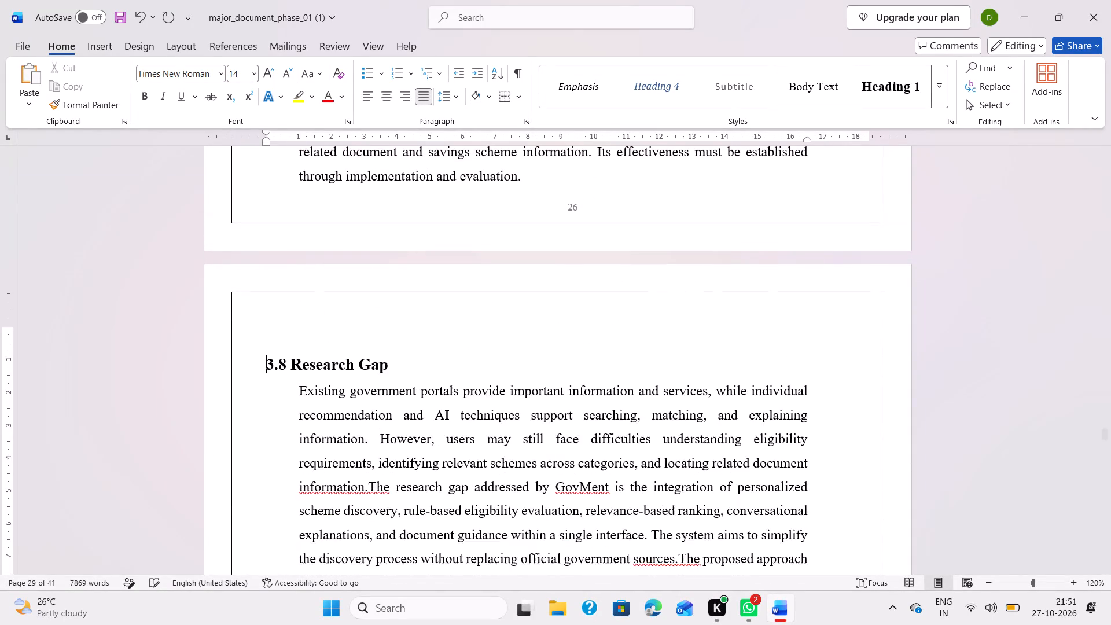
{"action": "key", "text": "BackSpace"}
{"action": "key", "text": "Return"}
Delete backwards from the CHAPTER-4 heading into the last line of section 3.8 to clear the blank space between them.
{"action": "scroll", "coordinate": [365, 389], "scroll_direction": "down", "scroll_amount": 1}
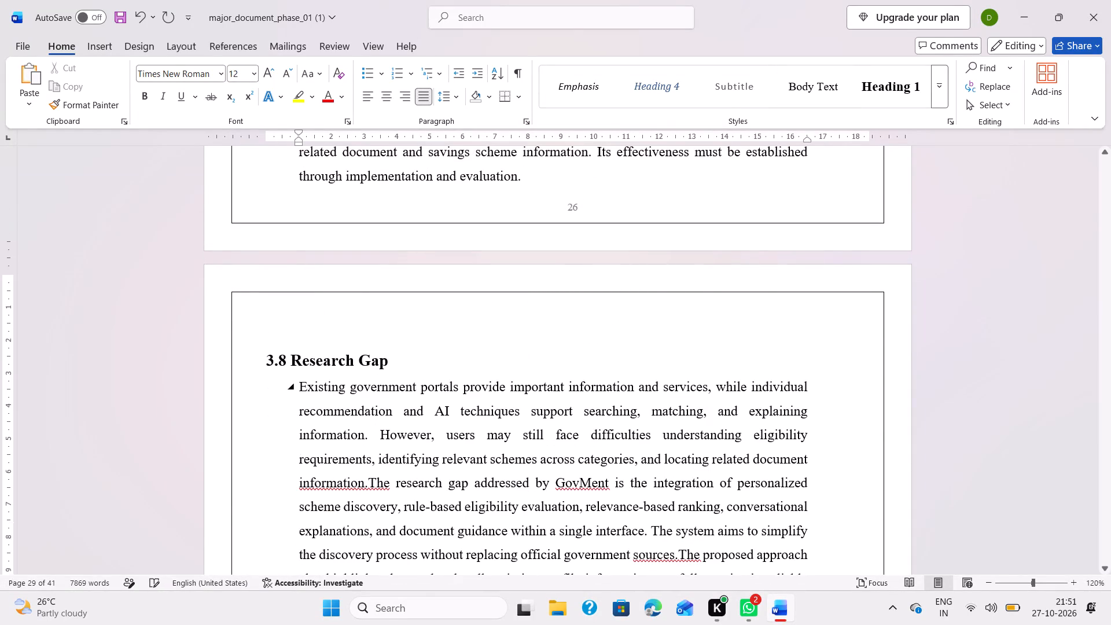
{"action": "scroll", "coordinate": [365, 389], "scroll_direction": "down", "scroll_amount": 5}
{"action": "scroll", "coordinate": [365, 389], "scroll_direction": "up", "scroll_amount": 2}
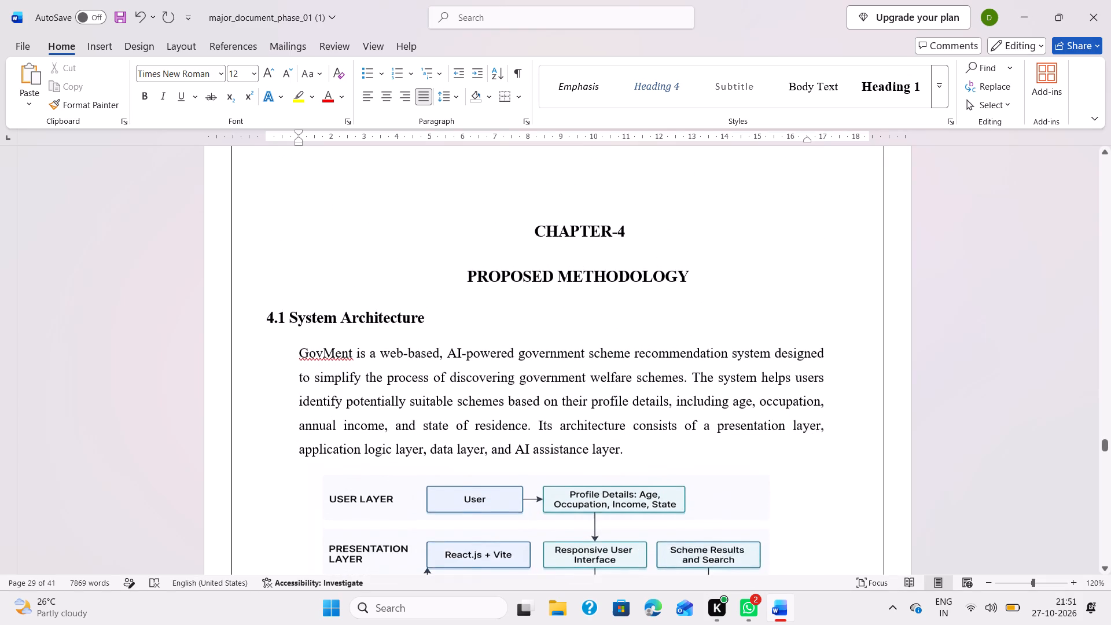
{"action": "scroll", "coordinate": [365, 389], "scroll_direction": "up", "scroll_amount": 1}
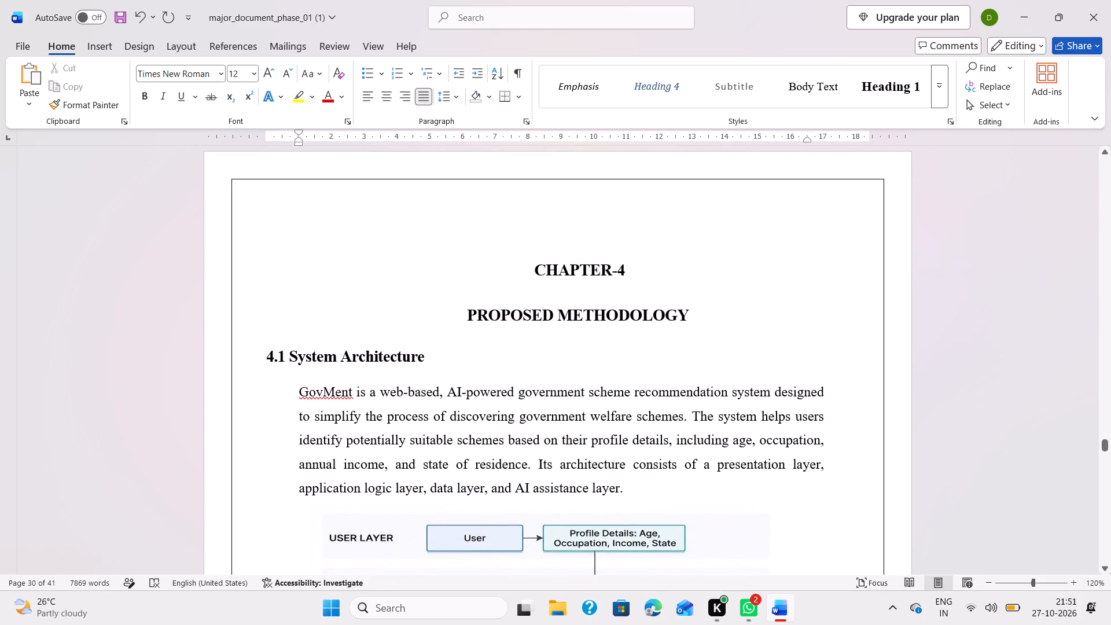
{"action": "left_click", "coordinate": [542, 245]}
{"action": "key", "text": "Left"}
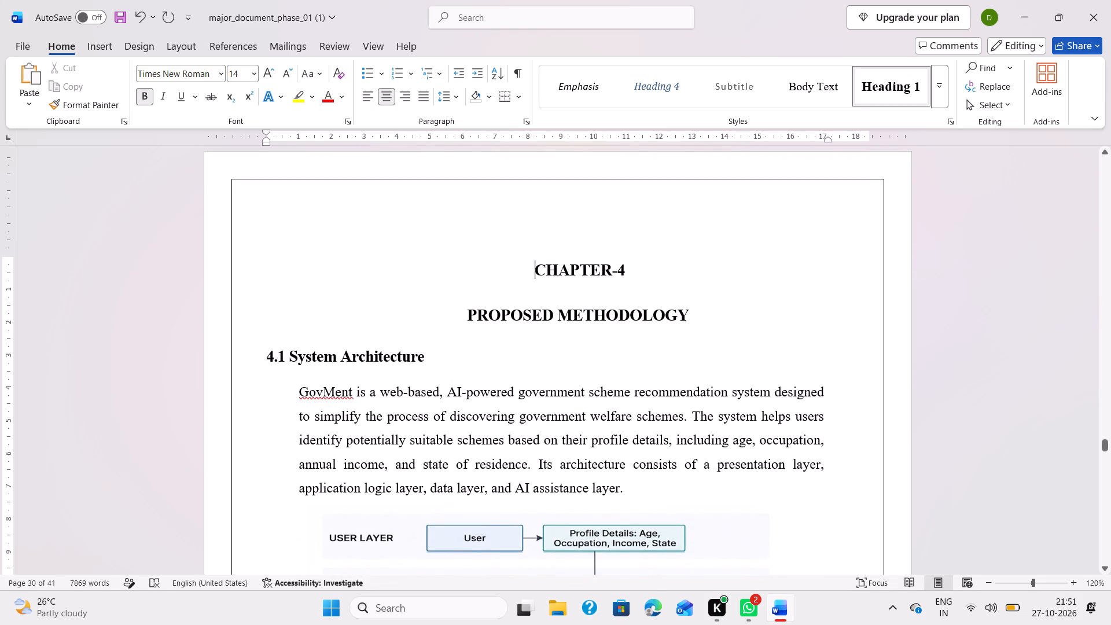
{"action": "key", "text": "BackSpace"}
{"action": "key", "text": "BackSpace"}
{"action": "key", "text": "BackSpace"}
{"action": "key", "text": "BackSpace"}
{"action": "key", "text": "BackSpace"}
{"action": "key", "text": "BackSpace"}
{"action": "key", "text": "BackSpace"}
{"action": "key", "text": "BackSpace"}
{"action": "key", "text": "BackSpace"}
{"action": "key", "text": "BackSpace"}
{"action": "key", "text": "BackSpace"}
{"action": "key", "text": "BackSpace"}
{"action": "key", "text": "BackSpace"}
{"action": "key", "text": "BackSpace"}
{"action": "key", "text": "BackSpace"}
{"action": "key", "text": "BackSpace"}
{"action": "key", "text": "BackSpace"}
{"action": "key", "text": "BackSpace"}
{"action": "key", "text": "BackSpace"}
{"action": "key", "text": "BackSpace"}
{"action": "key", "text": "BackSpace"}
{"action": "key", "text": "BackSpace"}
{"action": "key", "text": "BackSpace"}
{"action": "key", "text": "BackSpace"}
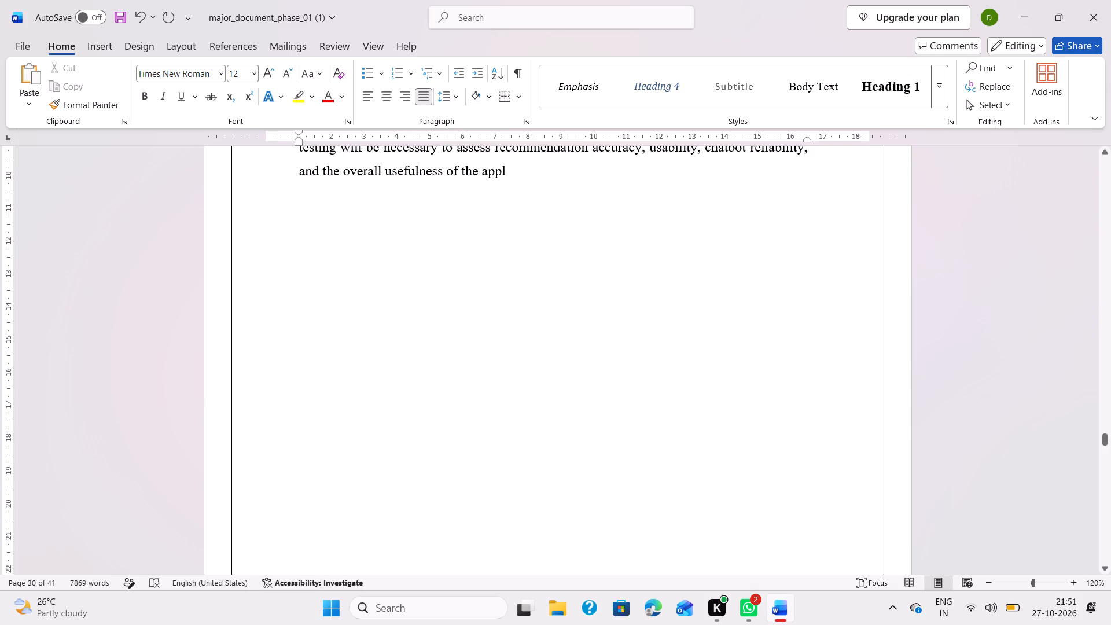
Retype the ending "ication." to complete the word "application" in the closing sentence of section 3.8.
{"action": "type", "text": "ict"}
{"action": "key", "text": "BackSpace"}
{"action": "type", "text": "ation"}
{"action": "type", "text": "."}
{"action": "key", "text": "space"}
Centre the CHAPTER-4 heading and pad it with leading spaces to align it above PROPOSED METHODOLOGY.
{"action": "scroll", "coordinate": [570, 257], "scroll_direction": "down", "scroll_amount": 2}
{"action": "scroll", "coordinate": [570, 257], "scroll_direction": "up", "scroll_amount": 1}
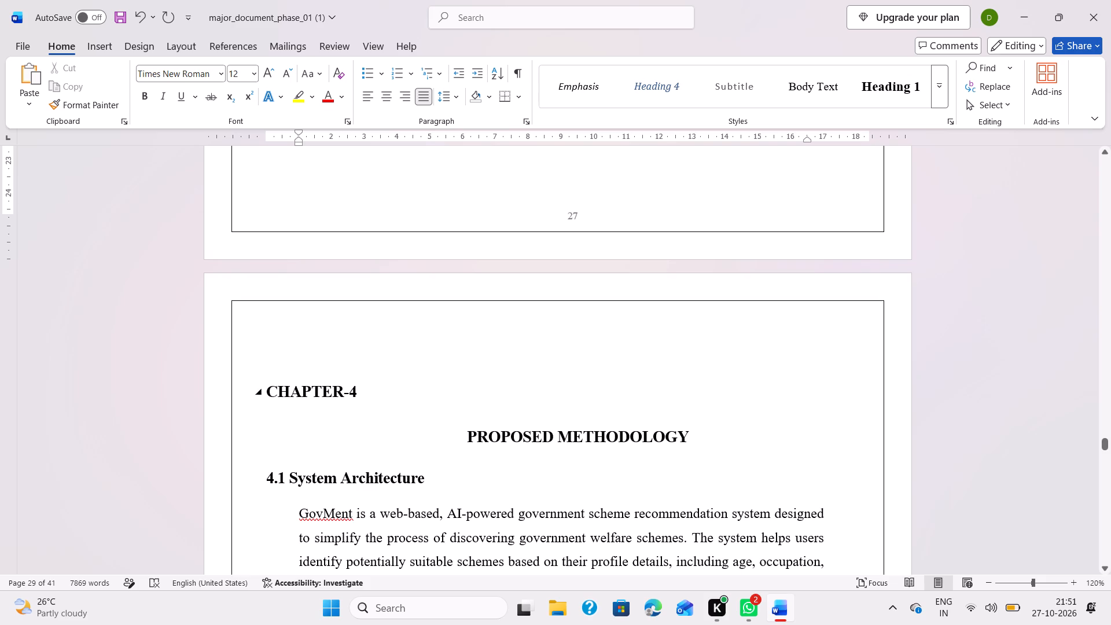
{"action": "left_click", "coordinate": [263, 394]}
{"action": "left_click", "coordinate": [265, 392]}
{"action": "left_click", "coordinate": [388, 93]}
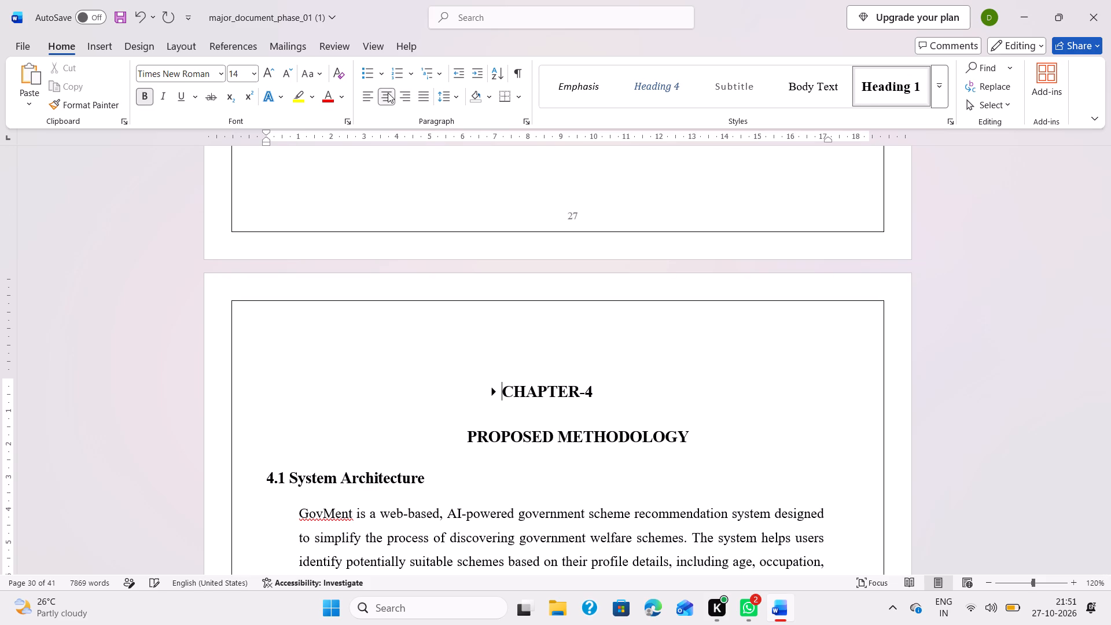
{"action": "key", "text": "space"}
{"action": "key", "text": "space"}
{"action": "key", "text": "space"}
{"action": "key", "text": "space"}
{"action": "key", "text": "space"}
{"action": "key", "text": "space"}
{"action": "key", "text": "space"}
{"action": "key", "text": "space"}
{"action": "key", "text": "space"}
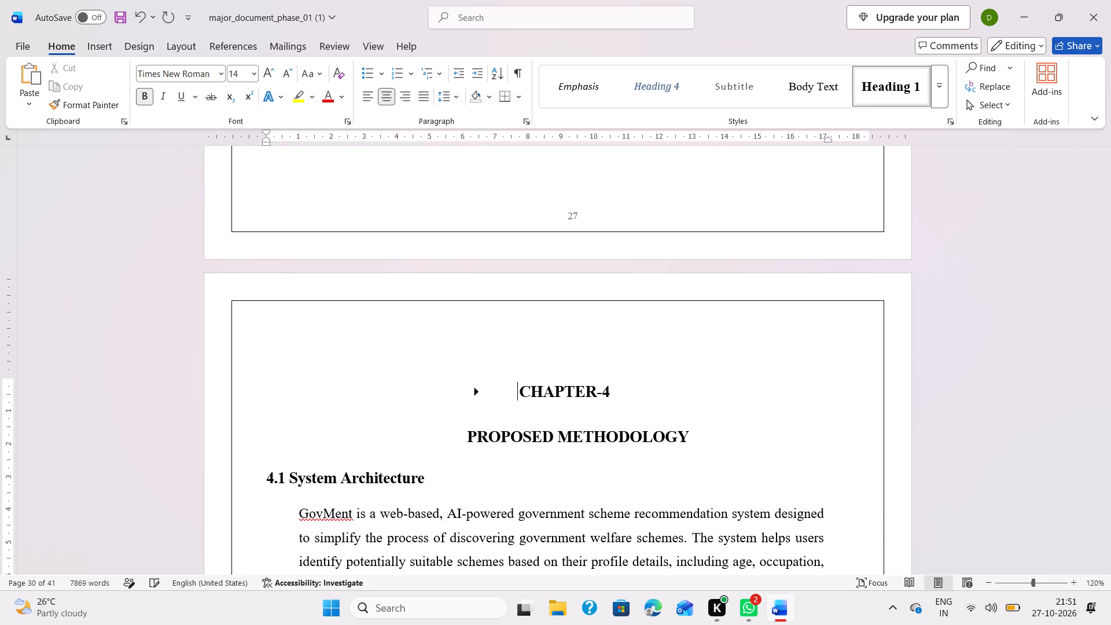
{"action": "key", "text": "space"}
{"action": "key", "text": "space"}
{"action": "key", "text": "space"}
{"action": "key", "text": "space"}
Copy the Figure 4.1 caption text "System Architecture of the Proposed GovMent System".
{"action": "scroll", "coordinate": [469, 346], "scroll_direction": "down", "scroll_amount": 1}
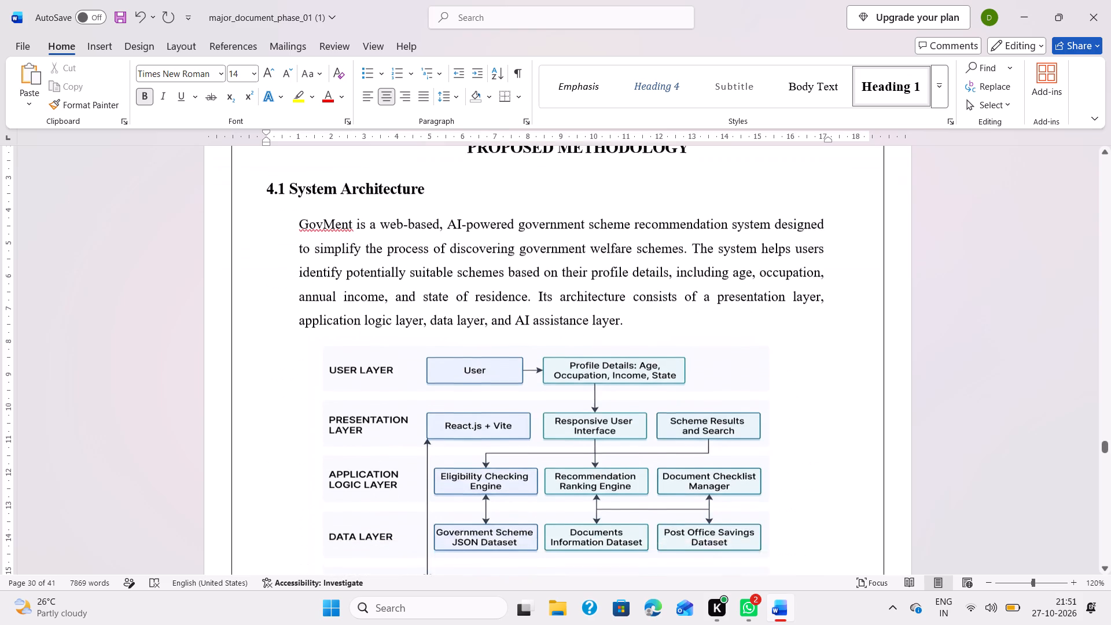
{"action": "scroll", "coordinate": [469, 346], "scroll_direction": "down", "scroll_amount": 1}
{"action": "left_click", "coordinate": [551, 353]}
{"action": "scroll", "coordinate": [551, 353], "scroll_direction": "down", "scroll_amount": 1}
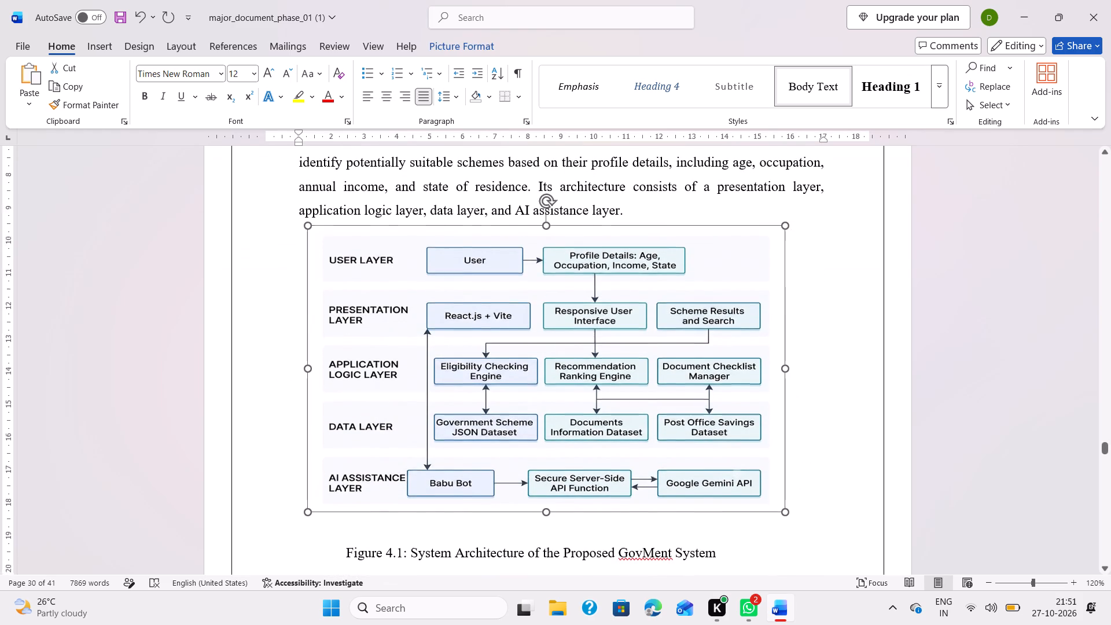
{"action": "scroll", "coordinate": [551, 353], "scroll_direction": "down", "scroll_amount": 1}
{"action": "left_click_drag", "start_coordinate": [410, 439], "coordinate": [573, 433]}
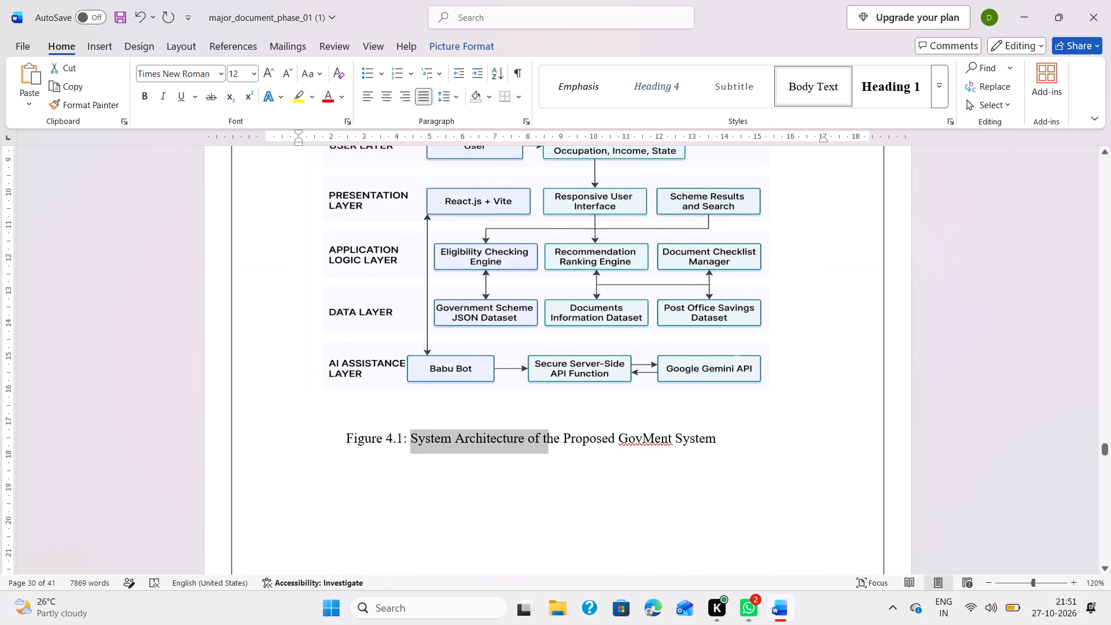
{"action": "left_click_drag", "start_coordinate": [573, 433], "coordinate": [723, 448]}
{"action": "key", "text": "ctrl+c"}
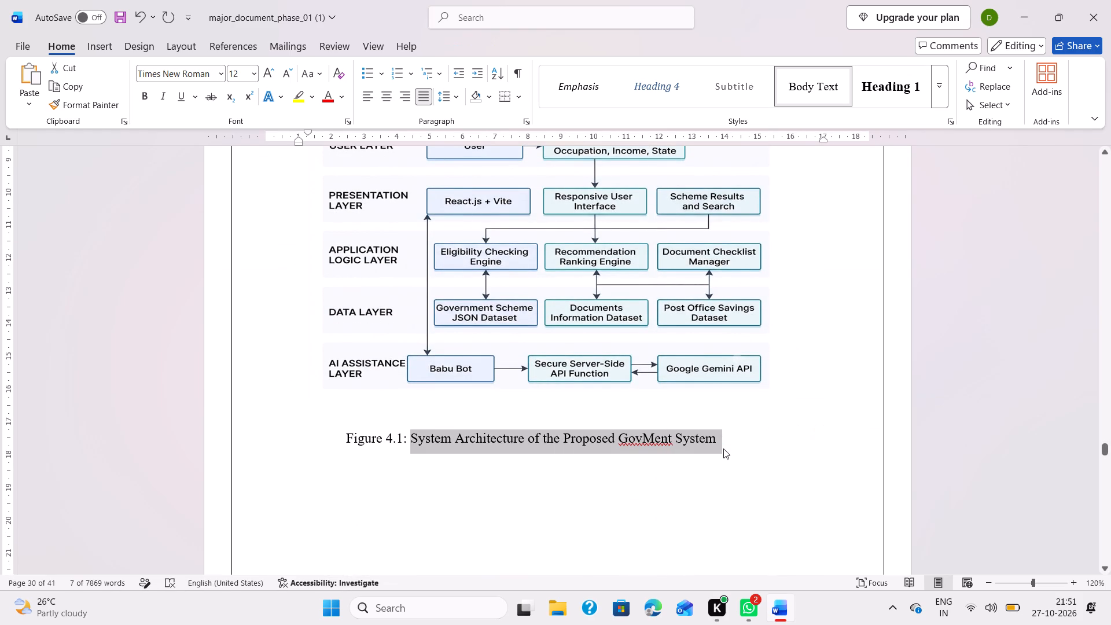
Clear the figure name "System Architecture" from the Fig 4.1 row of the List of Figures.
{"action": "scroll", "coordinate": [723, 448], "scroll_direction": "down", "scroll_amount": 2}
{"action": "scroll", "coordinate": [697, 405], "scroll_direction": "down", "scroll_amount": 1}
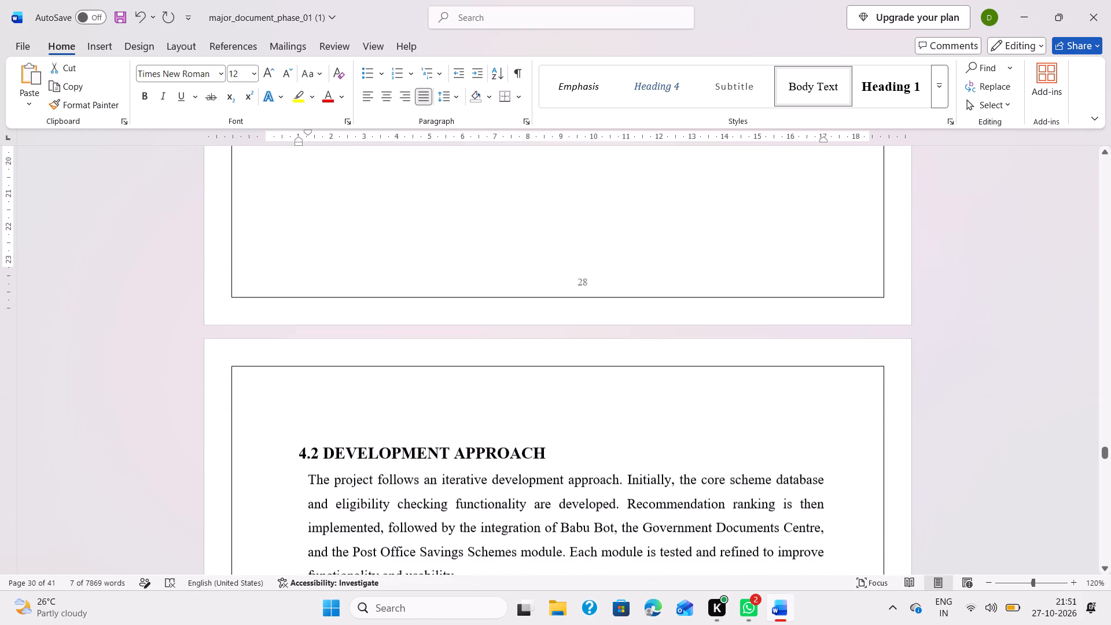
{"action": "scroll", "coordinate": [697, 405], "scroll_direction": "up", "scroll_amount": 8}
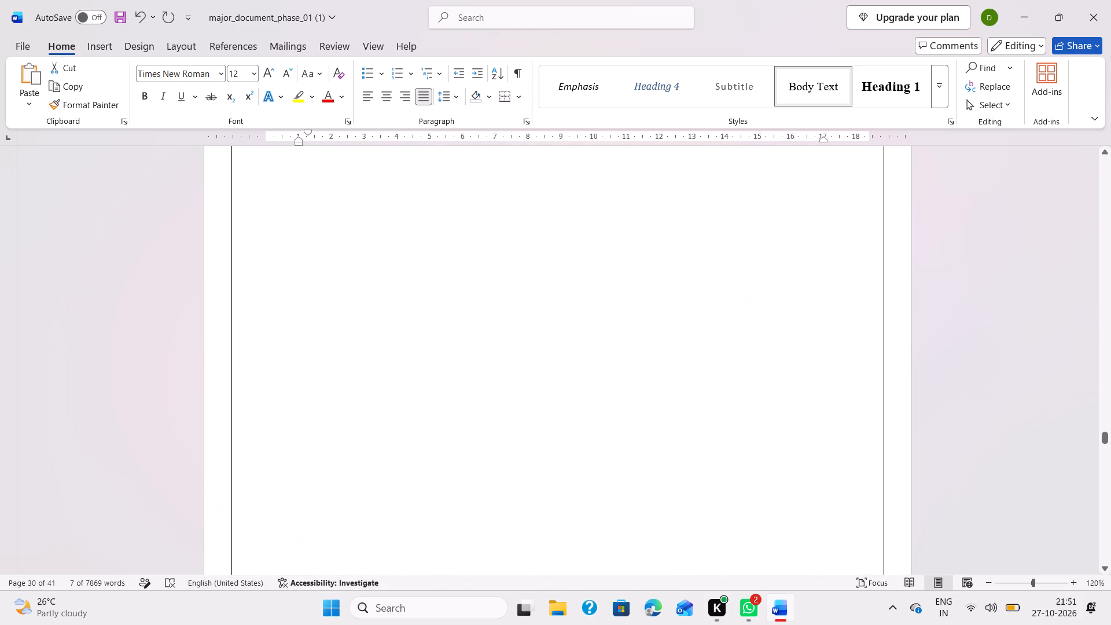
{"action": "scroll", "coordinate": [651, 402], "scroll_direction": "up", "scroll_amount": 8}
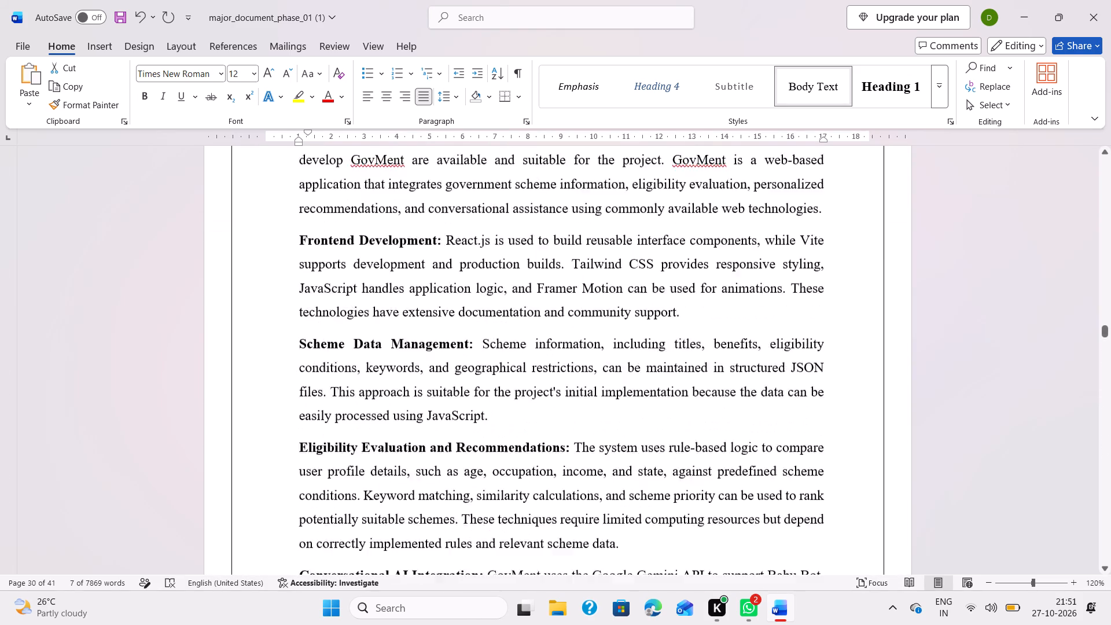
{"action": "scroll", "coordinate": [651, 402], "scroll_direction": "up", "scroll_amount": 7}
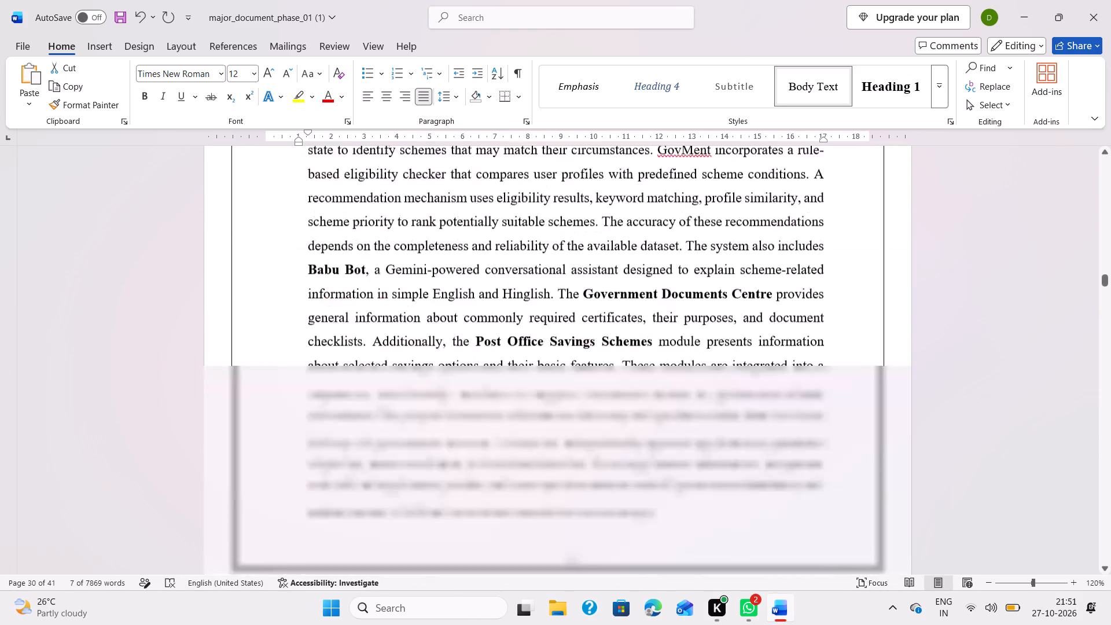
{"action": "scroll", "coordinate": [651, 402], "scroll_direction": "up", "scroll_amount": 6}
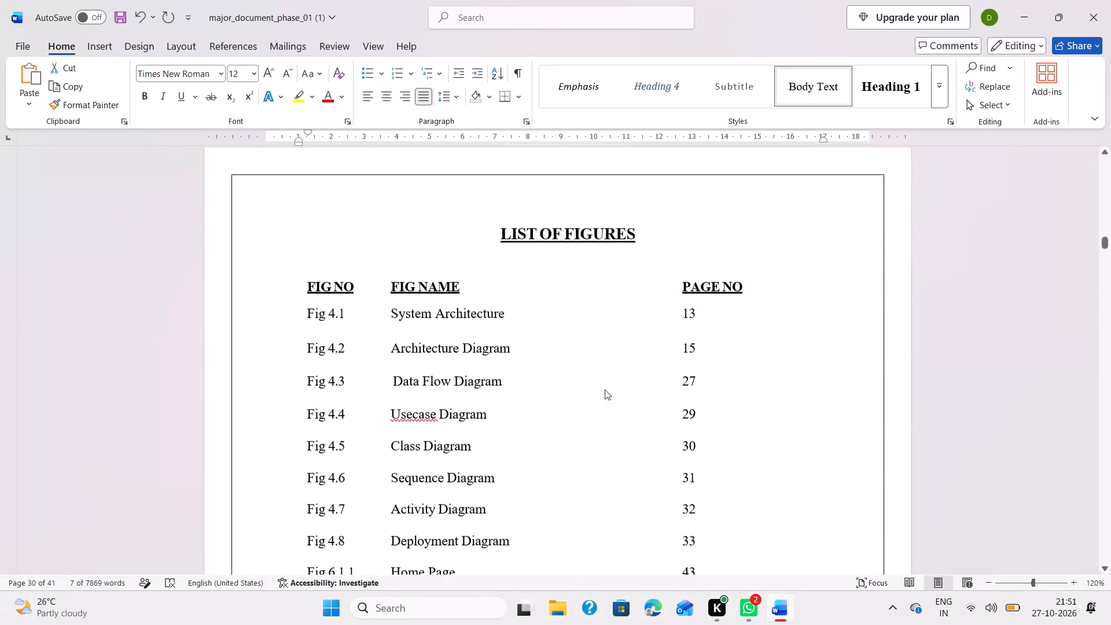
{"action": "left_click", "coordinate": [470, 315]}
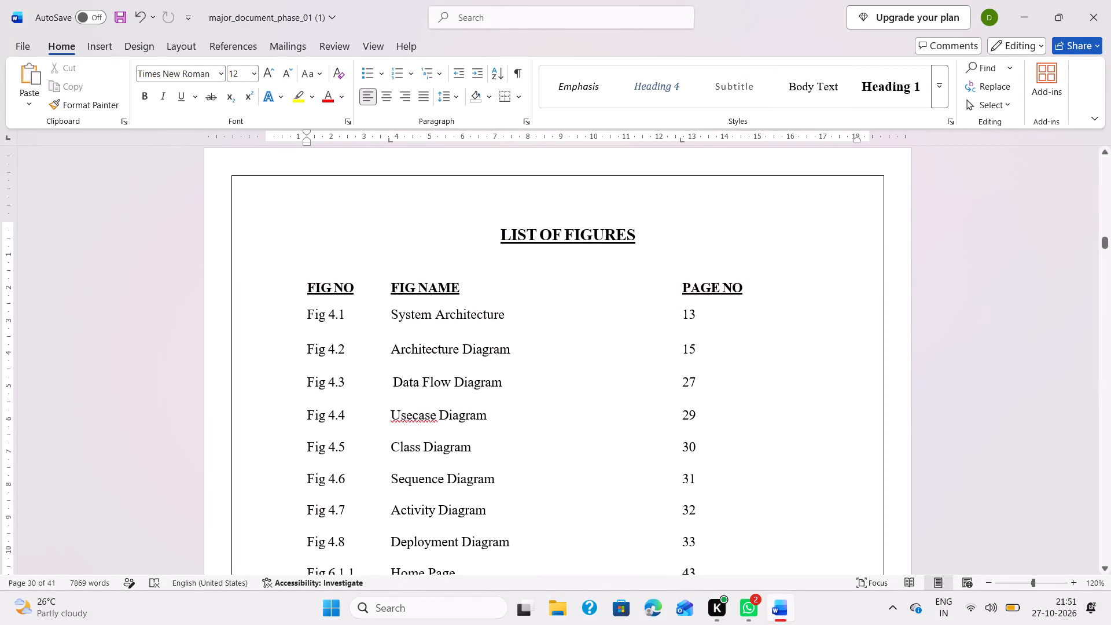
{"action": "double_click", "coordinate": [488, 319]}
{"action": "double_click", "coordinate": [488, 319]}
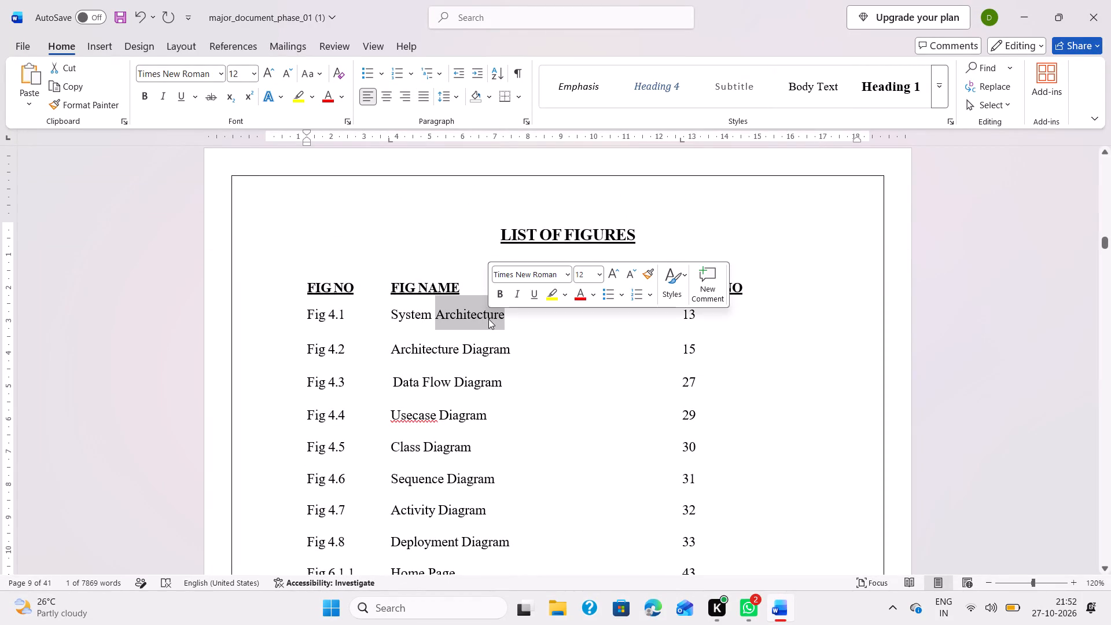
{"action": "triple_click", "coordinate": [488, 319]}
{"action": "left_click", "coordinate": [488, 319]}
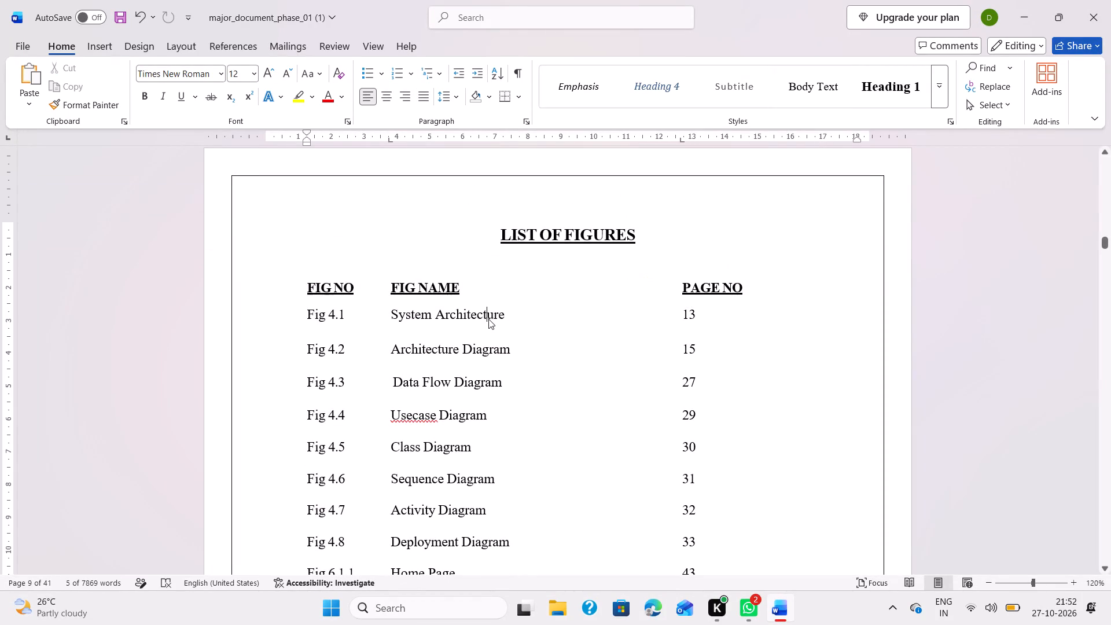
{"action": "left_click_drag", "start_coordinate": [387, 312], "coordinate": [489, 317]}
{"action": "key", "text": "shift+v"}
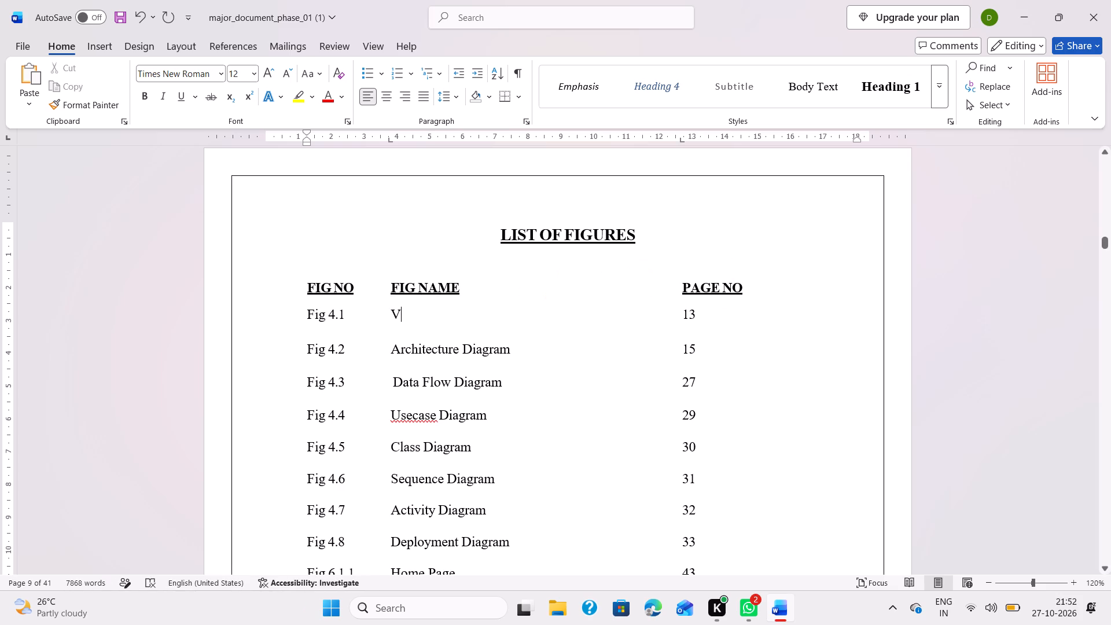
{"action": "key", "text": "BackSpace"}
{"action": "key", "text": "shift+v"}
{"action": "key", "text": "BackSpace"}
{"action": "key", "text": "shift+v"}
{"action": "key", "text": "BackSpace"}
Copy the caption text "System Architecture of the Proposed GovMent System" from below the Figure 4.1 diagram in Chapter 4.
{"action": "scroll", "coordinate": [474, 318], "scroll_direction": "down", "scroll_amount": 2}
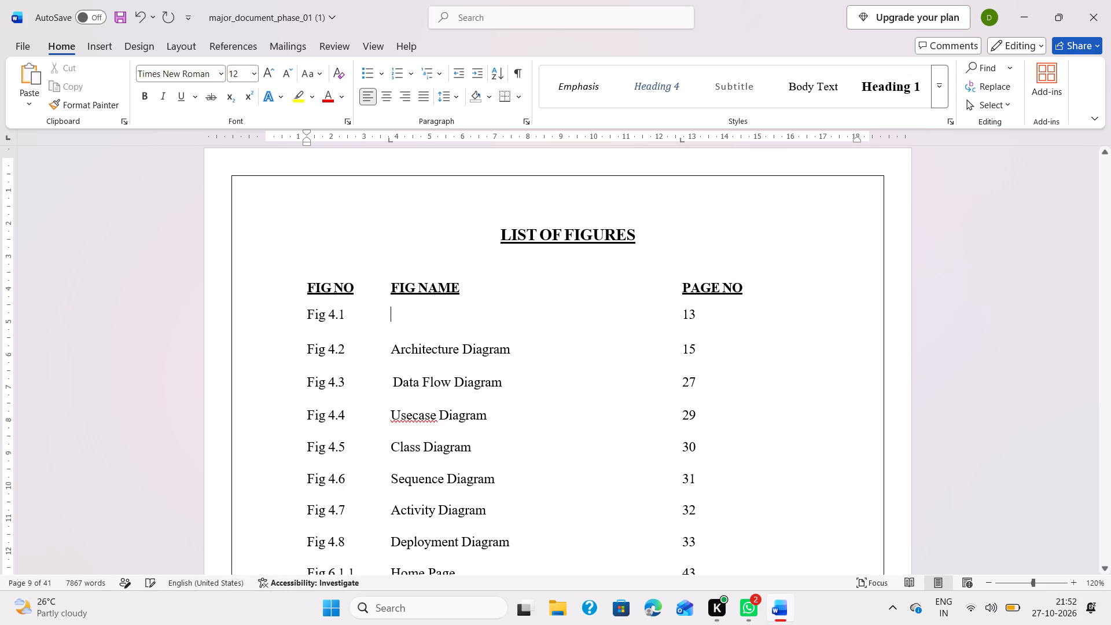
{"action": "scroll", "coordinate": [474, 318], "scroll_direction": "down", "scroll_amount": 16}
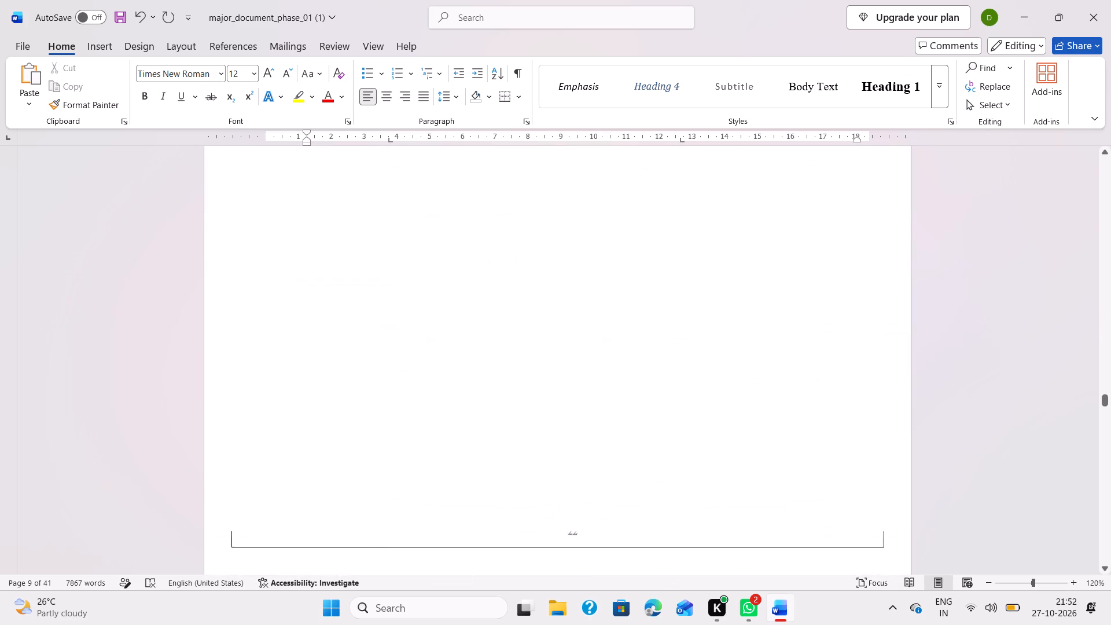
{"action": "scroll", "coordinate": [474, 318], "scroll_direction": "down", "scroll_amount": 9}
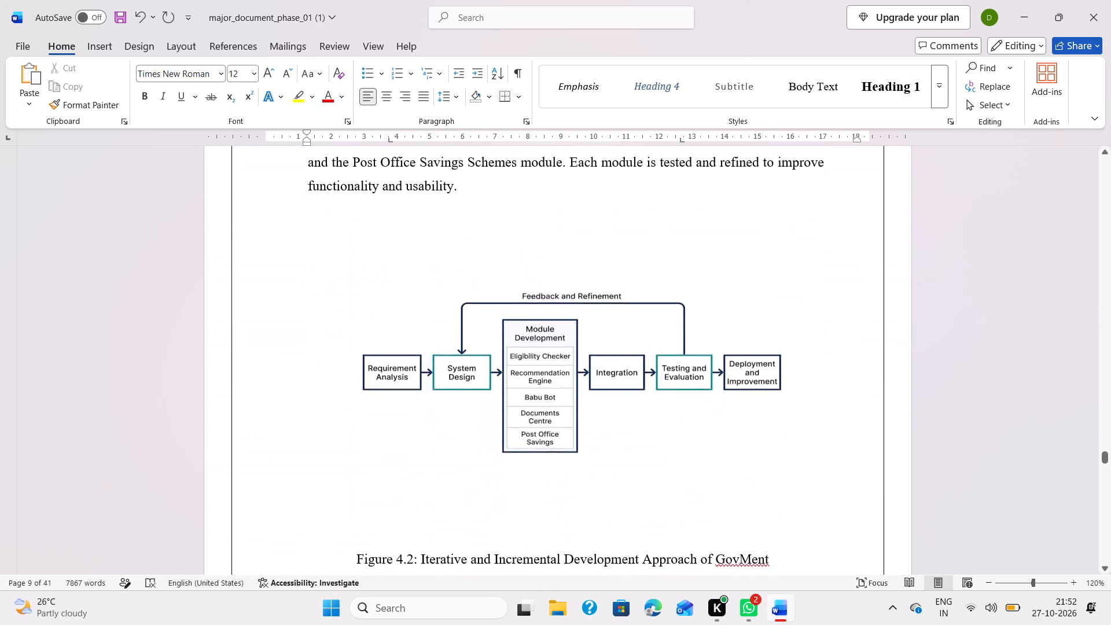
{"action": "scroll", "coordinate": [474, 318], "scroll_direction": "down", "scroll_amount": 5}
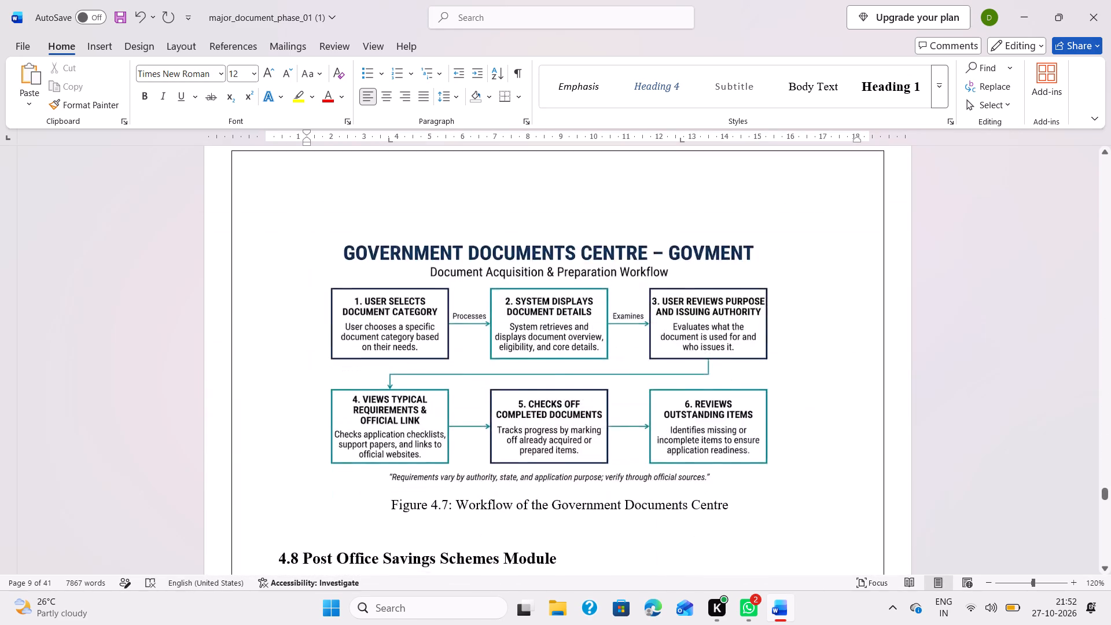
{"action": "scroll", "coordinate": [474, 318], "scroll_direction": "down", "scroll_amount": 2}
{"action": "scroll", "coordinate": [474, 318], "scroll_direction": "up", "scroll_amount": 8}
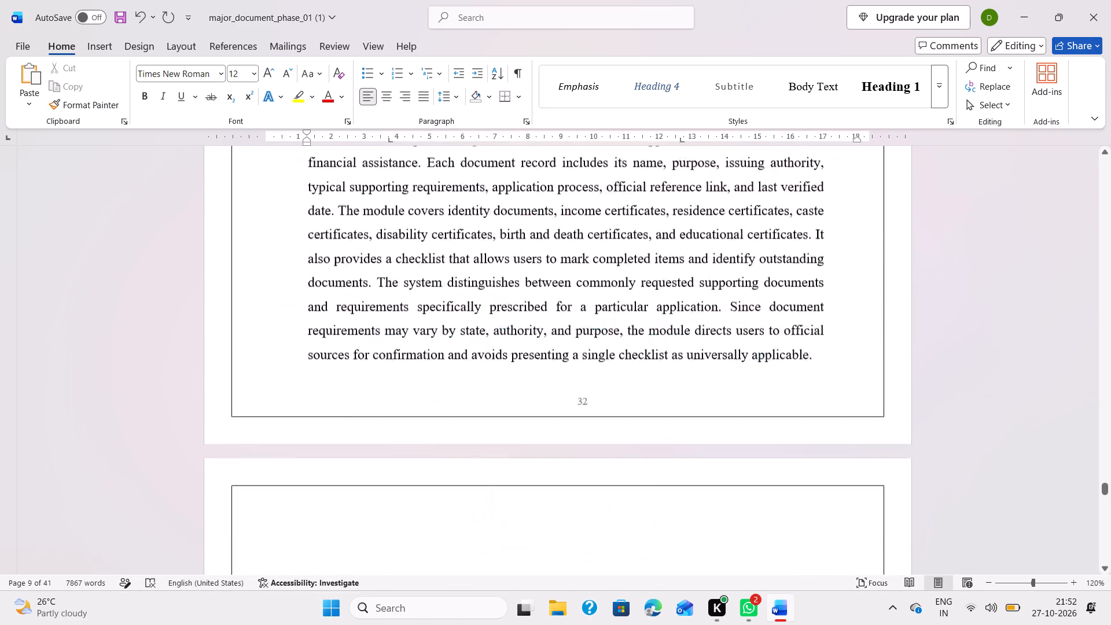
{"action": "scroll", "coordinate": [474, 318], "scroll_direction": "up", "scroll_amount": 7}
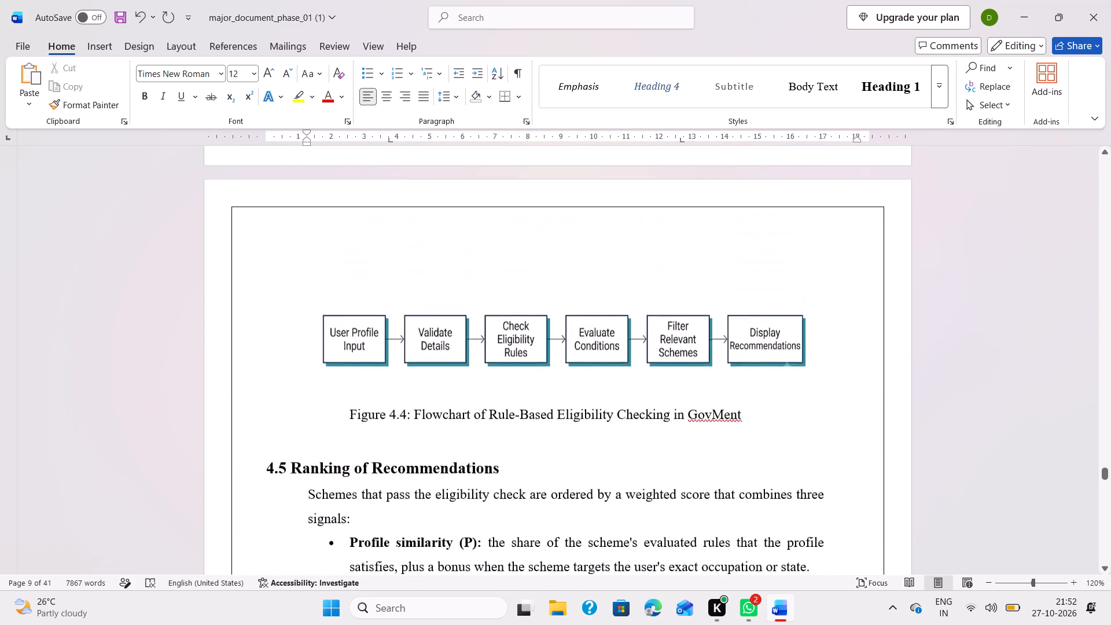
{"action": "scroll", "coordinate": [474, 318], "scroll_direction": "up", "scroll_amount": 7}
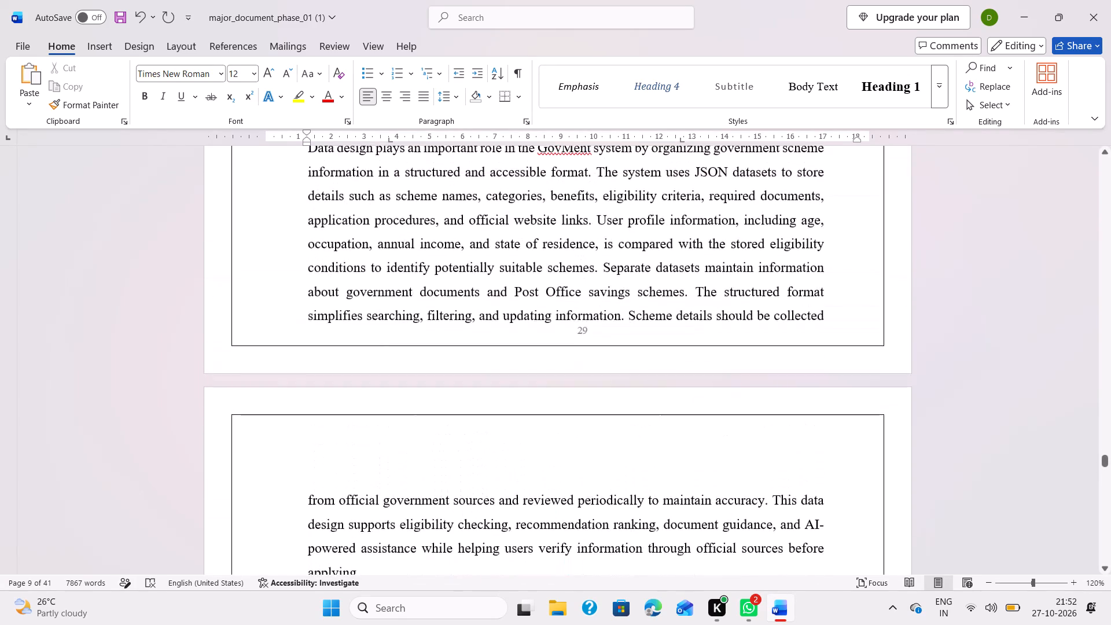
{"action": "scroll", "coordinate": [474, 318], "scroll_direction": "up", "scroll_amount": 4}
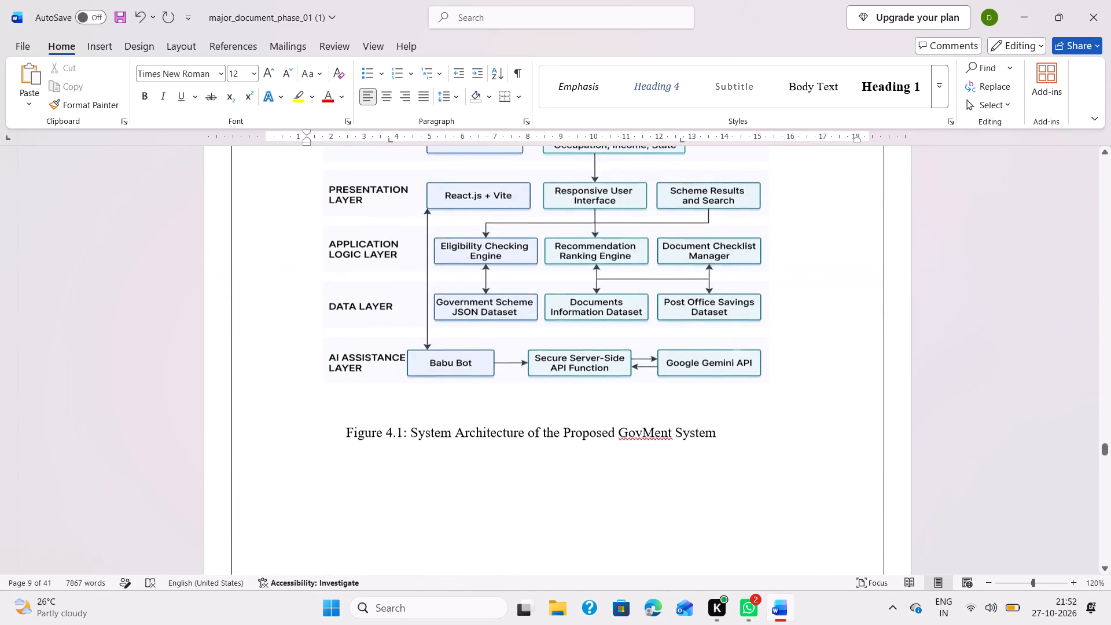
{"action": "scroll", "coordinate": [474, 318], "scroll_direction": "up", "scroll_amount": 1}
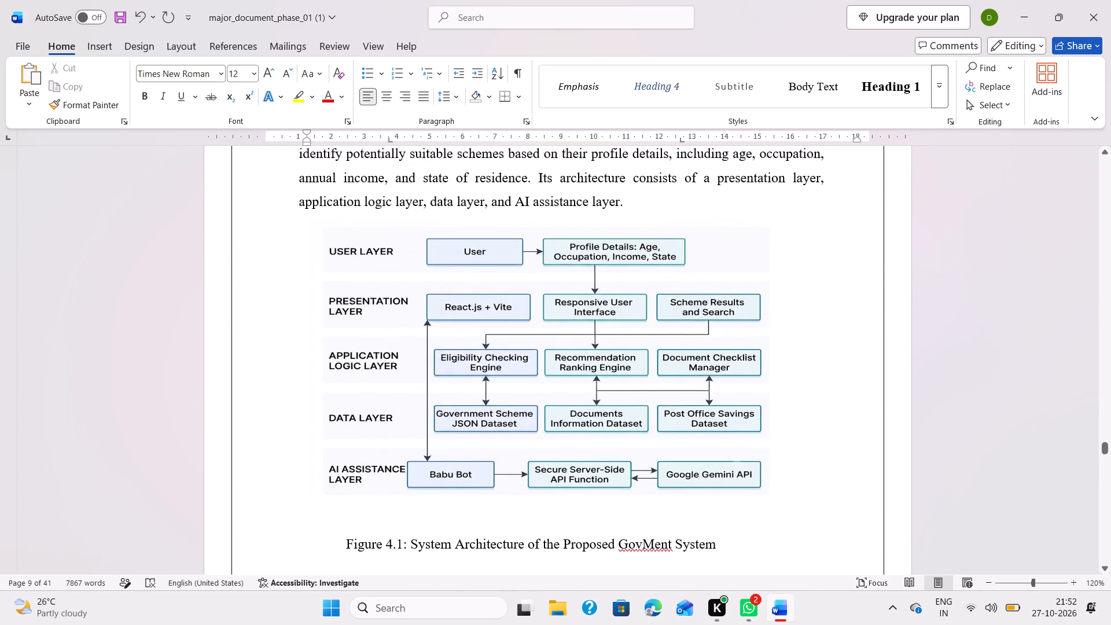
{"action": "left_click_drag", "start_coordinate": [413, 542], "coordinate": [715, 539]}
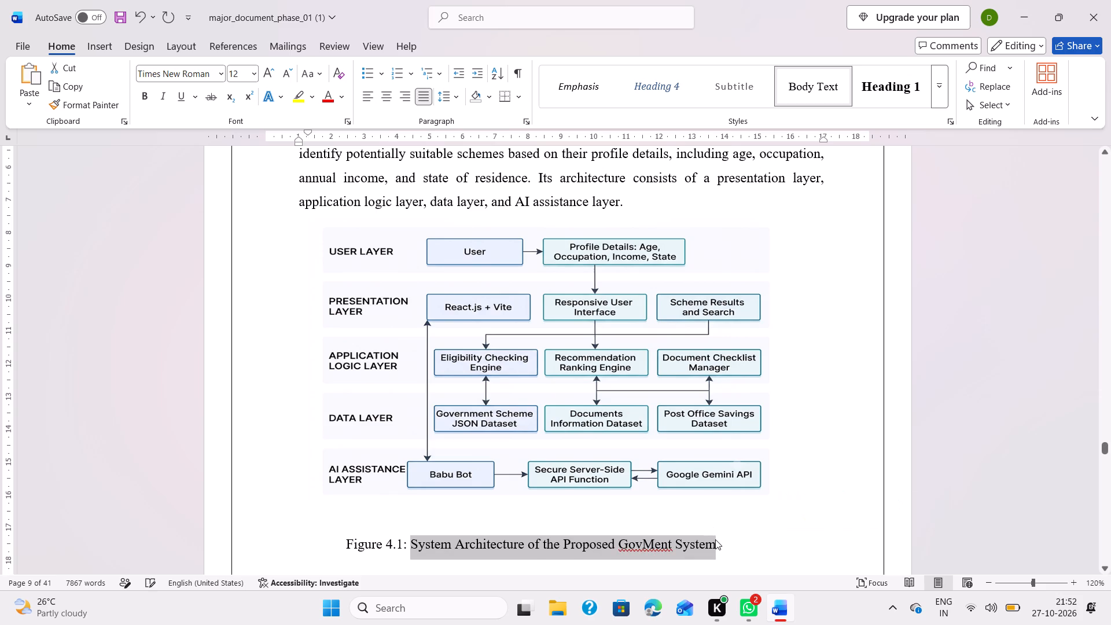
{"action": "key", "text": "ctrl+c"}
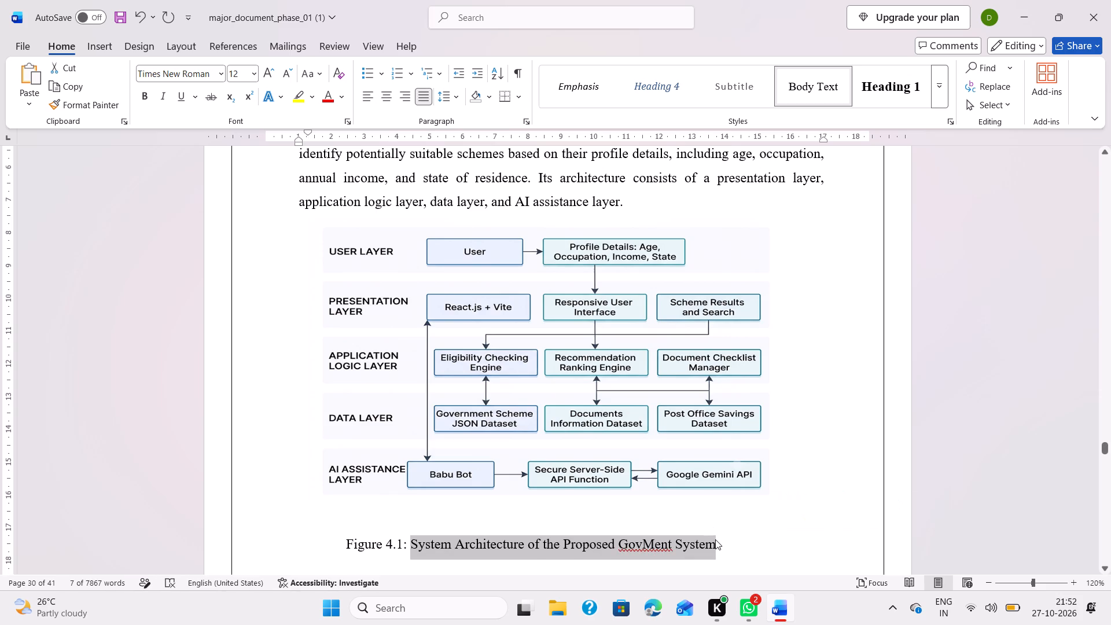
Paste "System Architecture of the Proposed GovMent System" as the Fig 4.1 figure name in the List of Figures.
{"action": "scroll", "coordinate": [697, 367], "scroll_direction": "up", "scroll_amount": 10}
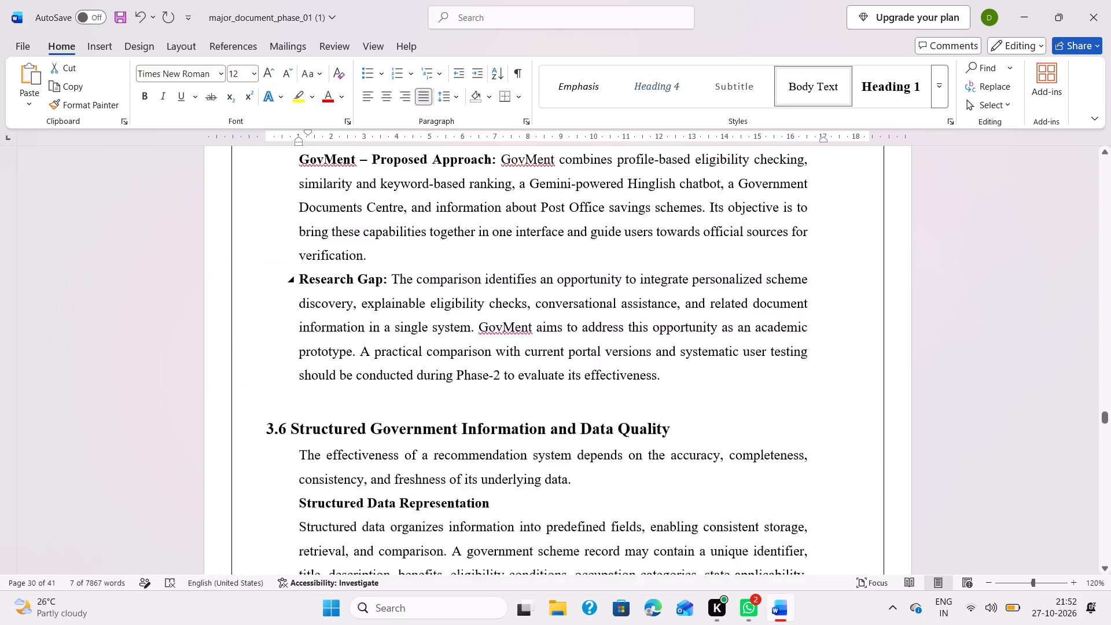
{"action": "scroll", "coordinate": [697, 367], "scroll_direction": "up", "scroll_amount": 11}
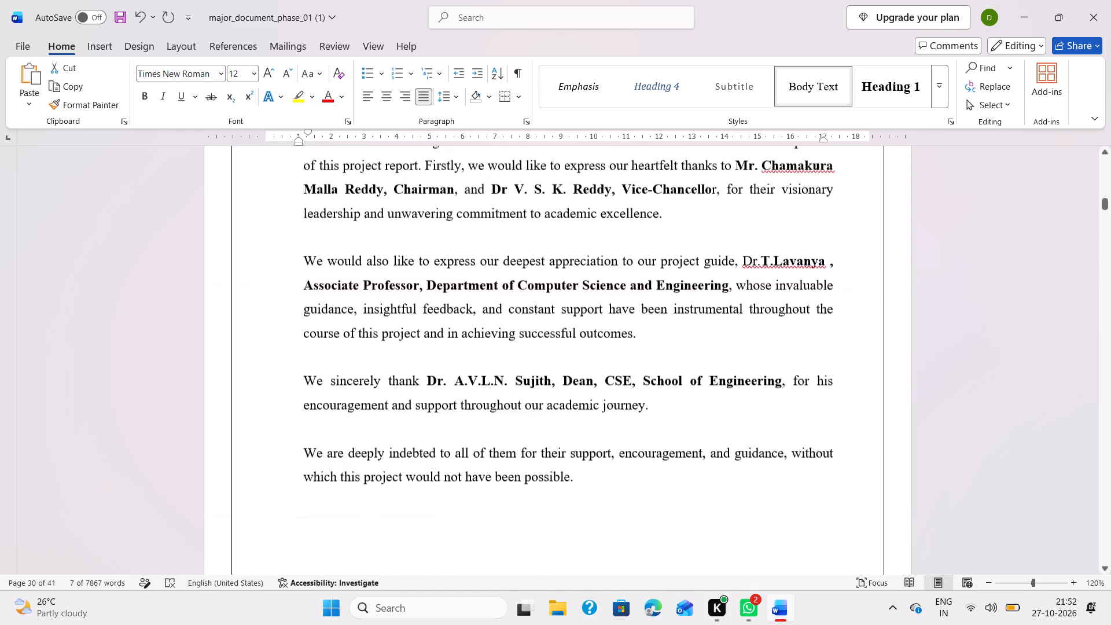
{"action": "scroll", "coordinate": [697, 367], "scroll_direction": "up", "scroll_amount": 2}
{"action": "scroll", "coordinate": [697, 367], "scroll_direction": "down", "scroll_amount": 8}
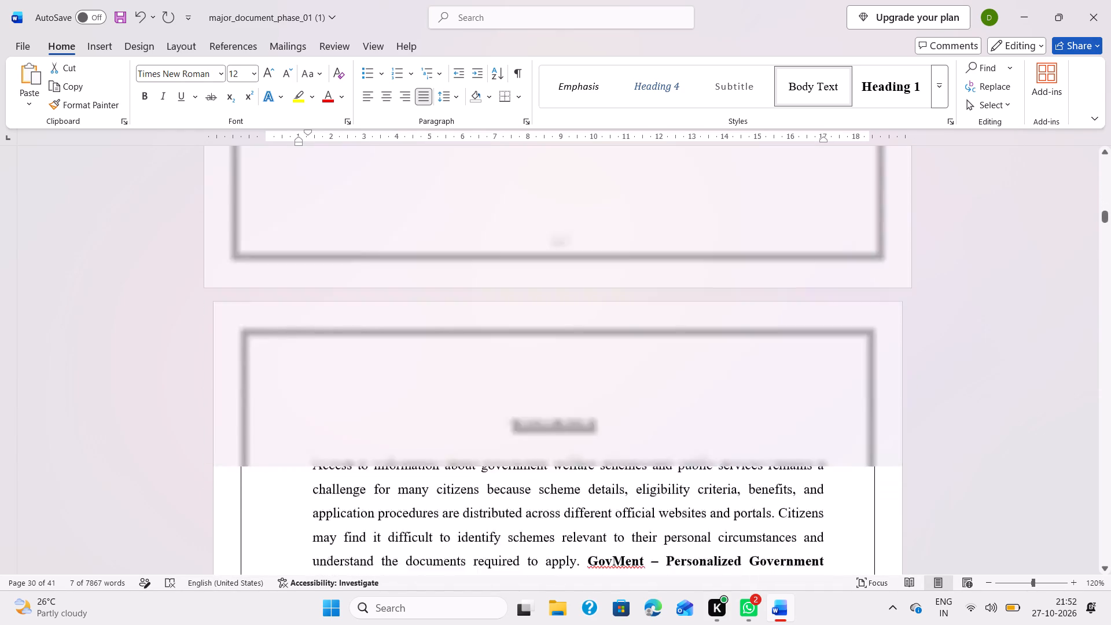
{"action": "scroll", "coordinate": [697, 367], "scroll_direction": "down", "scroll_amount": 5}
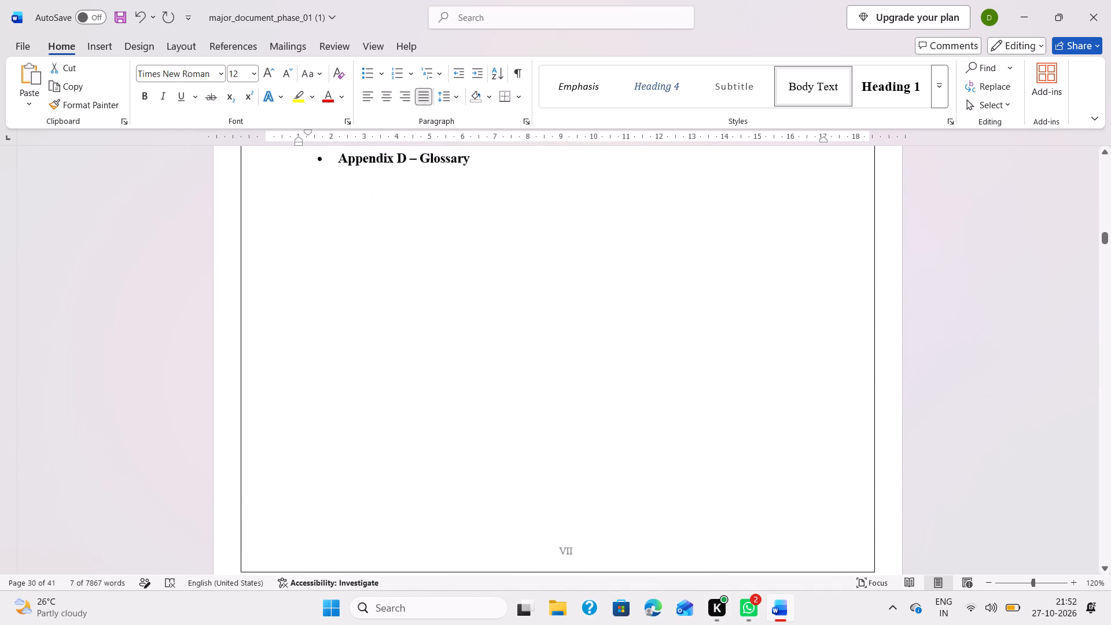
{"action": "scroll", "coordinate": [697, 367], "scroll_direction": "down", "scroll_amount": 4}
{"action": "scroll", "coordinate": [697, 367], "scroll_direction": "up", "scroll_amount": 1}
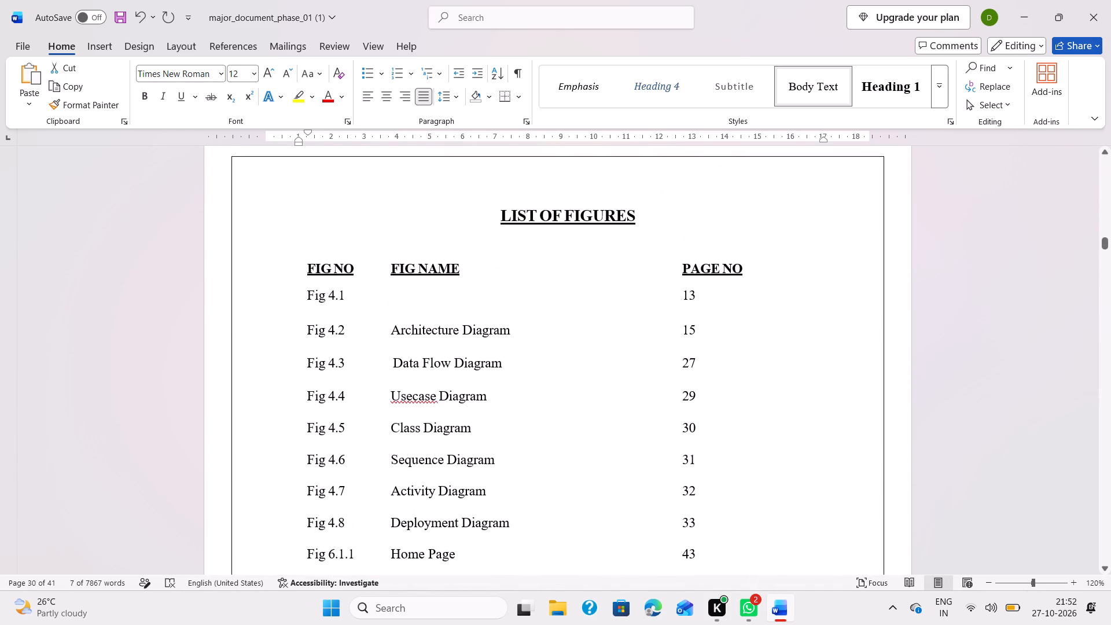
{"action": "left_click", "coordinate": [467, 303]}
{"action": "key", "text": "ctrl+v"}
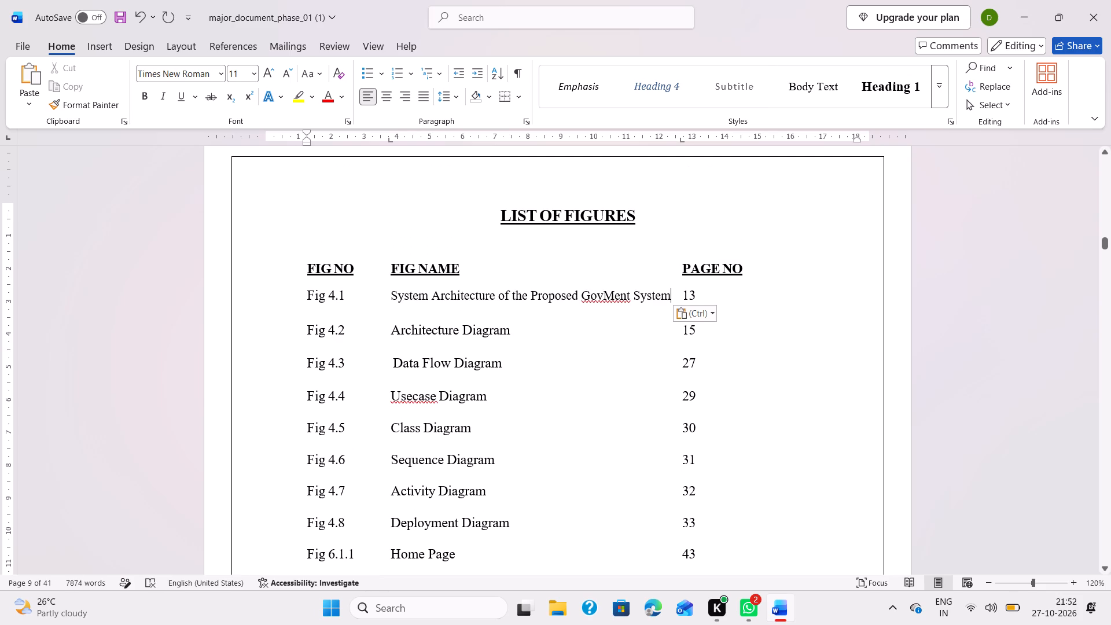
Set the Fig 4.1 page number in the List of Figures to 28.
{"action": "left_click", "coordinate": [694, 295]}
{"action": "key", "text": "BackSpace"}
{"action": "key", "text": "BackSpace"}
{"action": "type", "text": "28"}
Delete the appendix entries, down to "Appendix D – Glossary", below References in the table of contents.
{"action": "scroll", "coordinate": [735, 303], "scroll_direction": "up", "scroll_amount": 4}
{"action": "scroll", "coordinate": [692, 319], "scroll_direction": "down", "scroll_amount": 3}
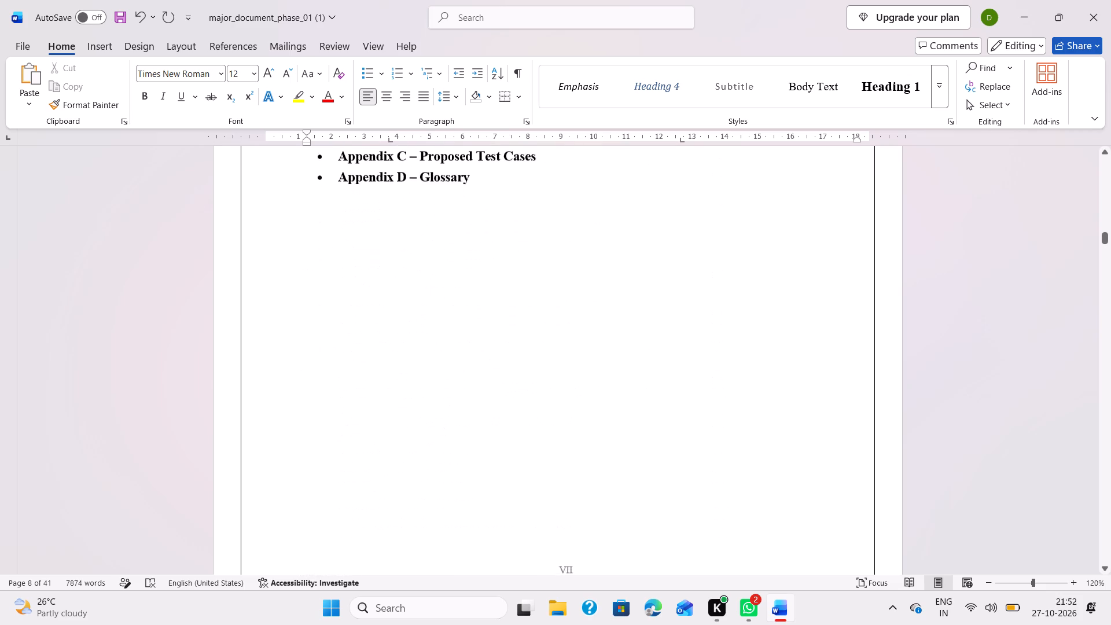
{"action": "scroll", "coordinate": [625, 299], "scroll_direction": "up", "scroll_amount": 1}
{"action": "left_click_drag", "start_coordinate": [293, 236], "coordinate": [468, 327]}
{"action": "key", "text": "BackSpace"}
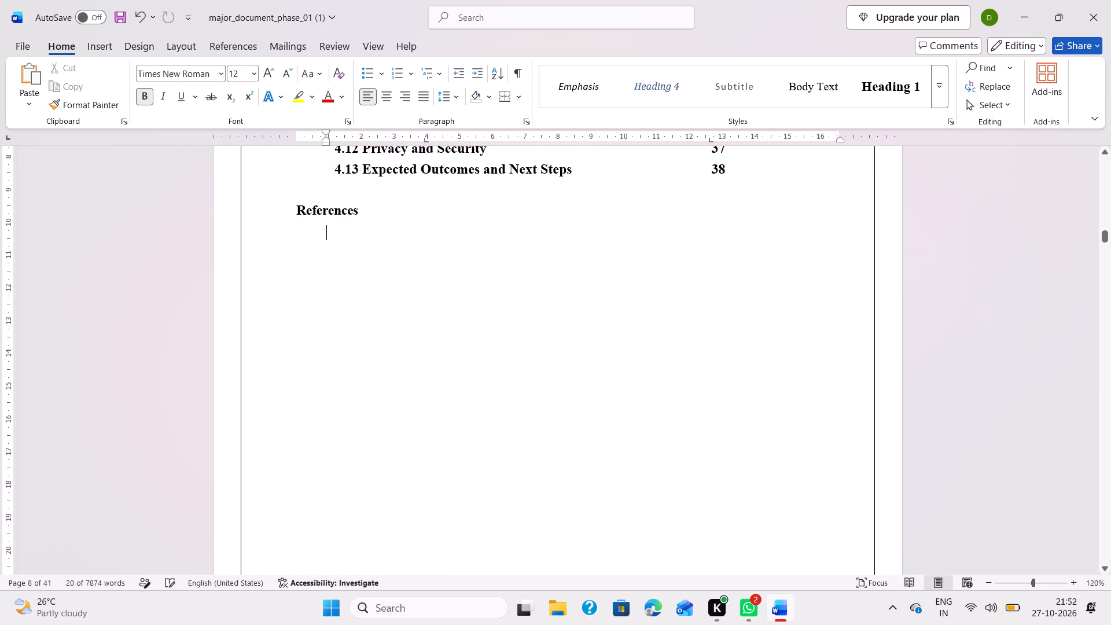
Copy the caption text "Iterative and Incremental Development Approach of GovMent" from below the Figure 4.2 diagram in Chapter 4.
{"action": "scroll", "coordinate": [468, 327], "scroll_direction": "down", "scroll_amount": 4}
{"action": "scroll", "coordinate": [468, 327], "scroll_direction": "up", "scroll_amount": 1}
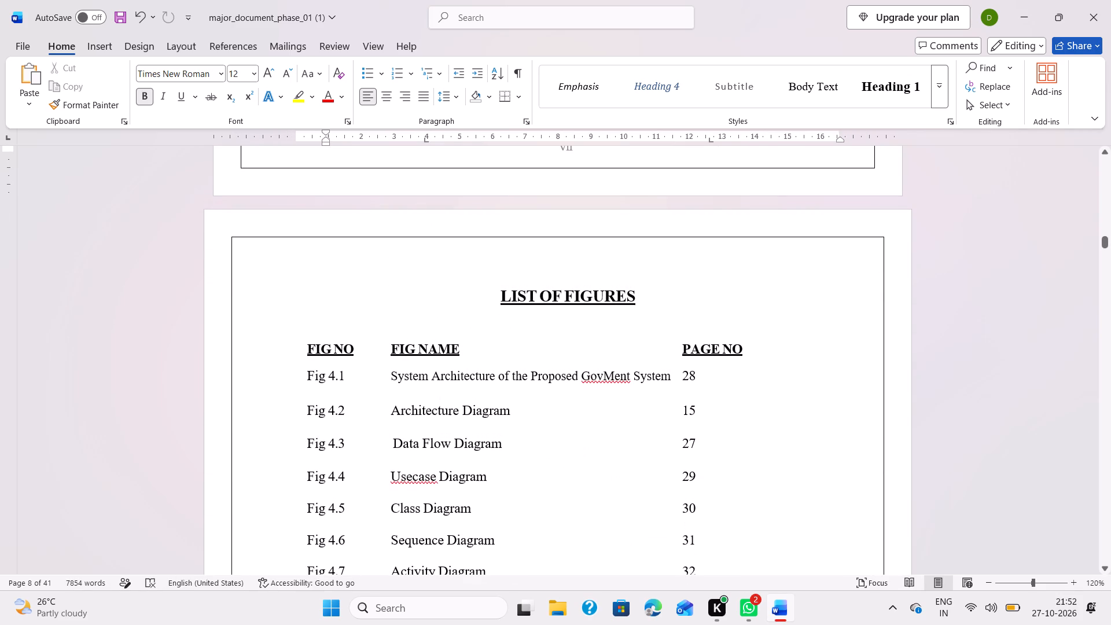
{"action": "scroll", "coordinate": [627, 398], "scroll_direction": "down", "scroll_amount": 7}
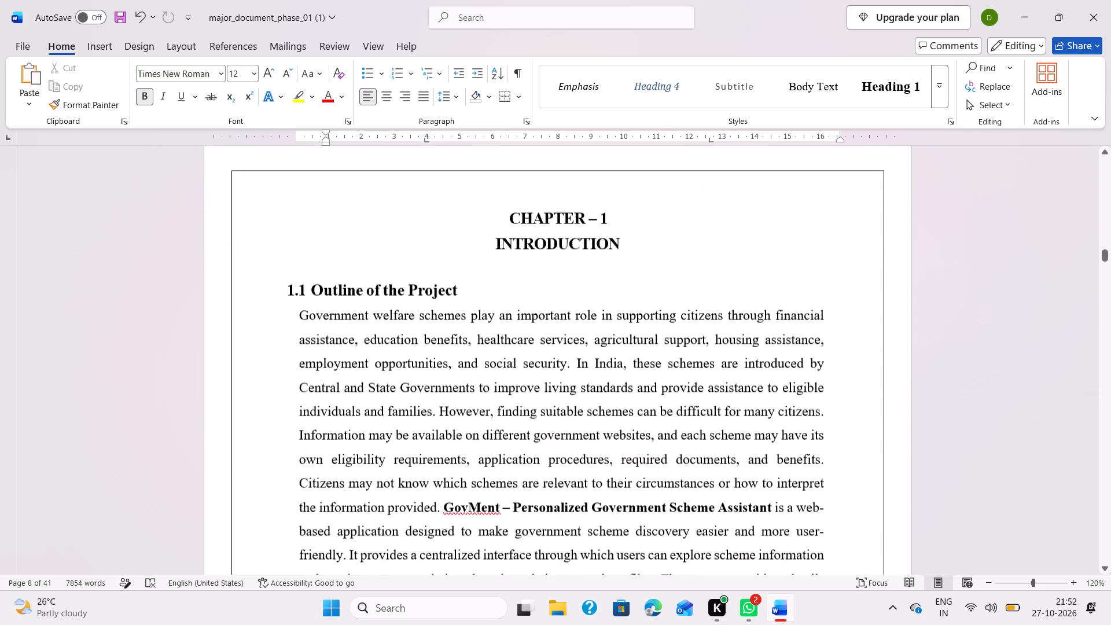
{"action": "scroll", "coordinate": [627, 398], "scroll_direction": "down", "scroll_amount": 10}
{"action": "scroll", "coordinate": [627, 398], "scroll_direction": "down", "scroll_amount": 14}
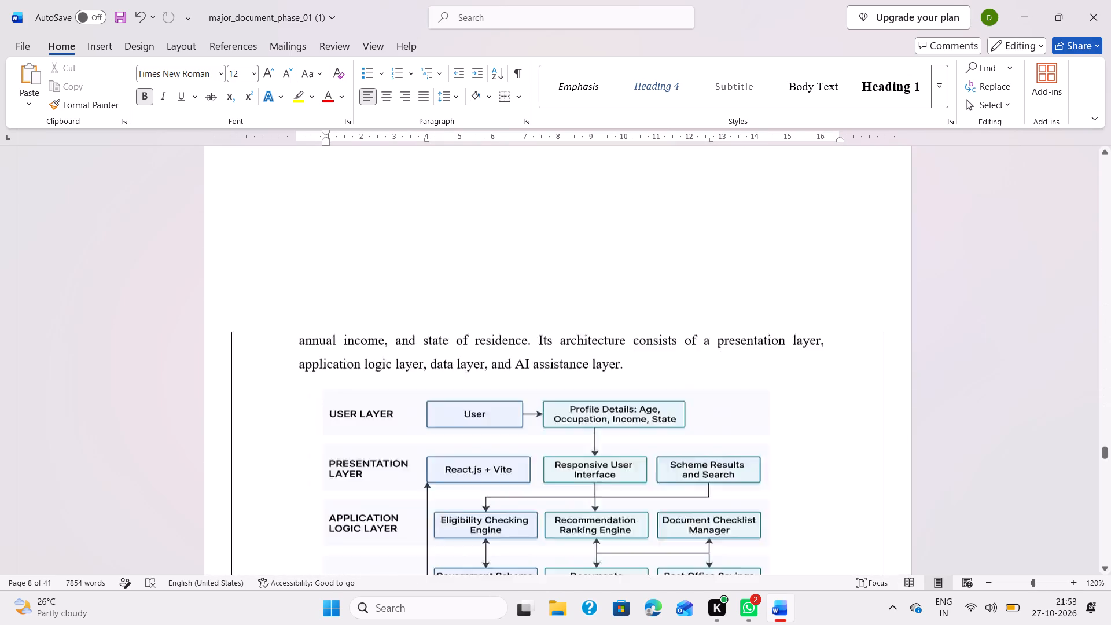
{"action": "scroll", "coordinate": [627, 398], "scroll_direction": "down", "scroll_amount": 3}
{"action": "scroll", "coordinate": [627, 398], "scroll_direction": "up", "scroll_amount": 7}
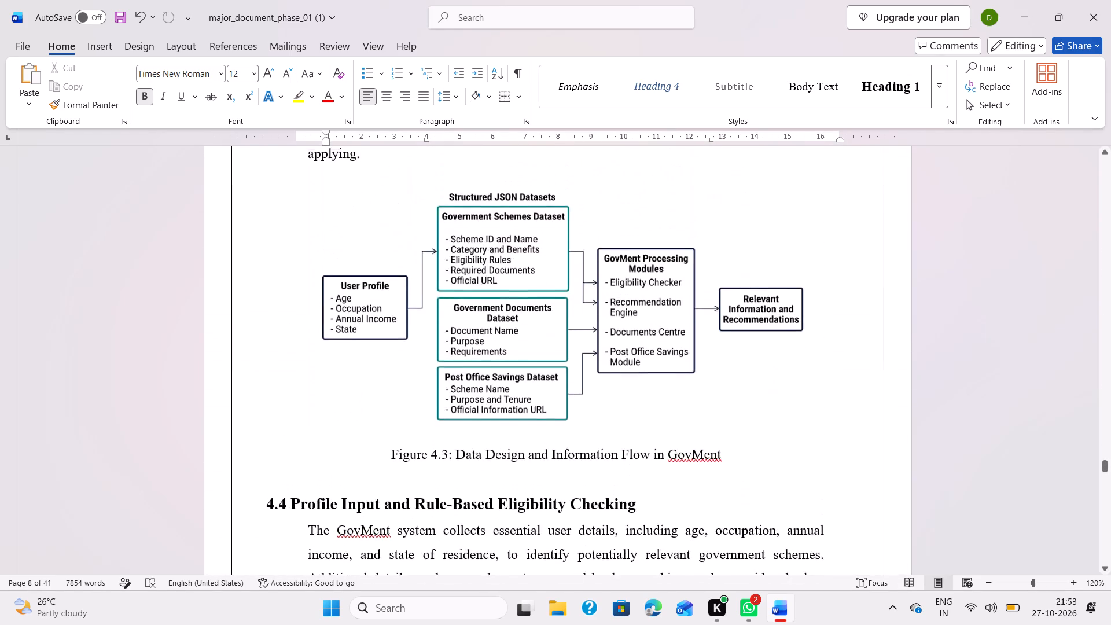
{"action": "scroll", "coordinate": [627, 398], "scroll_direction": "up", "scroll_amount": 4}
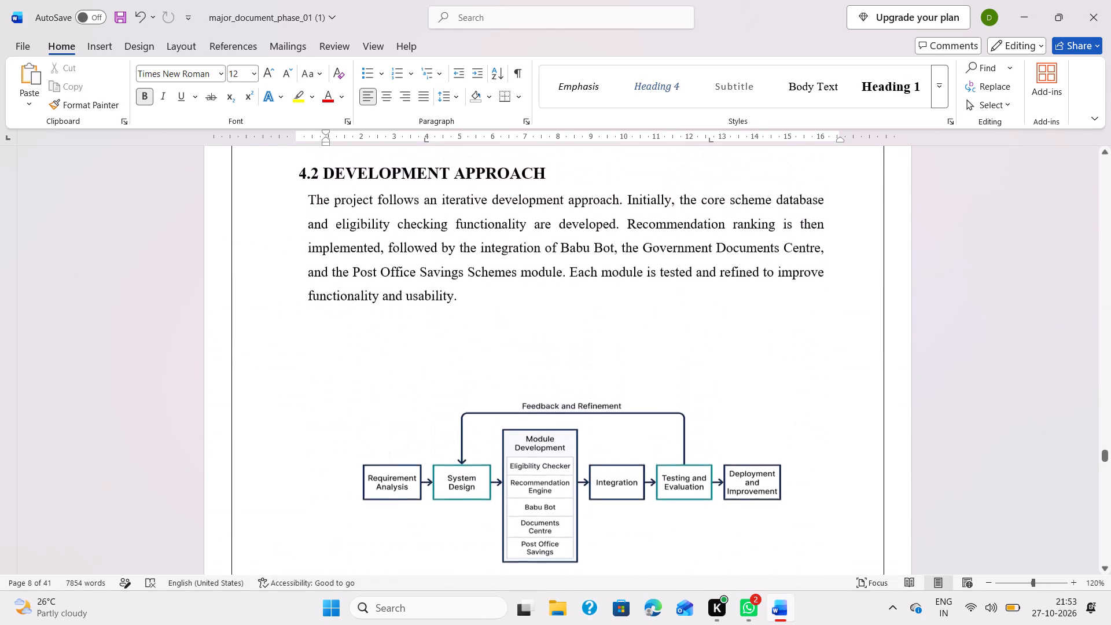
{"action": "scroll", "coordinate": [627, 398], "scroll_direction": "down", "scroll_amount": 1}
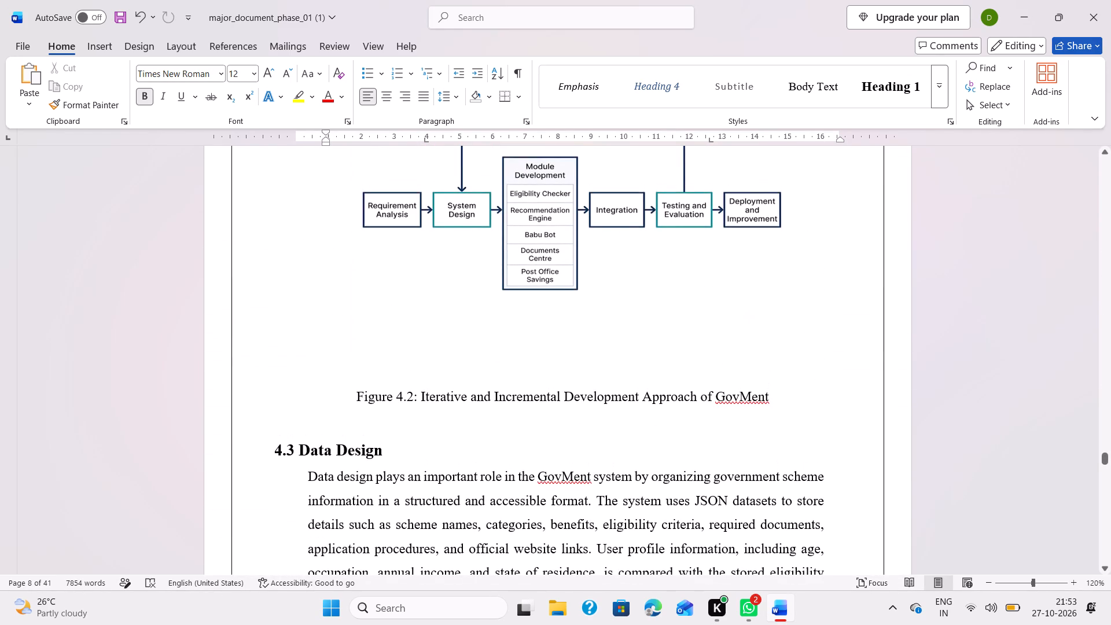
{"action": "left_click_drag", "start_coordinate": [420, 395], "coordinate": [756, 389]}
{"action": "key", "text": "ctrl+c"}
Set the footer distance from the bottom to 2 cm for the Chapter 4 section containing Figure 4.2, and return to the body text.
{"action": "scroll", "coordinate": [756, 389], "scroll_direction": "up", "scroll_amount": 9}
{"action": "scroll", "coordinate": [756, 389], "scroll_direction": "down", "scroll_amount": 6}
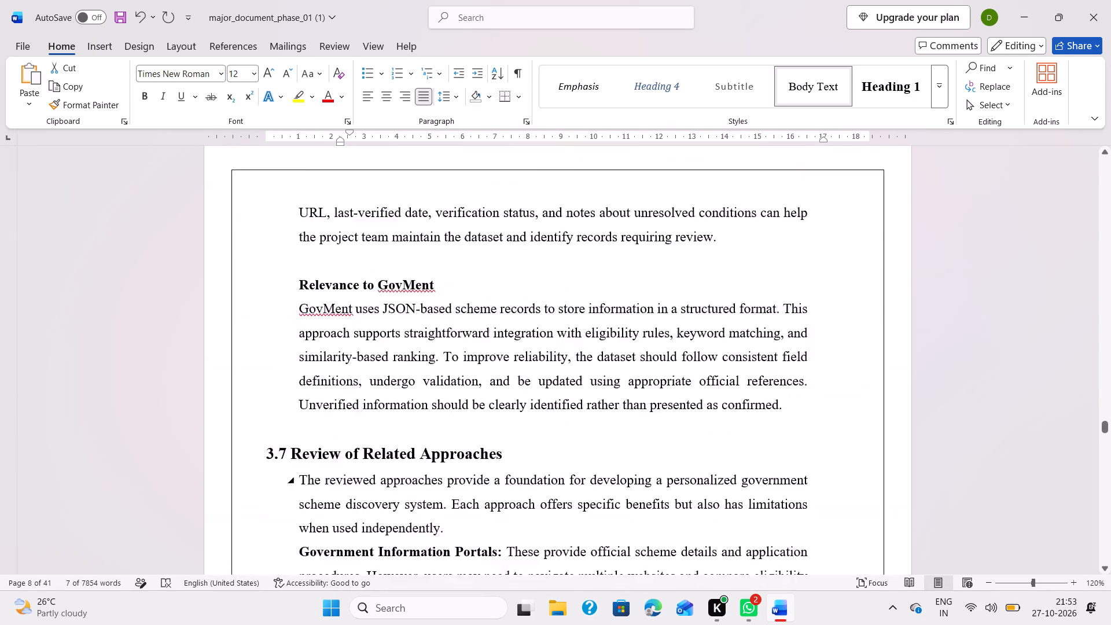
{"action": "scroll", "coordinate": [756, 389], "scroll_direction": "down", "scroll_amount": 7}
{"action": "scroll", "coordinate": [756, 389], "scroll_direction": "up", "scroll_amount": 1}
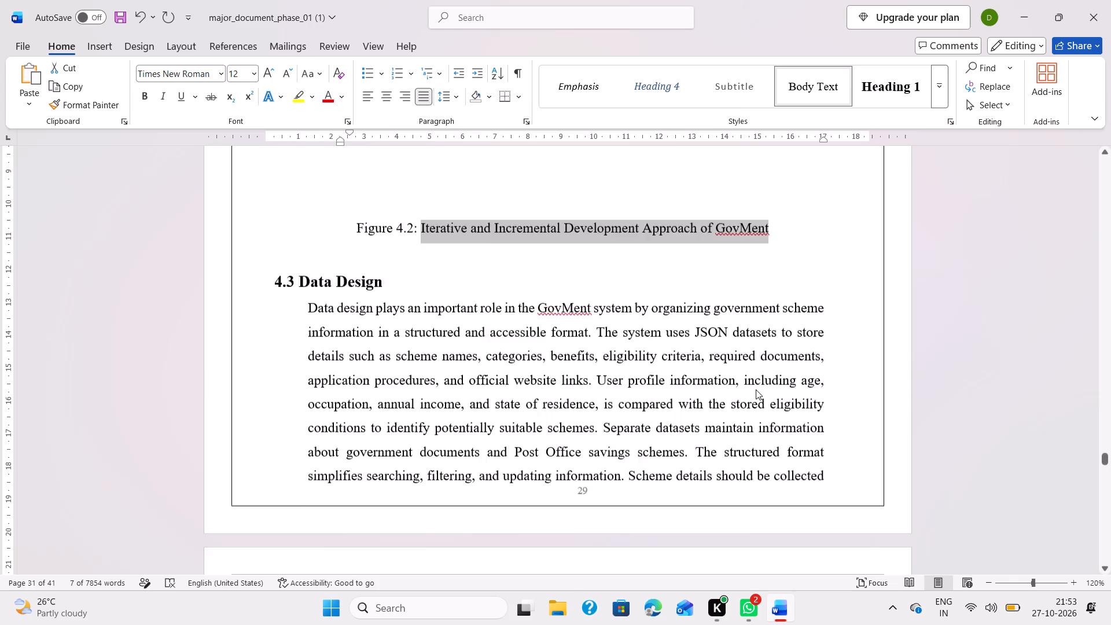
{"action": "scroll", "coordinate": [756, 389], "scroll_direction": "up", "scroll_amount": 1}
{"action": "scroll", "coordinate": [756, 389], "scroll_direction": "down", "scroll_amount": 1}
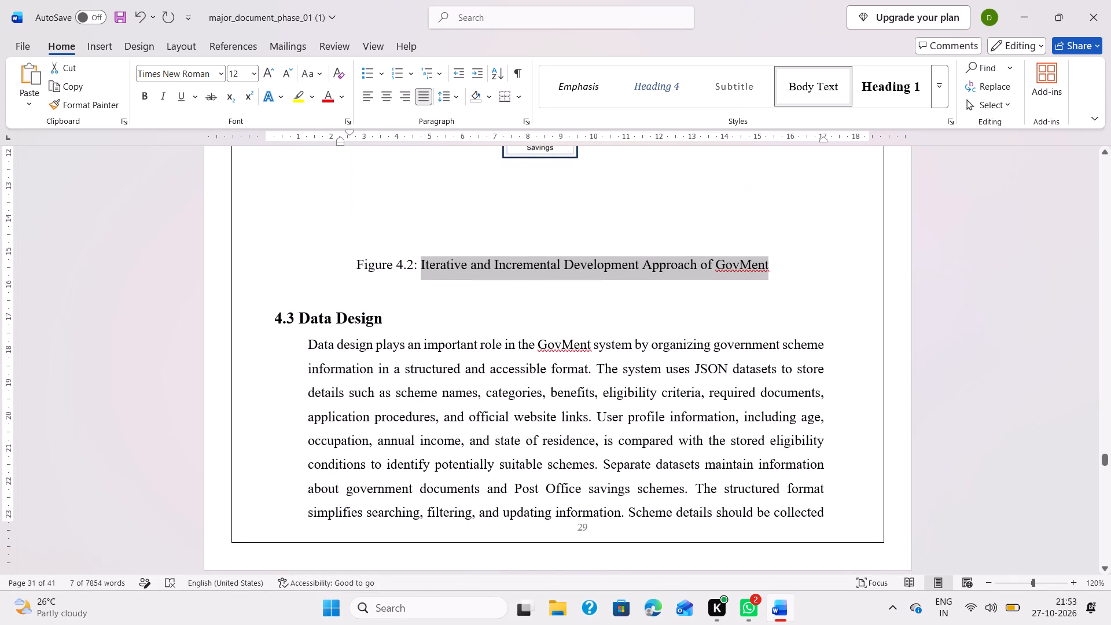
{"action": "double_click", "coordinate": [627, 531]}
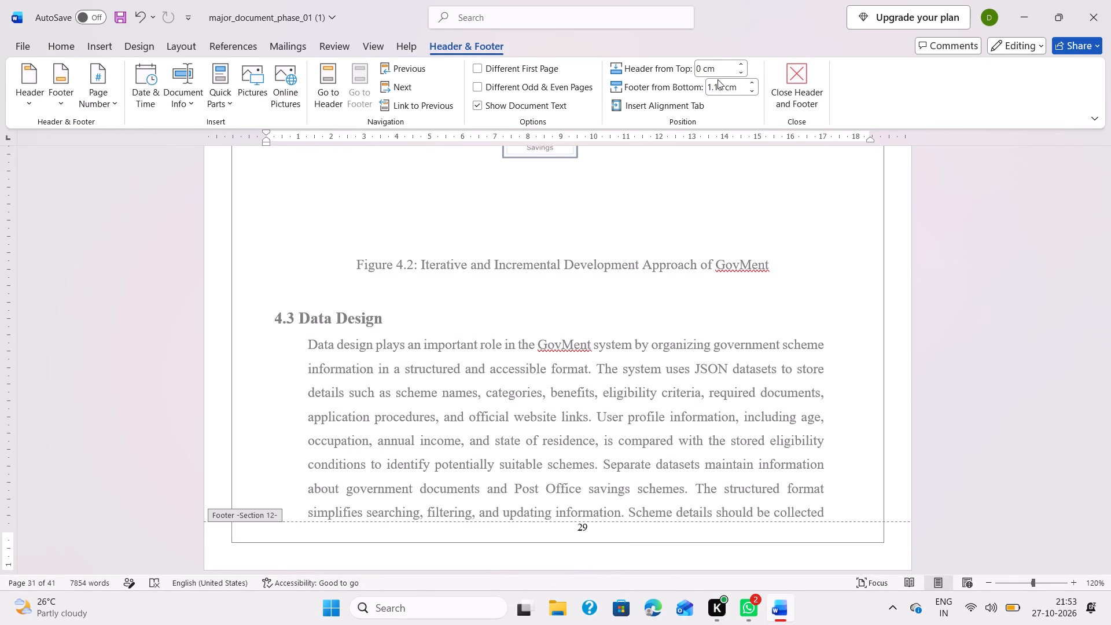
{"action": "left_click", "coordinate": [718, 84]}
{"action": "key", "text": "2"}
{"action": "key", "text": "Return"}
{"action": "left_click", "coordinate": [665, 329]}
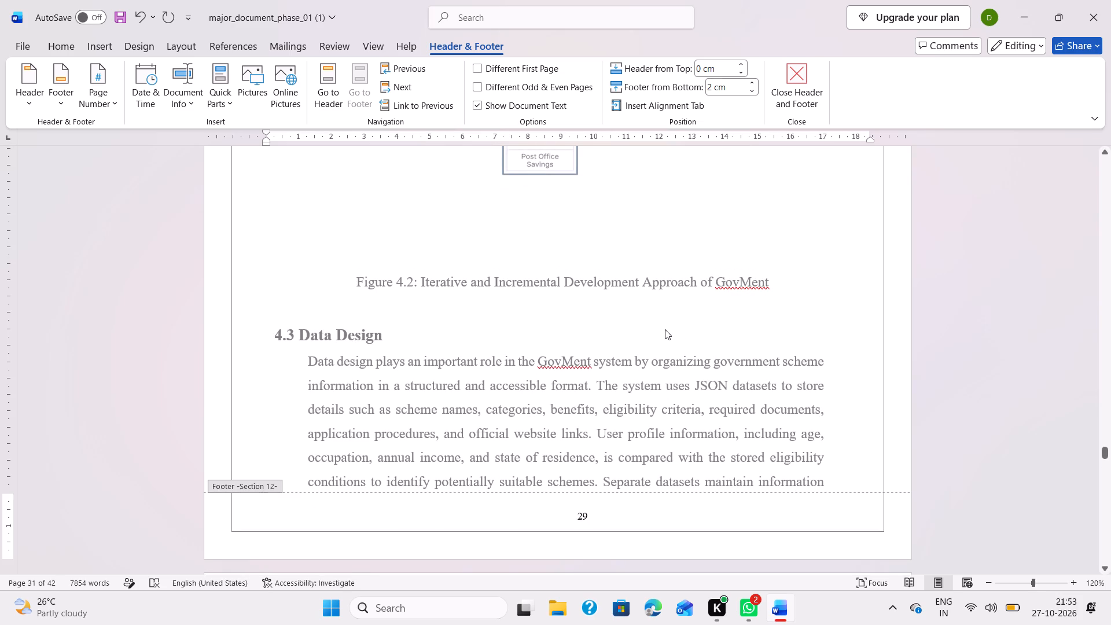
{"action": "double_click", "coordinate": [665, 329]}
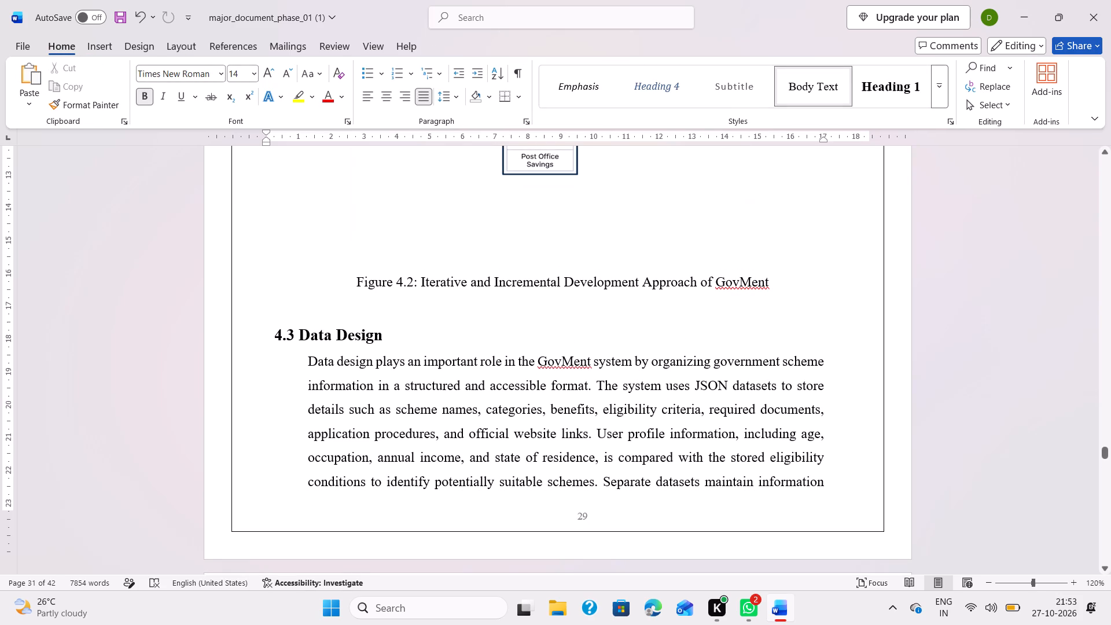
Delete the blank lines above the CHAPTER-2 Feasibility Study heading so it starts at the top of its page.
{"action": "scroll", "coordinate": [652, 312], "scroll_direction": "up", "scroll_amount": 4}
{"action": "scroll", "coordinate": [652, 312], "scroll_direction": "down", "scroll_amount": 6}
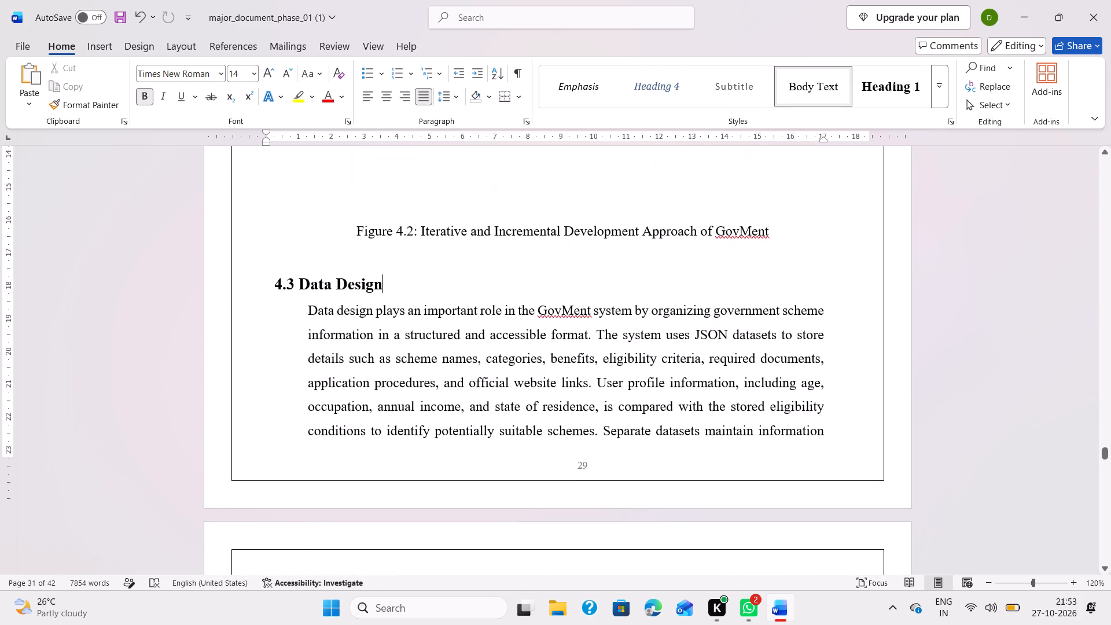
{"action": "scroll", "coordinate": [652, 312], "scroll_direction": "up", "scroll_amount": 4}
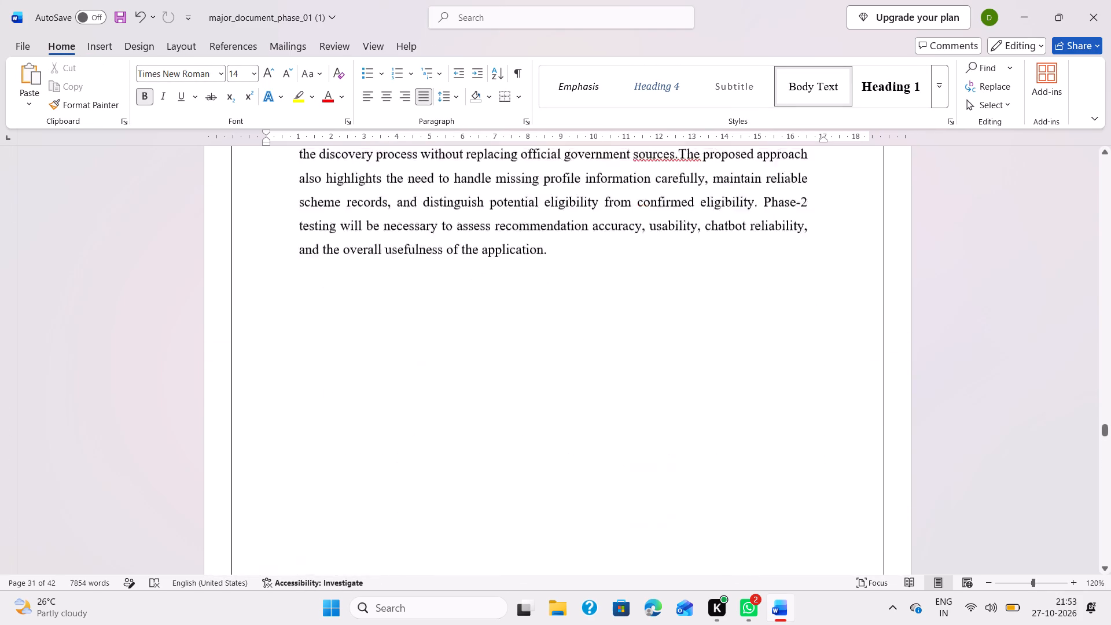
{"action": "scroll", "coordinate": [652, 312], "scroll_direction": "up", "scroll_amount": 8}
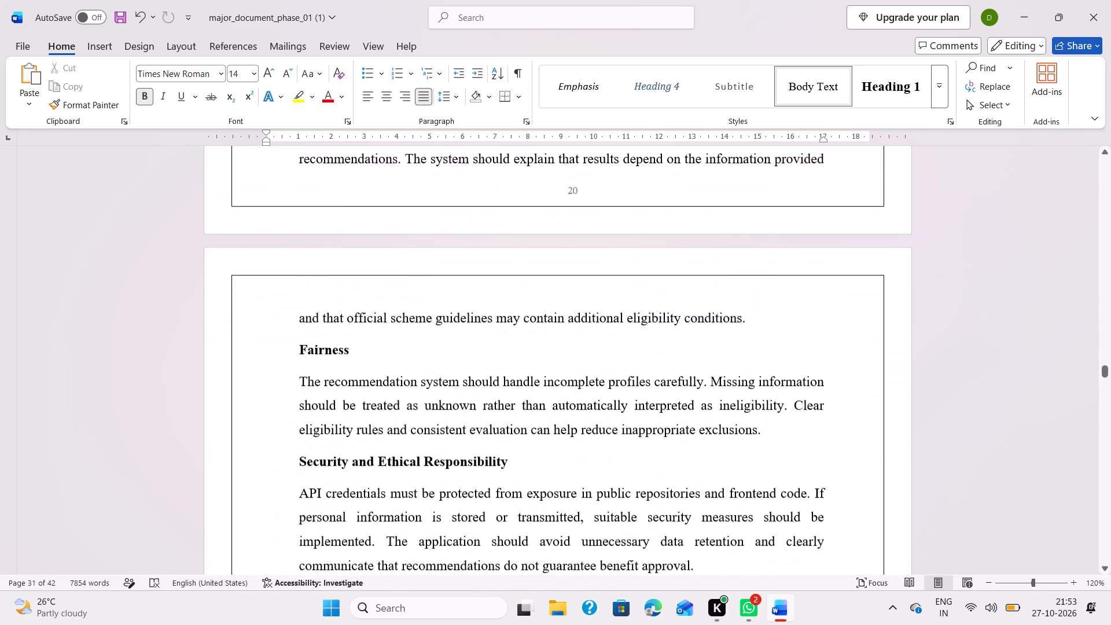
{"action": "scroll", "coordinate": [652, 312], "scroll_direction": "up", "scroll_amount": 6}
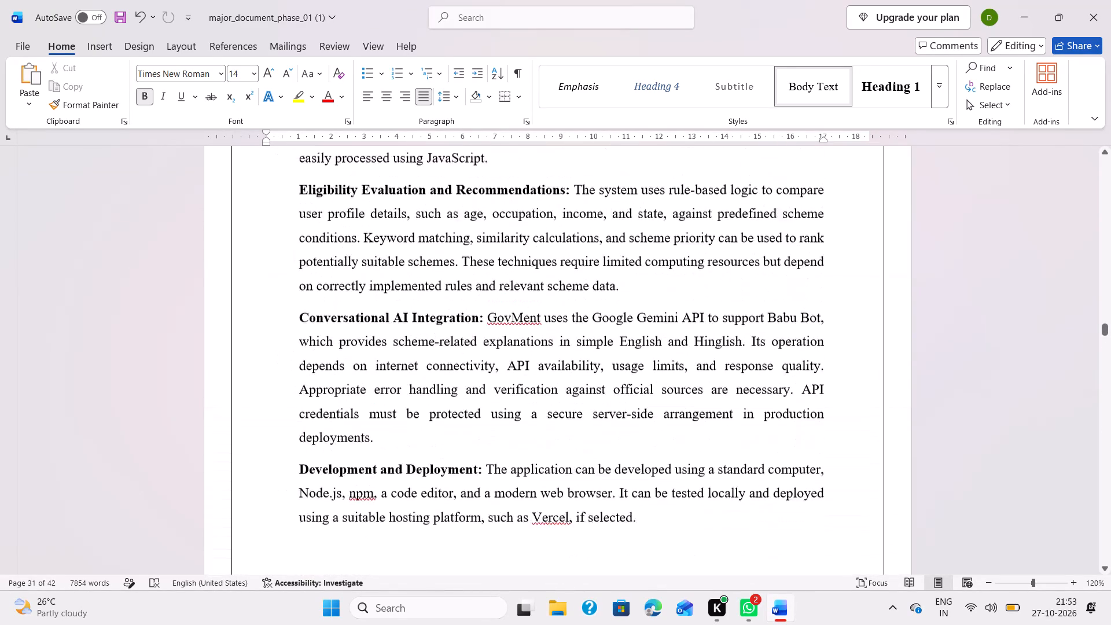
{"action": "scroll", "coordinate": [652, 312], "scroll_direction": "up", "scroll_amount": 1}
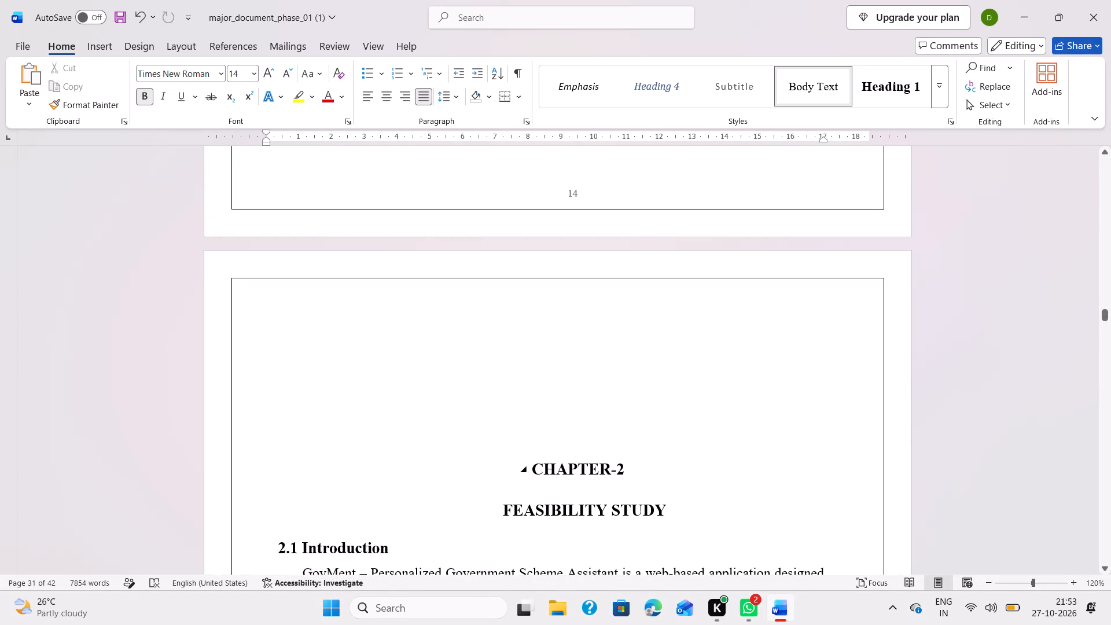
{"action": "left_click", "coordinate": [542, 447]}
{"action": "key", "text": "BackSpace"}
{"action": "key", "text": "BackSpace"}
{"action": "key", "text": "BackSpace"}
{"action": "key", "text": "BackSpace"}
{"action": "key", "text": "BackSpace"}
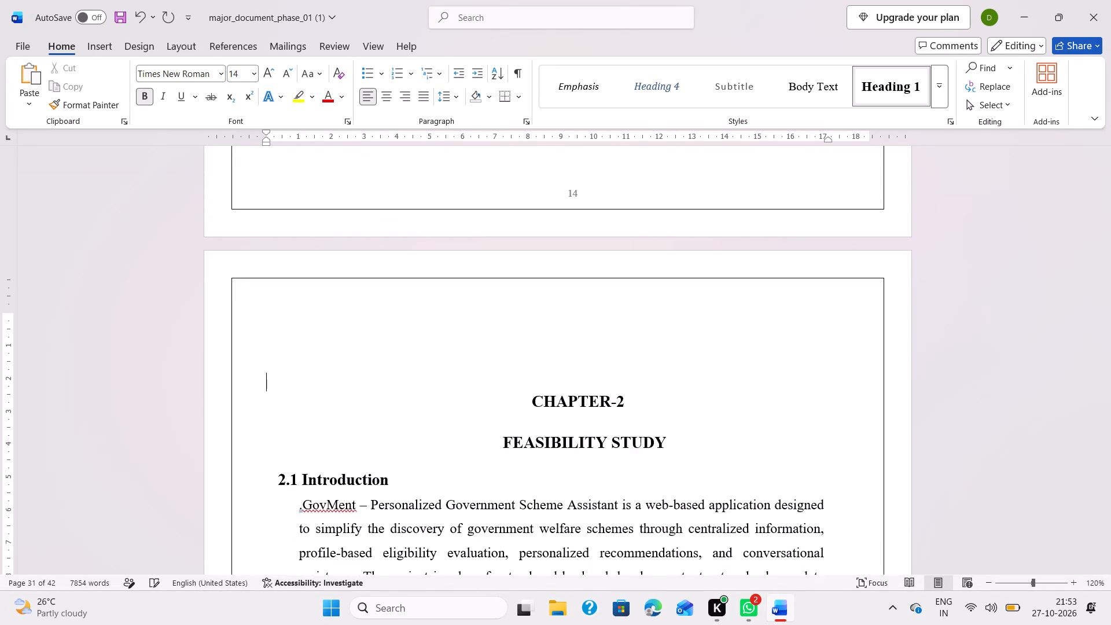
{"action": "key", "text": "BackSpace"}
{"action": "key", "text": "BackSpace"}
{"action": "key", "text": "BackSpace"}
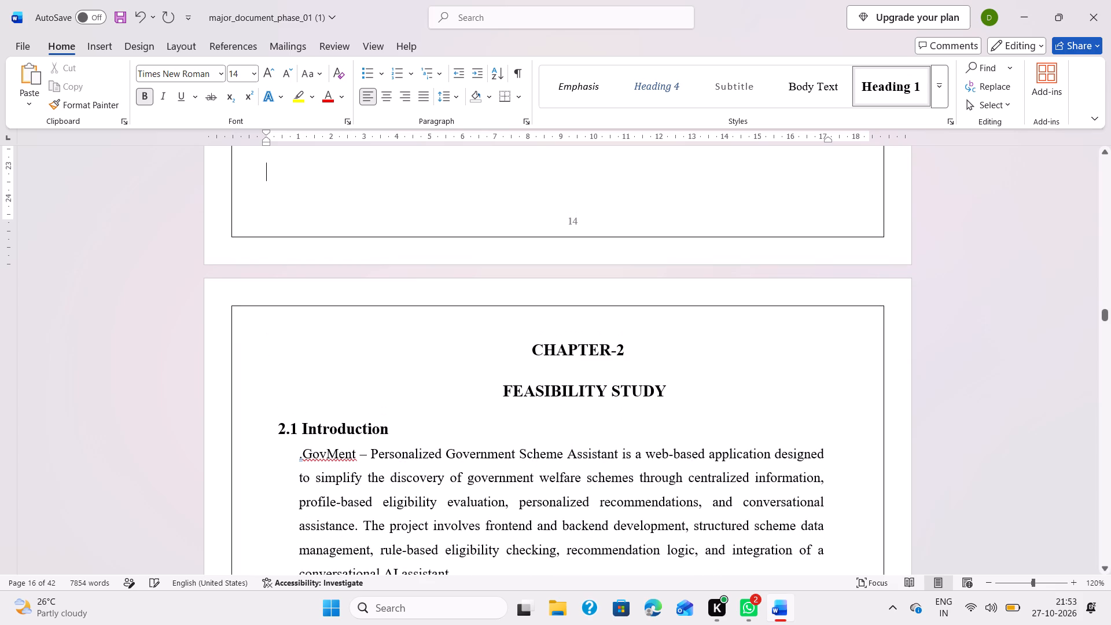
Replace the Fig 4.2 figure name in the List of Figures with the copied "Iterative and Incremental Development Approach of GovMent".
{"action": "scroll", "coordinate": [651, 505], "scroll_direction": "up", "scroll_amount": 2}
{"action": "scroll", "coordinate": [680, 388], "scroll_direction": "up", "scroll_amount": 3}
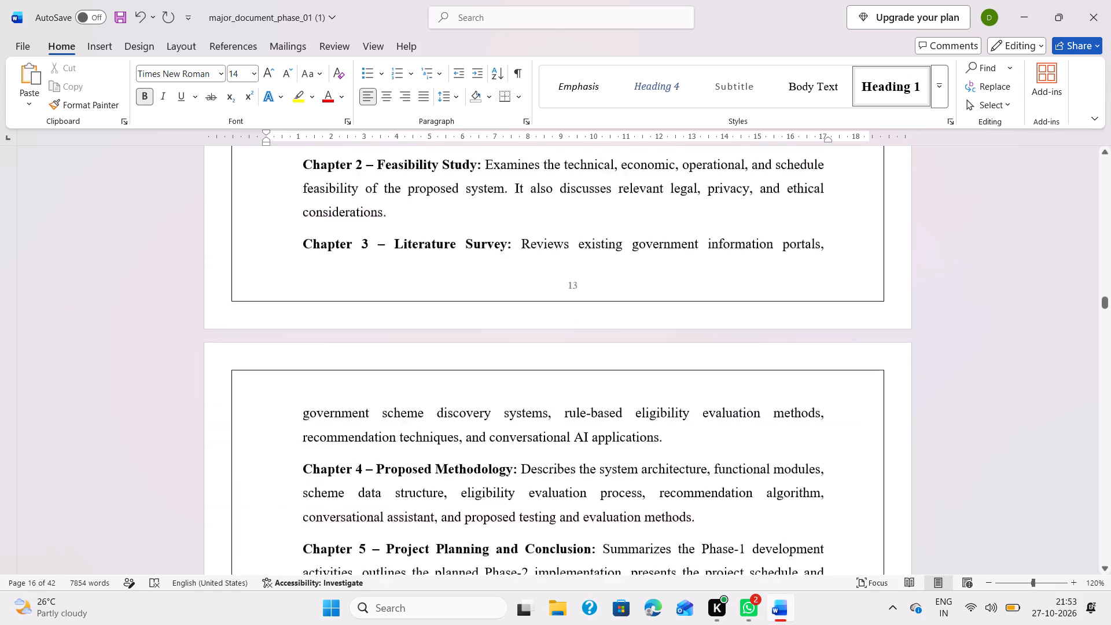
{"action": "scroll", "coordinate": [609, 367], "scroll_direction": "up", "scroll_amount": 3}
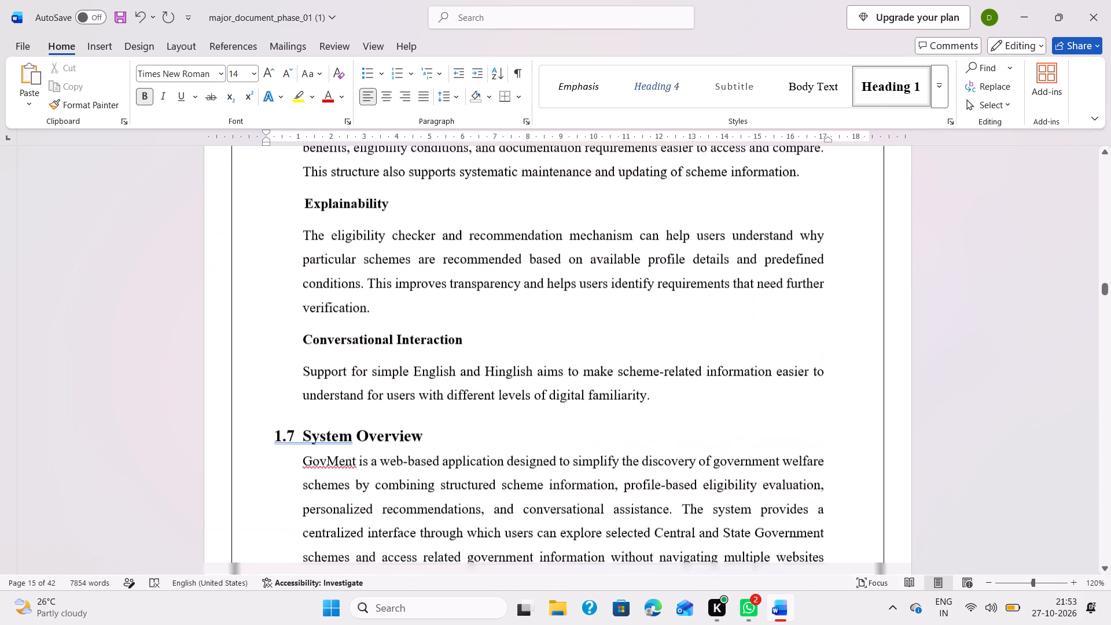
{"action": "scroll", "coordinate": [609, 367], "scroll_direction": "up", "scroll_amount": 11}
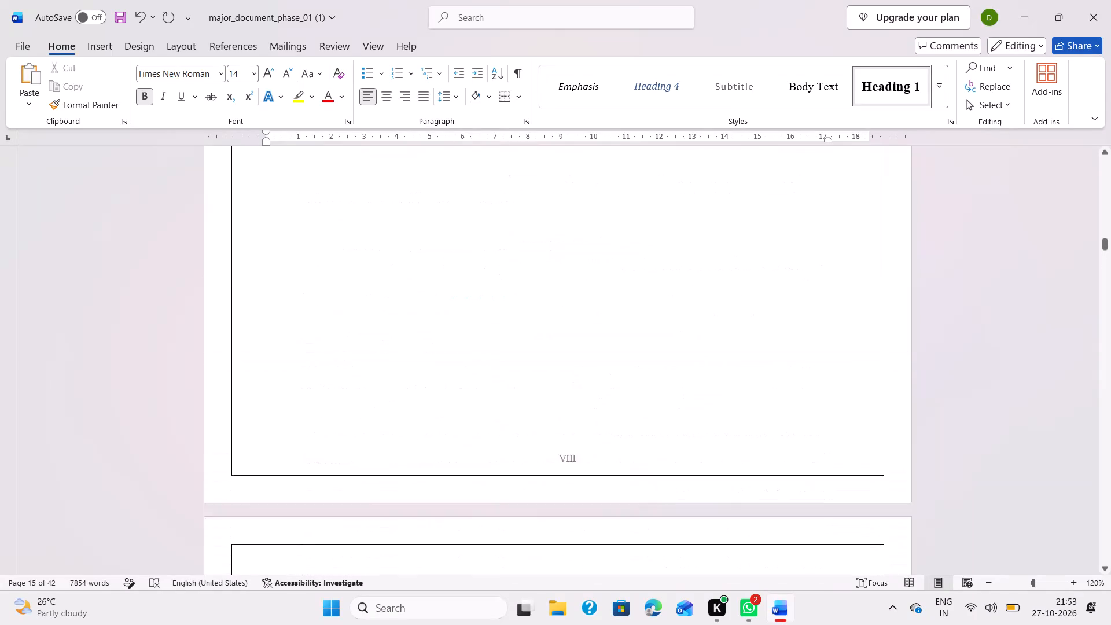
{"action": "scroll", "coordinate": [609, 367], "scroll_direction": "up", "scroll_amount": 4}
{"action": "scroll", "coordinate": [609, 367], "scroll_direction": "down", "scroll_amount": 5}
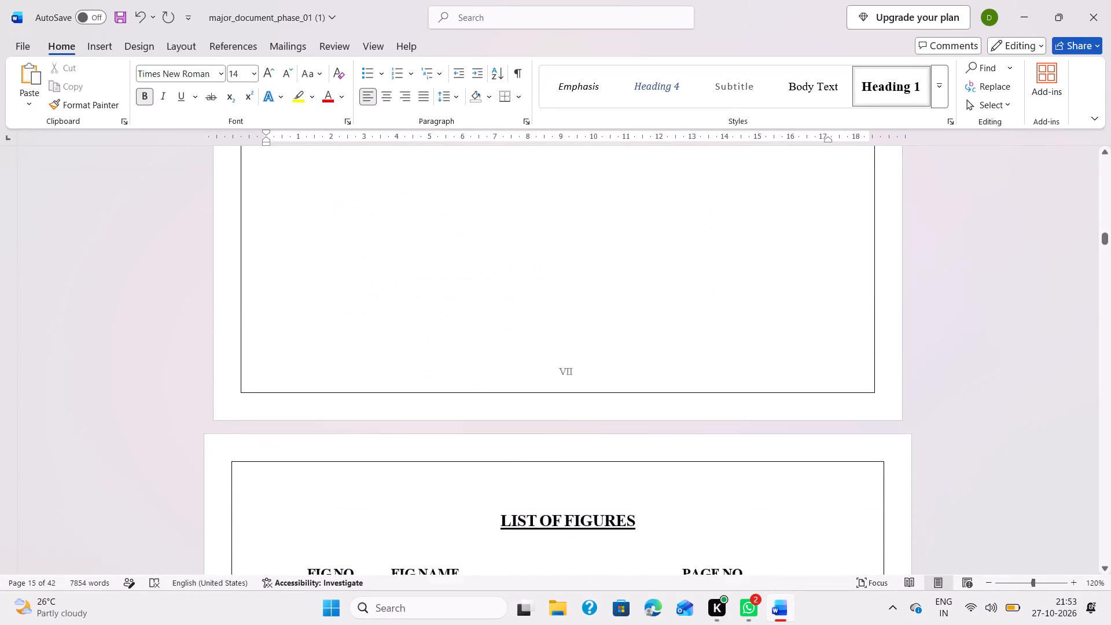
{"action": "scroll", "coordinate": [609, 367], "scroll_direction": "down", "scroll_amount": 1}
{"action": "left_click_drag", "start_coordinate": [518, 337], "coordinate": [463, 340]}
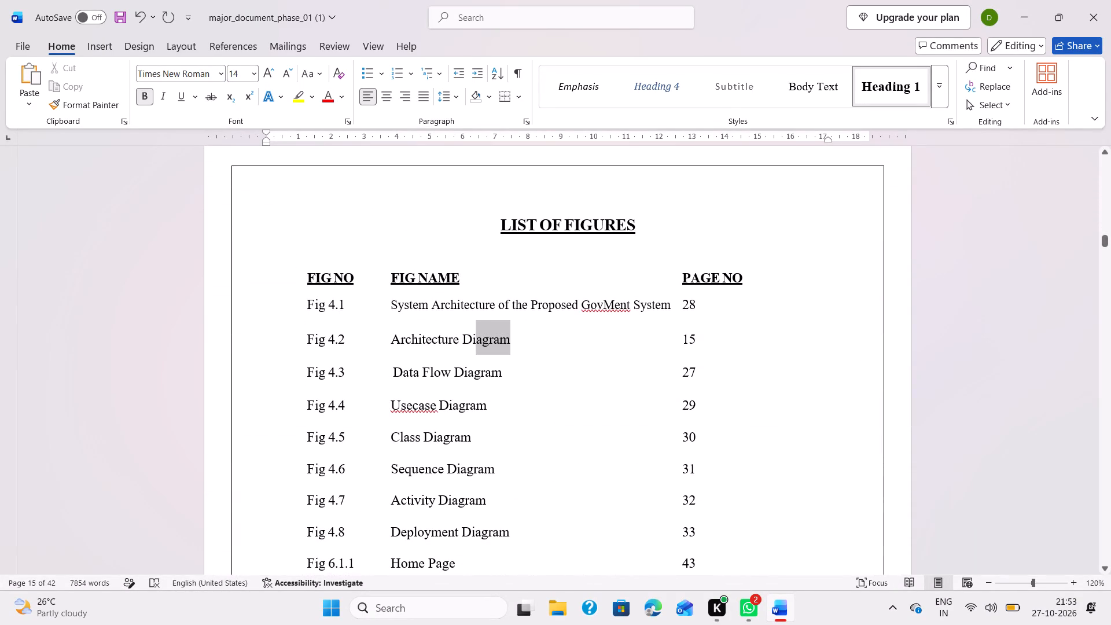
{"action": "left_click_drag", "start_coordinate": [463, 340], "coordinate": [398, 336]}
{"action": "key", "text": "ctrl+v"}
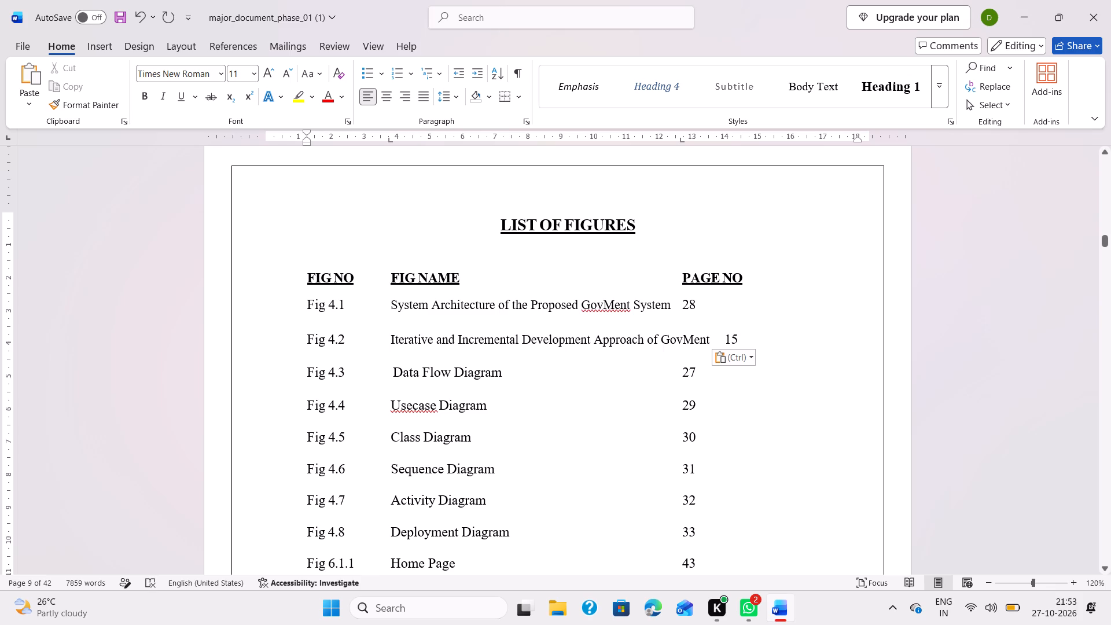
Shift the PAGE NO heading in the List of Figures further right with six spaces.
{"action": "left_click", "coordinate": [682, 300]}
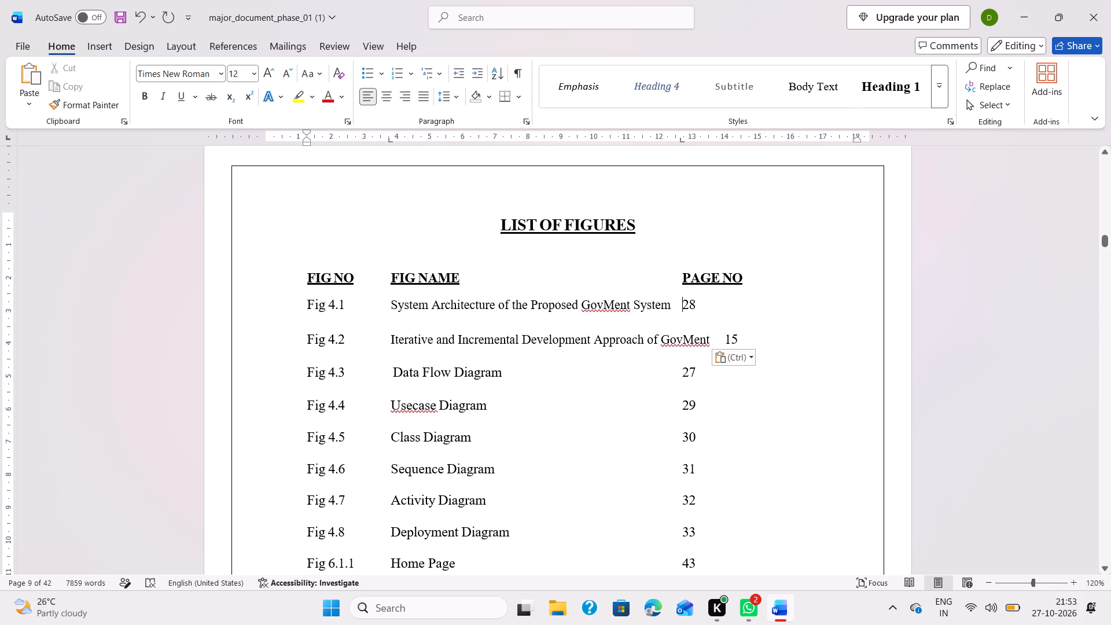
{"action": "left_click", "coordinate": [487, 260]}
{"action": "left_click", "coordinate": [675, 281]}
{"action": "key", "text": "space"}
{"action": "key", "text": "space"}
{"action": "key", "text": "space"}
{"action": "key", "text": "space"}
{"action": "key", "text": "space"}
{"action": "key", "text": "space"}
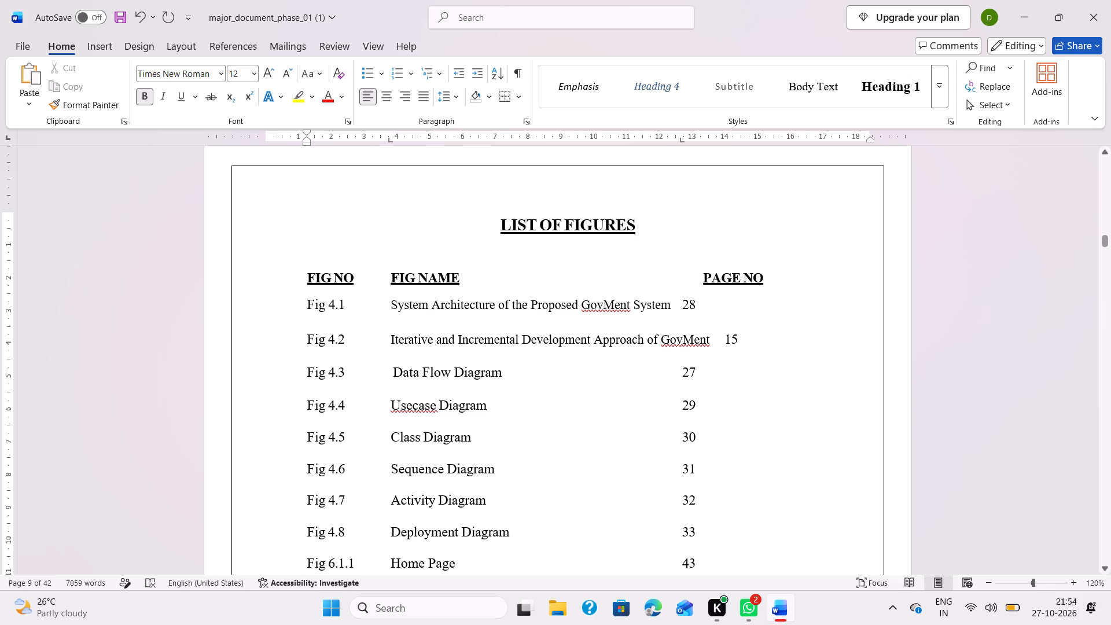
Shift the Fig 4.1 page number right with spaces, aligning it under PAGE NO with the Fig 4.2 page number.
{"action": "left_click", "coordinate": [684, 303]}
{"action": "key", "text": "space"}
{"action": "key", "text": "space"}
{"action": "key", "text": "space"}
{"action": "key", "text": "space"}
{"action": "key", "text": "space"}
{"action": "key", "text": "space"}
{"action": "key", "text": "space"}
{"action": "key", "text": "space"}
{"action": "key", "text": "space"}
{"action": "key", "text": "space"}
{"action": "key", "text": "space"}
{"action": "key", "text": "space"}
Copy the caption text "Data Design and Information Flow in GovMent" from Figure 4.3 in Chapter 4.
{"action": "left_click", "coordinate": [680, 369]}
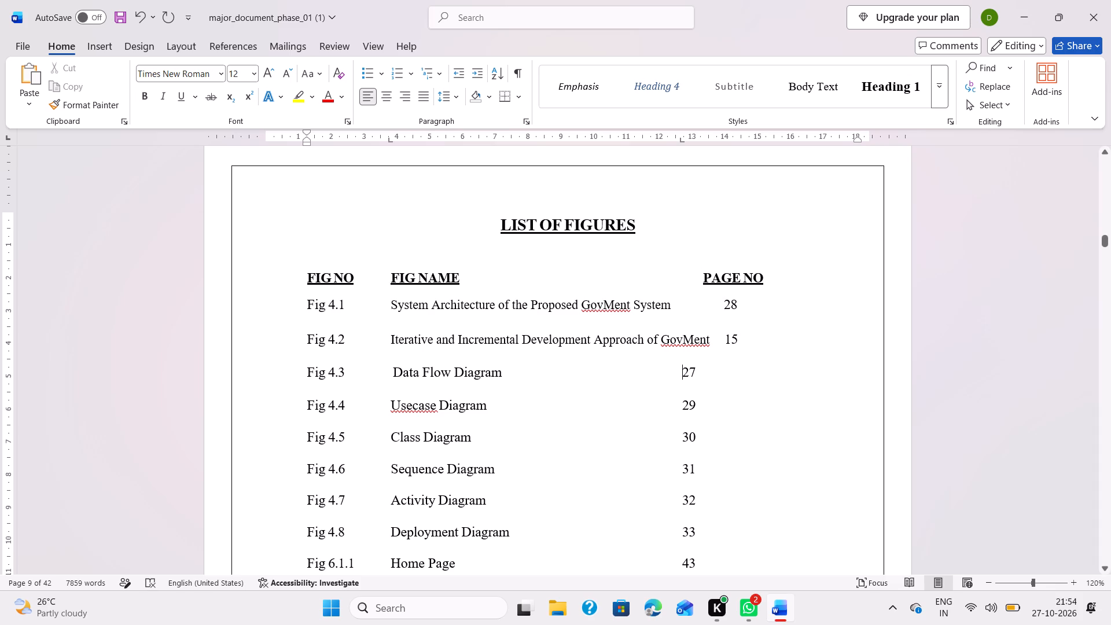
{"action": "scroll", "coordinate": [785, 435], "scroll_direction": "down", "scroll_amount": 7}
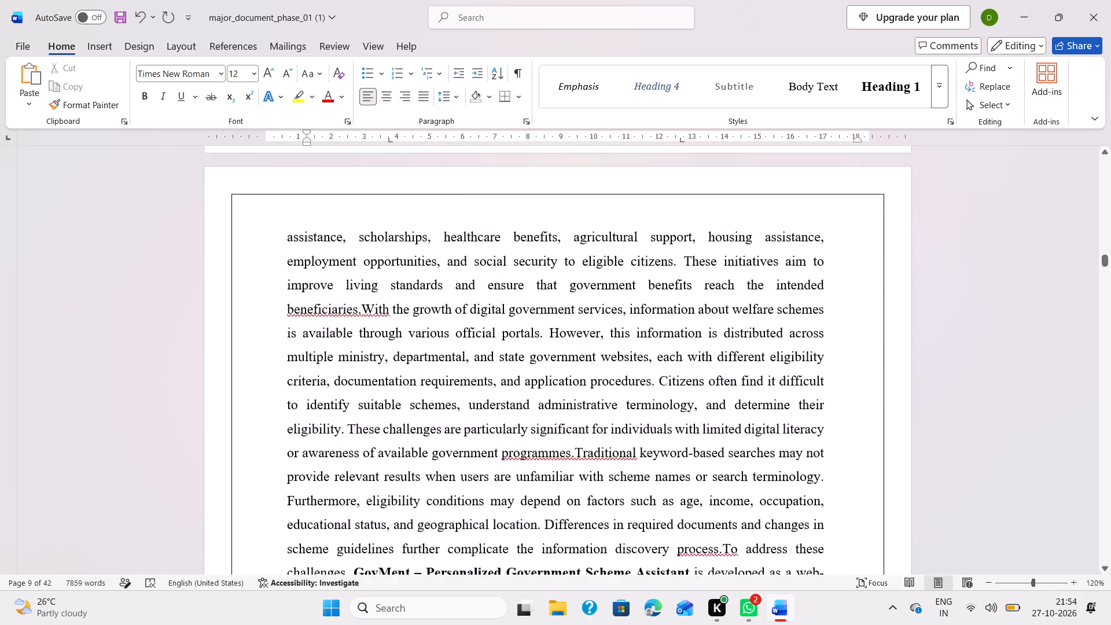
{"action": "scroll", "coordinate": [785, 435], "scroll_direction": "down", "scroll_amount": 12}
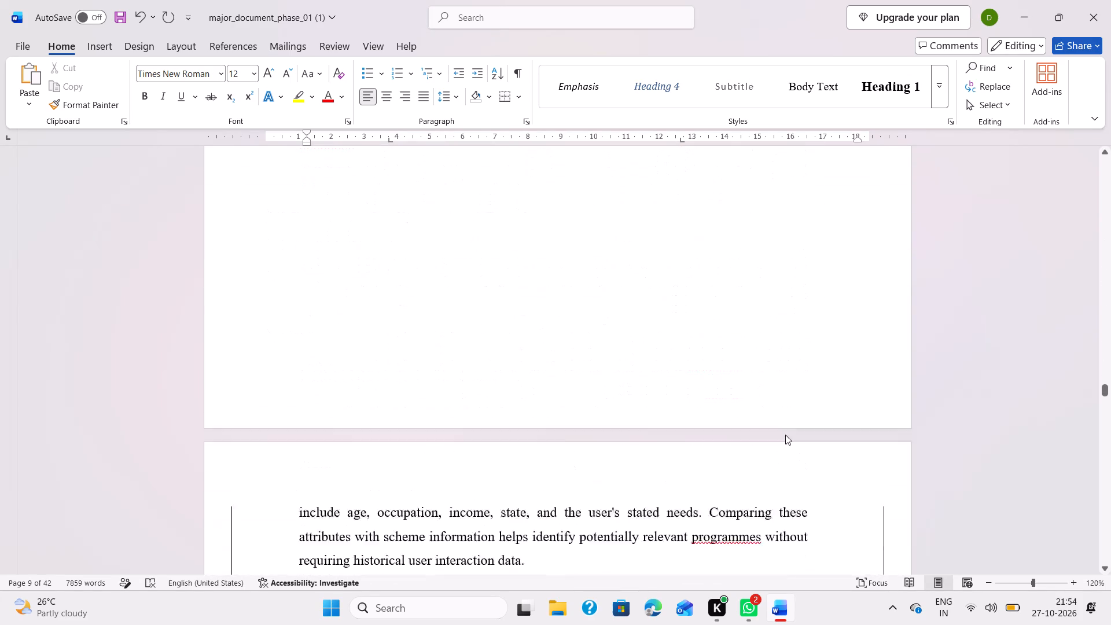
{"action": "scroll", "coordinate": [785, 435], "scroll_direction": "down", "scroll_amount": 3}
{"action": "scroll", "coordinate": [785, 435], "scroll_direction": "up", "scroll_amount": 4}
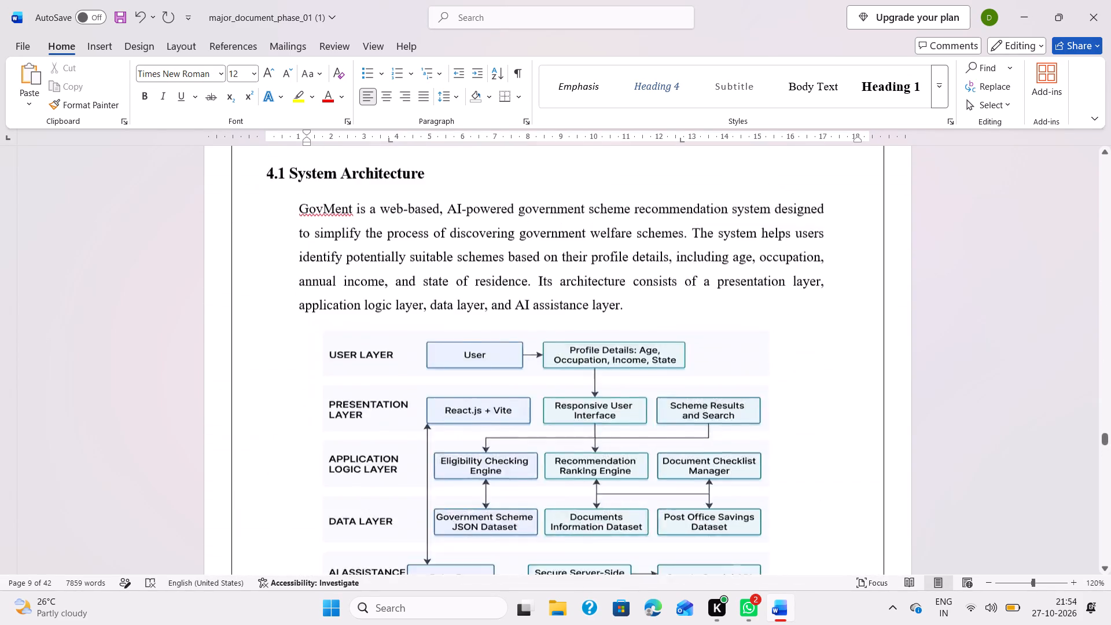
{"action": "scroll", "coordinate": [785, 435], "scroll_direction": "up", "scroll_amount": 1}
{"action": "scroll", "coordinate": [785, 435], "scroll_direction": "down", "scroll_amount": 4}
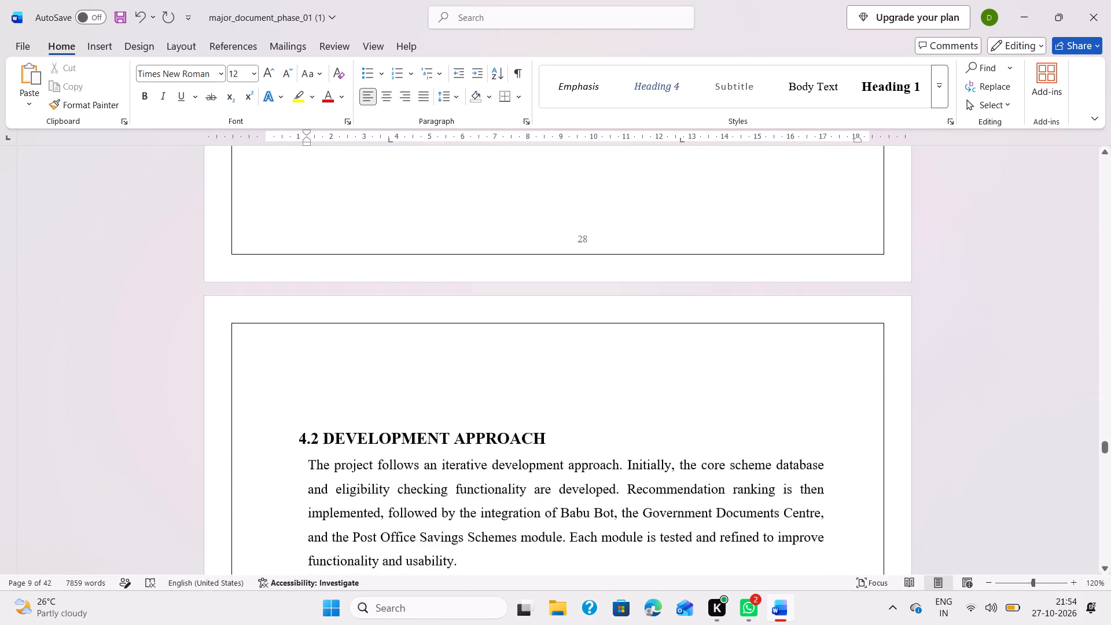
{"action": "scroll", "coordinate": [785, 435], "scroll_direction": "down", "scroll_amount": 4}
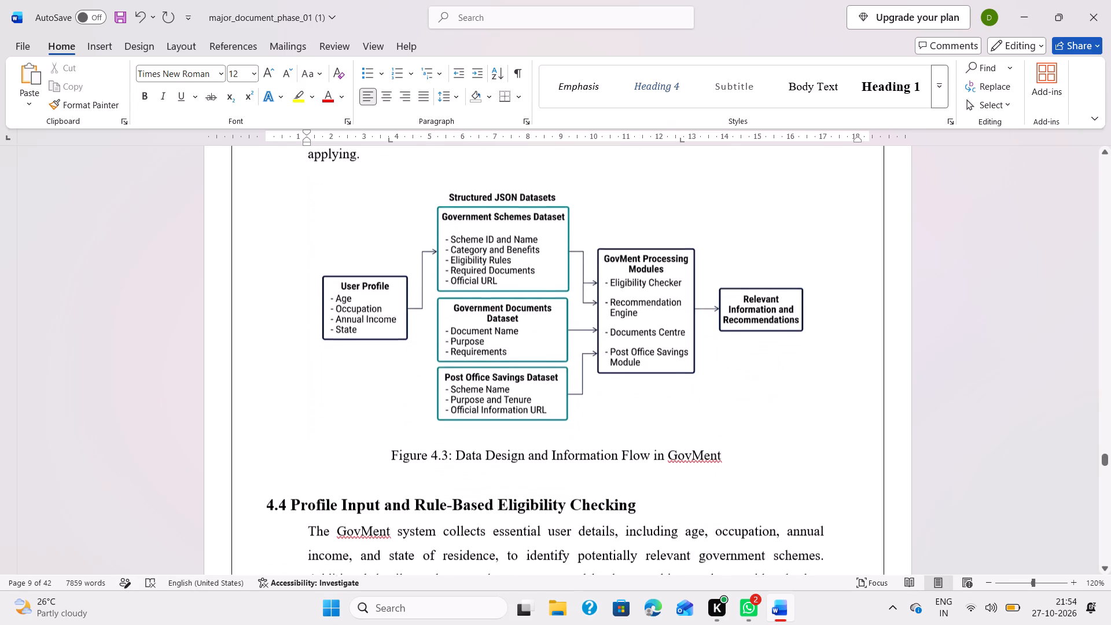
{"action": "left_click_drag", "start_coordinate": [457, 448], "coordinate": [480, 451]}
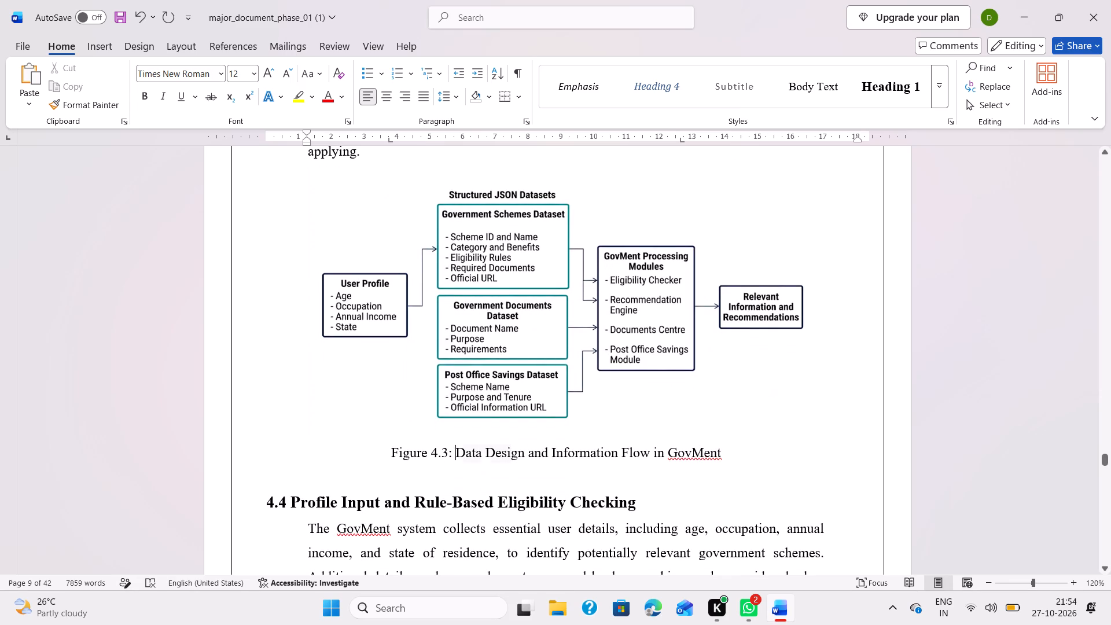
{"action": "left_click_drag", "start_coordinate": [480, 451], "coordinate": [716, 444]}
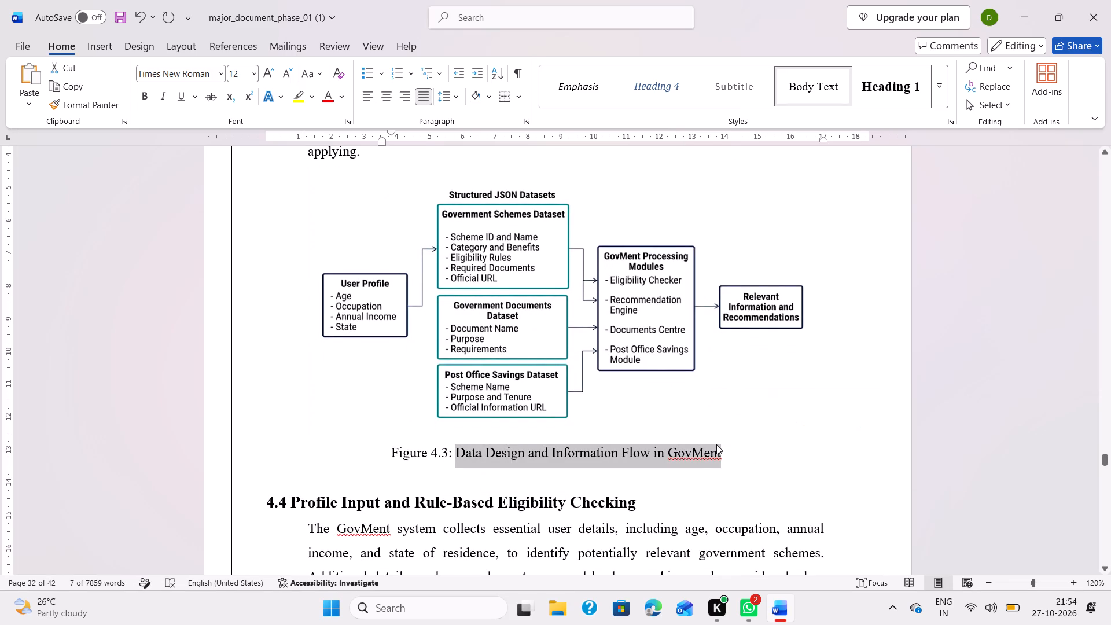
{"action": "key", "text": "ctrl+c"}
Replace the Fig 4.3 figure name in the List of Figures with the copied "Data Design and Information Flow in GovMent".
{"action": "scroll", "coordinate": [716, 444], "scroll_direction": "down", "scroll_amount": 2}
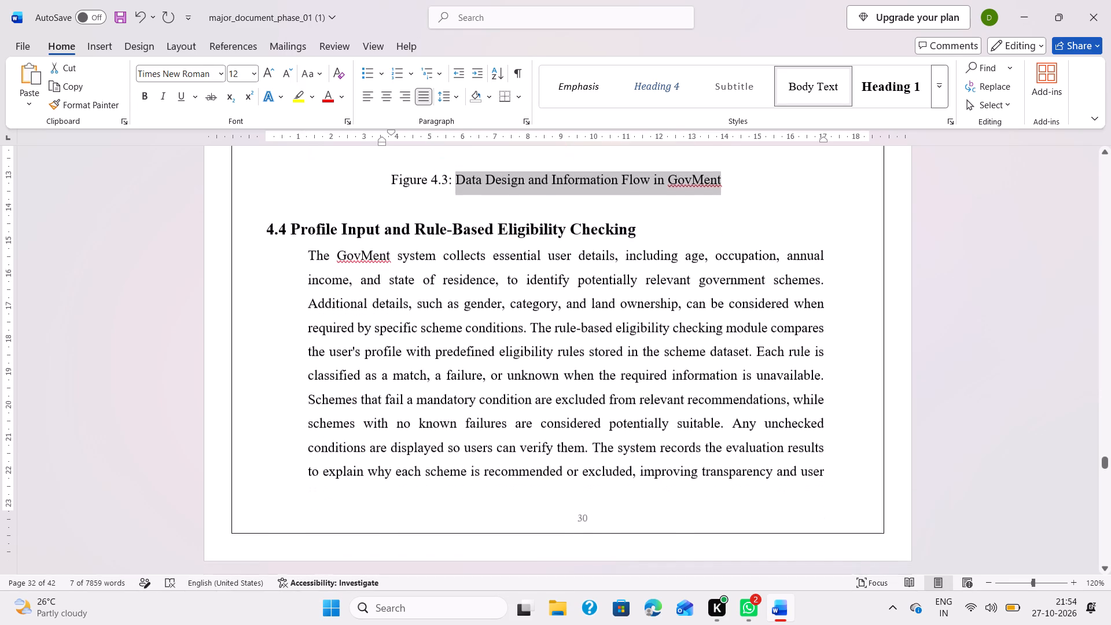
{"action": "scroll", "coordinate": [716, 444], "scroll_direction": "up", "scroll_amount": 15}
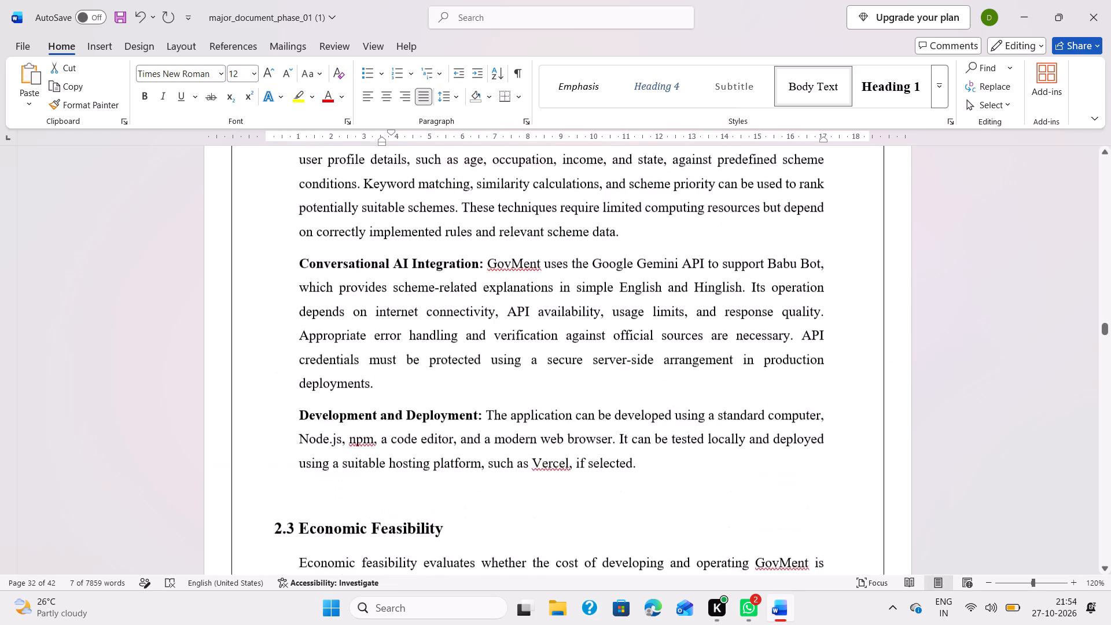
{"action": "scroll", "coordinate": [716, 444], "scroll_direction": "up", "scroll_amount": 15}
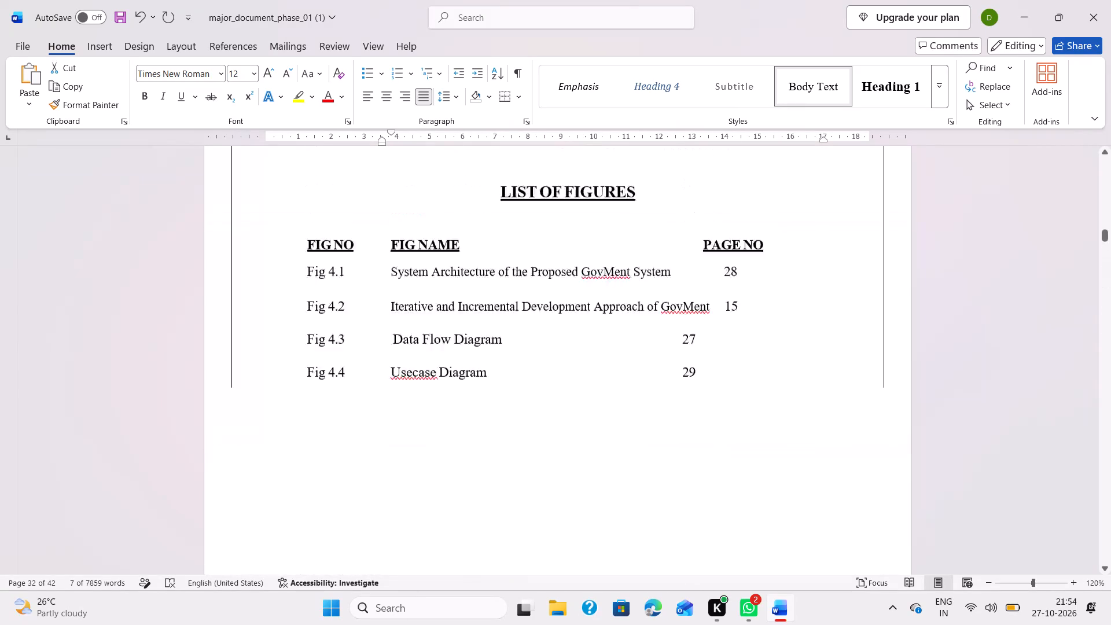
{"action": "scroll", "coordinate": [716, 444], "scroll_direction": "up", "scroll_amount": 1}
{"action": "scroll", "coordinate": [716, 444], "scroll_direction": "down", "scroll_amount": 11}
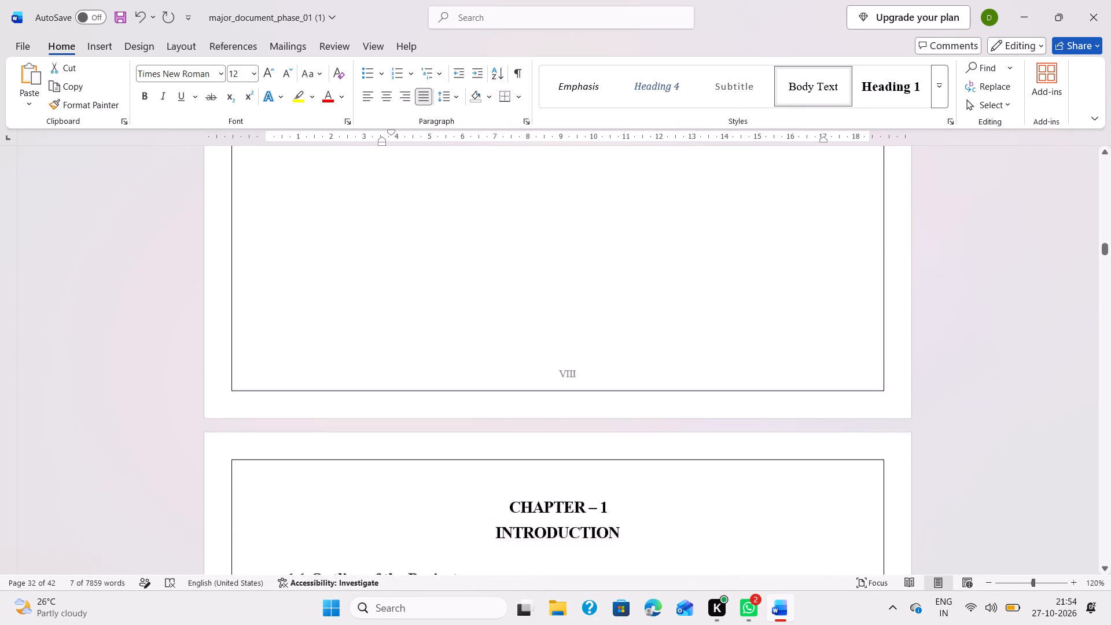
{"action": "scroll", "coordinate": [716, 444], "scroll_direction": "up", "scroll_amount": 2}
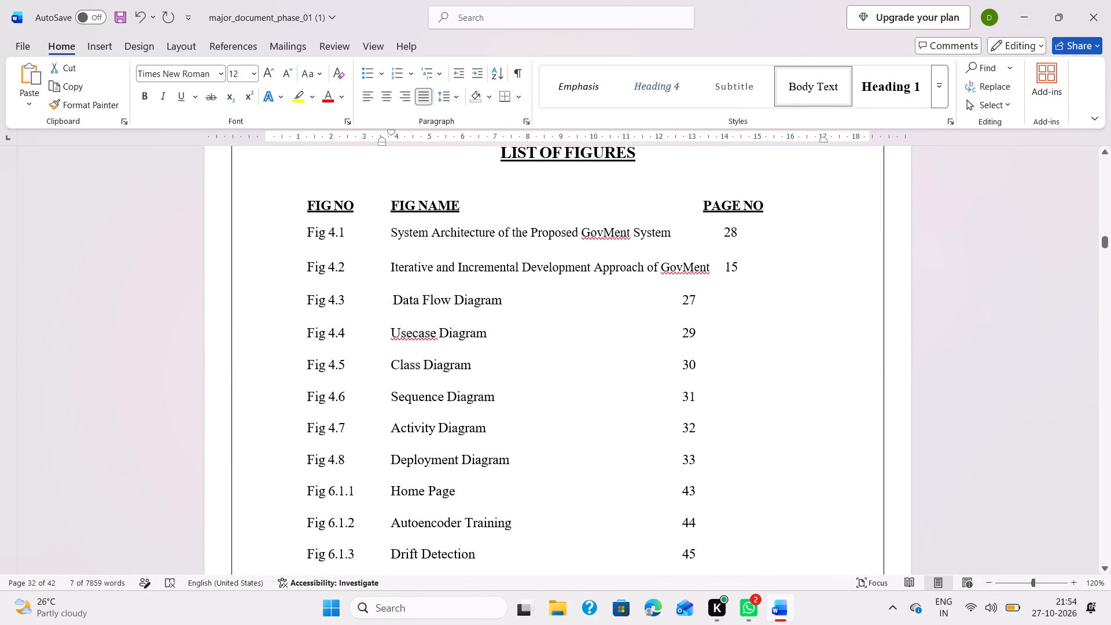
{"action": "left_click_drag", "start_coordinate": [395, 299], "coordinate": [494, 299]}
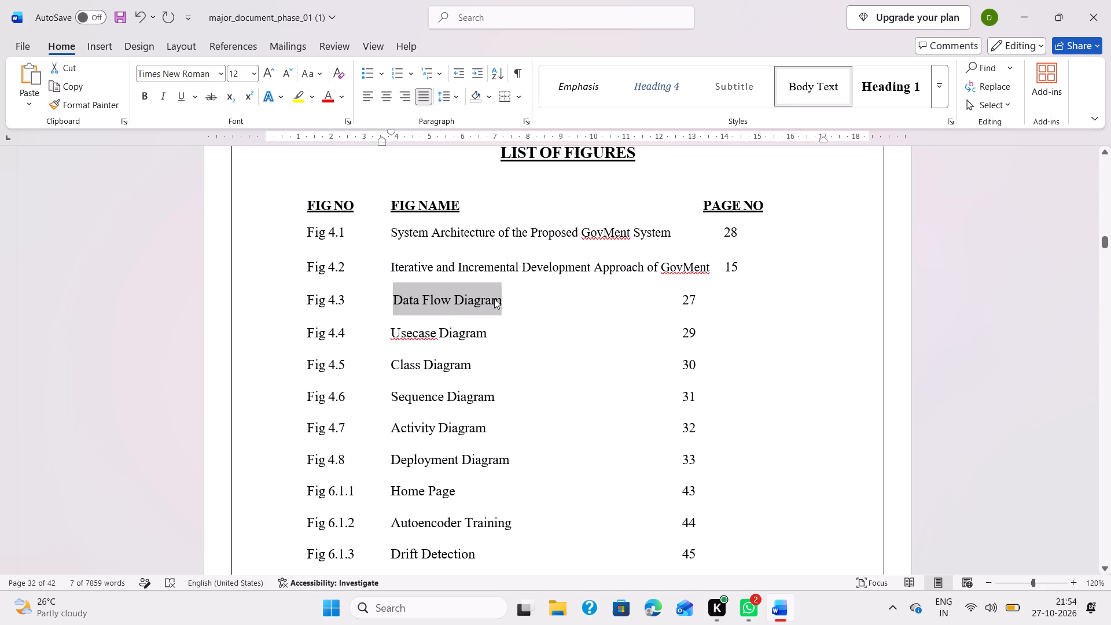
{"action": "key", "text": "ctrl+v"}
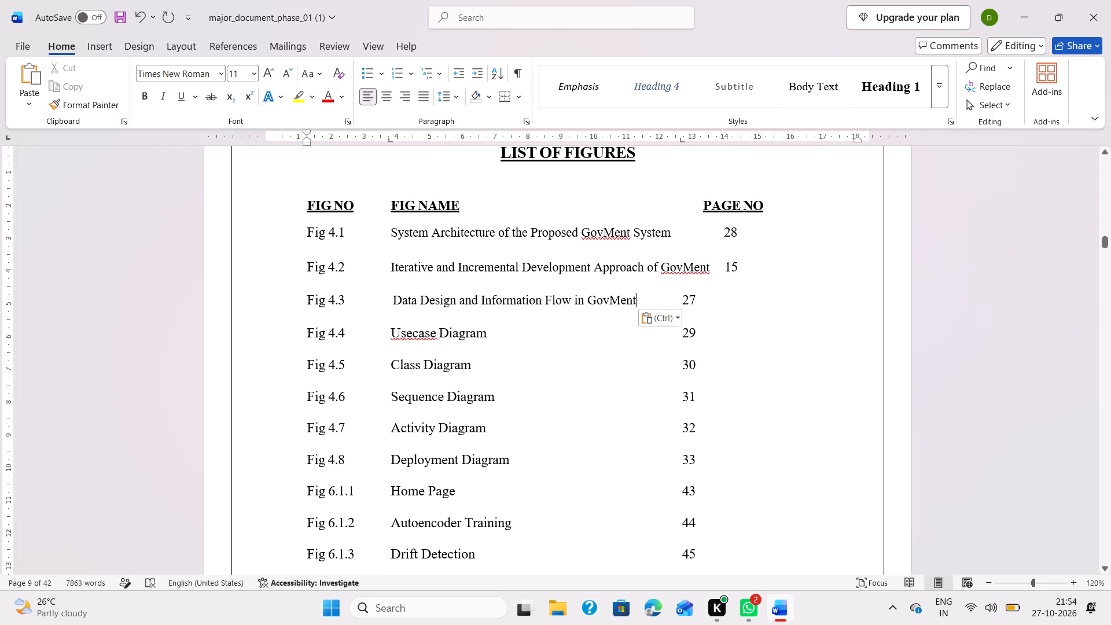
Shift the Fig 4.3 page number right with 13 spaces so it sits under the PAGE NO heading.
{"action": "left_click", "coordinate": [677, 302]}
{"action": "key", "text": "space"}
{"action": "key", "text": "space"}
{"action": "key", "text": "space"}
{"action": "key", "text": "space"}
{"action": "key", "text": "space"}
{"action": "key", "text": "space"}
{"action": "key", "text": "space"}
{"action": "key", "text": "space"}
{"action": "key", "text": "space"}
{"action": "key", "text": "space"}
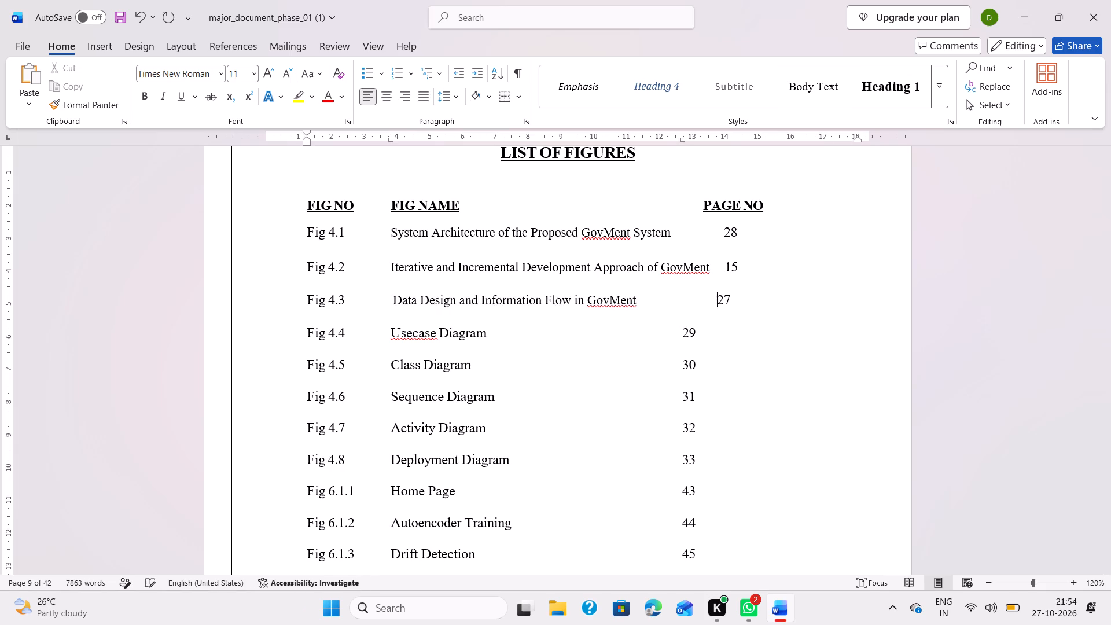
{"action": "key", "text": "space"}
{"action": "key", "text": "space"}
{"action": "key", "text": "space"}
Set the Fig 4.3 page number in the List of Figures to 30.
{"action": "key", "text": "Right"}
{"action": "key", "text": "Right"}
{"action": "key", "text": "BackSpace"}
{"action": "key", "text": "BackSpace"}
{"action": "type", "text": "30"}
Copy the caption text "Flowchart of Rule-Based Eligibility Checking in GovMent" from Figure 4.4 in Chapter 4.
{"action": "scroll", "coordinate": [539, 339], "scroll_direction": "down", "scroll_amount": 13}
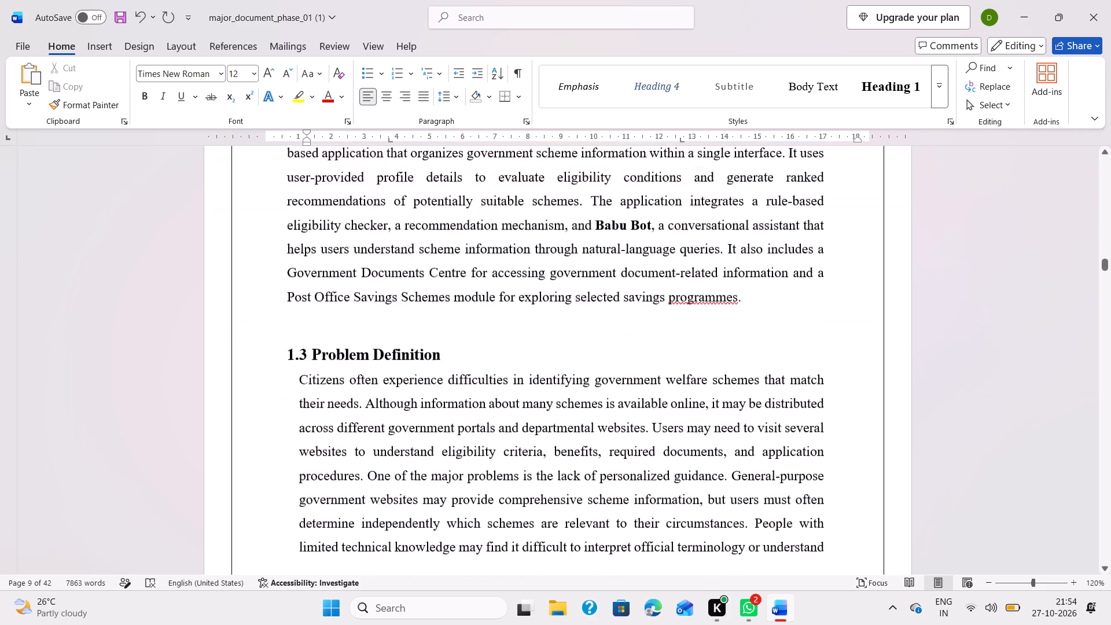
{"action": "scroll", "coordinate": [539, 339], "scroll_direction": "down", "scroll_amount": 19}
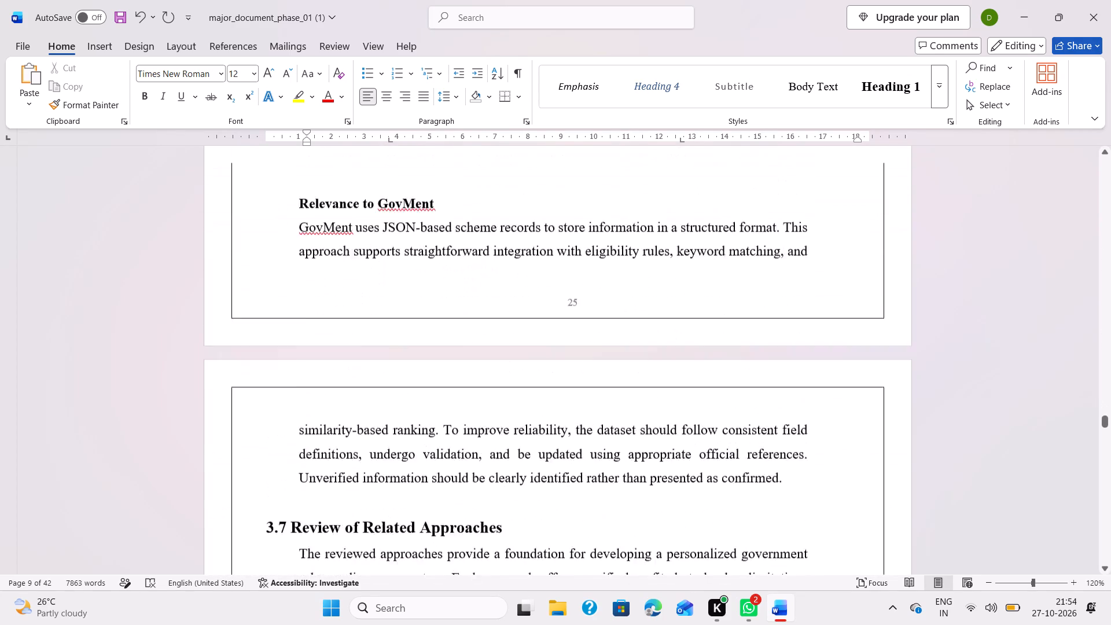
{"action": "scroll", "coordinate": [539, 339], "scroll_direction": "down", "scroll_amount": 14}
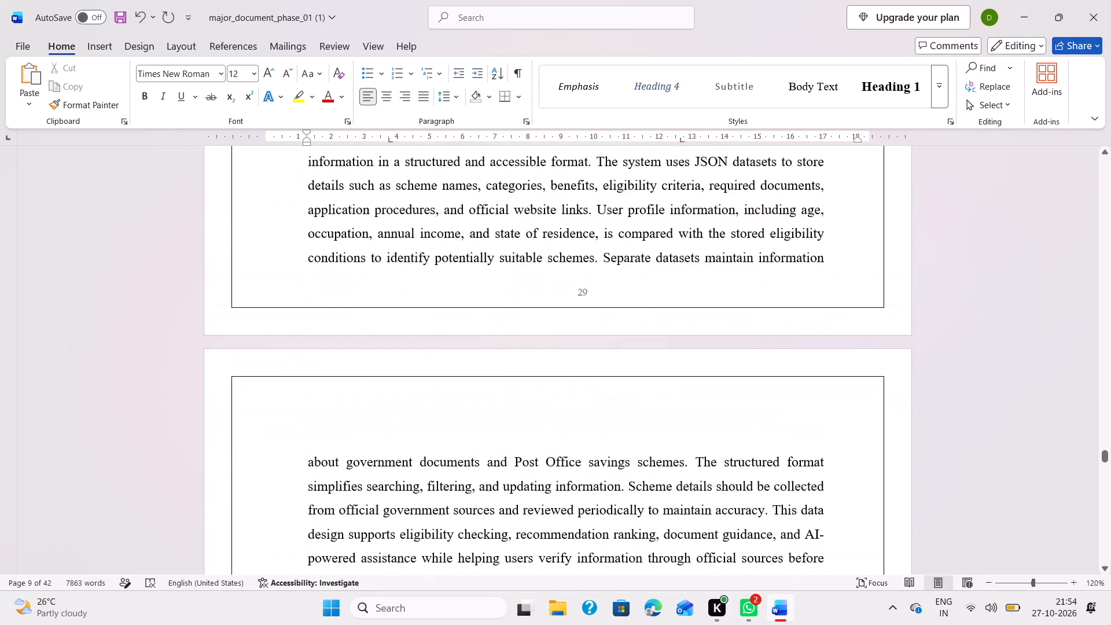
{"action": "scroll", "coordinate": [539, 339], "scroll_direction": "down", "scroll_amount": 2}
{"action": "scroll", "coordinate": [539, 339], "scroll_direction": "up", "scroll_amount": 2}
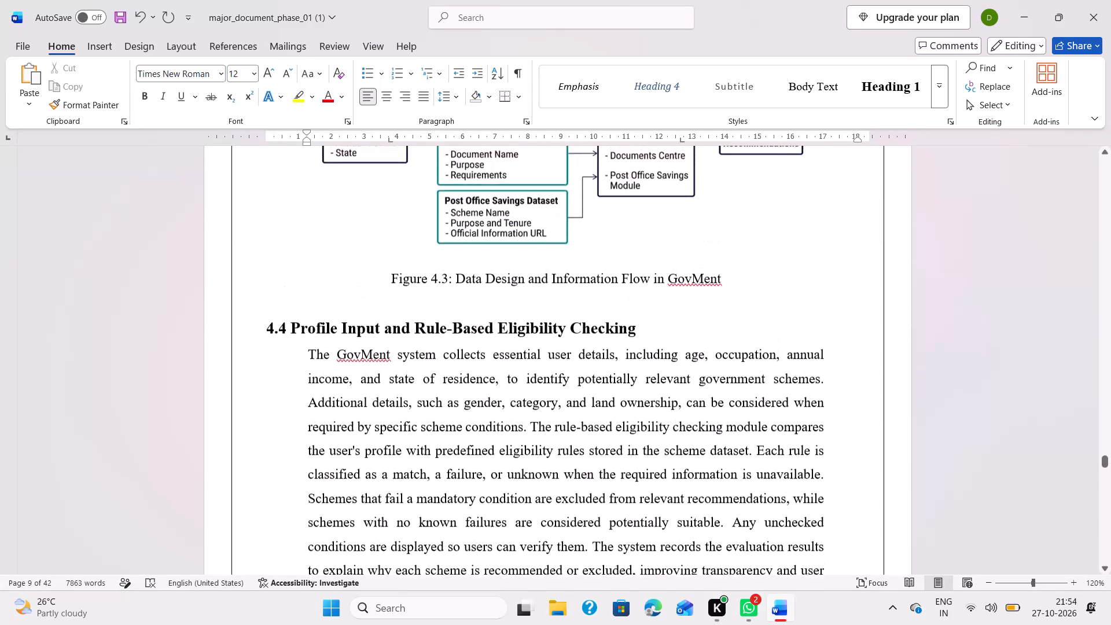
{"action": "scroll", "coordinate": [539, 339], "scroll_direction": "down", "scroll_amount": 3}
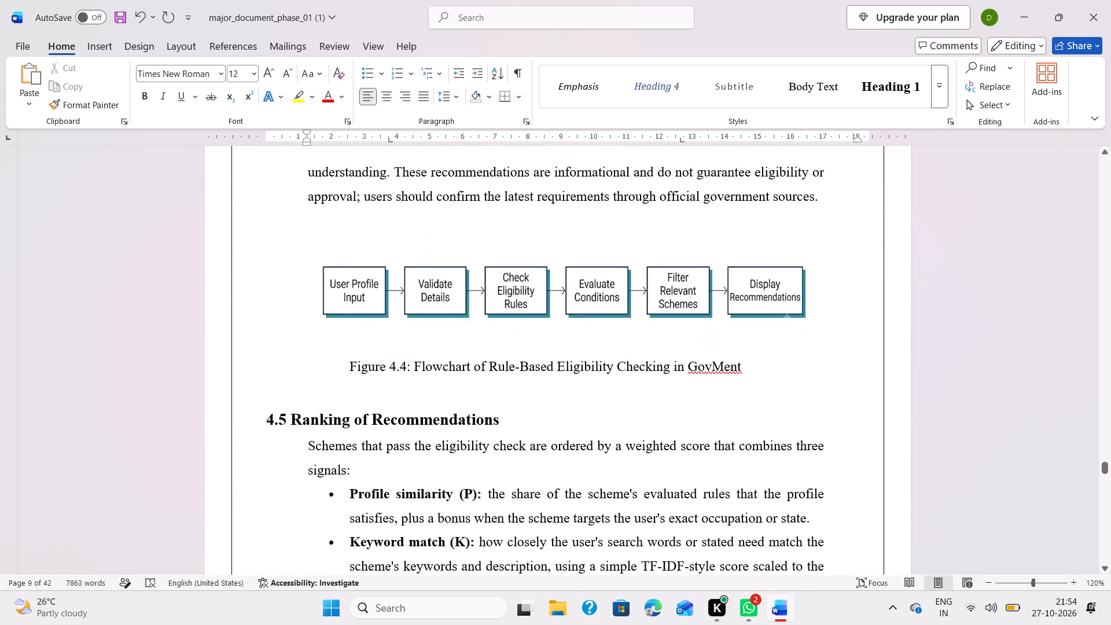
{"action": "left_click_drag", "start_coordinate": [413, 365], "coordinate": [733, 376]}
{"action": "key", "text": "ctrl+c"}
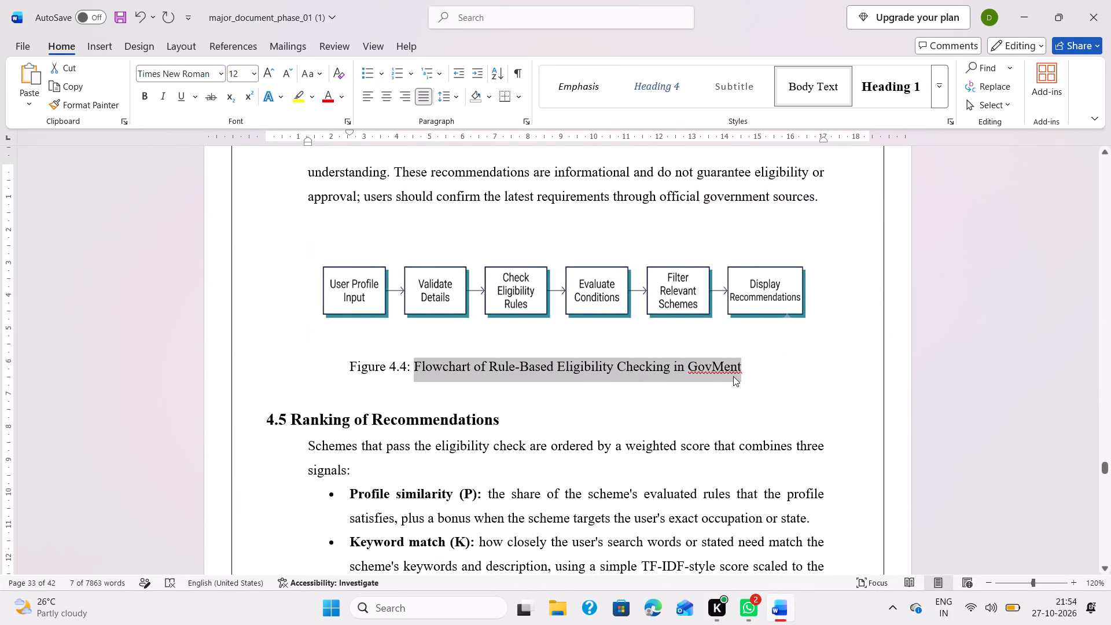
Check the page number of Figure 4.4, and replace the Fig 4.4 name in the List of Figures with the copied caption.
{"action": "left_click", "coordinate": [706, 376]}
{"action": "scroll", "coordinate": [706, 376], "scroll_direction": "down", "scroll_amount": 4}
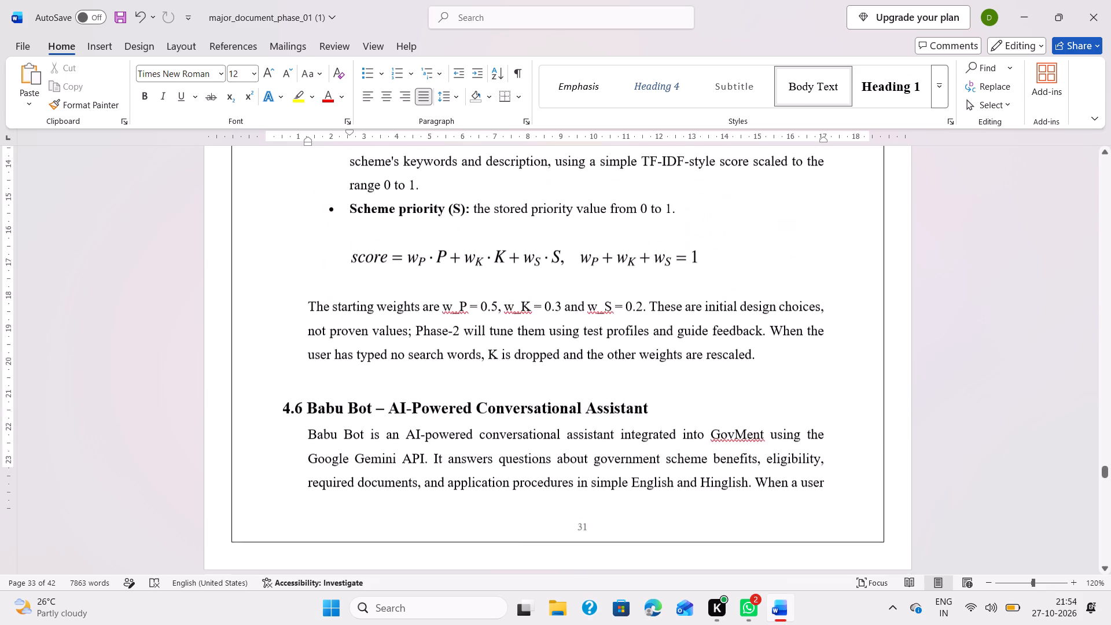
{"action": "scroll", "coordinate": [706, 376], "scroll_direction": "down", "scroll_amount": 3}
{"action": "scroll", "coordinate": [706, 376], "scroll_direction": "up", "scroll_amount": 2}
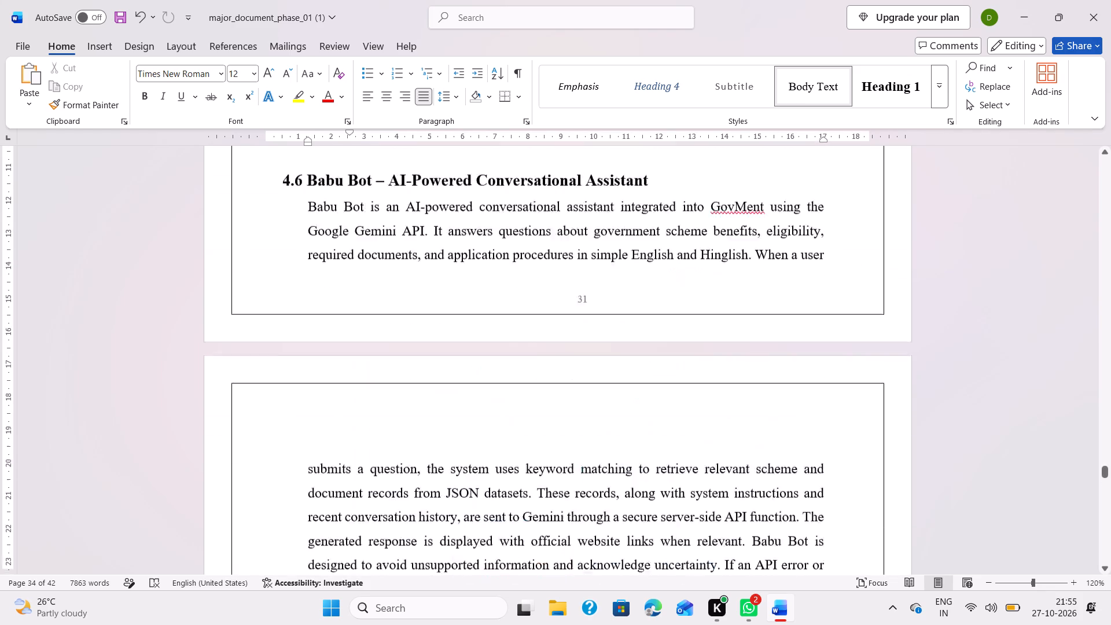
{"action": "scroll", "coordinate": [706, 376], "scroll_direction": "up", "scroll_amount": 2}
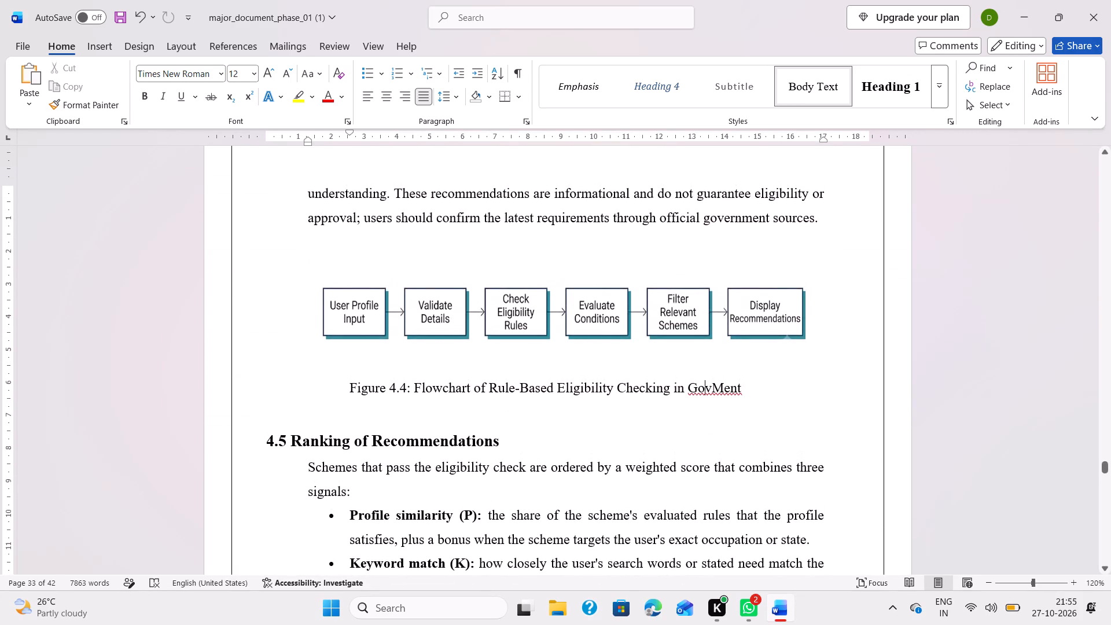
{"action": "scroll", "coordinate": [706, 376], "scroll_direction": "down", "scroll_amount": 3}
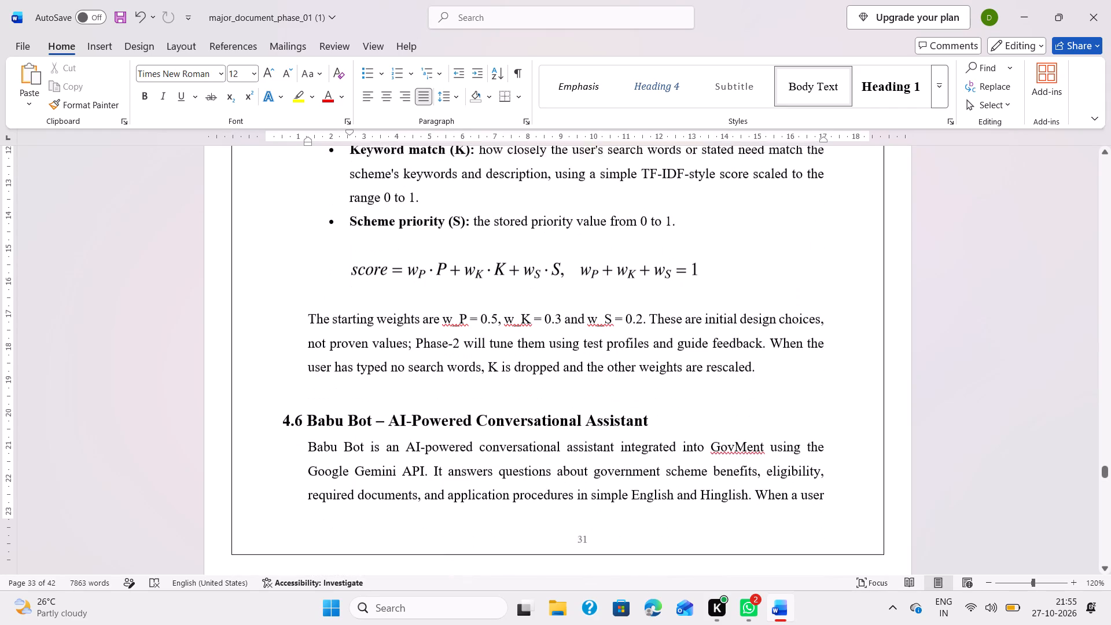
{"action": "scroll", "coordinate": [706, 376], "scroll_direction": "down", "scroll_amount": 3}
{"action": "scroll", "coordinate": [706, 376], "scroll_direction": "up", "scroll_amount": 14}
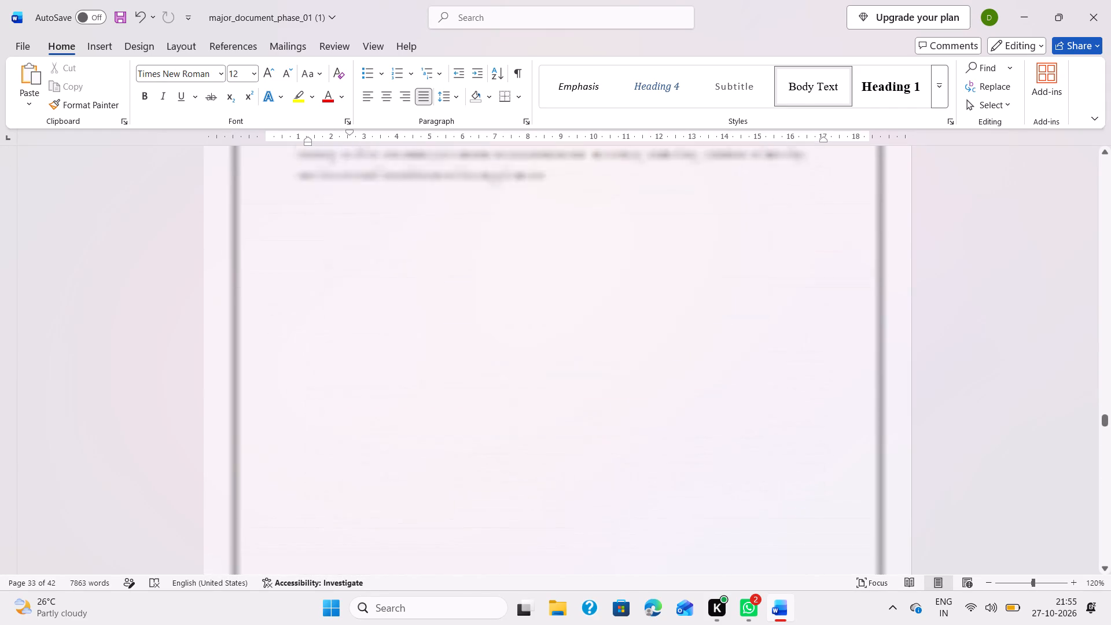
{"action": "scroll", "coordinate": [706, 376], "scroll_direction": "up", "scroll_amount": 19}
{"action": "scroll", "coordinate": [706, 376], "scroll_direction": "down", "scroll_amount": 1}
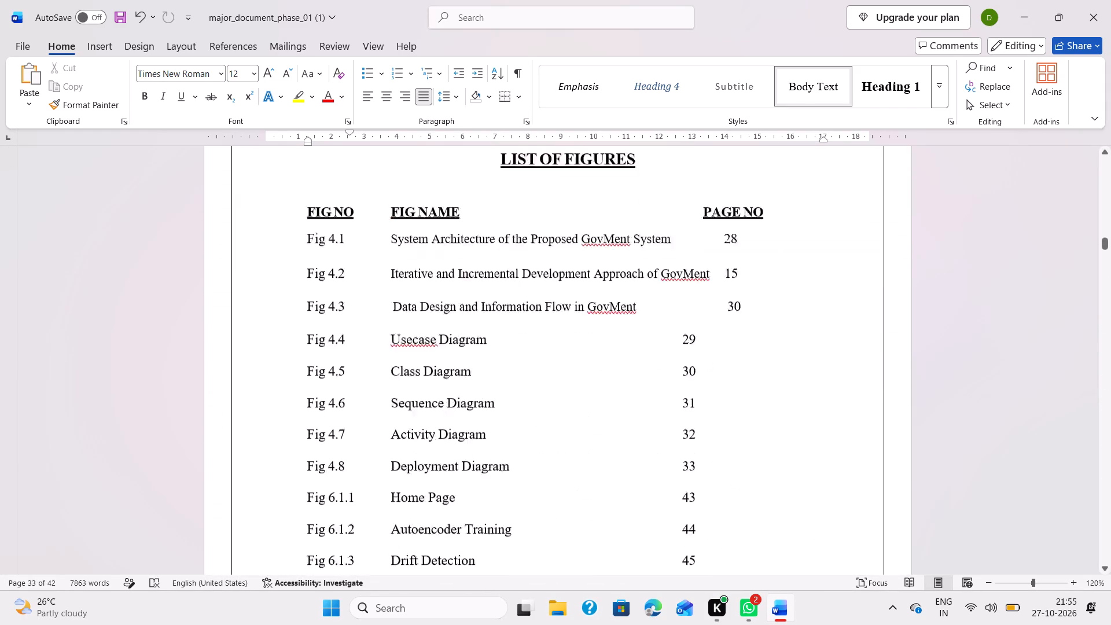
{"action": "scroll", "coordinate": [706, 376], "scroll_direction": "down", "scroll_amount": 1}
{"action": "scroll", "coordinate": [574, 254], "scroll_direction": "up", "scroll_amount": 1}
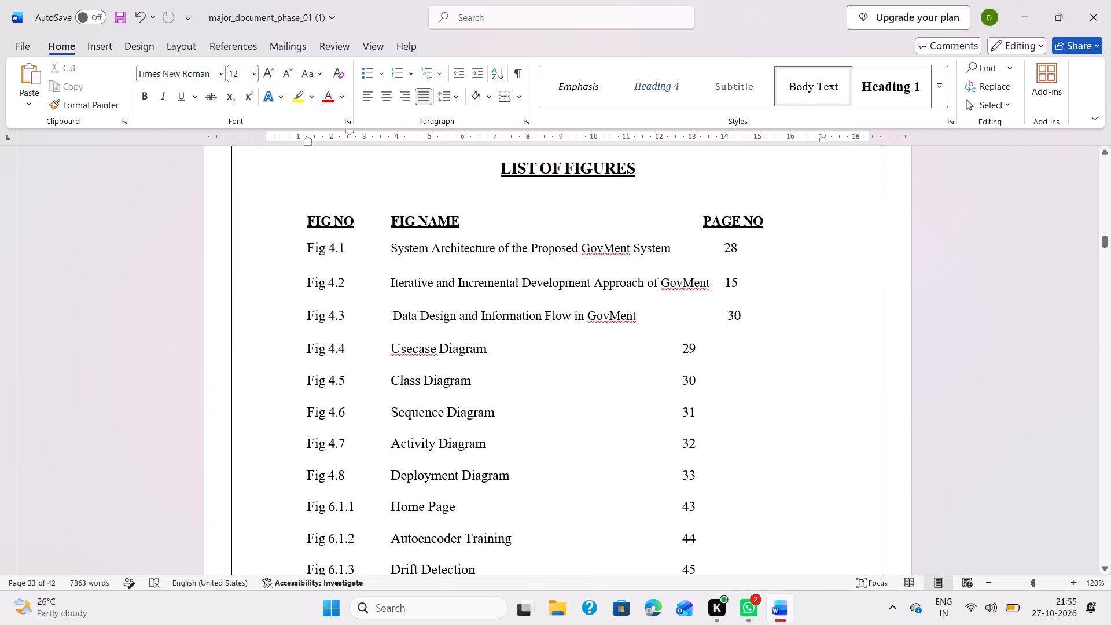
{"action": "left_click_drag", "start_coordinate": [389, 345], "coordinate": [487, 349]}
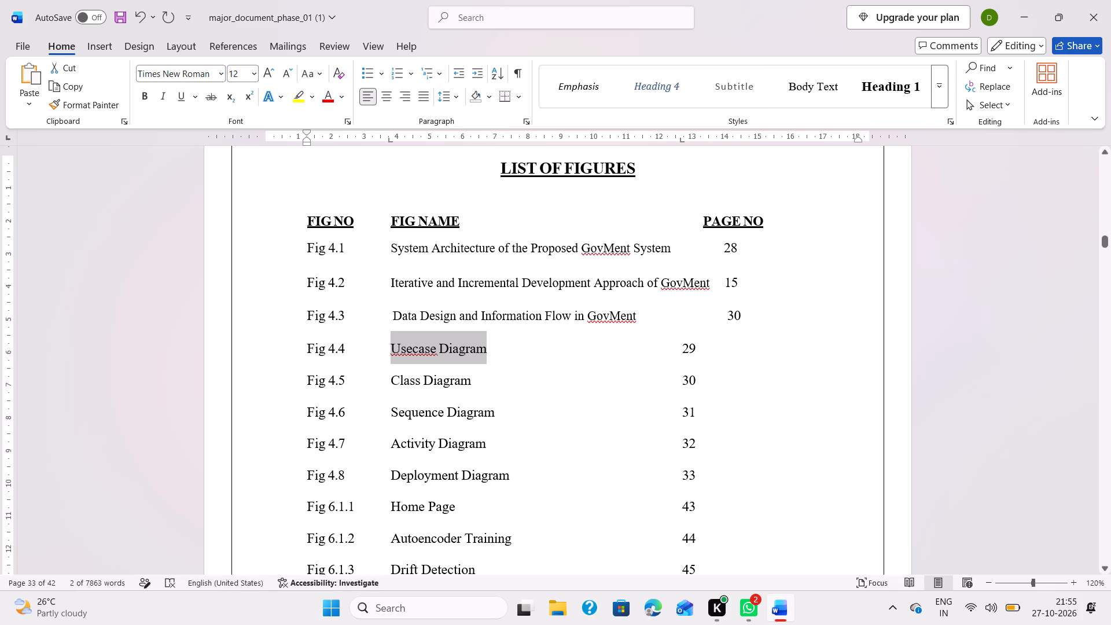
{"action": "key", "text": "ctrl+v"}
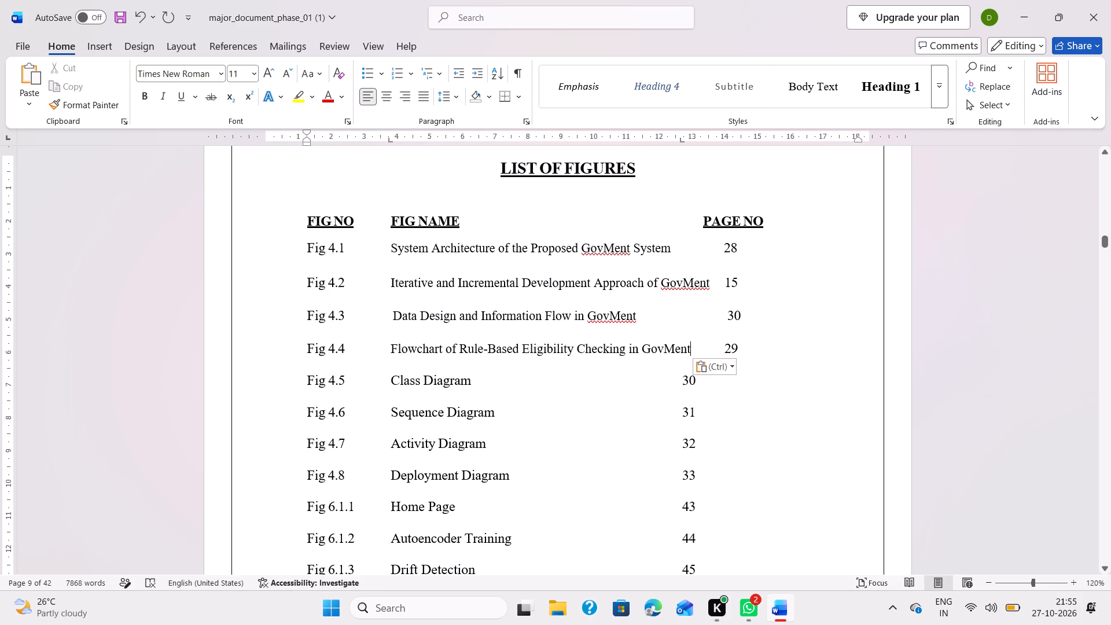
Set the Fig 4.4 page number in the List of Figures to 31.
{"action": "left_click", "coordinate": [740, 345]}
{"action": "key", "text": "BackSpace"}
{"action": "key", "text": "BackSpace"}
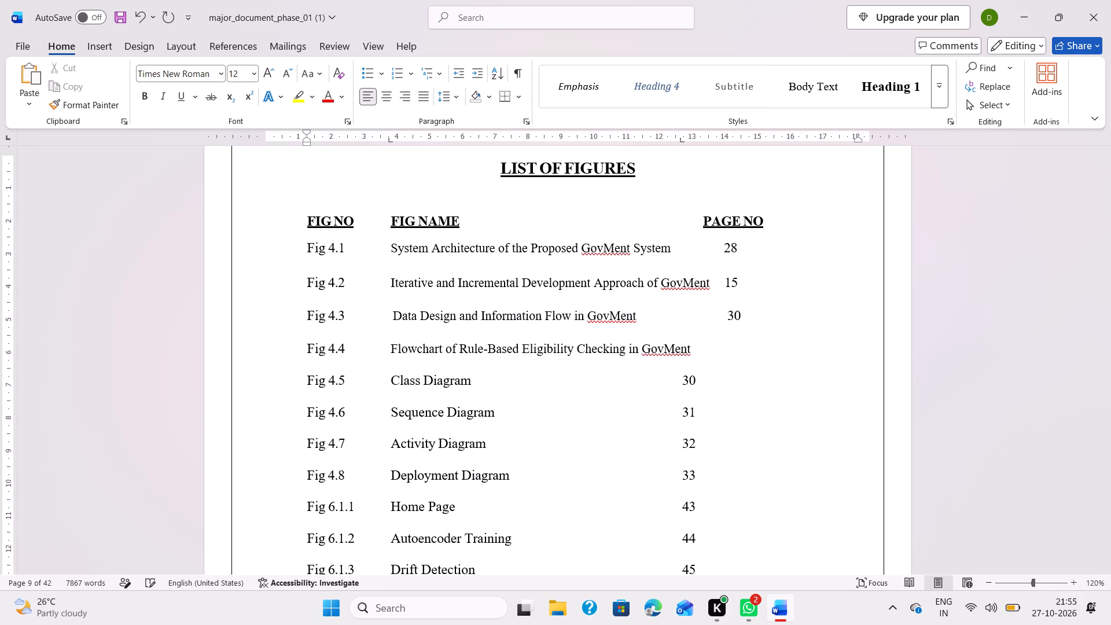
{"action": "type", "text": "31"}
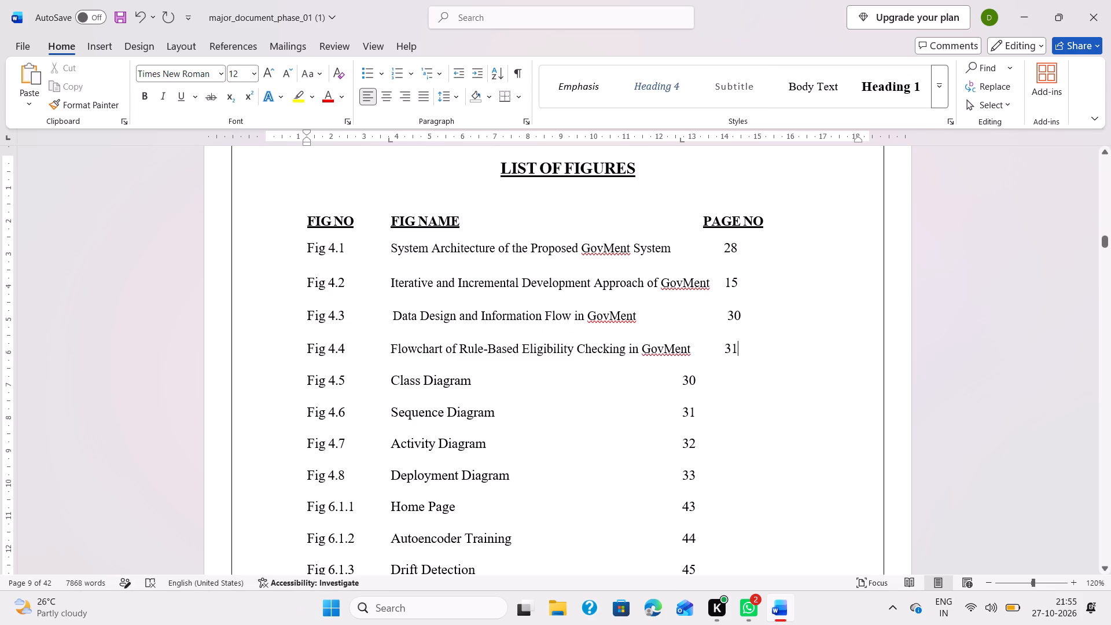
Shorten the Fig 4.4 figure name to "Flowchart of Rule-Based Eligibility Checking" by deleting the trailing "in GovMent".
{"action": "left_click", "coordinate": [690, 346]}
{"action": "key", "text": "BackSpace"}
{"action": "key", "text": "BackSpace"}
{"action": "key", "text": "BackSpace"}
{"action": "key", "text": "BackSpace"}
{"action": "key", "text": "BackSpace"}
{"action": "key", "text": "BackSpace"}
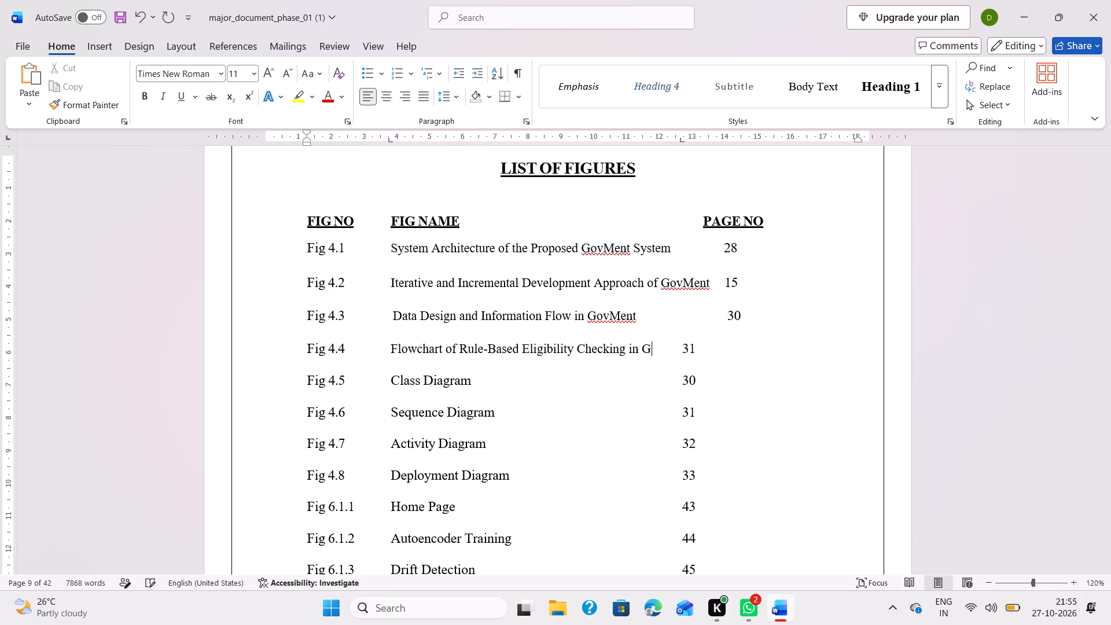
{"action": "key", "text": "BackSpace"}
{"action": "key", "text": "BackSpace"}
{"action": "key", "text": "BackSpace"}
{"action": "key", "text": "BackSpace"}
{"action": "key", "text": "BackSpace"}
Delete the trailing GovMent wording from the Fig 4.3 figure name in the List of Figures.
{"action": "left_click", "coordinate": [663, 318]}
{"action": "key", "text": "BackSpace"}
{"action": "key", "text": "BackSpace"}
{"action": "key", "text": "BackSpace"}
{"action": "key", "text": "BackSpace"}
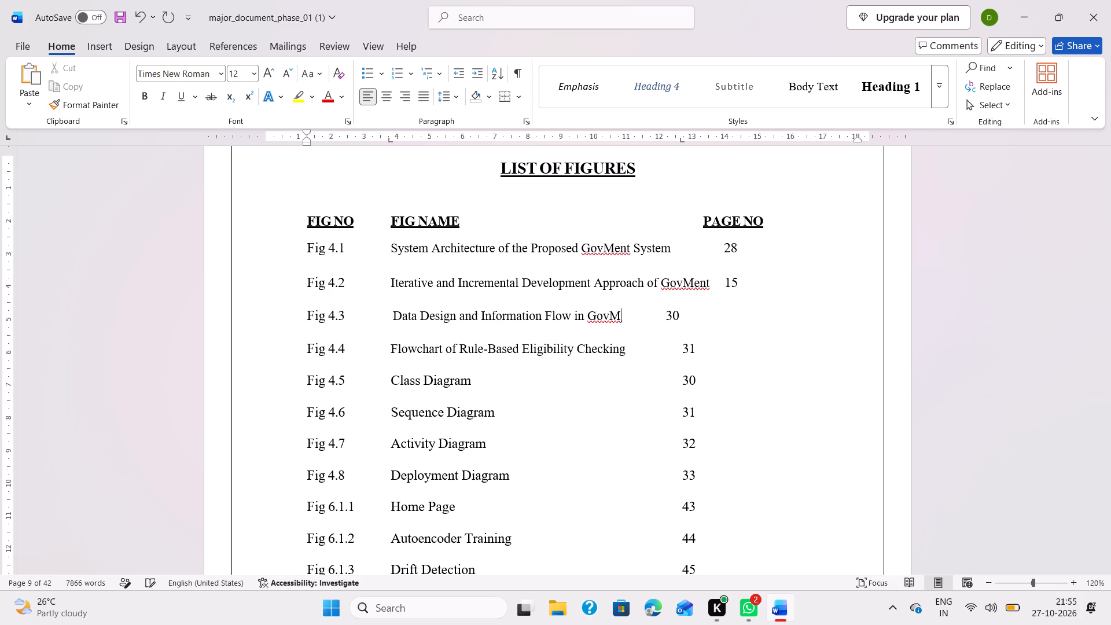
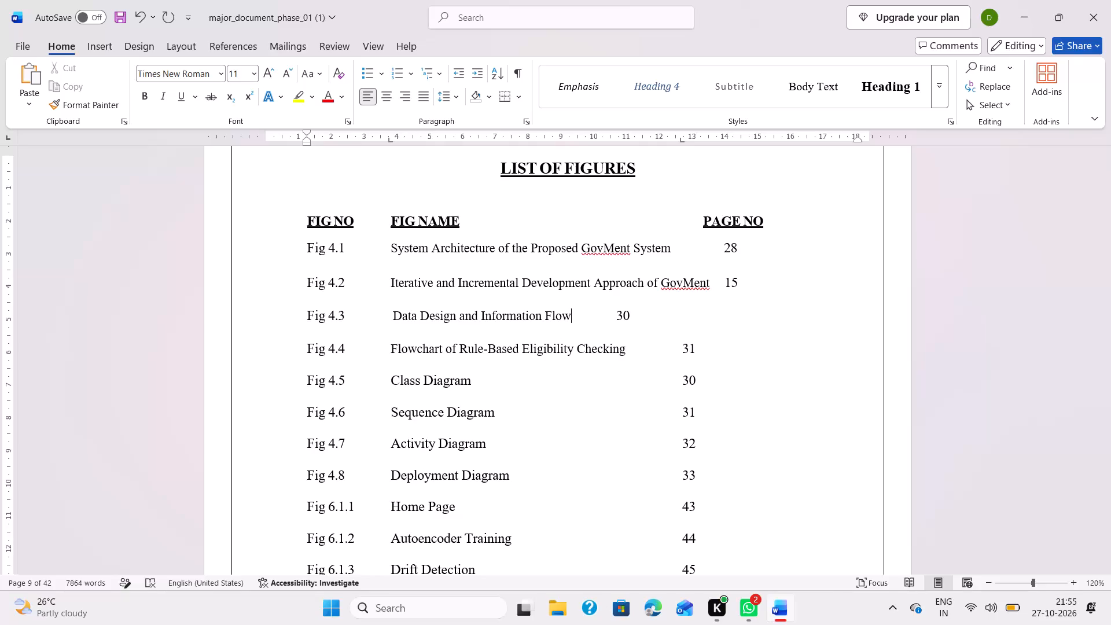
Shift the Fig 4.3 page number over so it sits under the PAGE NO heading.
{"action": "key", "text": "Tab"}
{"action": "left_click", "coordinate": [679, 351]}
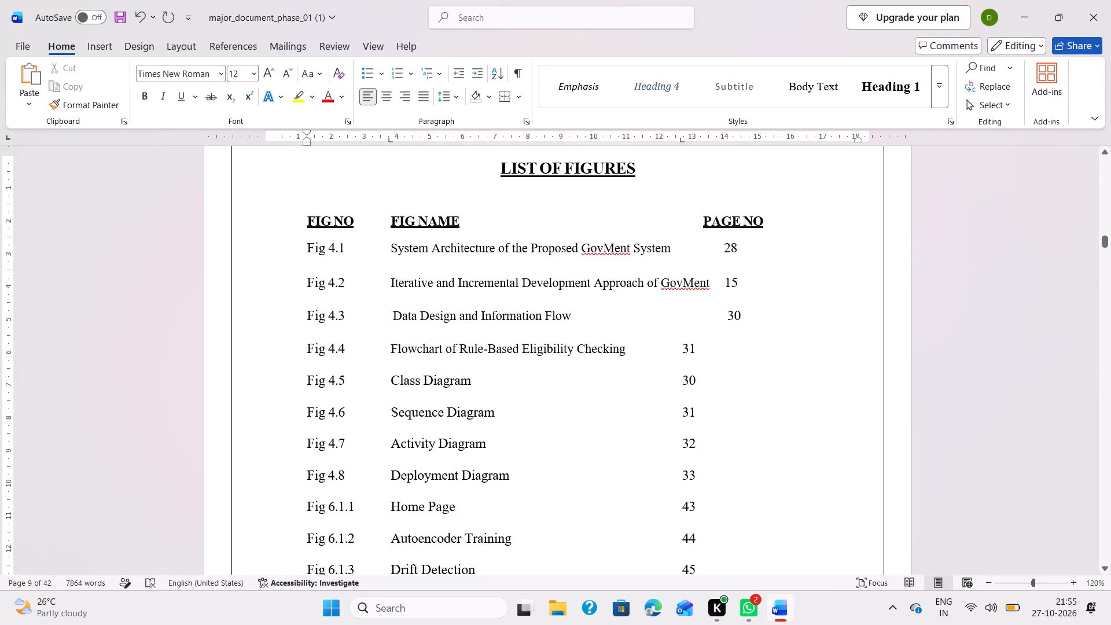
Shorten the Fig 4.2 name in the list of figures to "Iterative and Incremental Development Approach".
{"action": "left_click", "coordinate": [707, 283]}
{"action": "key", "text": "Right"}
{"action": "key", "text": "BackSpace"}
{"action": "key", "text": "BackSpace"}
{"action": "key", "text": "BackSpace"}
{"action": "key", "text": "BackSpace"}
{"action": "key", "text": "BackSpace"}
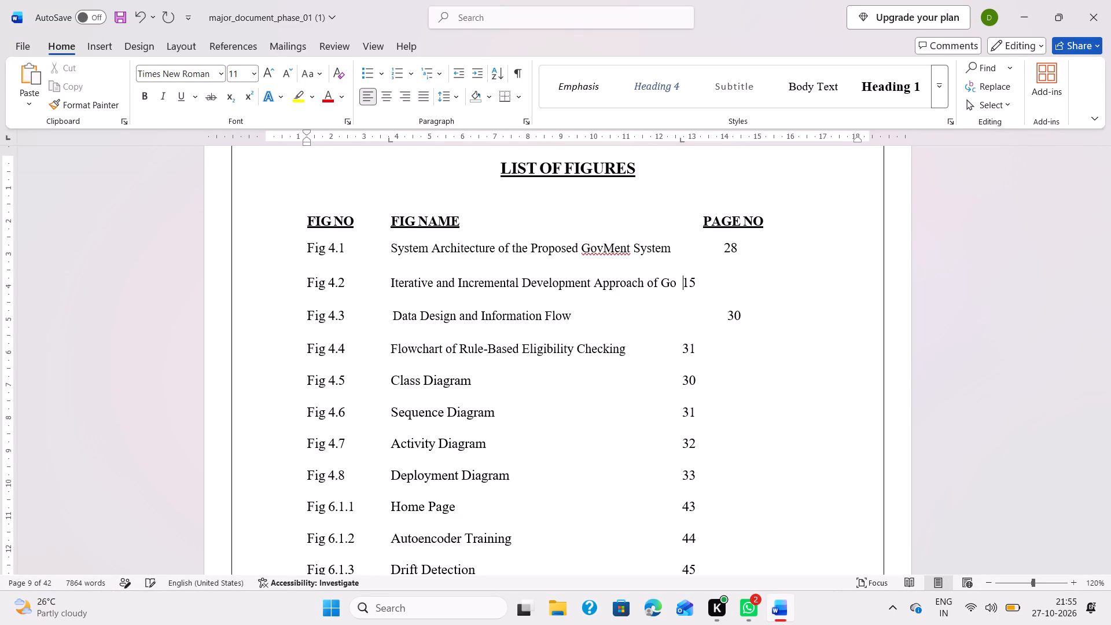
{"action": "key", "text": "BackSpace"}
{"action": "key", "text": "BackSpace"}
{"action": "key", "text": "BackSpace"}
{"action": "key", "text": "BackSpace"}
{"action": "key", "text": "BackSpace"}
Align the page numbers of Fig 4.2 and Fig 4.4 under the PAGE NO heading.
{"action": "key", "text": "Tab"}
{"action": "key", "text": "Tab"}
{"action": "left_click", "coordinate": [679, 248]}
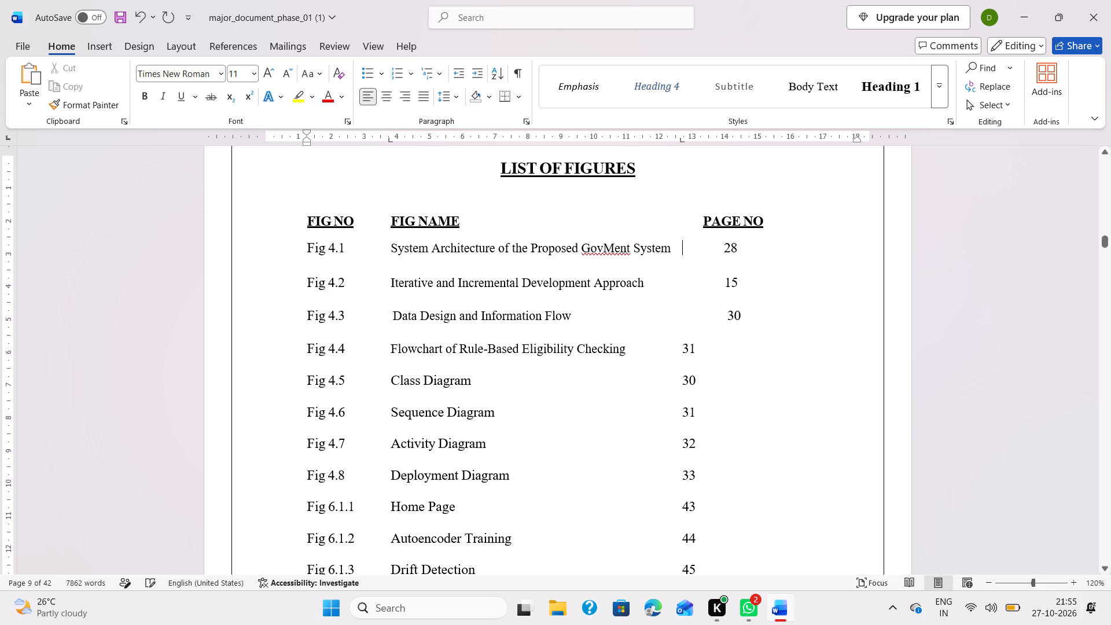
{"action": "left_click", "coordinate": [680, 347]}
{"action": "key", "text": "Tab"}
{"action": "key", "text": "Tab"}
{"action": "key", "text": "space"}
Find the Babu Bot workflow diagram in Chapter 4 and renumber its caption as Figure 4.5.
{"action": "scroll", "coordinate": [616, 383], "scroll_direction": "down", "scroll_amount": 5}
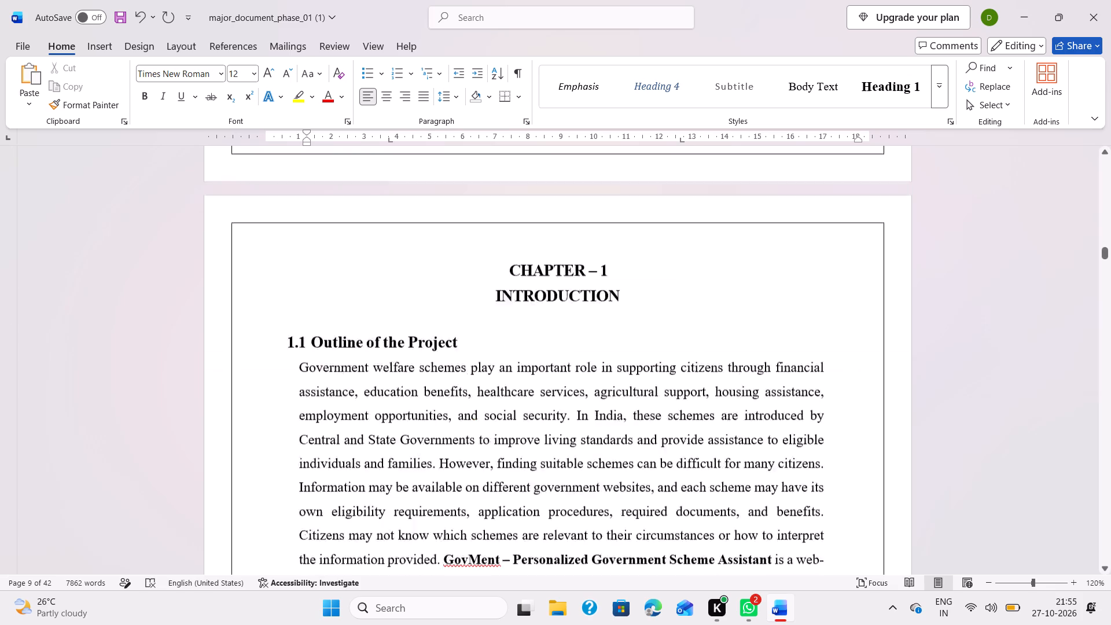
{"action": "scroll", "coordinate": [616, 383], "scroll_direction": "down", "scroll_amount": 18}
{"action": "scroll", "coordinate": [616, 383], "scroll_direction": "down", "scroll_amount": 6}
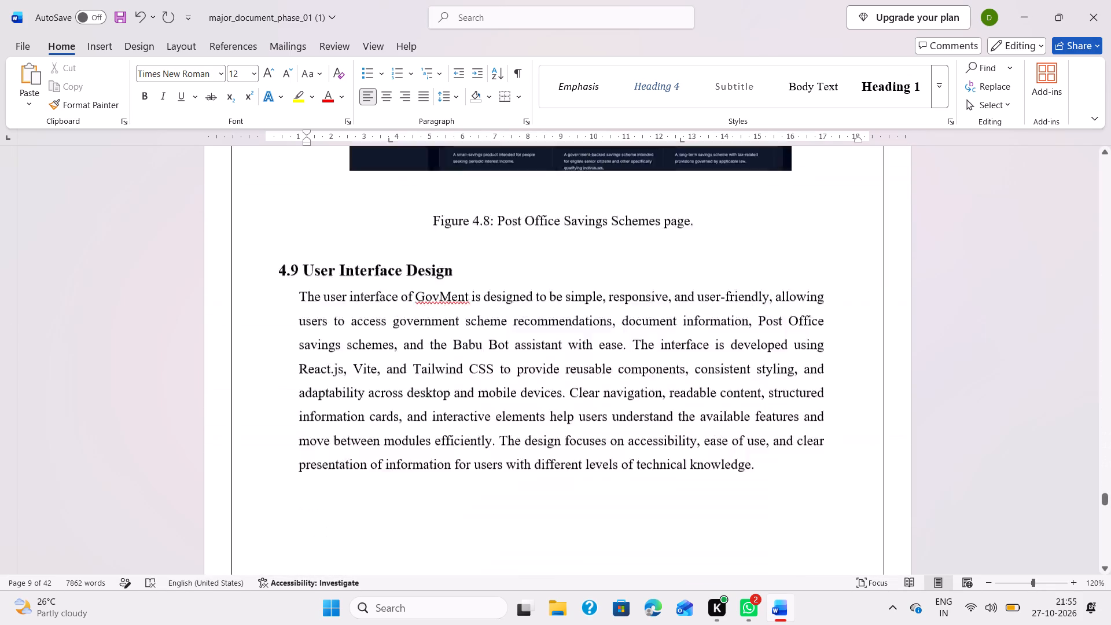
{"action": "scroll", "coordinate": [616, 383], "scroll_direction": "down", "scroll_amount": 3}
{"action": "scroll", "coordinate": [616, 383], "scroll_direction": "up", "scroll_amount": 2}
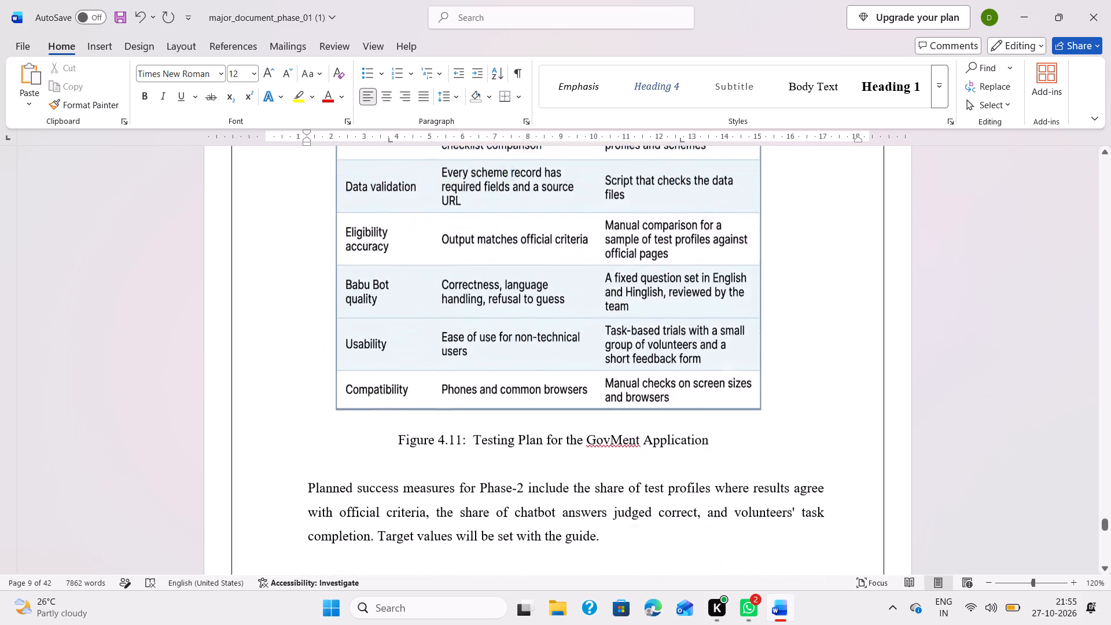
{"action": "scroll", "coordinate": [616, 383], "scroll_direction": "up", "scroll_amount": 6}
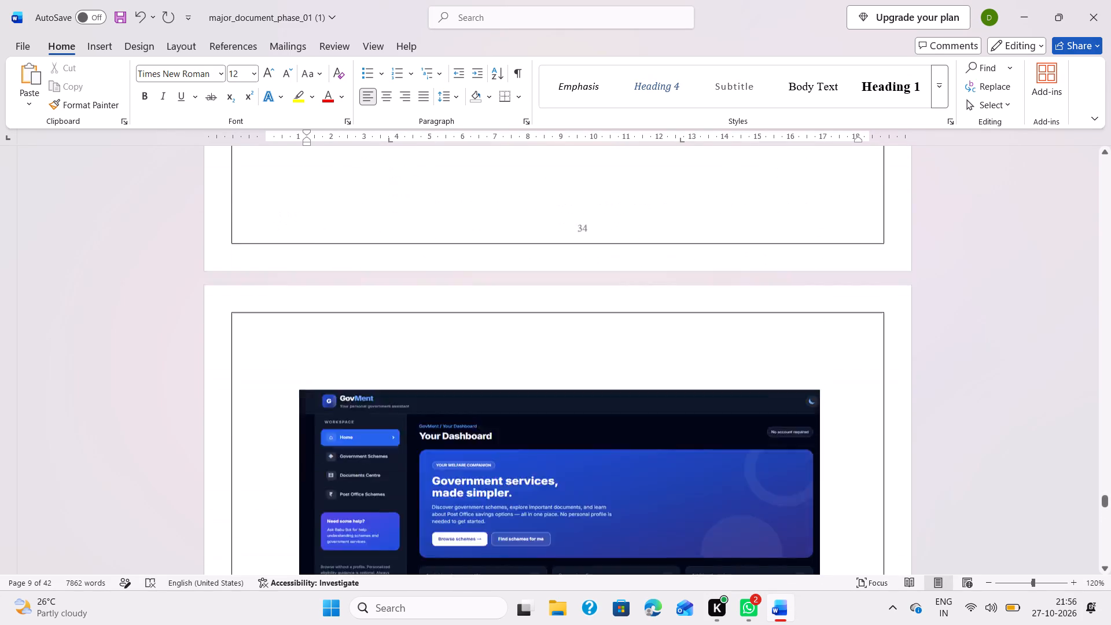
{"action": "scroll", "coordinate": [616, 383], "scroll_direction": "up", "scroll_amount": 7}
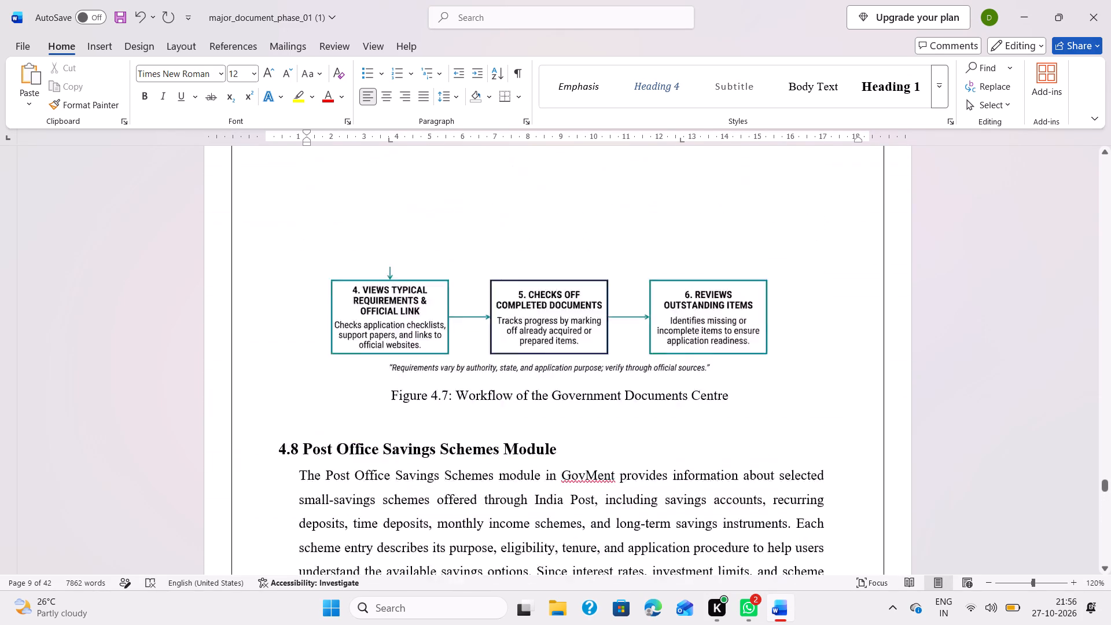
{"action": "scroll", "coordinate": [616, 383], "scroll_direction": "up", "scroll_amount": 6}
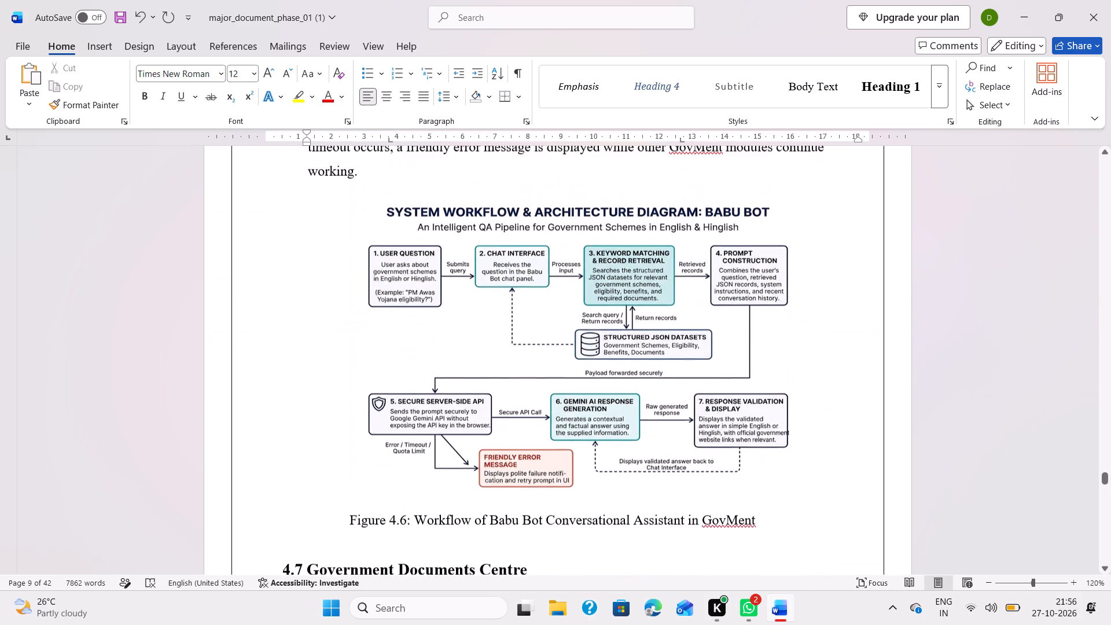
{"action": "scroll", "coordinate": [616, 383], "scroll_direction": "up", "scroll_amount": 4}
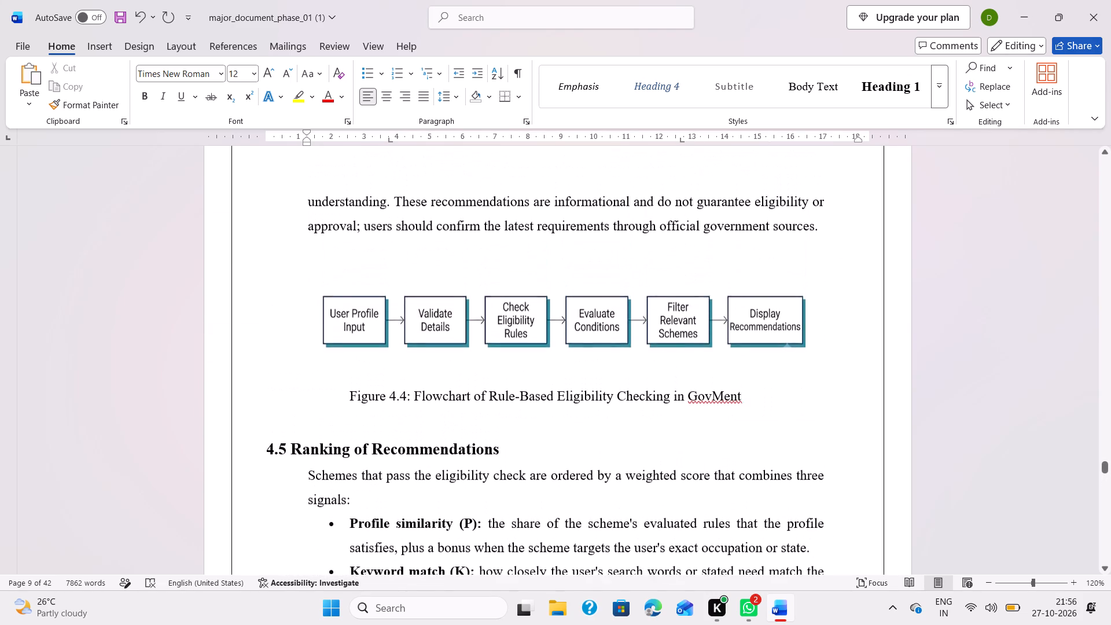
{"action": "scroll", "coordinate": [430, 421], "scroll_direction": "down", "scroll_amount": 4}
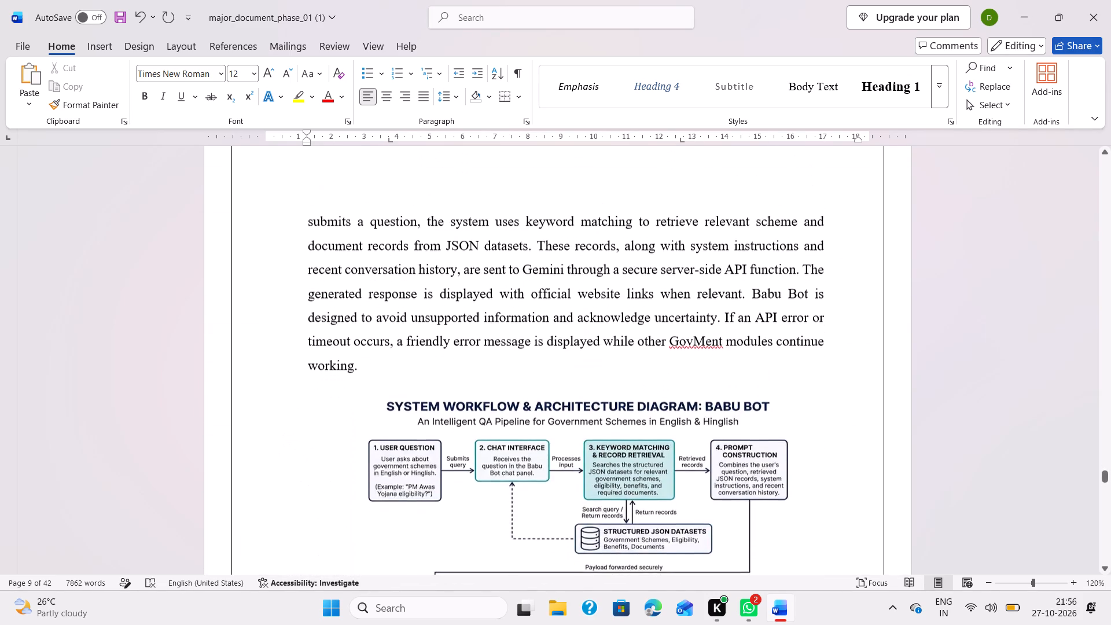
{"action": "scroll", "coordinate": [430, 421], "scroll_direction": "down", "scroll_amount": 2}
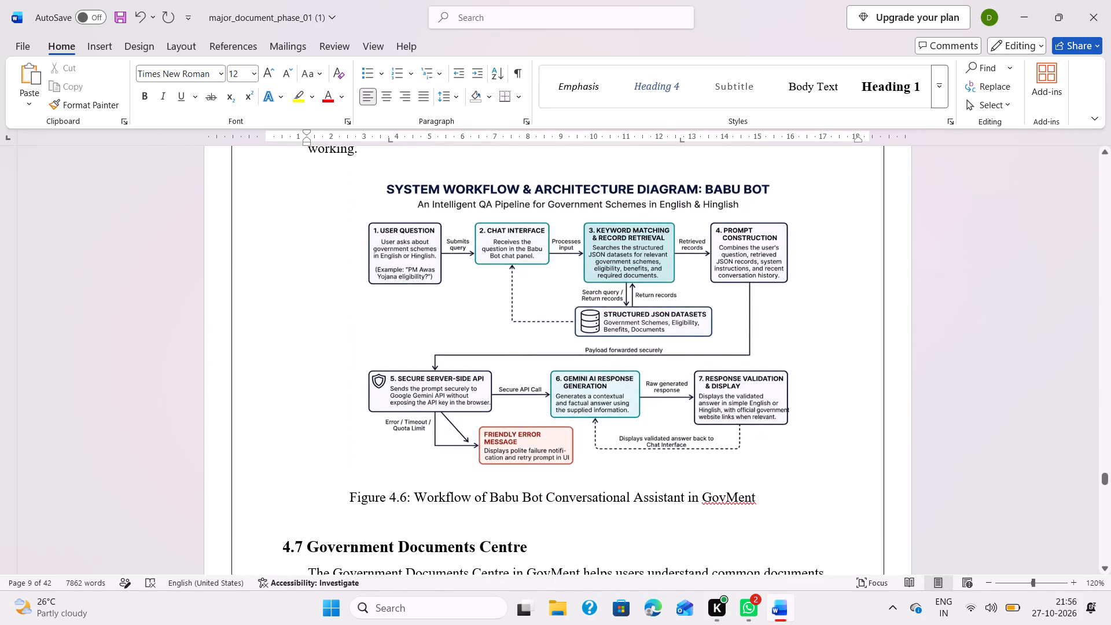
{"action": "left_click", "coordinate": [406, 499]}
{"action": "key", "text": "BackSpace"}
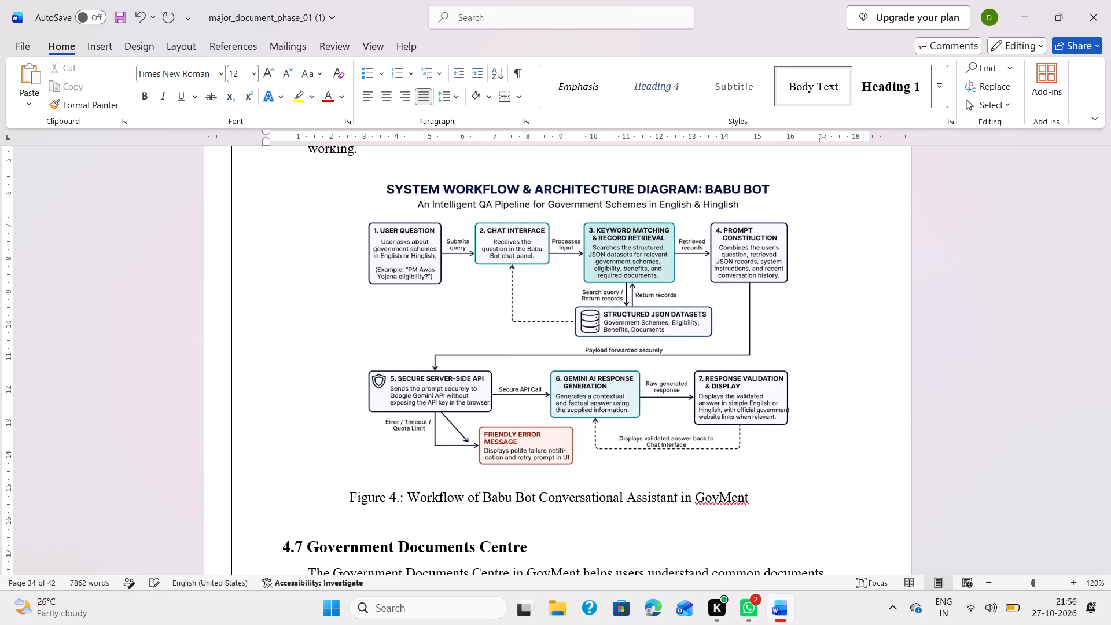
{"action": "key", "text": "5"}
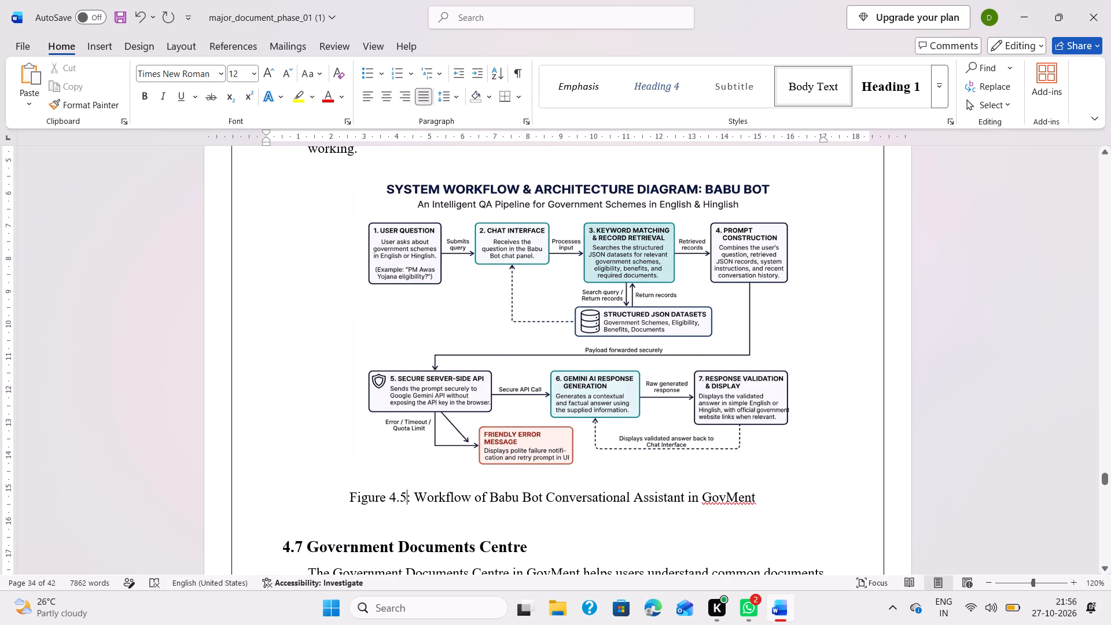
Replace the Fig 4.5 name in the list of figures with "Workflow of Babu Bot Conversational Assistant", copied from the diagram's caption.
{"action": "left_click_drag", "start_coordinate": [416, 497], "coordinate": [718, 492]}
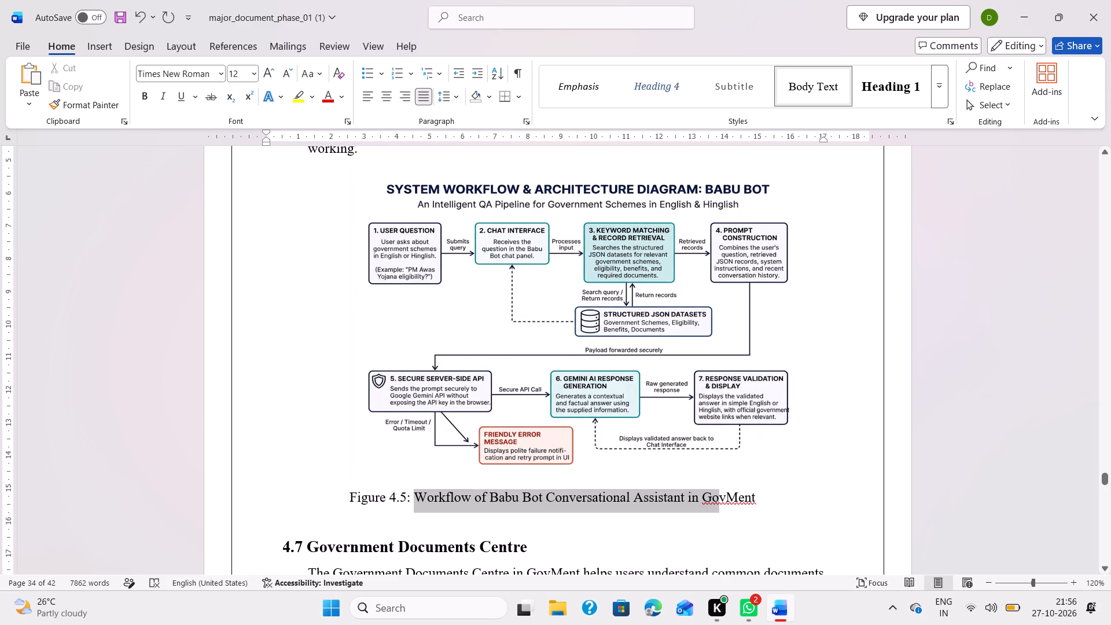
{"action": "left_click_drag", "start_coordinate": [718, 492], "coordinate": [681, 495]}
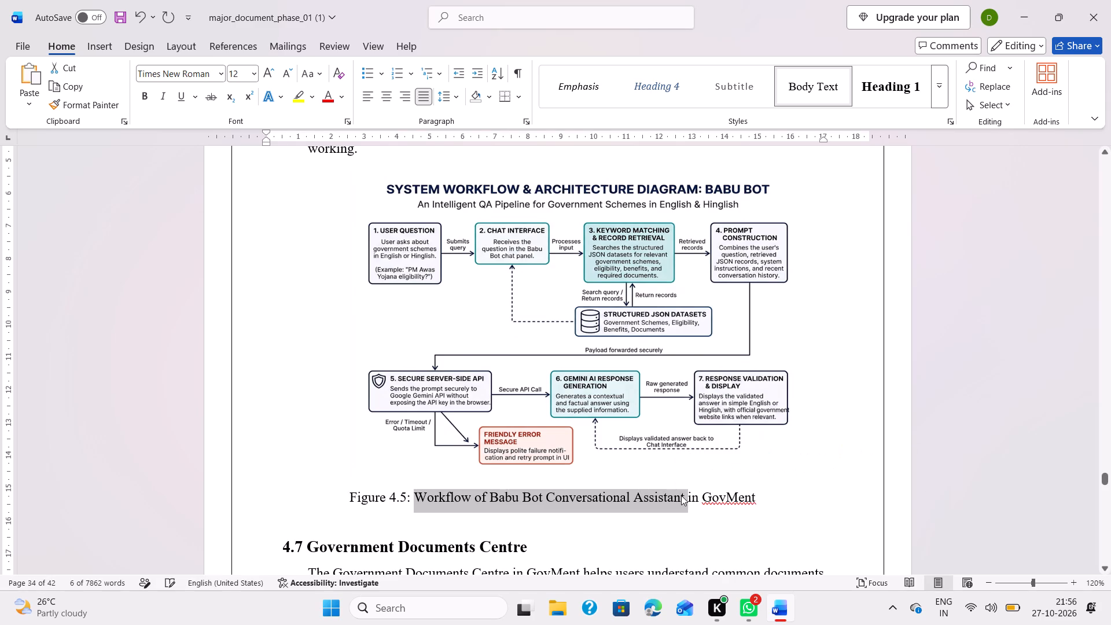
{"action": "key", "text": "ctrl+c"}
{"action": "scroll", "coordinate": [681, 495], "scroll_direction": "down", "scroll_amount": 2}
{"action": "scroll", "coordinate": [667, 444], "scroll_direction": "up", "scroll_amount": 3}
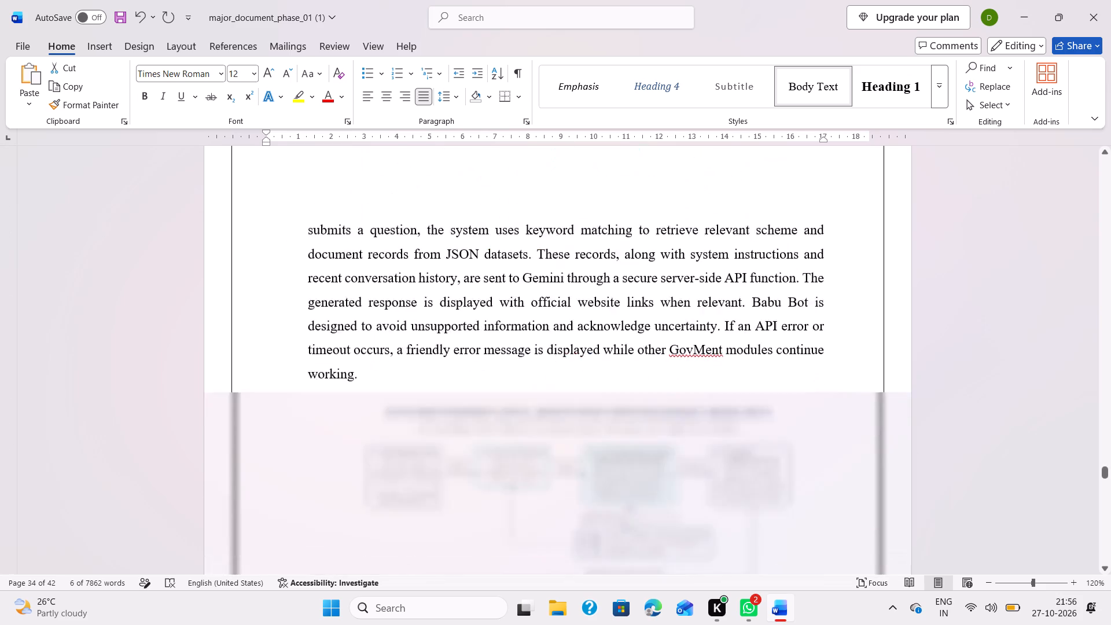
{"action": "scroll", "coordinate": [667, 444], "scroll_direction": "up", "scroll_amount": 11}
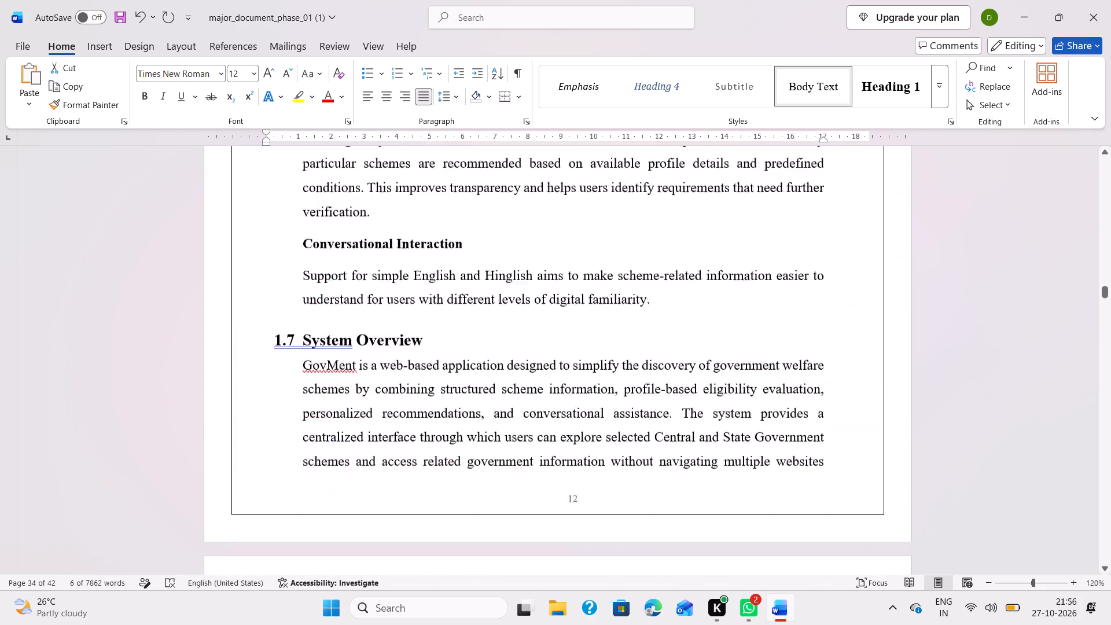
{"action": "scroll", "coordinate": [667, 444], "scroll_direction": "up", "scroll_amount": 9}
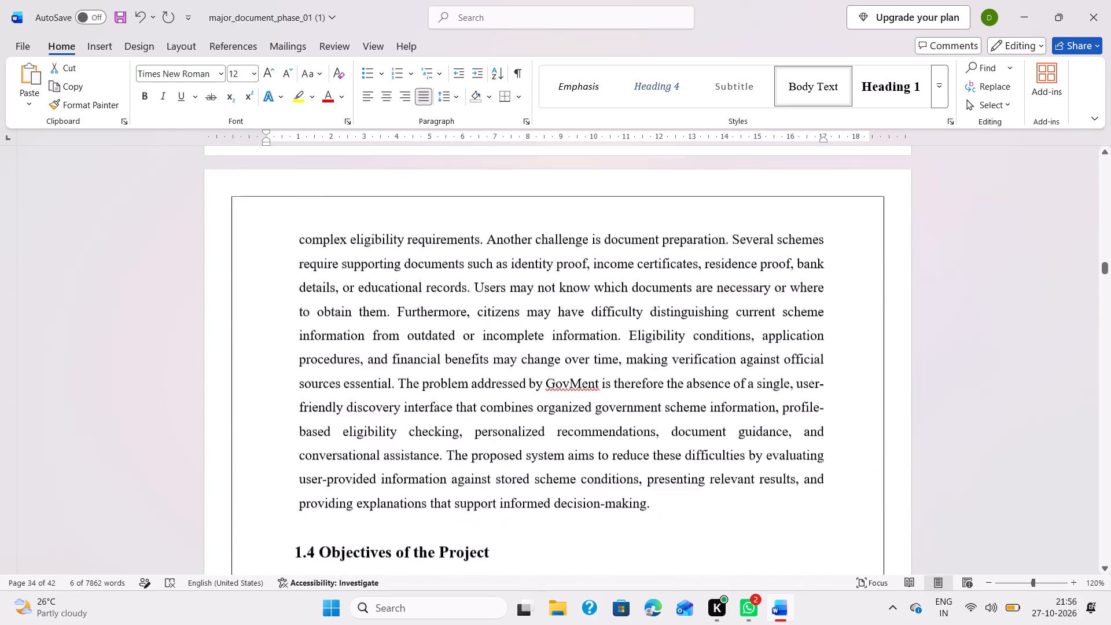
{"action": "scroll", "coordinate": [667, 444], "scroll_direction": "up", "scroll_amount": 8}
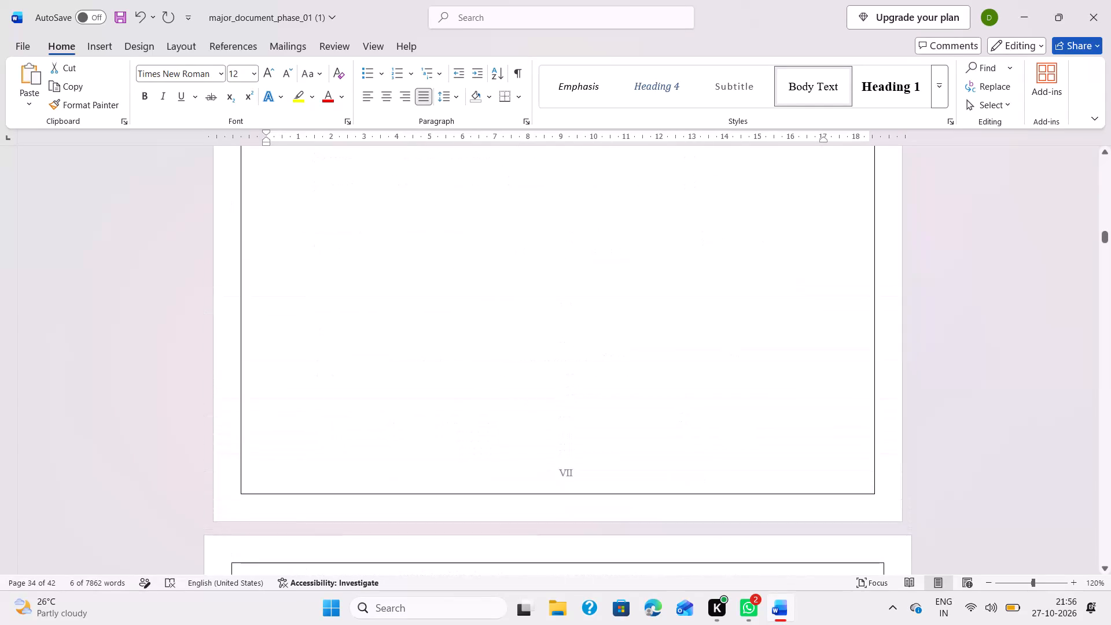
{"action": "scroll", "coordinate": [667, 444], "scroll_direction": "down", "scroll_amount": 2}
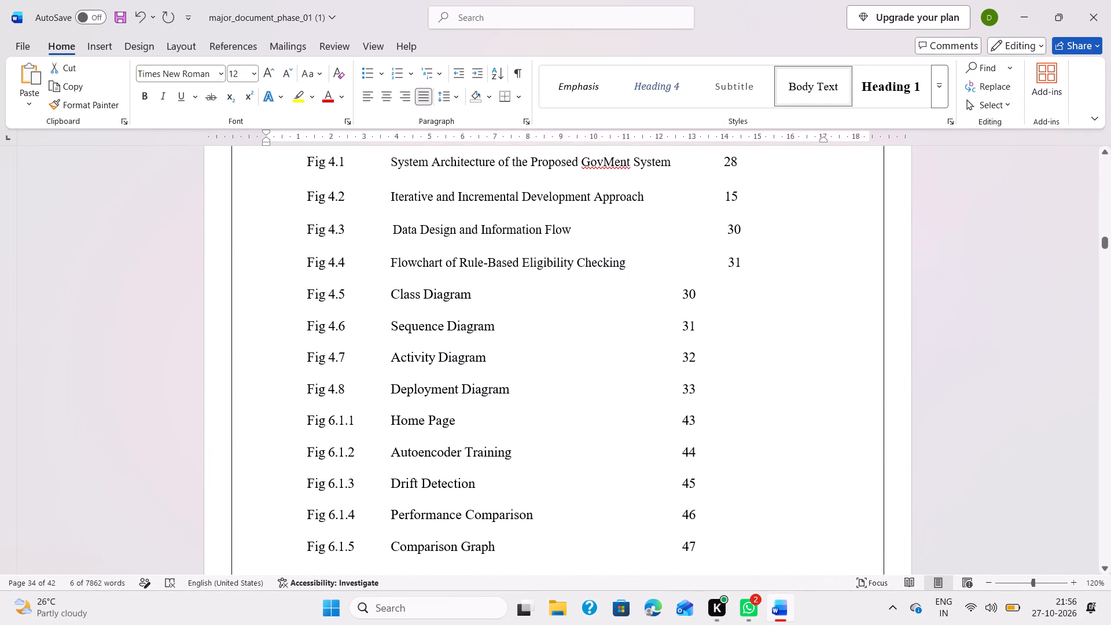
{"action": "left_click_drag", "start_coordinate": [498, 289], "coordinate": [396, 297]}
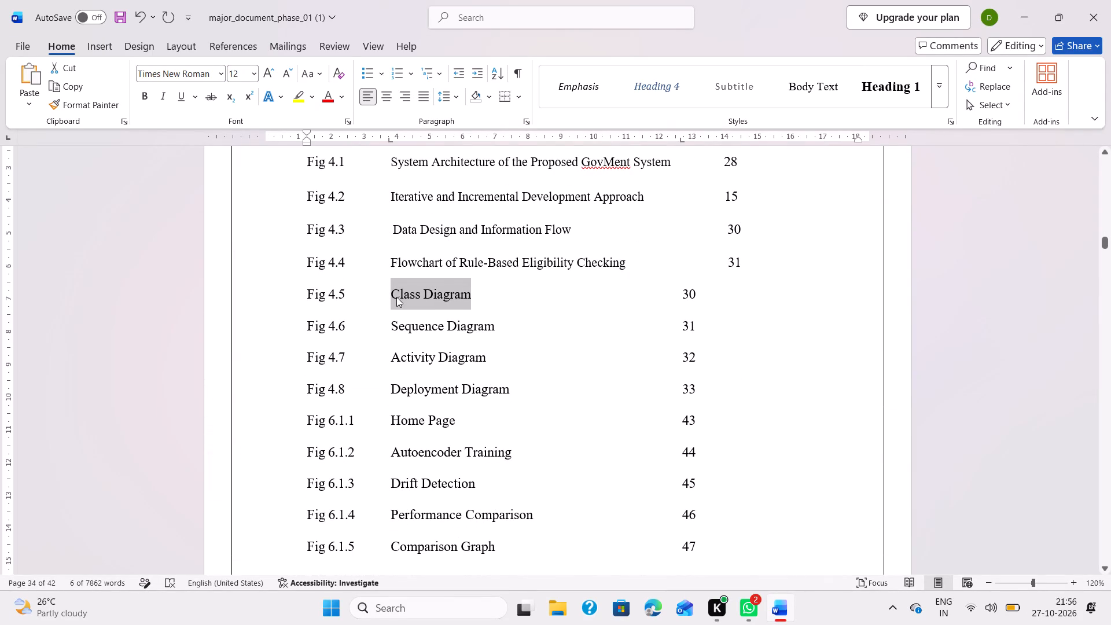
{"action": "key", "text": "ctrl+v"}
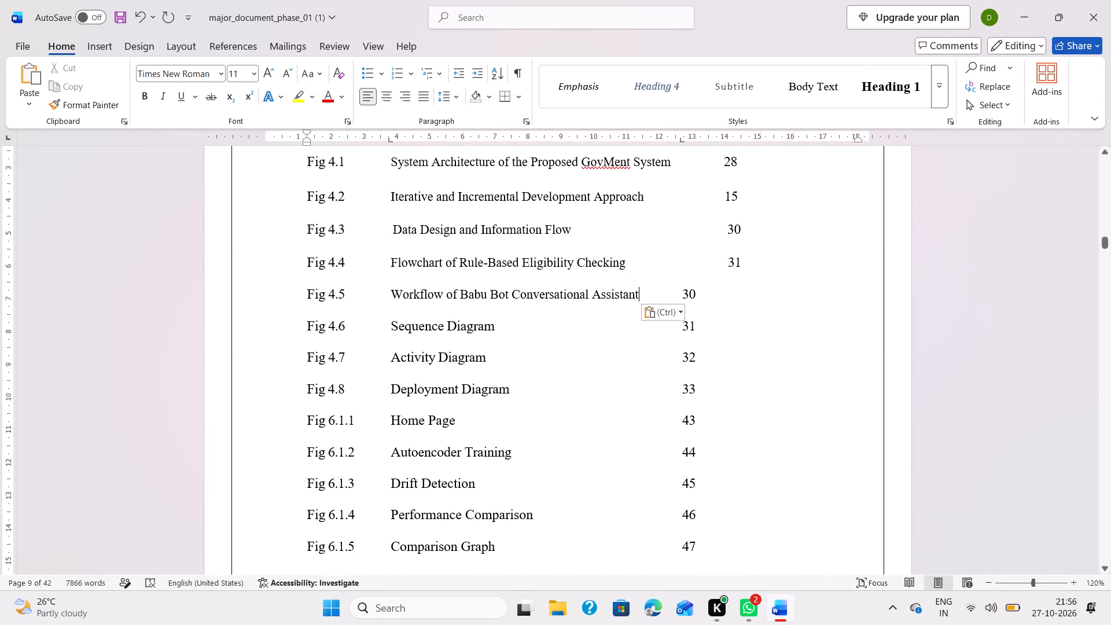
Align the Fig 4.5 page number under the PAGE NO heading.
{"action": "left_click", "coordinate": [671, 293]}
{"action": "key", "text": "Tab"}
{"action": "key", "text": "Tab"}
Delete the last digit of the Fig 4.5 page number in the list of figures.
{"action": "key", "text": "Right"}
{"action": "key", "text": "Right"}
{"action": "key", "text": "BackSpace"}
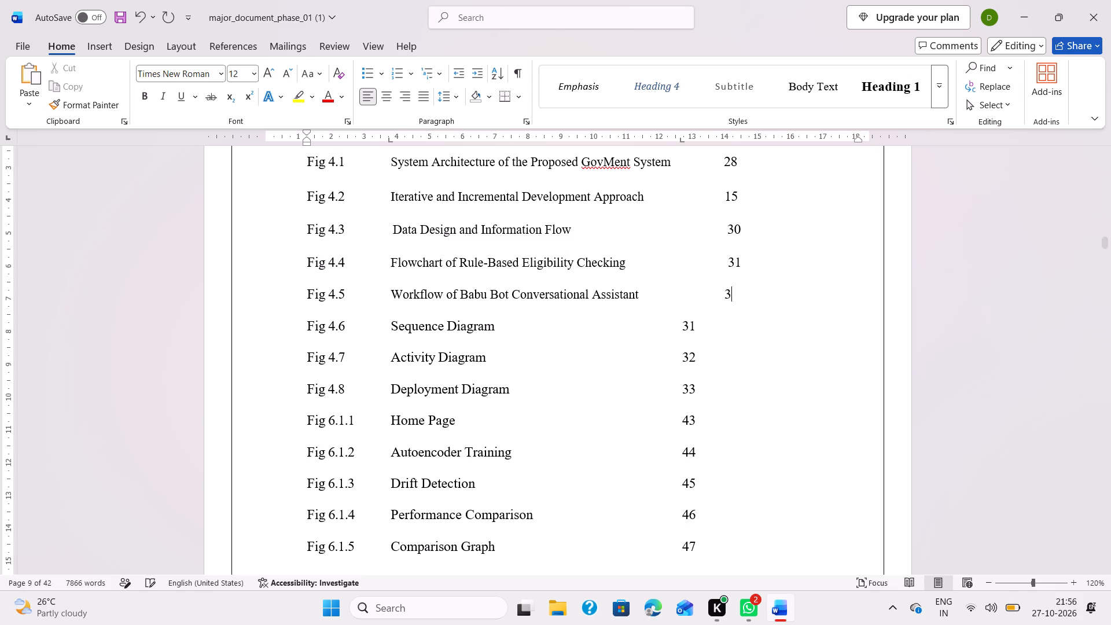
Complete the Fig 4.5 page number as 35 in the list of figures.
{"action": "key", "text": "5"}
Find the Government Documents Centre workflow diagram in Chapter 4 and renumber its caption as Figure 4.6.
{"action": "scroll", "coordinate": [728, 300], "scroll_direction": "down", "scroll_amount": 1}
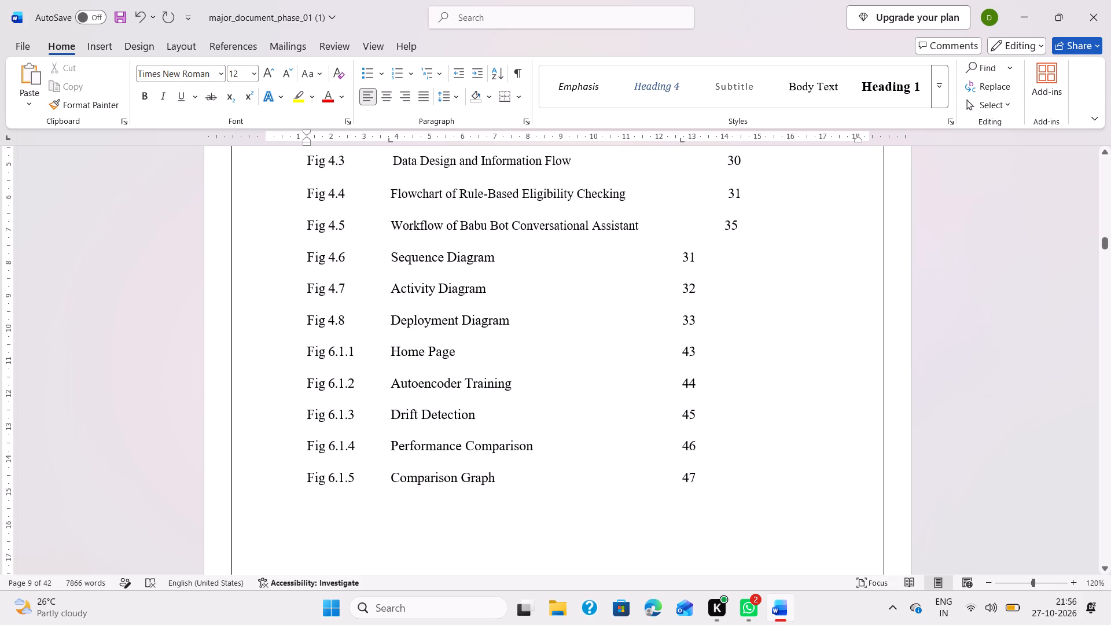
{"action": "scroll", "coordinate": [676, 300], "scroll_direction": "down", "scroll_amount": 16}
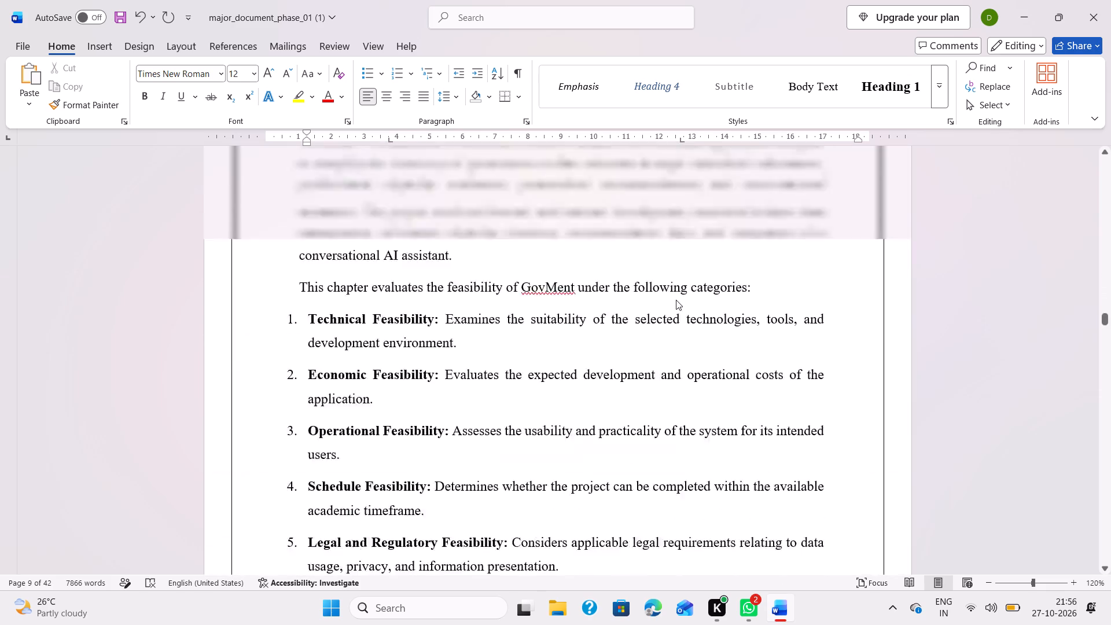
{"action": "scroll", "coordinate": [676, 300], "scroll_direction": "down", "scroll_amount": 7}
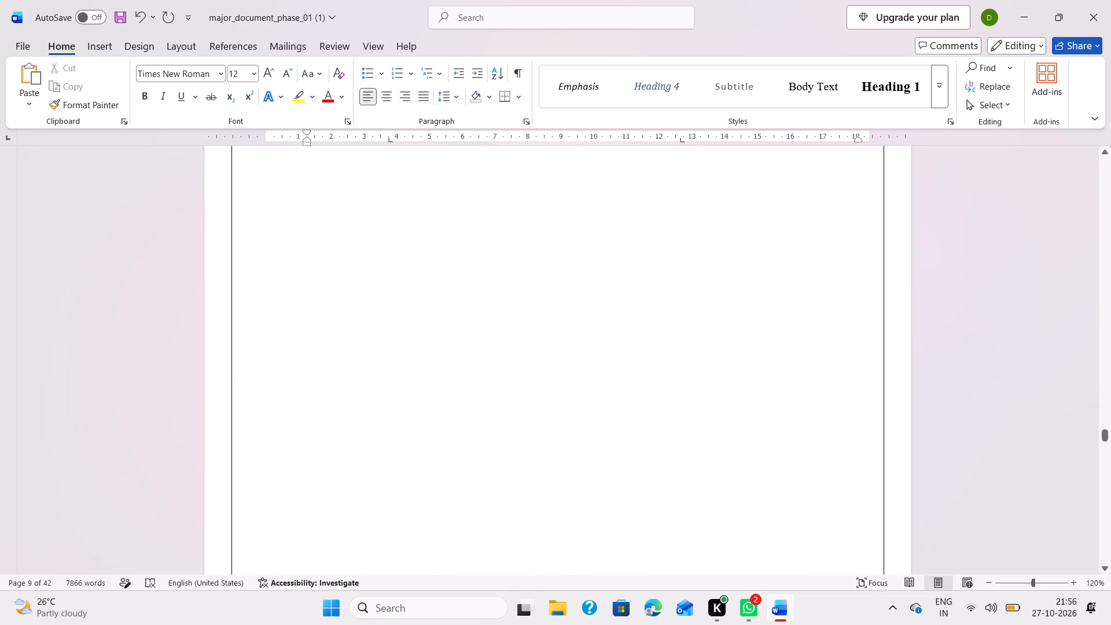
{"action": "scroll", "coordinate": [676, 300], "scroll_direction": "down", "scroll_amount": 5}
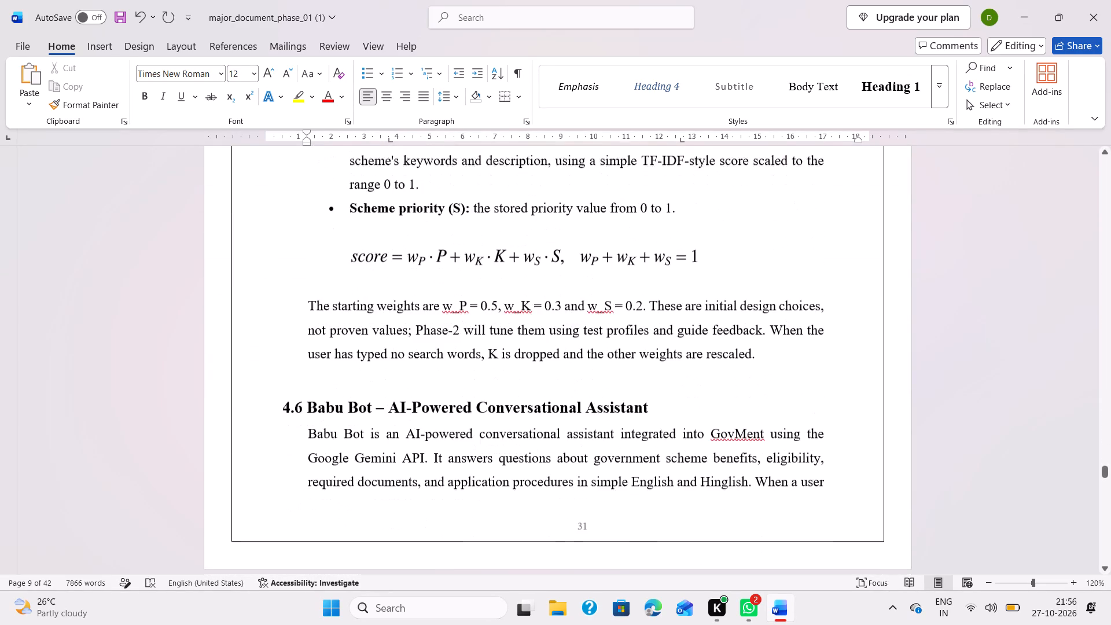
{"action": "scroll", "coordinate": [676, 300], "scroll_direction": "up", "scroll_amount": 3}
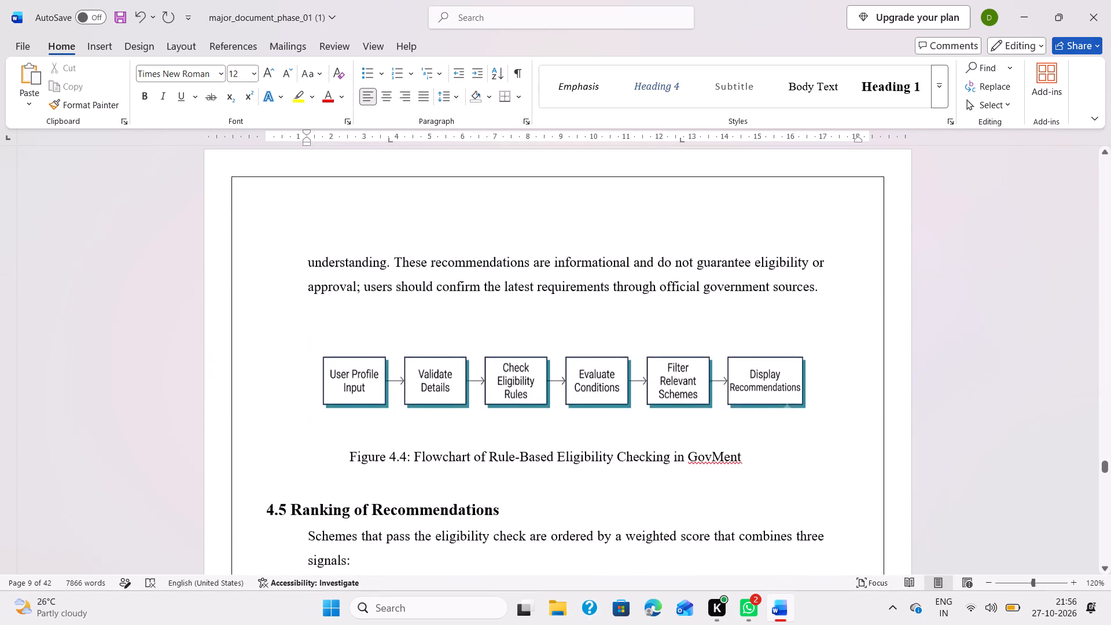
{"action": "scroll", "coordinate": [676, 300], "scroll_direction": "down", "scroll_amount": 6}
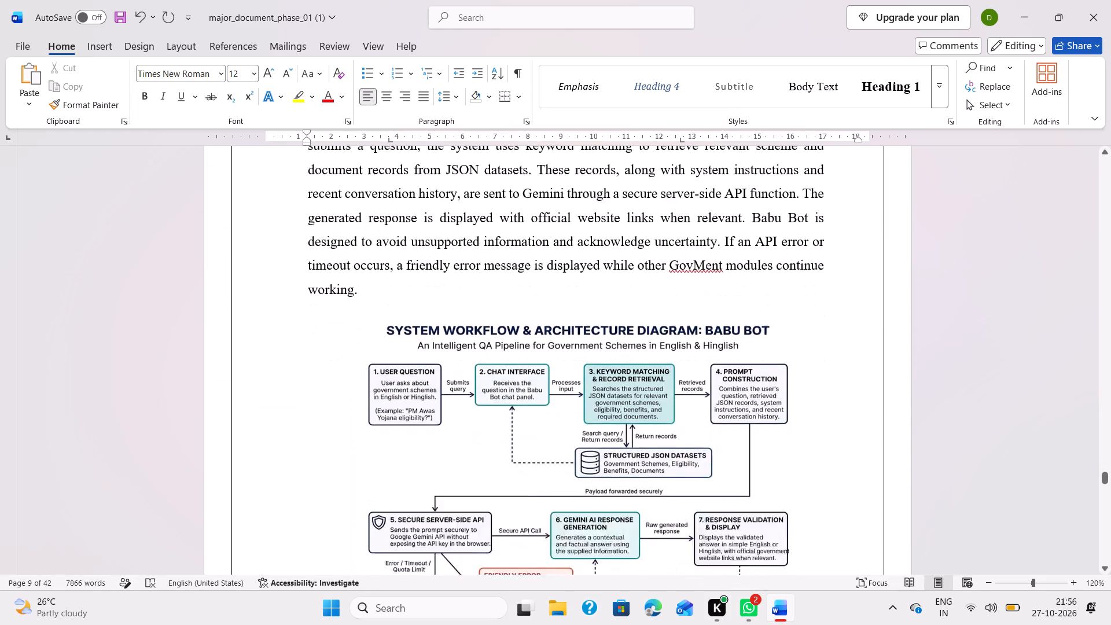
{"action": "scroll", "coordinate": [676, 300], "scroll_direction": "down", "scroll_amount": 5}
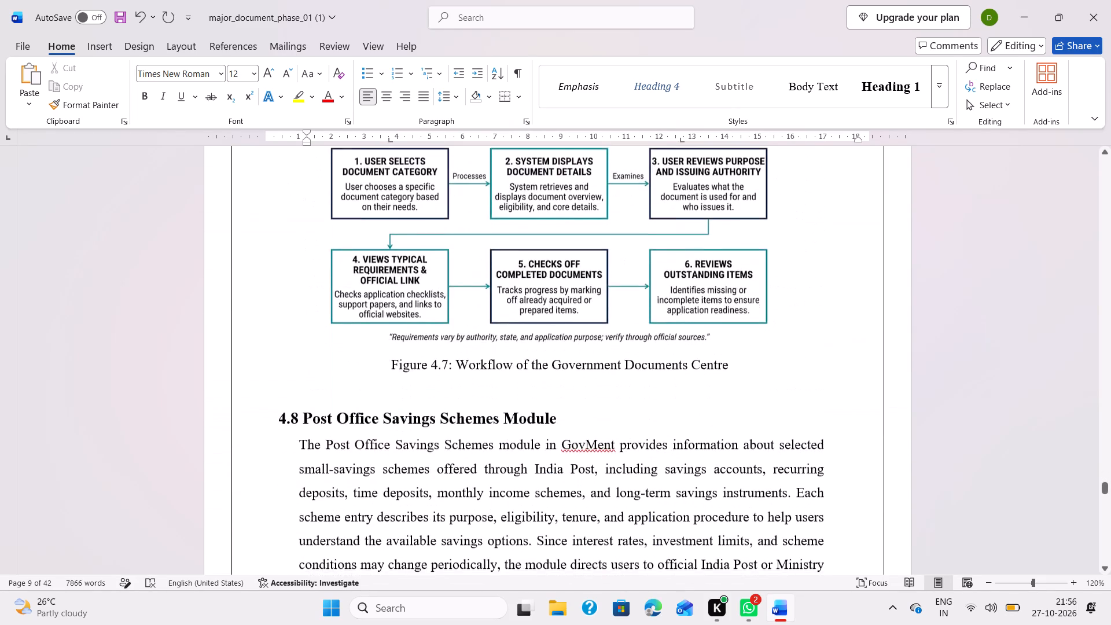
{"action": "scroll", "coordinate": [676, 300], "scroll_direction": "down", "scroll_amount": 1}
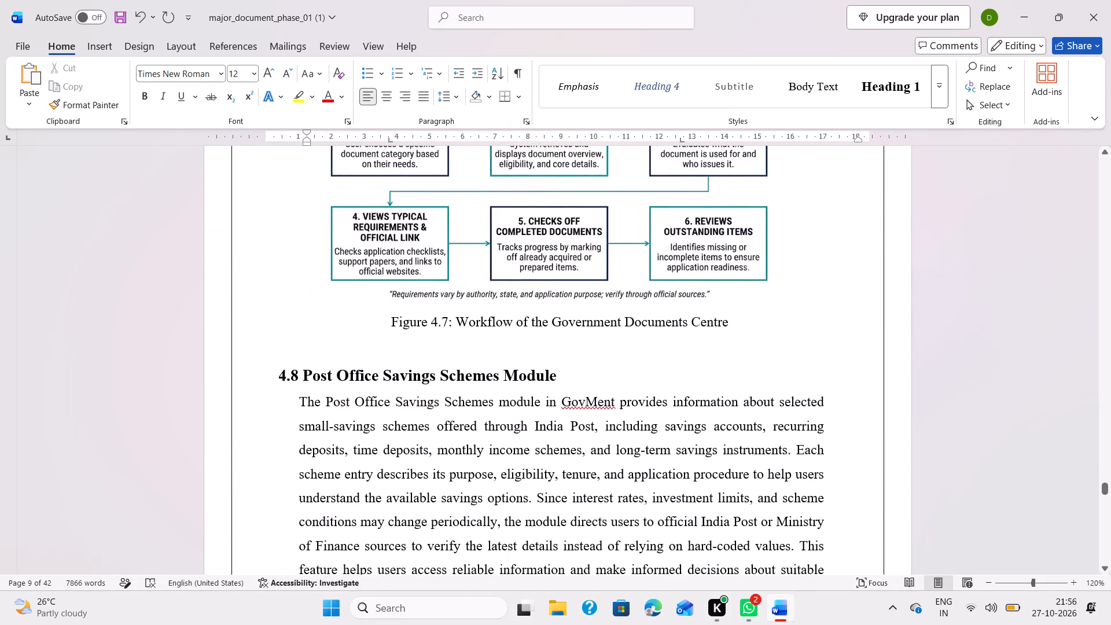
{"action": "left_click", "coordinate": [449, 316]}
{"action": "key", "text": "BackSpace"}
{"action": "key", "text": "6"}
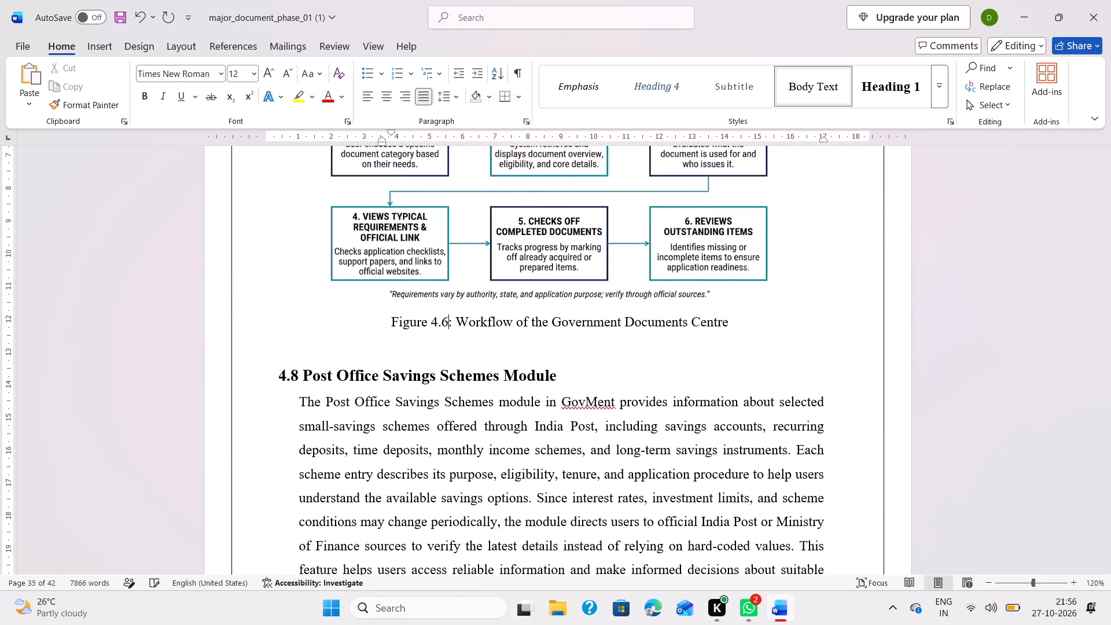
Select the title text "Workflow of the Government Documents Centre" in the Figure 4.6 caption.
{"action": "left_click", "coordinate": [458, 318]}
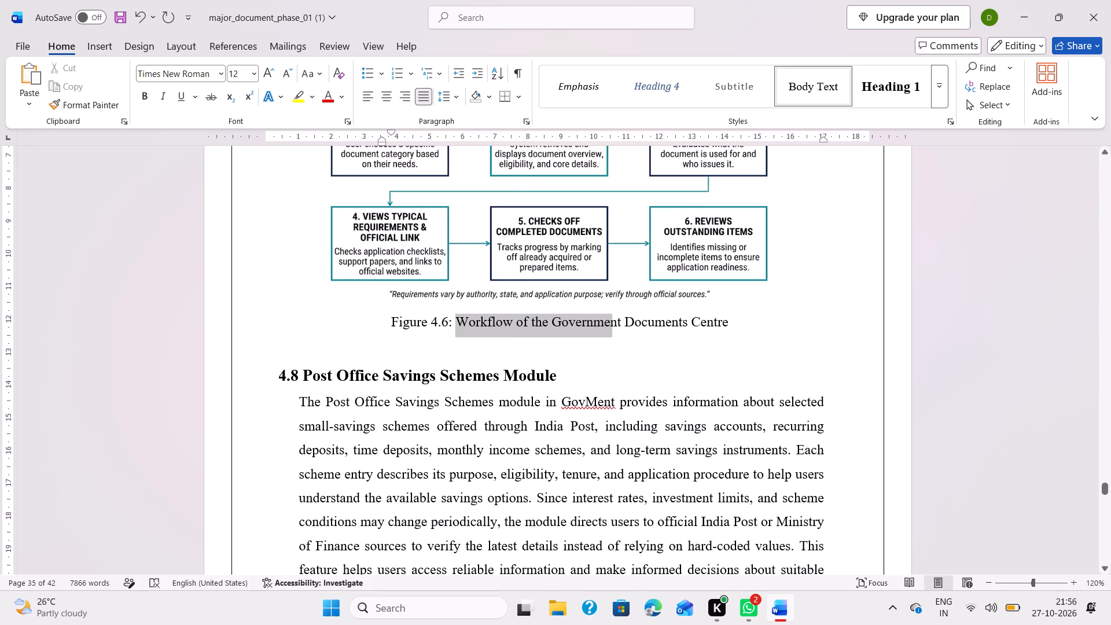
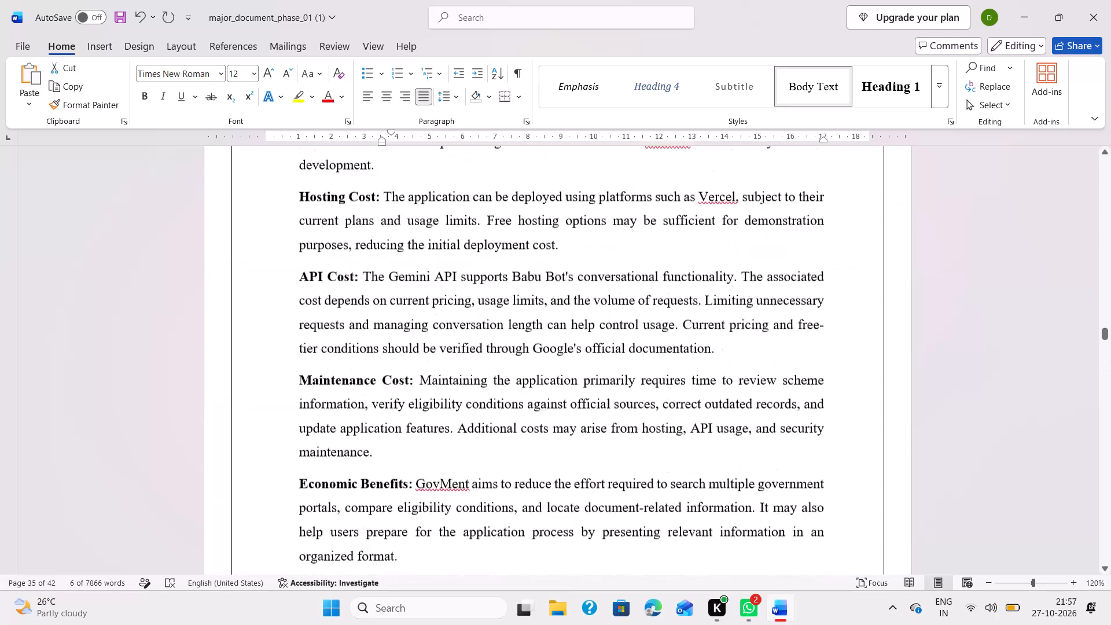
Replace the Fig 4.6 name in the list of figures with the copied caption "Workflow of Babu Bot Conversational Assistant".
{"action": "scroll", "coordinate": [480, 334], "scroll_direction": "up", "scroll_amount": 6}
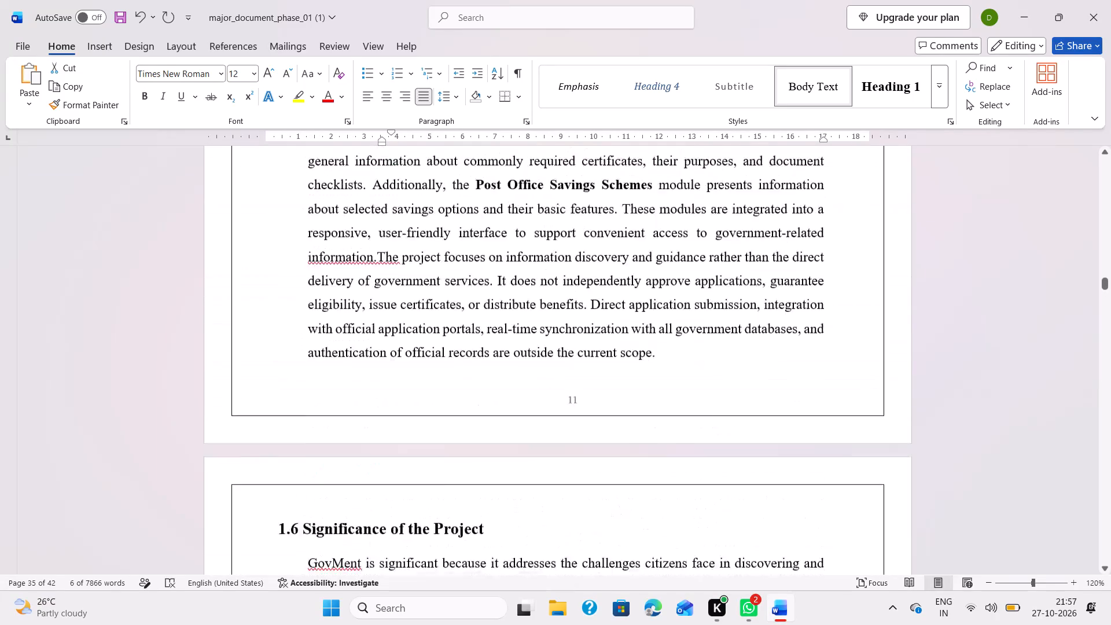
{"action": "scroll", "coordinate": [480, 334], "scroll_direction": "up", "scroll_amount": 9}
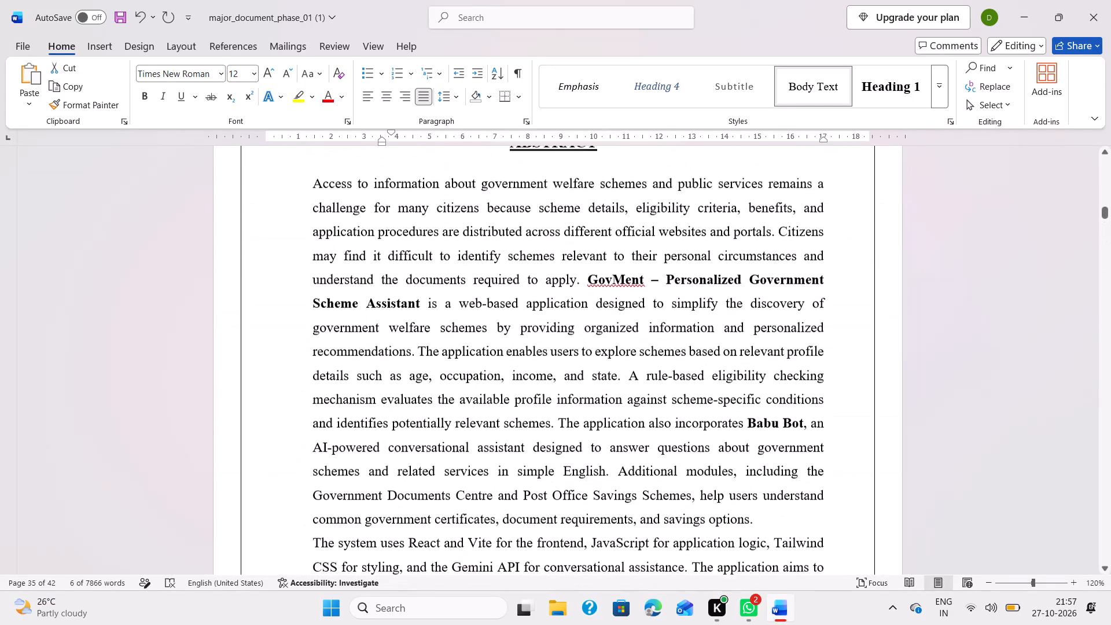
{"action": "scroll", "coordinate": [480, 334], "scroll_direction": "up", "scroll_amount": 3}
{"action": "scroll", "coordinate": [480, 334], "scroll_direction": "down", "scroll_amount": 9}
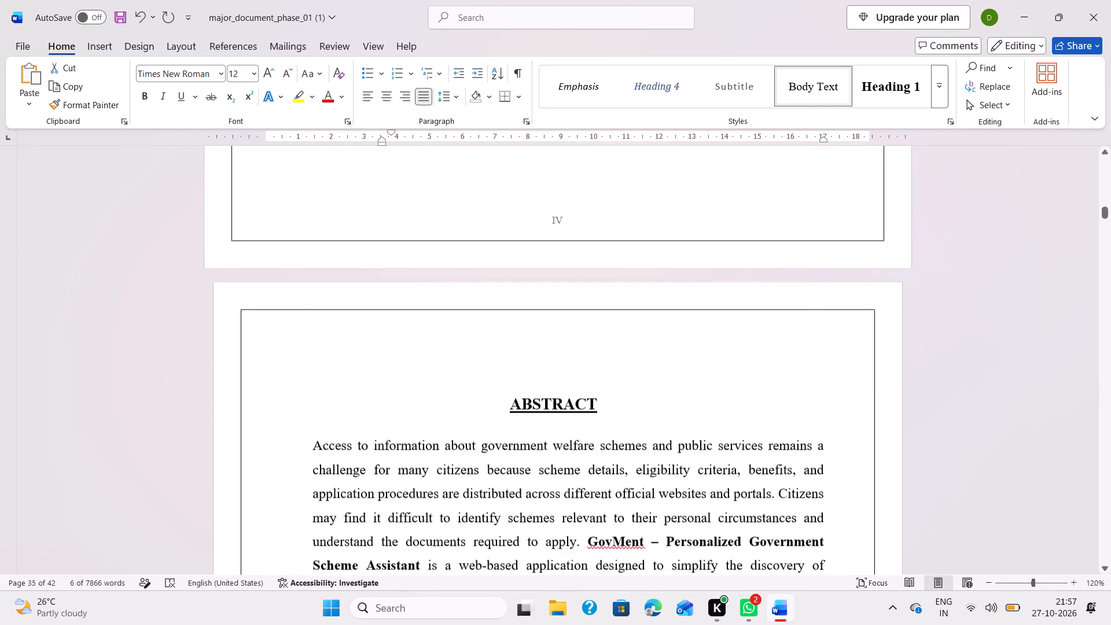
{"action": "scroll", "coordinate": [480, 334], "scroll_direction": "down", "scroll_amount": 10}
{"action": "scroll", "coordinate": [480, 334], "scroll_direction": "up", "scroll_amount": 4}
{"action": "scroll", "coordinate": [480, 334], "scroll_direction": "down", "scroll_amount": 5}
{"action": "scroll", "coordinate": [480, 334], "scroll_direction": "up", "scroll_amount": 1}
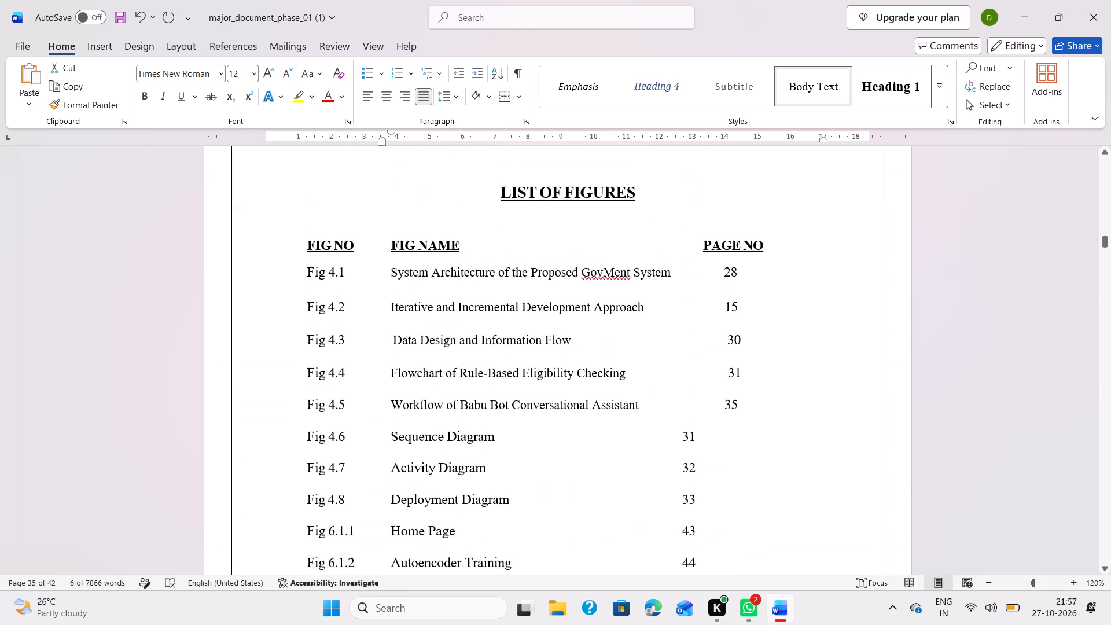
{"action": "left_click_drag", "start_coordinate": [391, 441], "coordinate": [489, 446]}
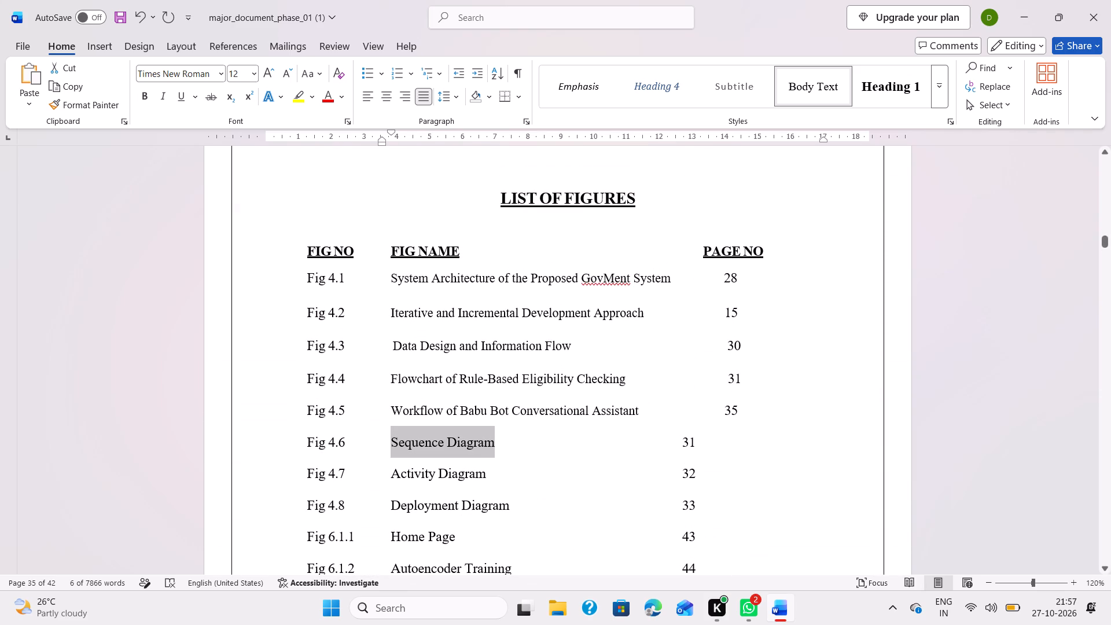
{"action": "left_click_drag", "start_coordinate": [489, 446], "coordinate": [489, 445]}
{"action": "key", "text": "ctrl+v"}
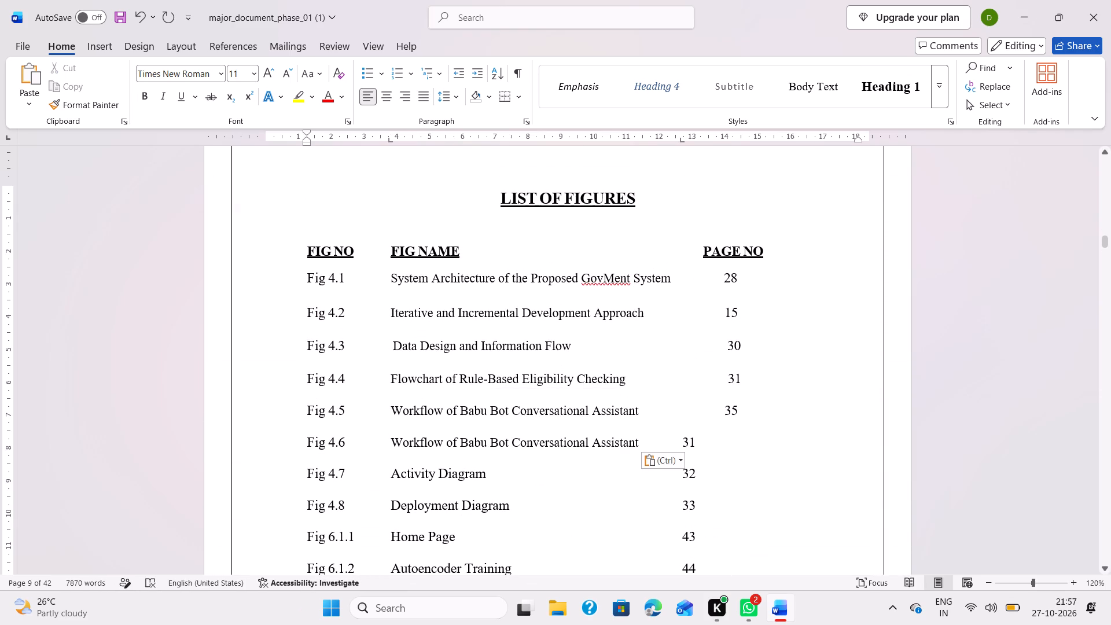
Align the Fig 4.6 page number under the PAGE NO heading and change it to 36.
{"action": "left_click", "coordinate": [683, 446]}
{"action": "key", "text": "Tab"}
{"action": "key", "text": "Tab"}
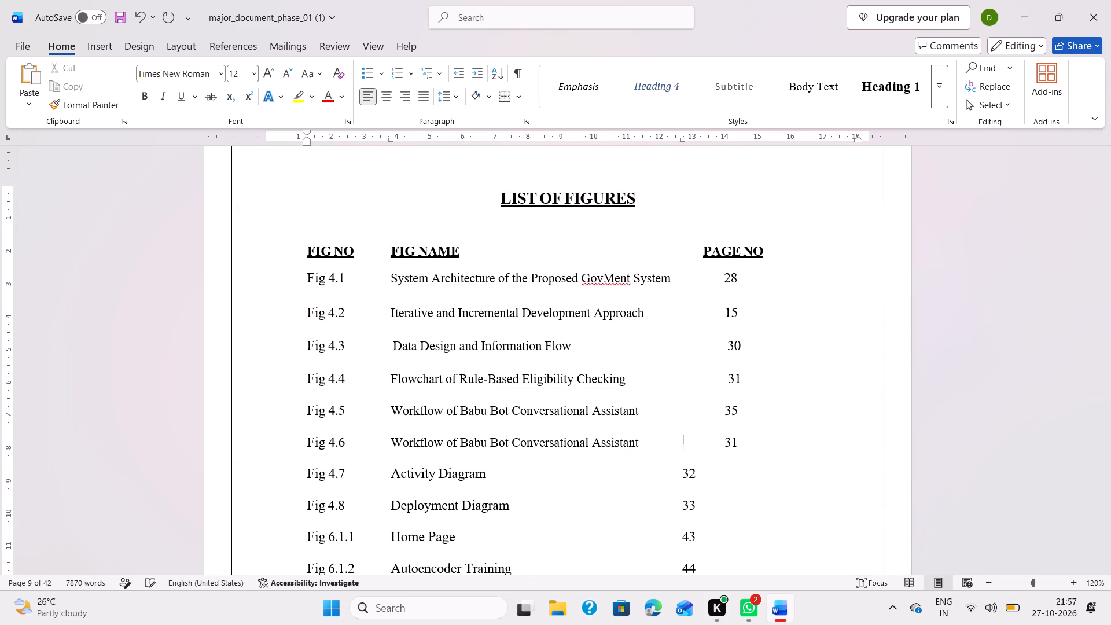
{"action": "key", "text": "Right"}
{"action": "key", "text": "Right"}
{"action": "key", "text": "BackSpace"}
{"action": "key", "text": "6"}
{"action": "scroll", "coordinate": [683, 446], "scroll_direction": "down", "scroll_amount": 1}
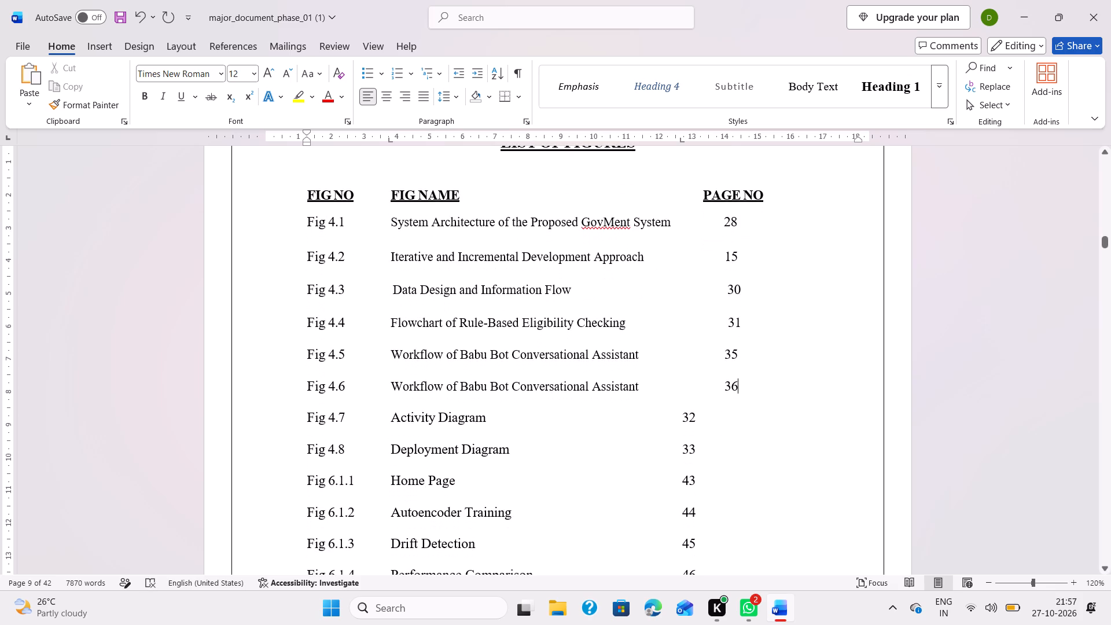
Find the Post Office Savings Schemes page screenshot in Chapter 4 and renumber its caption as Figure 4.7.
{"action": "scroll", "coordinate": [604, 430], "scroll_direction": "down", "scroll_amount": 20}
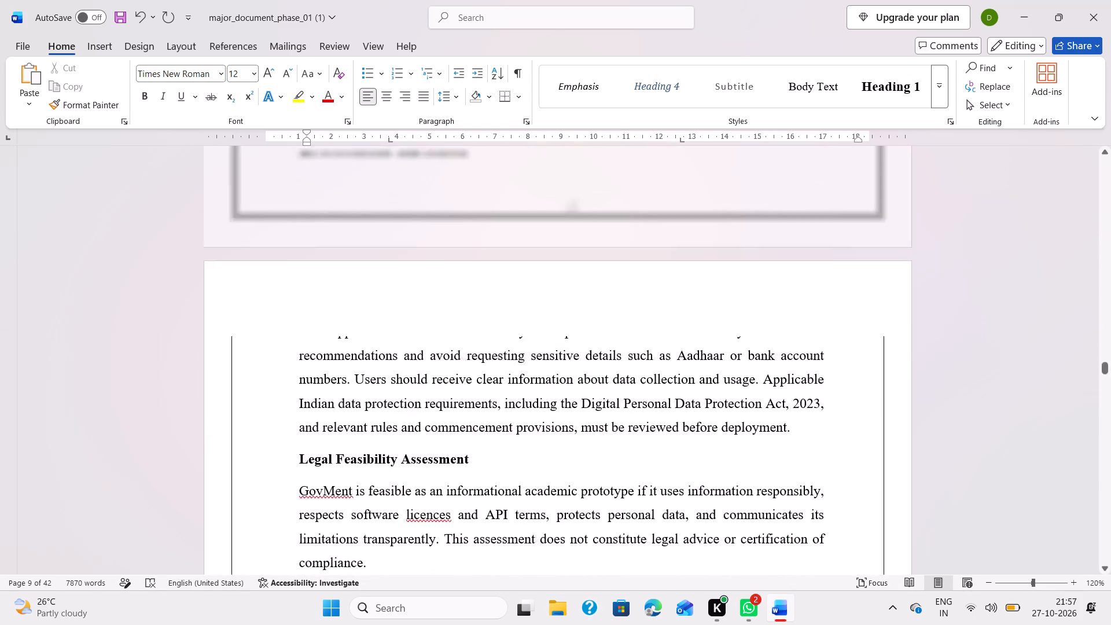
{"action": "scroll", "coordinate": [604, 430], "scroll_direction": "down", "scroll_amount": 13}
{"action": "scroll", "coordinate": [604, 430], "scroll_direction": "up", "scroll_amount": 2}
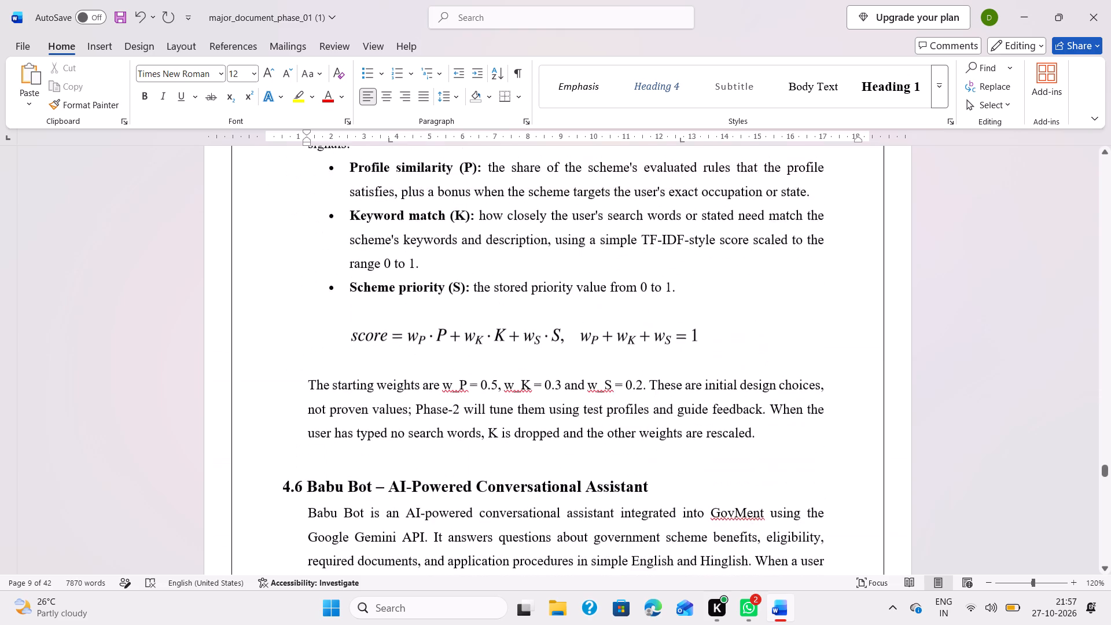
{"action": "scroll", "coordinate": [604, 430], "scroll_direction": "up", "scroll_amount": 2}
{"action": "scroll", "coordinate": [604, 430], "scroll_direction": "down", "scroll_amount": 3}
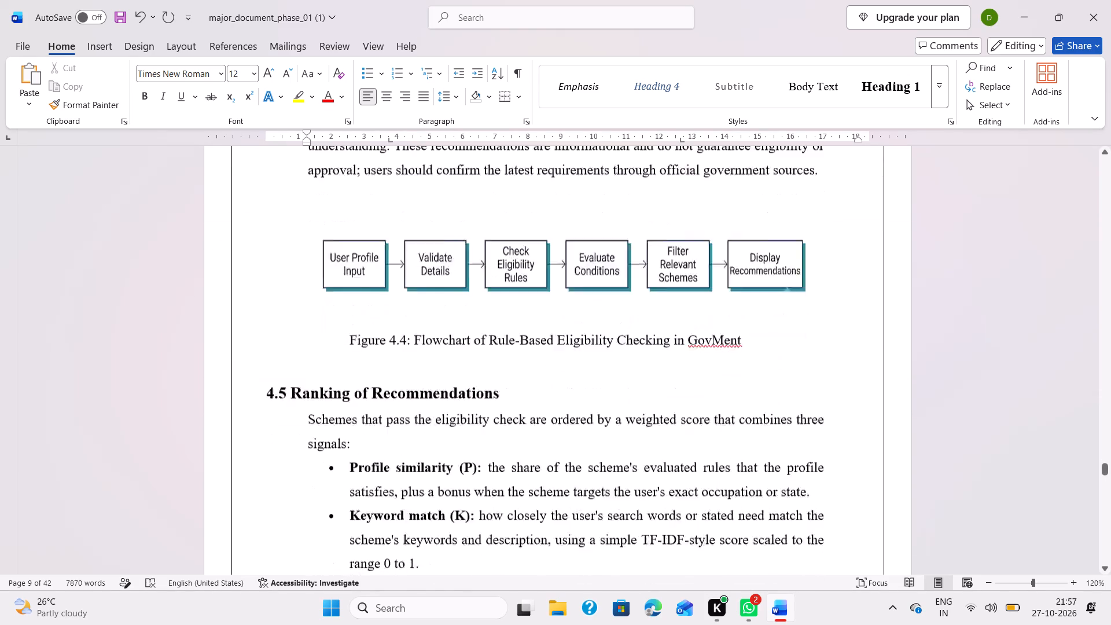
{"action": "scroll", "coordinate": [604, 430], "scroll_direction": "down", "scroll_amount": 5}
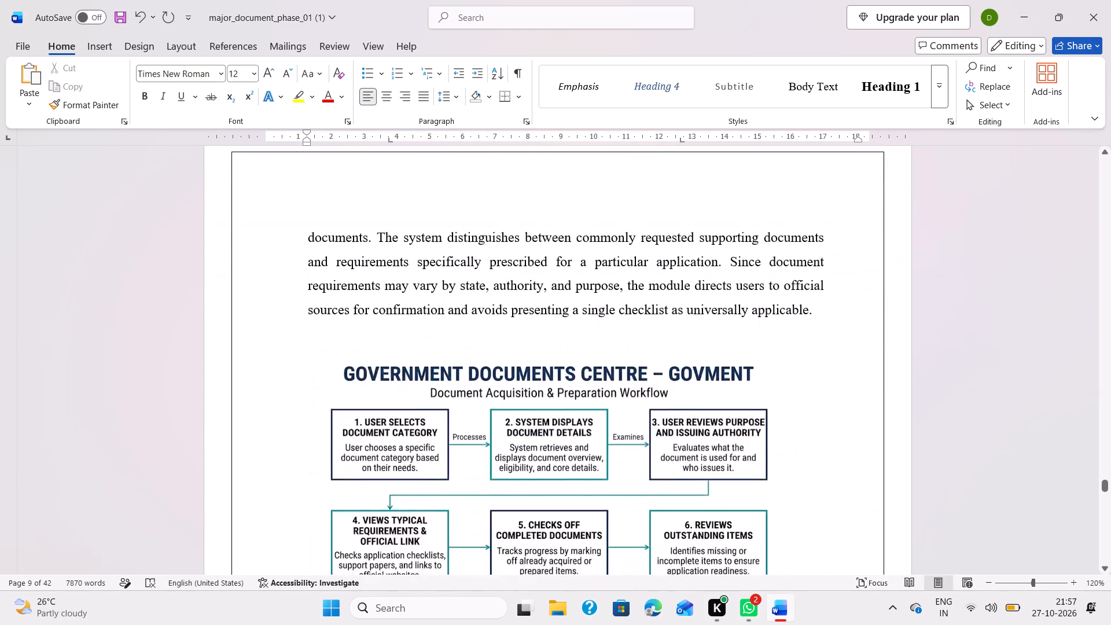
{"action": "scroll", "coordinate": [604, 430], "scroll_direction": "down", "scroll_amount": 6}
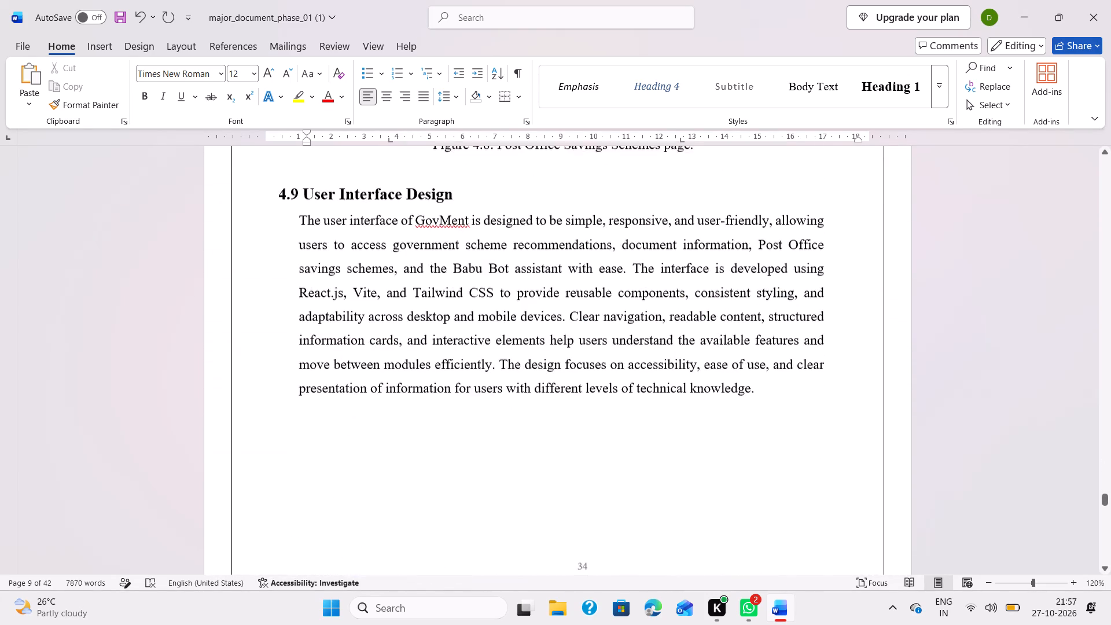
{"action": "scroll", "coordinate": [604, 430], "scroll_direction": "up", "scroll_amount": 1}
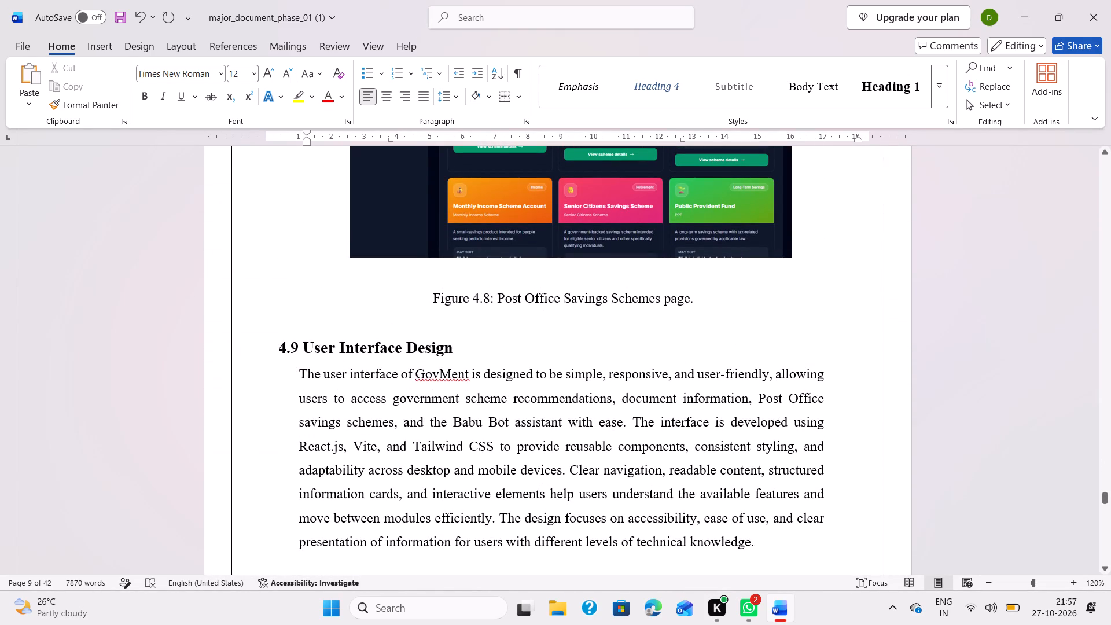
{"action": "left_click", "coordinate": [489, 301]}
{"action": "key", "text": "BackSpace"}
{"action": "key", "text": "7"}
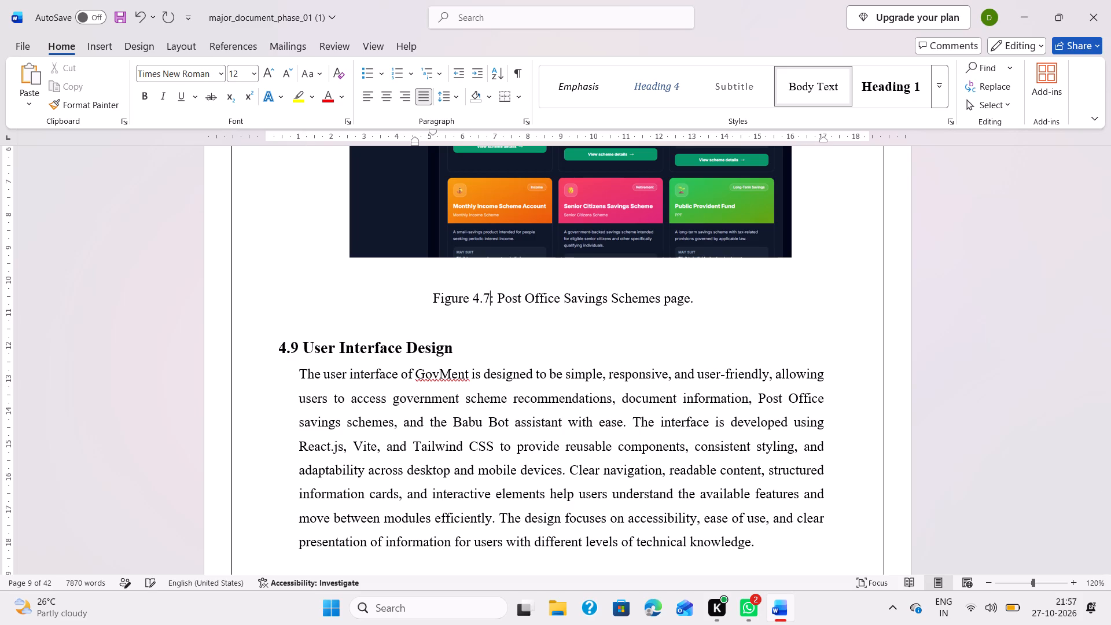
Copy the caption text "Post Office Savings Schemes page." from below the screenshot, without the figure number.
{"action": "left_click_drag", "start_coordinate": [500, 296], "coordinate": [685, 296]}
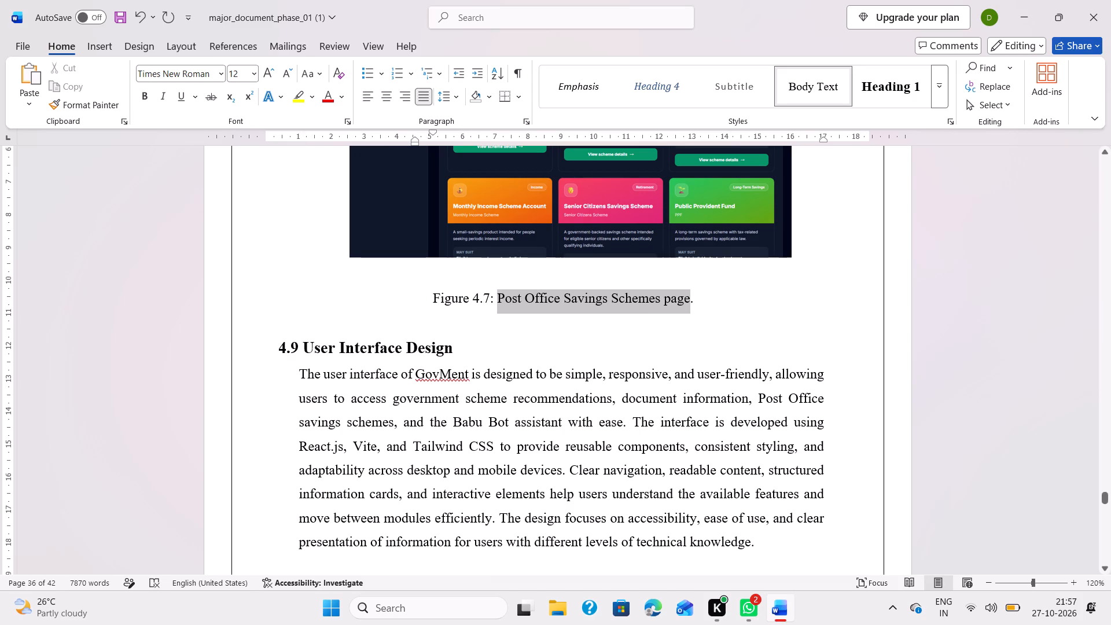
{"action": "left_click_drag", "start_coordinate": [685, 296], "coordinate": [692, 297]}
{"action": "key", "text": "ctrl+c"}
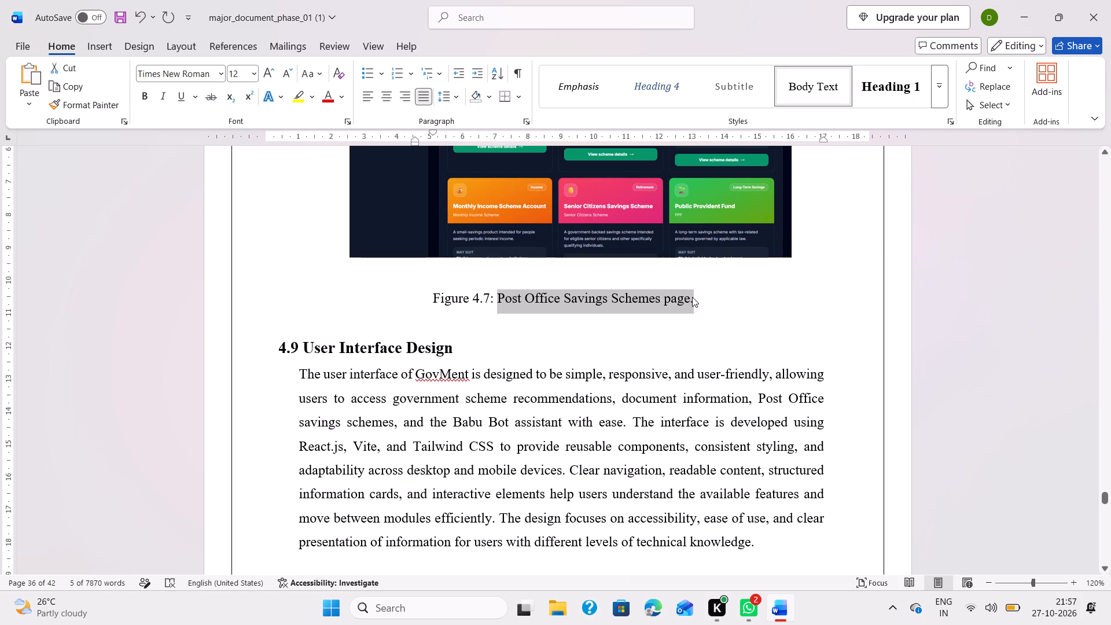
{"action": "left_click", "coordinate": [568, 331]}
In the list of figures, set the page number of Fig 4.5 to 32 and of Fig 4.6 to 33.
{"action": "scroll", "coordinate": [568, 331], "scroll_direction": "up", "scroll_amount": 1}
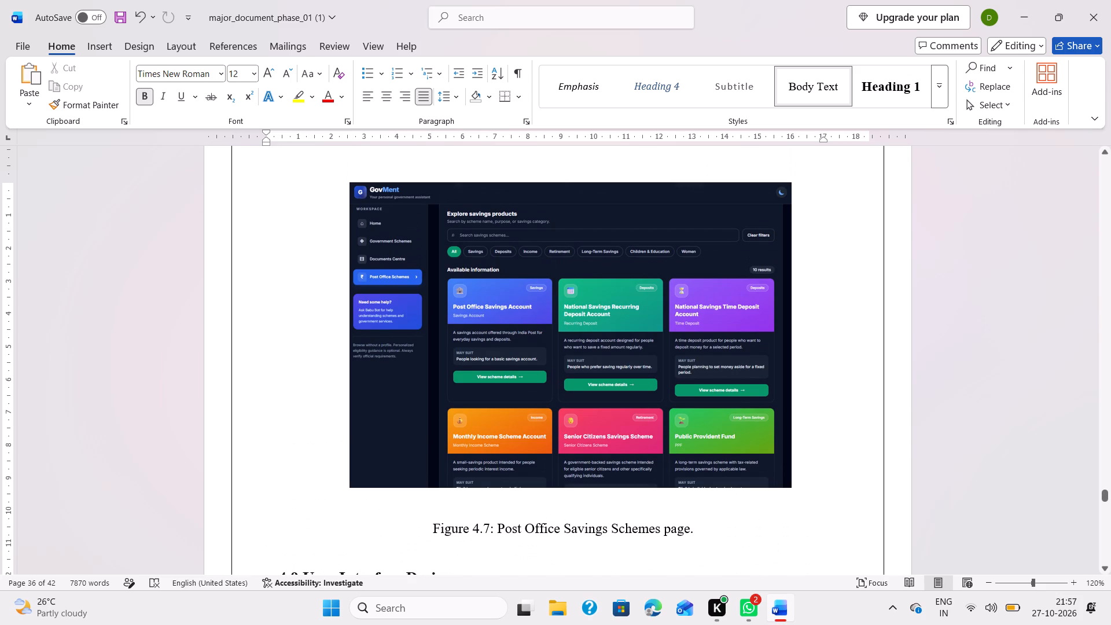
{"action": "scroll", "coordinate": [568, 331], "scroll_direction": "down", "scroll_amount": 2}
{"action": "scroll", "coordinate": [568, 331], "scroll_direction": "up", "scroll_amount": 2}
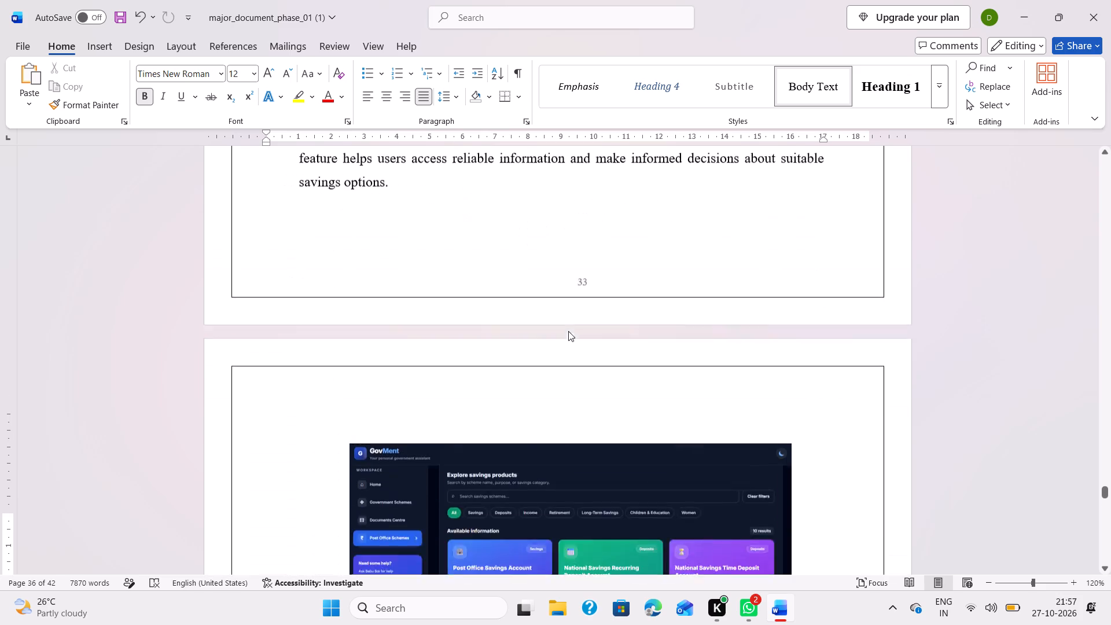
{"action": "scroll", "coordinate": [568, 331], "scroll_direction": "up", "scroll_amount": 13}
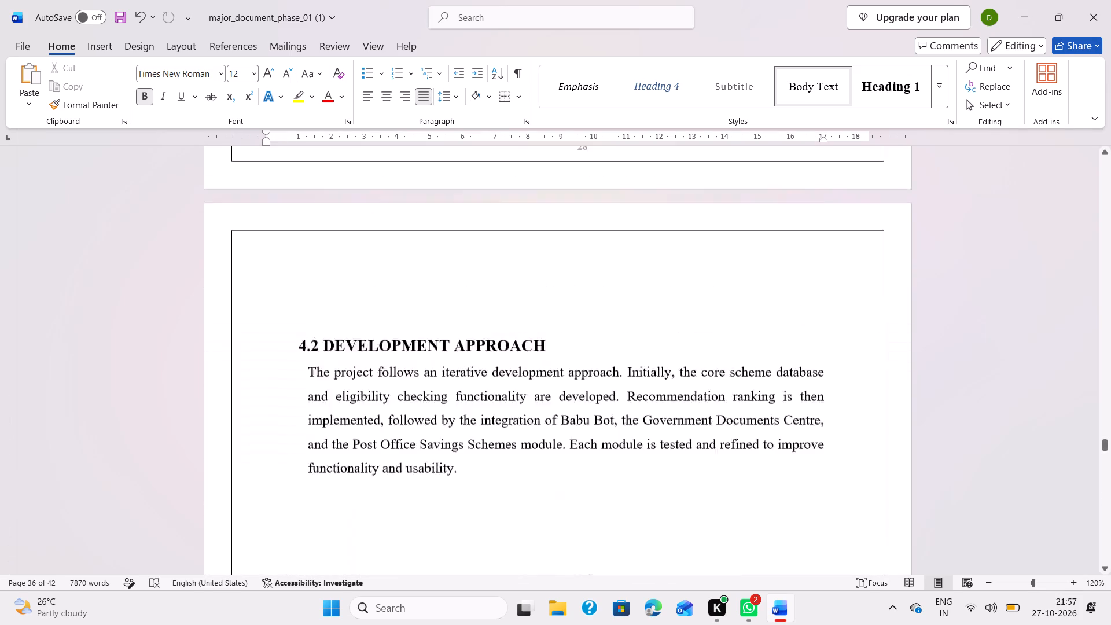
{"action": "scroll", "coordinate": [568, 331], "scroll_direction": "up", "scroll_amount": 11}
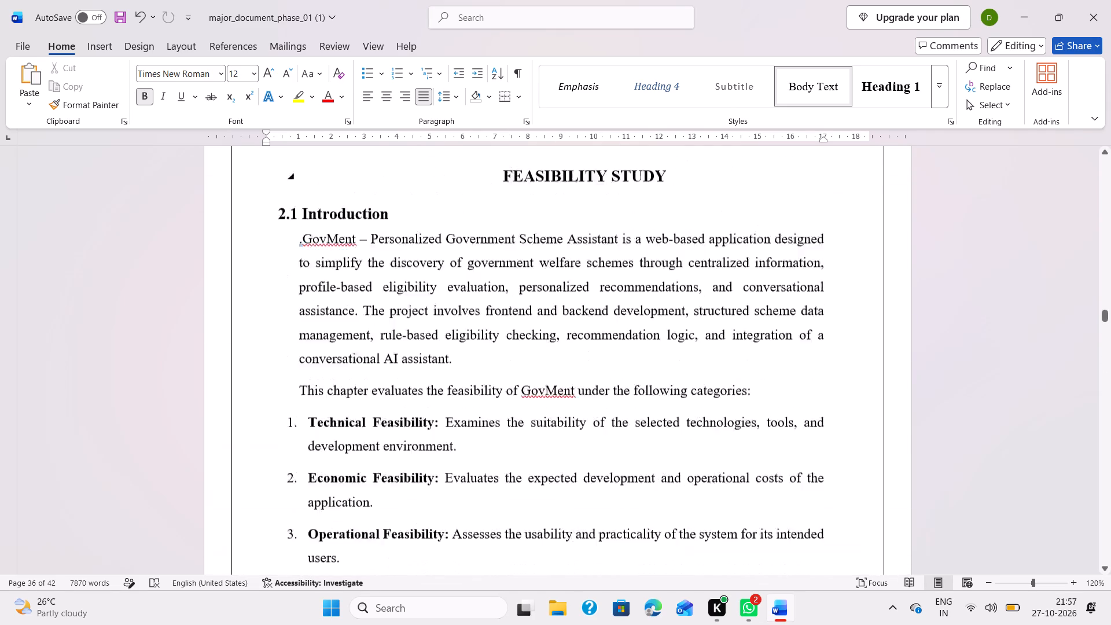
{"action": "scroll", "coordinate": [568, 331], "scroll_direction": "up", "scroll_amount": 7}
{"action": "scroll", "coordinate": [568, 331], "scroll_direction": "down", "scroll_amount": 11}
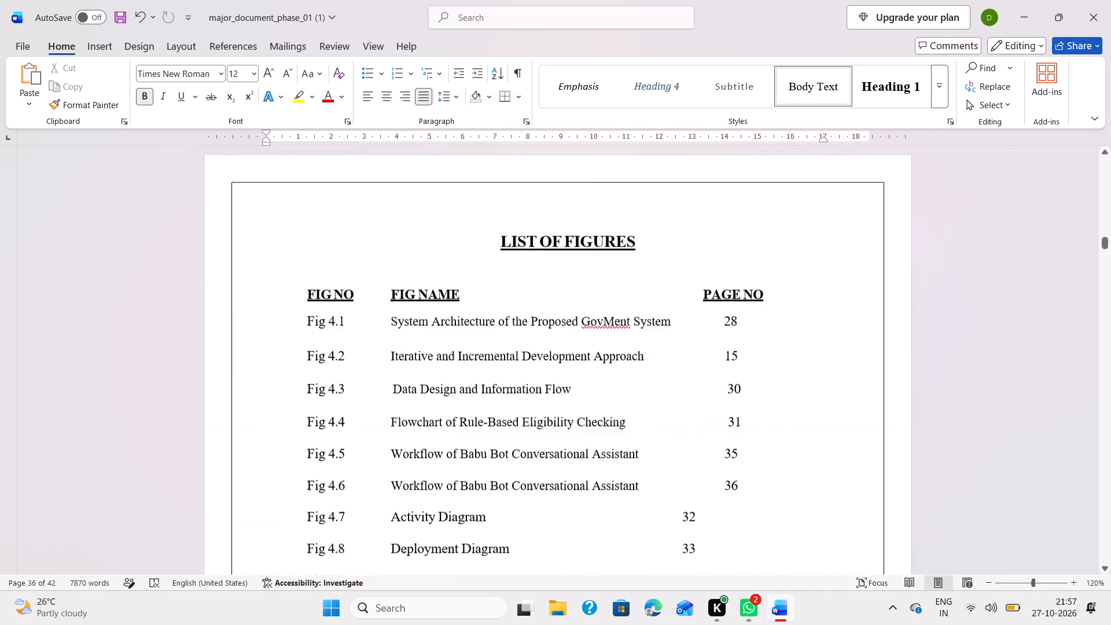
{"action": "scroll", "coordinate": [568, 331], "scroll_direction": "down", "scroll_amount": 1}
{"action": "scroll", "coordinate": [568, 331], "scroll_direction": "up", "scroll_amount": 1}
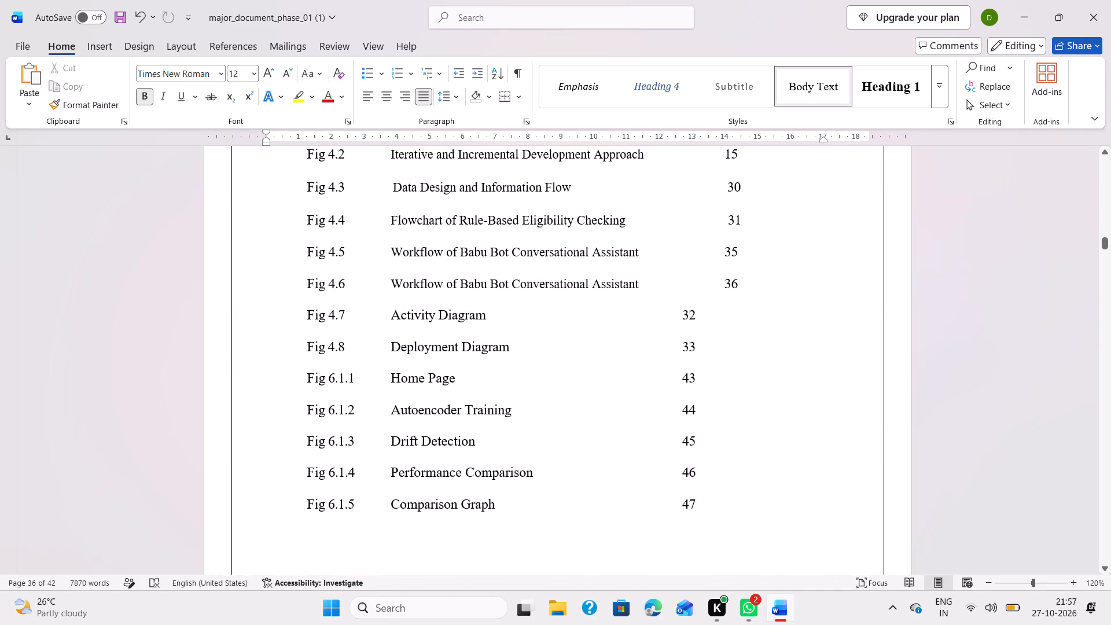
{"action": "left_click", "coordinate": [740, 284]}
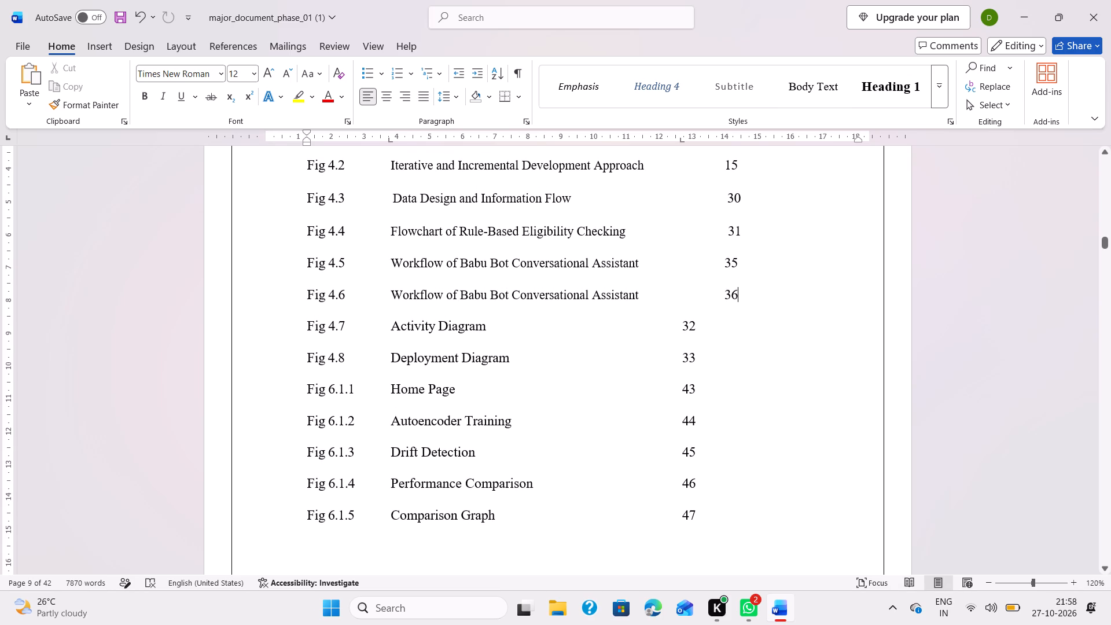
{"action": "left_click", "coordinate": [735, 258]}
{"action": "key", "text": "BackSpace"}
{"action": "key", "text": "2"}
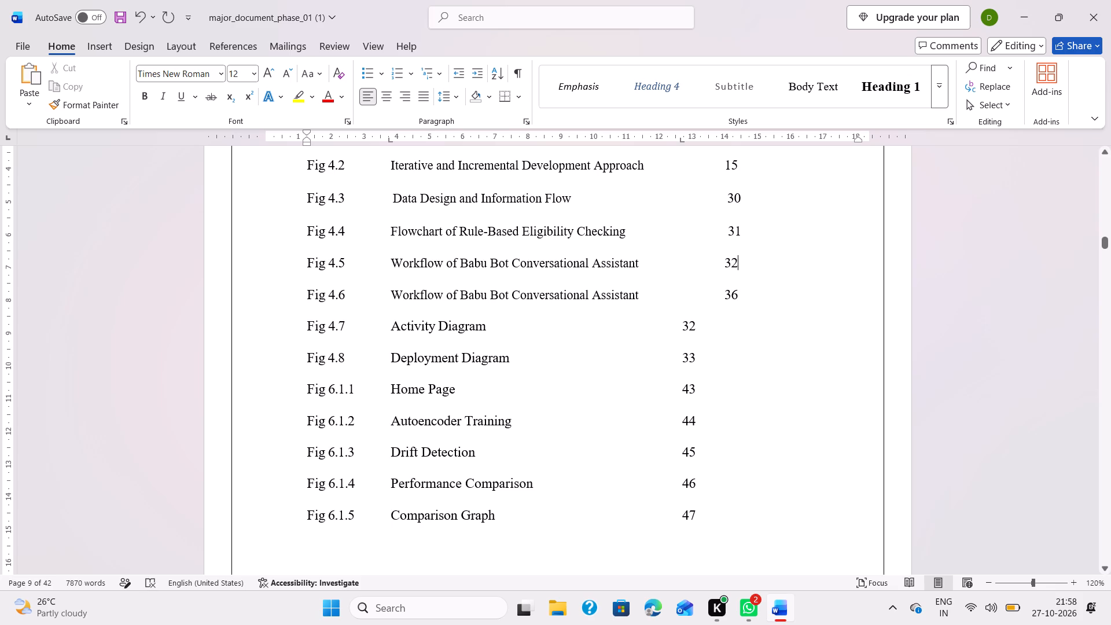
{"action": "left_click", "coordinate": [743, 299]}
{"action": "key", "text": "BackSpace"}
{"action": "key", "text": "3"}
Replace the Fig 4.7 name "Activity Diagram" in the list of figures with the copied "Post Office Savings Schemes page.".
{"action": "left_click_drag", "start_coordinate": [492, 314], "coordinate": [494, 314]}
{"action": "left_click_drag", "start_coordinate": [494, 314], "coordinate": [496, 325]}
{"action": "left_click_drag", "start_coordinate": [496, 325], "coordinate": [407, 328]}
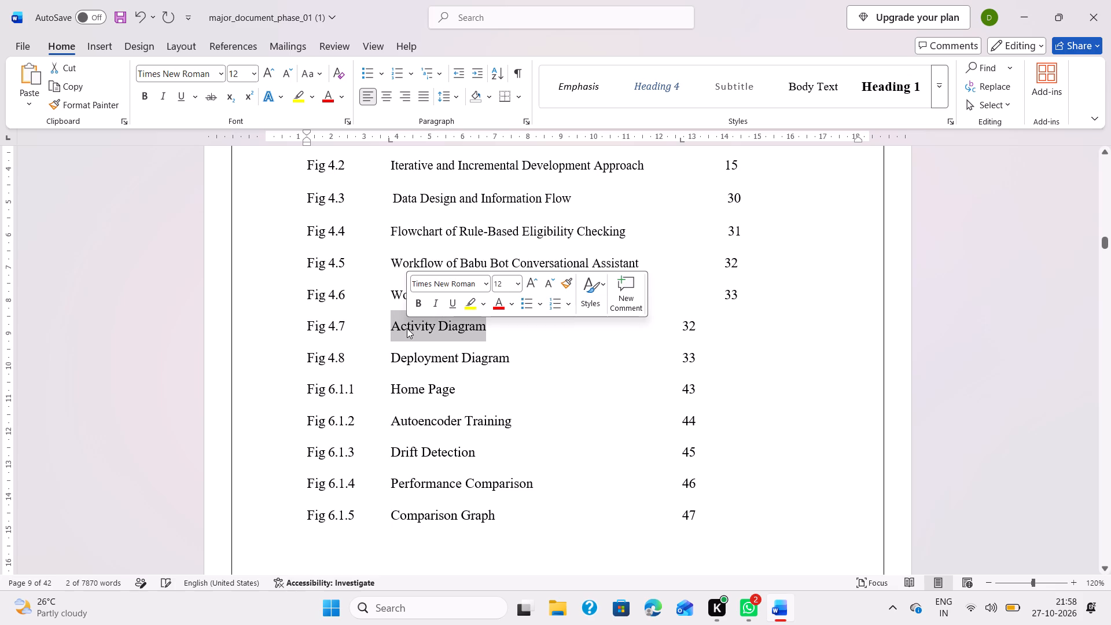
{"action": "key", "text": "ctrl+v"}
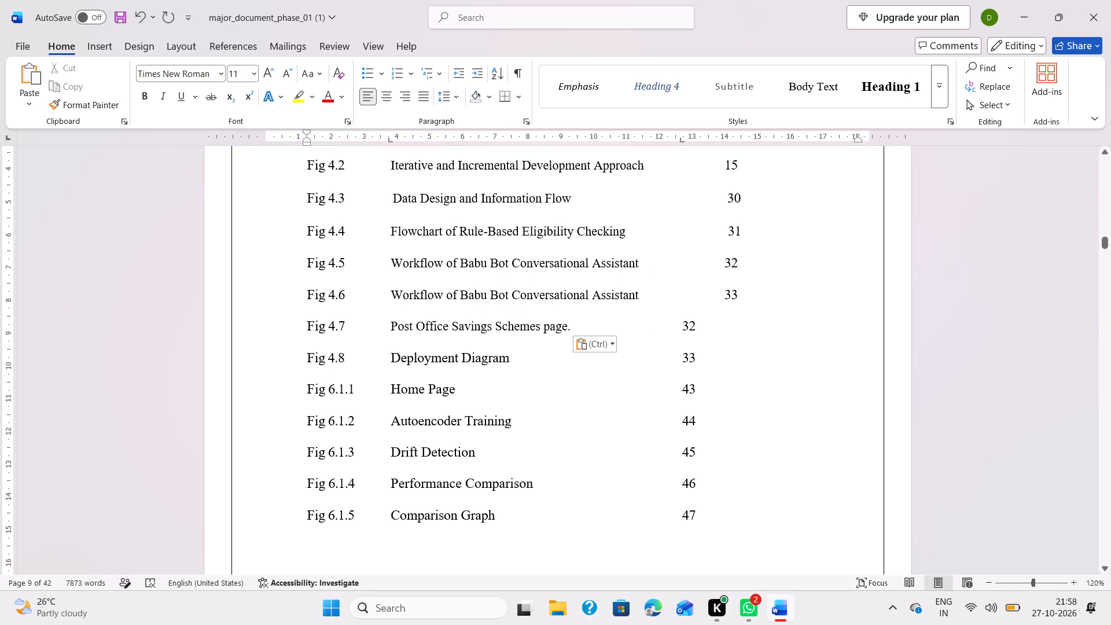
Align the Fig 4.7 page number under the PAGE NO heading and set it to 34.
{"action": "left_click", "coordinate": [677, 323]}
{"action": "key", "text": "Tab"}
{"action": "key", "text": "Tab"}
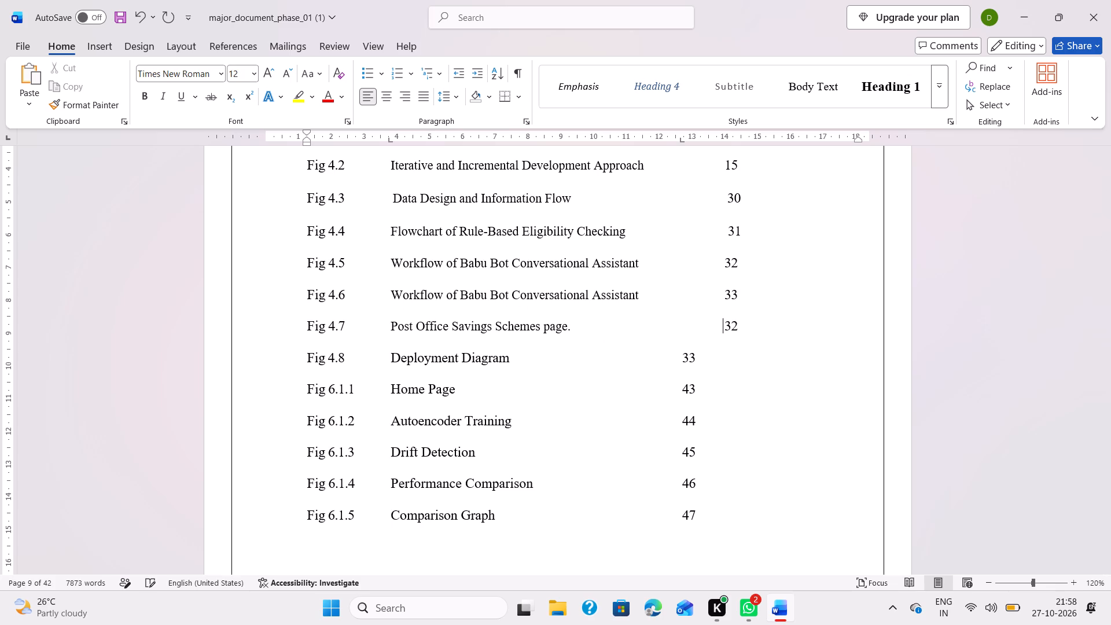
{"action": "key", "text": "Right"}
{"action": "key", "text": "Right"}
{"action": "key", "text": "BackSpace"}
{"action": "key", "text": "4"}
Find the User Interface of the GovMent Application screenshot in Chapter 4 and renumber its caption as Figure 4.8.
{"action": "scroll", "coordinate": [717, 398], "scroll_direction": "down", "scroll_amount": 11}
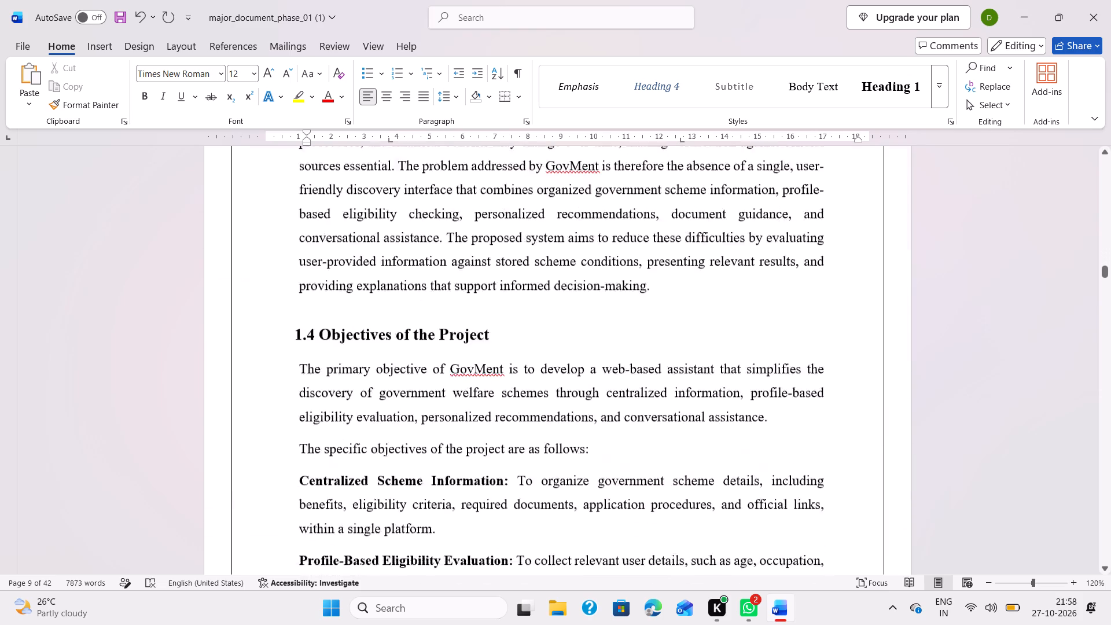
{"action": "scroll", "coordinate": [717, 398], "scroll_direction": "down", "scroll_amount": 14}
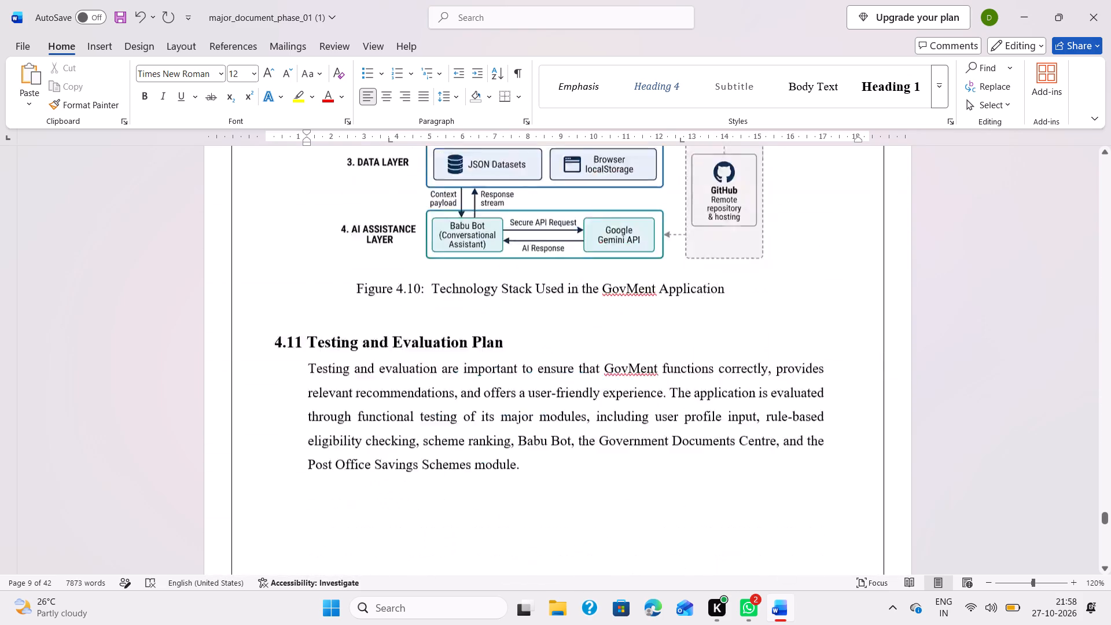
{"action": "scroll", "coordinate": [683, 377], "scroll_direction": "up", "scroll_amount": 2}
{"action": "scroll", "coordinate": [613, 431], "scroll_direction": "up", "scroll_amount": 2}
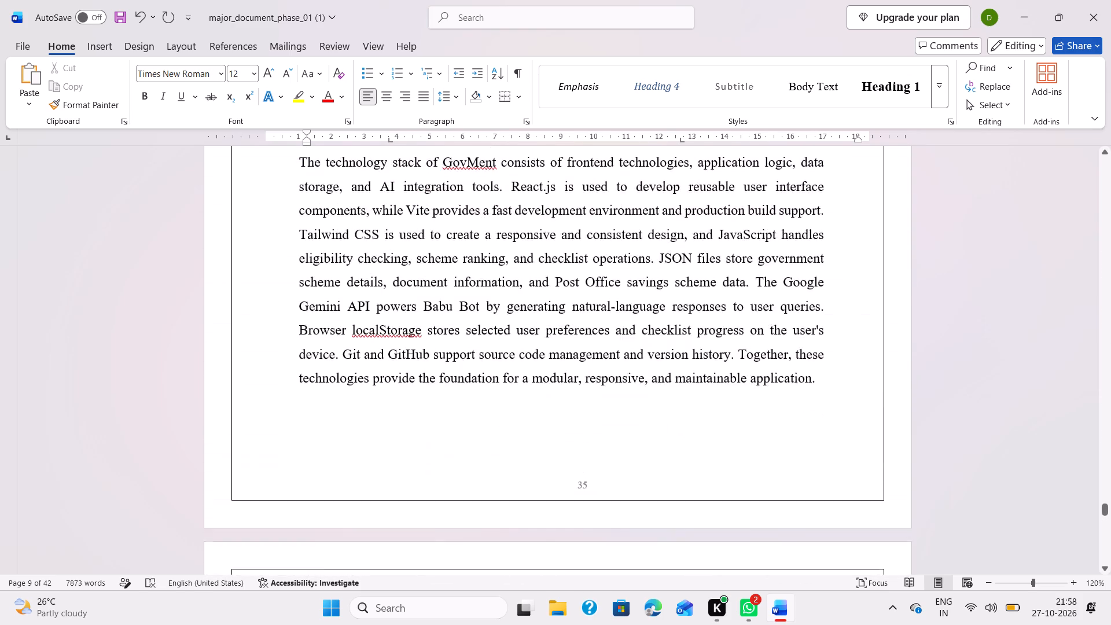
{"action": "scroll", "coordinate": [613, 431], "scroll_direction": "up", "scroll_amount": 2}
{"action": "scroll", "coordinate": [613, 431], "scroll_direction": "down", "scroll_amount": 2}
{"action": "scroll", "coordinate": [613, 431], "scroll_direction": "up", "scroll_amount": 2}
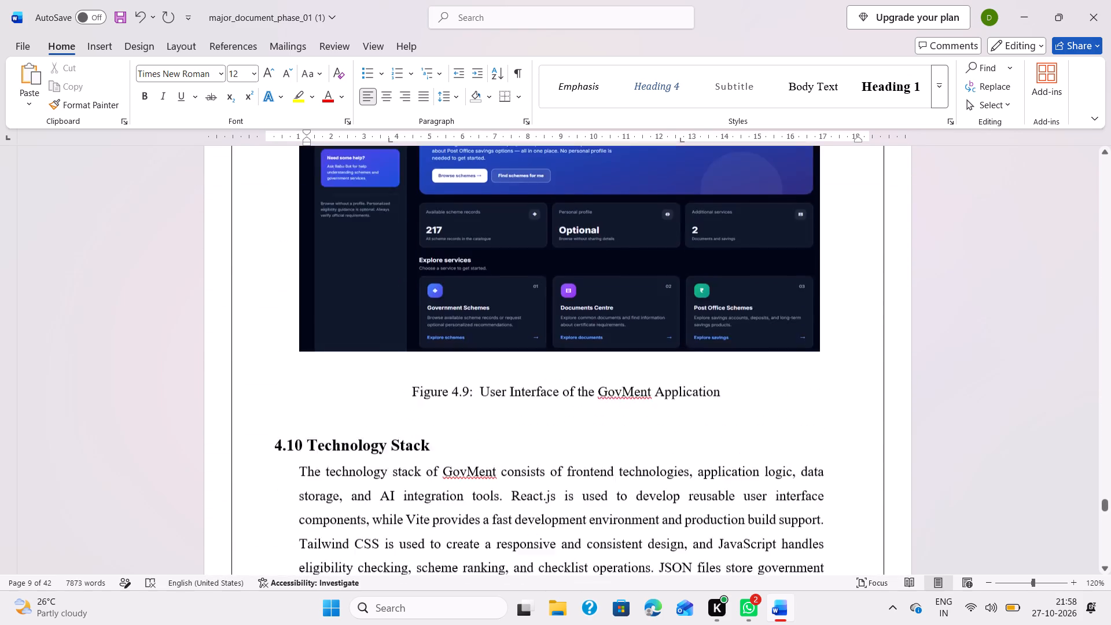
{"action": "scroll", "coordinate": [613, 431], "scroll_direction": "up", "scroll_amount": 4}
{"action": "scroll", "coordinate": [613, 431], "scroll_direction": "down", "scroll_amount": 2}
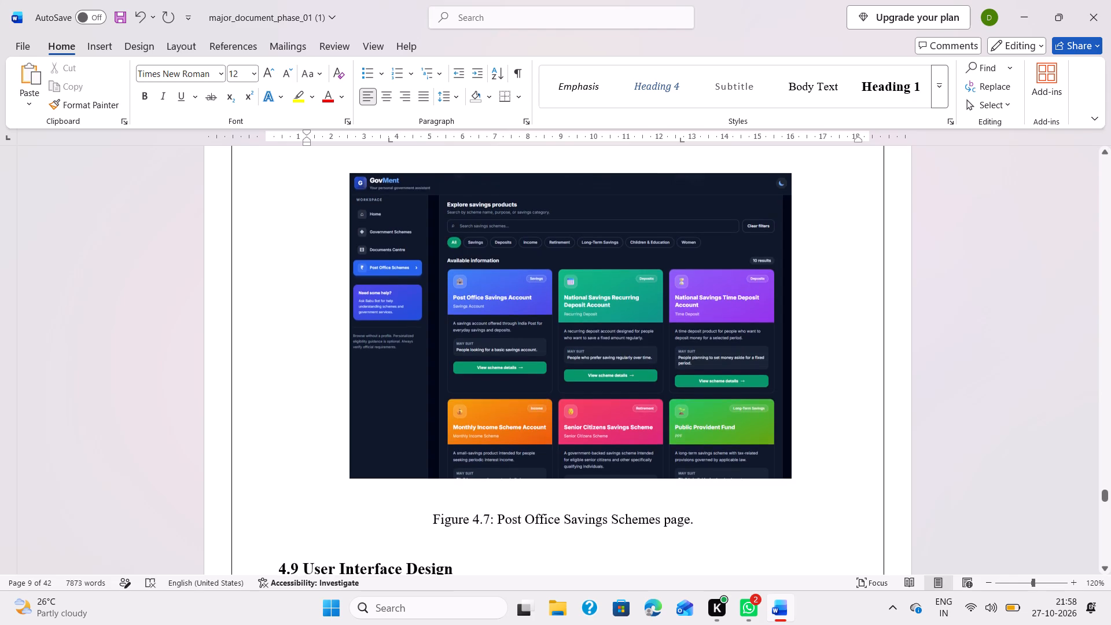
{"action": "scroll", "coordinate": [613, 431], "scroll_direction": "up", "scroll_amount": 2}
{"action": "scroll", "coordinate": [613, 431], "scroll_direction": "down", "scroll_amount": 4}
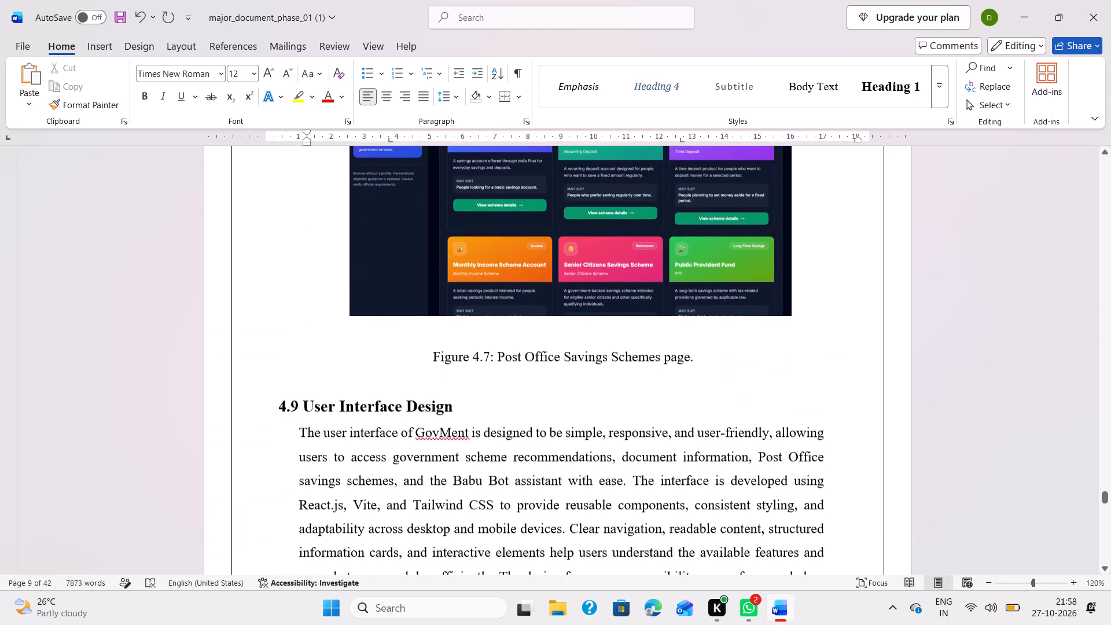
{"action": "scroll", "coordinate": [613, 431], "scroll_direction": "down", "scroll_amount": 2}
{"action": "scroll", "coordinate": [613, 431], "scroll_direction": "up", "scroll_amount": 1}
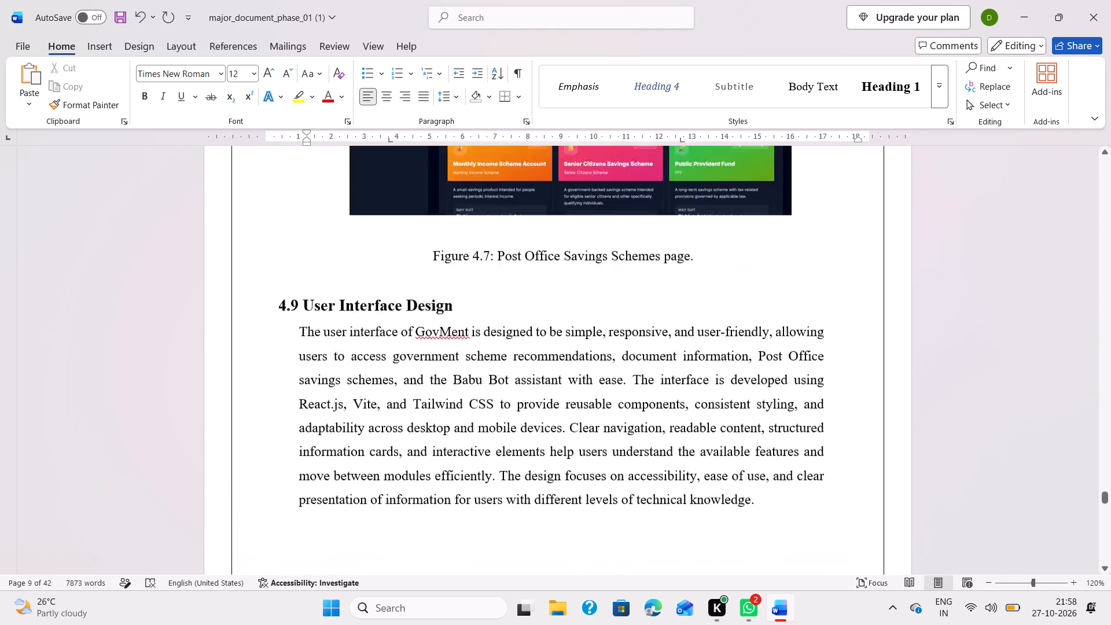
{"action": "scroll", "coordinate": [613, 431], "scroll_direction": "up", "scroll_amount": 1}
{"action": "scroll", "coordinate": [613, 431], "scroll_direction": "down", "scroll_amount": 6}
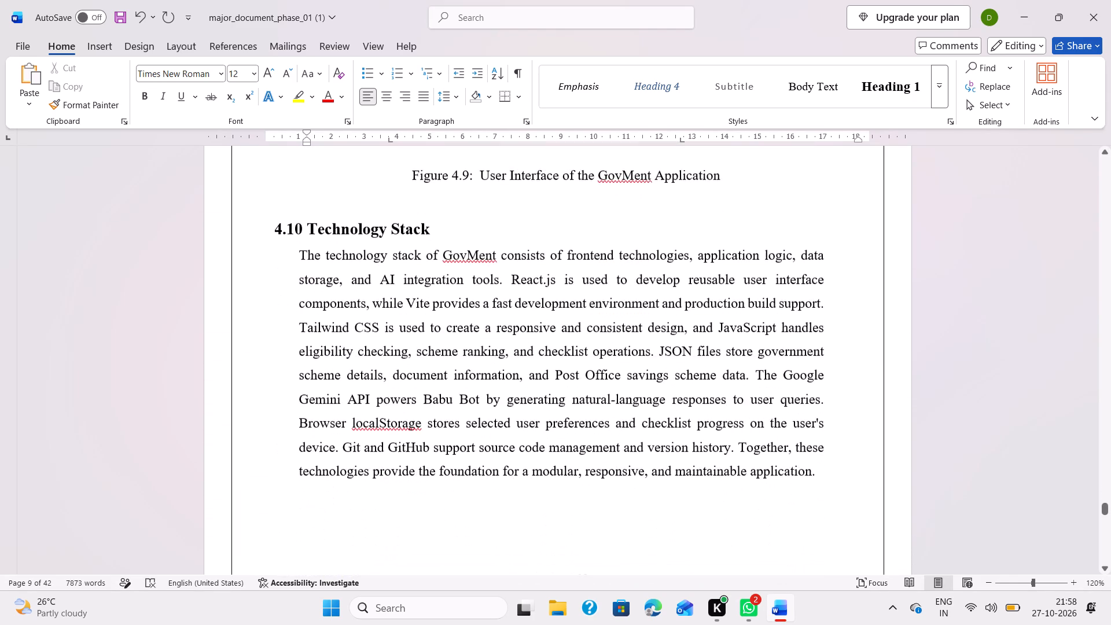
{"action": "scroll", "coordinate": [496, 281], "scroll_direction": "up", "scroll_amount": 1}
{"action": "left_click", "coordinate": [469, 339]}
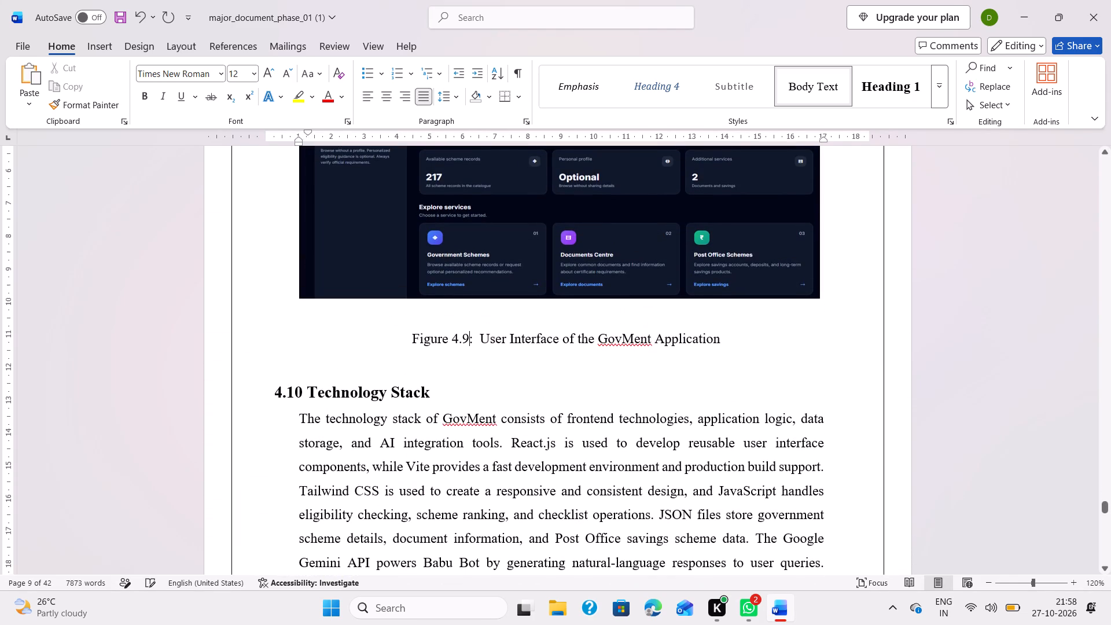
{"action": "key", "text": "BackSpace"}
{"action": "key", "text": "8"}
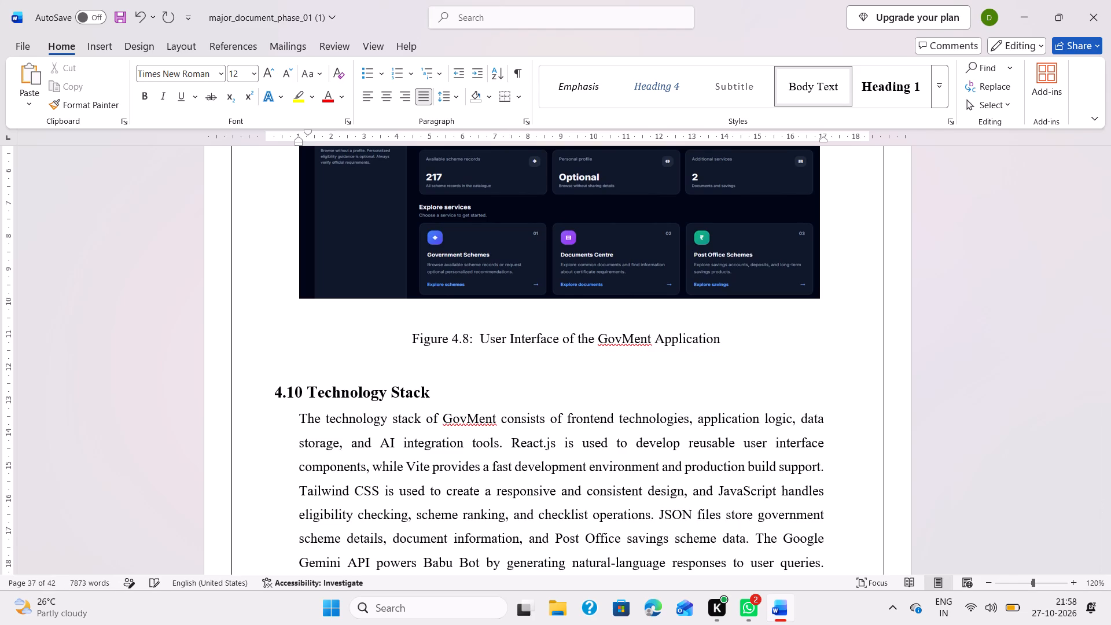
Copy the name "User Interface of the GovMent Application" from the Figure 4.8 caption in Chapter 4.
{"action": "scroll", "coordinate": [566, 367], "scroll_direction": "down", "scroll_amount": 2}
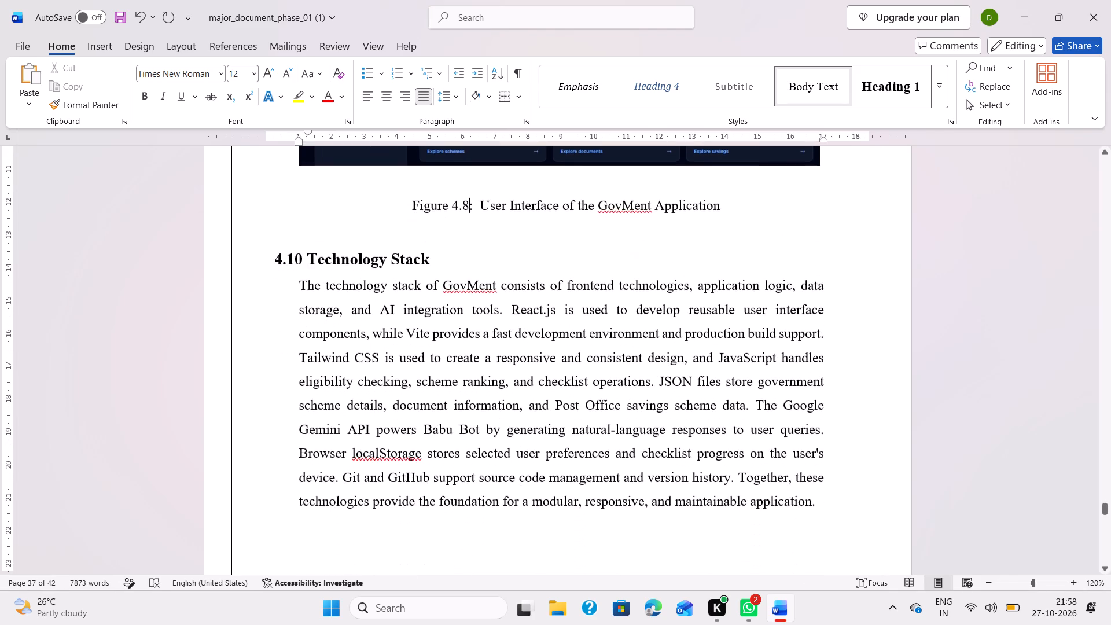
{"action": "scroll", "coordinate": [527, 381], "scroll_direction": "down", "scroll_amount": 1}
{"action": "left_click", "coordinate": [582, 355]}
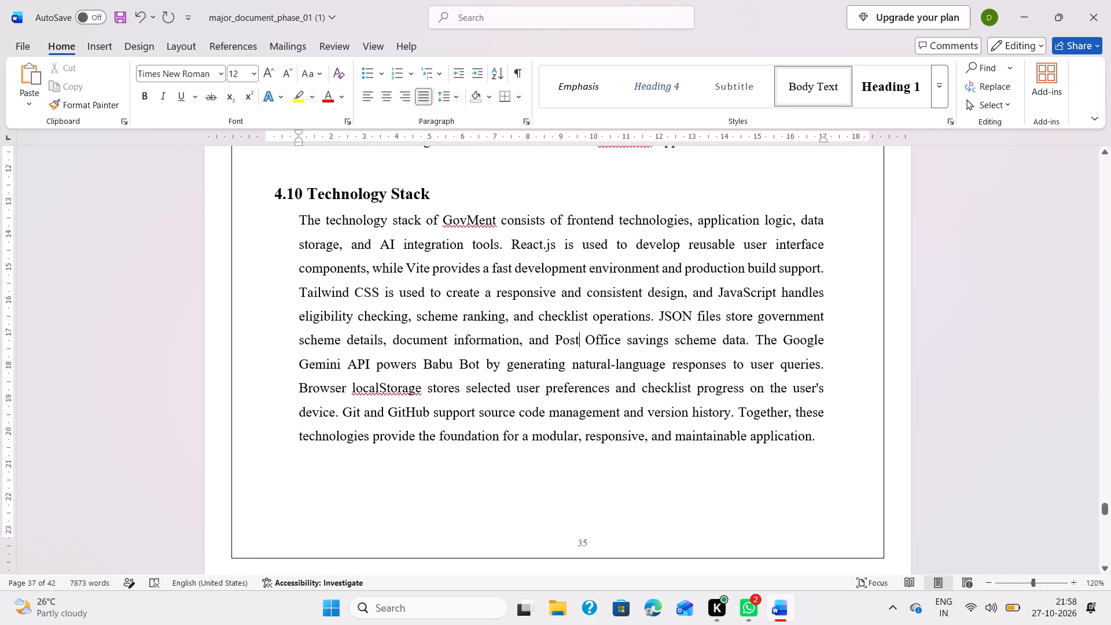
{"action": "scroll", "coordinate": [595, 315], "scroll_direction": "down", "scroll_amount": 1}
{"action": "scroll", "coordinate": [595, 315], "scroll_direction": "up", "scroll_amount": 1}
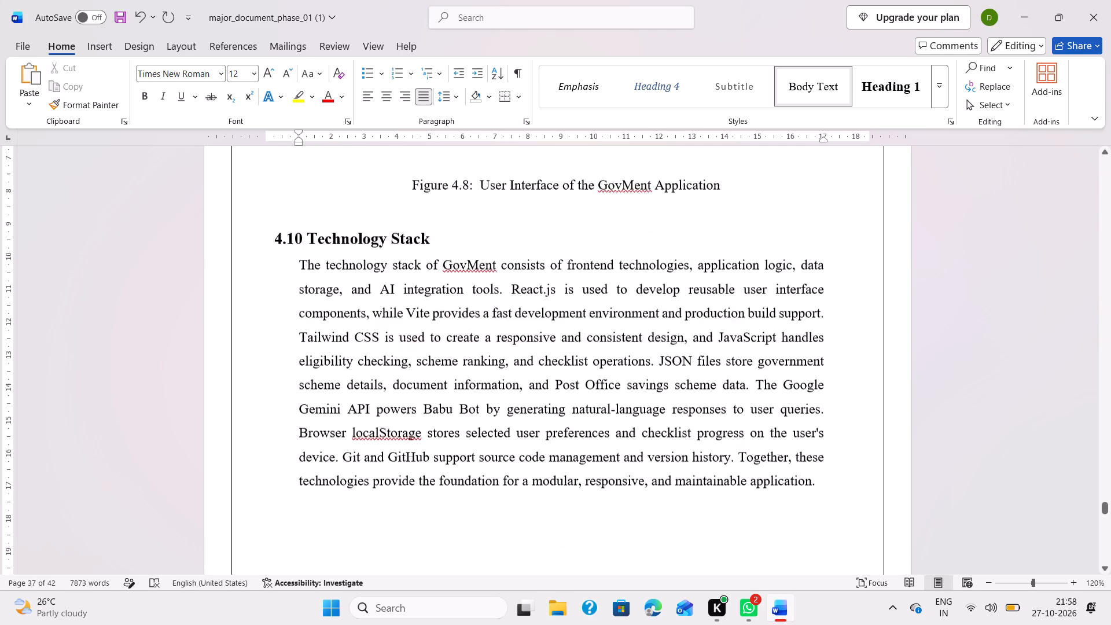
{"action": "scroll", "coordinate": [595, 315], "scroll_direction": "up", "scroll_amount": 1}
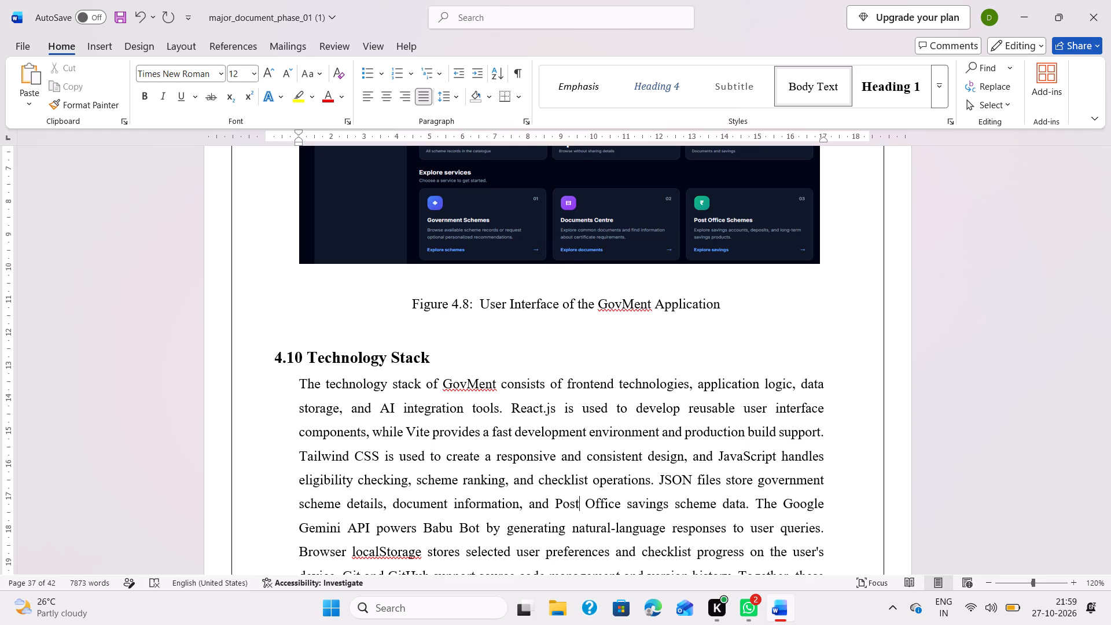
{"action": "scroll", "coordinate": [568, 354], "scroll_direction": "down", "scroll_amount": 1}
{"action": "scroll", "coordinate": [568, 354], "scroll_direction": "up", "scroll_amount": 1}
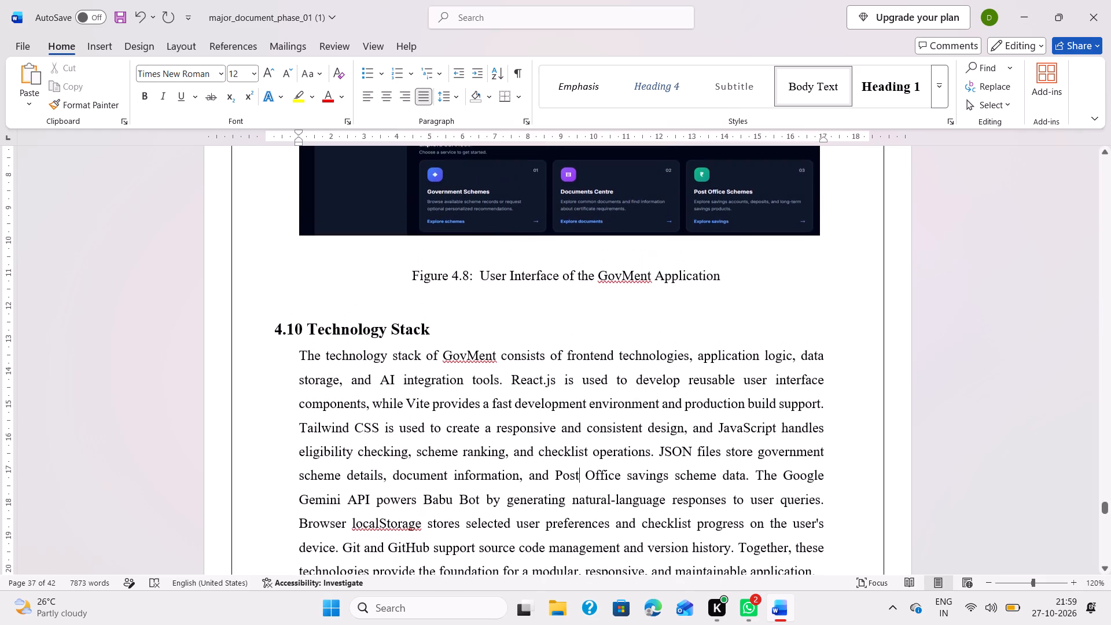
{"action": "left_click_drag", "start_coordinate": [480, 273], "coordinate": [717, 278]}
{"action": "key", "text": "ctrl+c"}
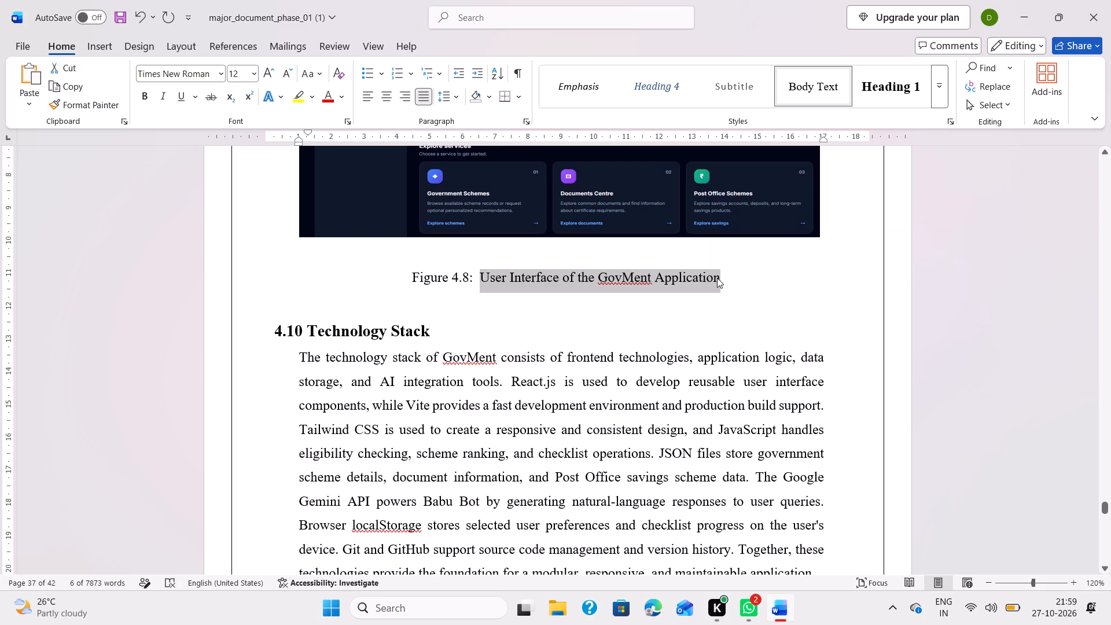
In the 4.10 Technology Stack paragraph, split the word "localStorage" into "local Storage".
{"action": "left_click", "coordinate": [693, 366]}
{"action": "scroll", "coordinate": [693, 366], "scroll_direction": "down", "scroll_amount": 2}
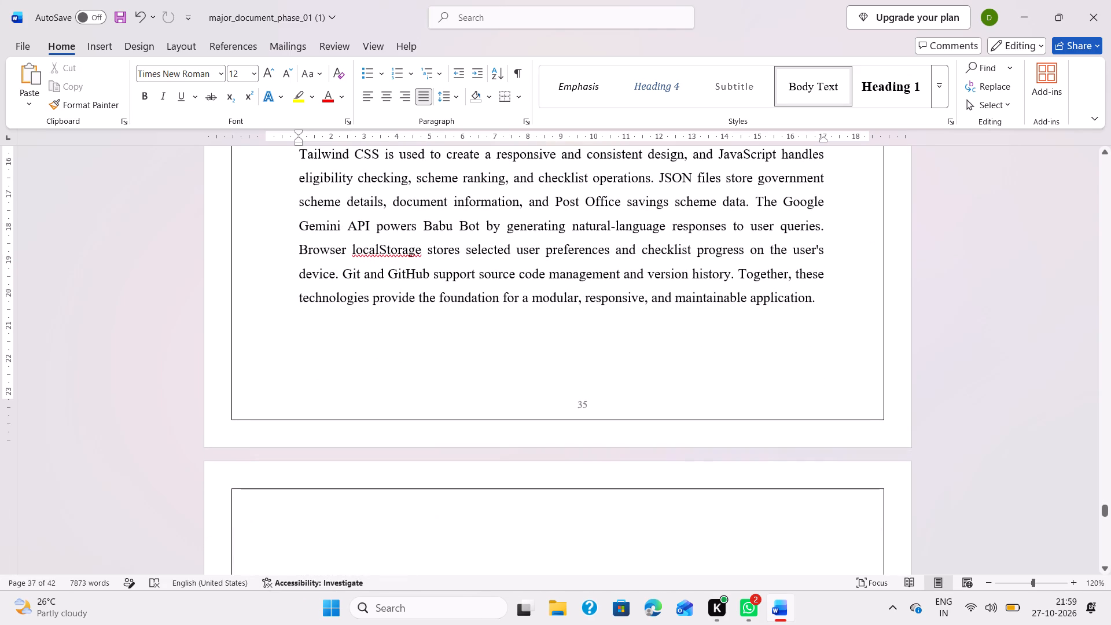
{"action": "scroll", "coordinate": [623, 374], "scroll_direction": "up", "scroll_amount": 1}
{"action": "scroll", "coordinate": [566, 477], "scroll_direction": "down", "scroll_amount": 1}
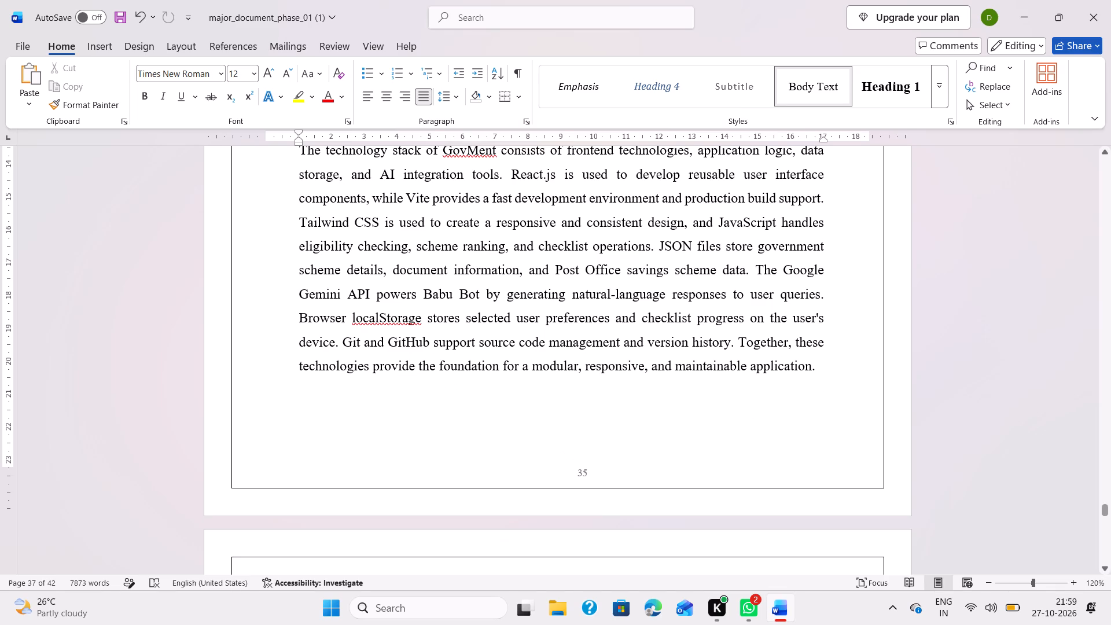
{"action": "left_click", "coordinate": [379, 315]}
{"action": "key", "text": "space"}
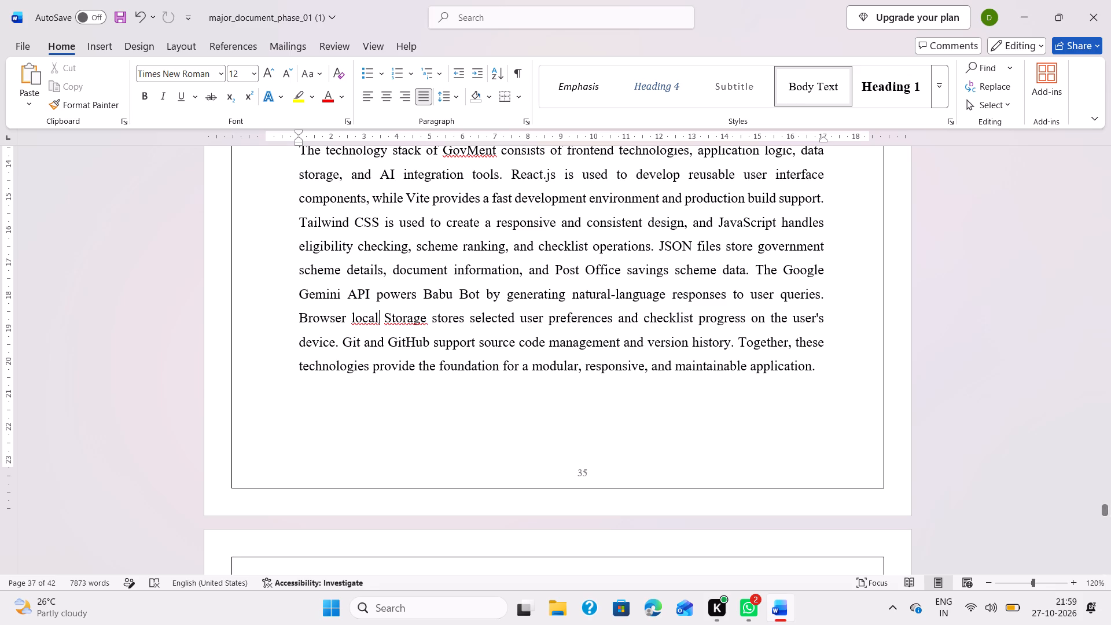
{"action": "left_click", "coordinate": [555, 414]}
{"action": "left_click", "coordinate": [616, 411]}
{"action": "left_click", "coordinate": [721, 387]}
{"action": "left_click", "coordinate": [794, 370]}
{"action": "left_click", "coordinate": [814, 363]}
Replace the Fig 4.8 name in the list of figures with the copied "User Interface of the GovMent Application".
{"action": "scroll", "coordinate": [752, 379], "scroll_direction": "up", "scroll_amount": 1}
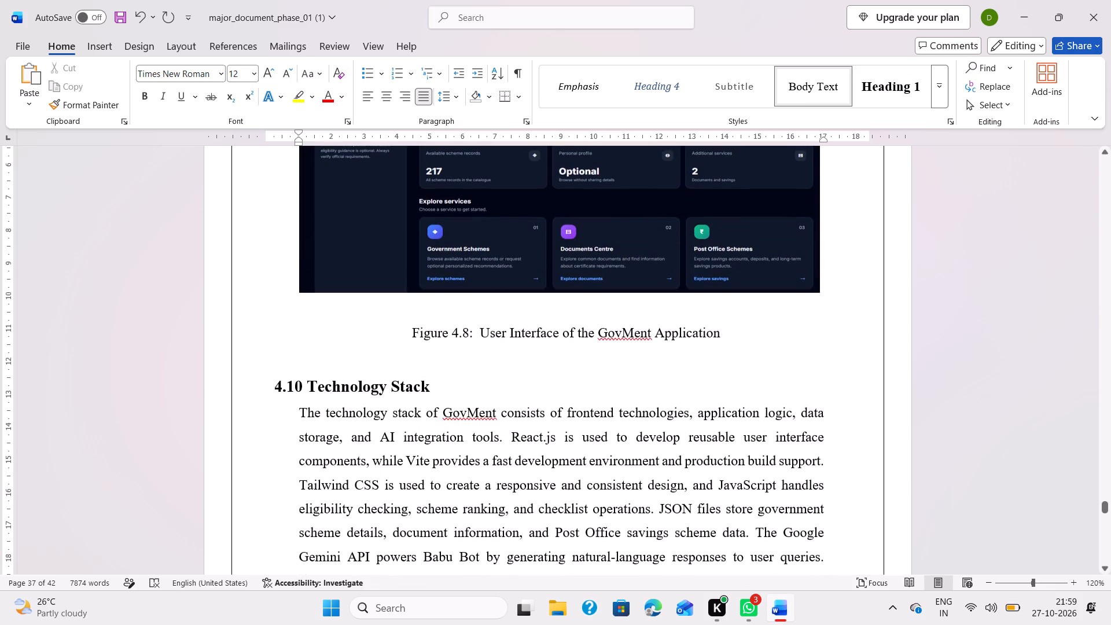
{"action": "scroll", "coordinate": [597, 320], "scroll_direction": "down", "scroll_amount": 1}
{"action": "scroll", "coordinate": [584, 367], "scroll_direction": "up", "scroll_amount": 6}
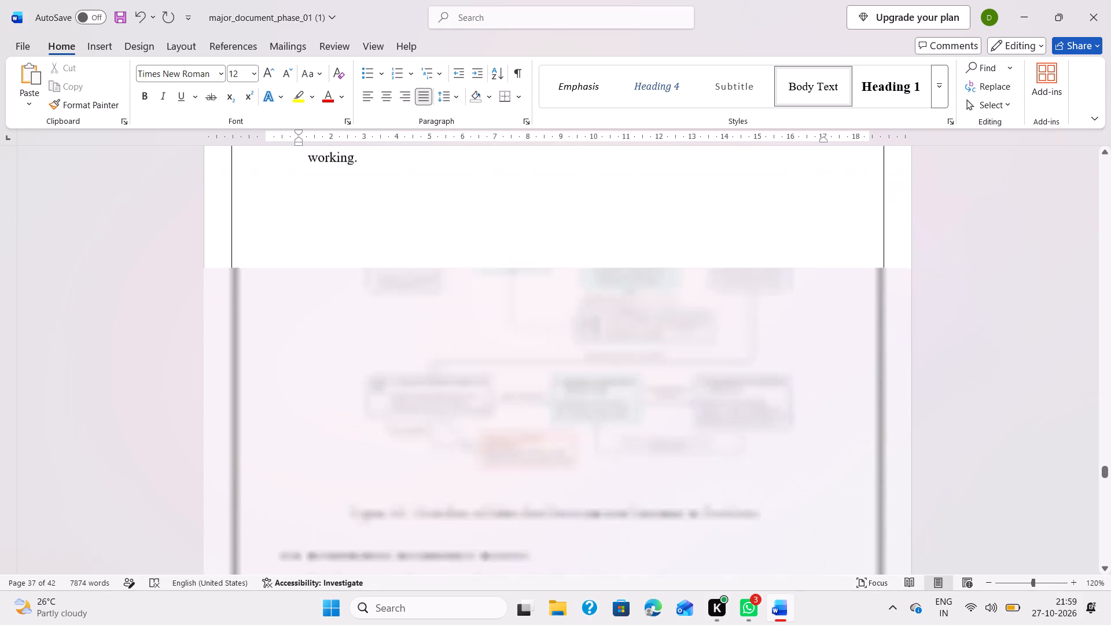
{"action": "scroll", "coordinate": [584, 367], "scroll_direction": "up", "scroll_amount": 17}
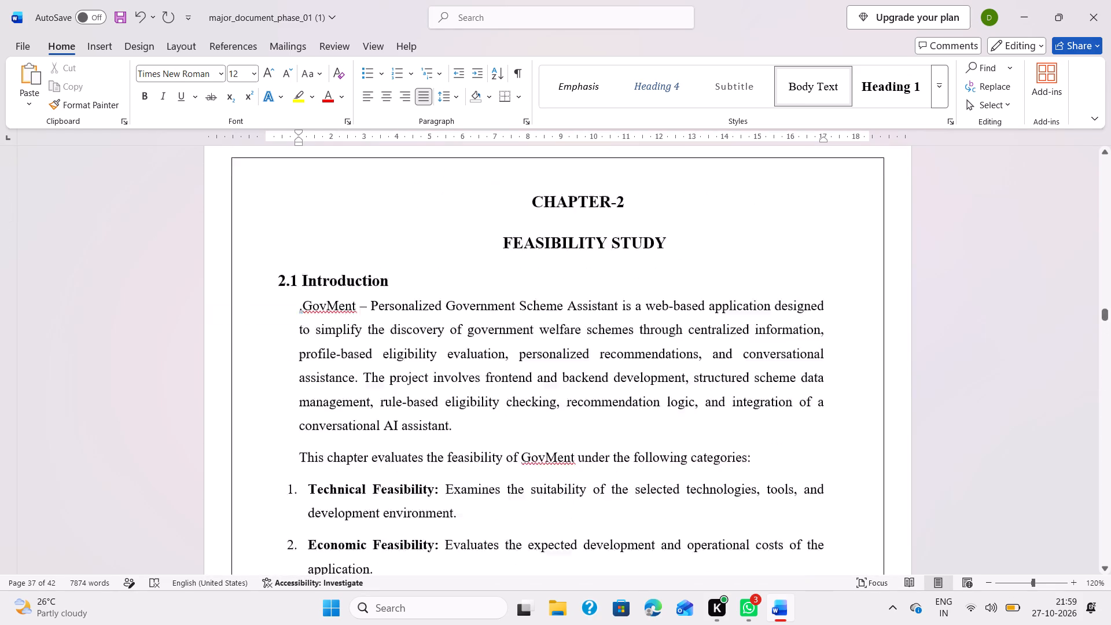
{"action": "scroll", "coordinate": [584, 367], "scroll_direction": "up", "scroll_amount": 9}
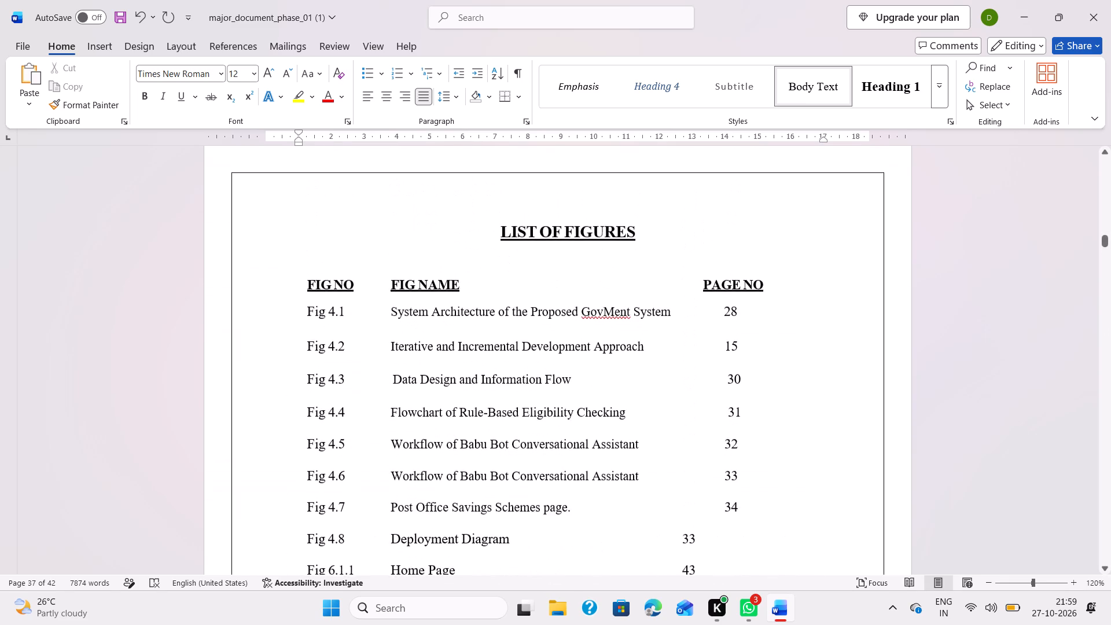
{"action": "scroll", "coordinate": [584, 367], "scroll_direction": "down", "scroll_amount": 1}
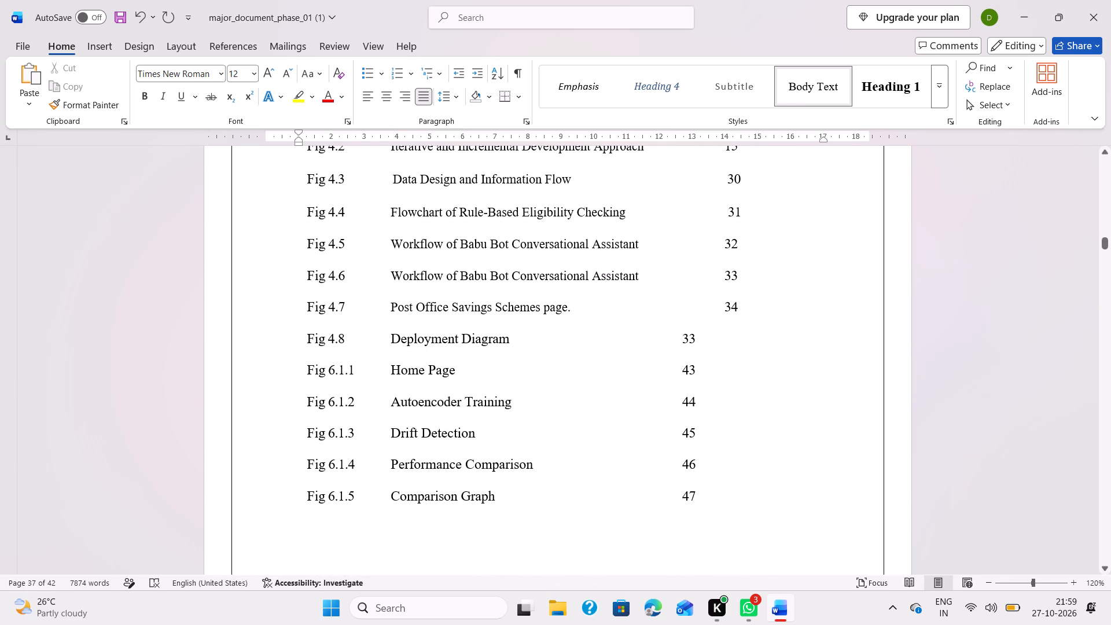
{"action": "left_click_drag", "start_coordinate": [387, 339], "coordinate": [507, 341]}
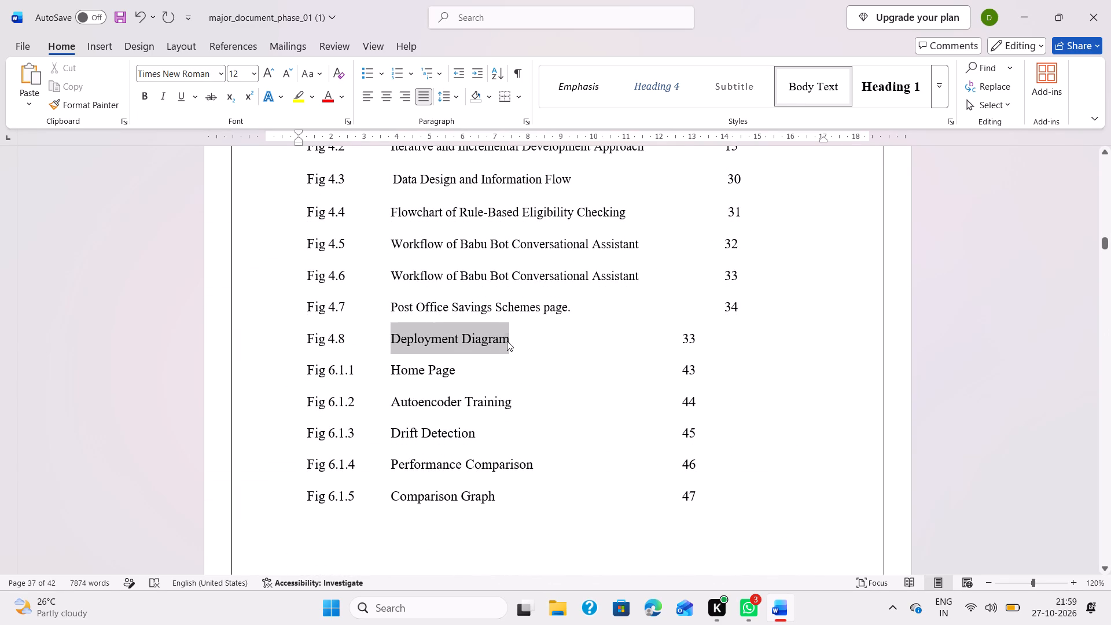
{"action": "key", "text": "ctrl+v"}
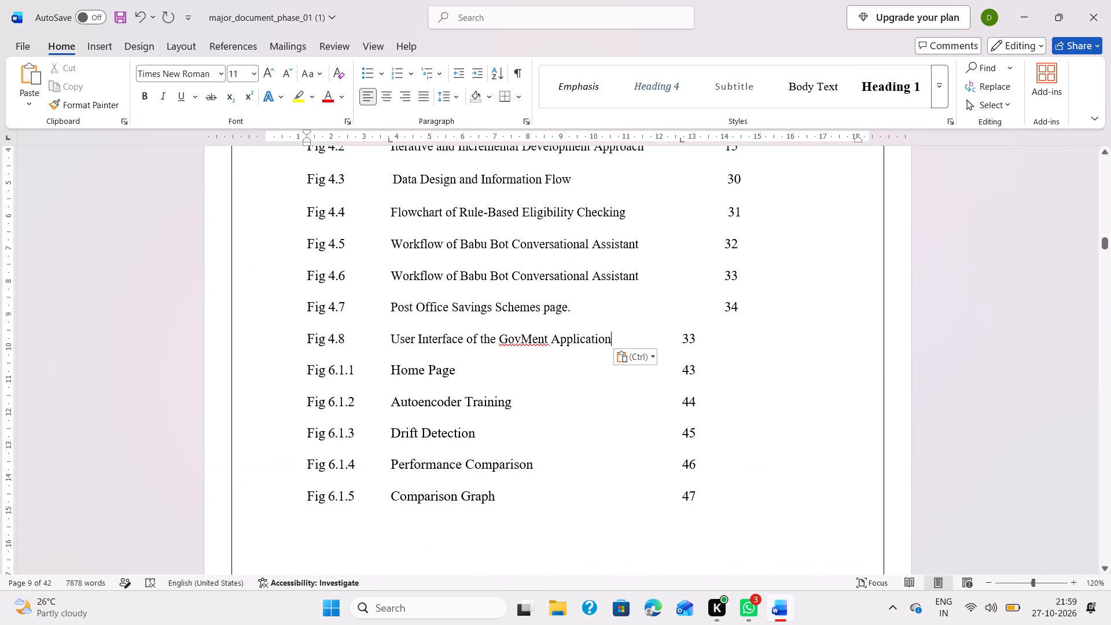
Align the Fig 4.8 page number under the PAGE NO heading and set it to 35.
{"action": "left_click", "coordinate": [684, 341]}
{"action": "key", "text": "Tab"}
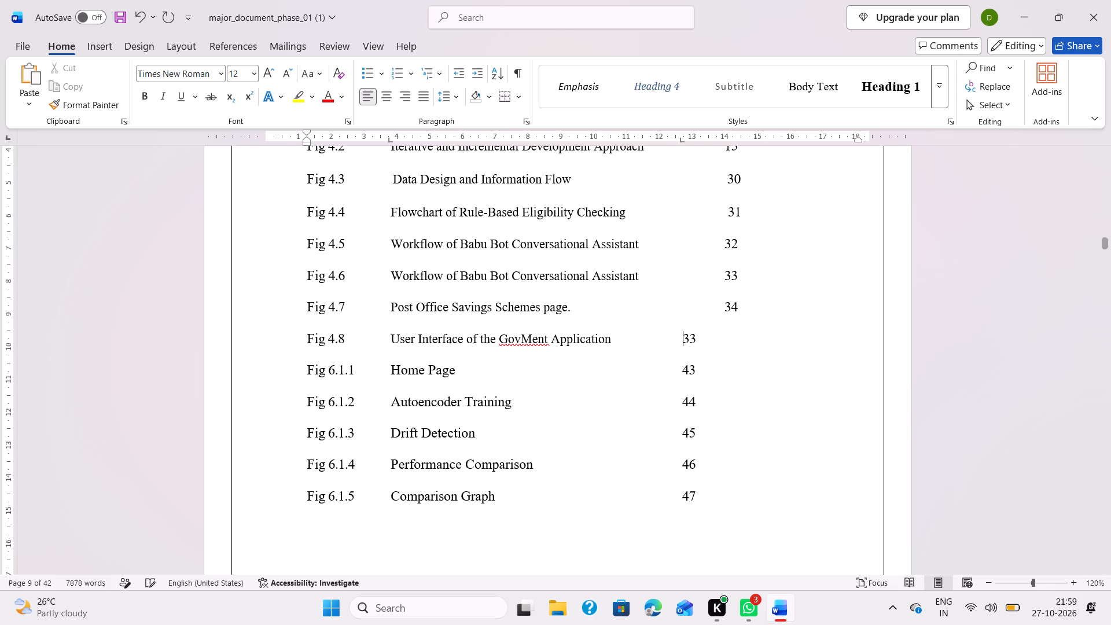
{"action": "key", "text": "Tab"}
{"action": "key", "text": "Right"}
{"action": "key", "text": "Right"}
{"action": "key", "text": "BackSpace"}
{"action": "key", "text": "5"}
Find the technology stack diagram in Chapter 4 and renumber its caption as Figure 4.9.
{"action": "scroll", "coordinate": [645, 437], "scroll_direction": "down", "scroll_amount": 1}
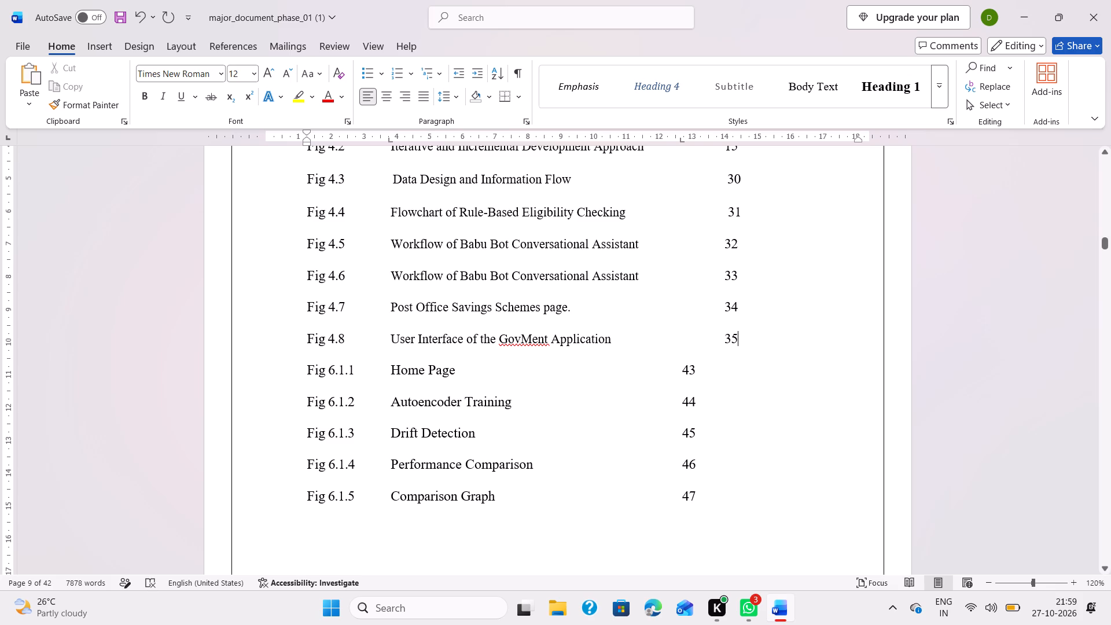
{"action": "scroll", "coordinate": [645, 437], "scroll_direction": "down", "scroll_amount": 1}
{"action": "scroll", "coordinate": [645, 437], "scroll_direction": "down", "scroll_amount": 20}
{"action": "scroll", "coordinate": [645, 437], "scroll_direction": "down", "scroll_amount": 13}
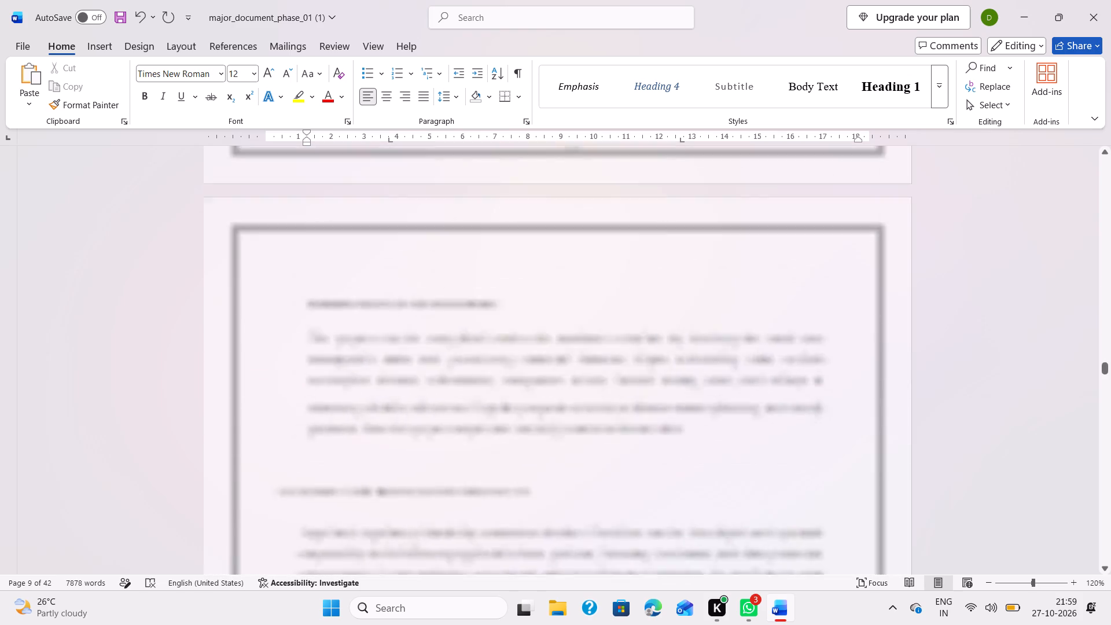
{"action": "scroll", "coordinate": [645, 437], "scroll_direction": "down", "scroll_amount": 3}
{"action": "scroll", "coordinate": [582, 406], "scroll_direction": "down", "scroll_amount": 2}
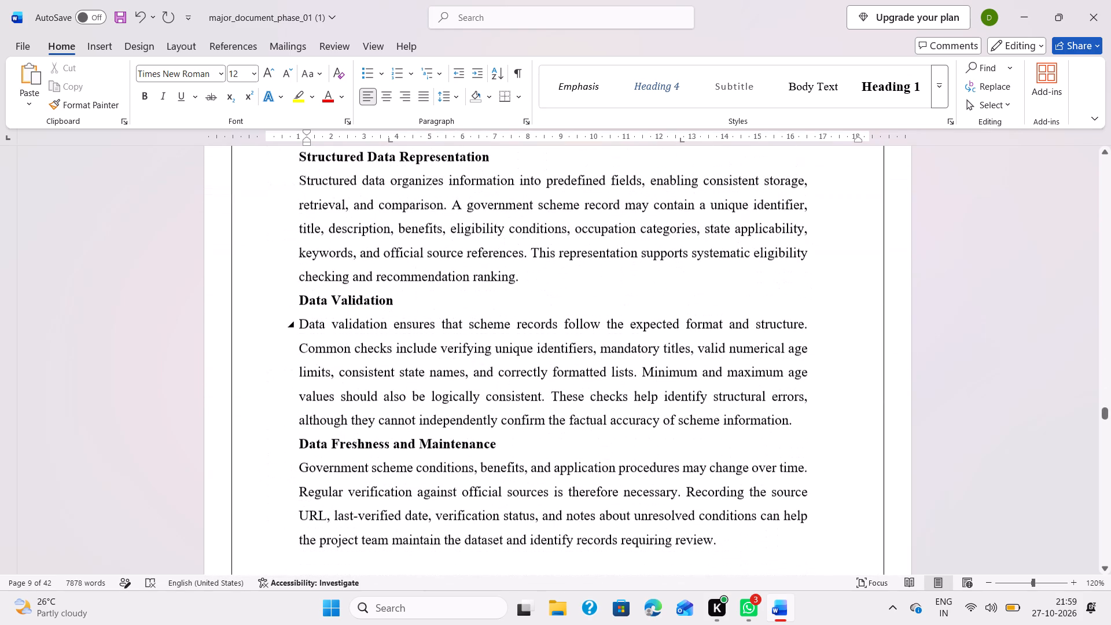
{"action": "scroll", "coordinate": [553, 364], "scroll_direction": "down", "scroll_amount": 12}
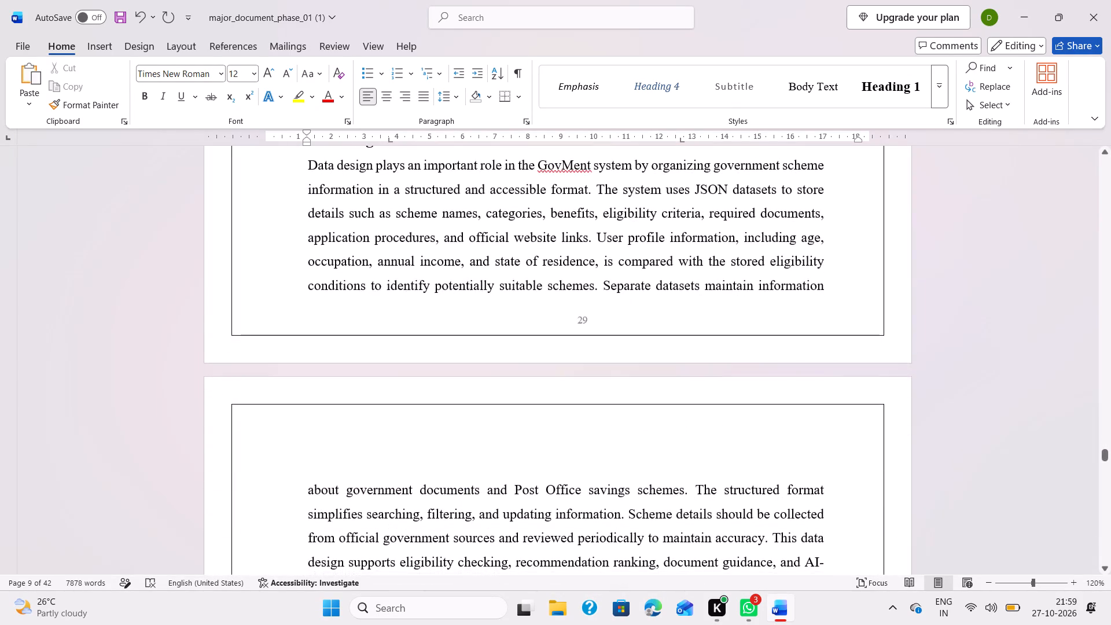
{"action": "scroll", "coordinate": [568, 315], "scroll_direction": "down", "scroll_amount": 6}
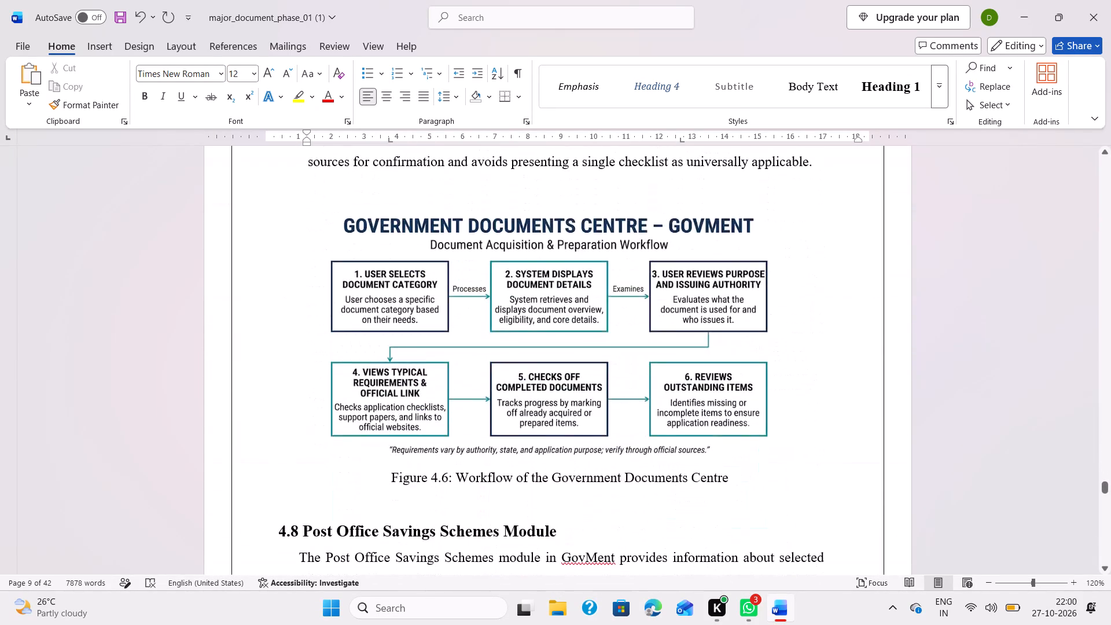
{"action": "scroll", "coordinate": [568, 315], "scroll_direction": "down", "scroll_amount": 5}
{"action": "scroll", "coordinate": [568, 315], "scroll_direction": "up", "scroll_amount": 1}
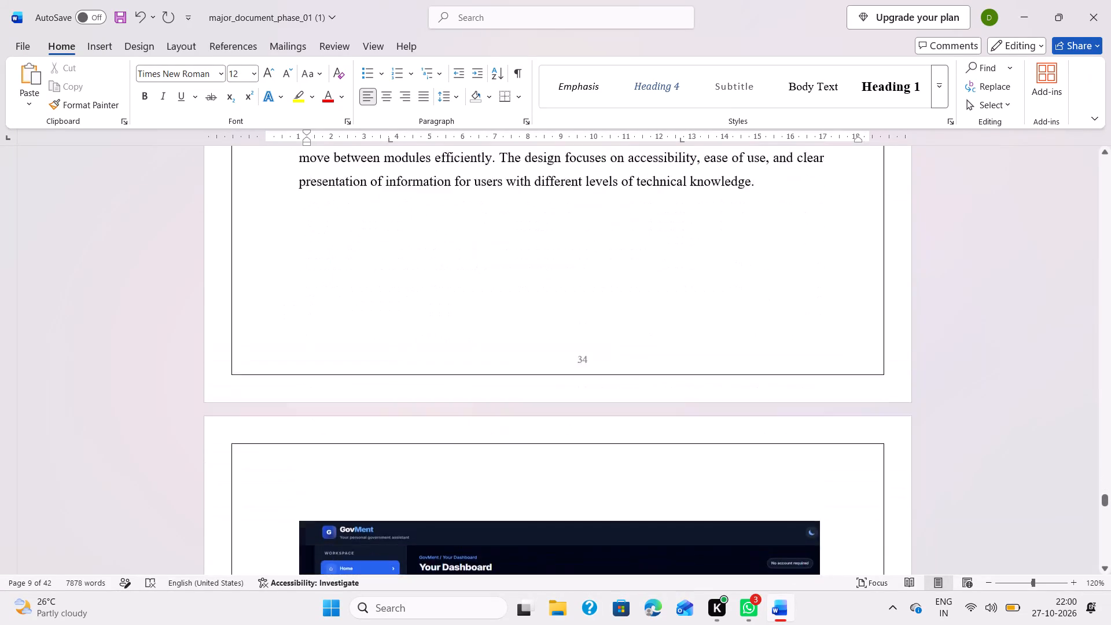
{"action": "scroll", "coordinate": [568, 315], "scroll_direction": "up", "scroll_amount": 1}
{"action": "scroll", "coordinate": [568, 315], "scroll_direction": "down", "scroll_amount": 4}
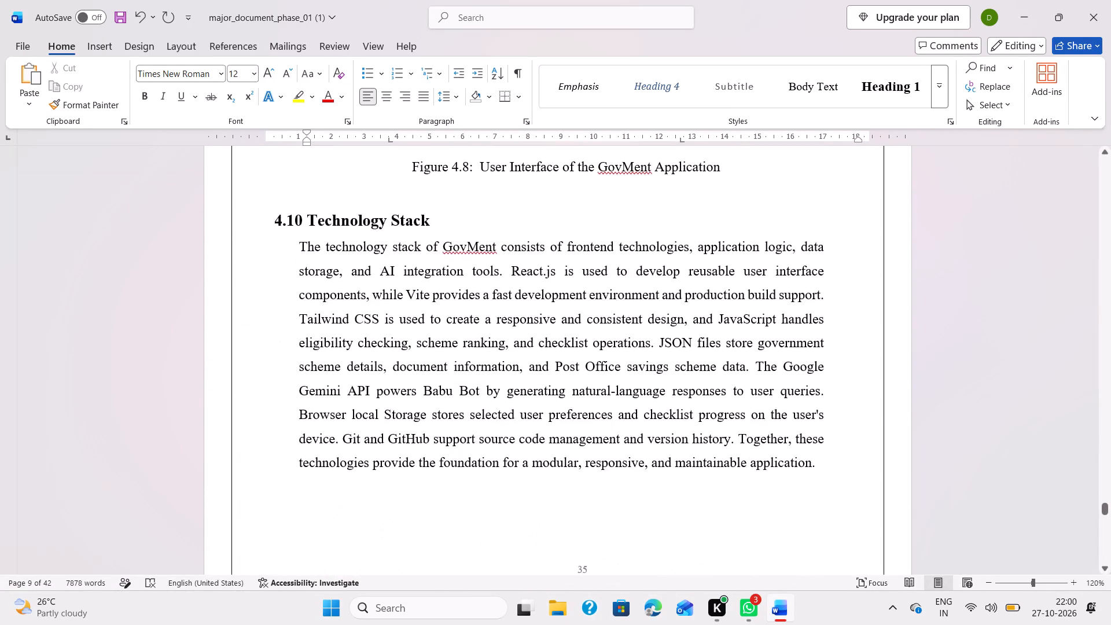
{"action": "scroll", "coordinate": [568, 315], "scroll_direction": "down", "scroll_amount": 2}
{"action": "scroll", "coordinate": [568, 315], "scroll_direction": "up", "scroll_amount": 1}
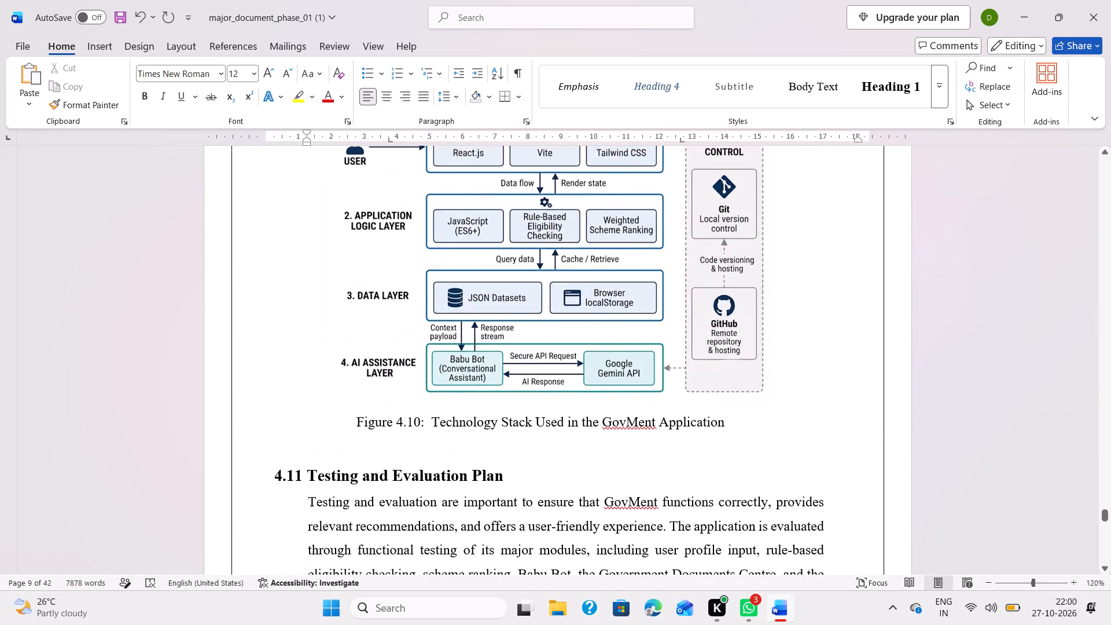
{"action": "left_click", "coordinate": [419, 424]}
{"action": "key", "text": "BackSpace"}
{"action": "key", "text": "BackSpace"}
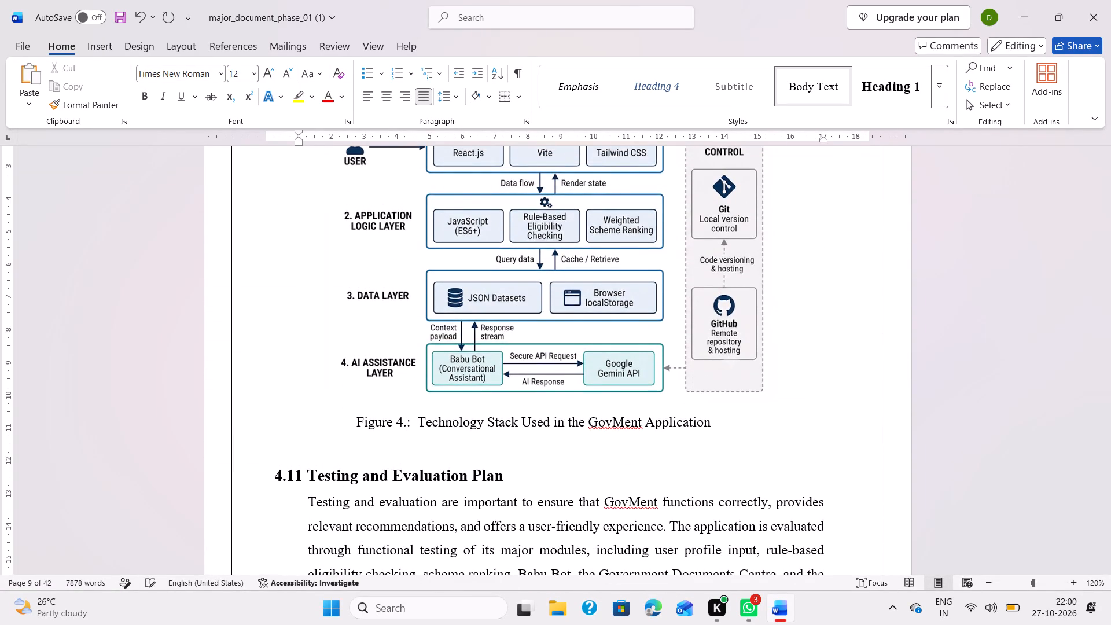
{"action": "key", "text": "9"}
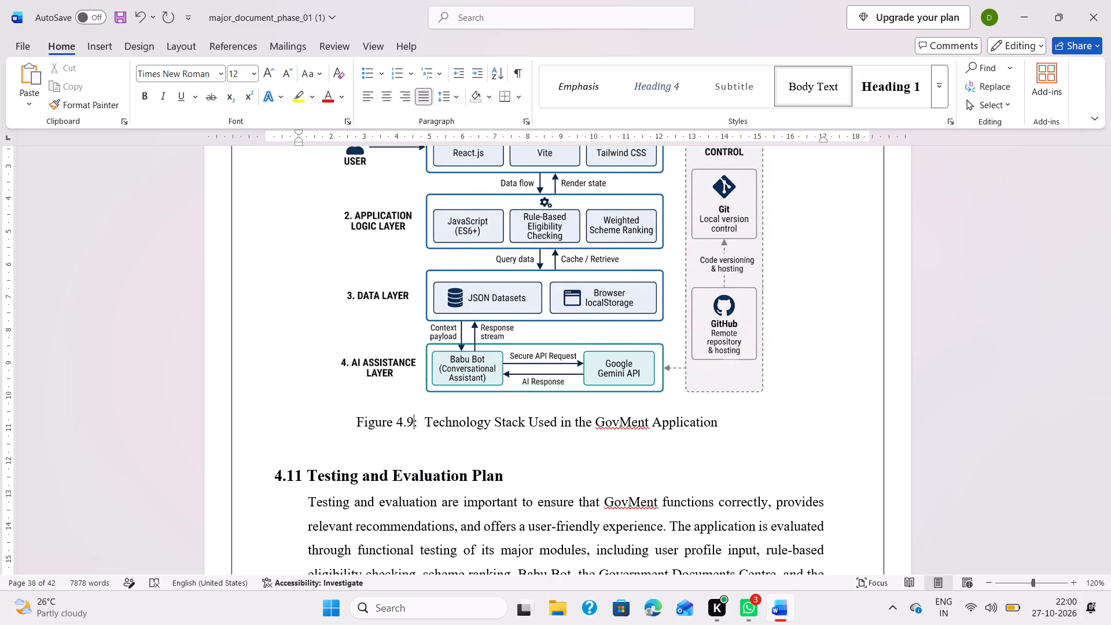
Copy the Figure 4.9 caption title "Technology Stack Used in the GovMent Application" below the technology stack diagram.
{"action": "scroll", "coordinate": [419, 424], "scroll_direction": "down", "scroll_amount": 1}
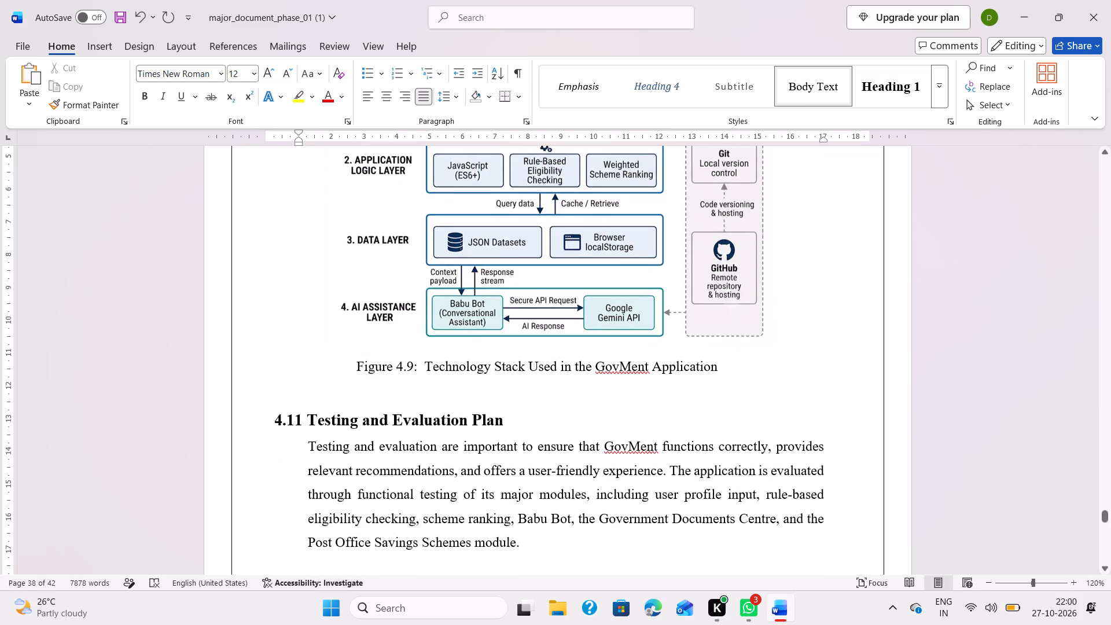
{"action": "left_click_drag", "start_coordinate": [422, 346], "coordinate": [539, 350]}
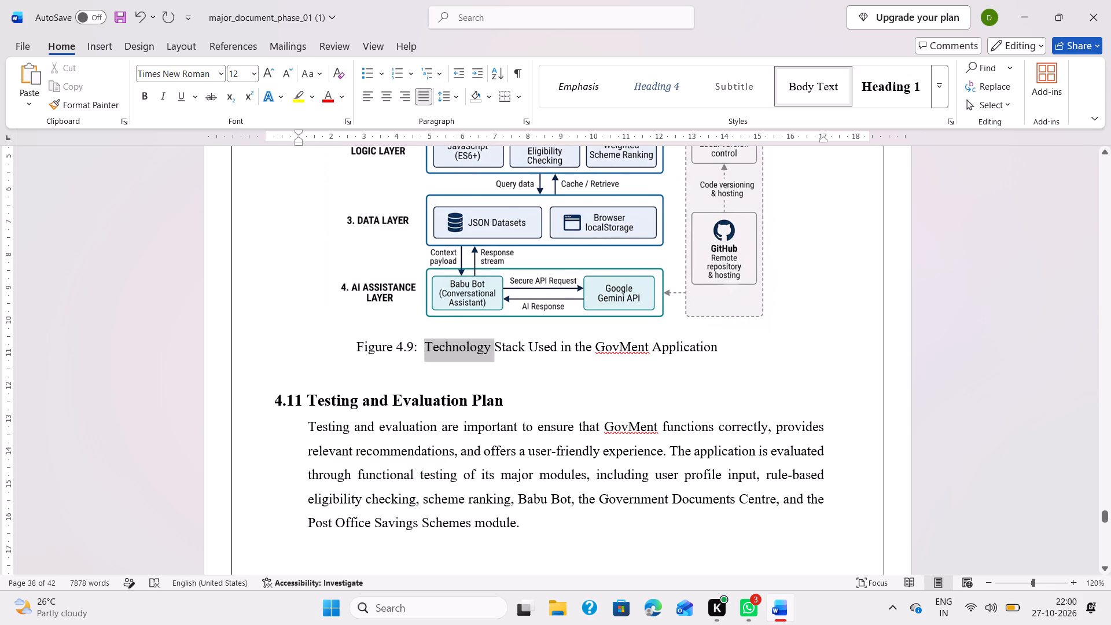
{"action": "left_click_drag", "start_coordinate": [539, 350], "coordinate": [725, 348]}
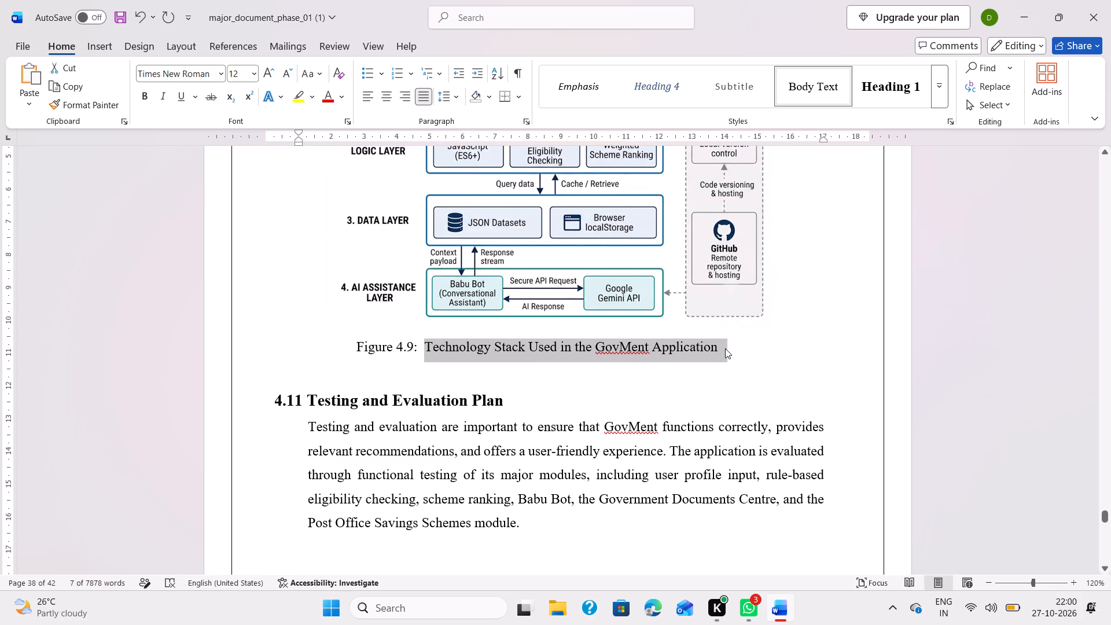
{"action": "key", "text": "ctrl+c"}
In the list of figures, renumber the Fig 6.1.1 "Home Page" entry as Fig 4.9.
{"action": "scroll", "coordinate": [776, 330], "scroll_direction": "down", "scroll_amount": 1}
{"action": "scroll", "coordinate": [776, 330], "scroll_direction": "up", "scroll_amount": 7}
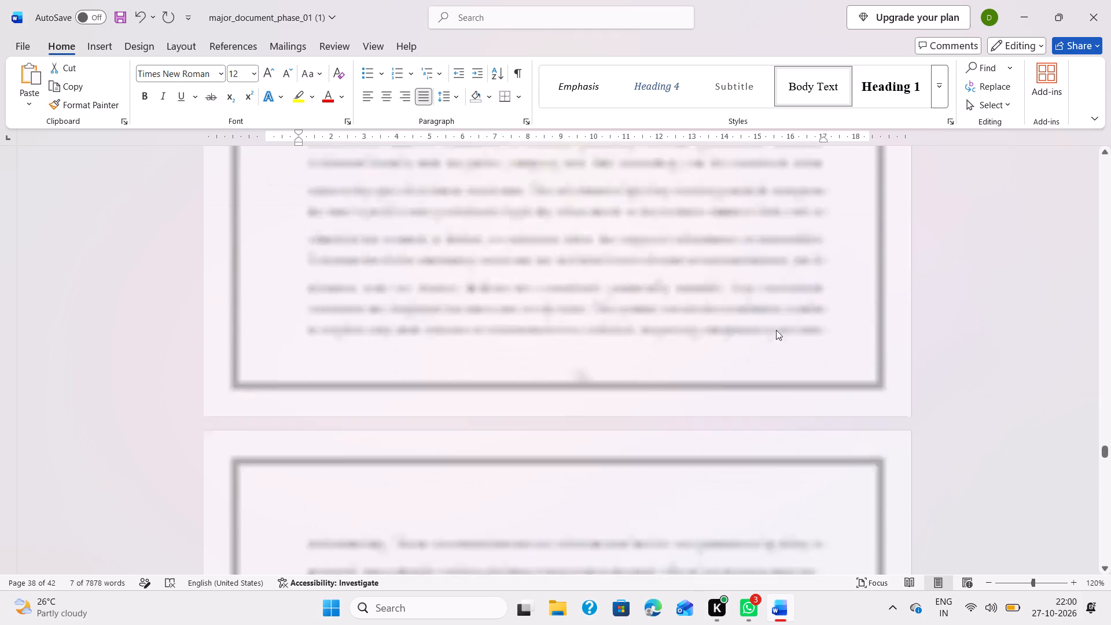
{"action": "scroll", "coordinate": [776, 330], "scroll_direction": "up", "scroll_amount": 15}
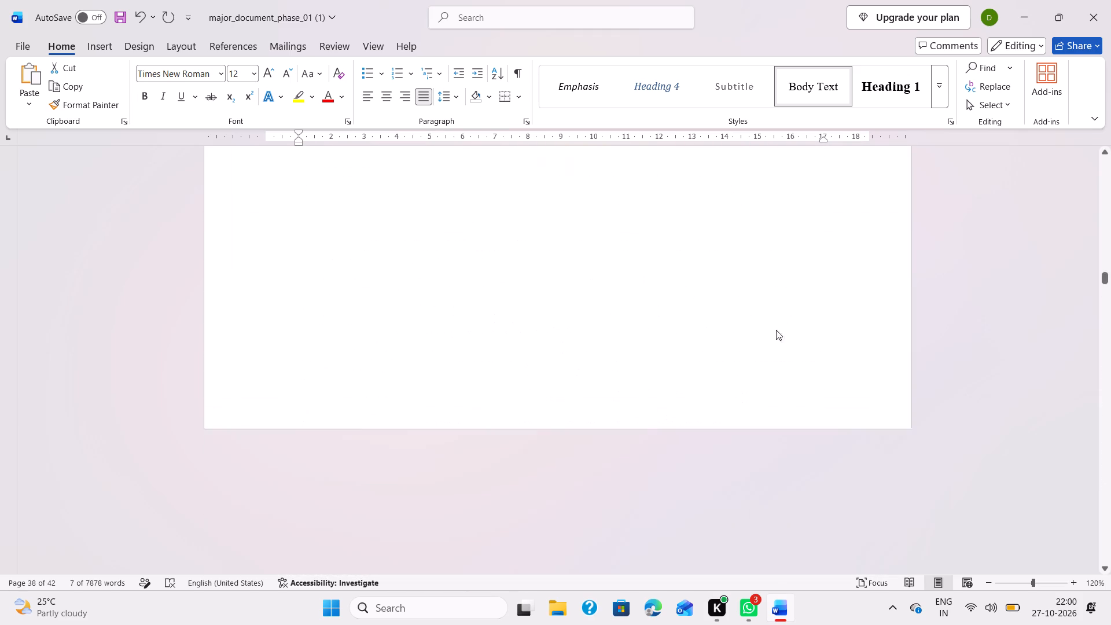
{"action": "scroll", "coordinate": [776, 330], "scroll_direction": "up", "scroll_amount": 9}
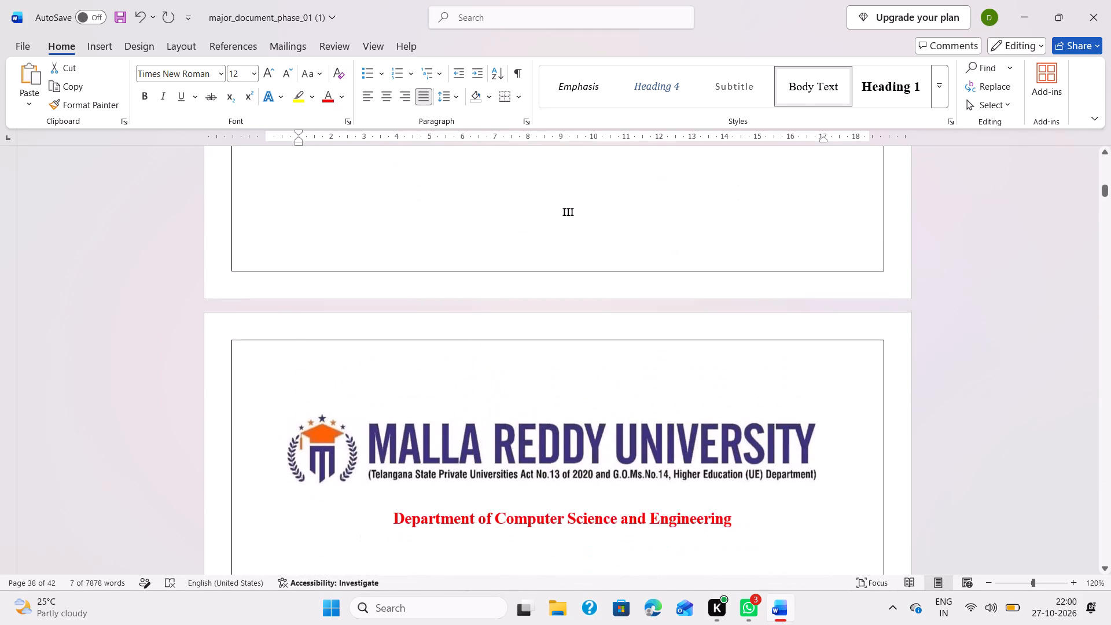
{"action": "scroll", "coordinate": [776, 330], "scroll_direction": "up", "scroll_amount": 1}
{"action": "scroll", "coordinate": [776, 330], "scroll_direction": "down", "scroll_amount": 12}
{"action": "scroll", "coordinate": [620, 369], "scroll_direction": "down", "scroll_amount": 1}
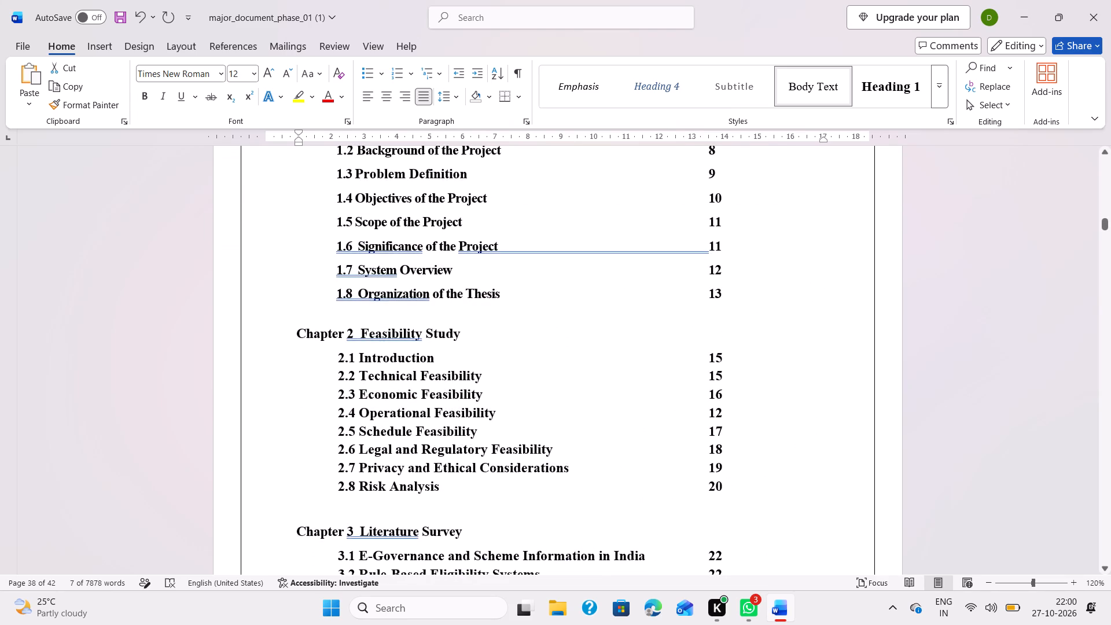
{"action": "scroll", "coordinate": [620, 369], "scroll_direction": "down", "scroll_amount": 6}
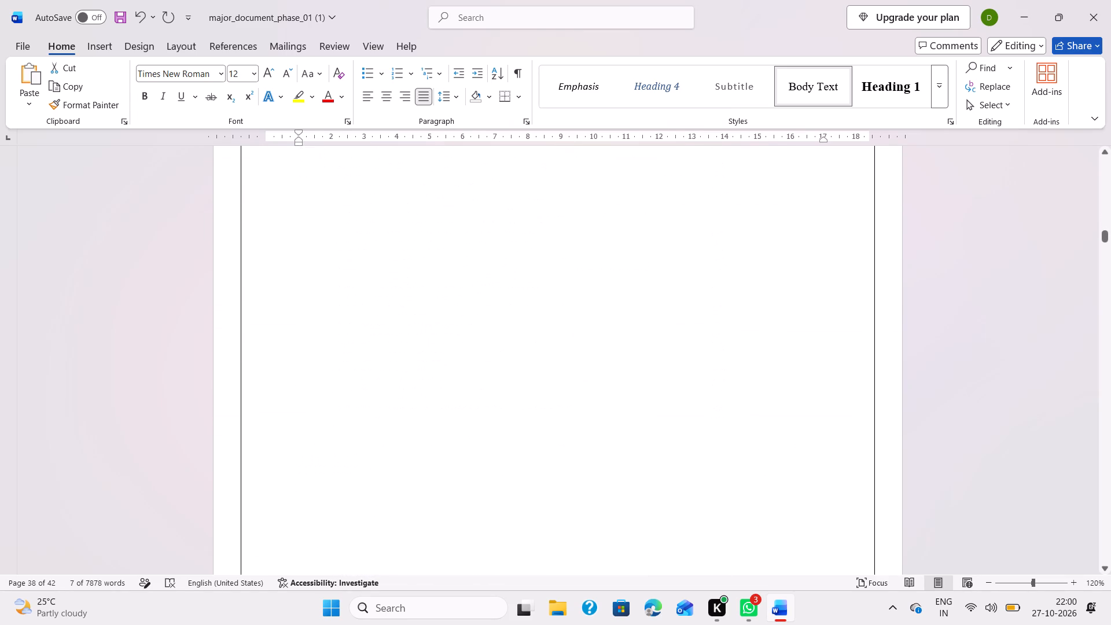
{"action": "scroll", "coordinate": [620, 369], "scroll_direction": "down", "scroll_amount": 2}
{"action": "scroll", "coordinate": [620, 369], "scroll_direction": "up", "scroll_amount": 1}
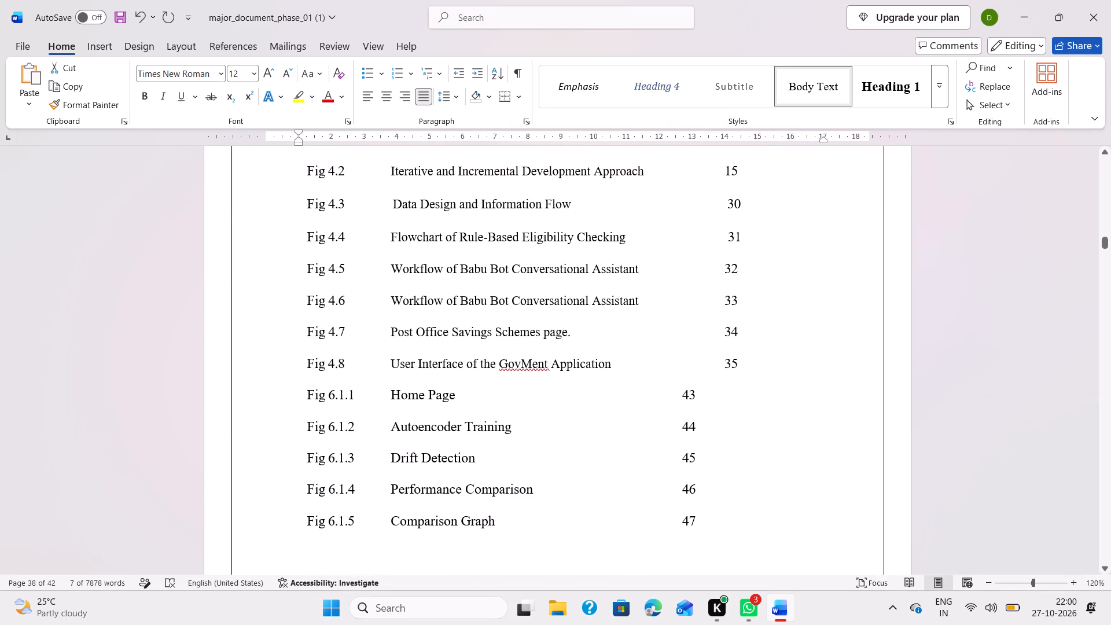
{"action": "left_click", "coordinate": [352, 392]}
{"action": "key", "text": "BackSpace"}
{"action": "key", "text": "BackSpace"}
{"action": "key", "text": "BackSpace"}
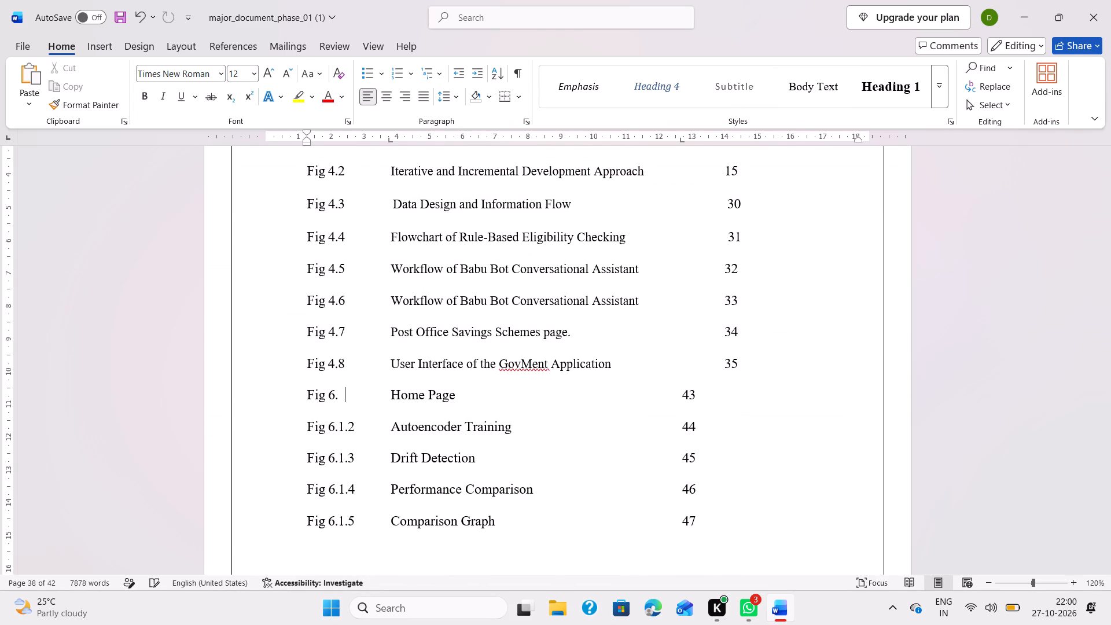
{"action": "key", "text": "BackSpace"}
{"action": "key", "text": "BackSpace"}
{"action": "type", "text": "4.9"}
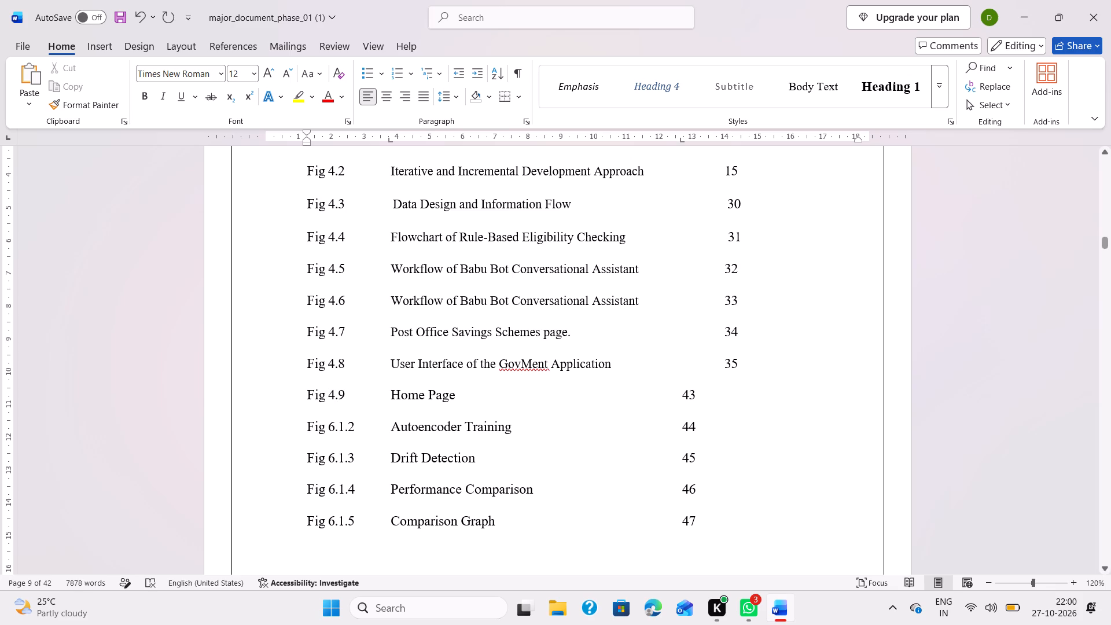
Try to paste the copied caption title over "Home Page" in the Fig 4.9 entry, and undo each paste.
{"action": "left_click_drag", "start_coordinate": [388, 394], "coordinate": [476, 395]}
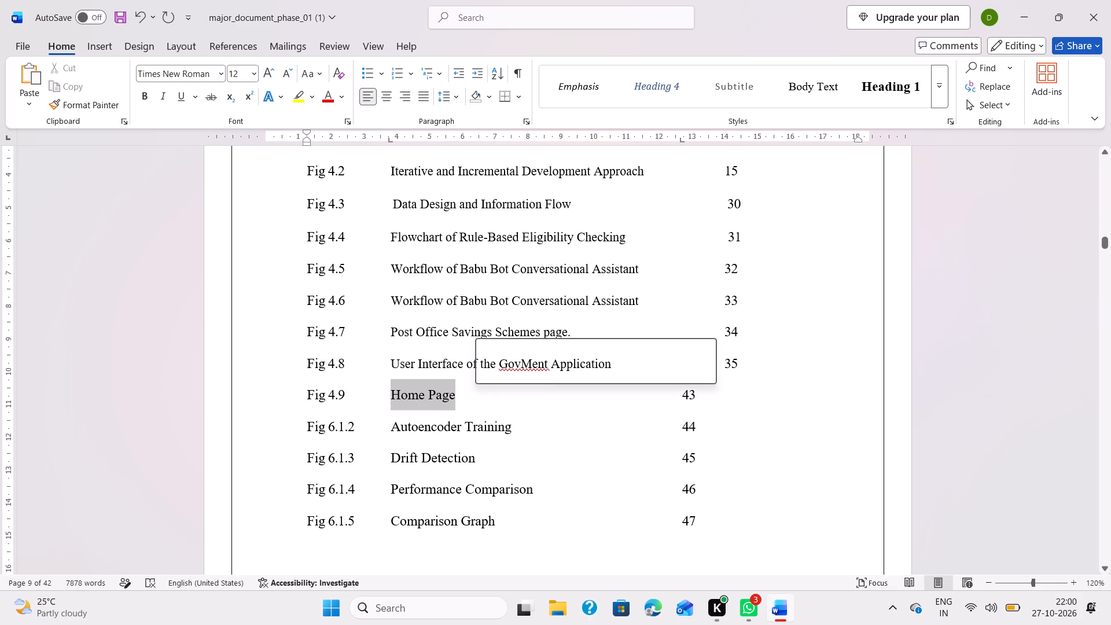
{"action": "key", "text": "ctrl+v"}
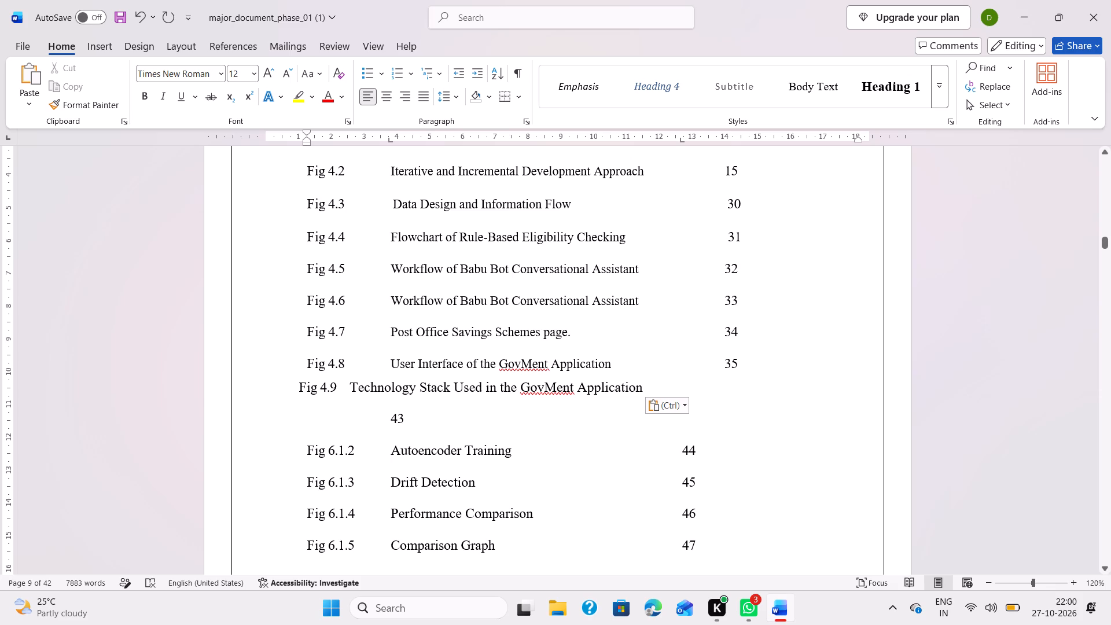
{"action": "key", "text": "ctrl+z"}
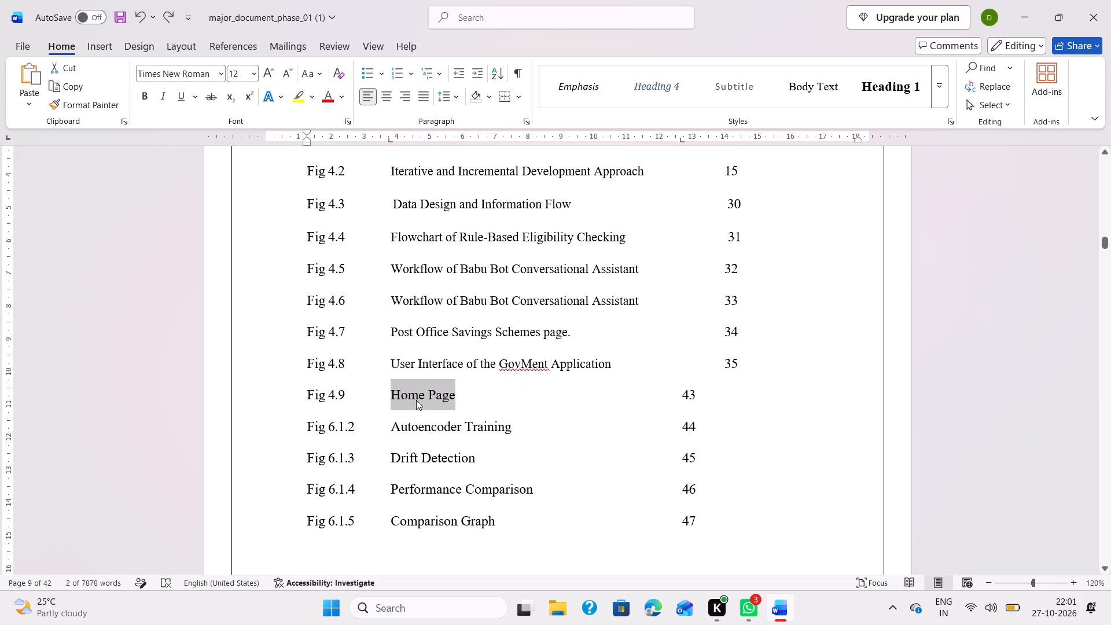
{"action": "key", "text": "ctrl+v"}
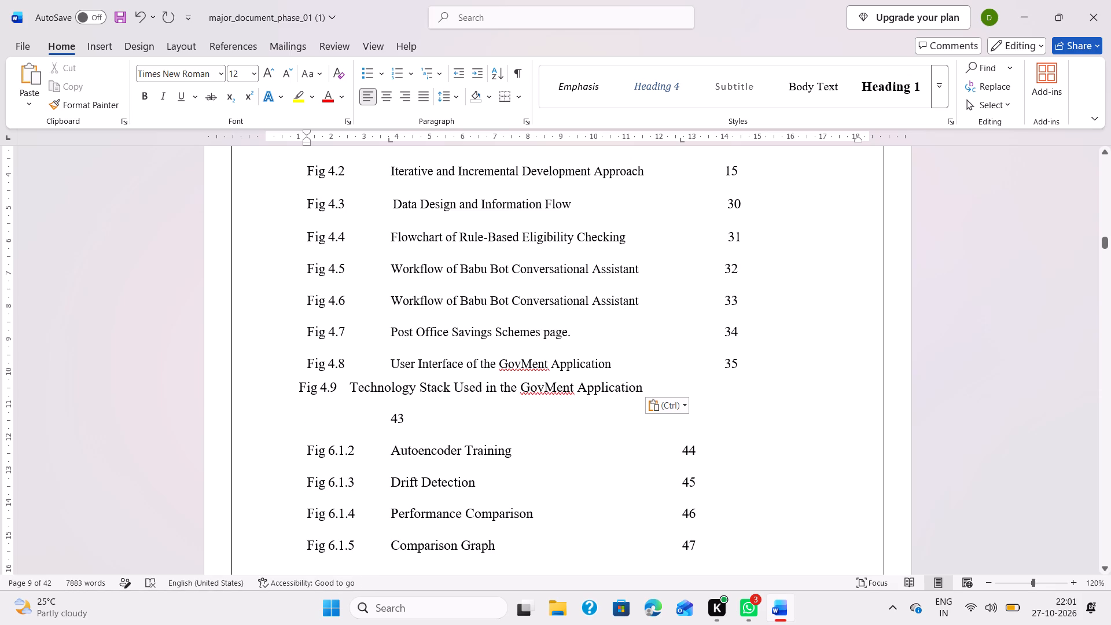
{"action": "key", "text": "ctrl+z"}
Replace "Home Page" in the Fig 4.9 entry with the copied "Technology Stack Used in the GovMent Application", merging its formatting.
{"action": "left_click", "coordinate": [385, 400]}
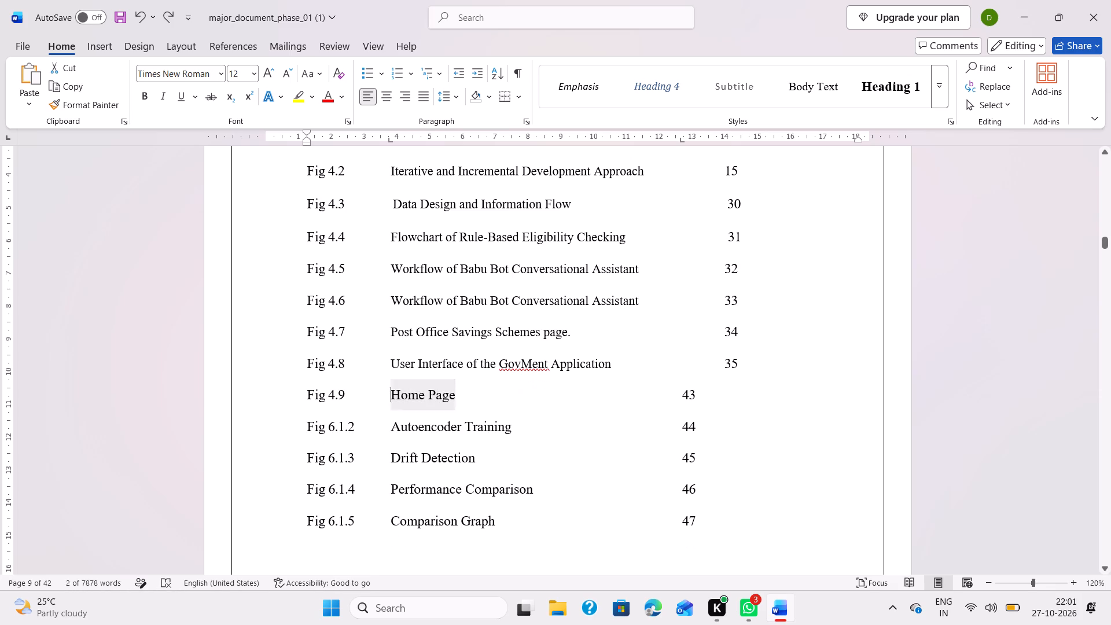
{"action": "left_click", "coordinate": [463, 396]}
{"action": "key", "text": "BackSpace"}
{"action": "key", "text": "BackSpace"}
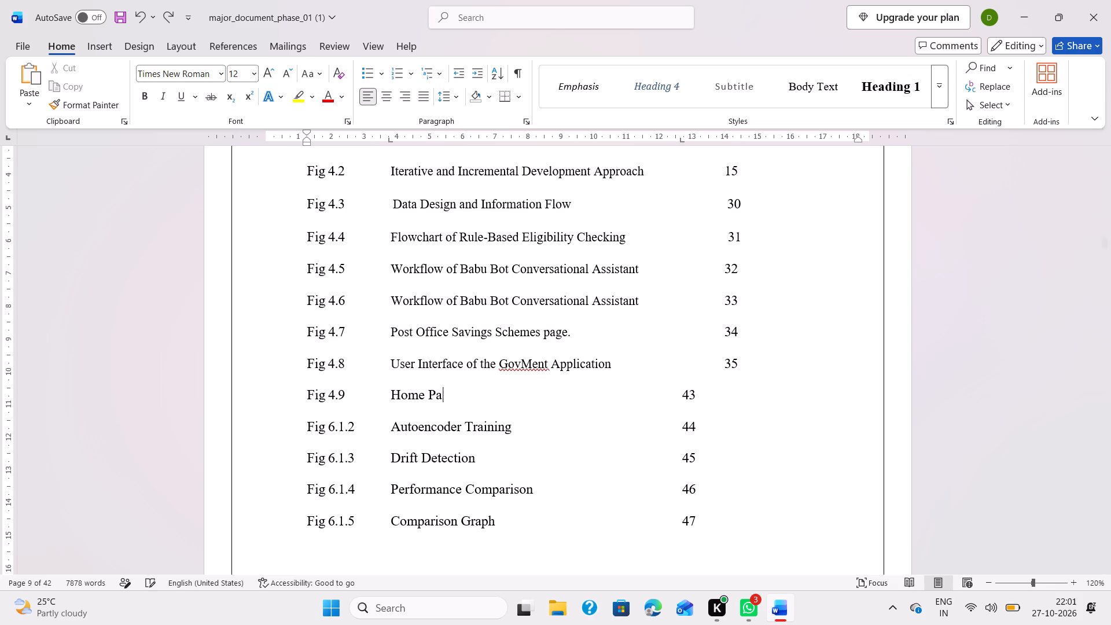
{"action": "key", "text": "BackSpace"}
{"action": "key", "text": "BackSpace"}
{"action": "key", "text": "BackSpace"}
{"action": "key", "text": "BackSpace"}
{"action": "key", "text": "BackSpace"}
{"action": "key", "text": "BackSpace"}
{"action": "key", "text": "BackSpace"}
{"action": "key", "text": "ctrl+v"}
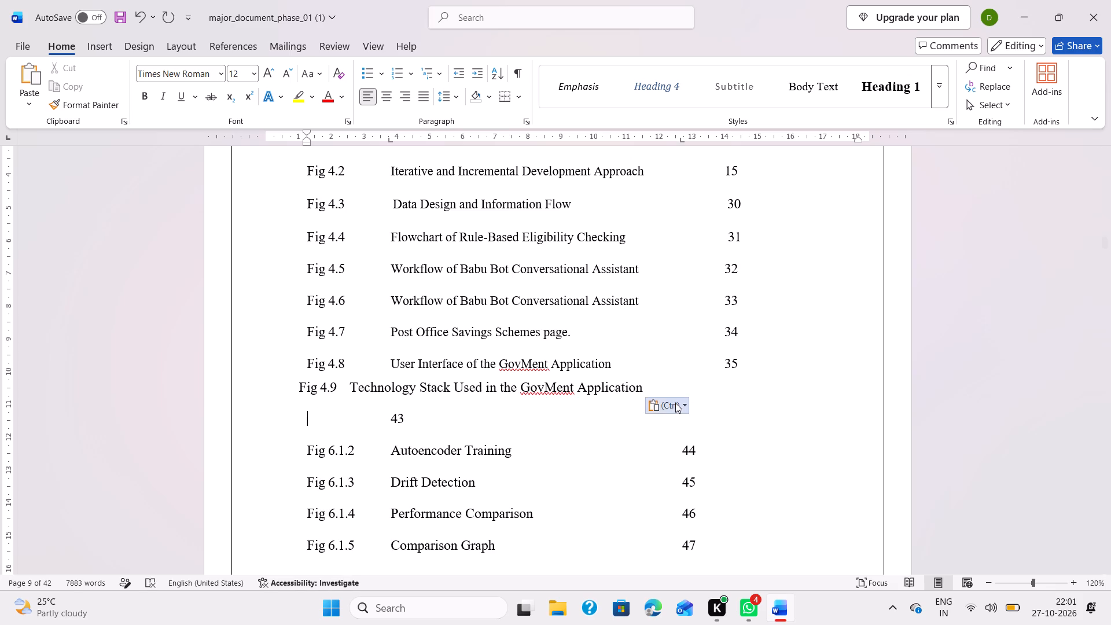
{"action": "left_click", "coordinate": [675, 403]}
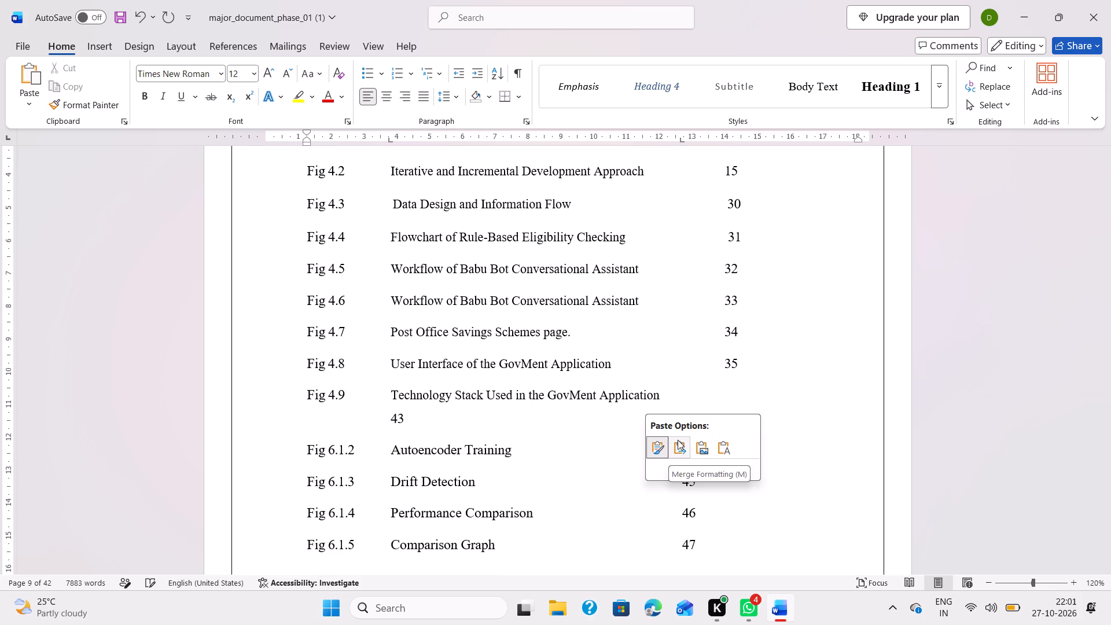
{"action": "left_click", "coordinate": [680, 447]}
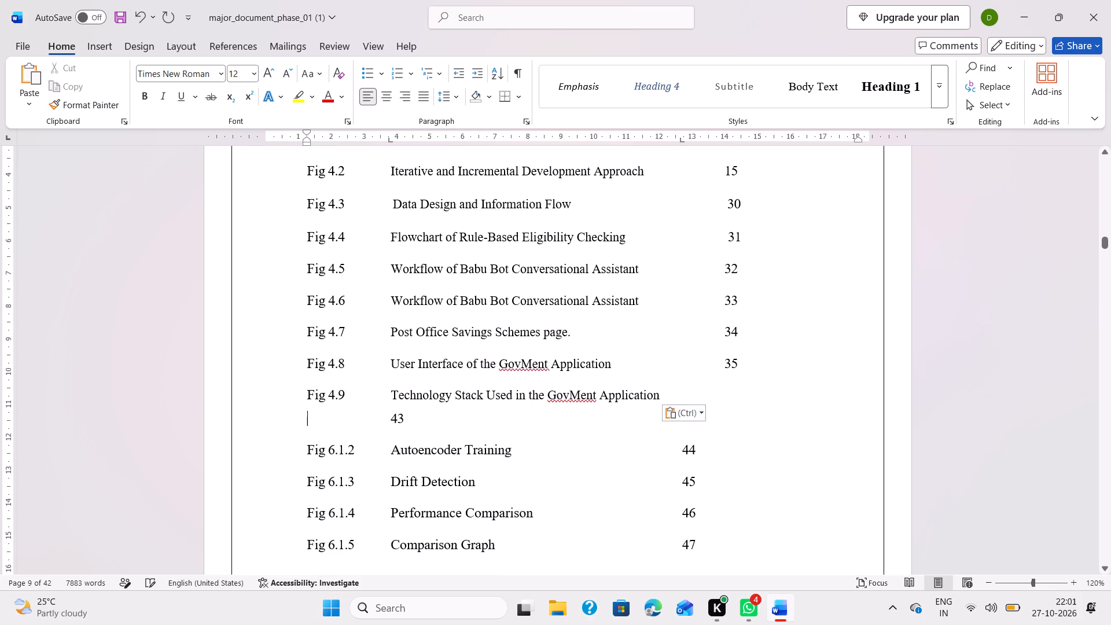
Bring the Fig 4.9 page number back onto its row, align it with the numbers above, set it to 36, and add a line after it.
{"action": "left_click", "coordinate": [385, 421]}
{"action": "key", "text": "BackSpace"}
{"action": "key", "text": "BackSpace"}
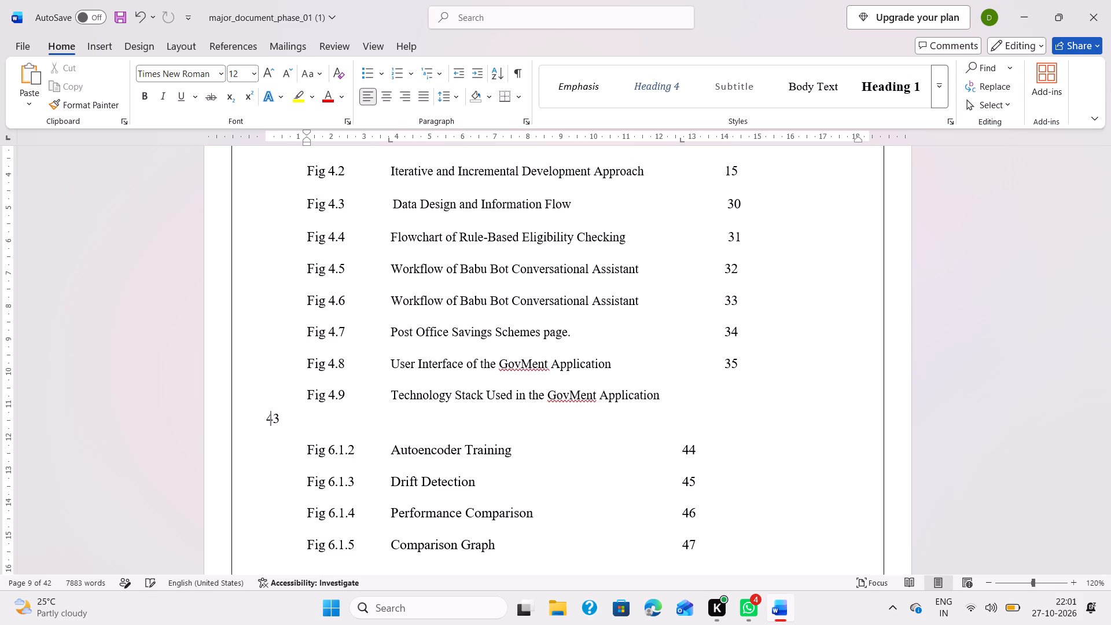
{"action": "key", "text": "BackSpace"}
{"action": "key", "text": "Tab"}
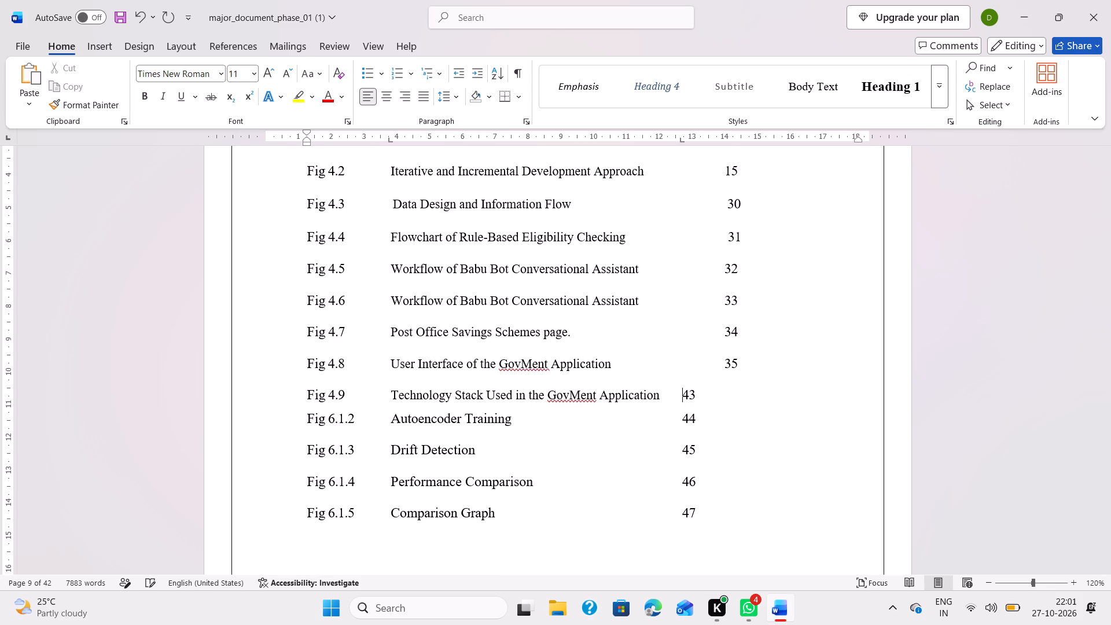
{"action": "key", "text": "Tab"}
{"action": "key", "text": "Tab"}
{"action": "key", "text": "Right"}
{"action": "key", "text": "Right"}
{"action": "key", "text": "BackSpace"}
{"action": "key", "text": "BackSpace"}
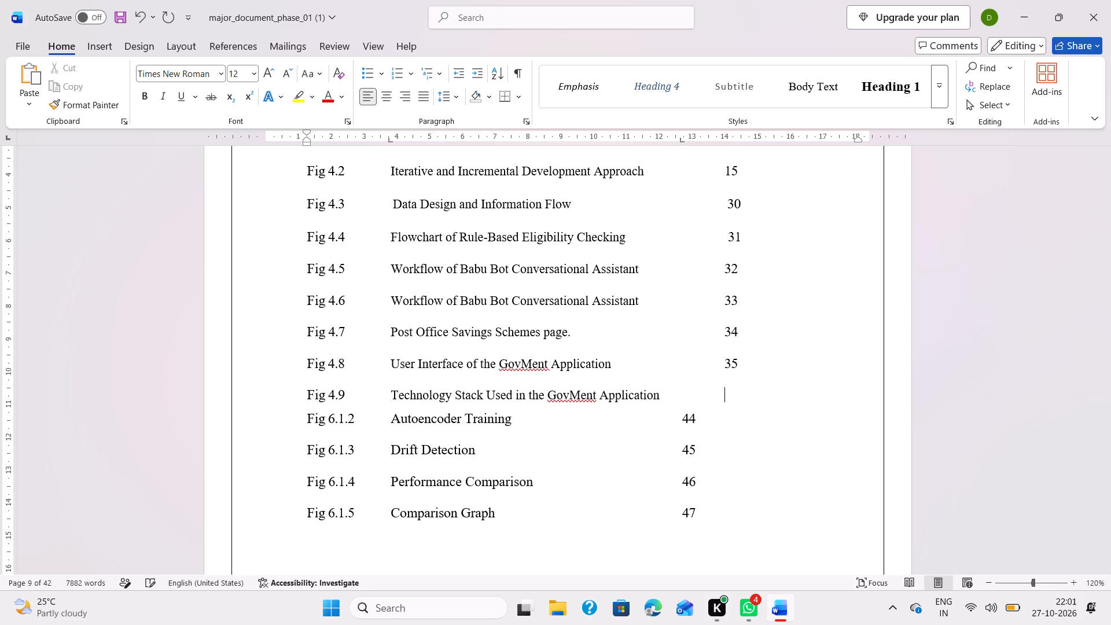
{"action": "type", "text": "36"}
{"action": "key", "text": "Return"}
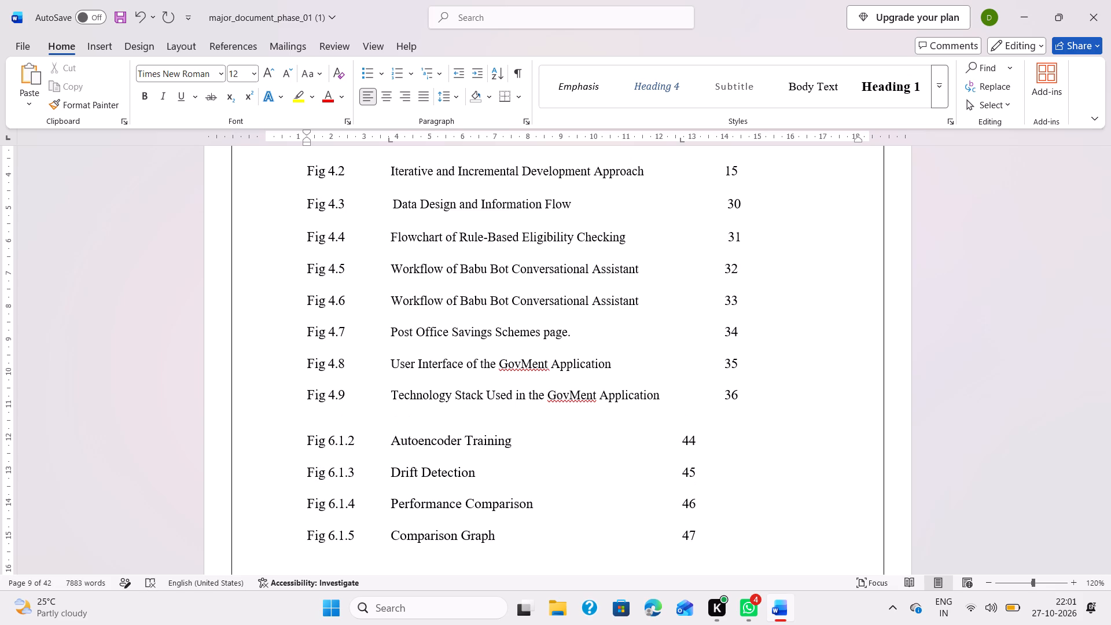
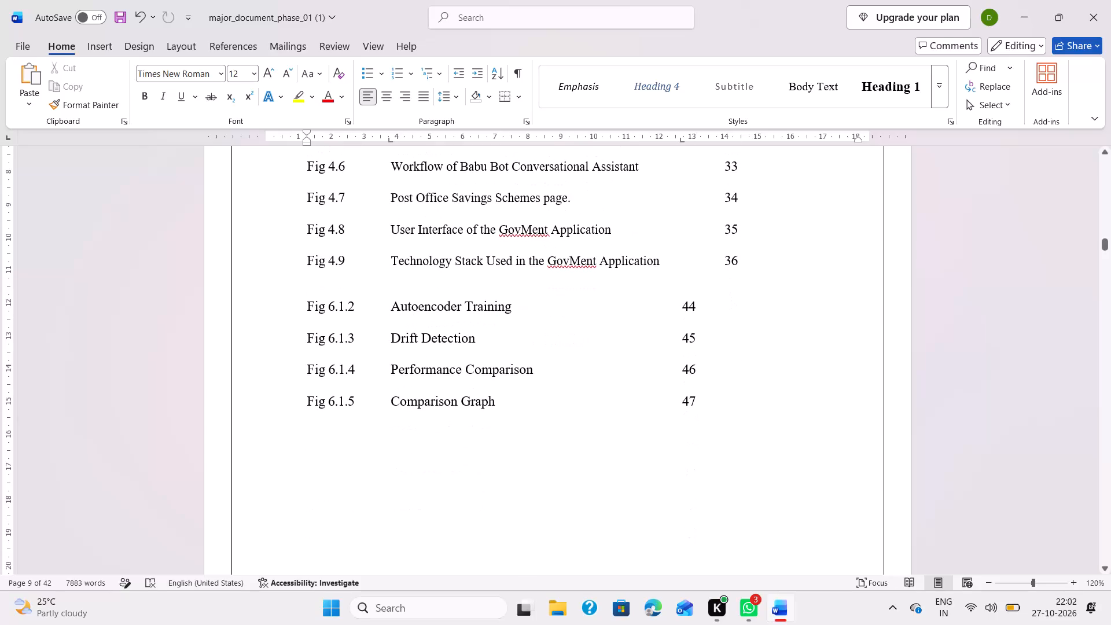
Renumber the caption of the GovMent testing plan figure in section 4.11 as Figure 4.10.
{"action": "scroll", "coordinate": [589, 410], "scroll_direction": "down", "scroll_amount": 14}
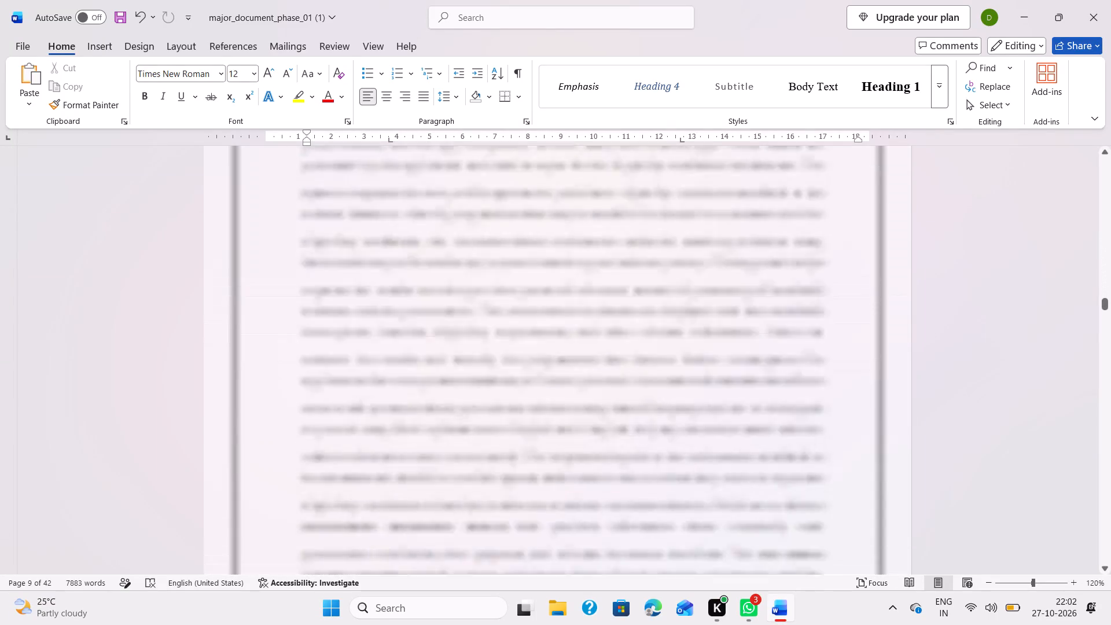
{"action": "scroll", "coordinate": [589, 410], "scroll_direction": "down", "scroll_amount": 6}
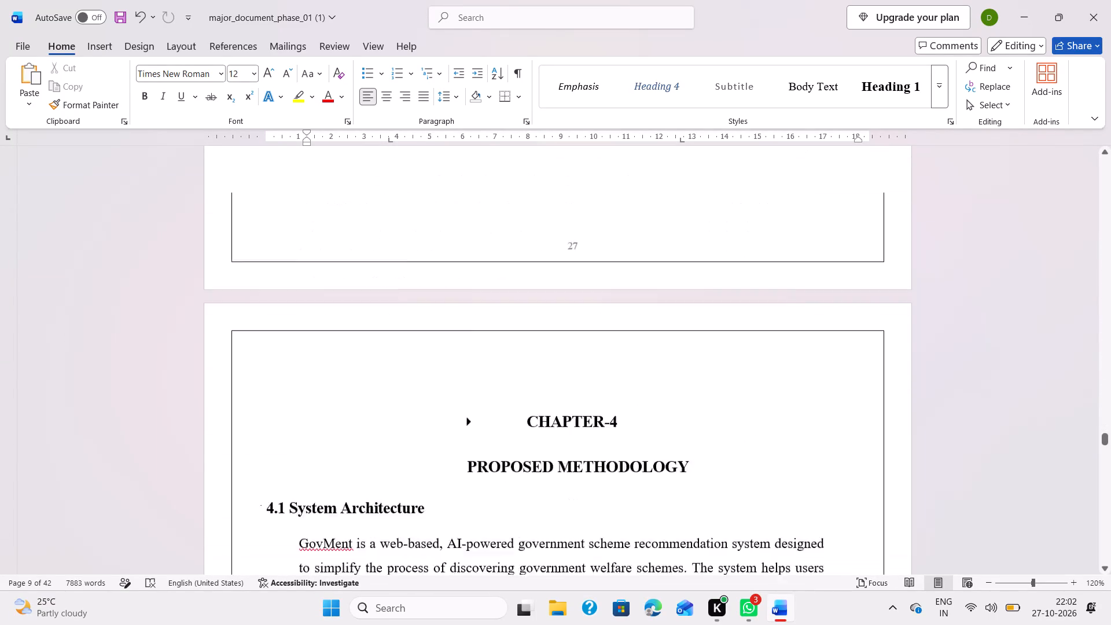
{"action": "scroll", "coordinate": [589, 410], "scroll_direction": "down", "scroll_amount": 6}
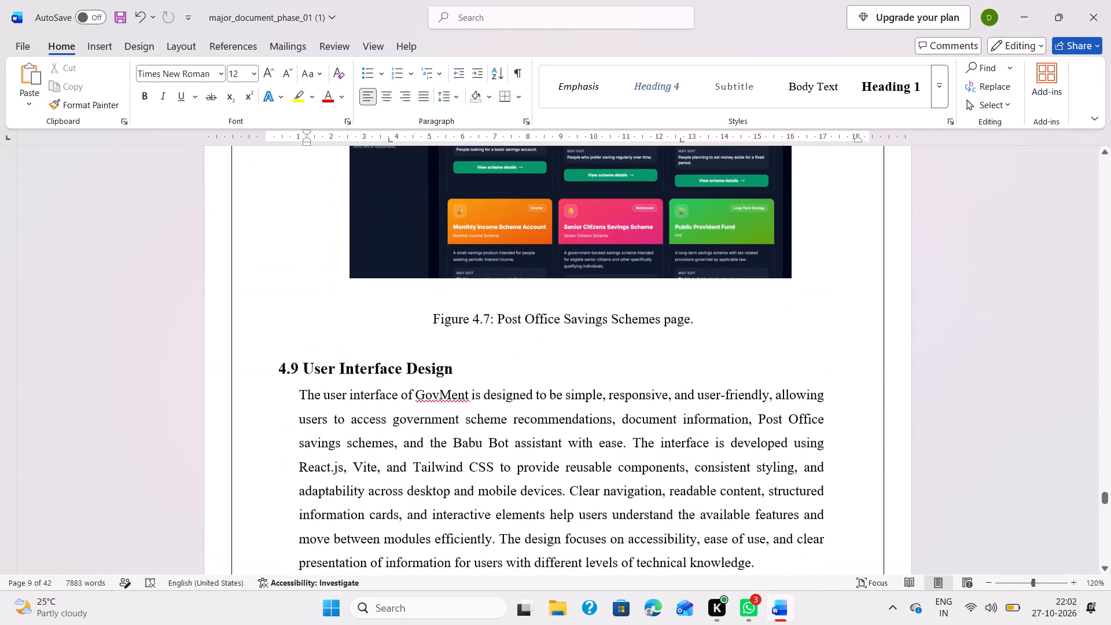
{"action": "scroll", "coordinate": [589, 410], "scroll_direction": "down", "scroll_amount": 5}
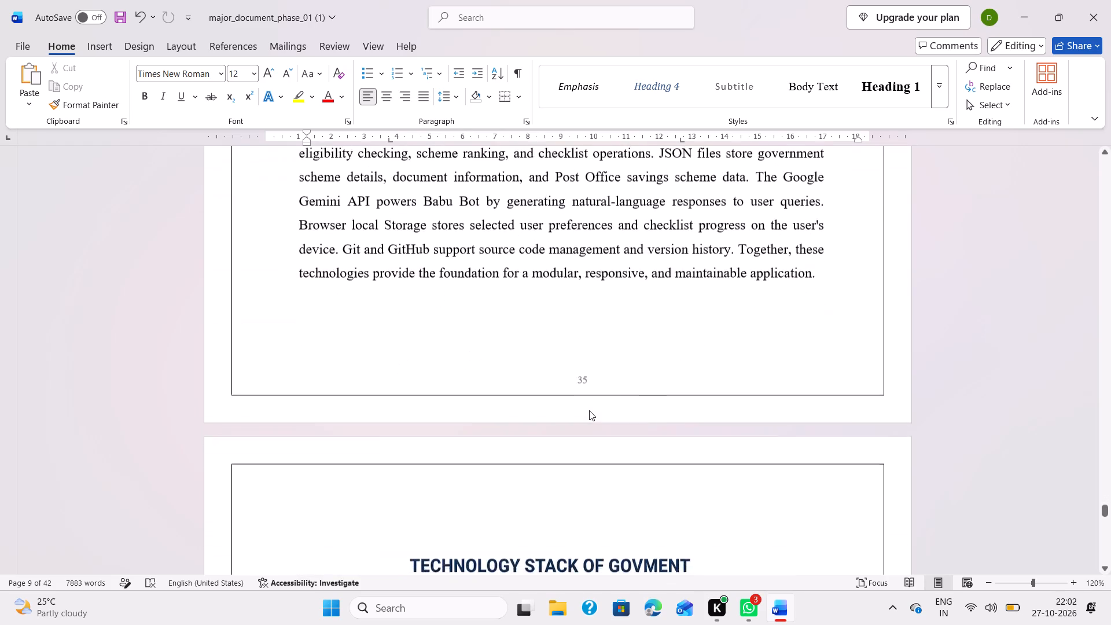
{"action": "scroll", "coordinate": [589, 410], "scroll_direction": "down", "scroll_amount": 3}
{"action": "scroll", "coordinate": [589, 410], "scroll_direction": "up", "scroll_amount": 2}
{"action": "scroll", "coordinate": [589, 410], "scroll_direction": "down", "scroll_amount": 1}
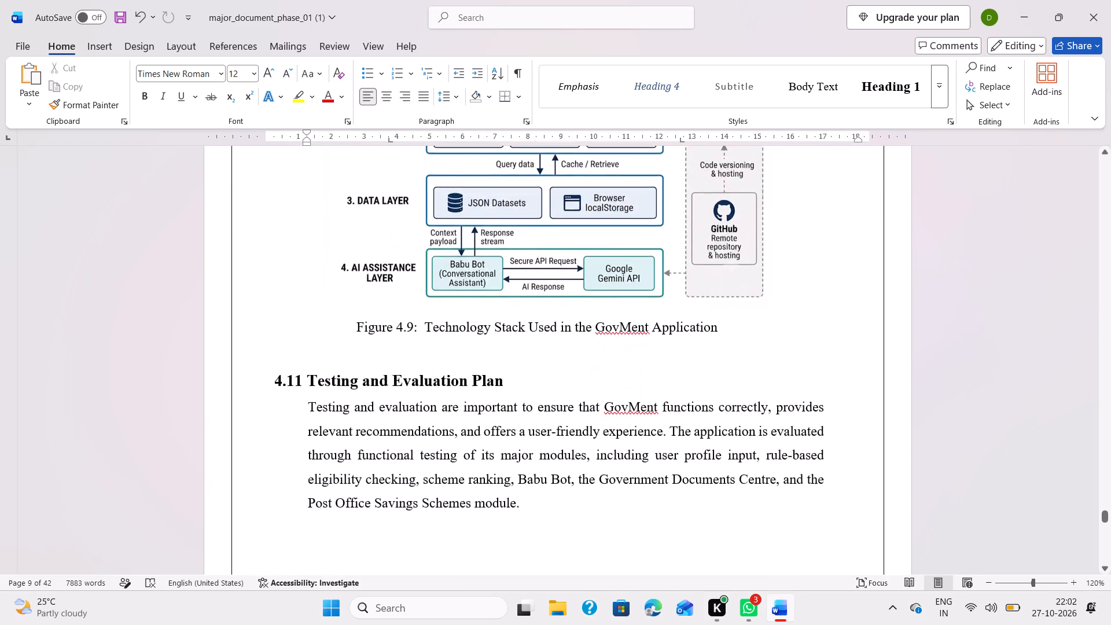
{"action": "scroll", "coordinate": [589, 410], "scroll_direction": "down", "scroll_amount": 5}
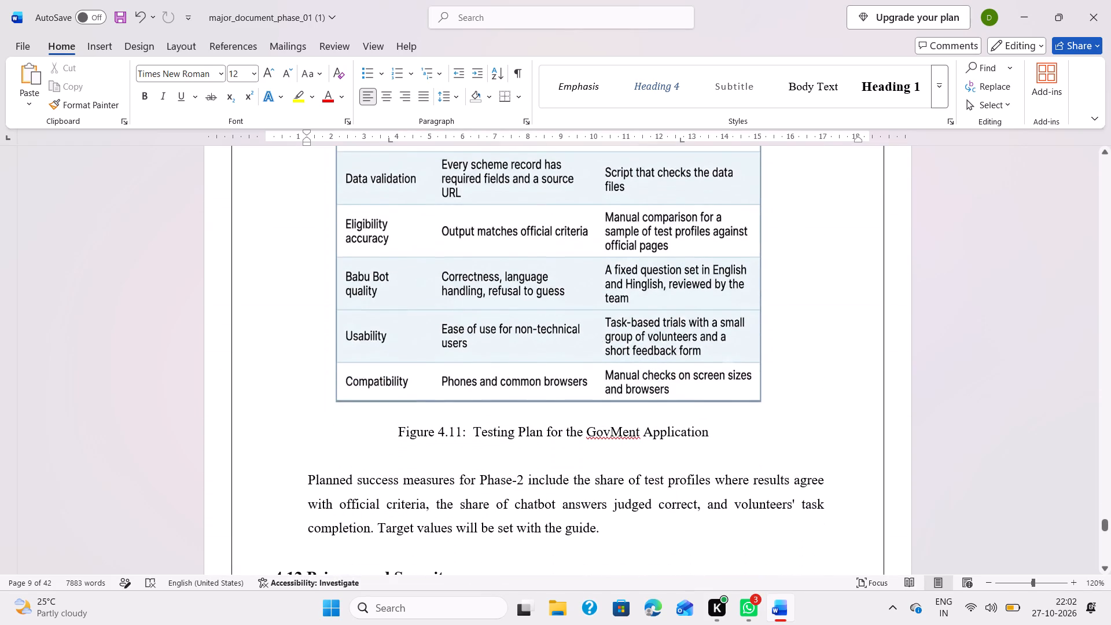
{"action": "scroll", "coordinate": [589, 410], "scroll_direction": "down", "scroll_amount": 1}
{"action": "left_click", "coordinate": [459, 400]}
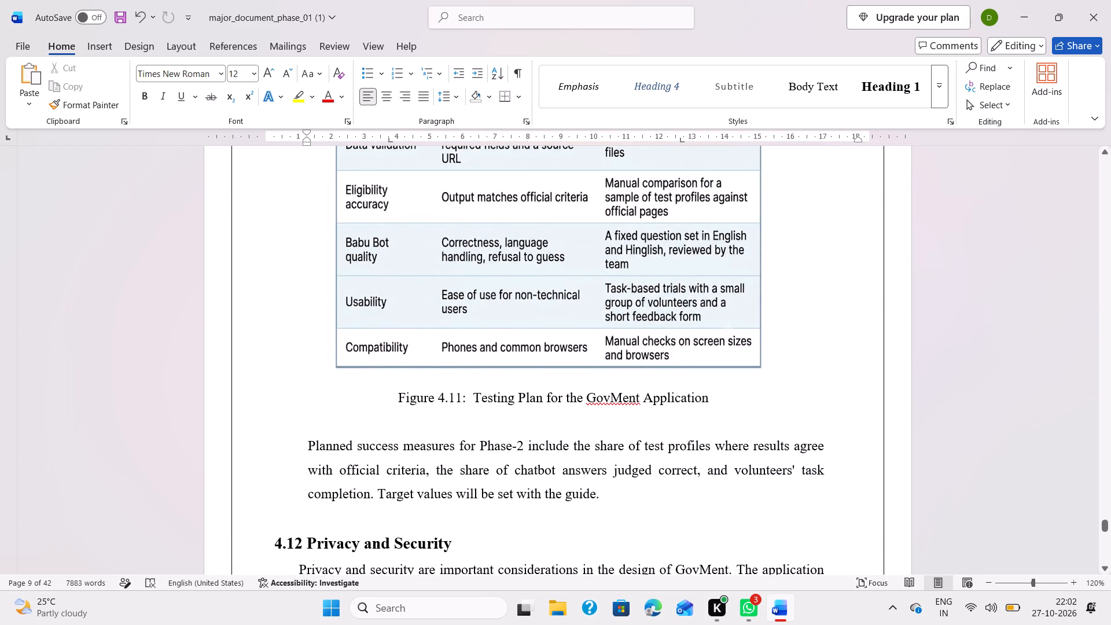
{"action": "key", "text": "BackSpace"}
{"action": "key", "text": "0"}
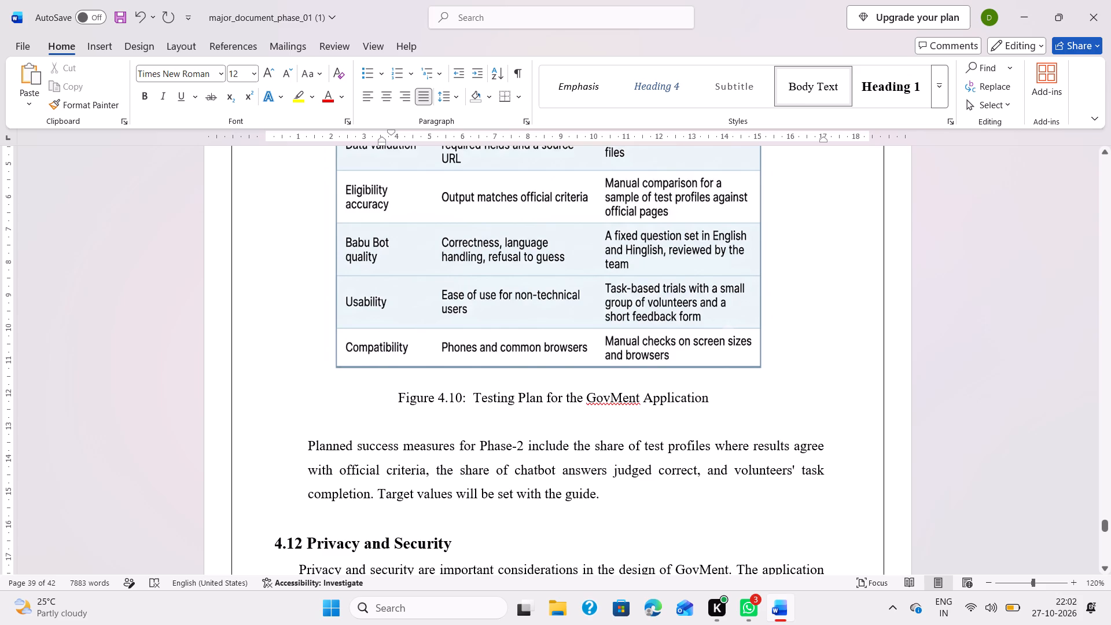
Copy the title "Testing Plan for the GovMent Application" from the Figure 4.10 caption over "Autoencoder Training" in the list of figures.
{"action": "left_click_drag", "start_coordinate": [473, 396], "coordinate": [689, 399]}
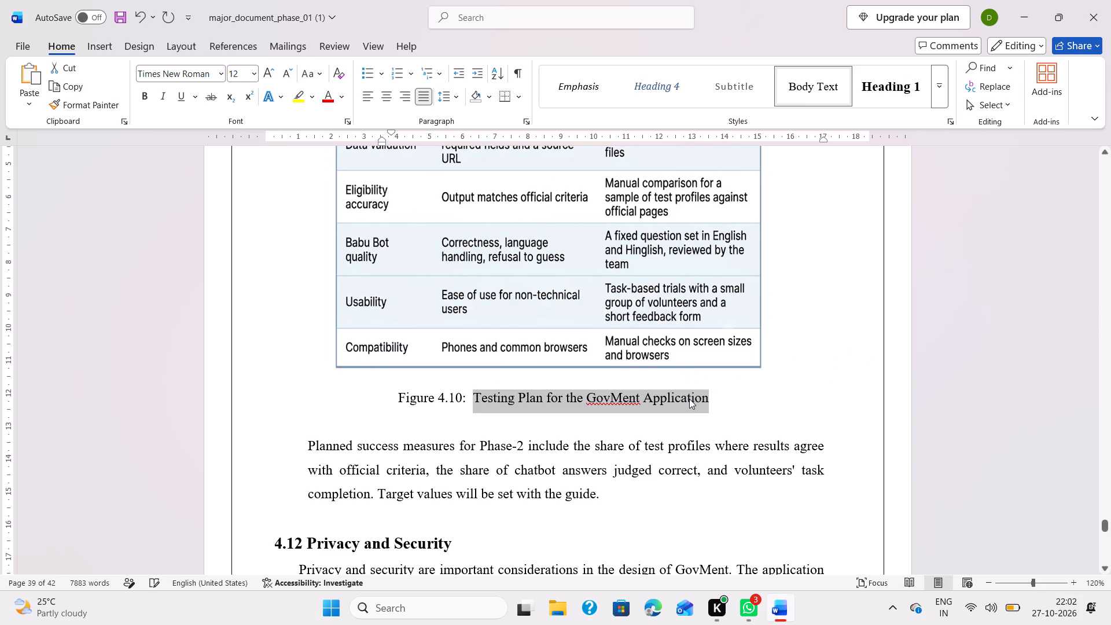
{"action": "key", "text": "ctrl+c"}
{"action": "scroll", "coordinate": [568, 368], "scroll_direction": "down", "scroll_amount": 2}
{"action": "scroll", "coordinate": [568, 368], "scroll_direction": "up", "scroll_amount": 4}
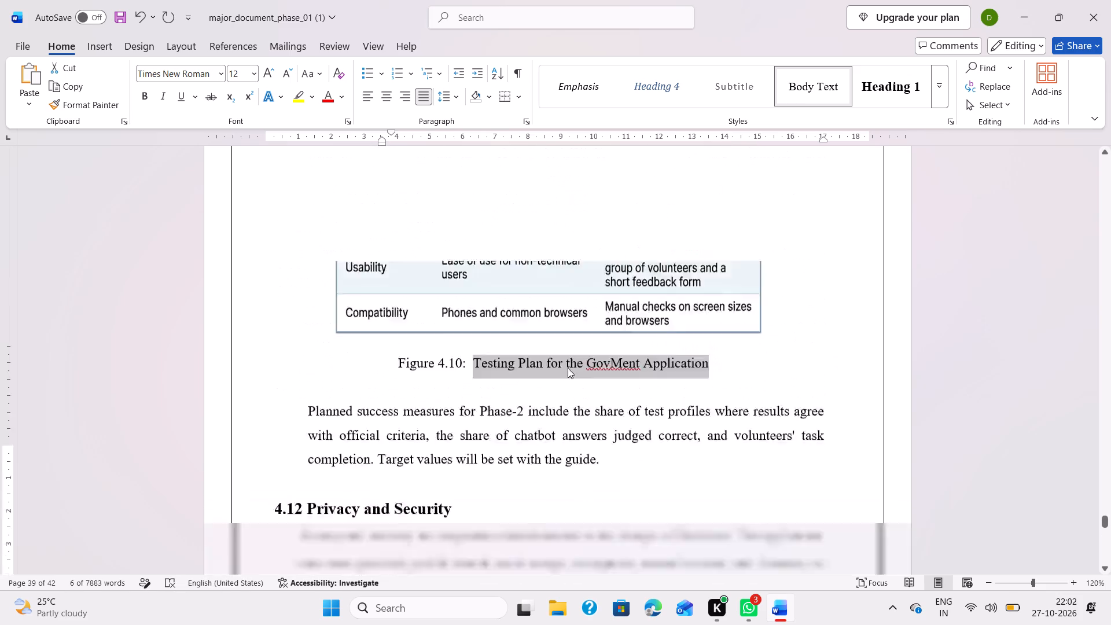
{"action": "scroll", "coordinate": [568, 368], "scroll_direction": "up", "scroll_amount": 10}
{"action": "scroll", "coordinate": [568, 368], "scroll_direction": "up", "scroll_amount": 15}
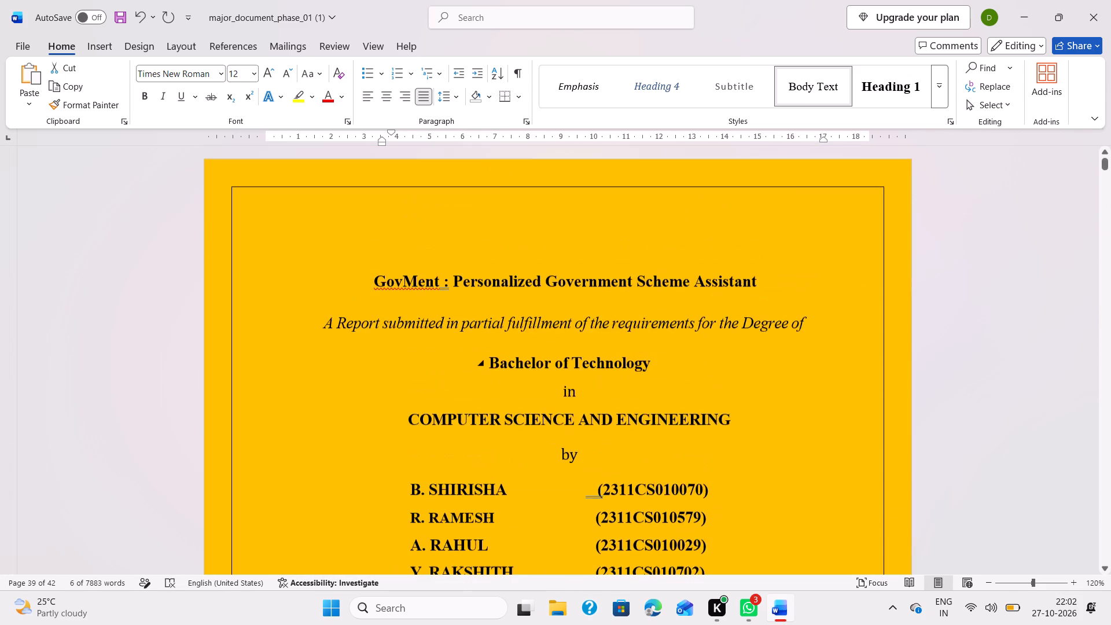
{"action": "scroll", "coordinate": [568, 368], "scroll_direction": "down", "scroll_amount": 12}
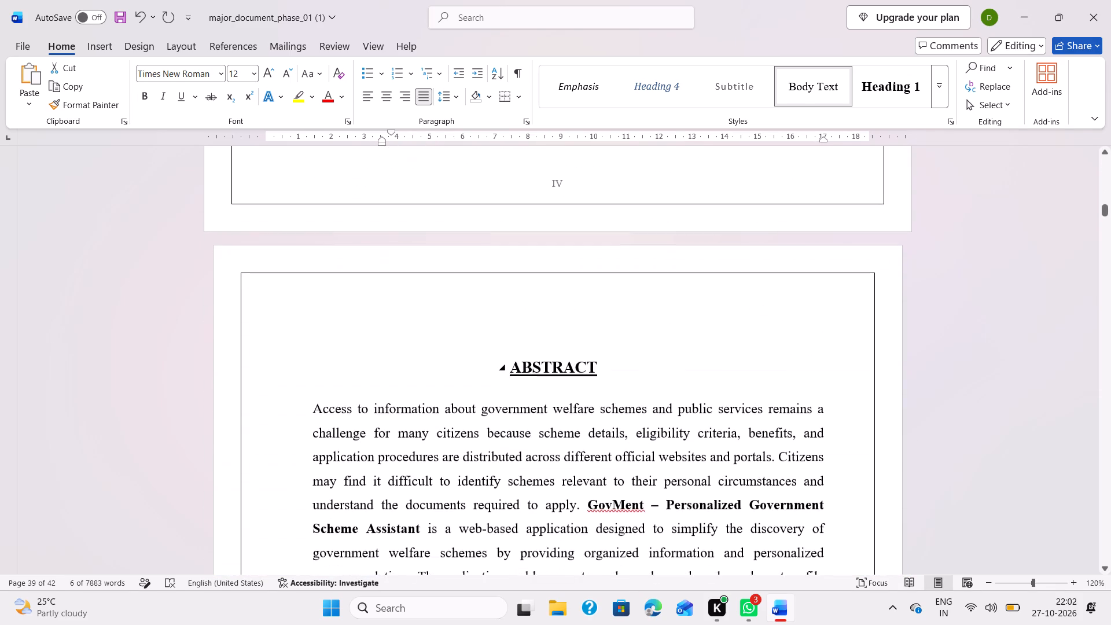
{"action": "scroll", "coordinate": [568, 368], "scroll_direction": "down", "scroll_amount": 7}
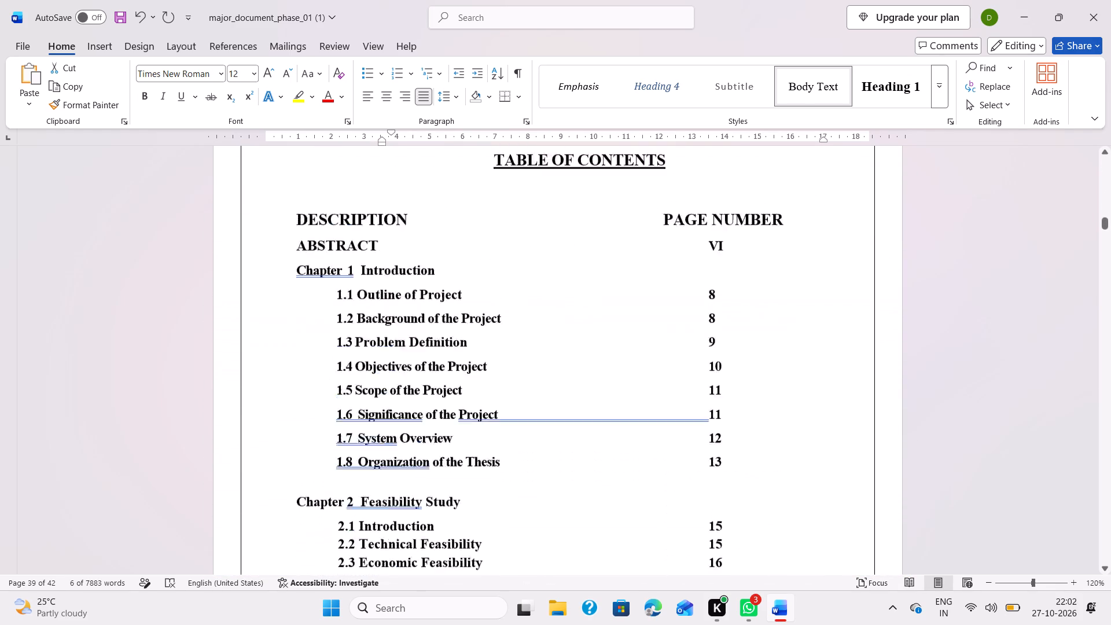
{"action": "scroll", "coordinate": [568, 368], "scroll_direction": "down", "scroll_amount": 5}
{"action": "scroll", "coordinate": [568, 368], "scroll_direction": "up", "scroll_amount": 1}
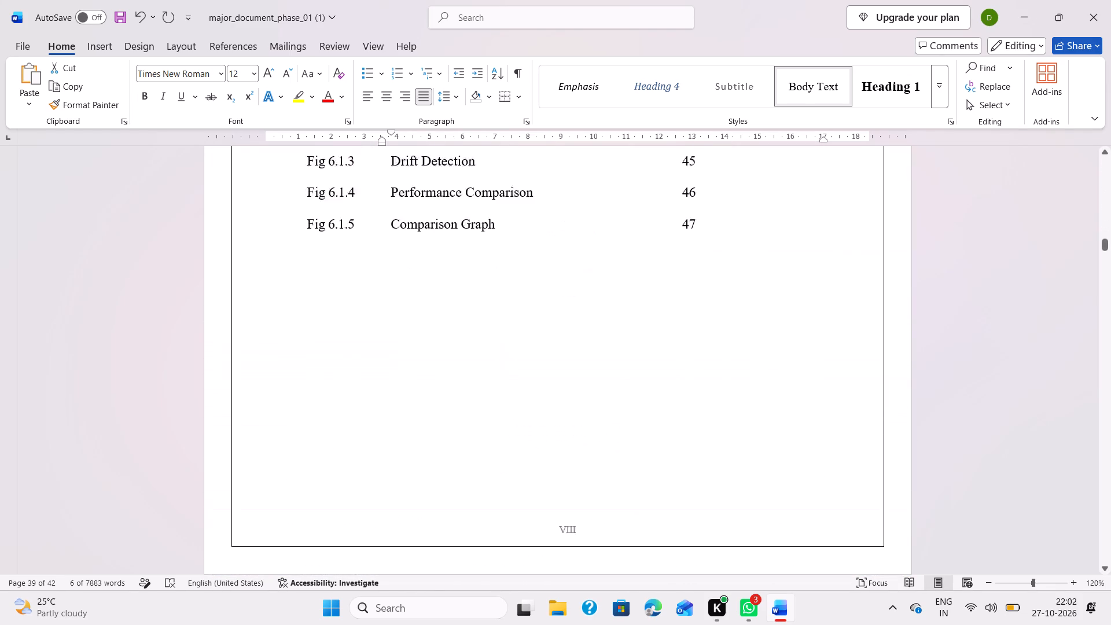
{"action": "scroll", "coordinate": [568, 368], "scroll_direction": "up", "scroll_amount": 1}
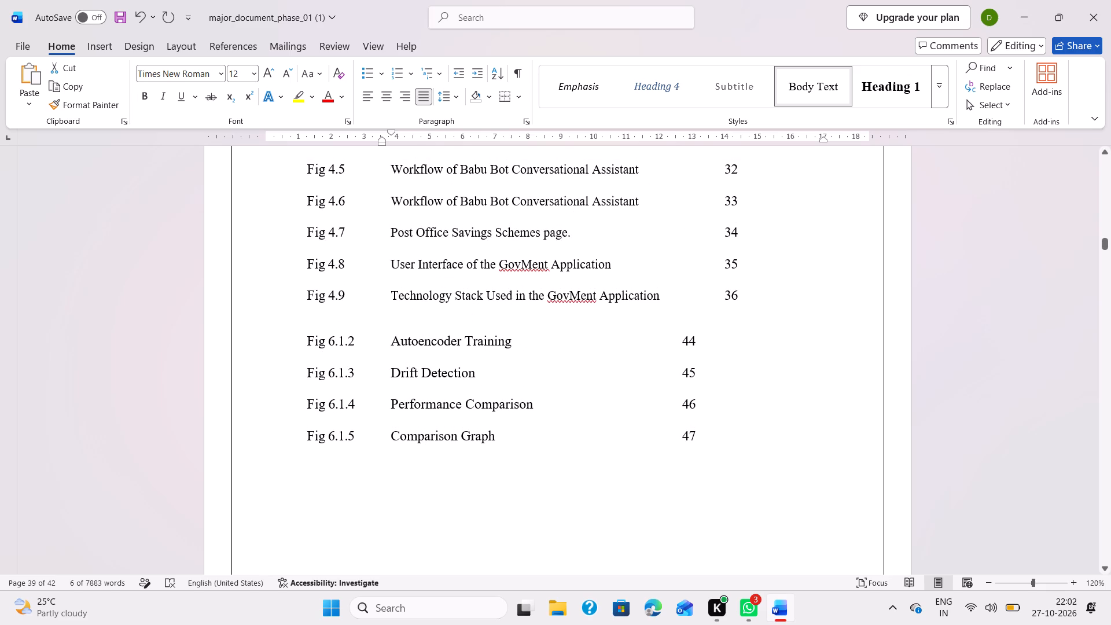
{"action": "left_click_drag", "start_coordinate": [389, 339], "coordinate": [515, 338]}
{"action": "key", "text": "ctrl+v"}
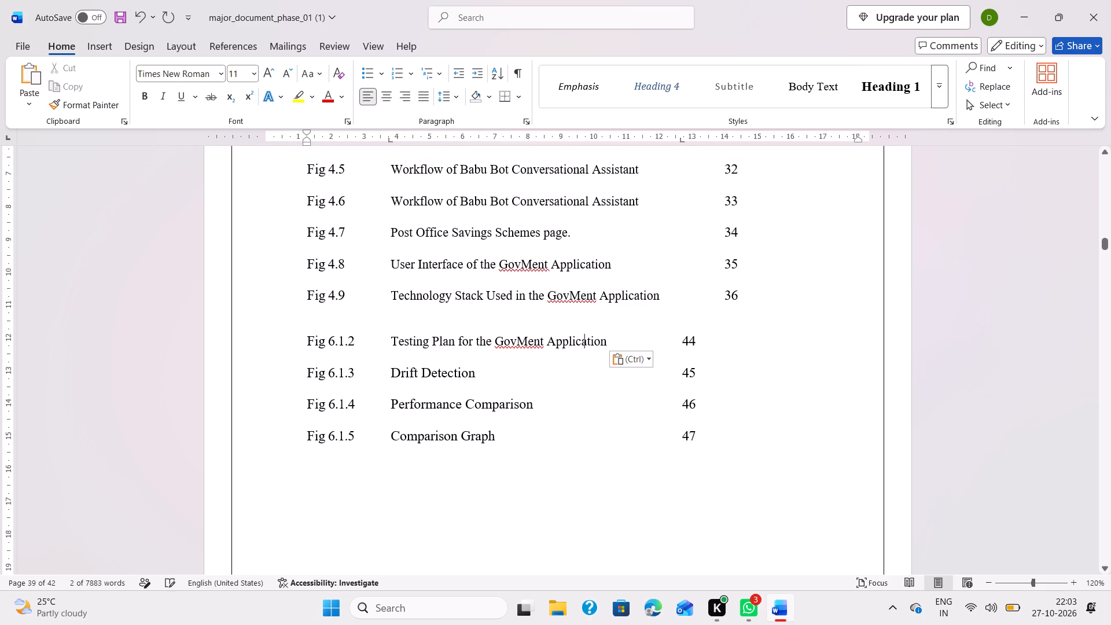
Remove the blank line between the Fig 4.9 and Fig 6.1.2 entries in the list of figures.
{"action": "left_click", "coordinate": [437, 315]}
{"action": "key", "text": "BackSpace"}
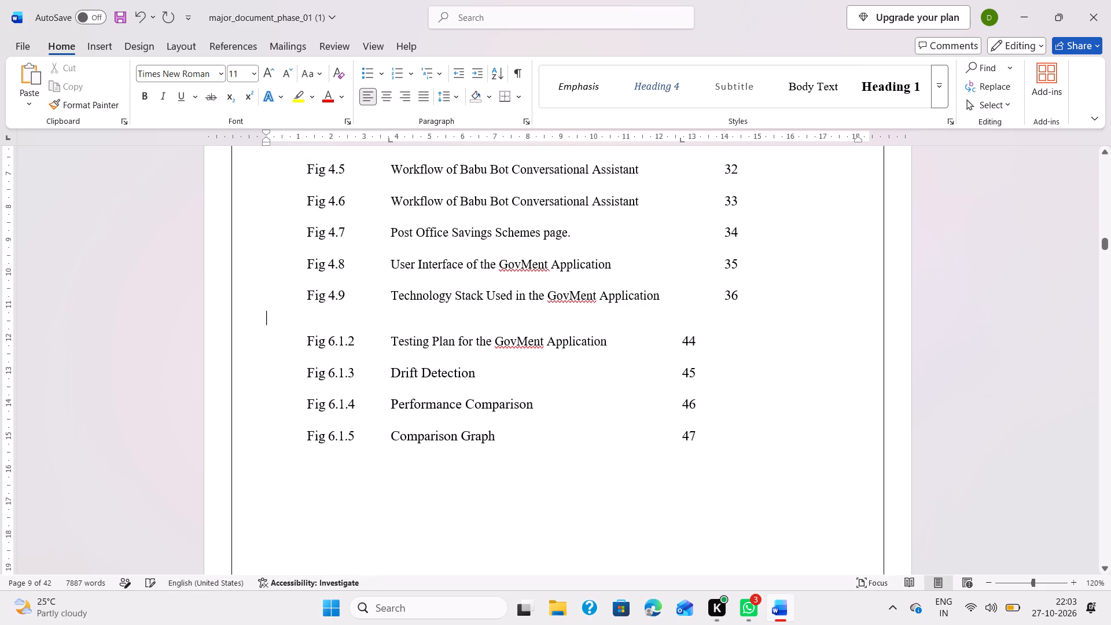
{"action": "key", "text": "BackSpace"}
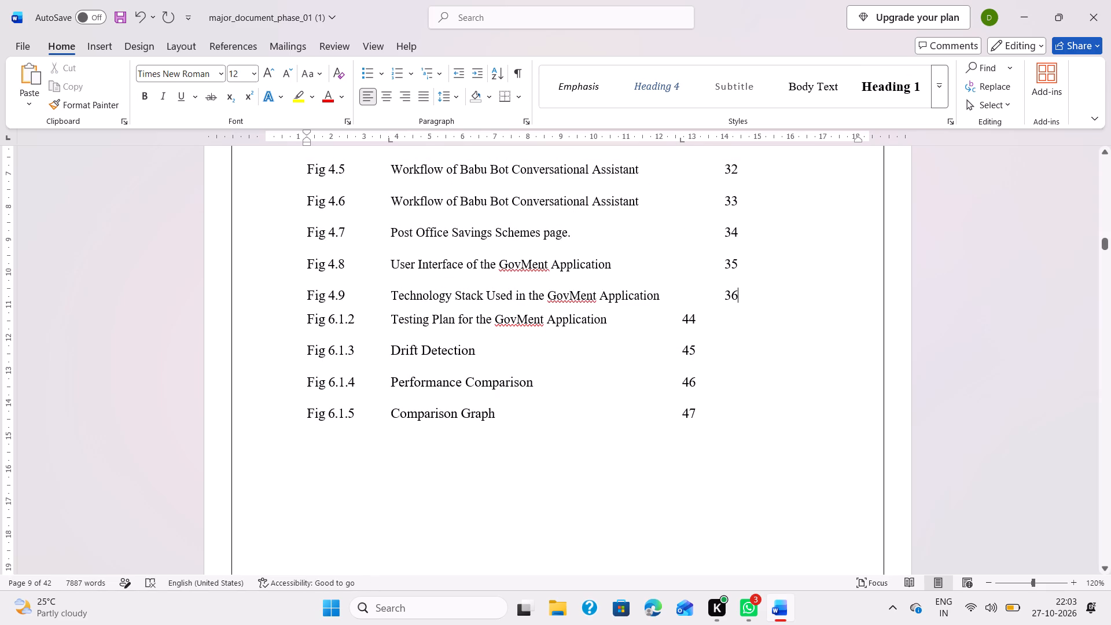
Align the Testing Plan entry's page number with the numbers above it and set it to 37.
{"action": "left_click", "coordinate": [678, 322]}
{"action": "key", "text": "Tab"}
{"action": "key", "text": "Tab"}
{"action": "key", "text": "Right"}
{"action": "key", "text": "Right"}
{"action": "key", "text": "BackSpace"}
{"action": "key", "text": "BackSpace"}
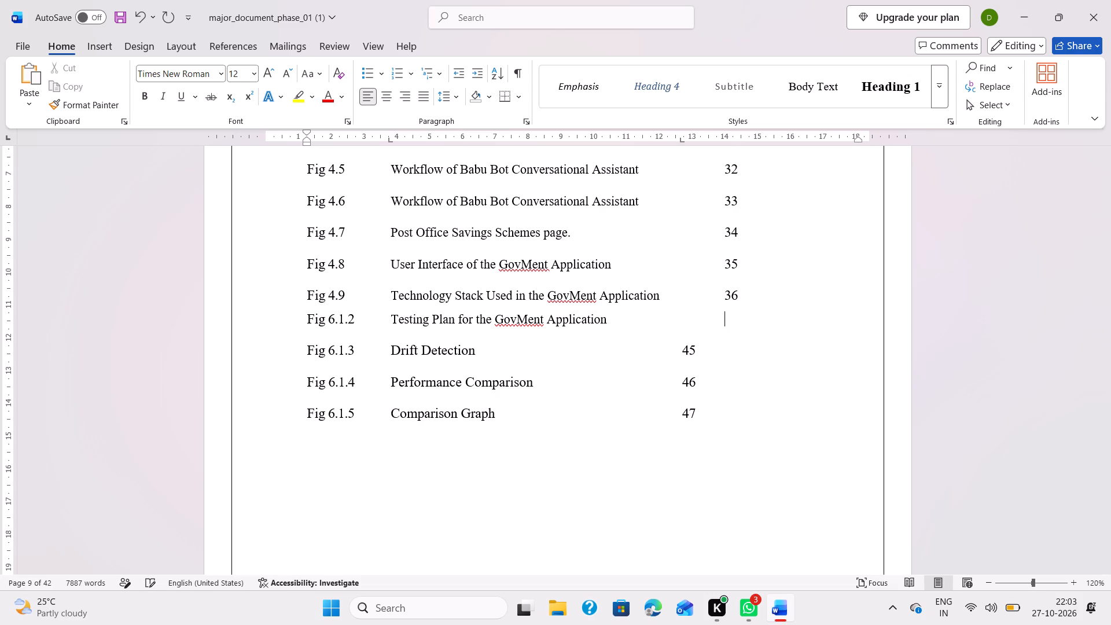
{"action": "type", "text": "37"}
In the list of figures, renumber the Fig 6.1.2 Testing Plan entry as Fig 4.10.
{"action": "left_click", "coordinate": [354, 319]}
{"action": "key", "text": "BackSpace"}
{"action": "key", "text": "BackSpace"}
{"action": "key", "text": "BackSpace"}
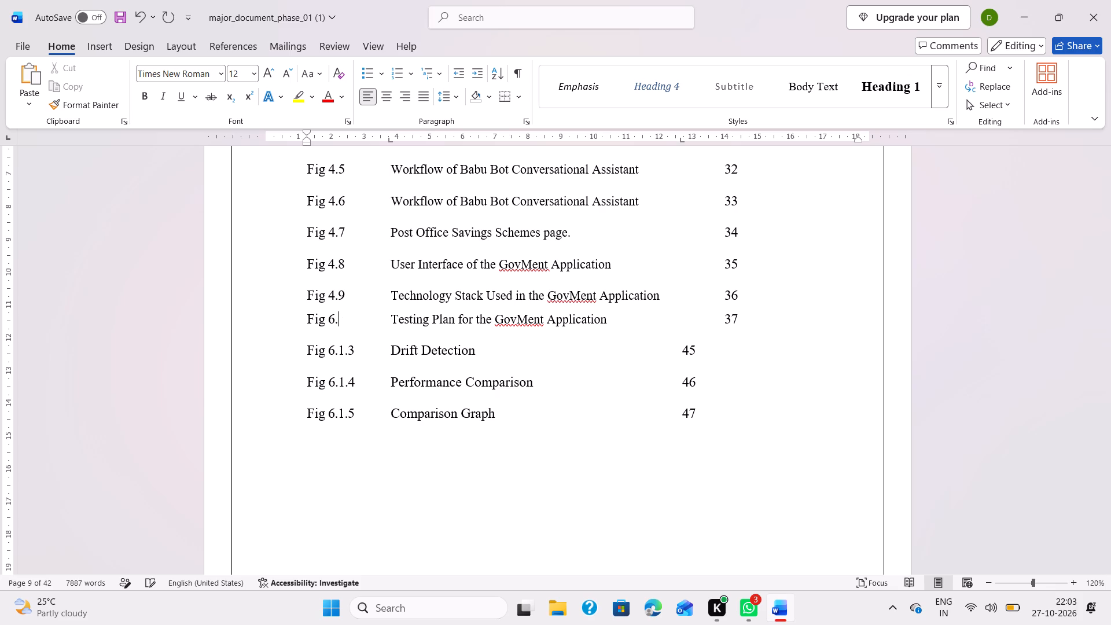
{"action": "key", "text": "BackSpace"}
{"action": "key", "text": "BackSpace"}
{"action": "type", "text": "4.10"}
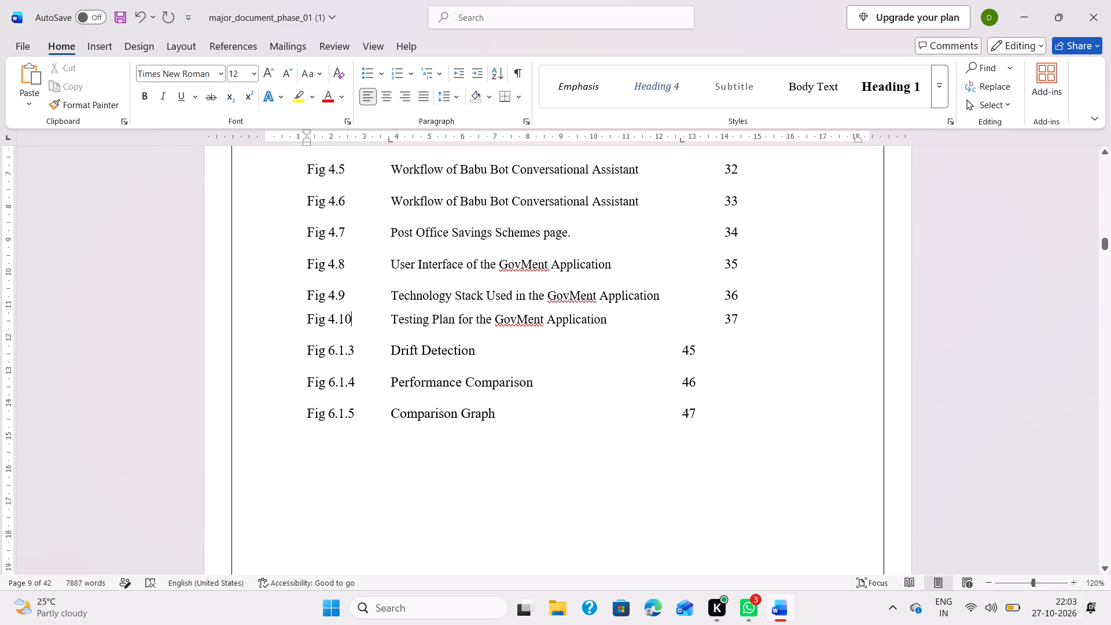
Set the line spacing of the Fig 4.9 and Fig 4.10 entries to 1.5.
{"action": "left_click_drag", "start_coordinate": [299, 292], "coordinate": [747, 311]}
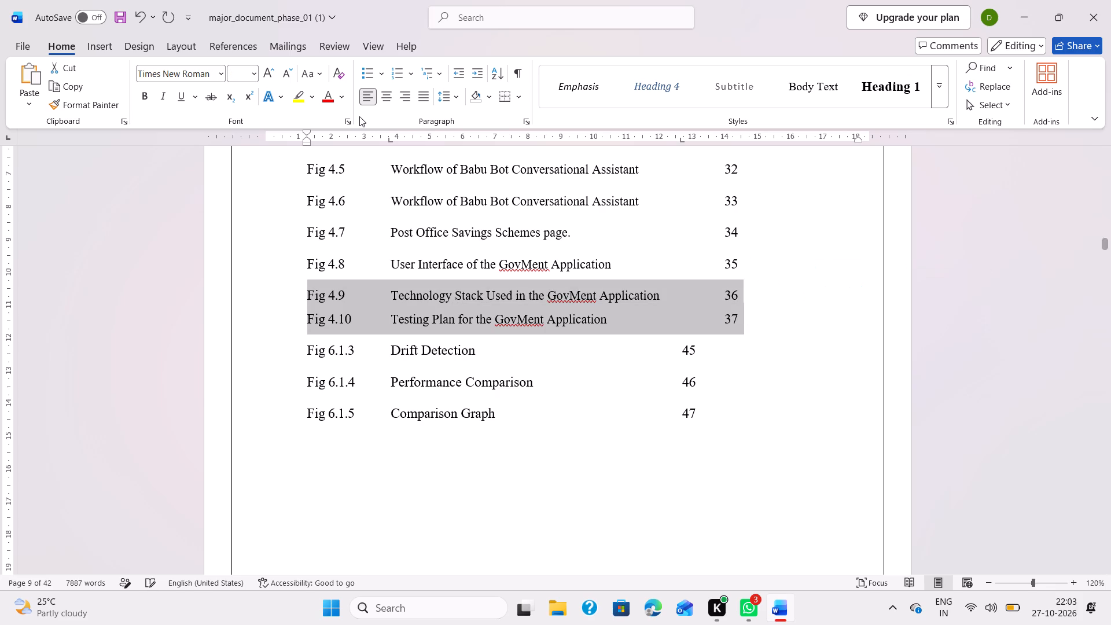
{"action": "left_click", "coordinate": [461, 102]}
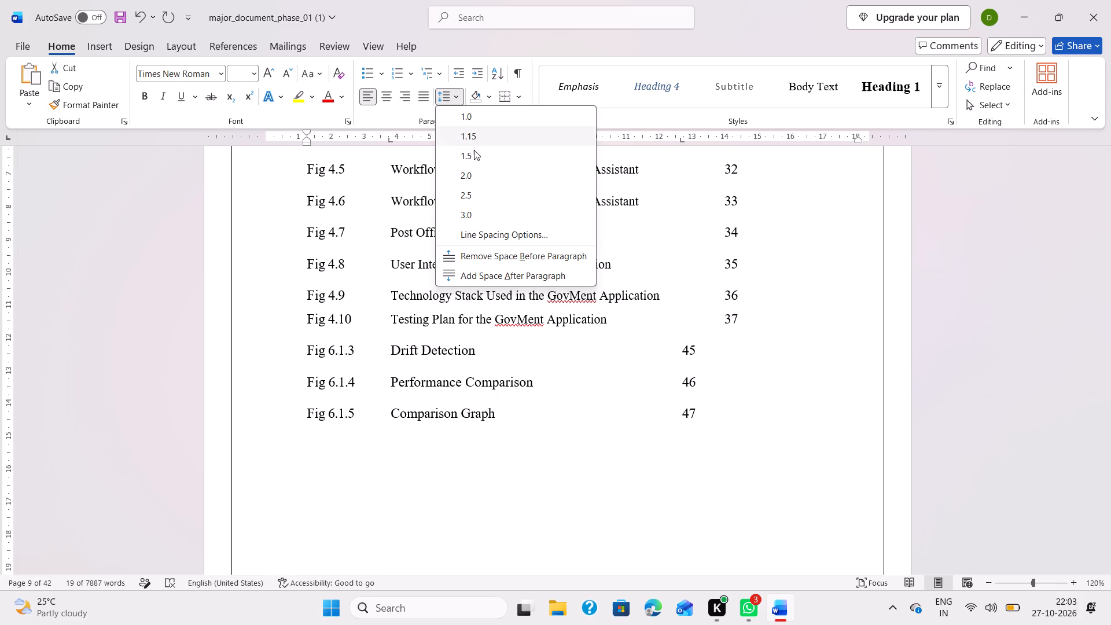
{"action": "left_click", "coordinate": [474, 155]}
{"action": "left_click", "coordinate": [765, 402]}
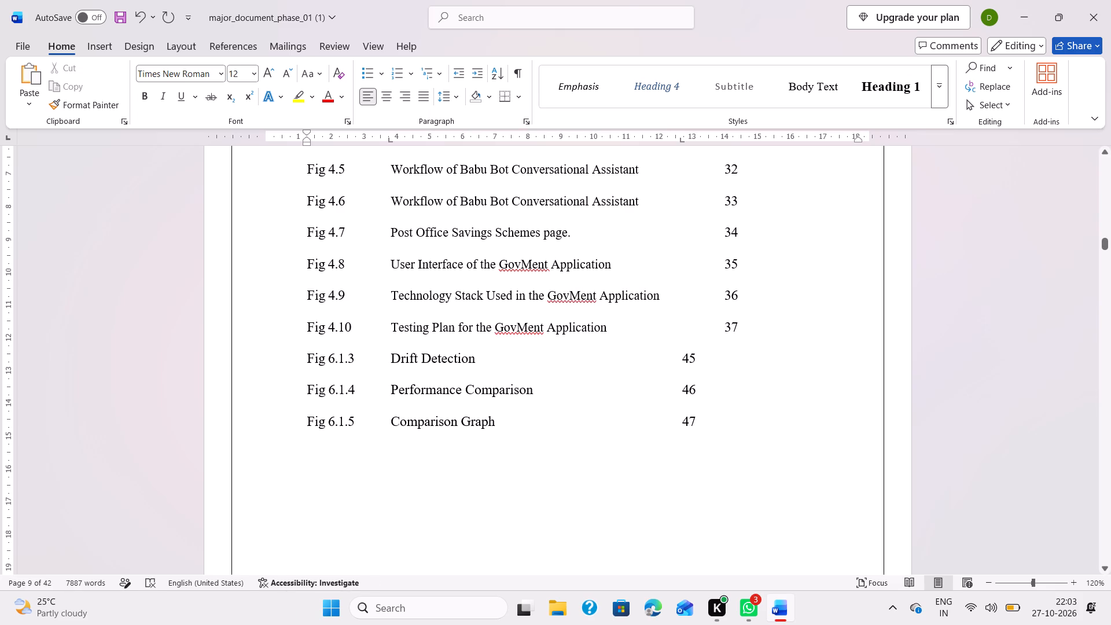
Look through the Chapter 4 captions and the pages after Figure 4.10 for any figures still missing from the list.
{"action": "scroll", "coordinate": [590, 404], "scroll_direction": "down", "scroll_amount": 16}
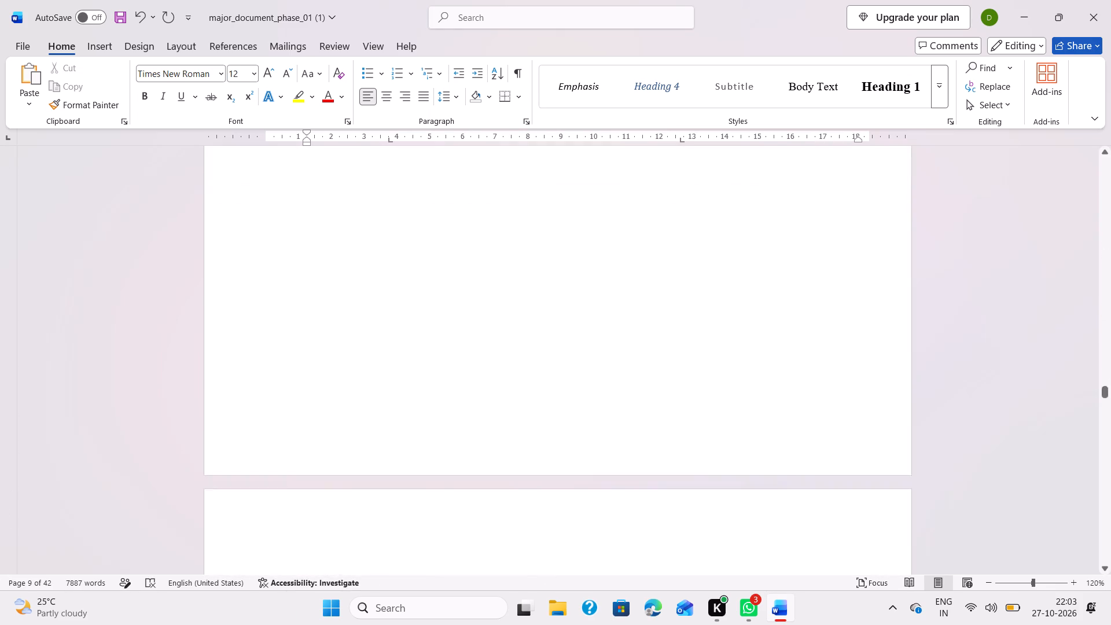
{"action": "scroll", "coordinate": [590, 404], "scroll_direction": "down", "scroll_amount": 4}
{"action": "scroll", "coordinate": [590, 404], "scroll_direction": "up", "scroll_amount": 1}
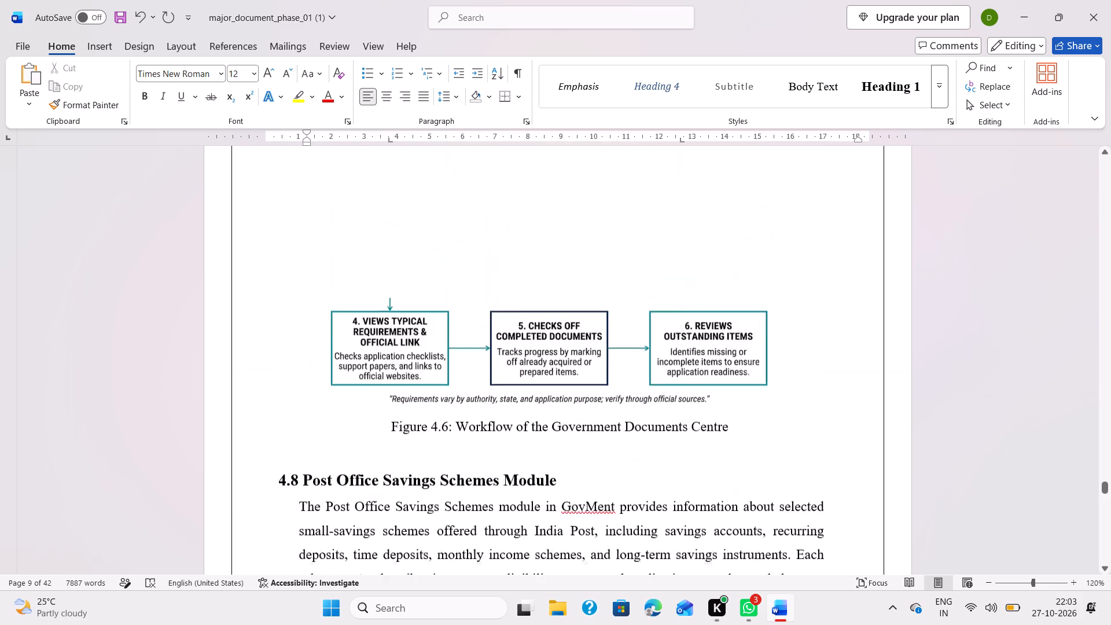
{"action": "scroll", "coordinate": [590, 404], "scroll_direction": "down", "scroll_amount": 10}
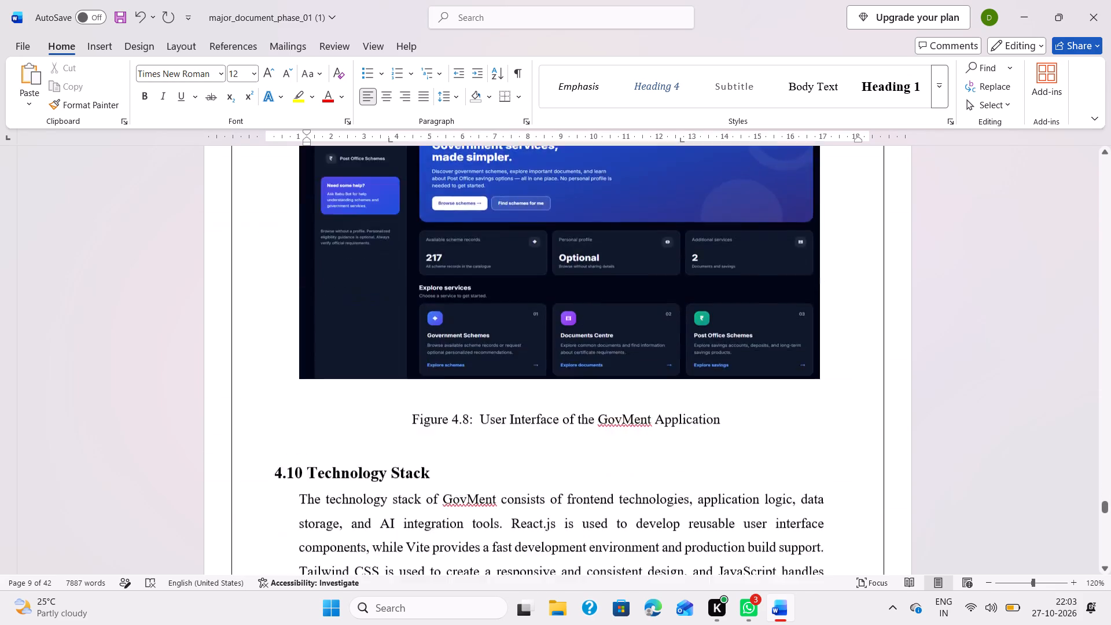
{"action": "scroll", "coordinate": [590, 404], "scroll_direction": "down", "scroll_amount": 3}
{"action": "scroll", "coordinate": [590, 404], "scroll_direction": "up", "scroll_amount": 3}
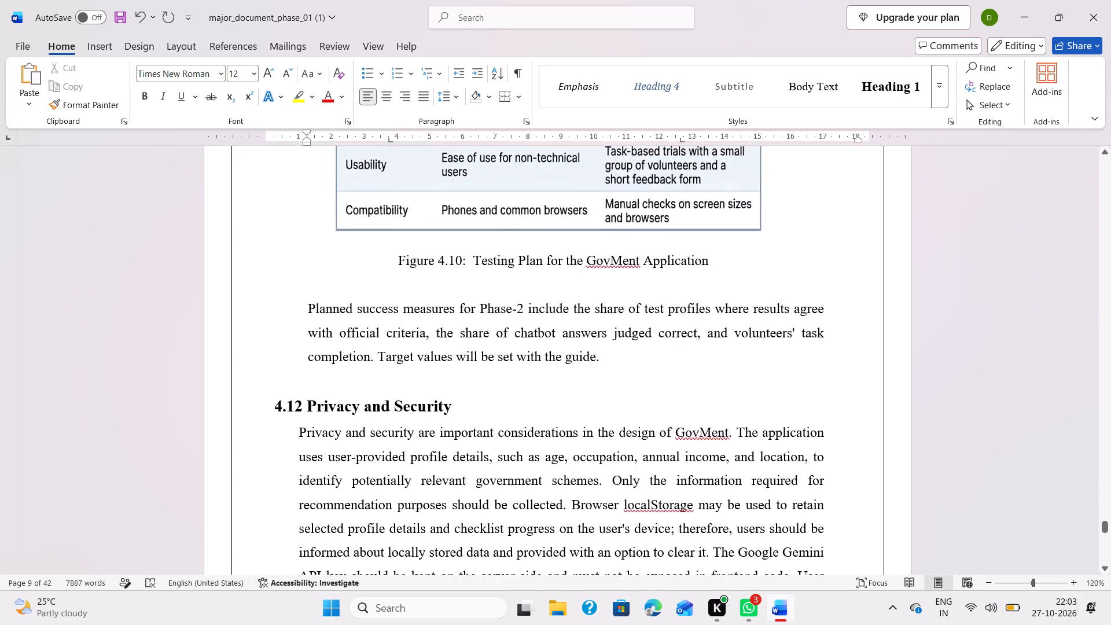
{"action": "scroll", "coordinate": [590, 404], "scroll_direction": "up", "scroll_amount": 2}
{"action": "scroll", "coordinate": [590, 404], "scroll_direction": "down", "scroll_amount": 5}
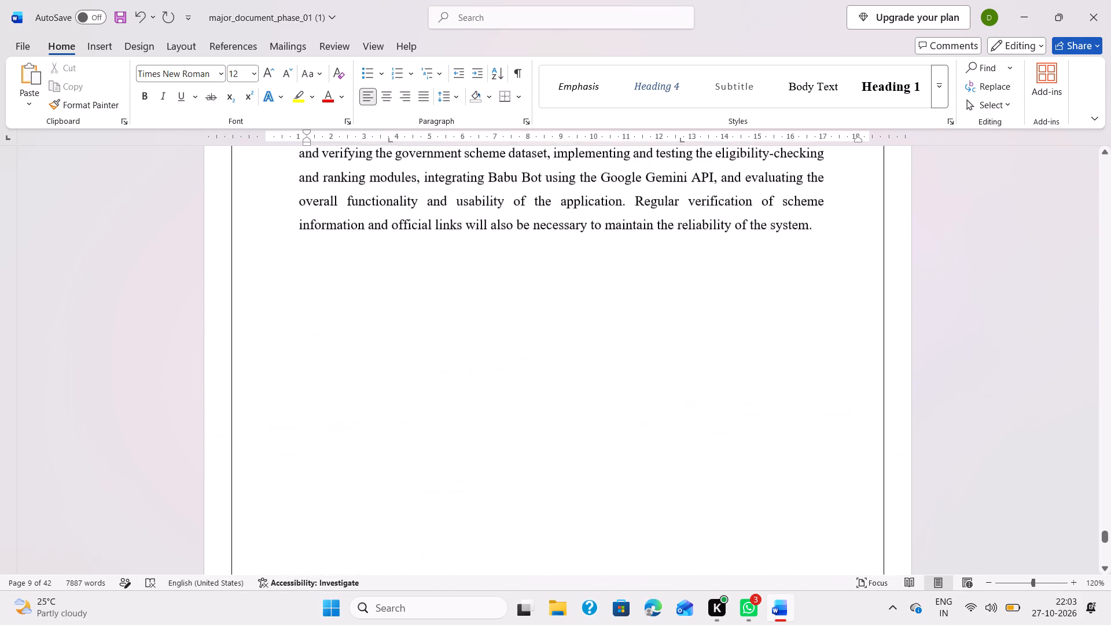
{"action": "scroll", "coordinate": [590, 404], "scroll_direction": "down", "scroll_amount": 1}
Delete the leftover Fig 6.1.3, Fig 6.1.4 and Fig 6.1.5 entries from the end of the list of figures.
{"action": "scroll", "coordinate": [590, 404], "scroll_direction": "up", "scroll_amount": 20}
{"action": "scroll", "coordinate": [590, 404], "scroll_direction": "up", "scroll_amount": 20}
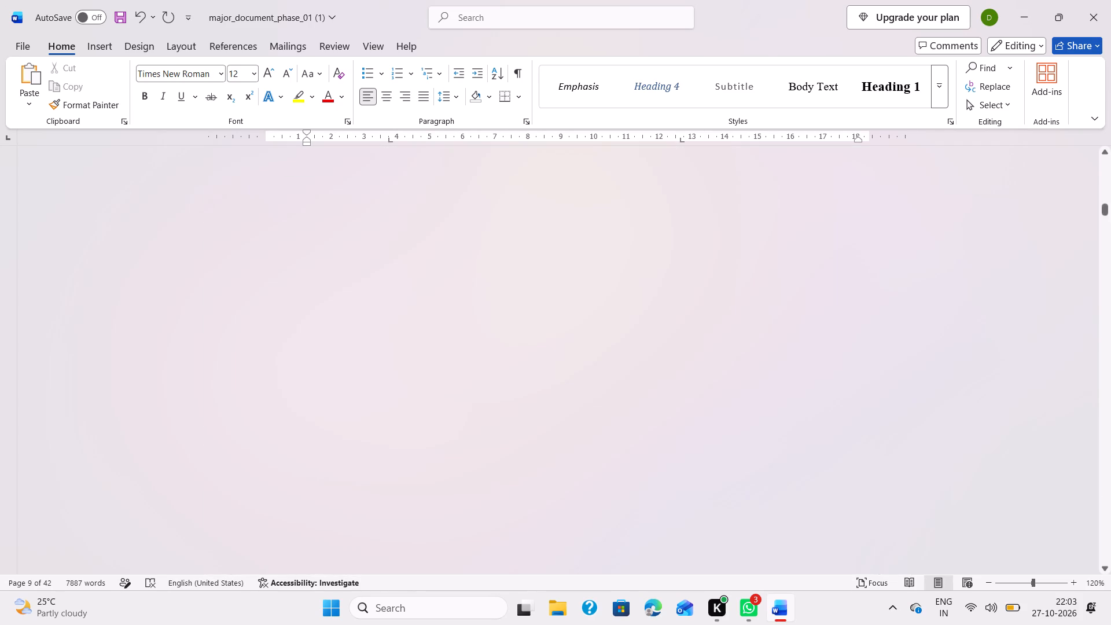
{"action": "scroll", "coordinate": [590, 404], "scroll_direction": "up", "scroll_amount": 1}
{"action": "scroll", "coordinate": [590, 404], "scroll_direction": "down", "scroll_amount": 13}
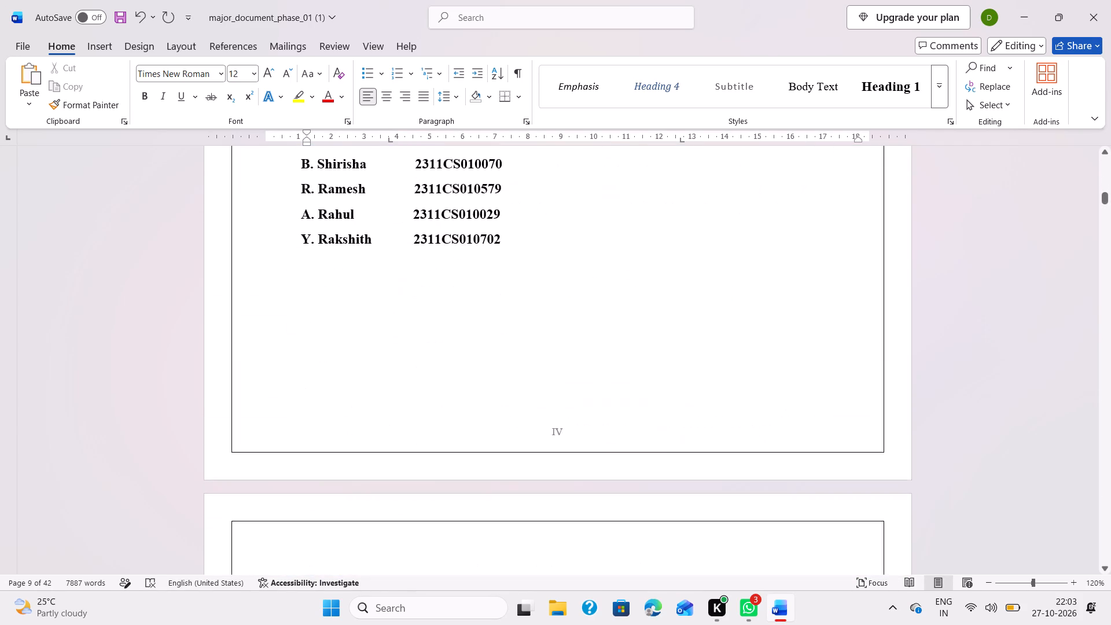
{"action": "scroll", "coordinate": [590, 404], "scroll_direction": "down", "scroll_amount": 5}
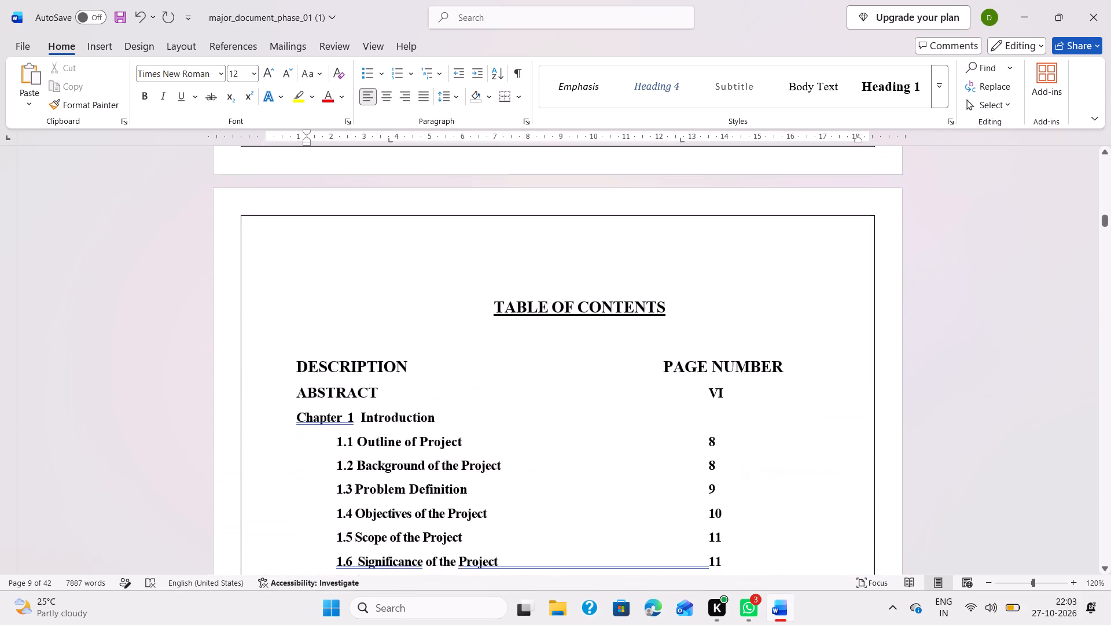
{"action": "scroll", "coordinate": [590, 404], "scroll_direction": "down", "scroll_amount": 6}
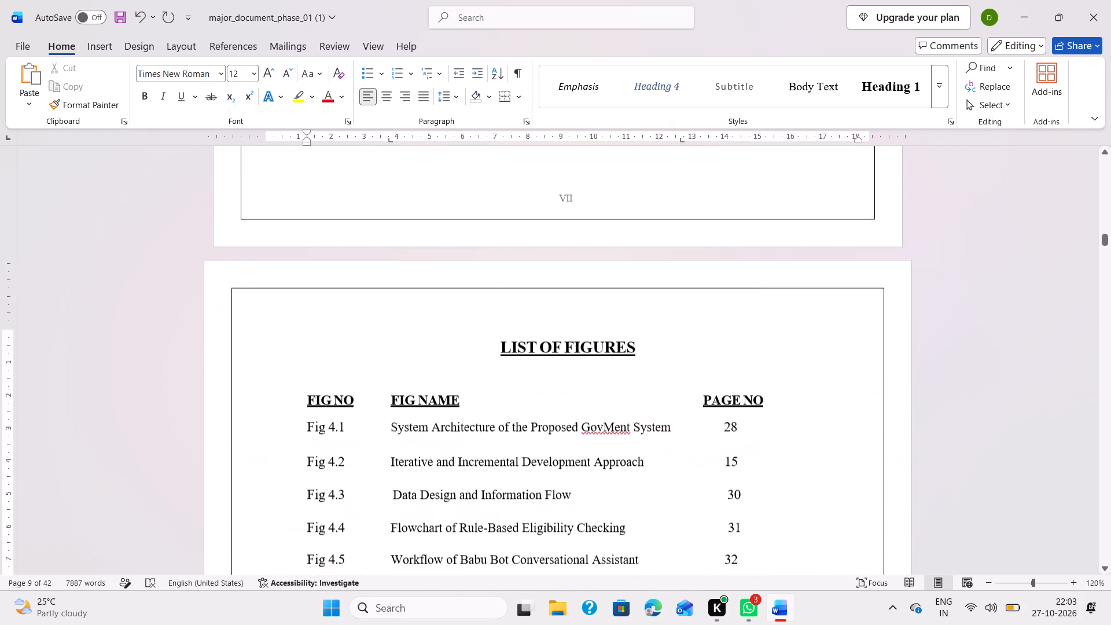
{"action": "scroll", "coordinate": [590, 404], "scroll_direction": "down", "scroll_amount": 1}
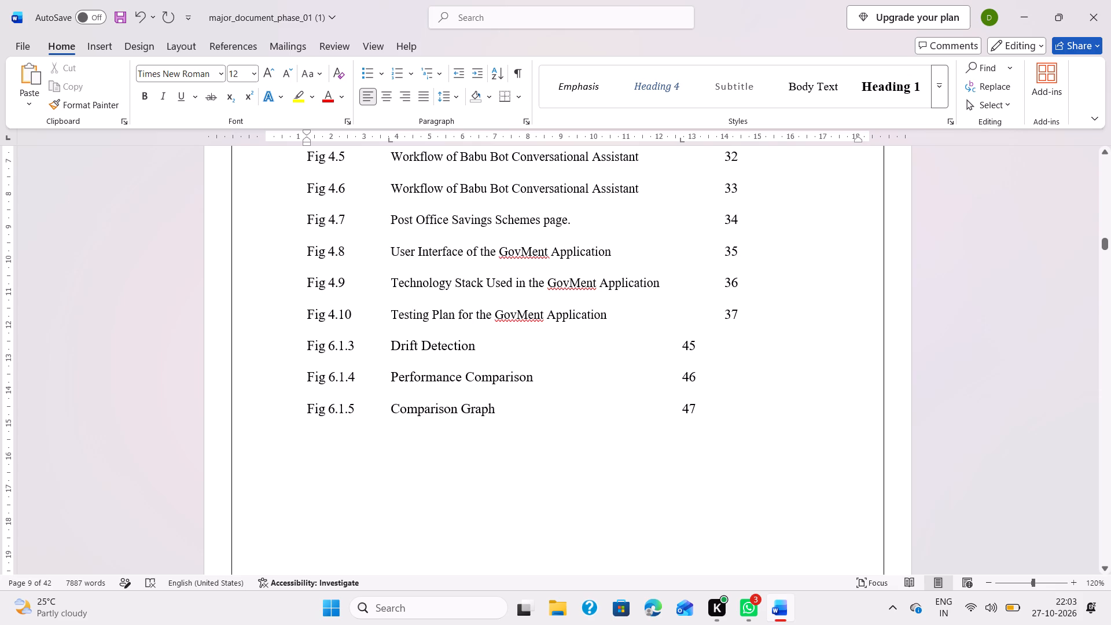
{"action": "left_click_drag", "start_coordinate": [292, 345], "coordinate": [724, 446]}
{"action": "key", "text": "BackSpace"}
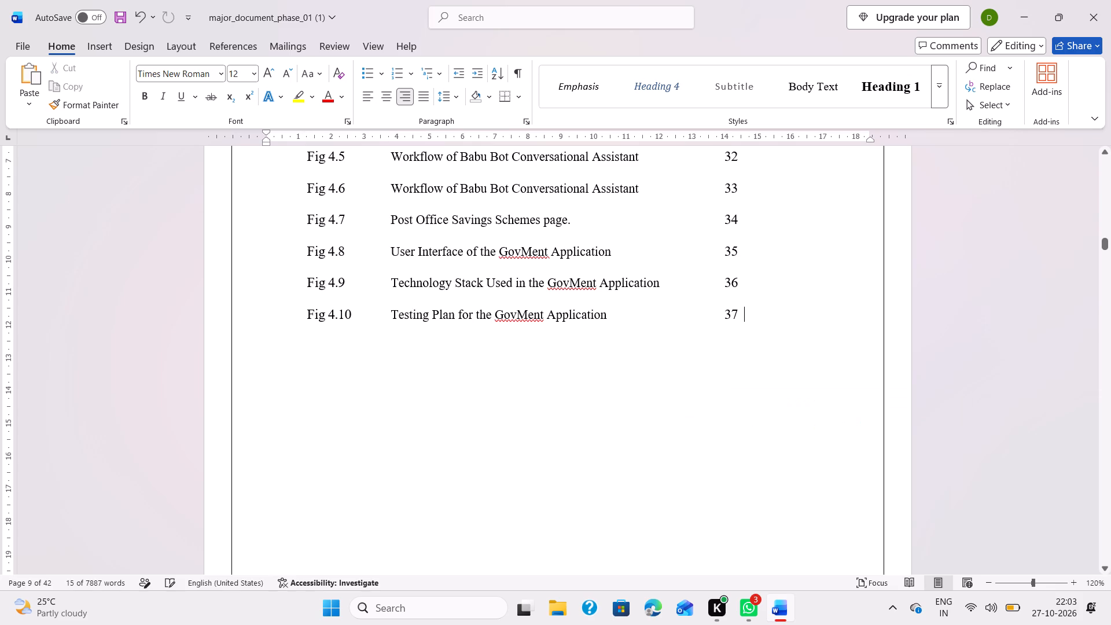
Open the print preview of the report.
{"action": "key", "text": "ctrl+p"}
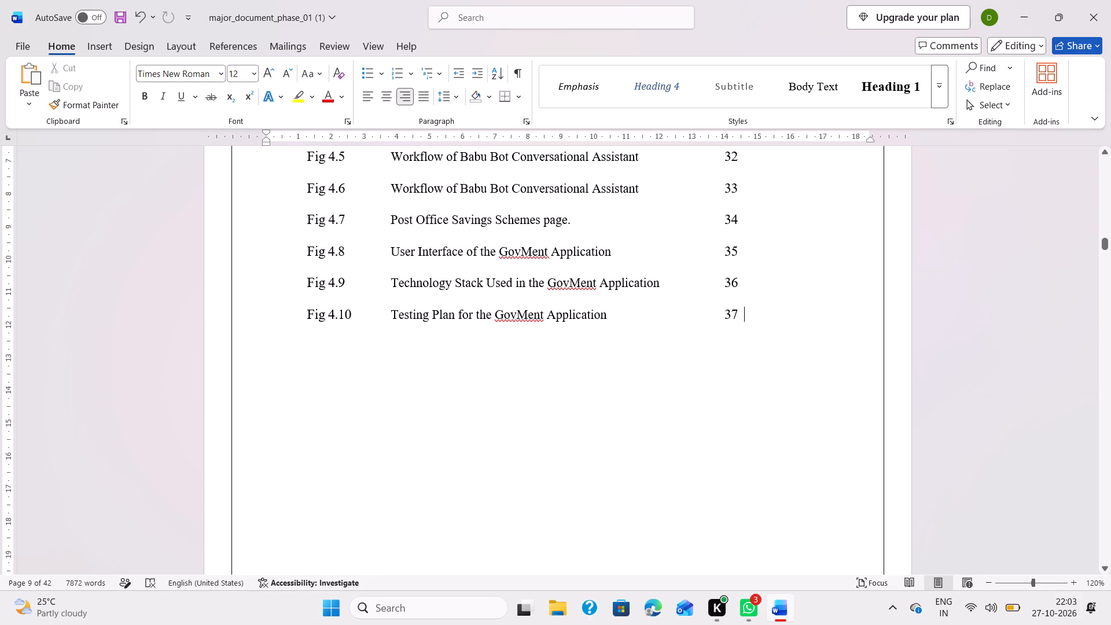
Print the report to a PDF on the Desktop named "shiri(major) project.pdf", replacing the existing file.
{"action": "left_click", "coordinate": [179, 121]}
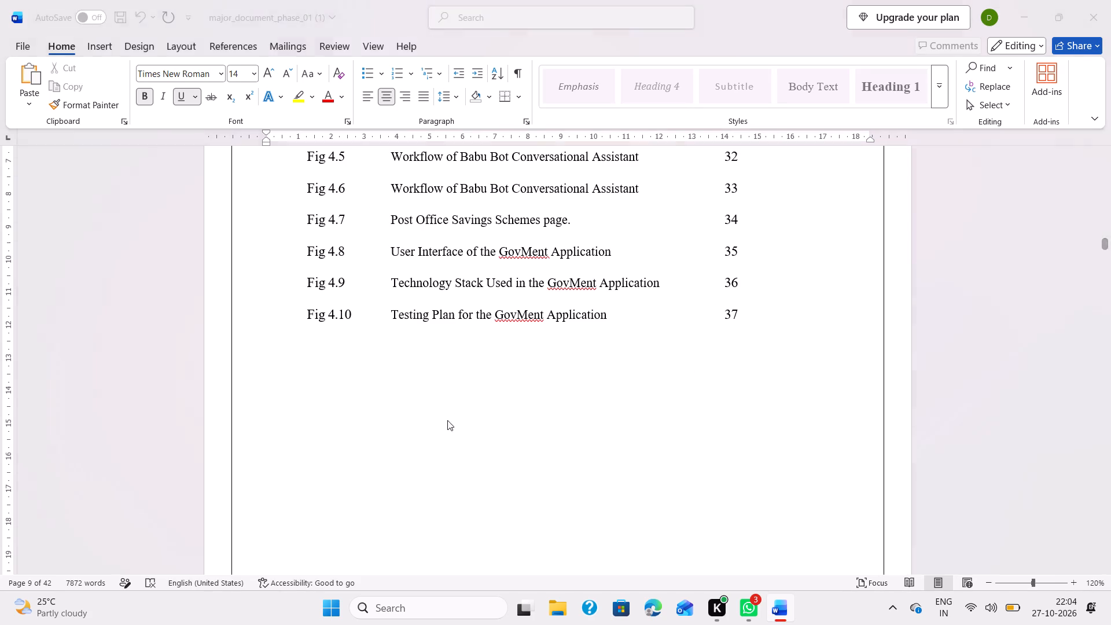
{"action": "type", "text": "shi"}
{"action": "left_click", "coordinate": [227, 261]}
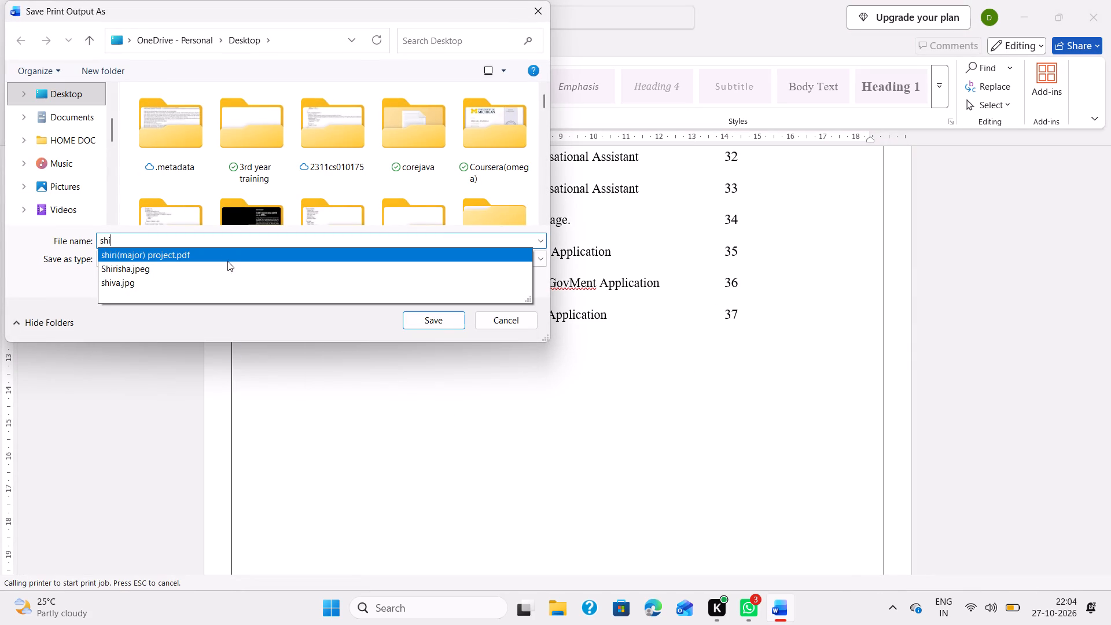
{"action": "left_click", "coordinate": [425, 321]}
{"action": "left_click", "coordinate": [598, 307]}
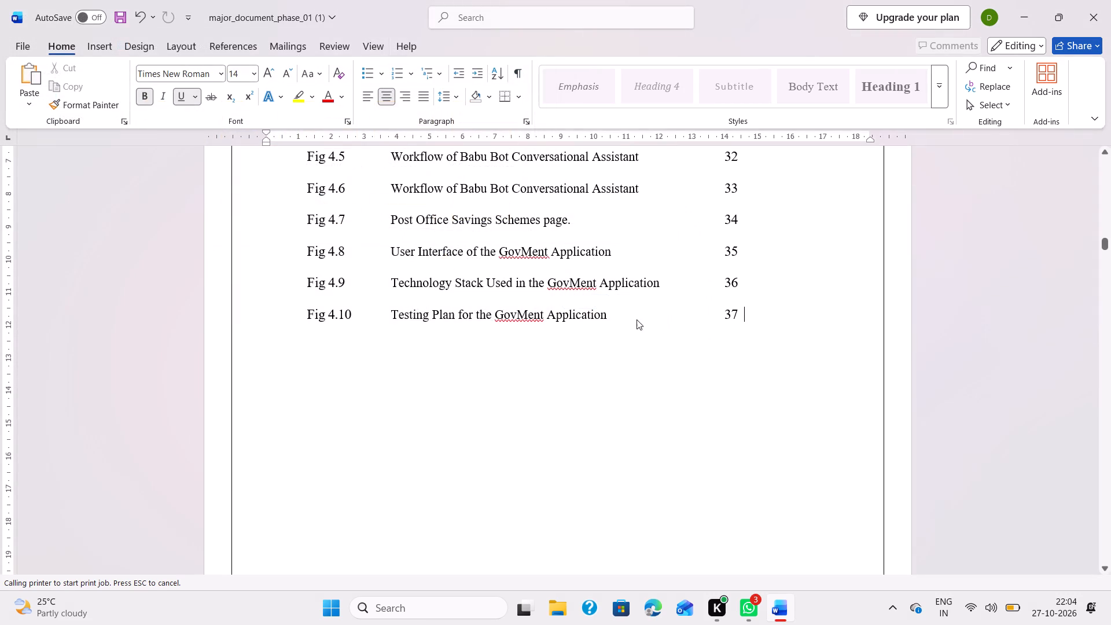
Save the report document.
{"action": "key", "text": "ctrl+s"}
{"action": "key", "text": "ctrl+s"}
{"action": "key", "text": "ctrl+s"}
{"action": "key", "text": "ctrl+s"}
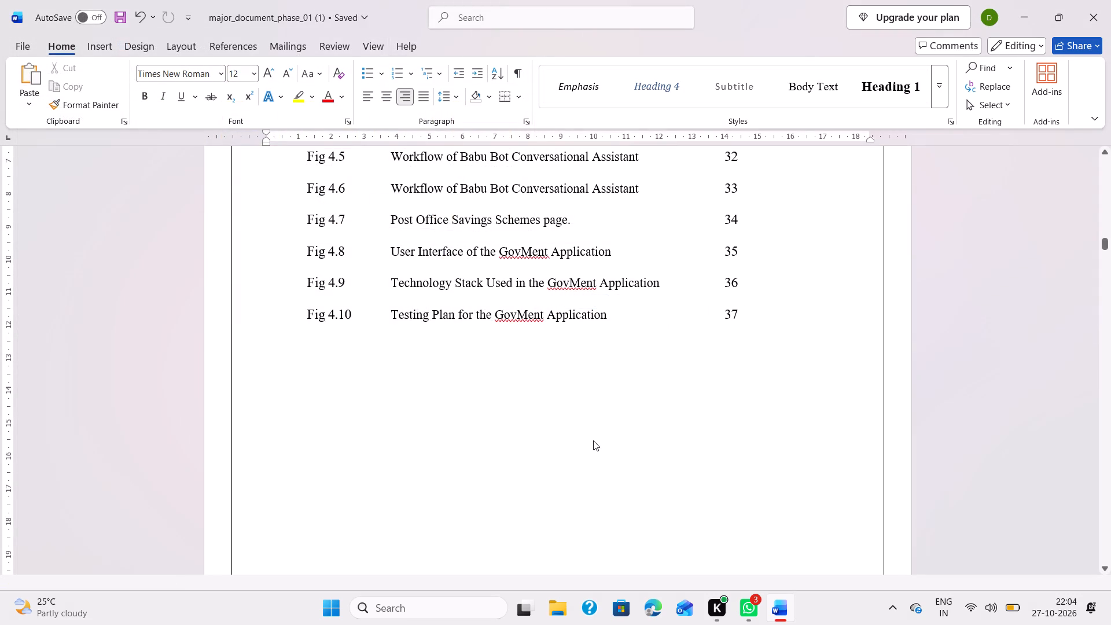
{"action": "key", "text": "ctrl+s"}
{"action": "key", "text": "ctrl+s"}
{"action": "key", "text": "ctrl+s"}
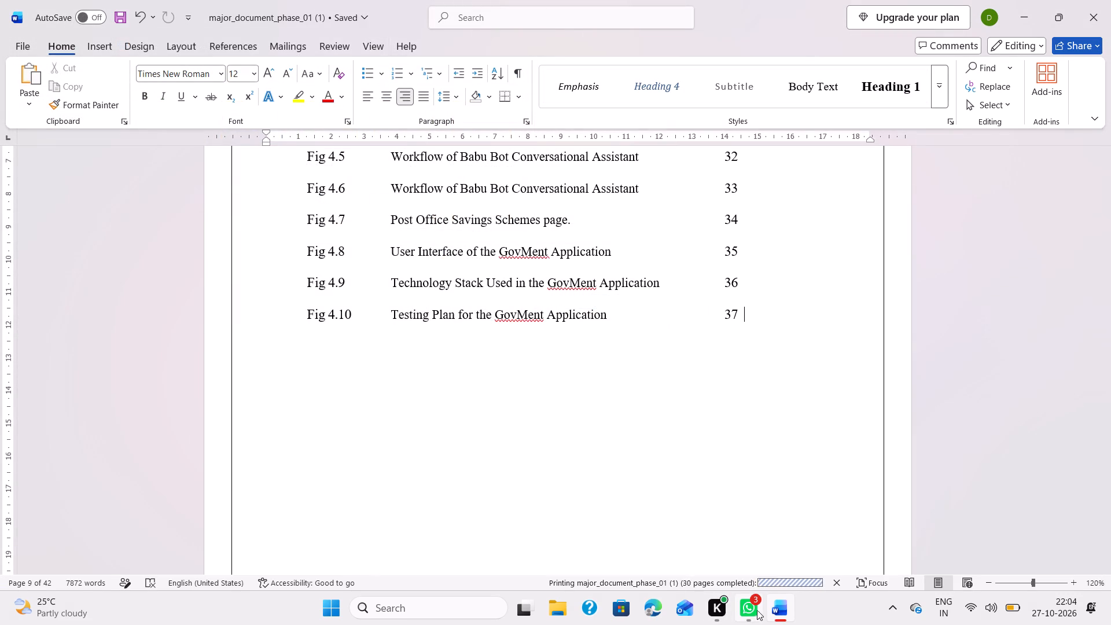
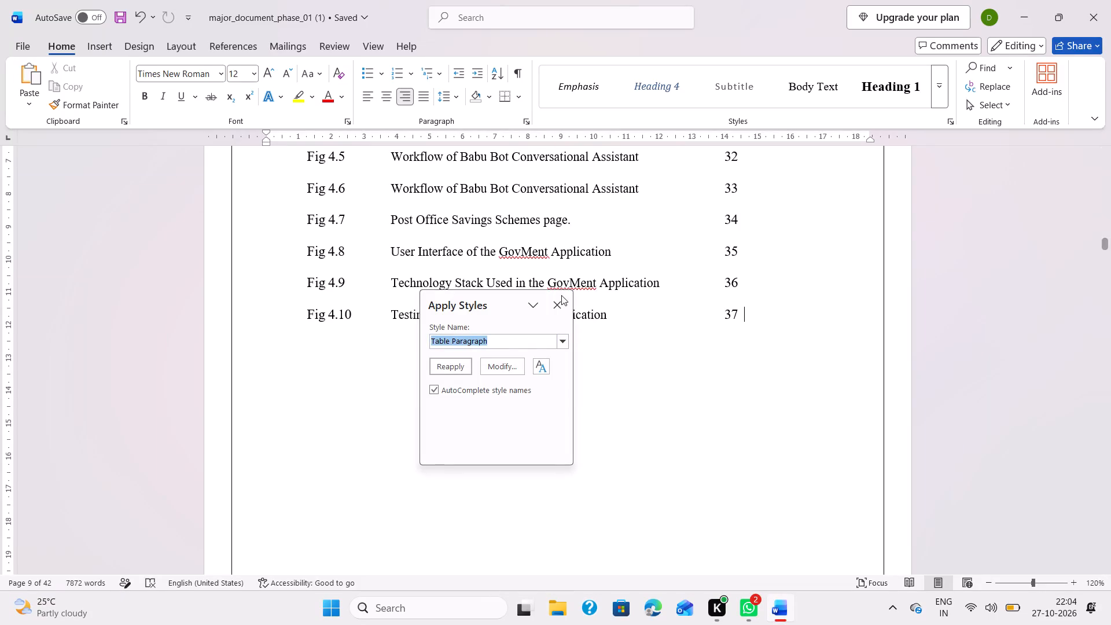
Dismiss the style pane and start saving a copy of the report to this PC's Desktop folder.
{"action": "left_click", "coordinate": [561, 302]}
{"action": "left_click", "coordinate": [28, 50]}
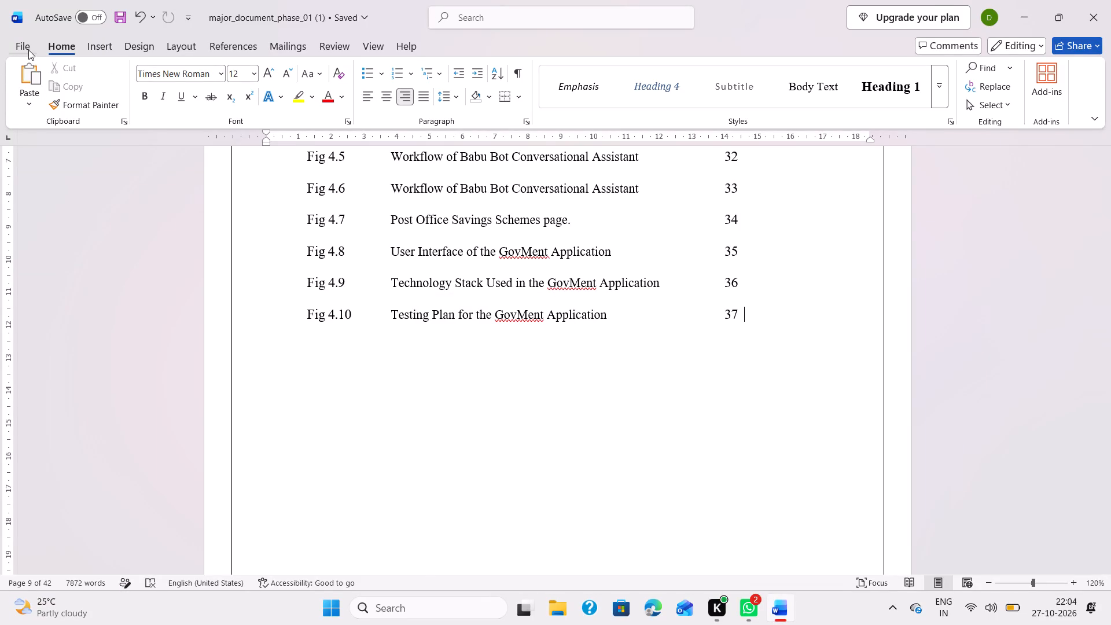
{"action": "left_click", "coordinate": [46, 268]}
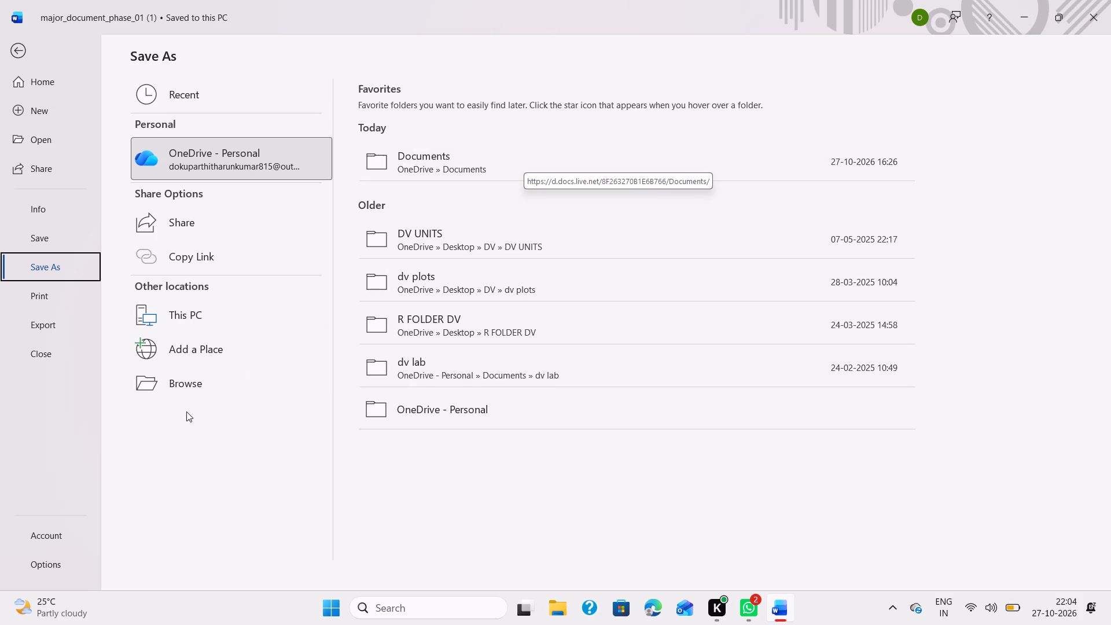
{"action": "left_click", "coordinate": [209, 311]}
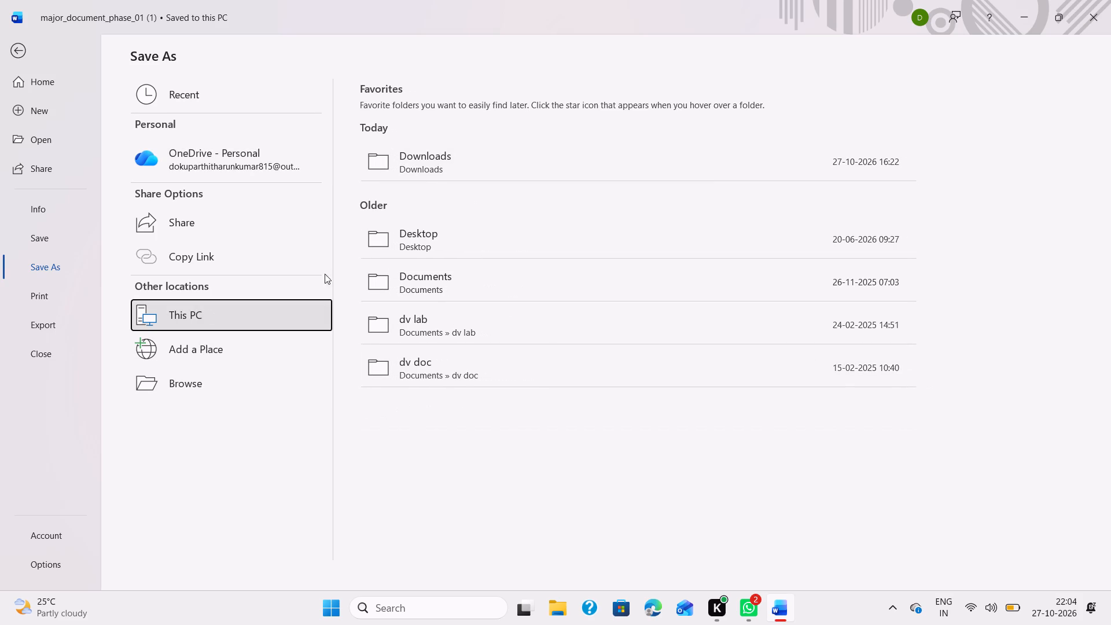
{"action": "left_click", "coordinate": [514, 236]}
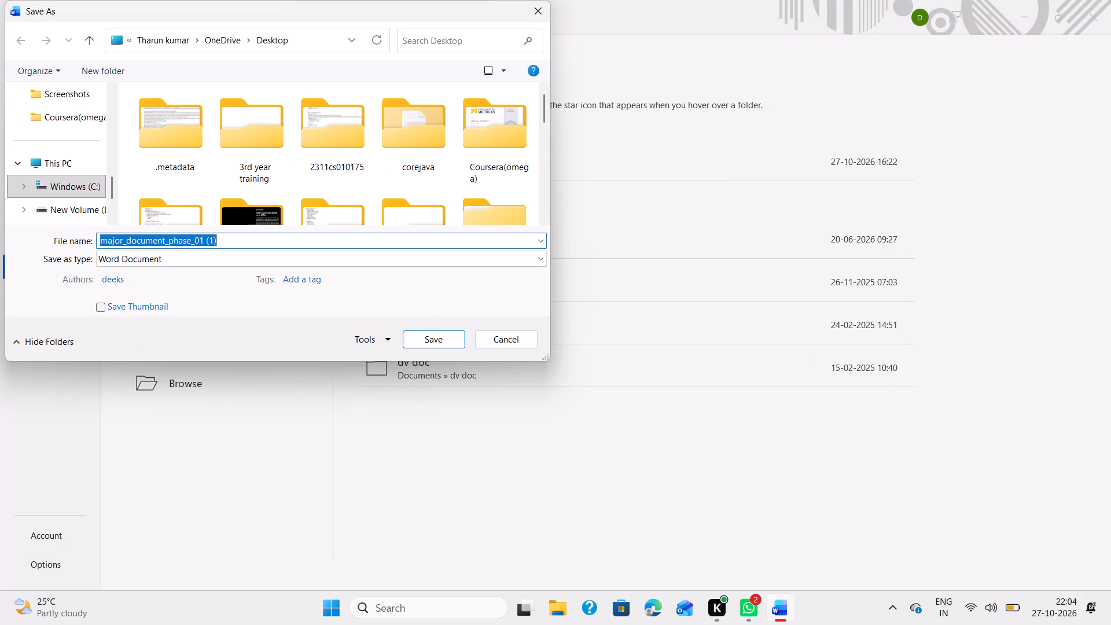
Save a copy of the report as a Word document named major_document_phase_01 (1)(1) in the OneDrive Desktop folder.
{"action": "left_click", "coordinate": [310, 240]}
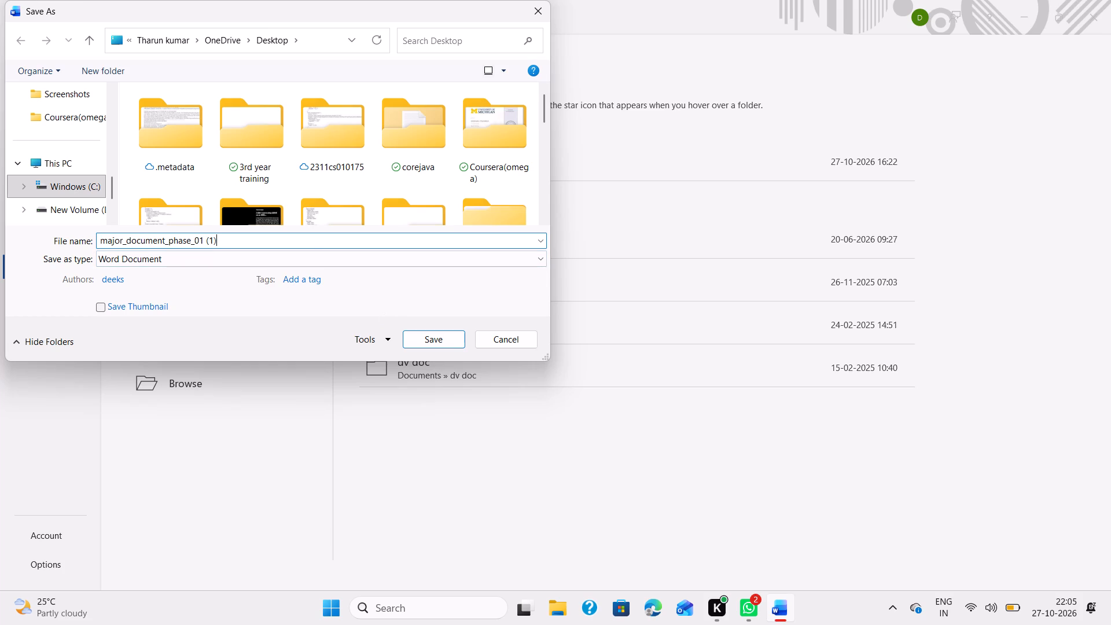
{"action": "type", "text": "910"}
{"action": "key", "text": "BackSpace"}
{"action": "key", "text": "BackSpace"}
{"action": "key", "text": "BackSpace"}
{"action": "key", "text": "shift+parenleft"}
{"action": "type", "text": "1)"}
{"action": "scroll", "coordinate": [79, 104], "scroll_direction": "up", "scroll_amount": 5}
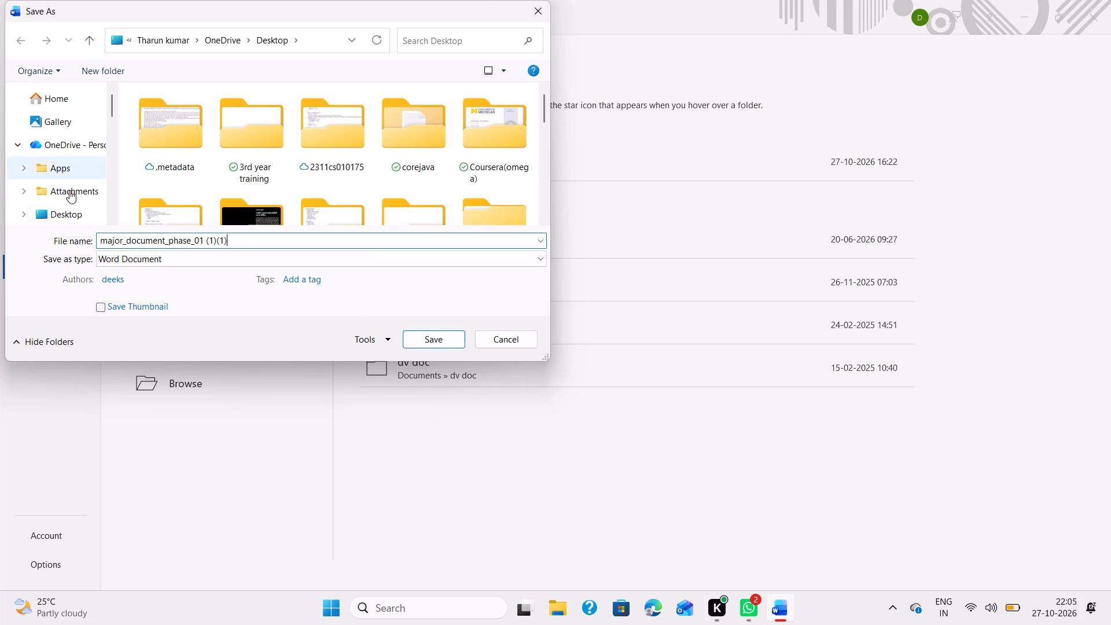
{"action": "left_click", "coordinate": [70, 208]}
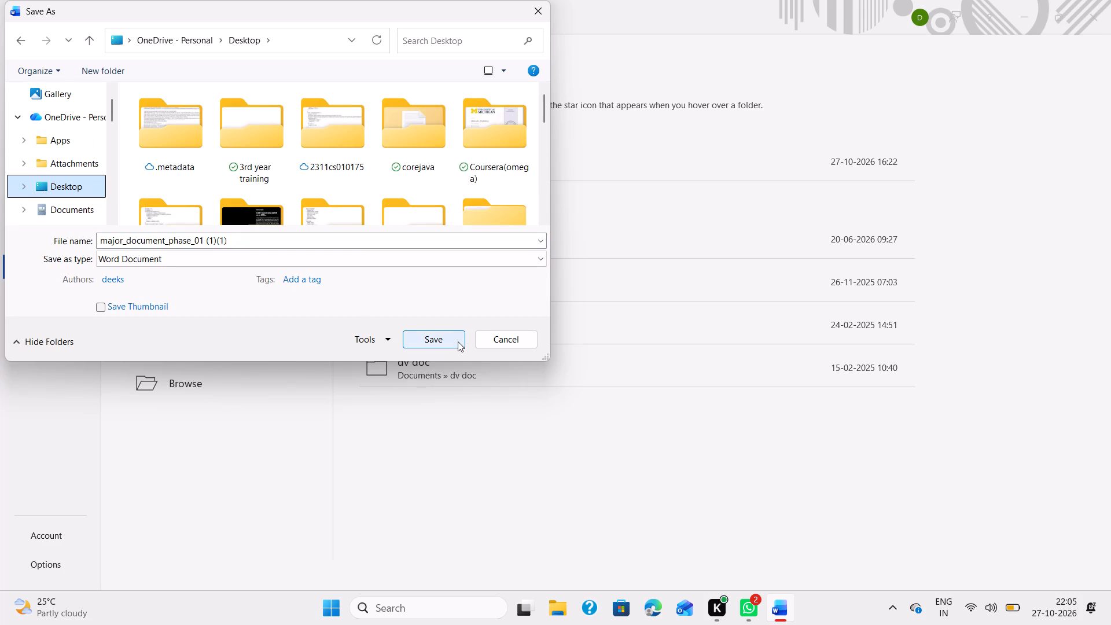
{"action": "left_click", "coordinate": [458, 341]}
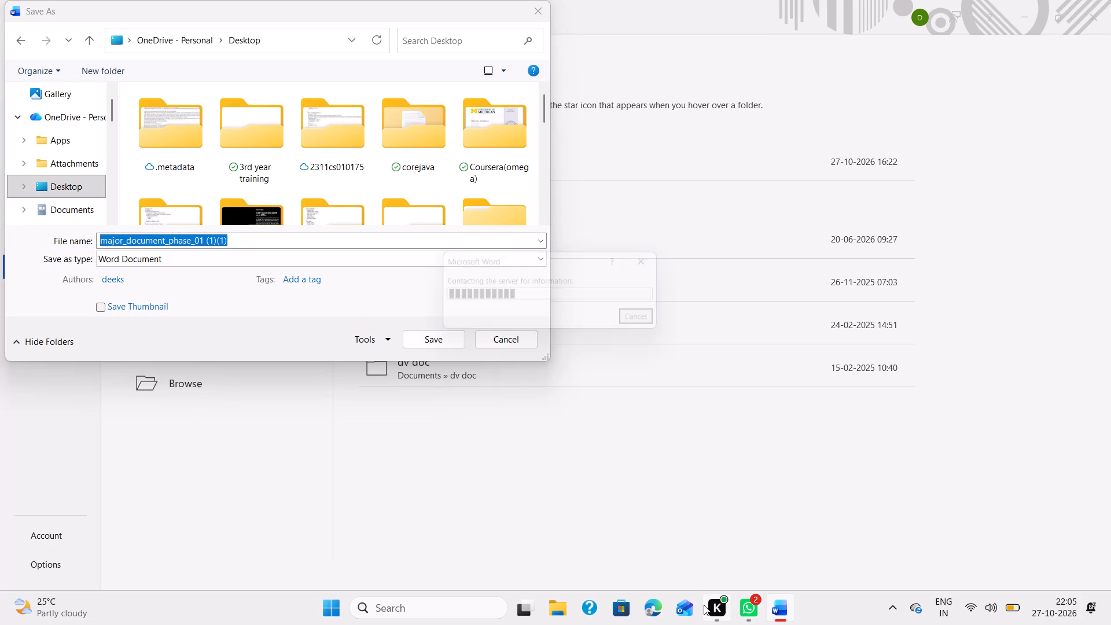
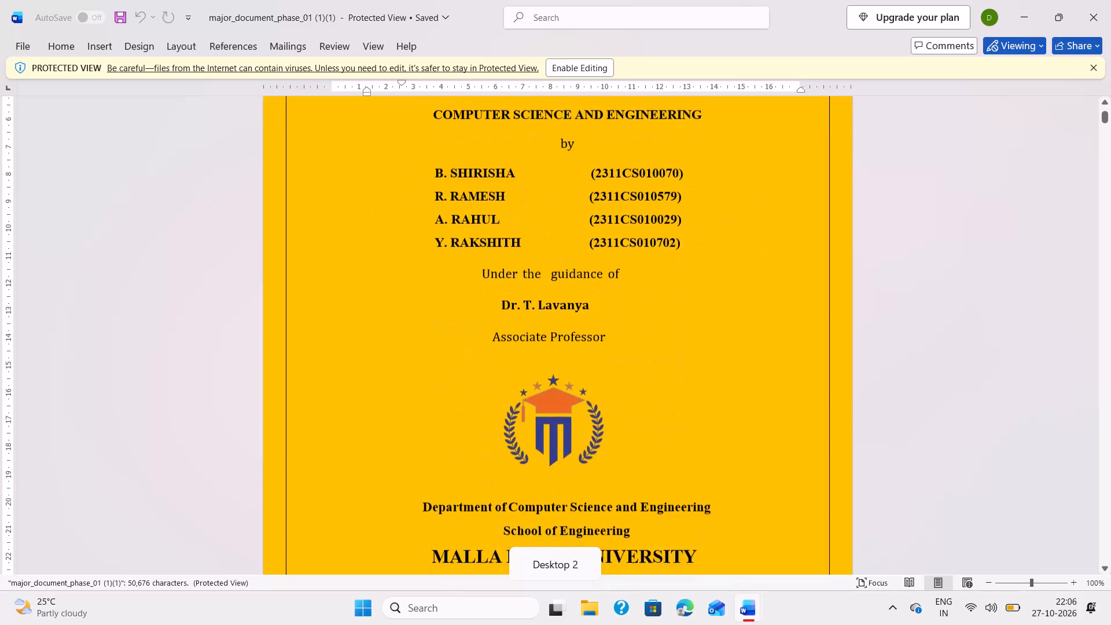
Enable editing in the saved report copy and change the internal guide's initial to T on the certificate page.
{"action": "scroll", "coordinate": [598, 295], "scroll_direction": "down", "scroll_amount": 6}
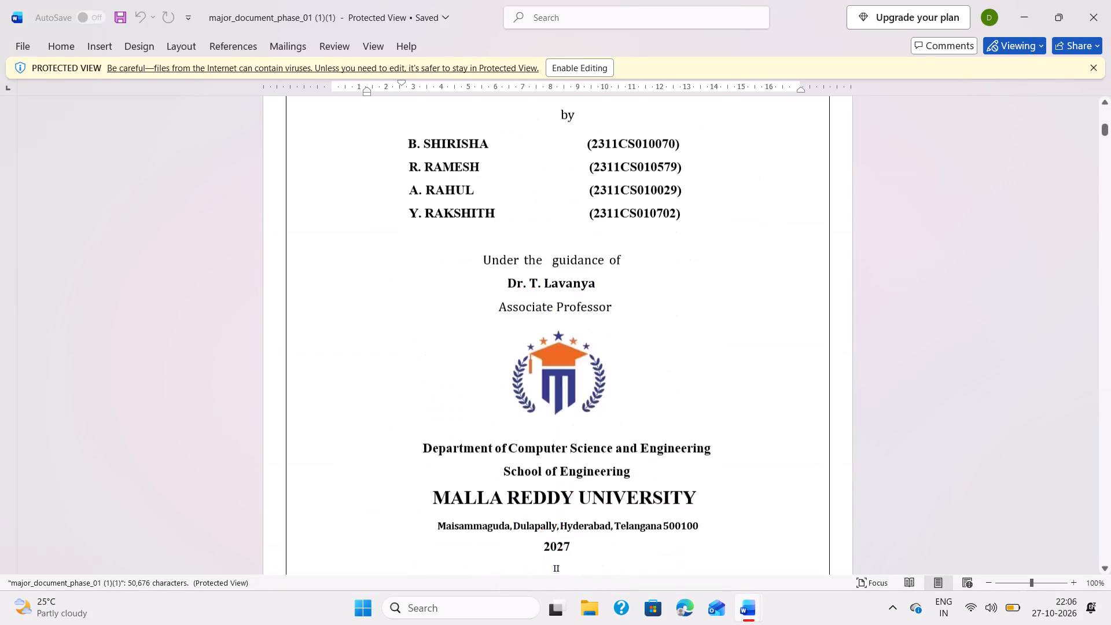
{"action": "left_click", "coordinate": [583, 68]}
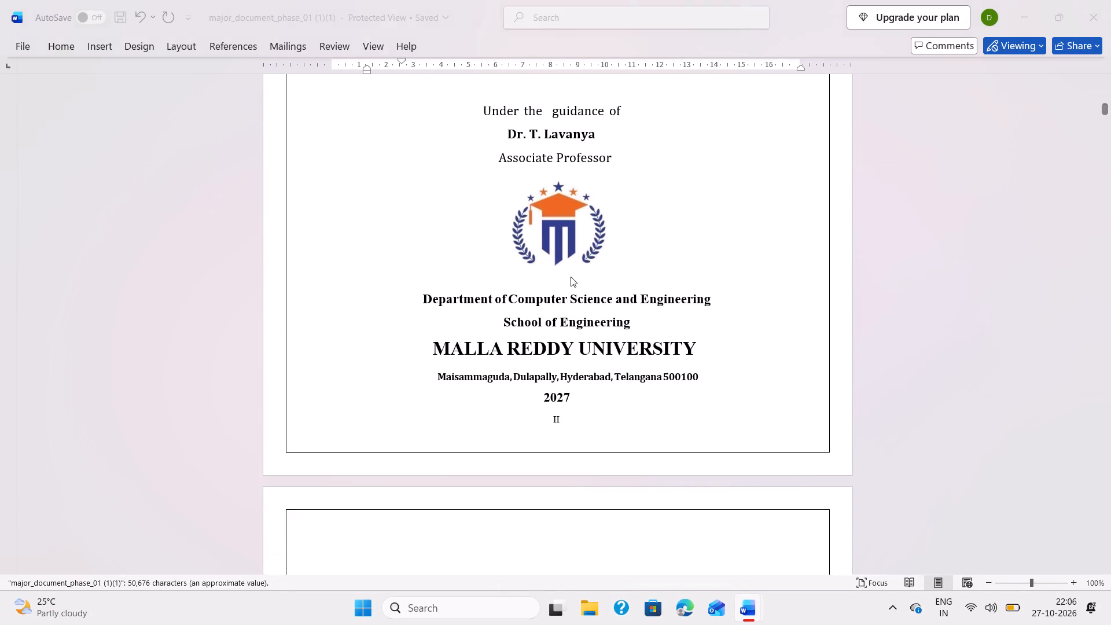
{"action": "scroll", "coordinate": [571, 277], "scroll_direction": "down", "scroll_amount": 15}
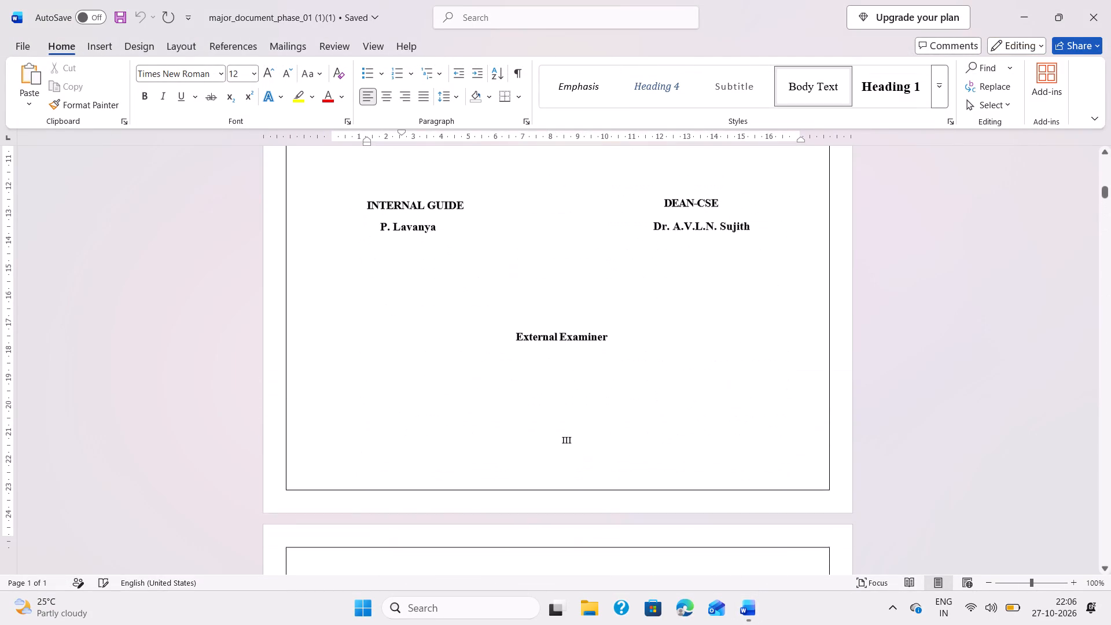
{"action": "scroll", "coordinate": [571, 277], "scroll_direction": "up", "scroll_amount": 1}
{"action": "left_click", "coordinate": [384, 342]}
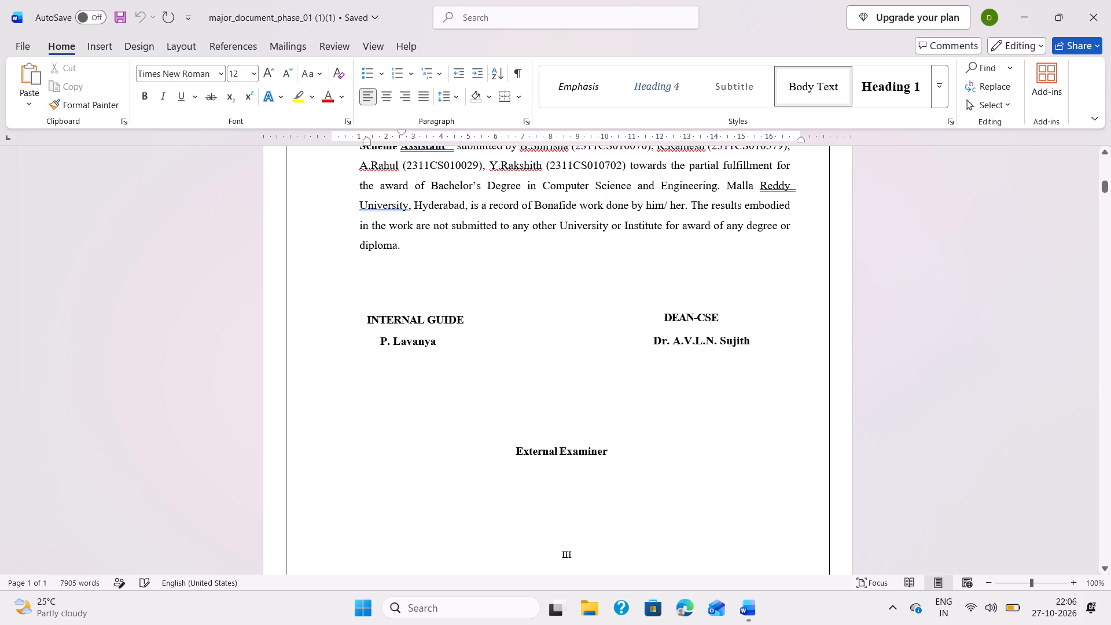
{"action": "key", "text": "BackSpace"}
{"action": "key", "text": "shift+t"}
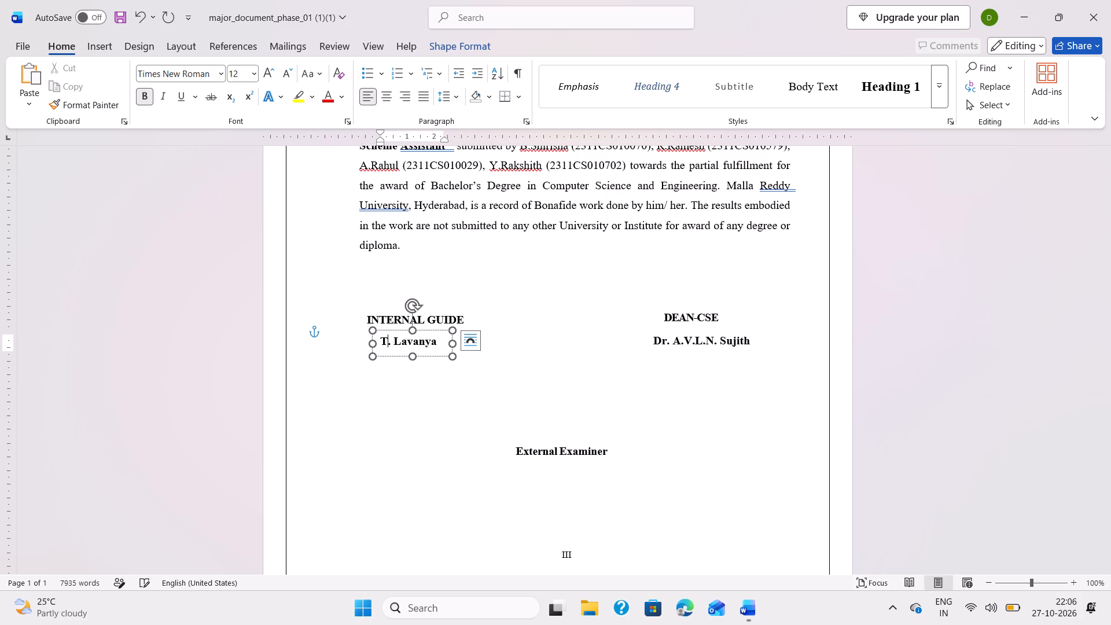
Print the whole report to PDF in the OneDrive Desktop folder, replacing the existing file shiri(major) project.pdf.
{"action": "scroll", "coordinate": [384, 342], "scroll_direction": "down", "scroll_amount": 2}
{"action": "scroll", "coordinate": [560, 361], "scroll_direction": "down", "scroll_amount": 7}
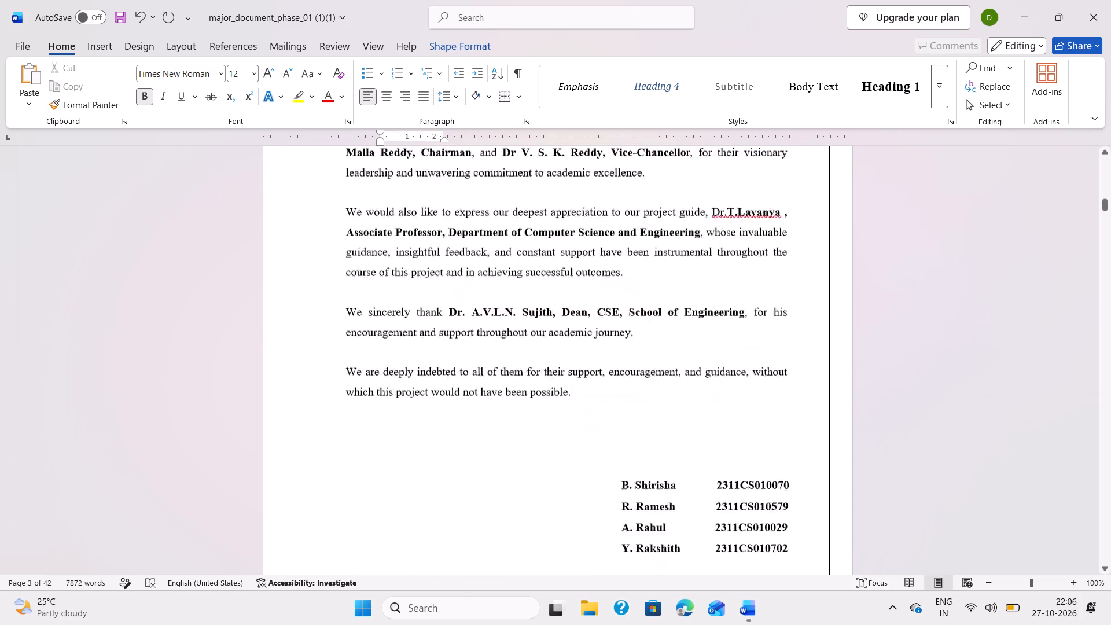
{"action": "scroll", "coordinate": [560, 361], "scroll_direction": "up", "scroll_amount": 2}
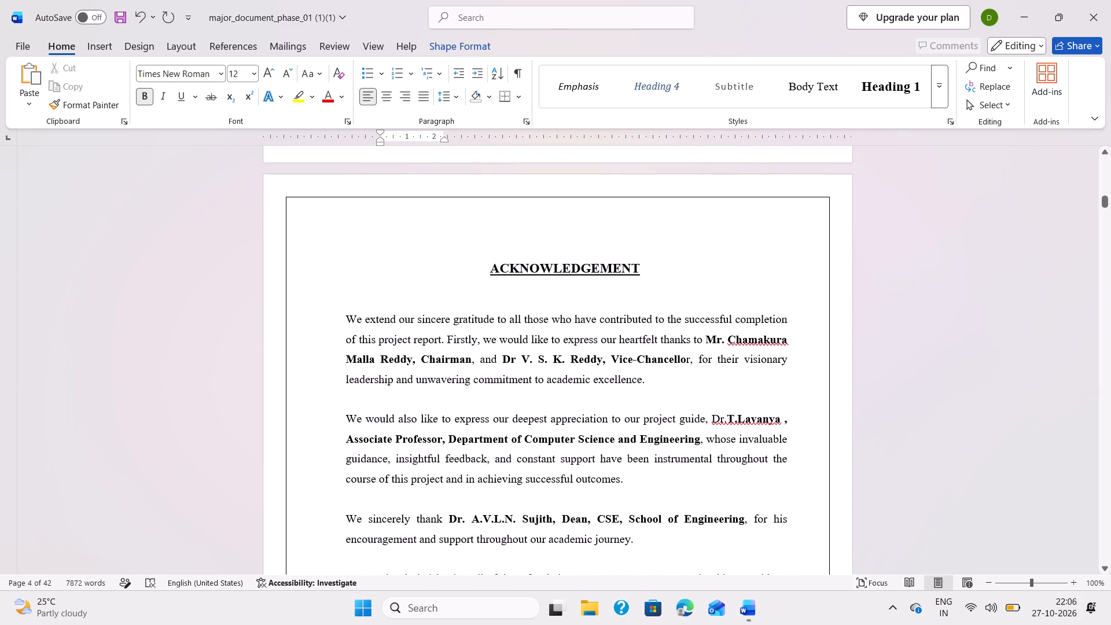
{"action": "scroll", "coordinate": [714, 416], "scroll_direction": "up", "scroll_amount": 2}
{"action": "key", "text": "ctrl+p"}
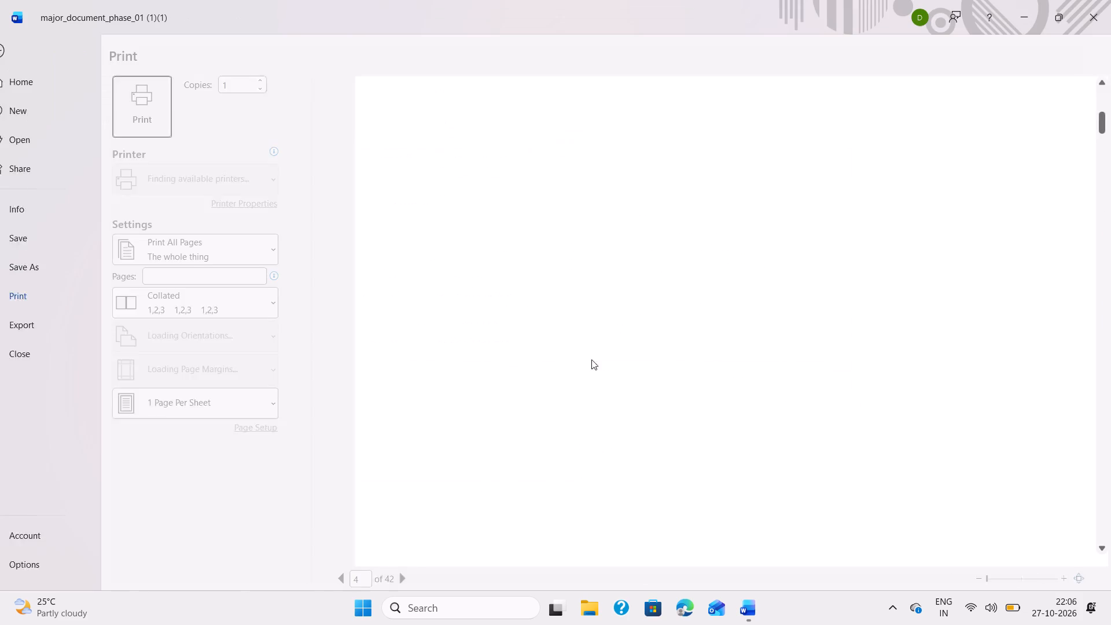
{"action": "left_click", "coordinate": [171, 112]}
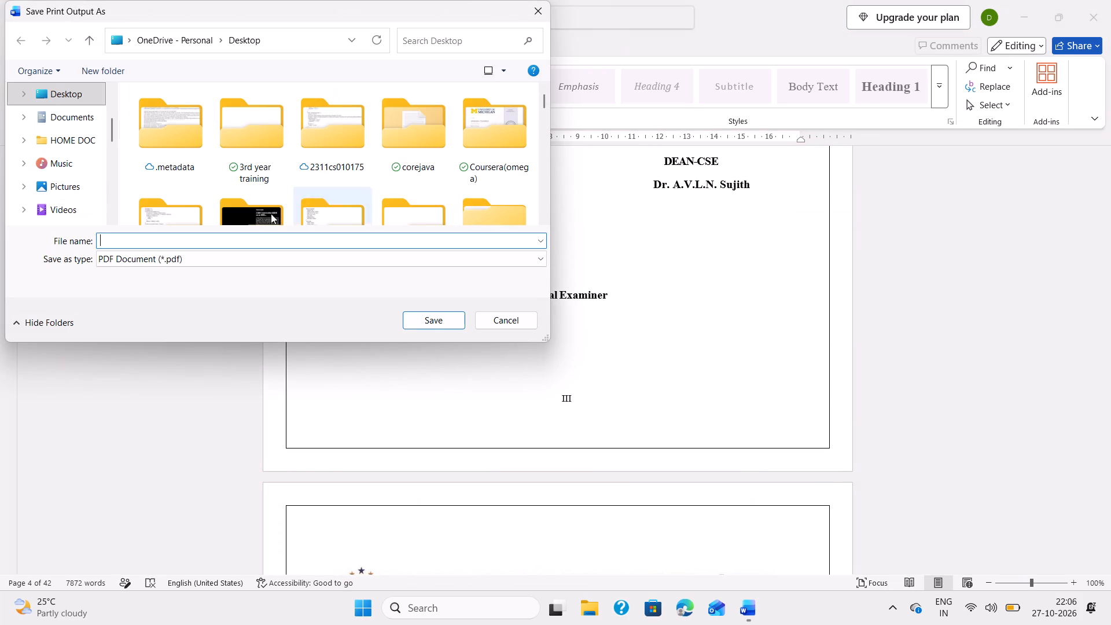
{"action": "type", "text": "shiri"}
{"action": "left_click", "coordinate": [219, 255]}
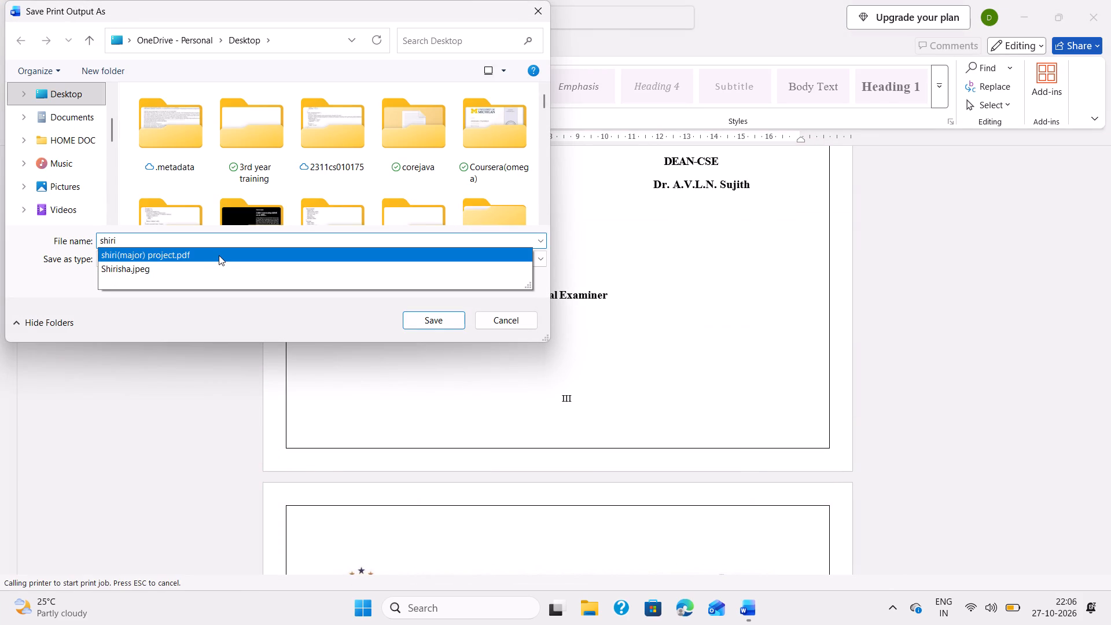
{"action": "left_click", "coordinate": [427, 319]}
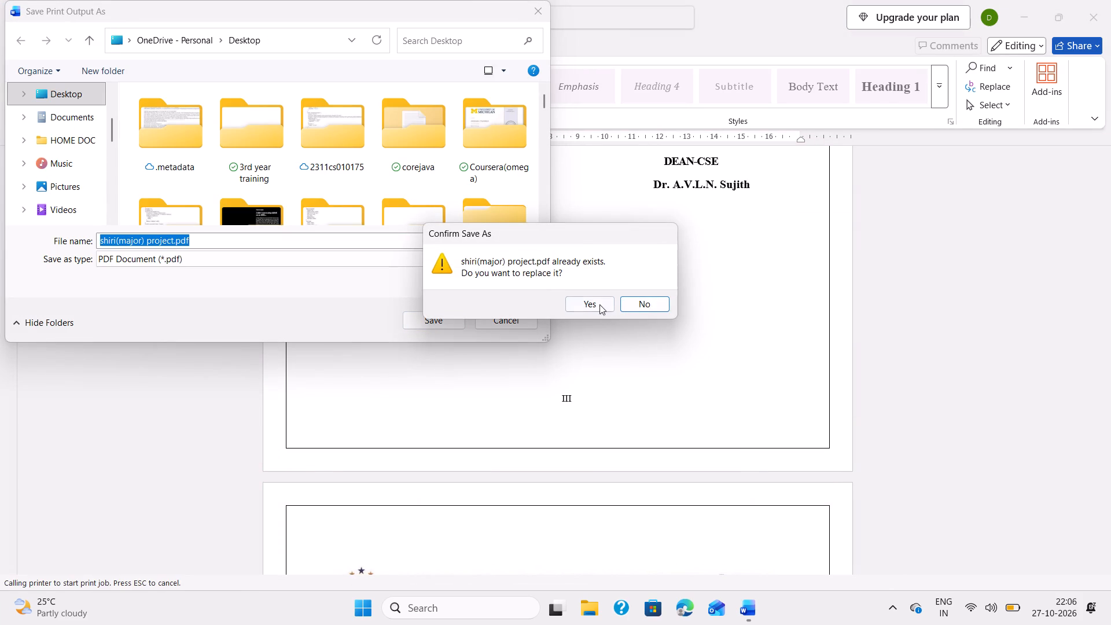
{"action": "left_click", "coordinate": [595, 303]}
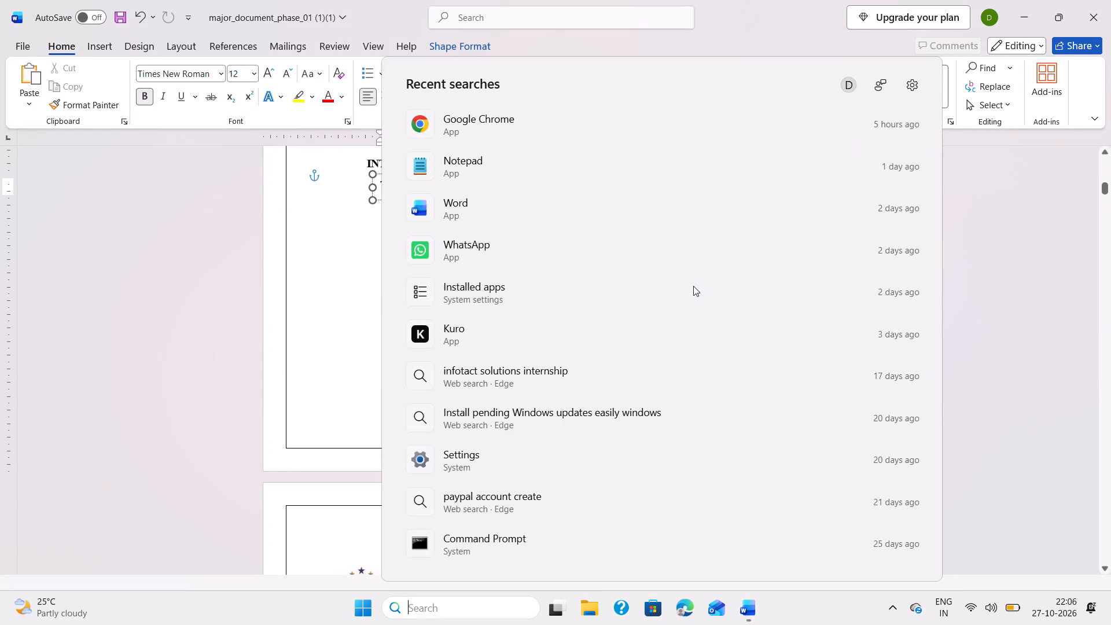
Switch to WhatsApp.
{"action": "left_click", "coordinate": [553, 264]}
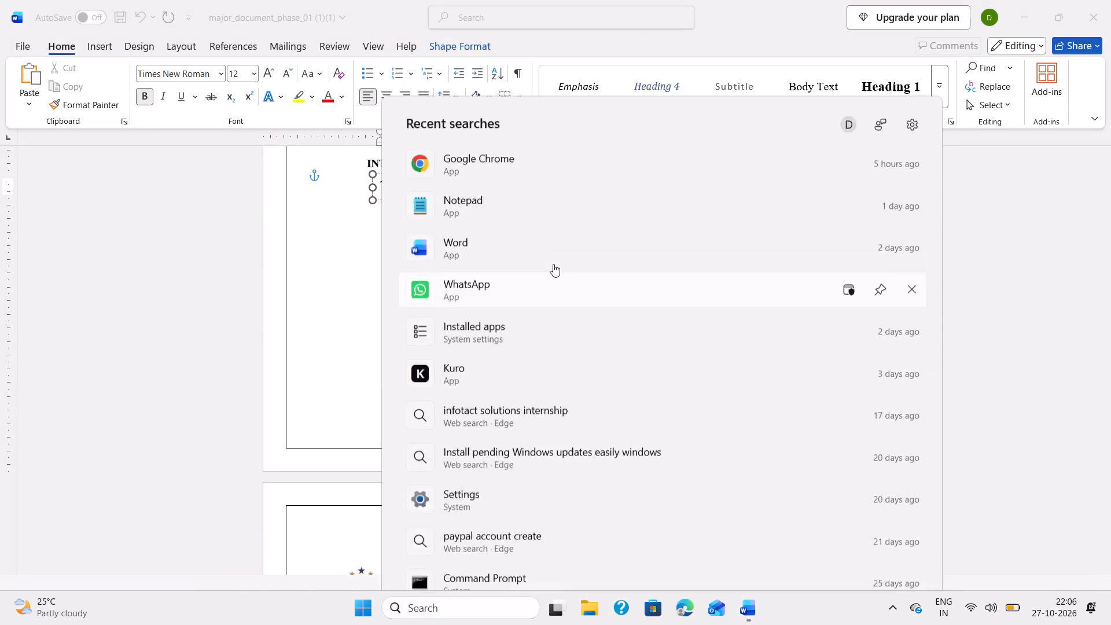
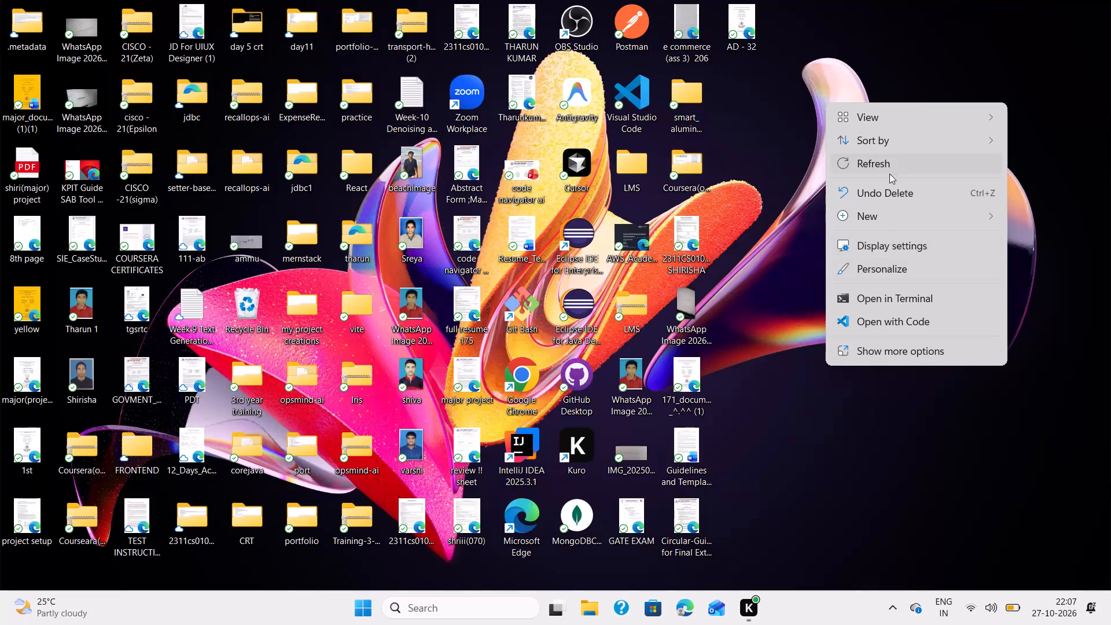
Refresh the desktop.
{"action": "left_click", "coordinate": [889, 161]}
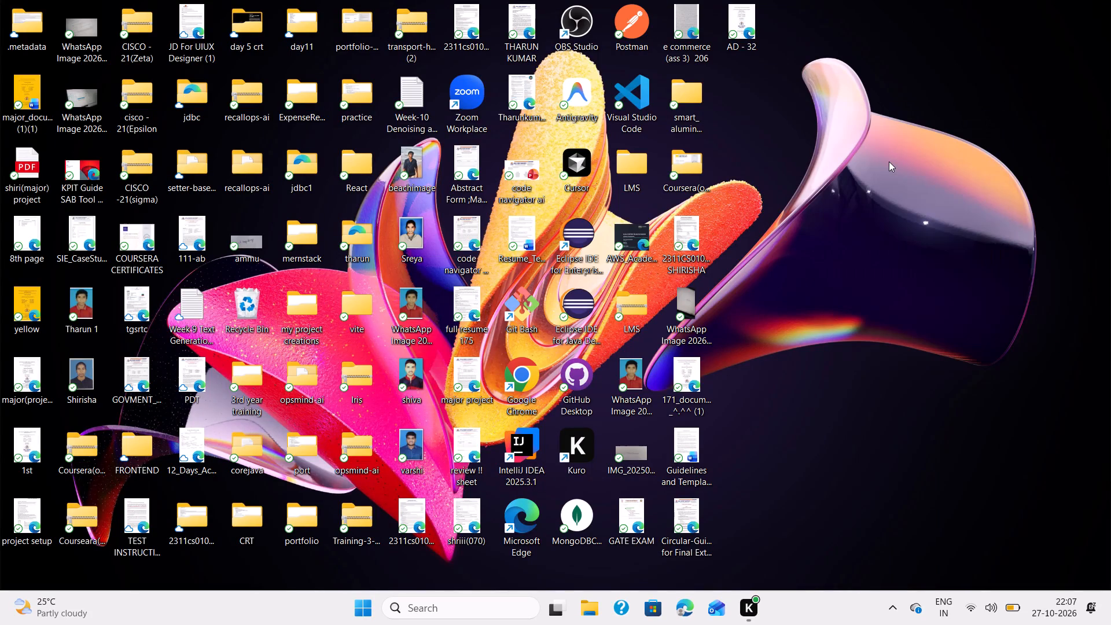
Open the Shut Down Windows dialog from the desktop.
{"action": "key", "text": "alt+F4"}
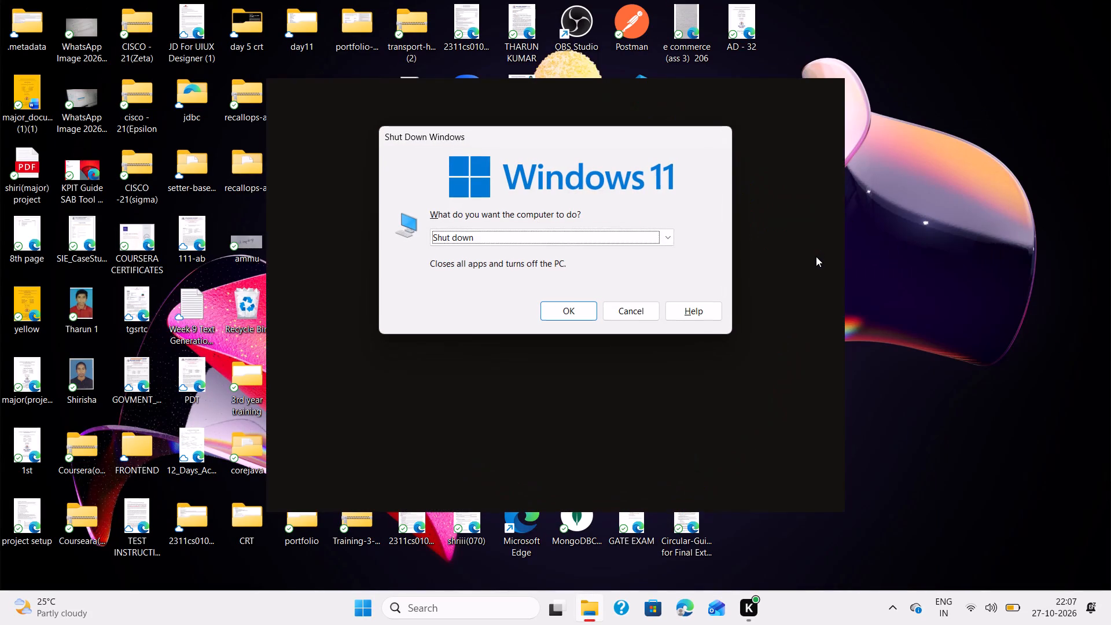